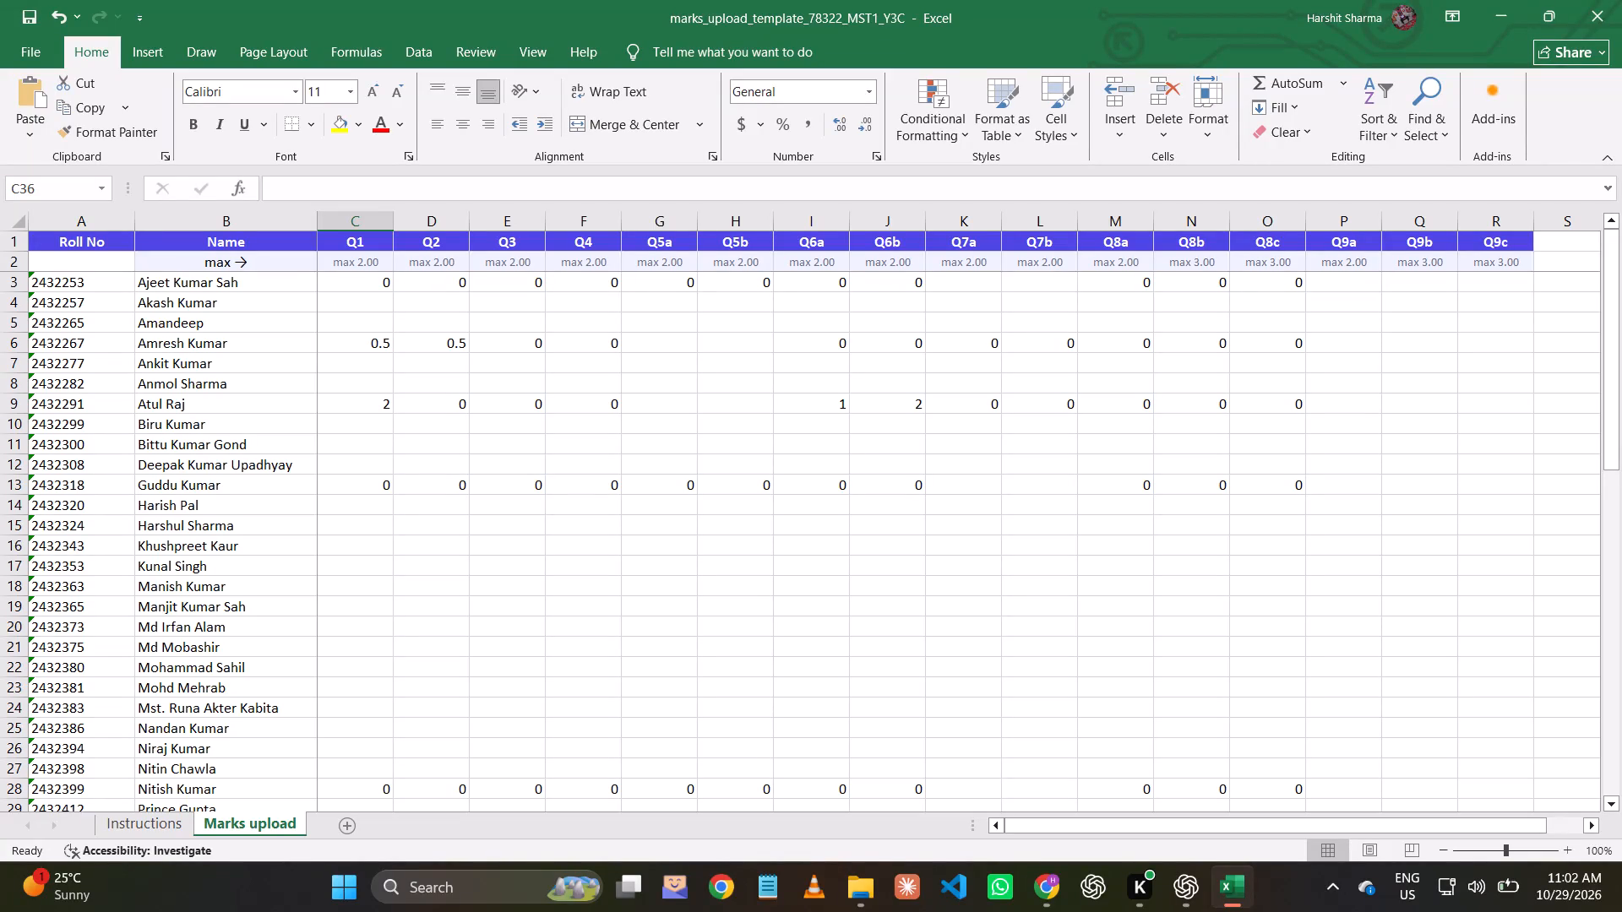
Turn on the laptop's mobile hotspot from the system quick settings.
click(1469, 903)
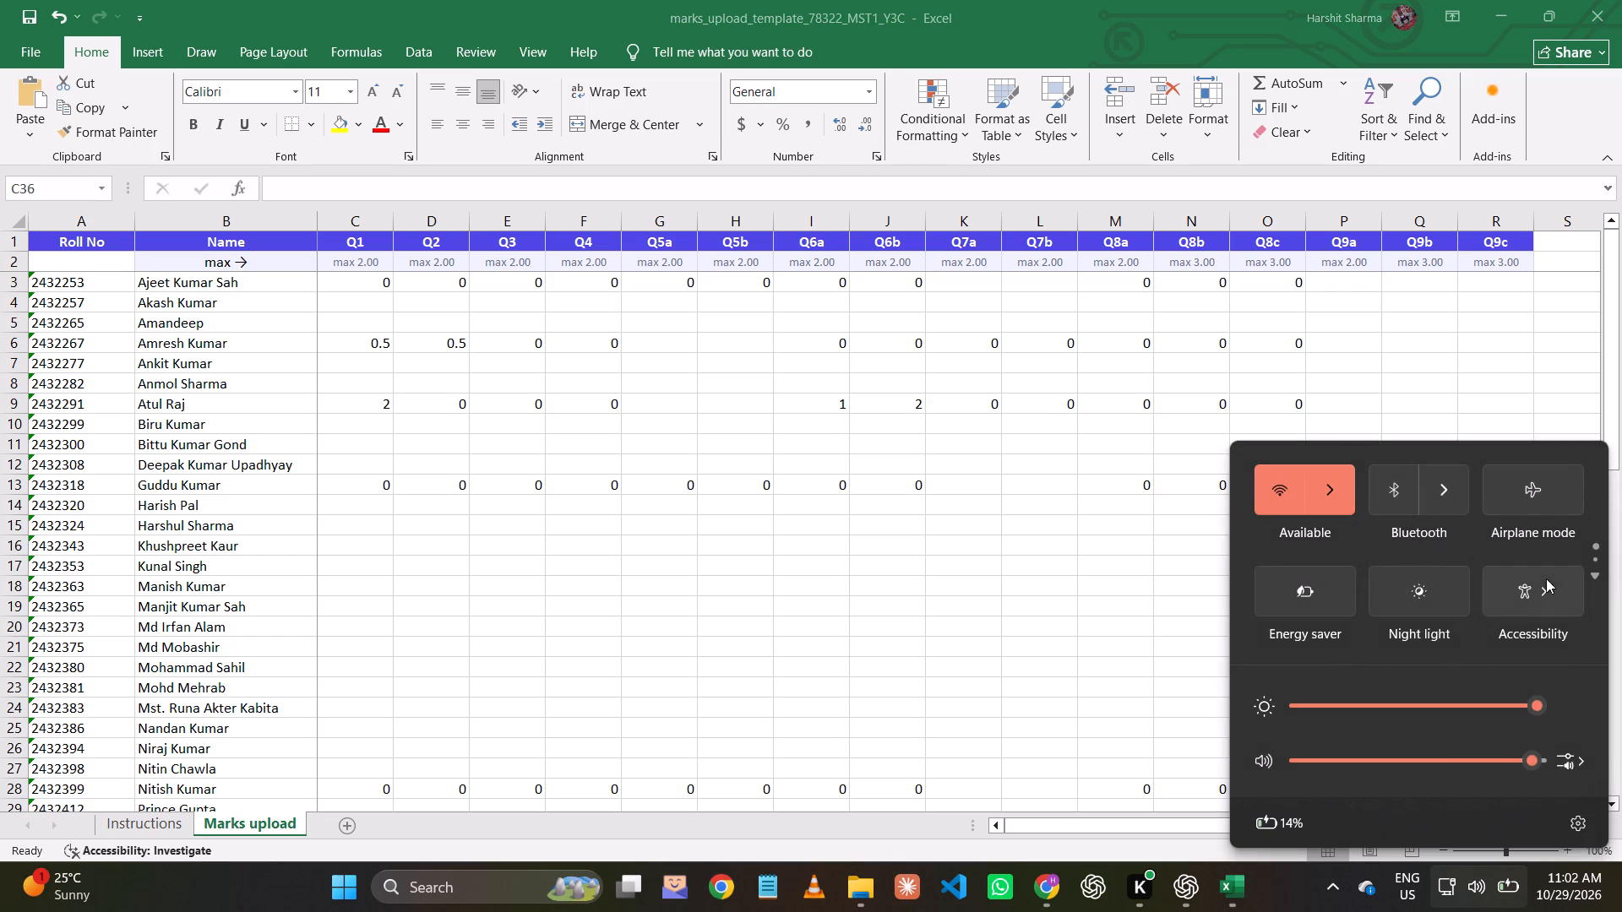
click(1592, 577)
click(1442, 503)
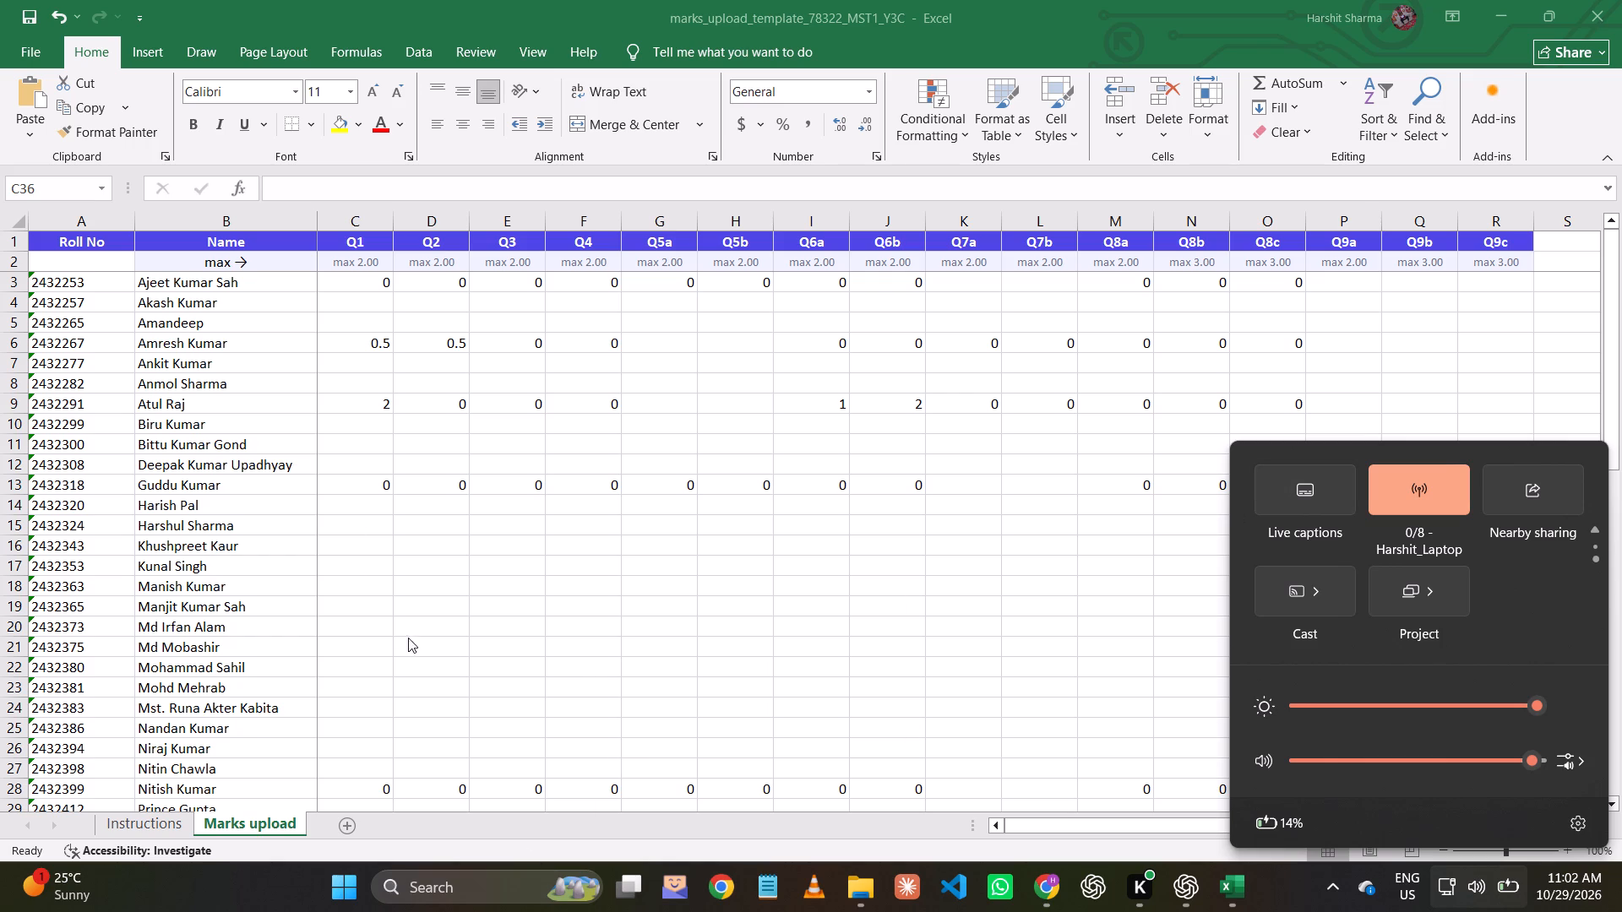
Enter the marks for the student in row 44: 1 for Q1 and 0.5 each for Q2, Q3 and Q4.
scroll(405, 775, down, 4)
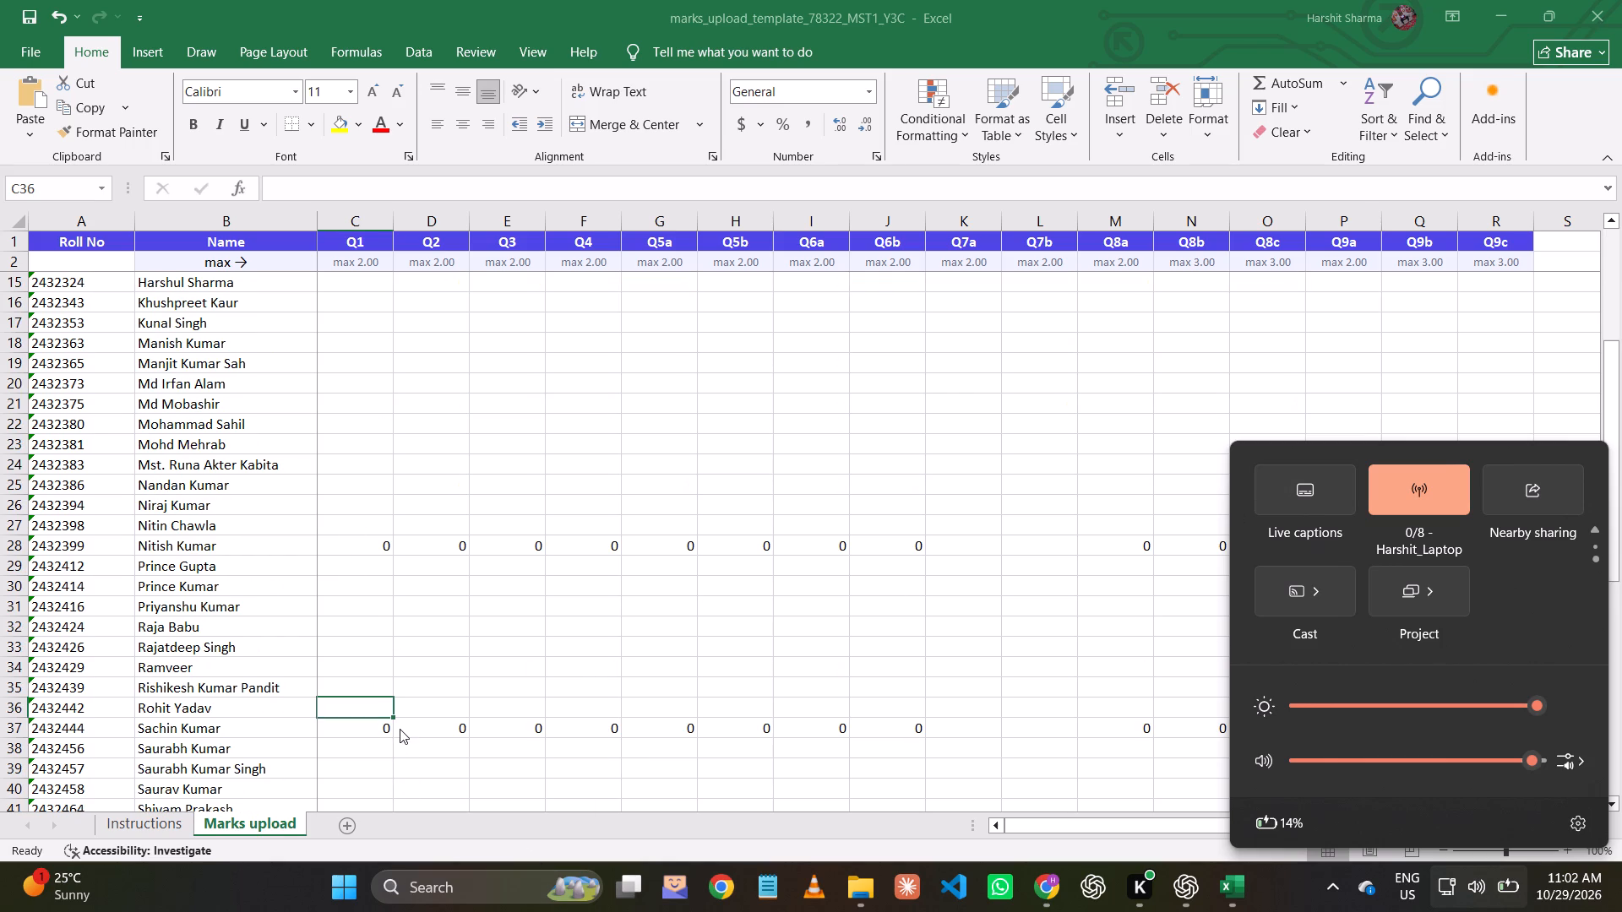
scroll(349, 750, down, 2)
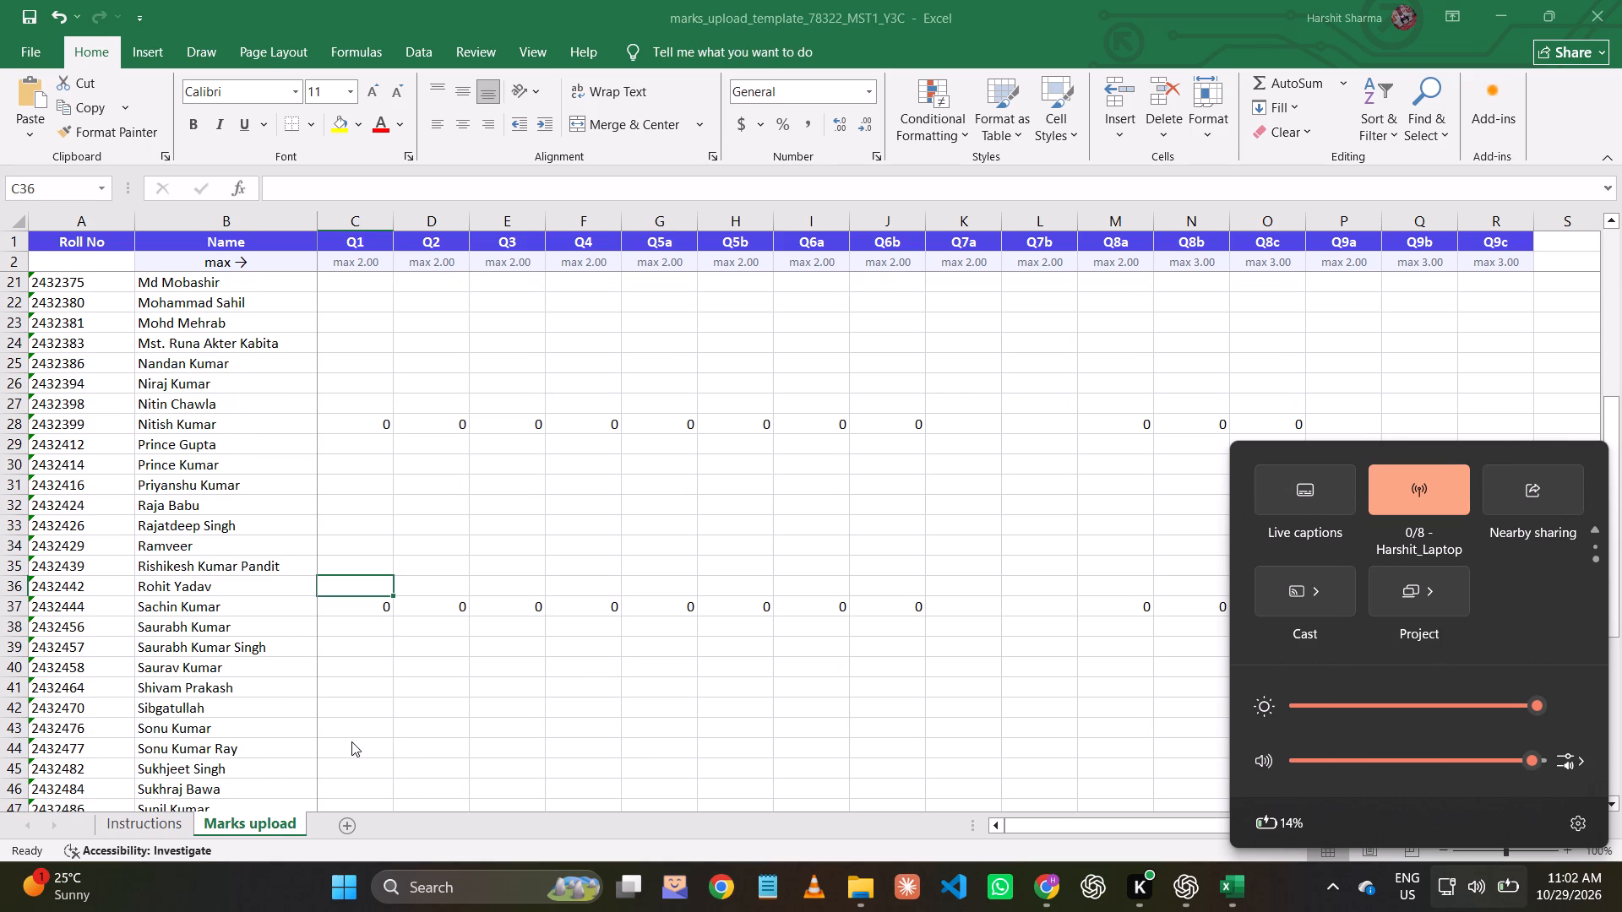
click(351, 741)
click(349, 745)
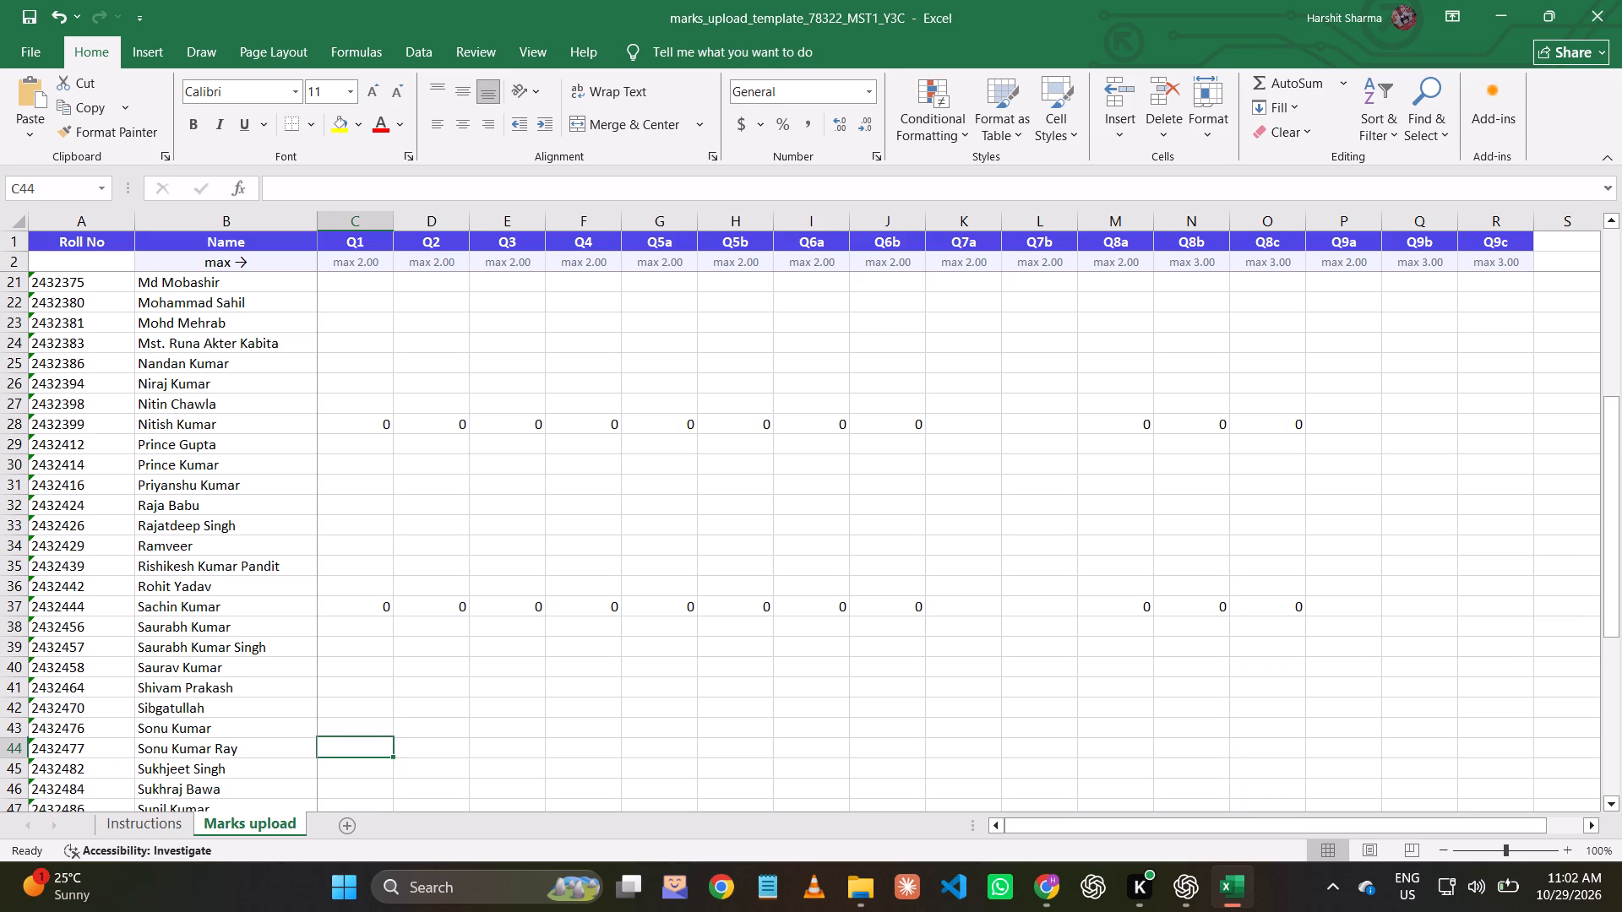
key(1)
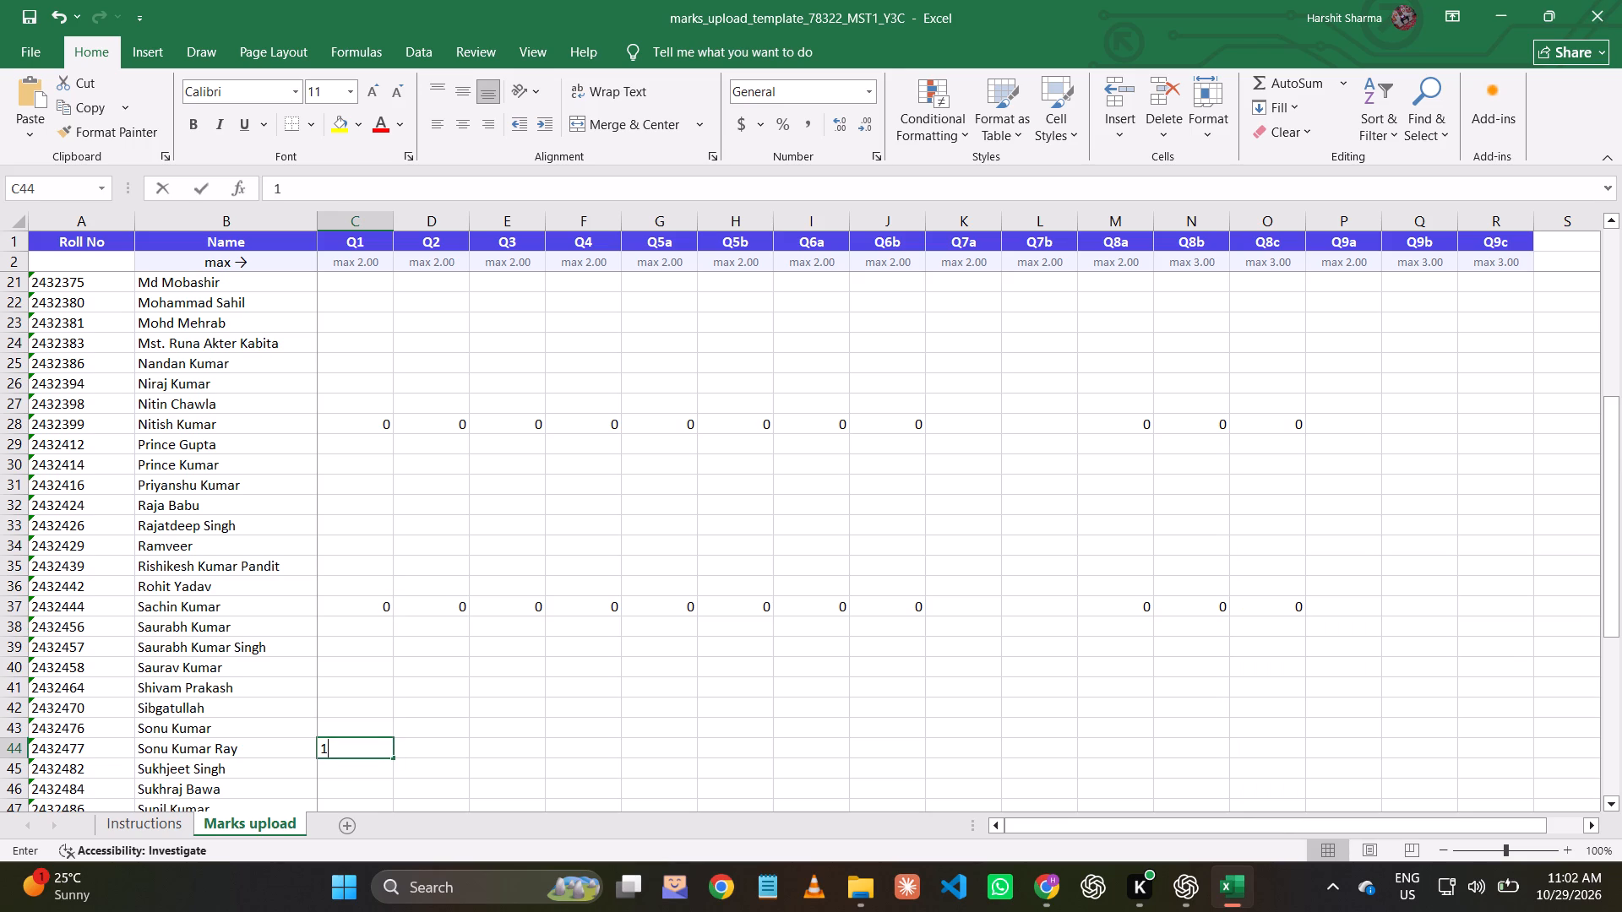
key(Right)
text(0.5)
key(Right)
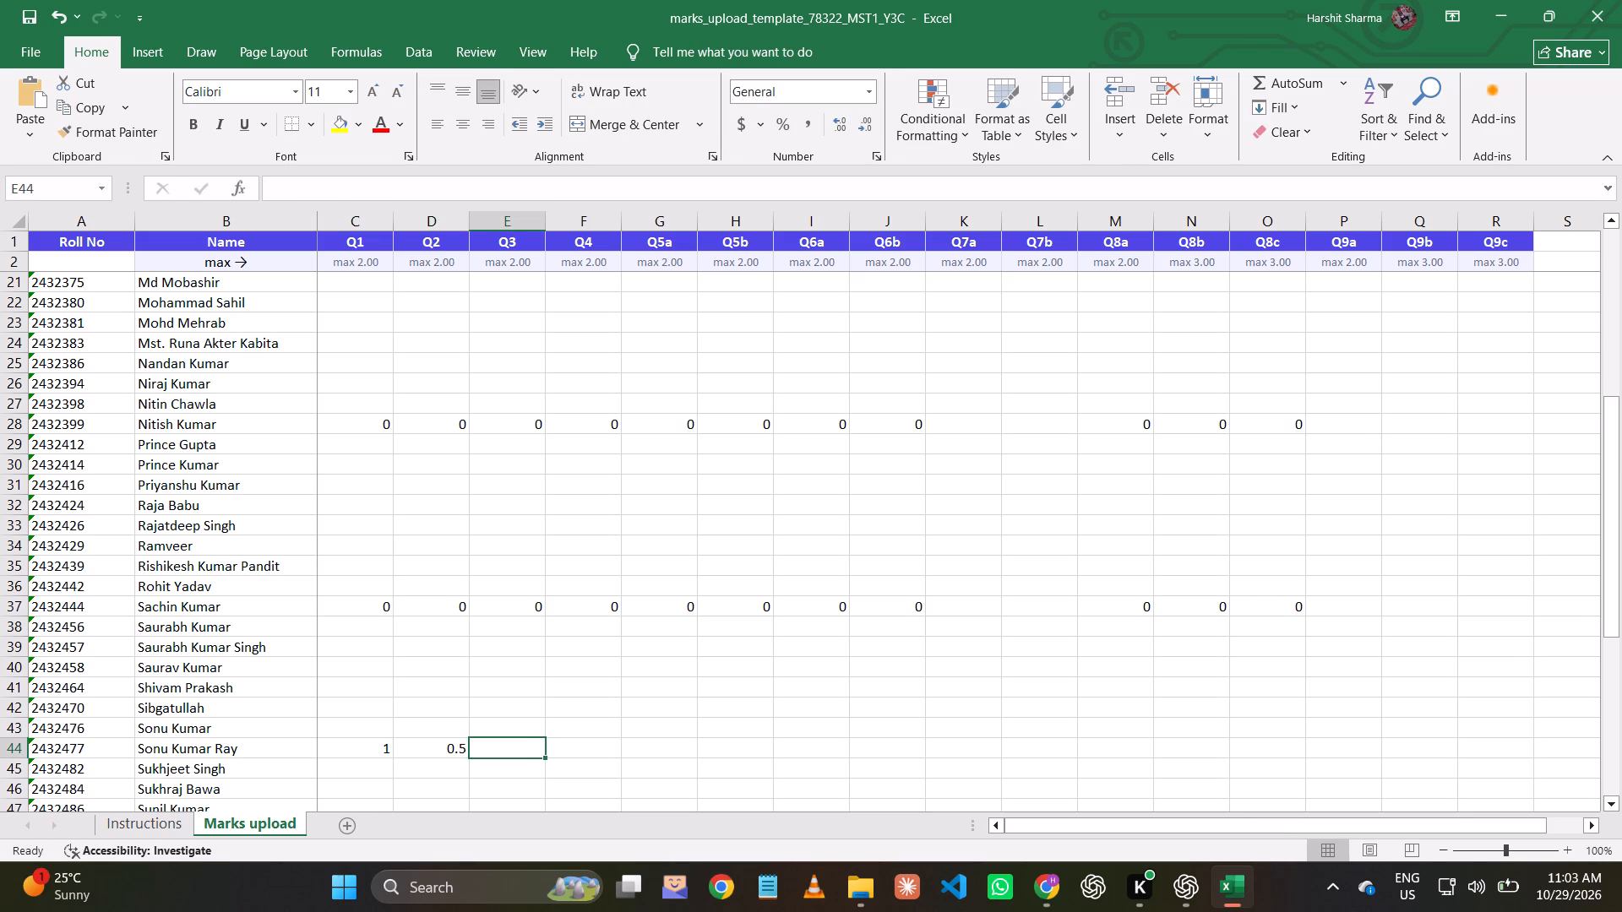
text(.5)
key(Right)
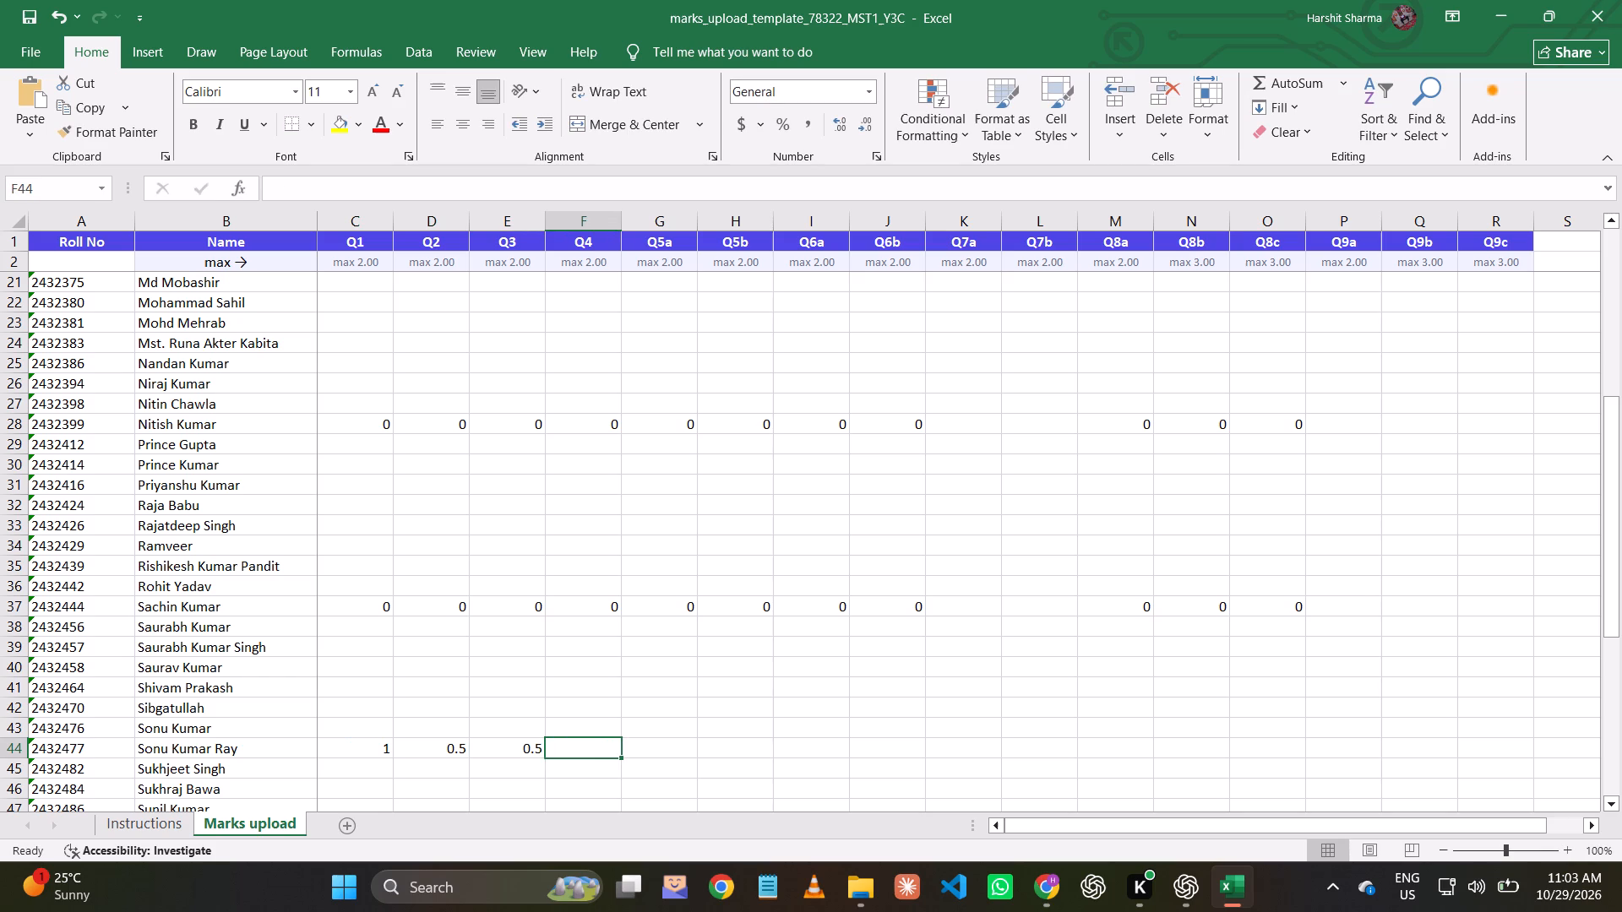
text(.5)
key(Right)
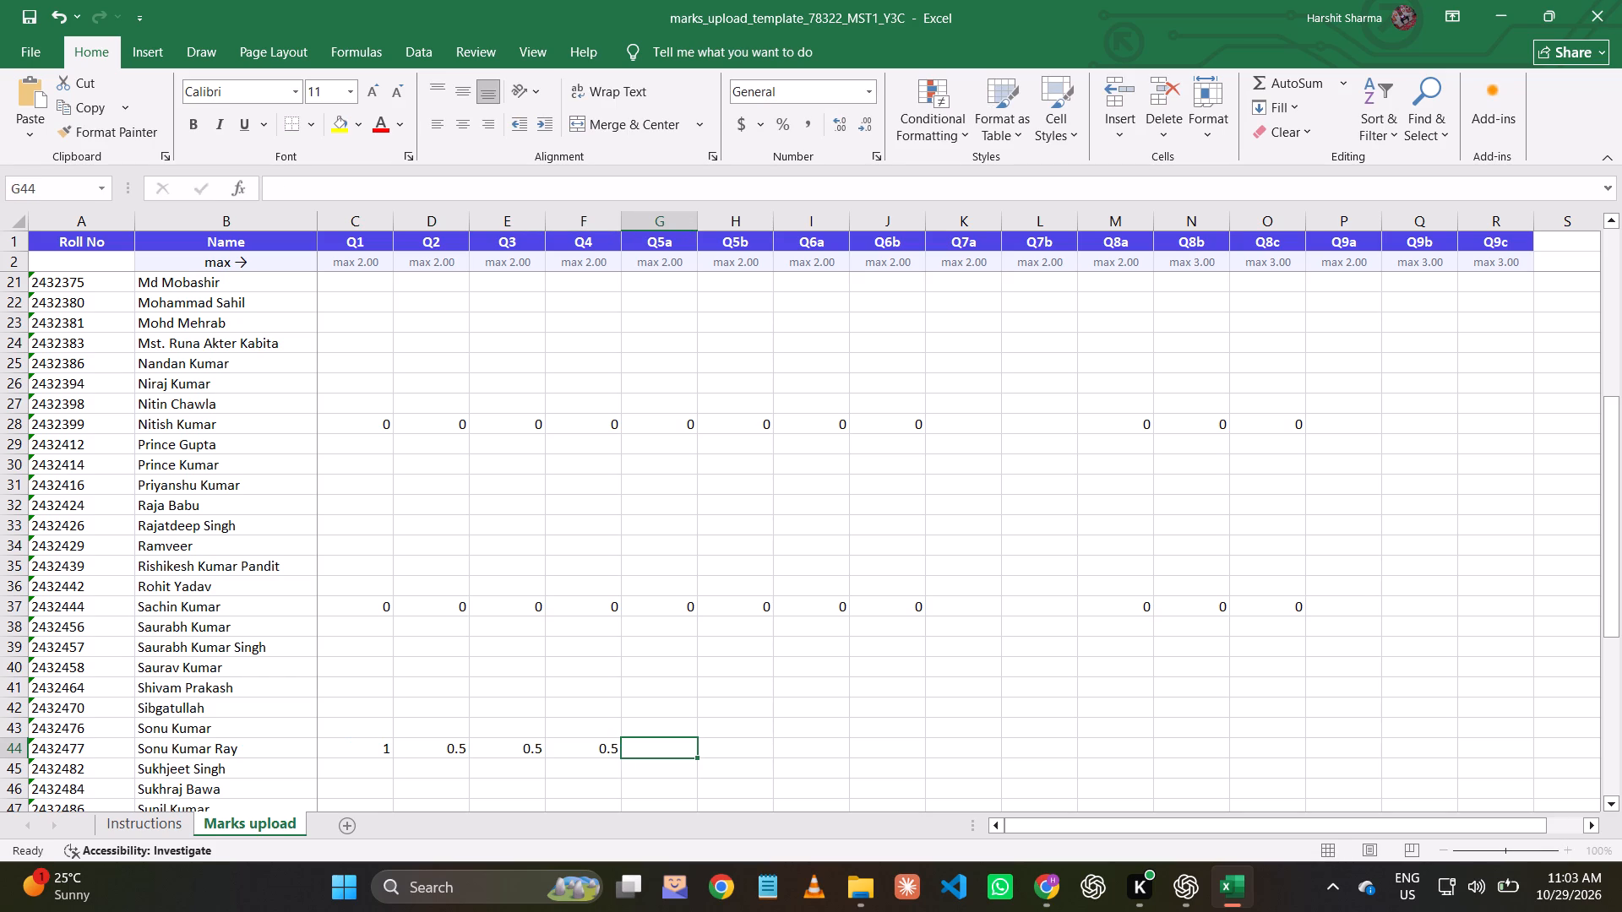
In row 44, leave Q5a and Q5b blank and enter 0 for Q6a, Q6b, Q7a and Q7b.
key(Right)
key(Right)
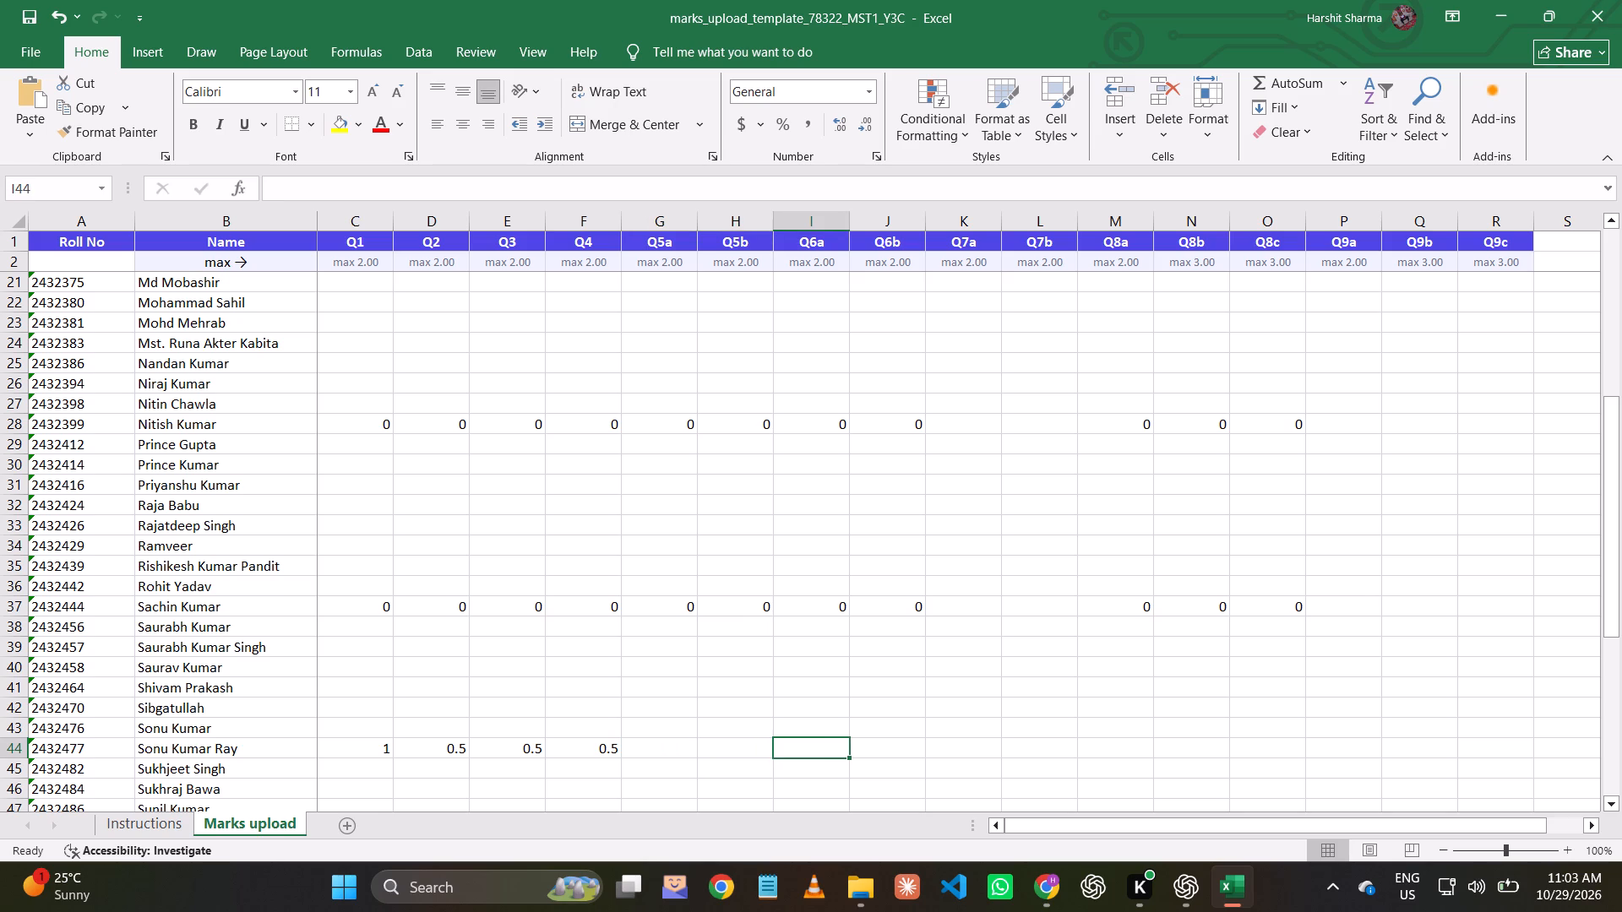
key(0)
key(Right)
key(0)
key(Right)
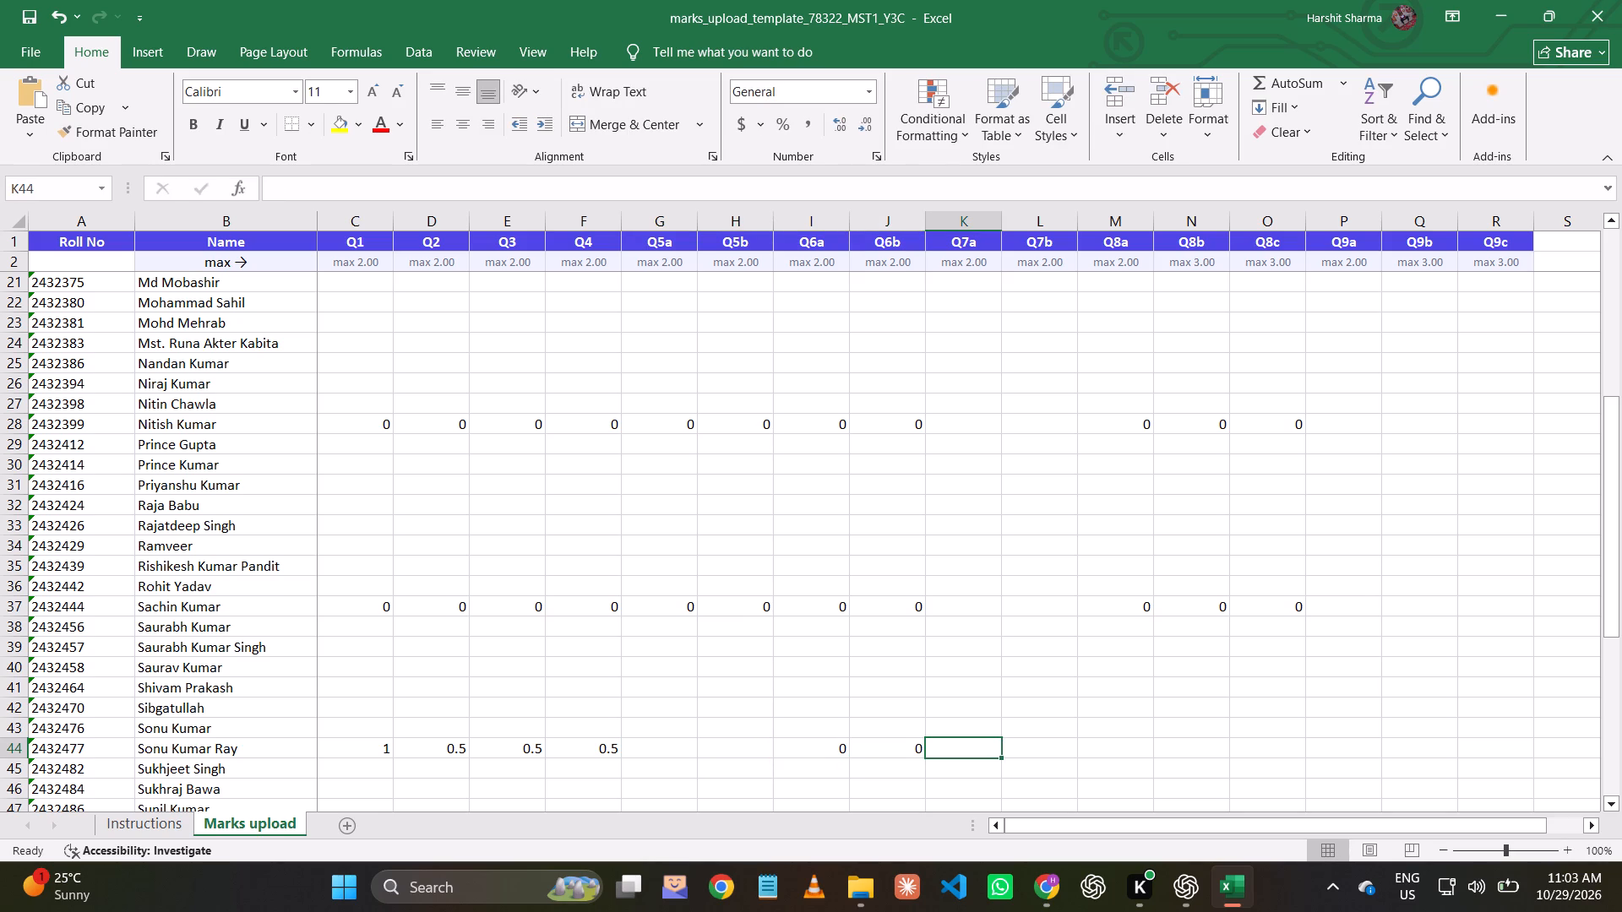
key(0)
key(Right)
key(0)
key(Right)
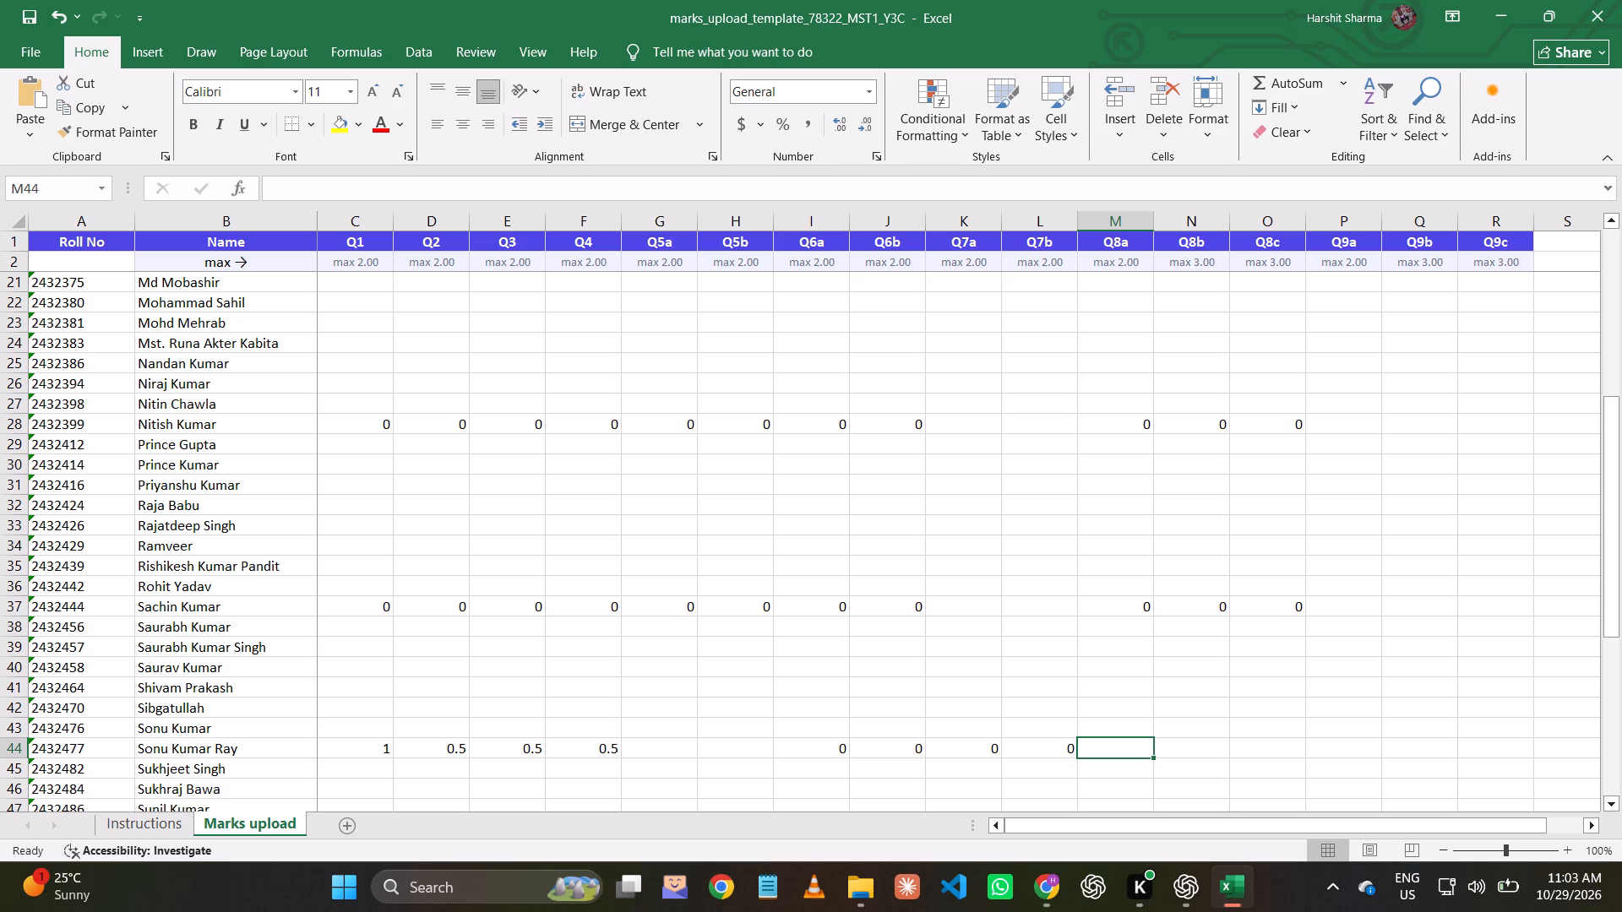
Complete row 44's Q8 marks with 0.5 for Q8a, 1 for Q8b and 0 for Q8c.
text(0.5)
key(Right)
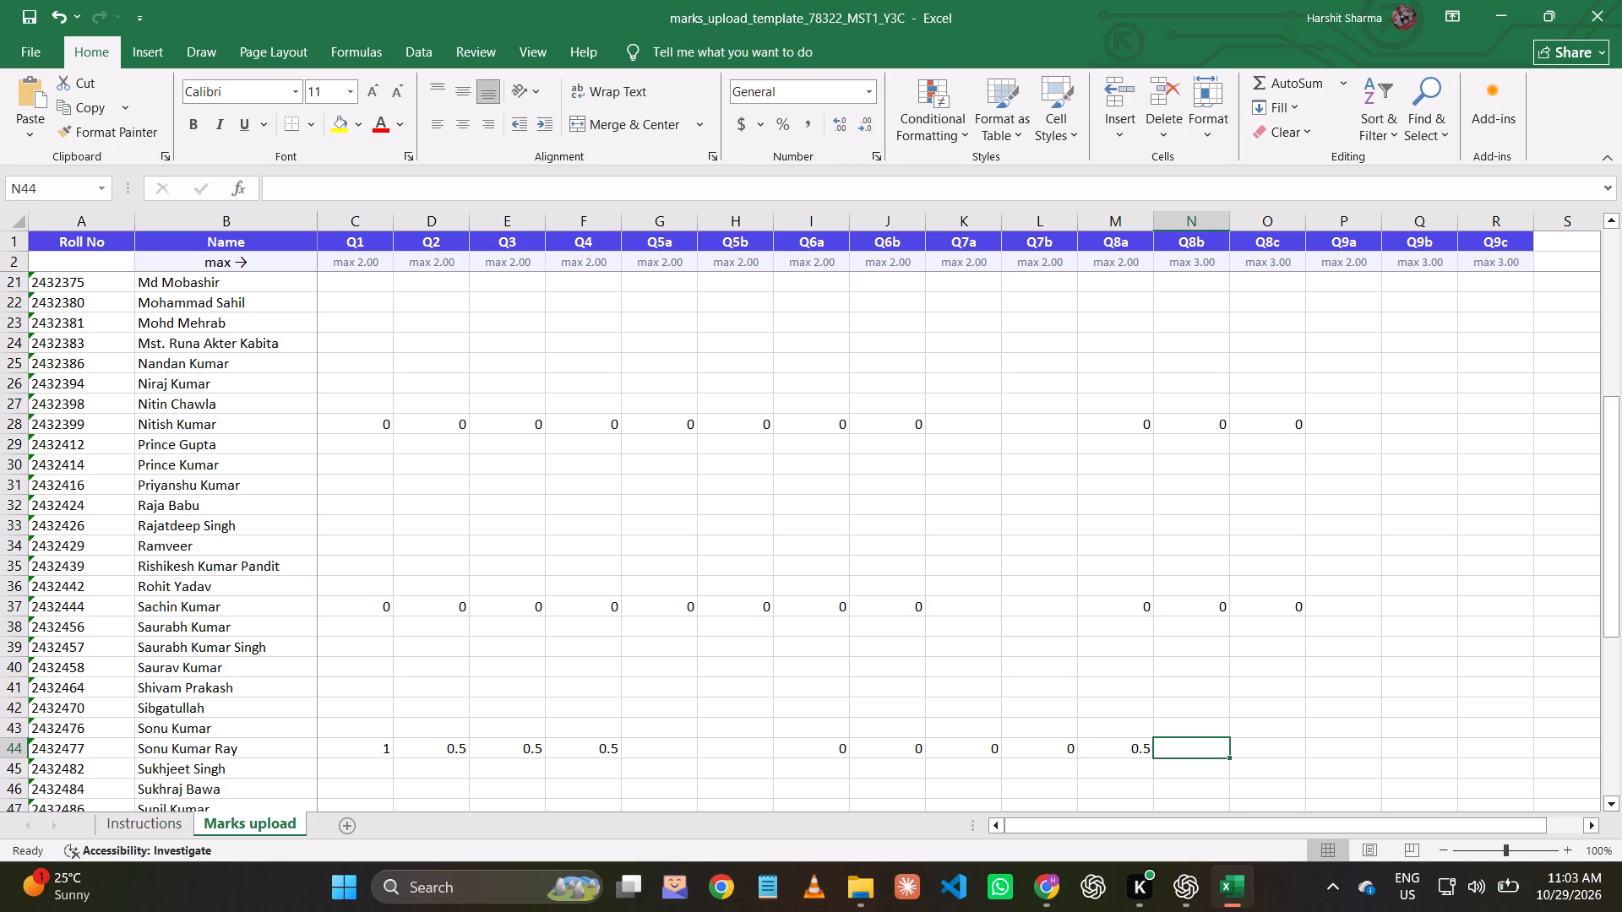
key(1)
key(Right)
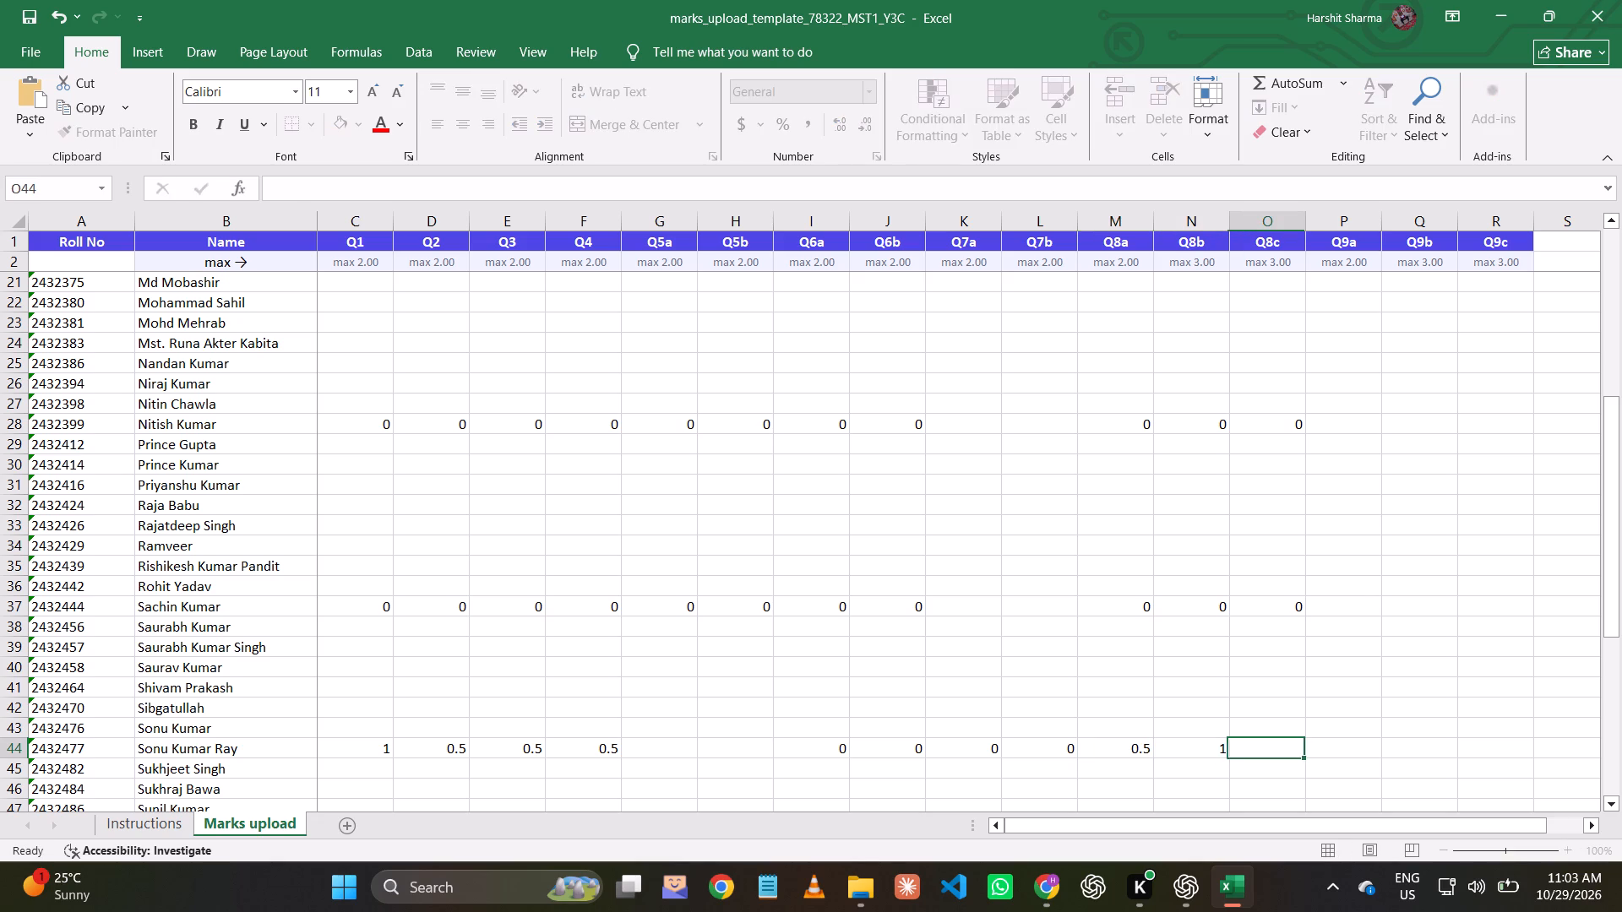
key(0)
key(Right)
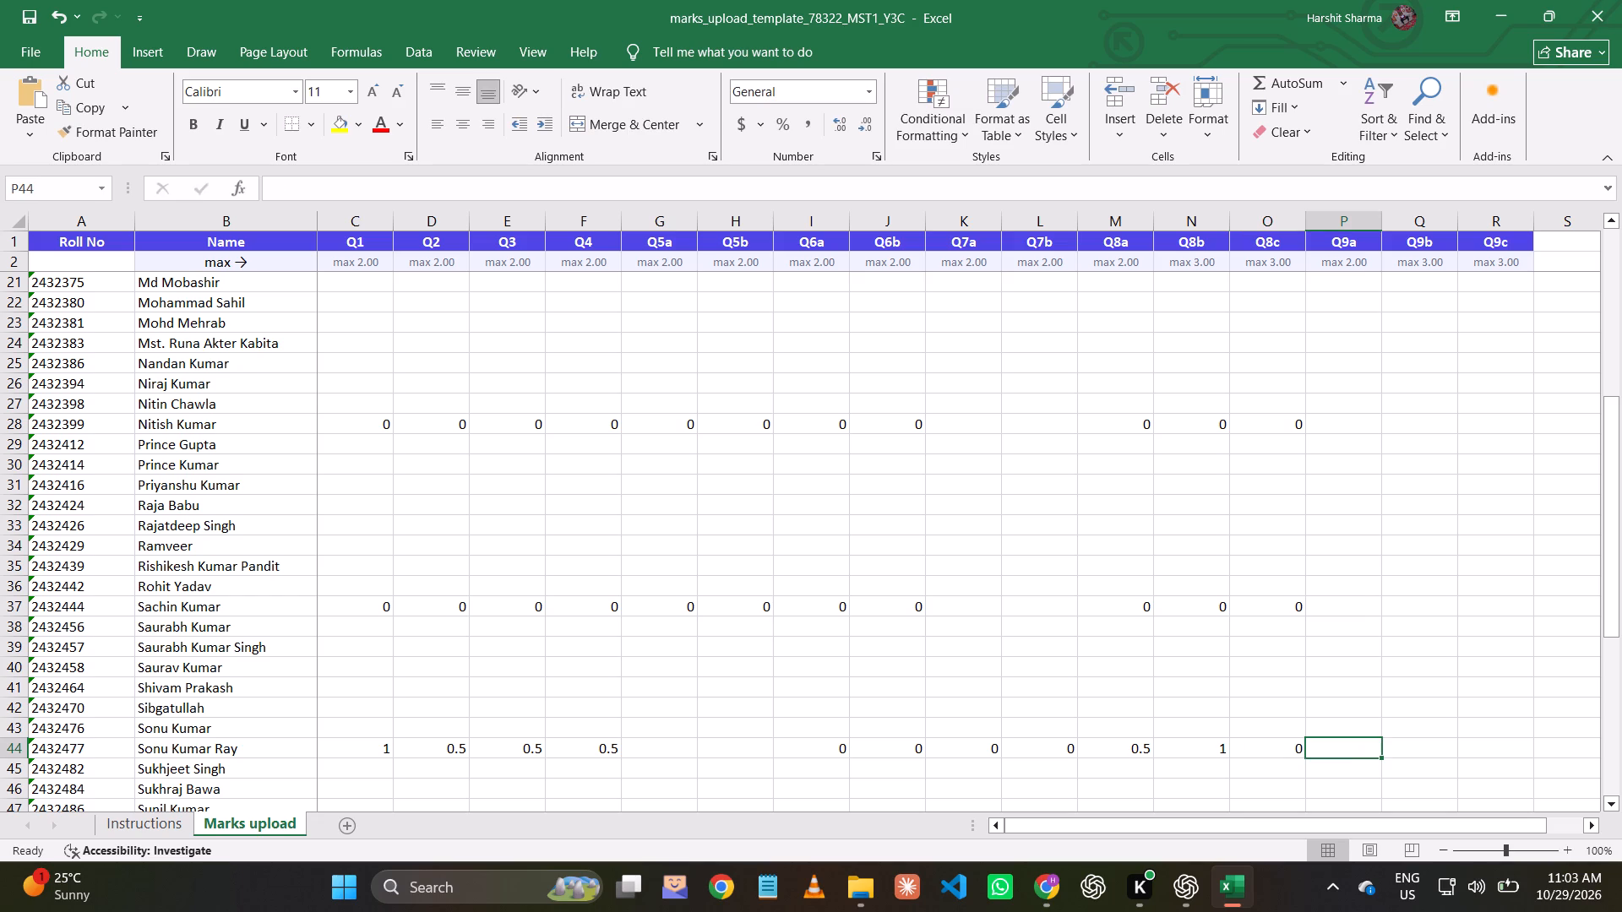
Save the marks workbook.
key(ctrl+s)
Enter 1.5 as the Q1 mark for the student in row 4.
scroll(188, 438, up, 12)
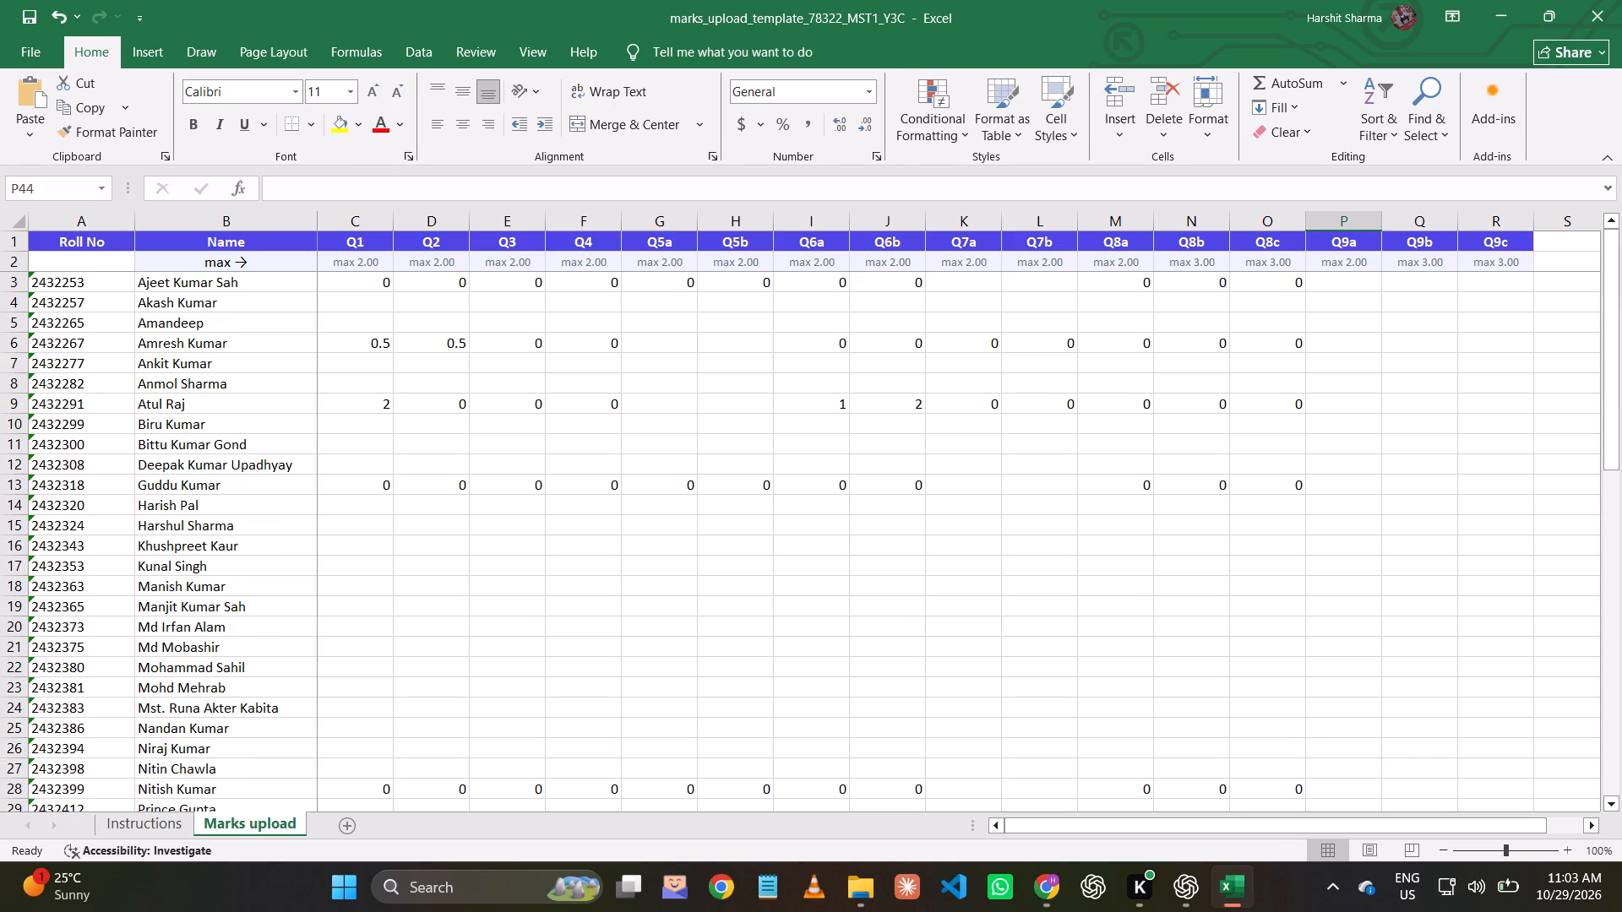
click(340, 301)
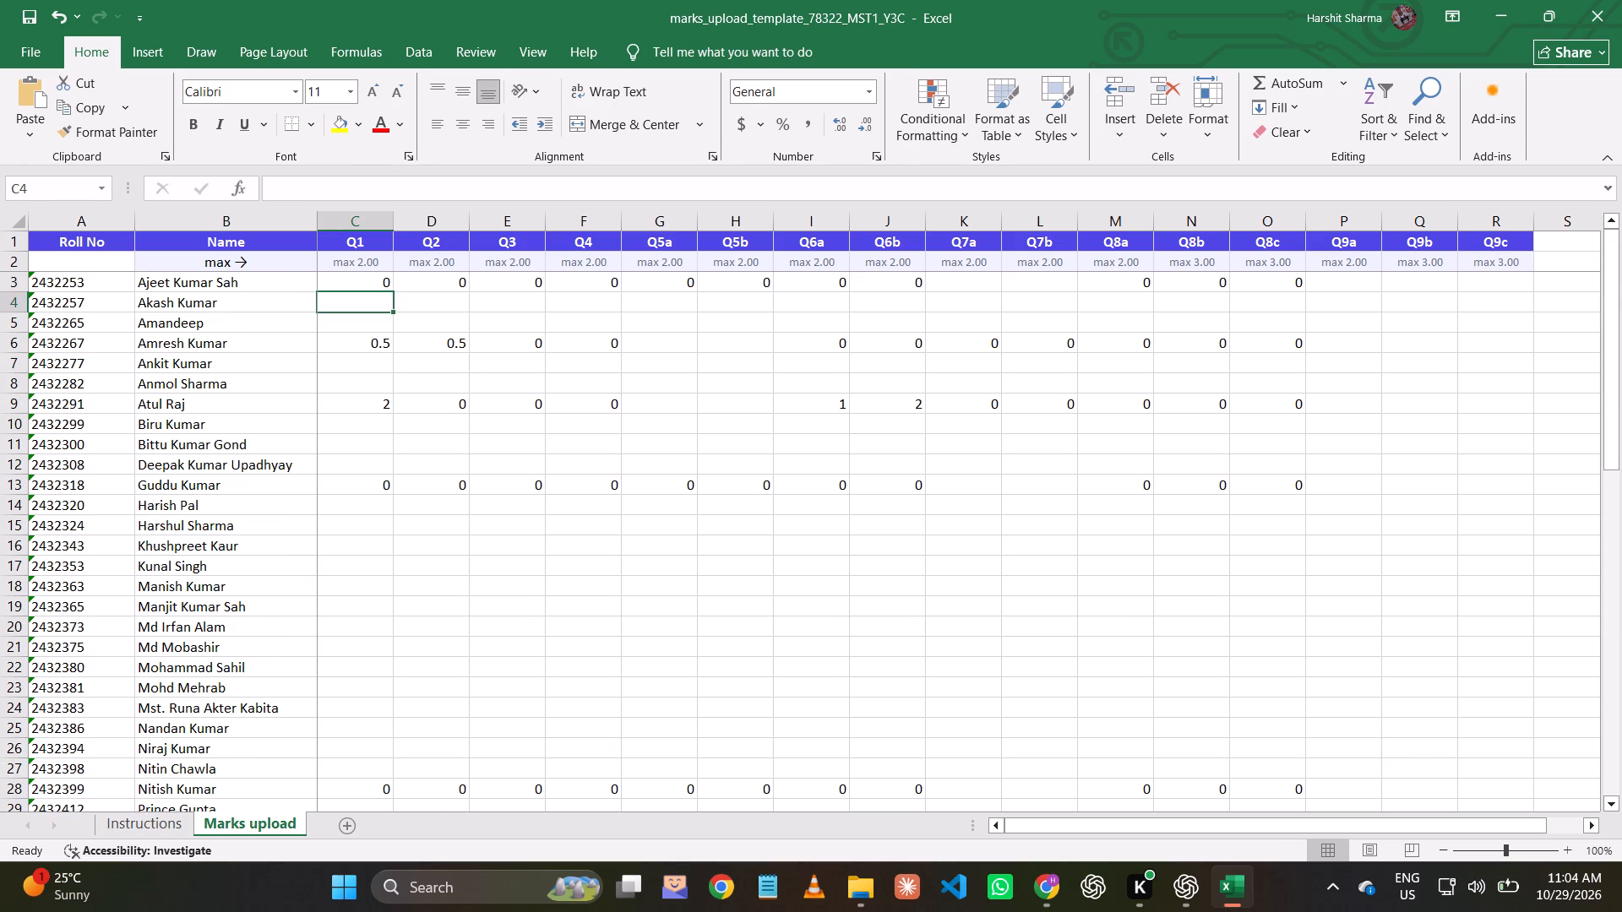
text(1.5)
key(Right)
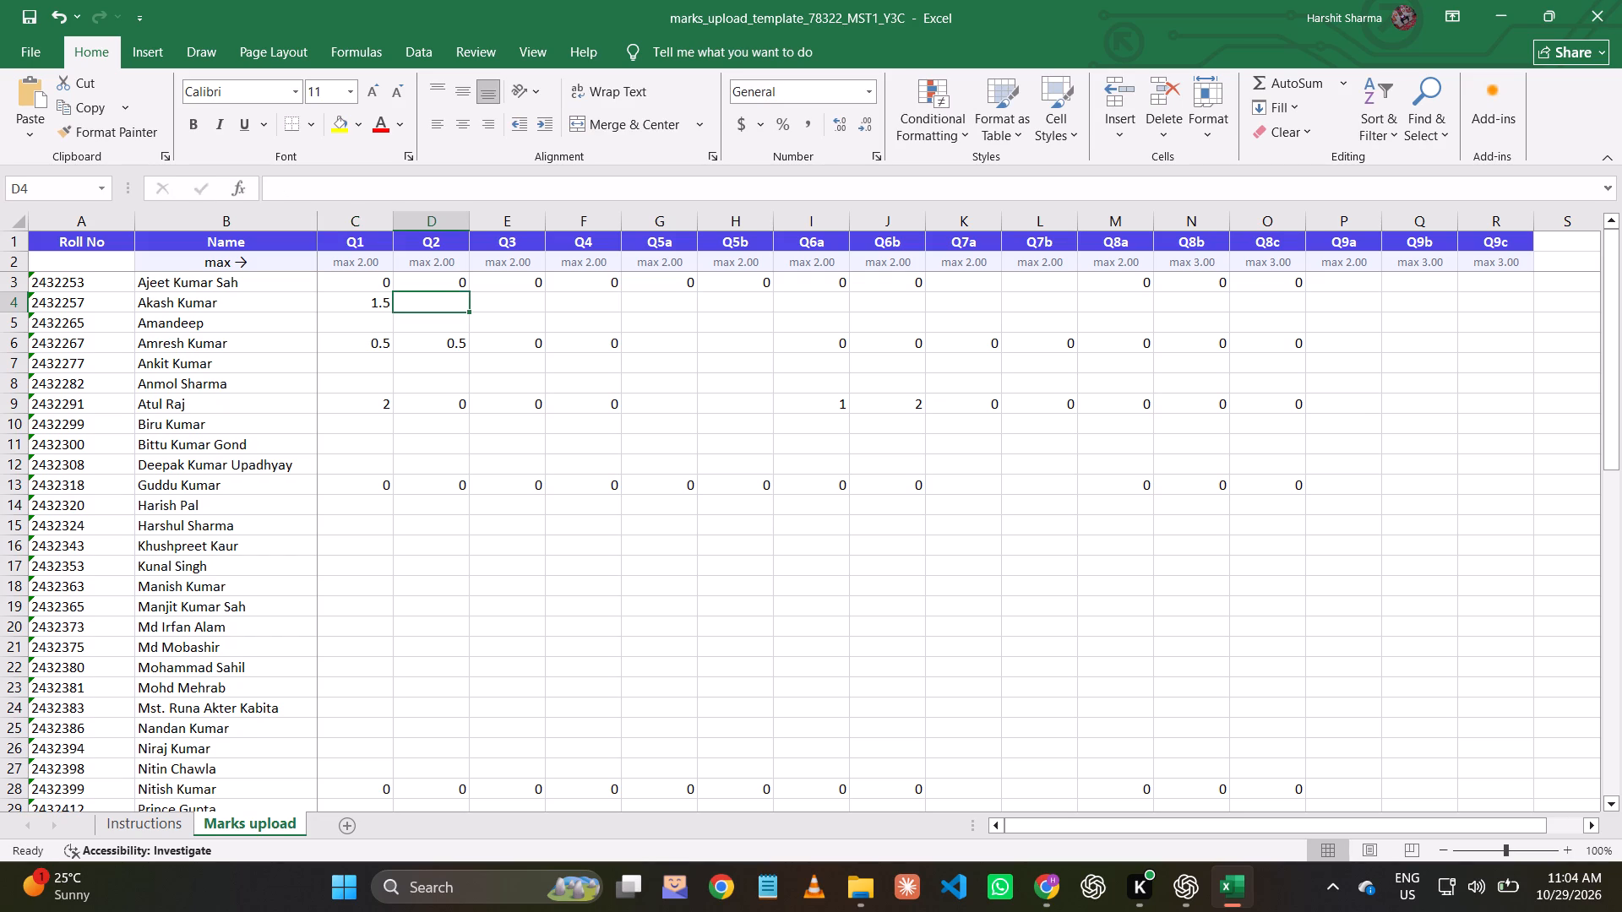
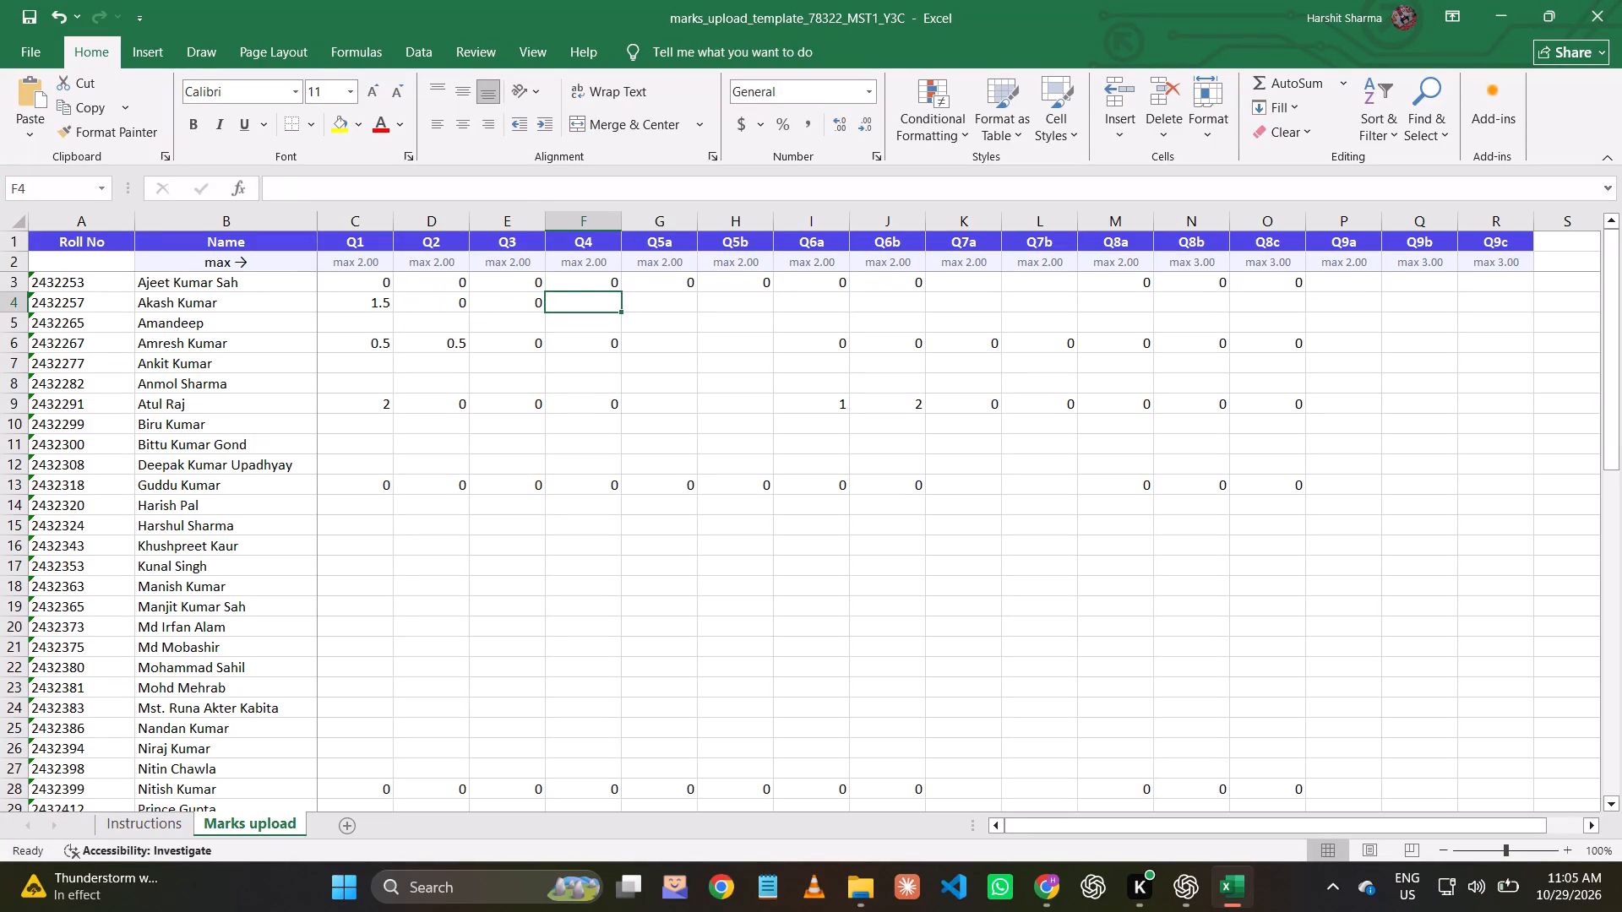
Enter 0.5 as the Q4 mark for the student in row 4.
text(.5)
key(Right)
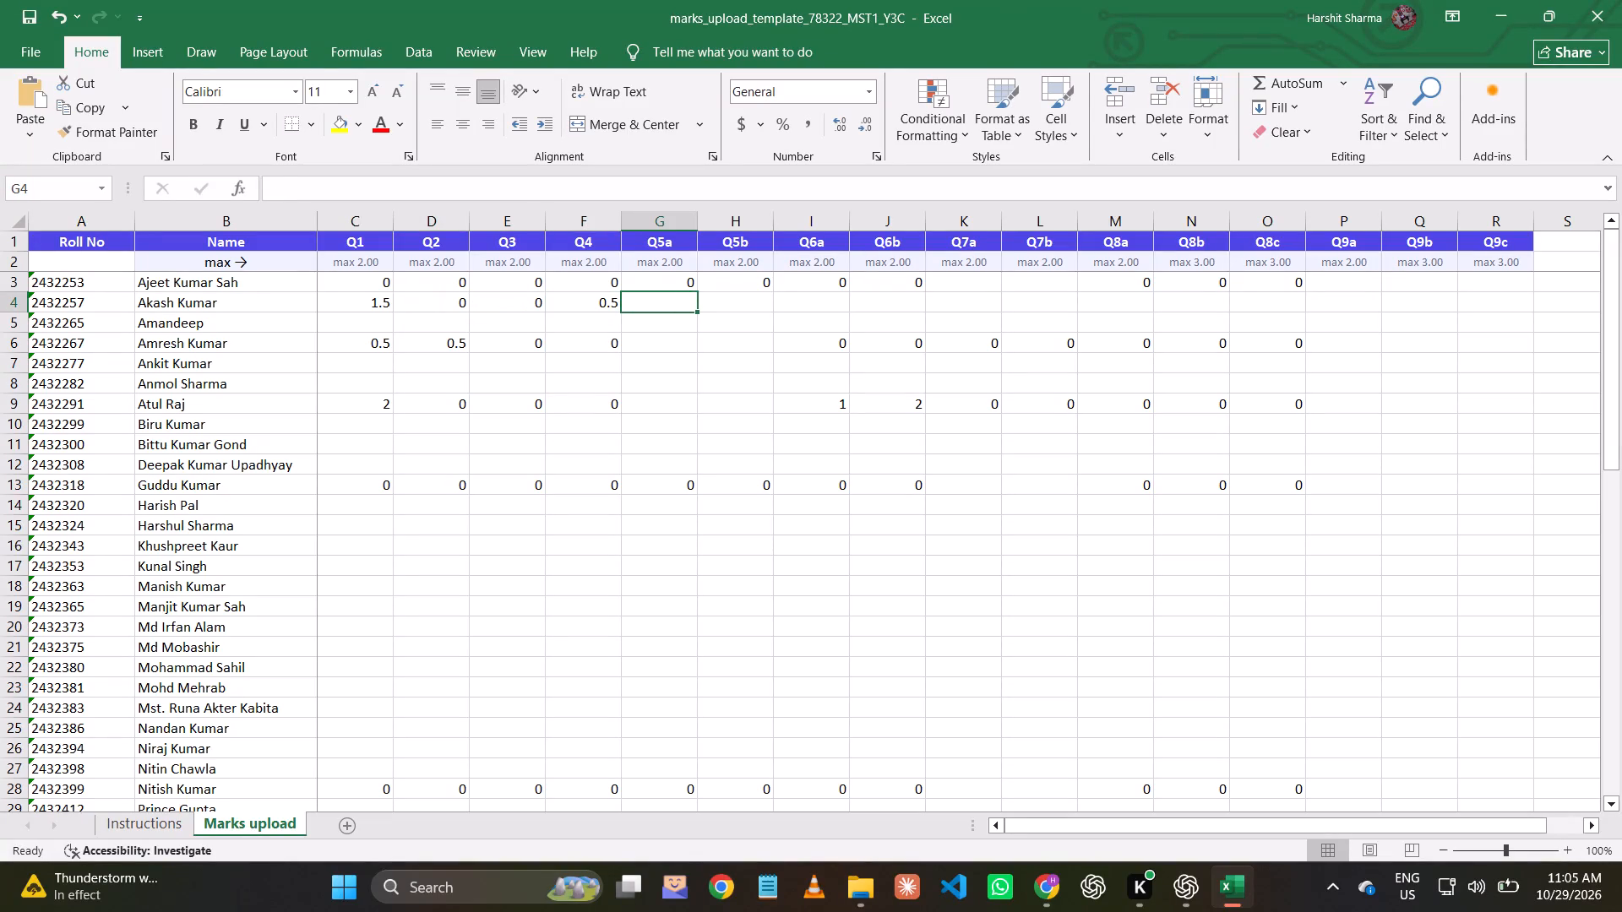
In row 4, leave Q5a and Q5b blank and enter 1 for Q6a and 0 for Q6b.
key(Right)
key(Right)
key(Right)
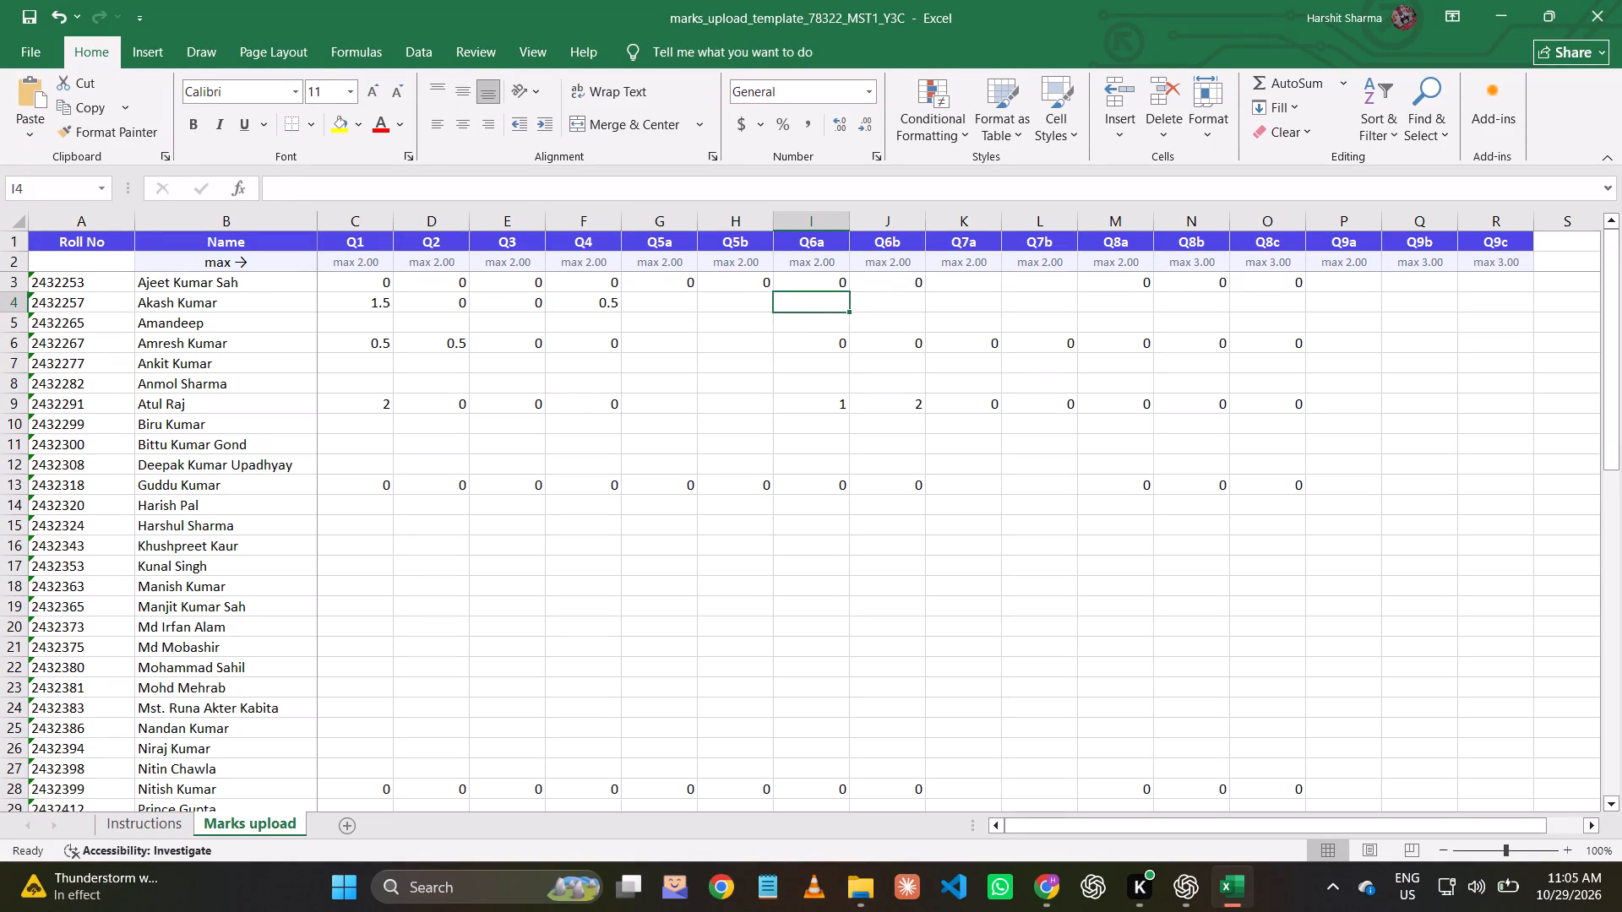
key(Left)
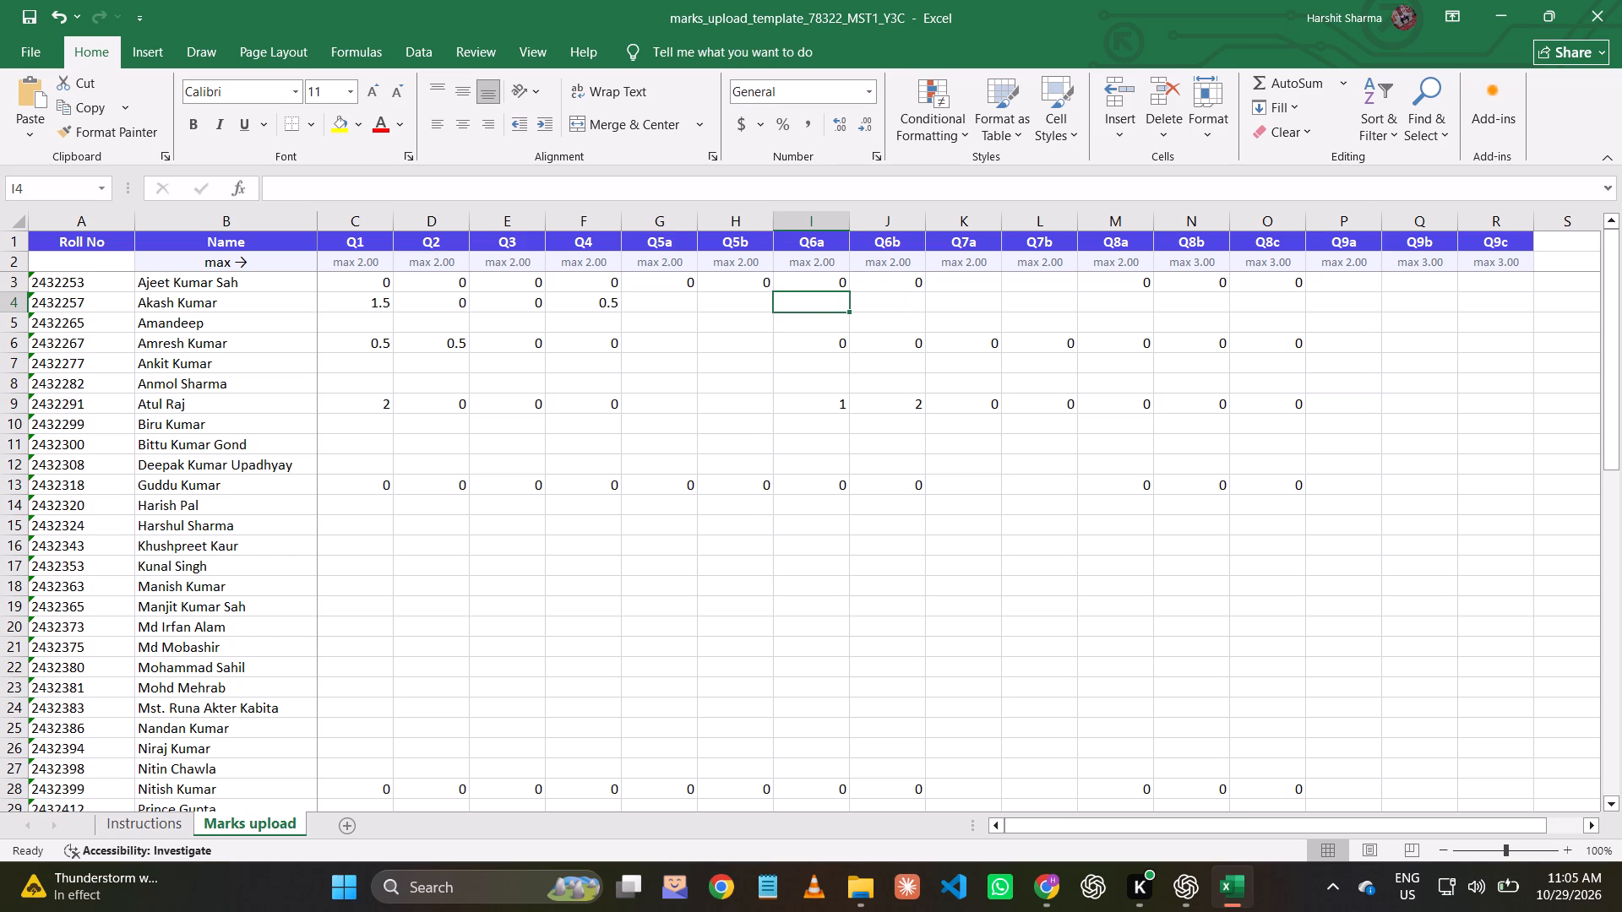
key(1)
key(Right)
key(0)
key(Right)
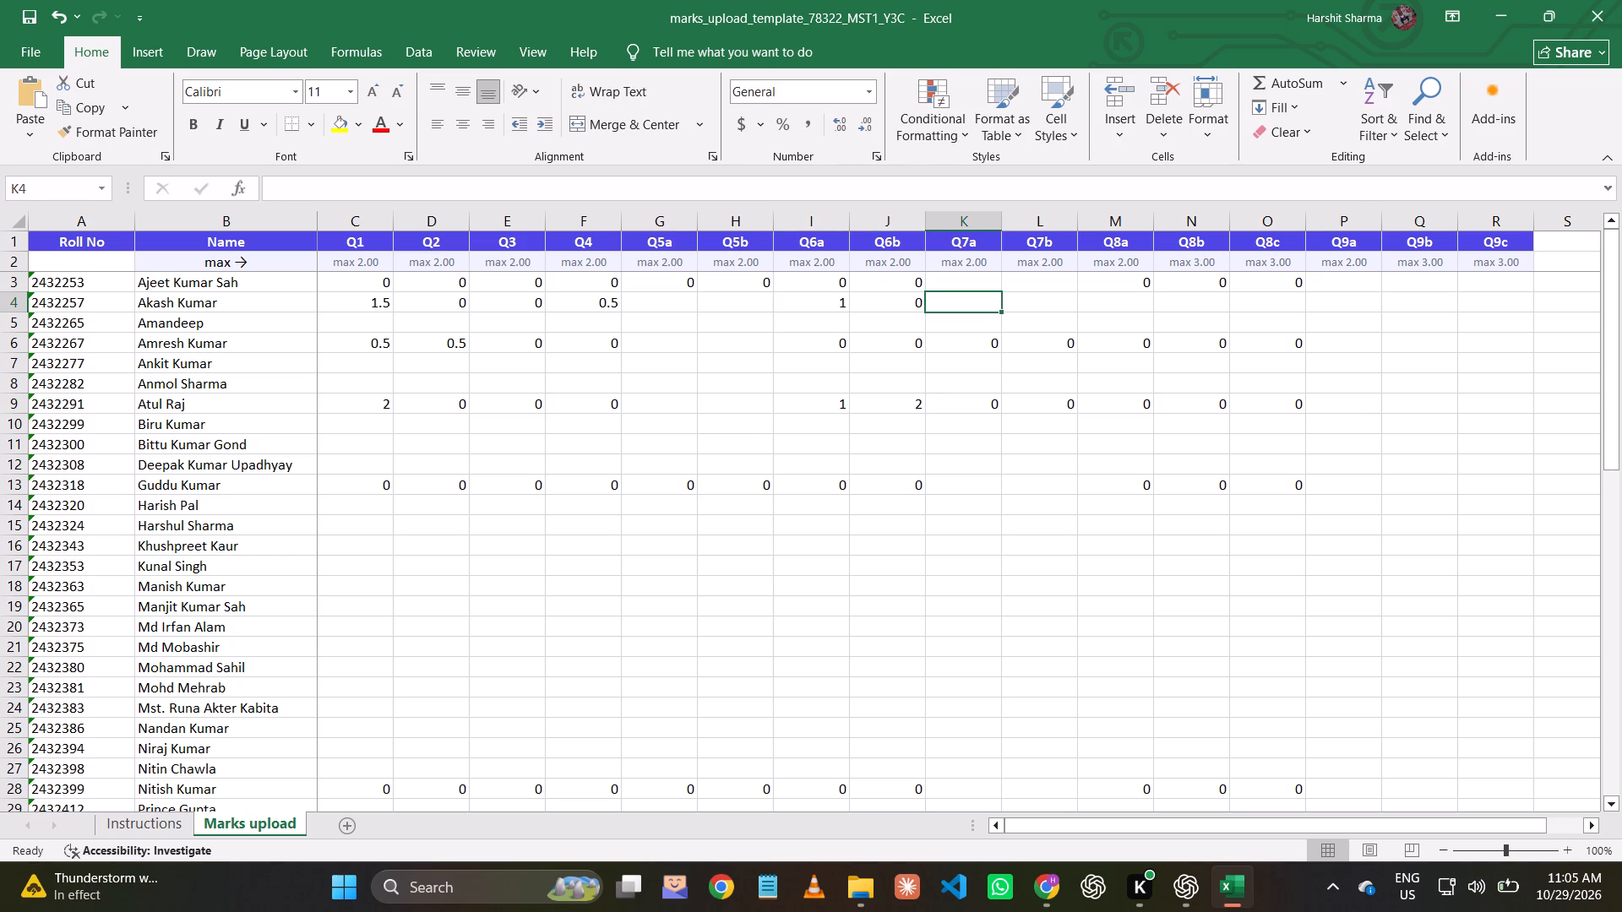
Enter 0 for both Q7a and Q7b in row 4.
text(00)
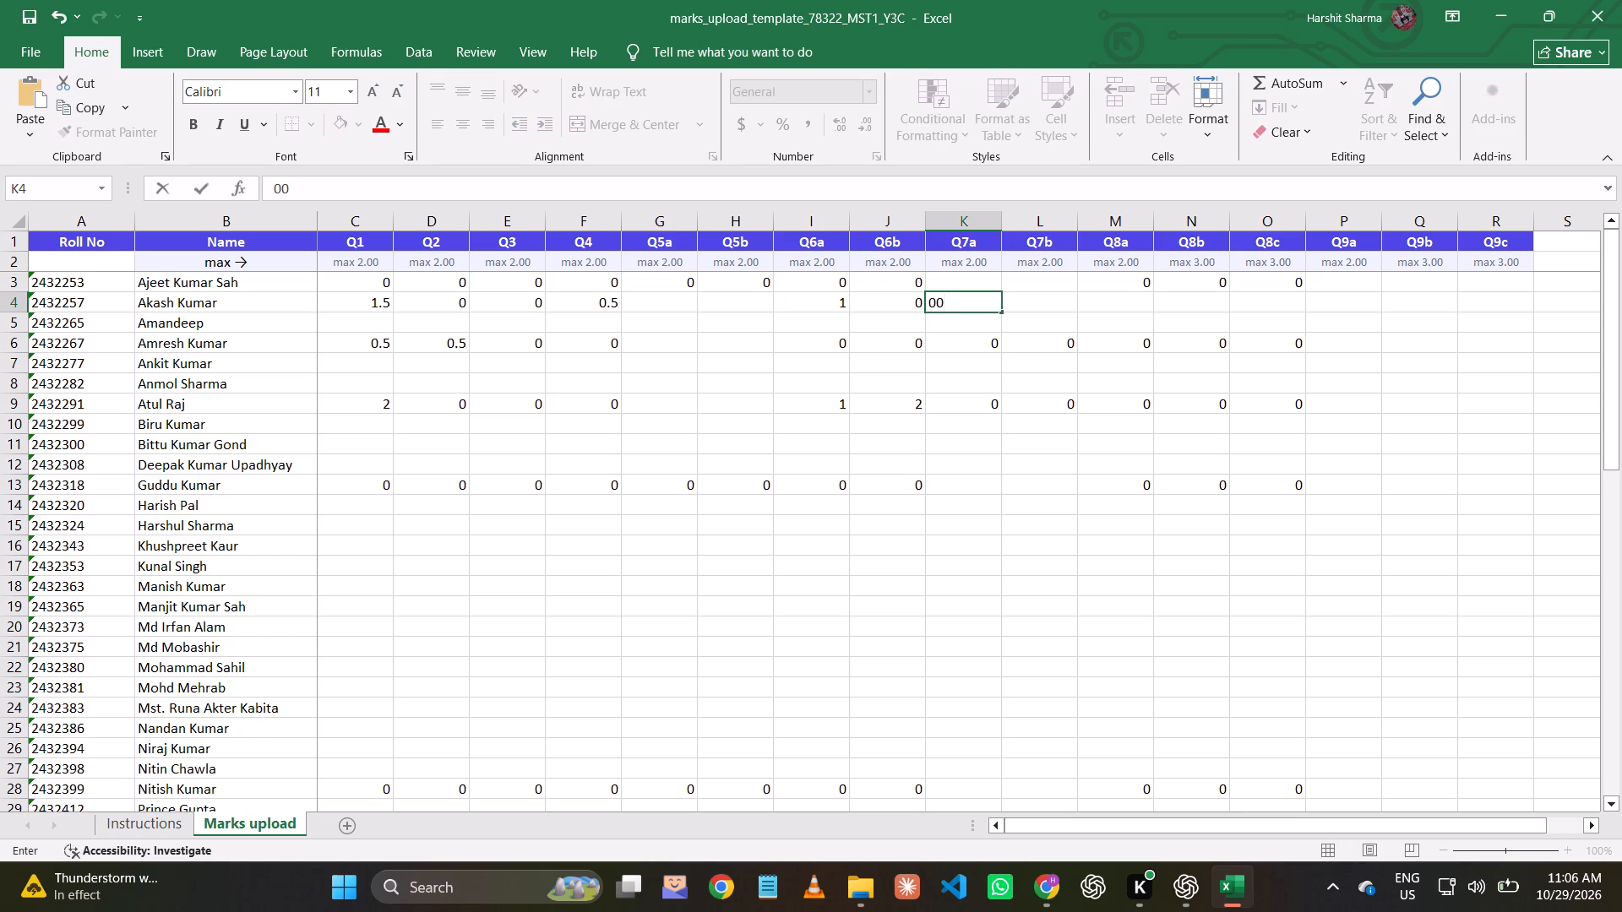
key(BackSpace)
key(0)
key(Right)
key(0)
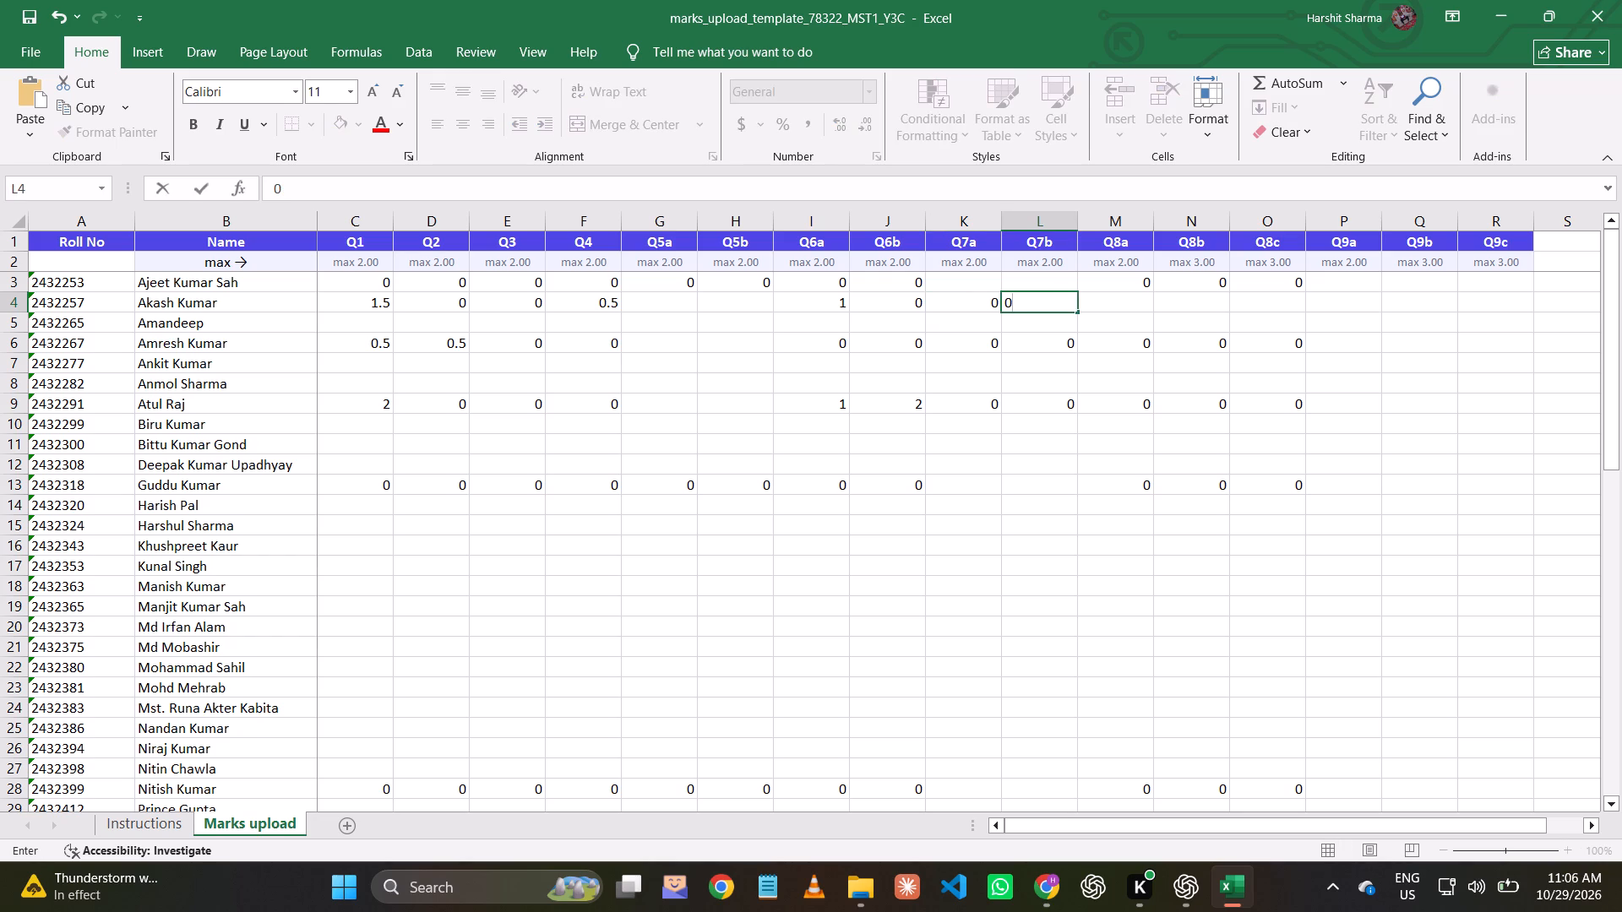
key(Right)
Complete row 4's Q8 marks with 0 for each of Q8a, Q8b and Q8c.
key(Right)
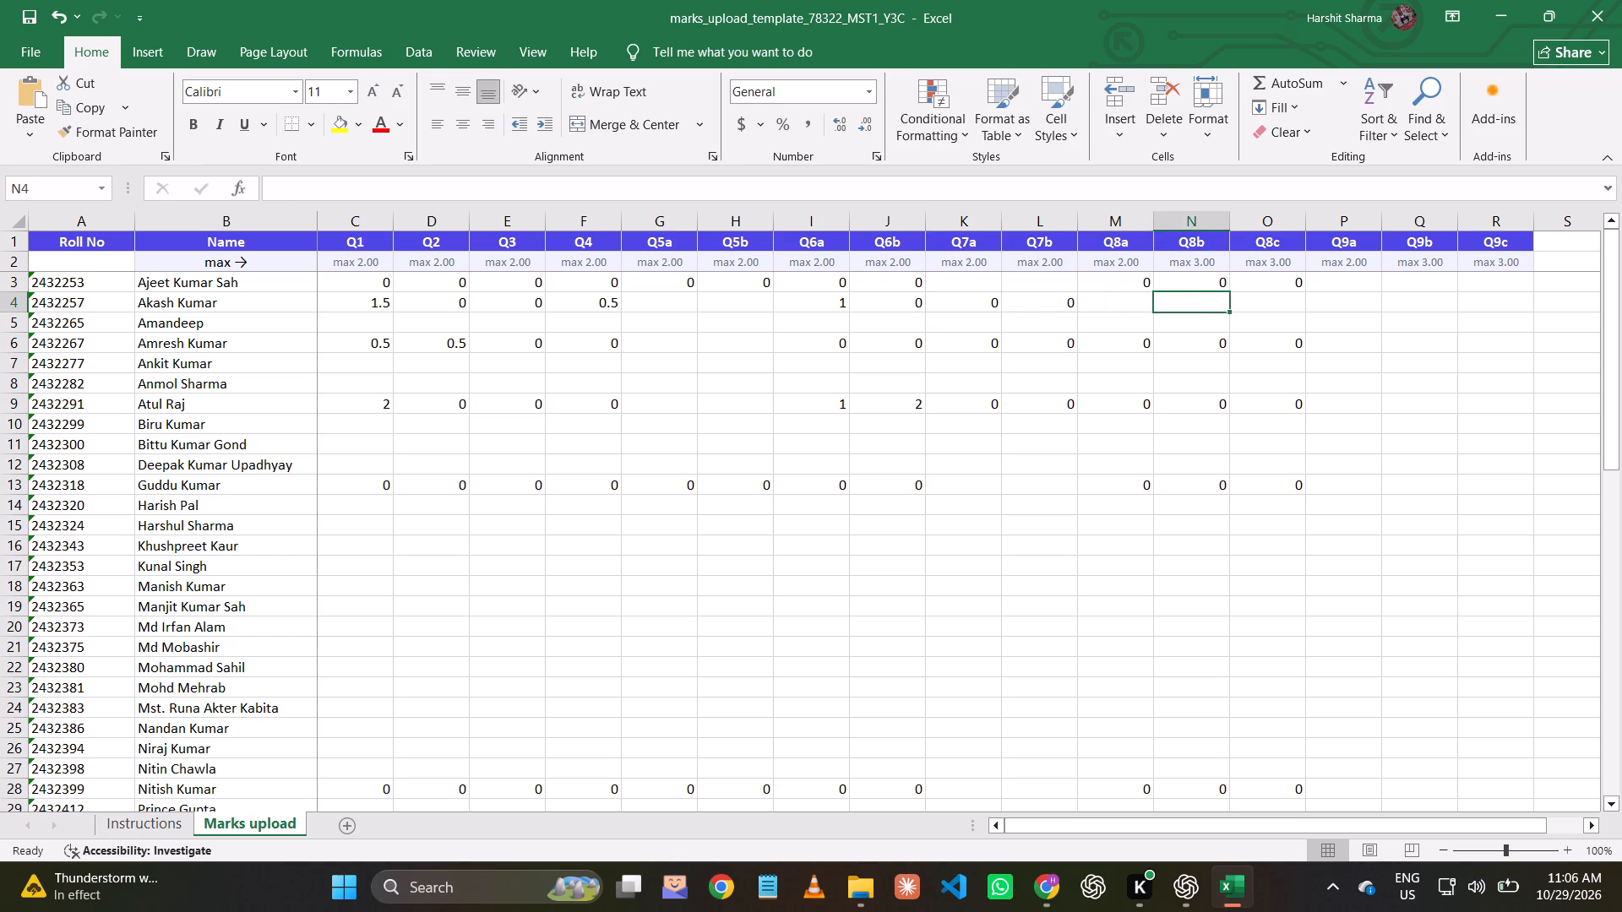
key(Left)
key(0)
key(Right)
key(0)
key(Right)
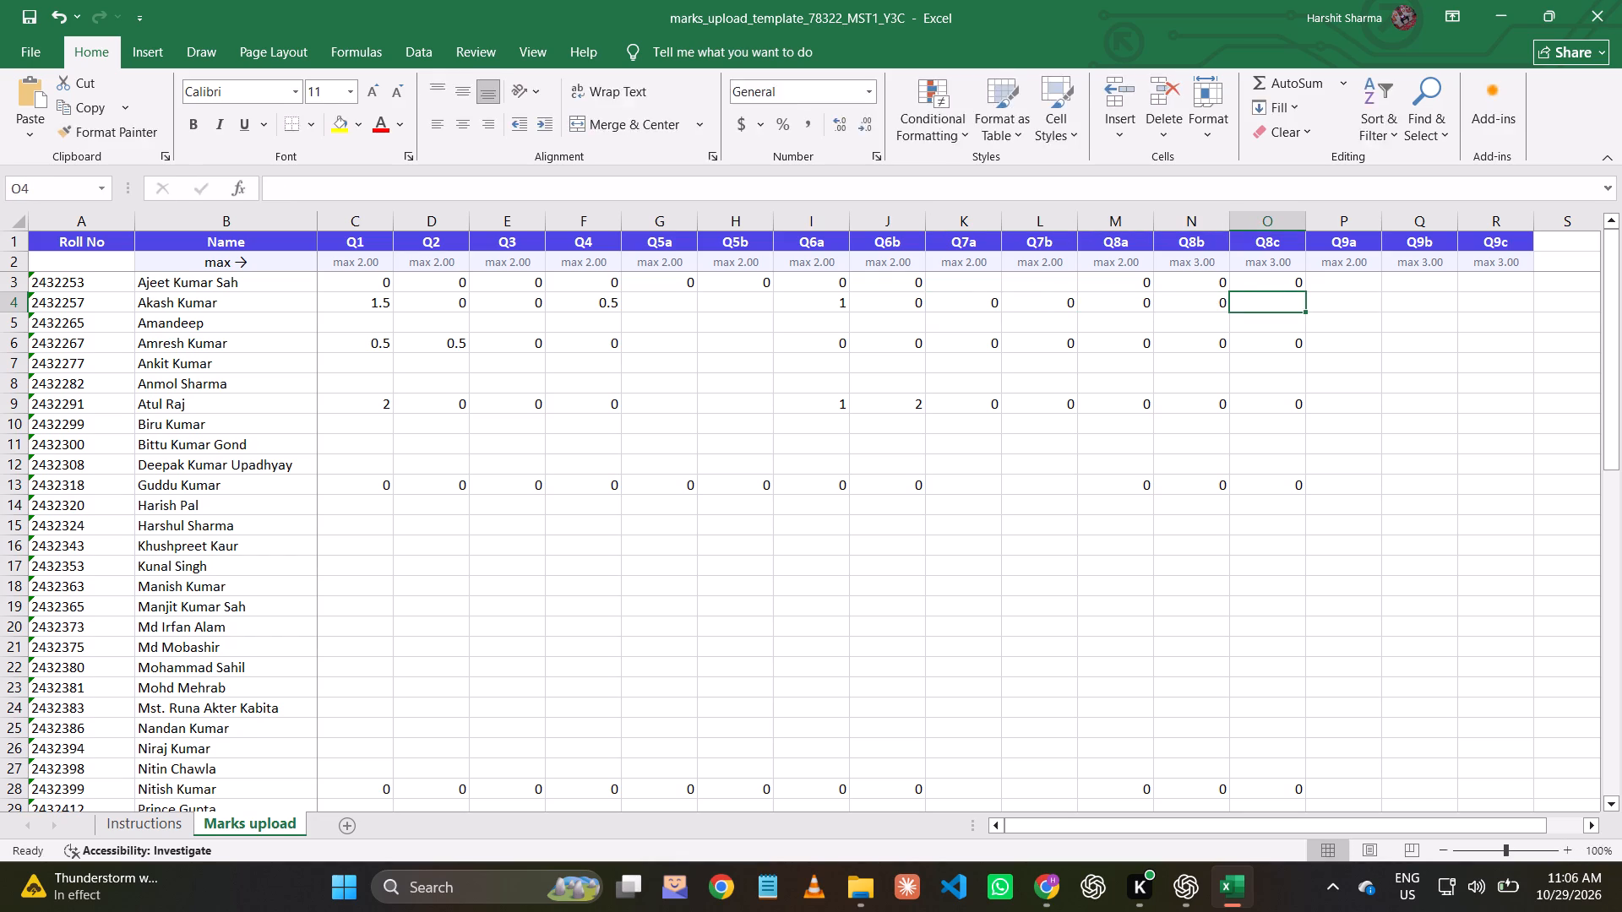
key(0)
key(Right)
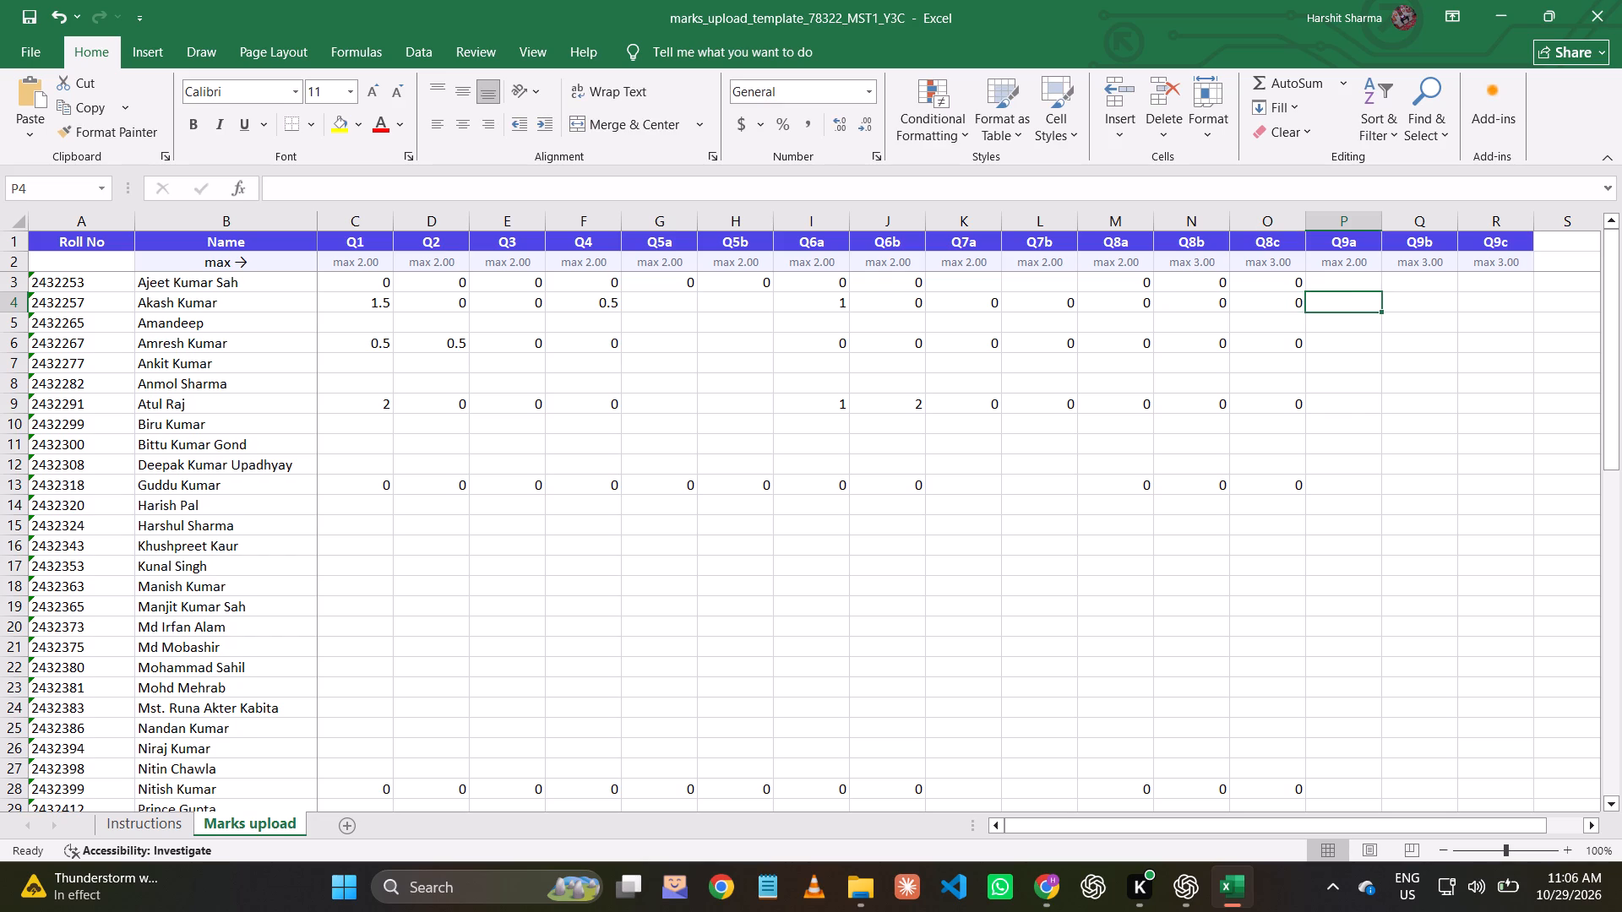
Save the marks workbook.
key(ctrl+s)
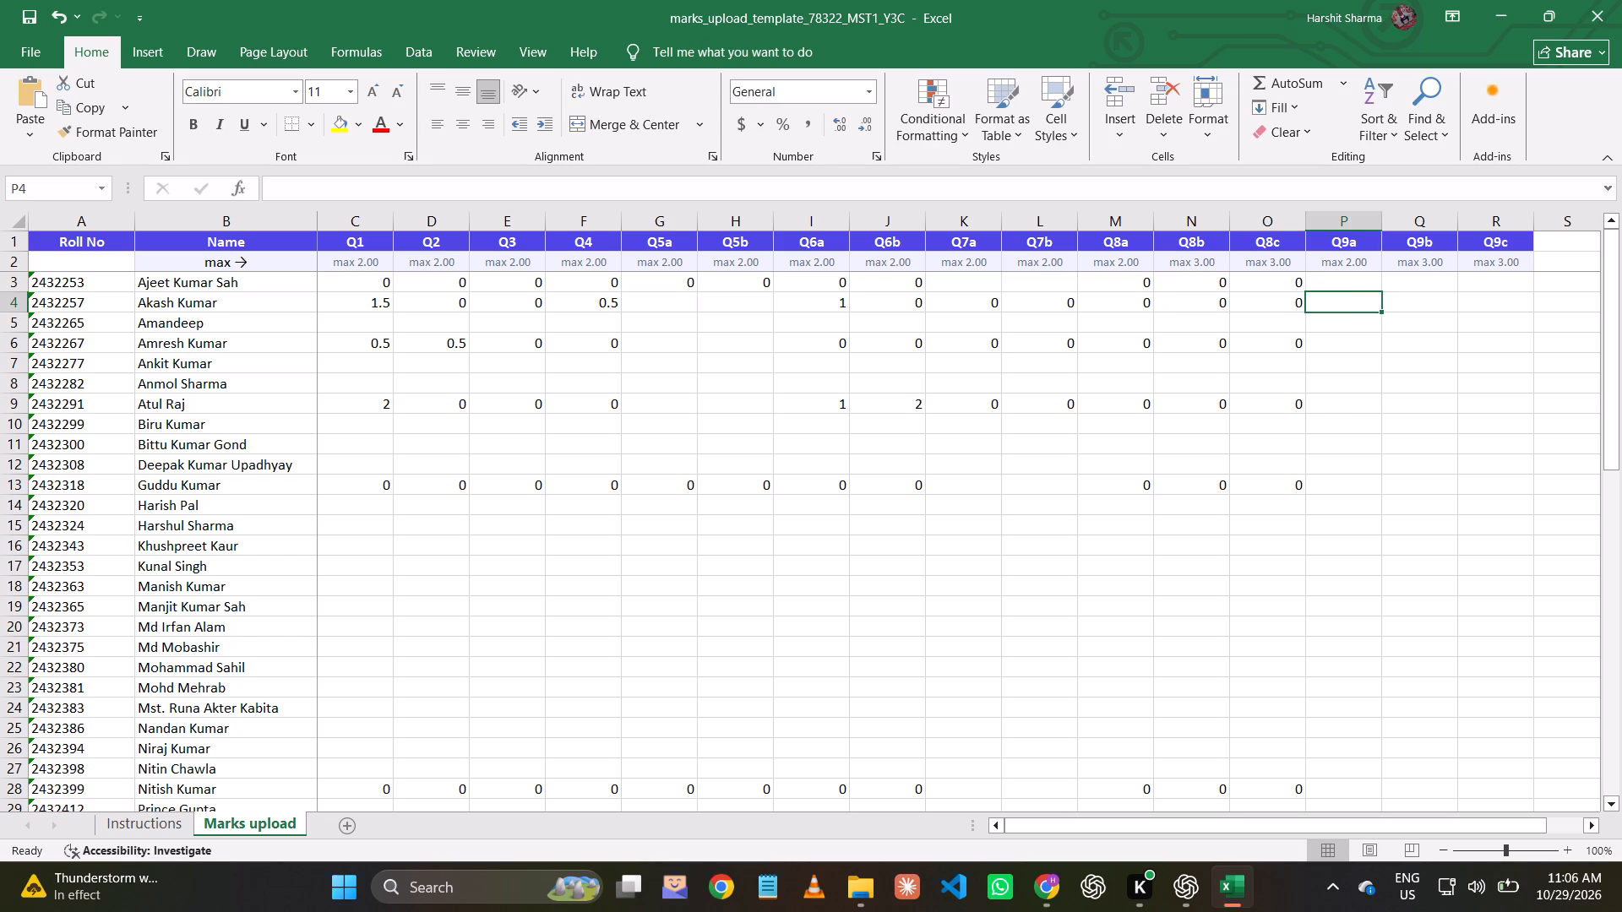
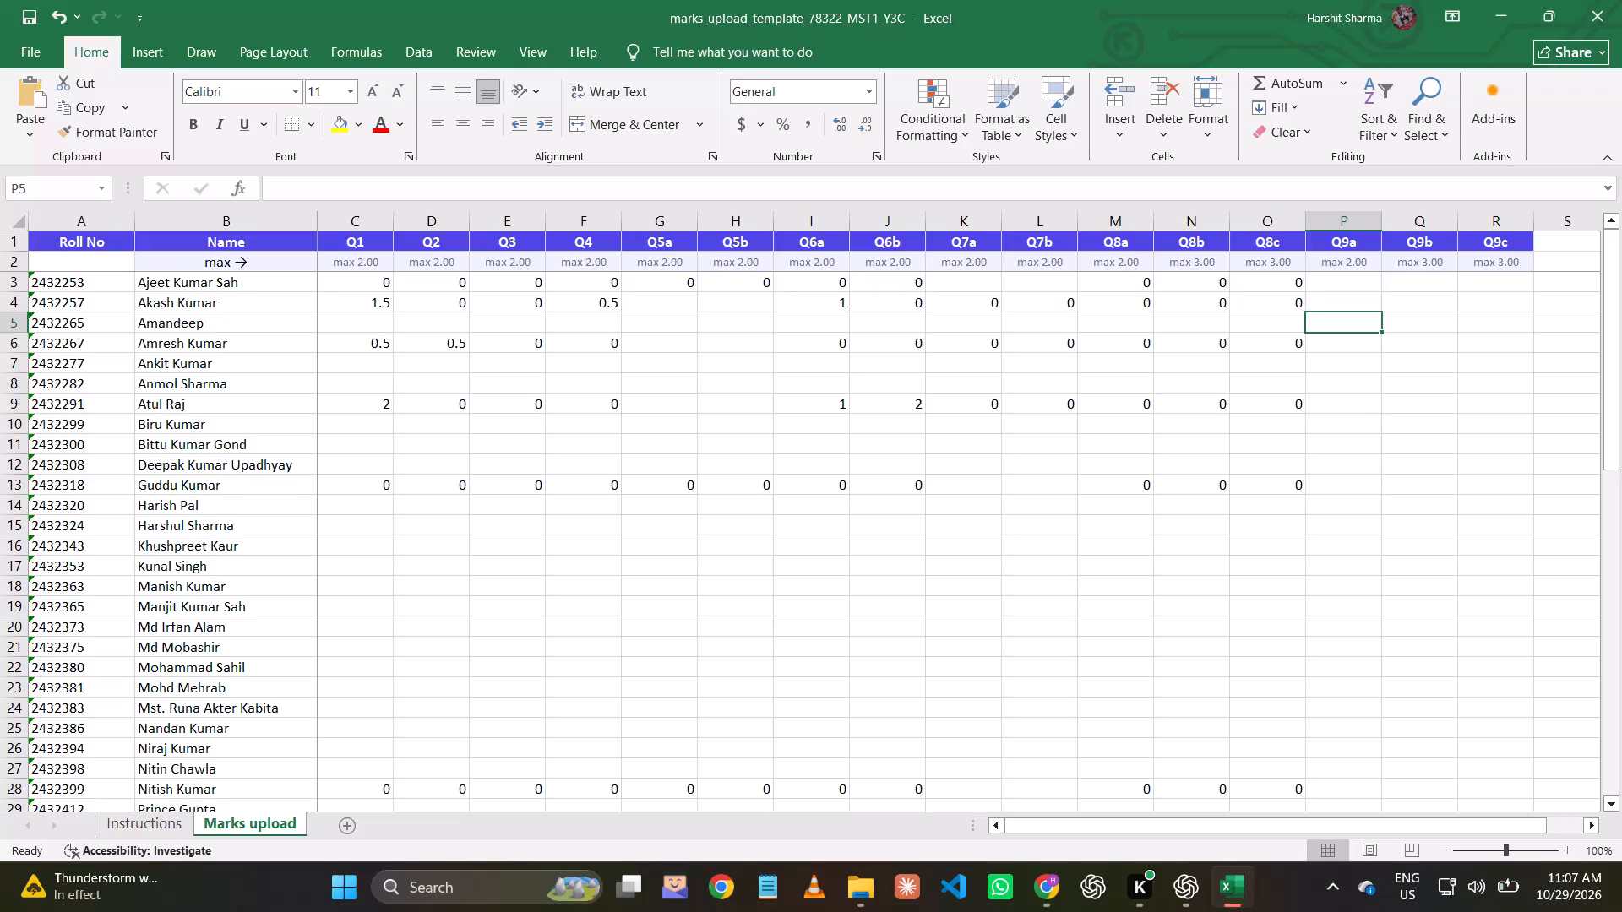
Look down the roll number list in the Marks upload sheet and select the Q1 cell in row 56.
key(Left)
key(Left)
key(Left)
key(Left)
key(Left)
key(Left)
key(Left)
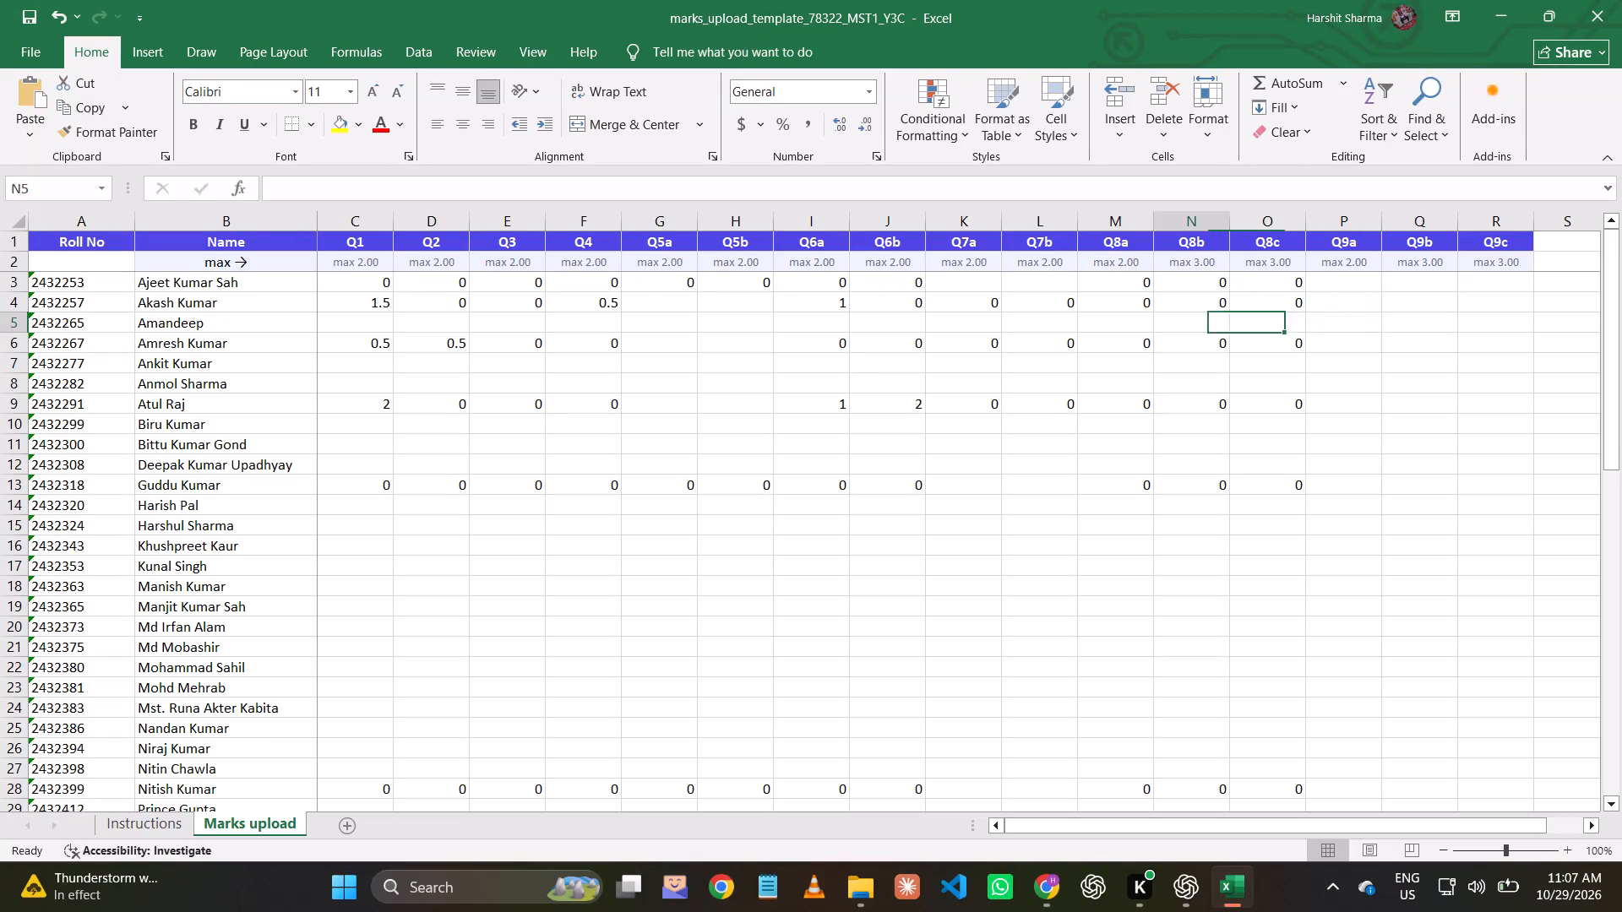
key(Down)
key(Down)
key(Down)
key(Down)
key(Down)
key(Down)
key(Down)
key(Down)
key(Down)
key(Down)
key(Down)
key(Down)
key(Down)
key(Down)
key(Down)
key(Down)
key(Down)
key(Down)
key(Left)
key(Down)
key(Left)
key(Left)
key(Left)
key(Left)
key(Left)
key(Left)
key(Left)
key(Left)
key(Left)
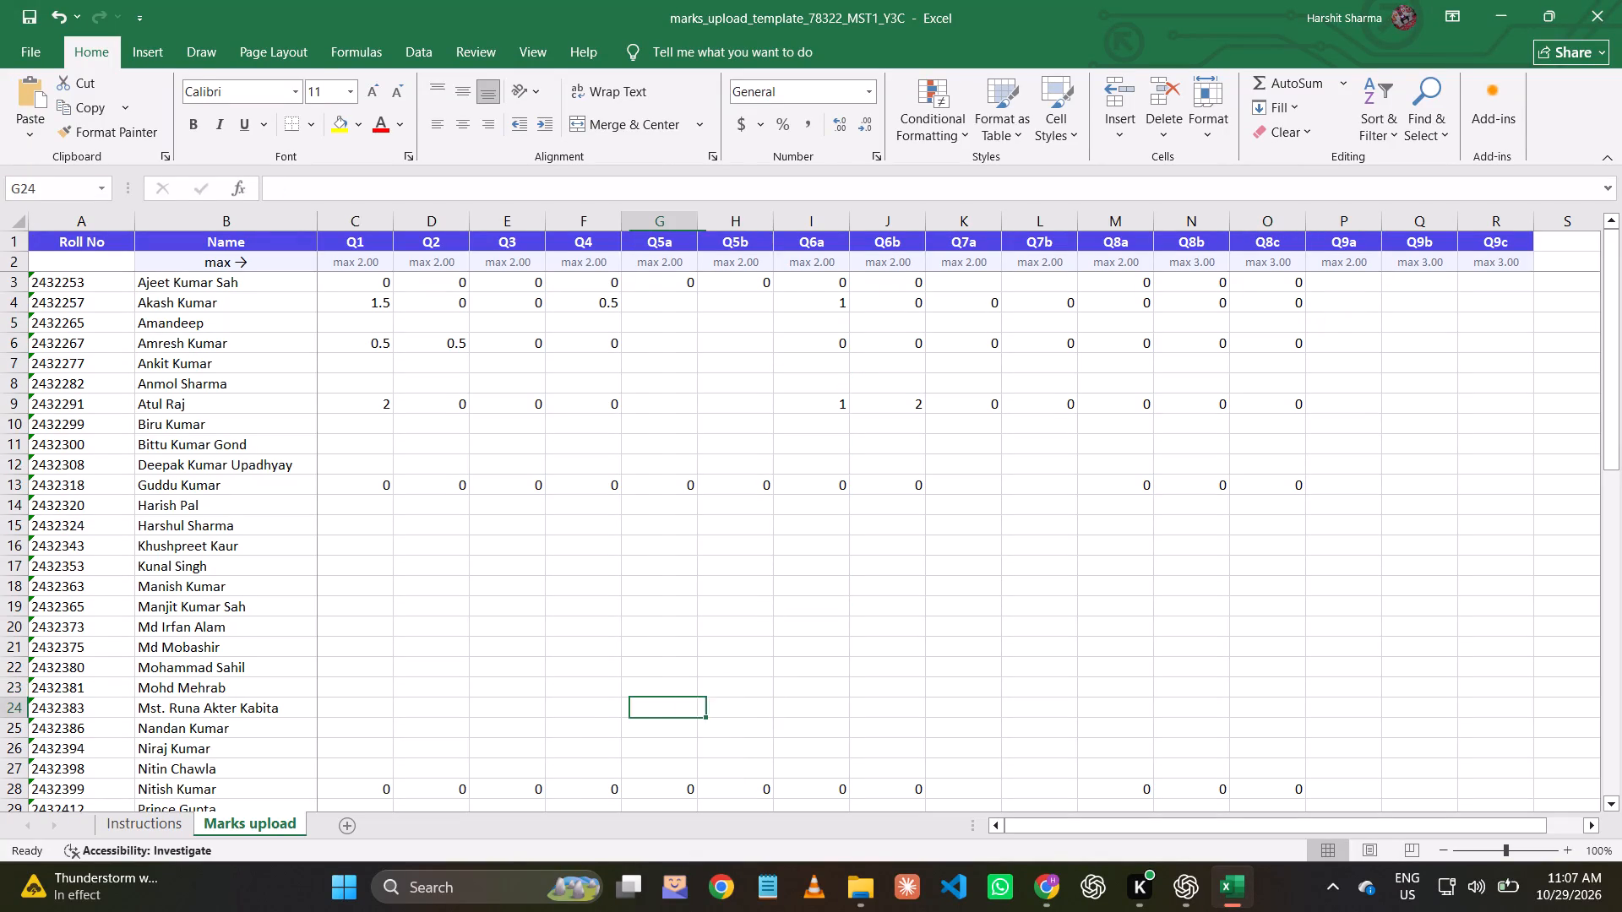
key(Down)
key(Down)
key(Down)
key(Down)
key(Down)
key(Down)
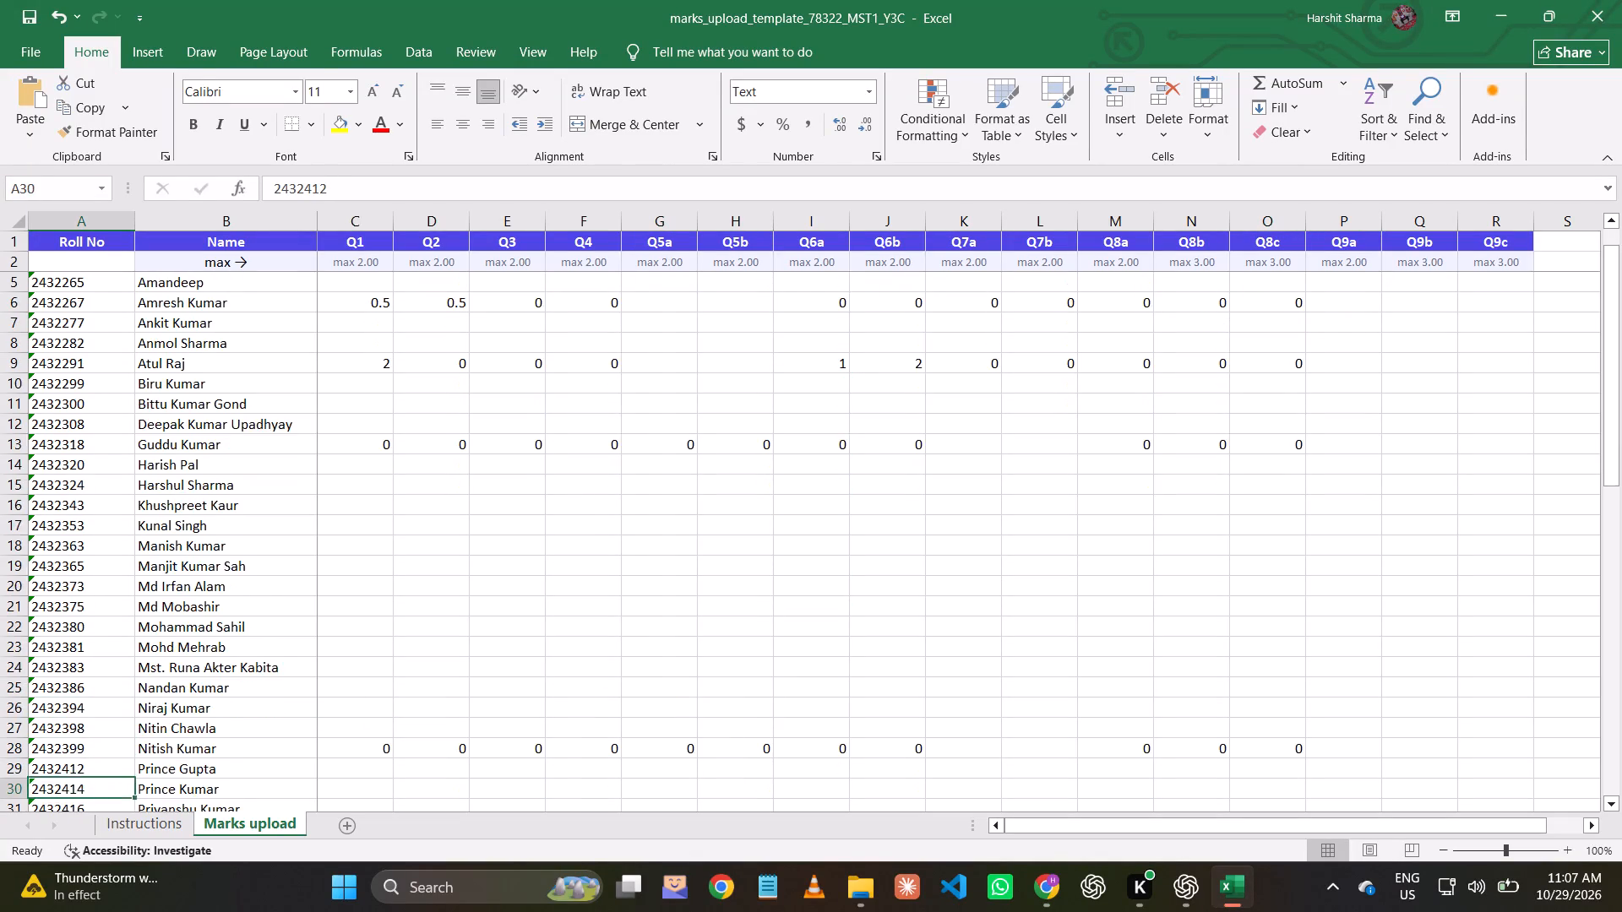
key(Down)
key(Down)
key(Down)
key(Down)
key(Down)
key(Down)
key(Down)
key(Down)
key(Down)
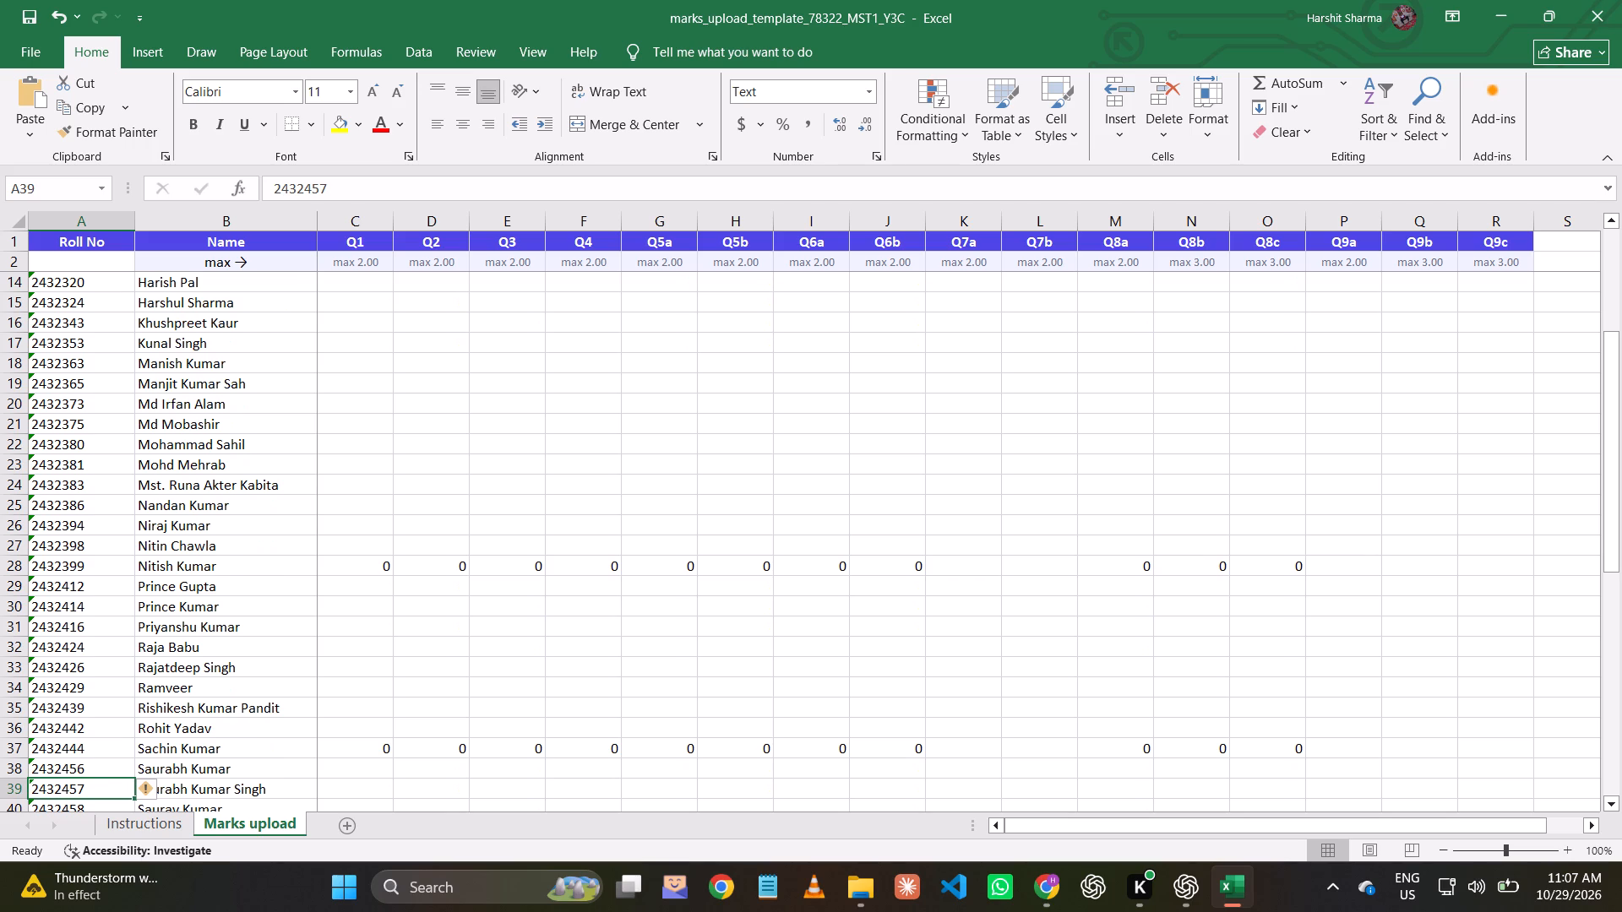
key(Down)
key(Down)
key(Down)
key(Down)
key(Down)
key(Down)
key(Down)
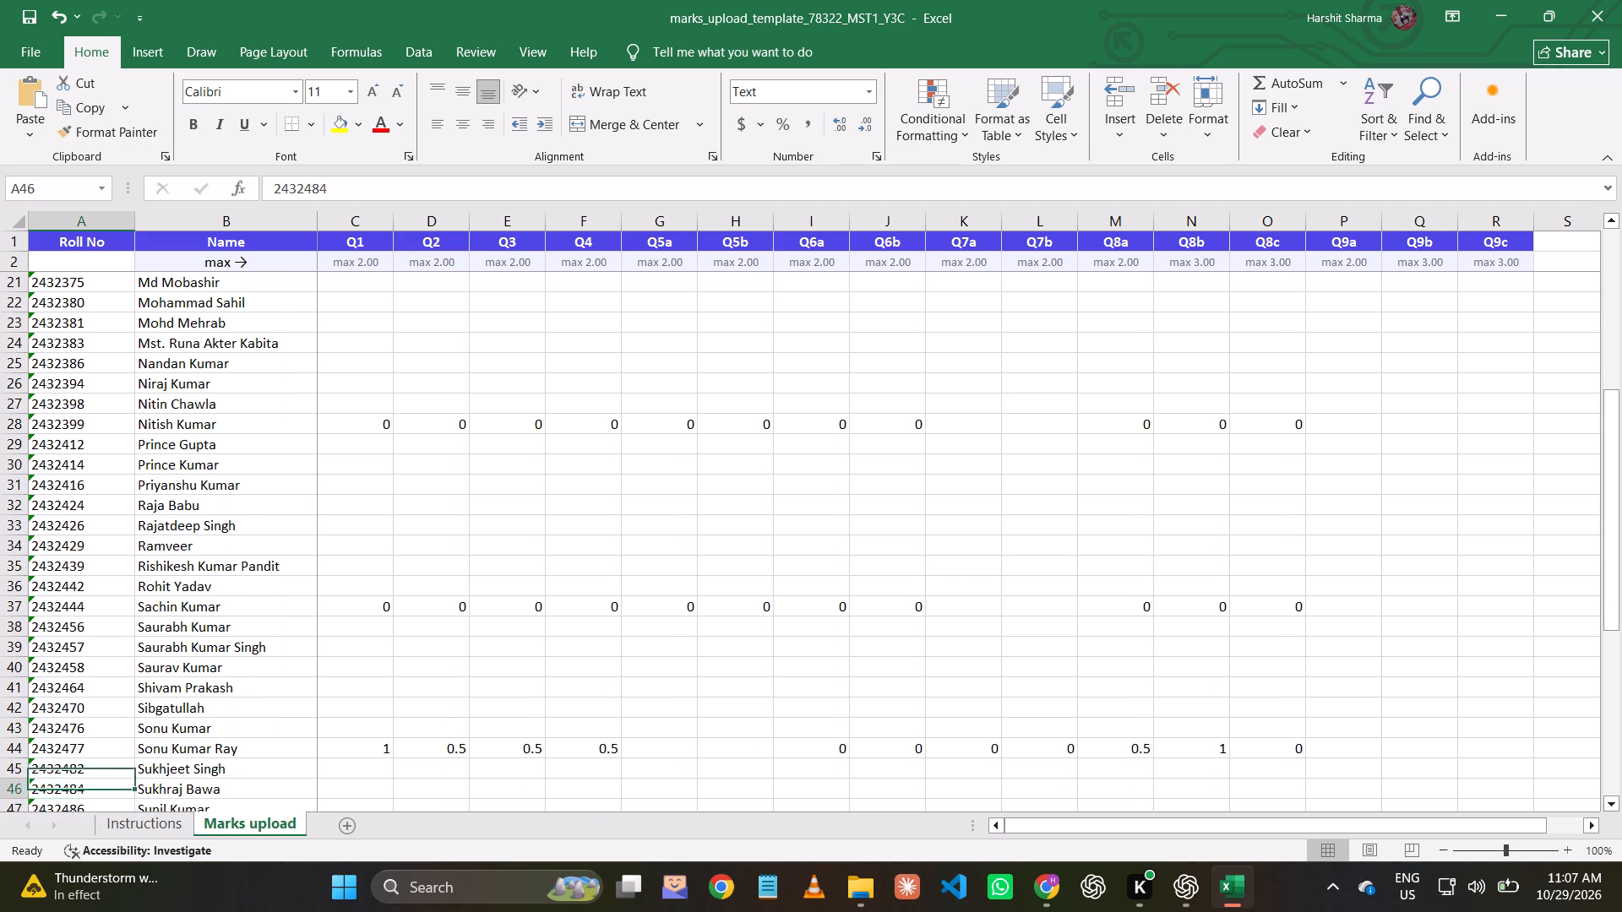
key(Down)
key(Down)
key(Down)
key(Down)
key(Down)
key(Down)
key(Down)
key(Down)
key(Down)
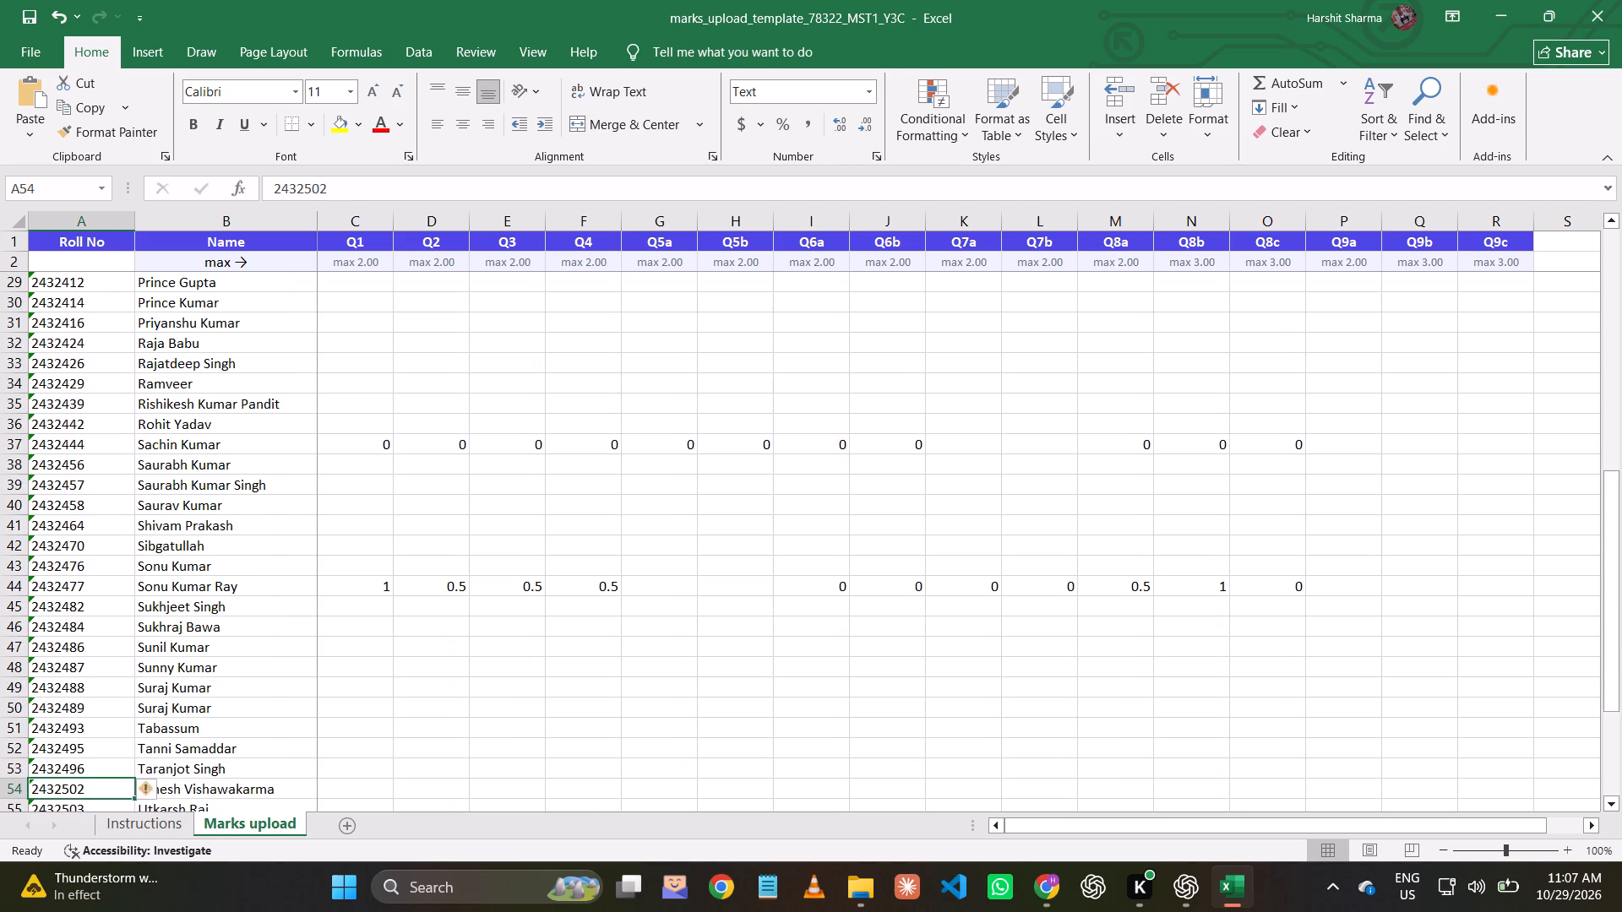
key(Down)
key(Right)
key(Right)
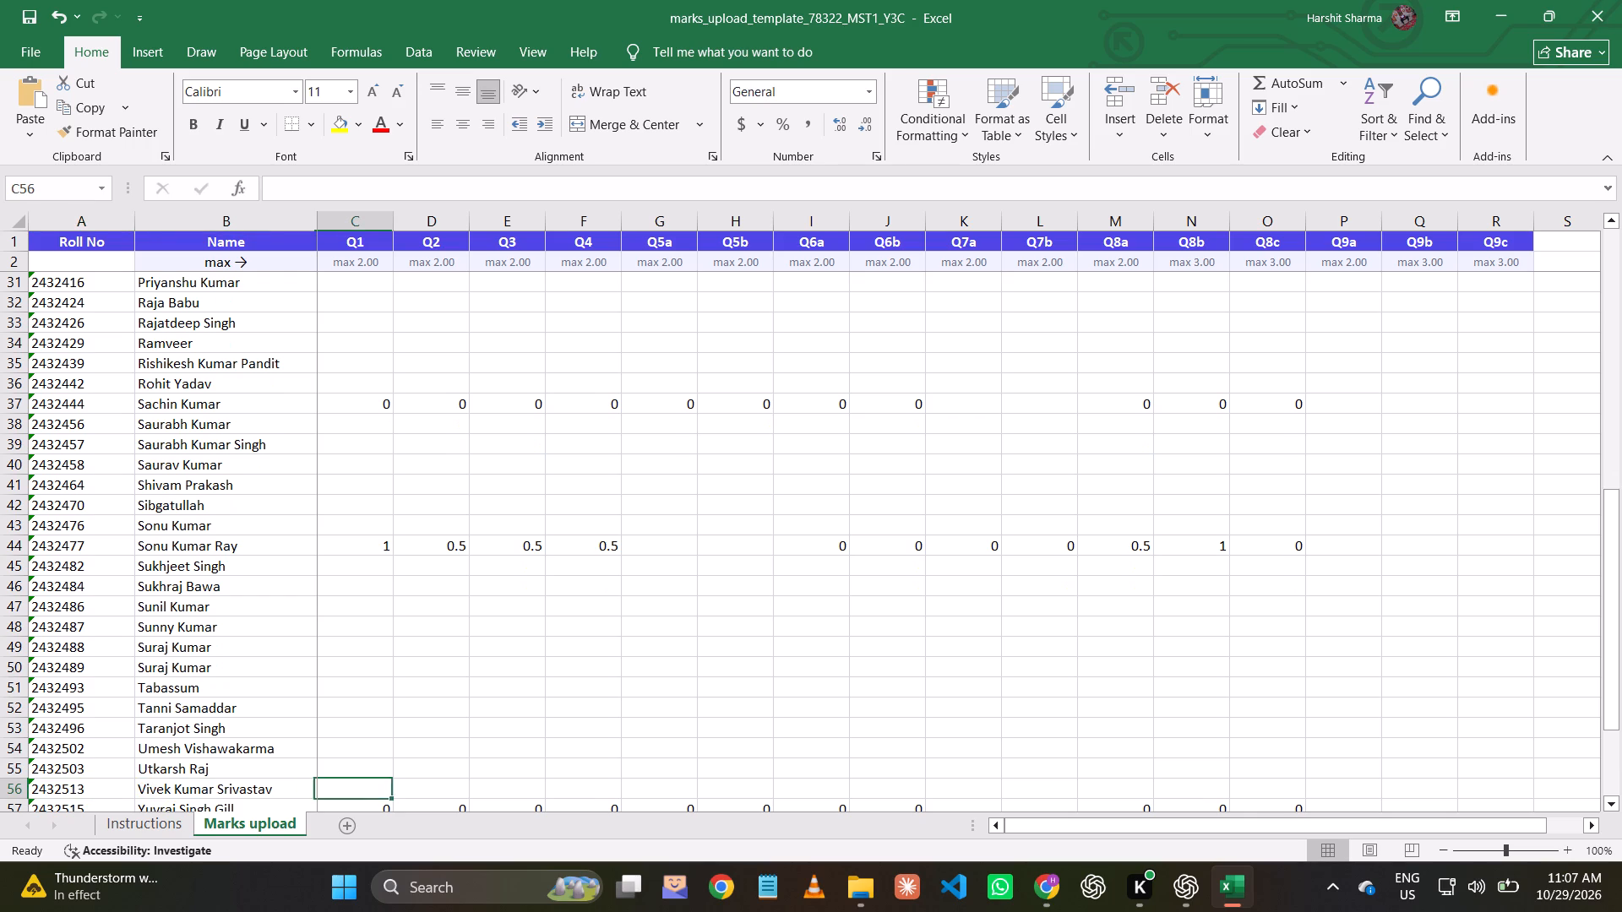
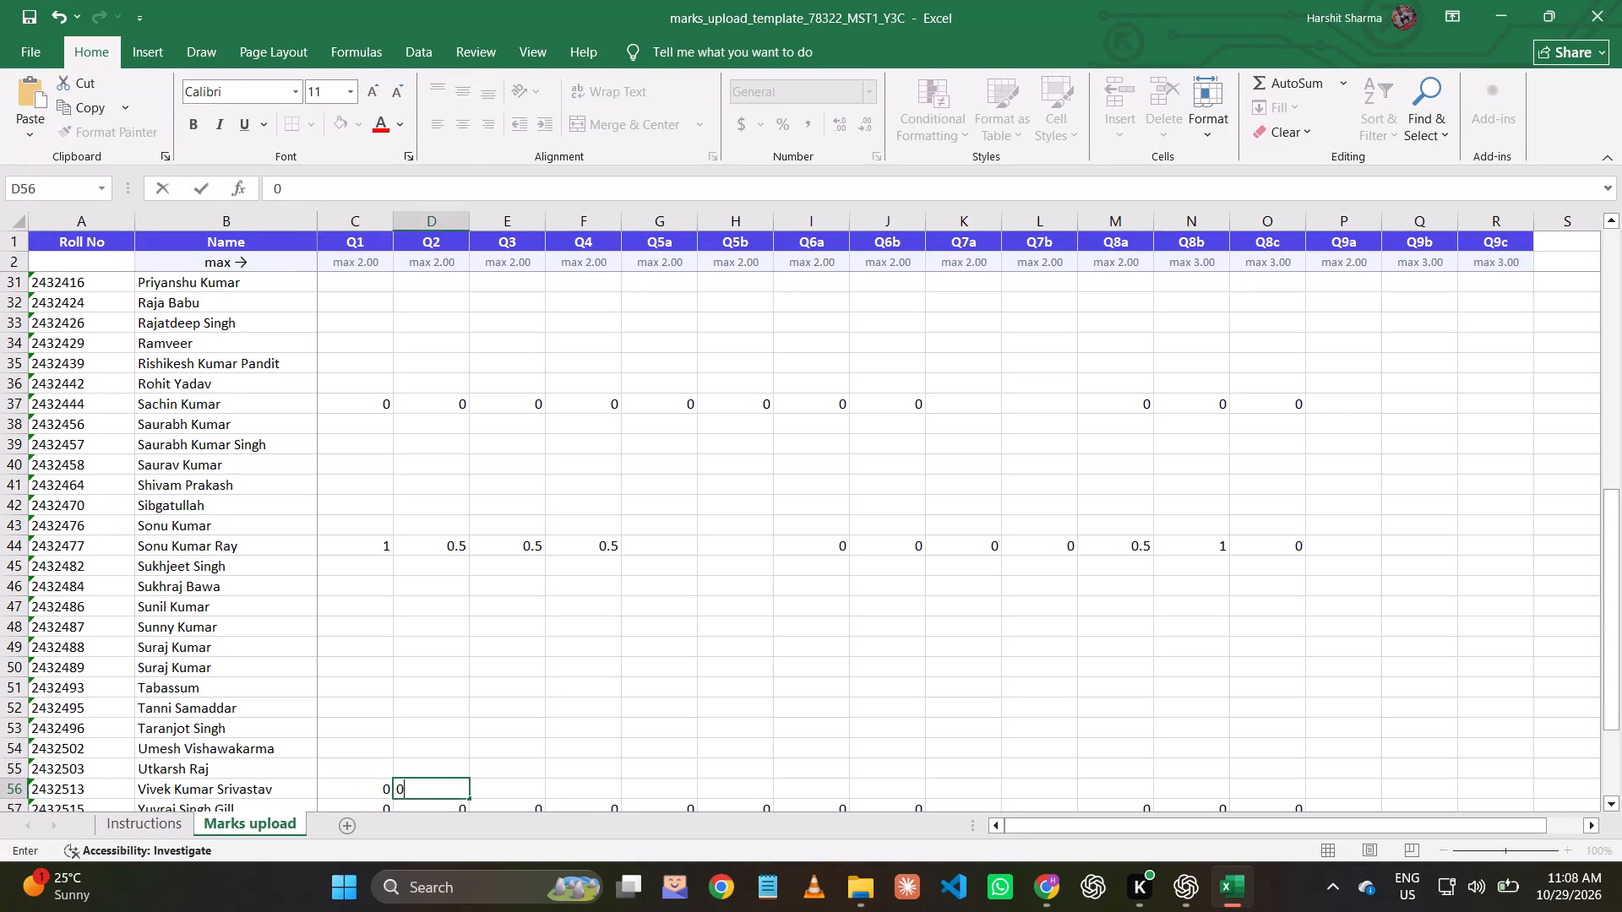
Enter 0 for each question from Q1 through Q6b in row 56, leaving Q7a blank.
key(0)
key(Right)
key(0)
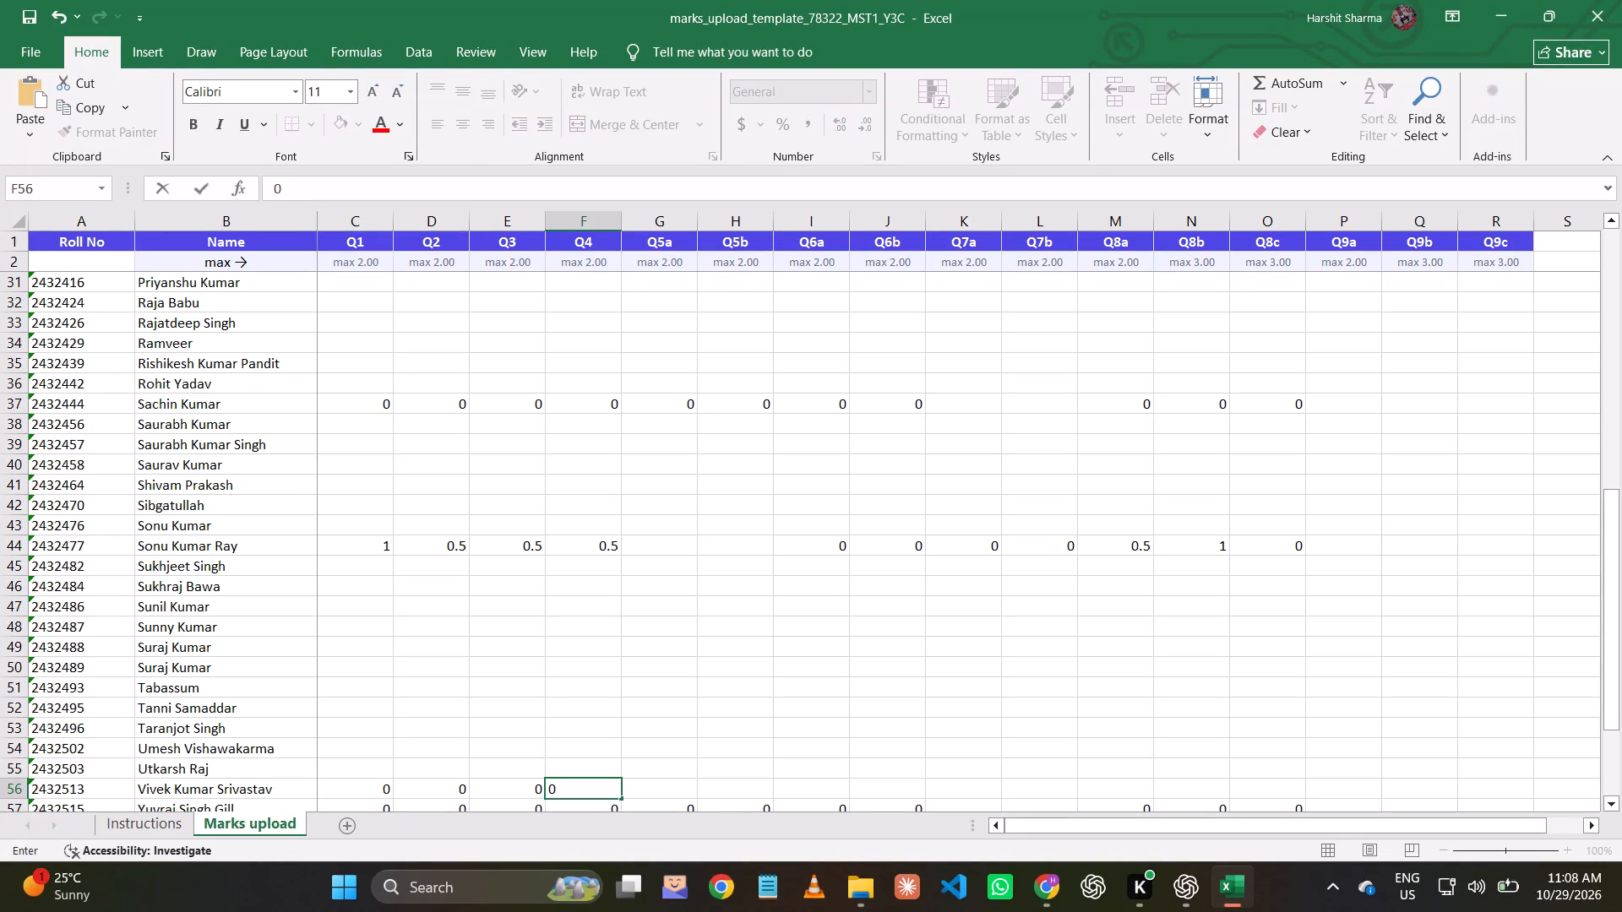
key(Right)
key(0)
key(Right)
key(0)
key(Right)
key(0)
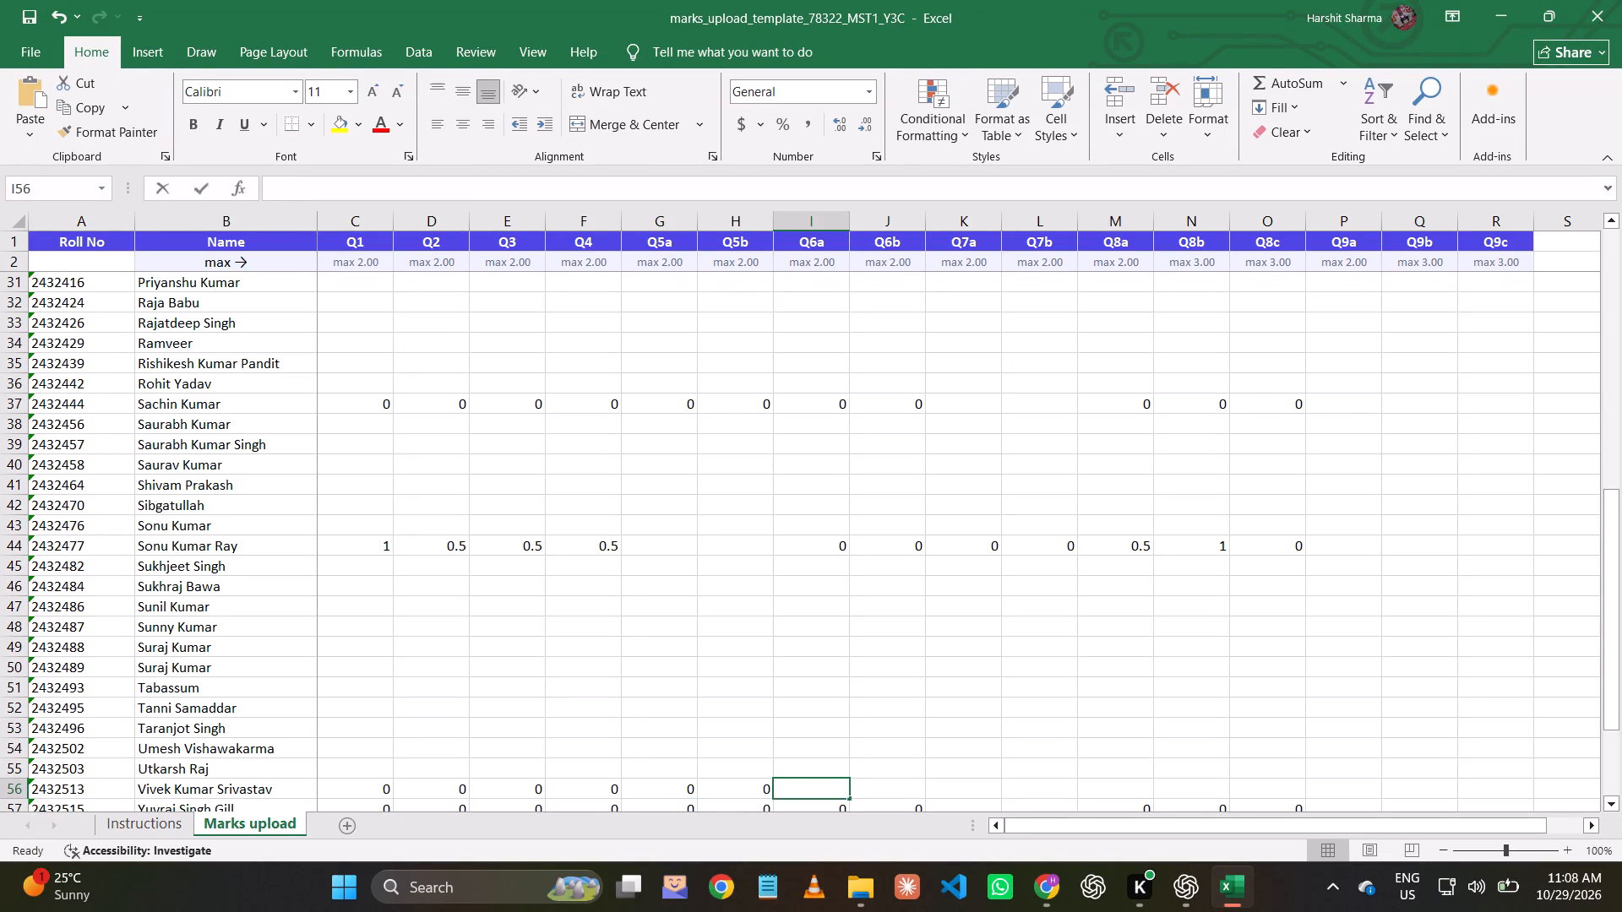
key(Right)
key(0)
key(Right)
key(0)
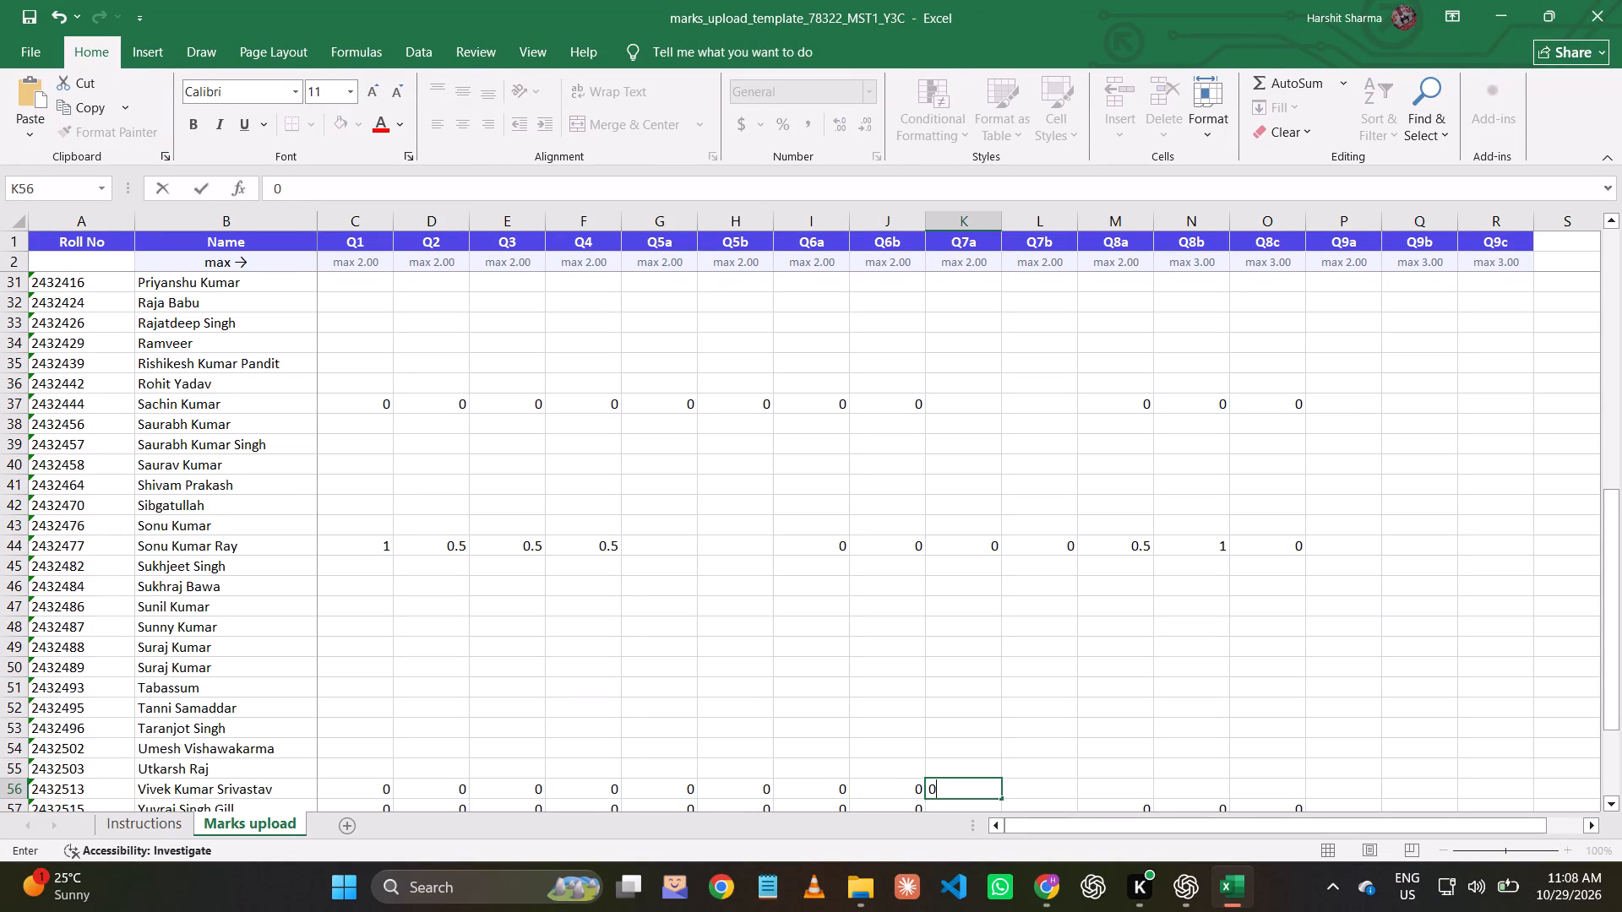
key(BackSpace)
Enter 0 for Q8a, Q8b and Q8c in row 56, leaving Q7b blank, and save the workbook.
key(Right)
key(Right)
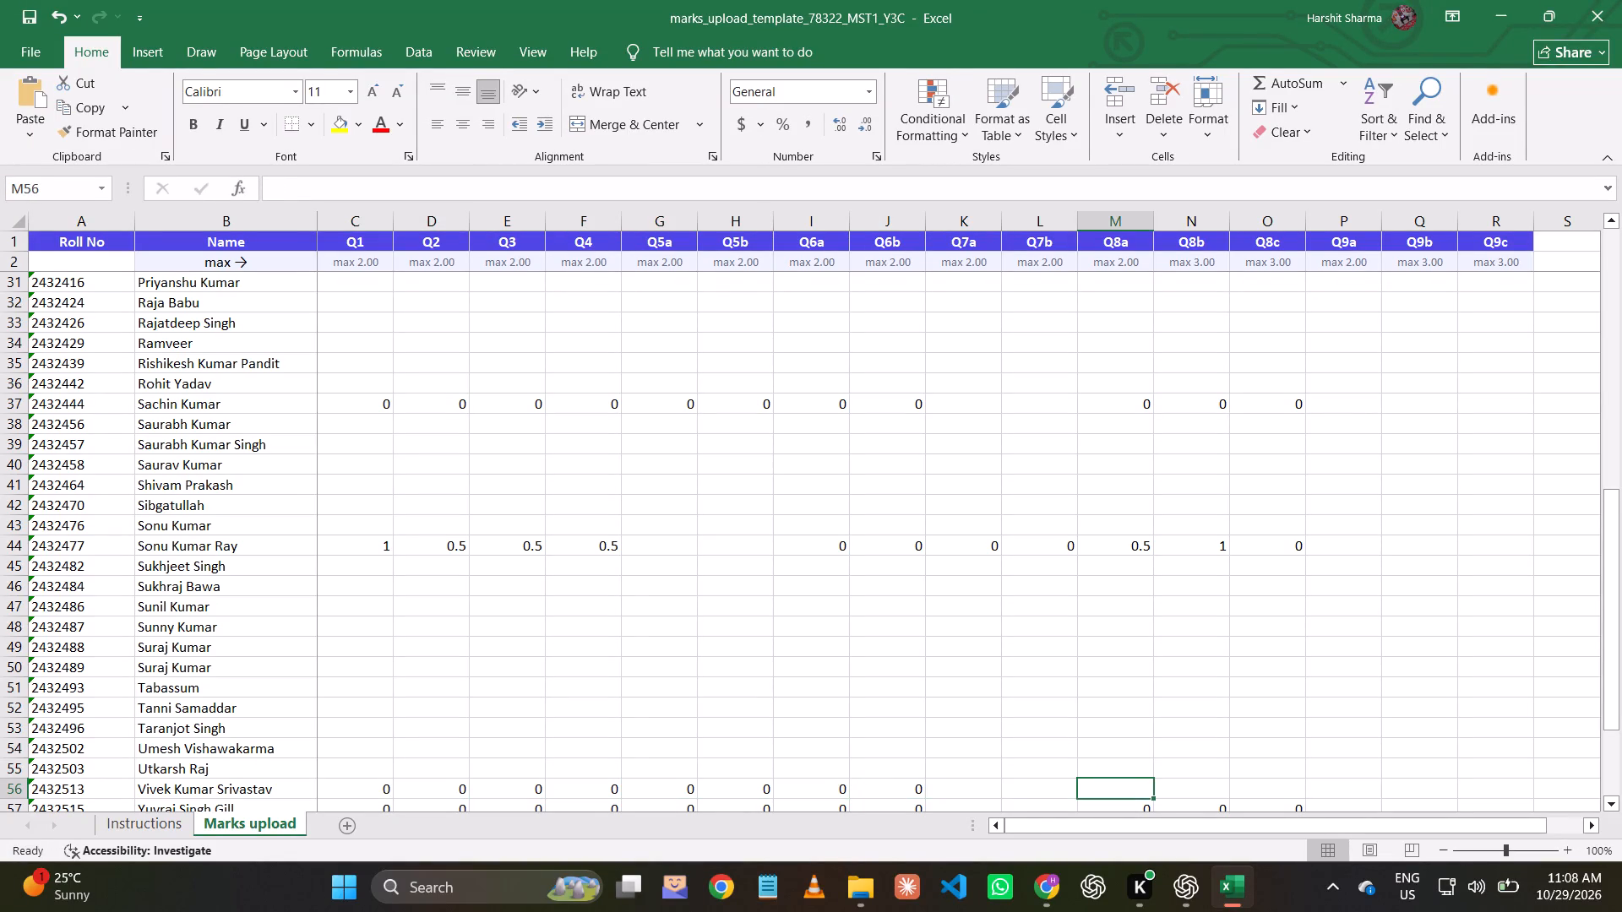
key(0)
key(Right)
text(00)
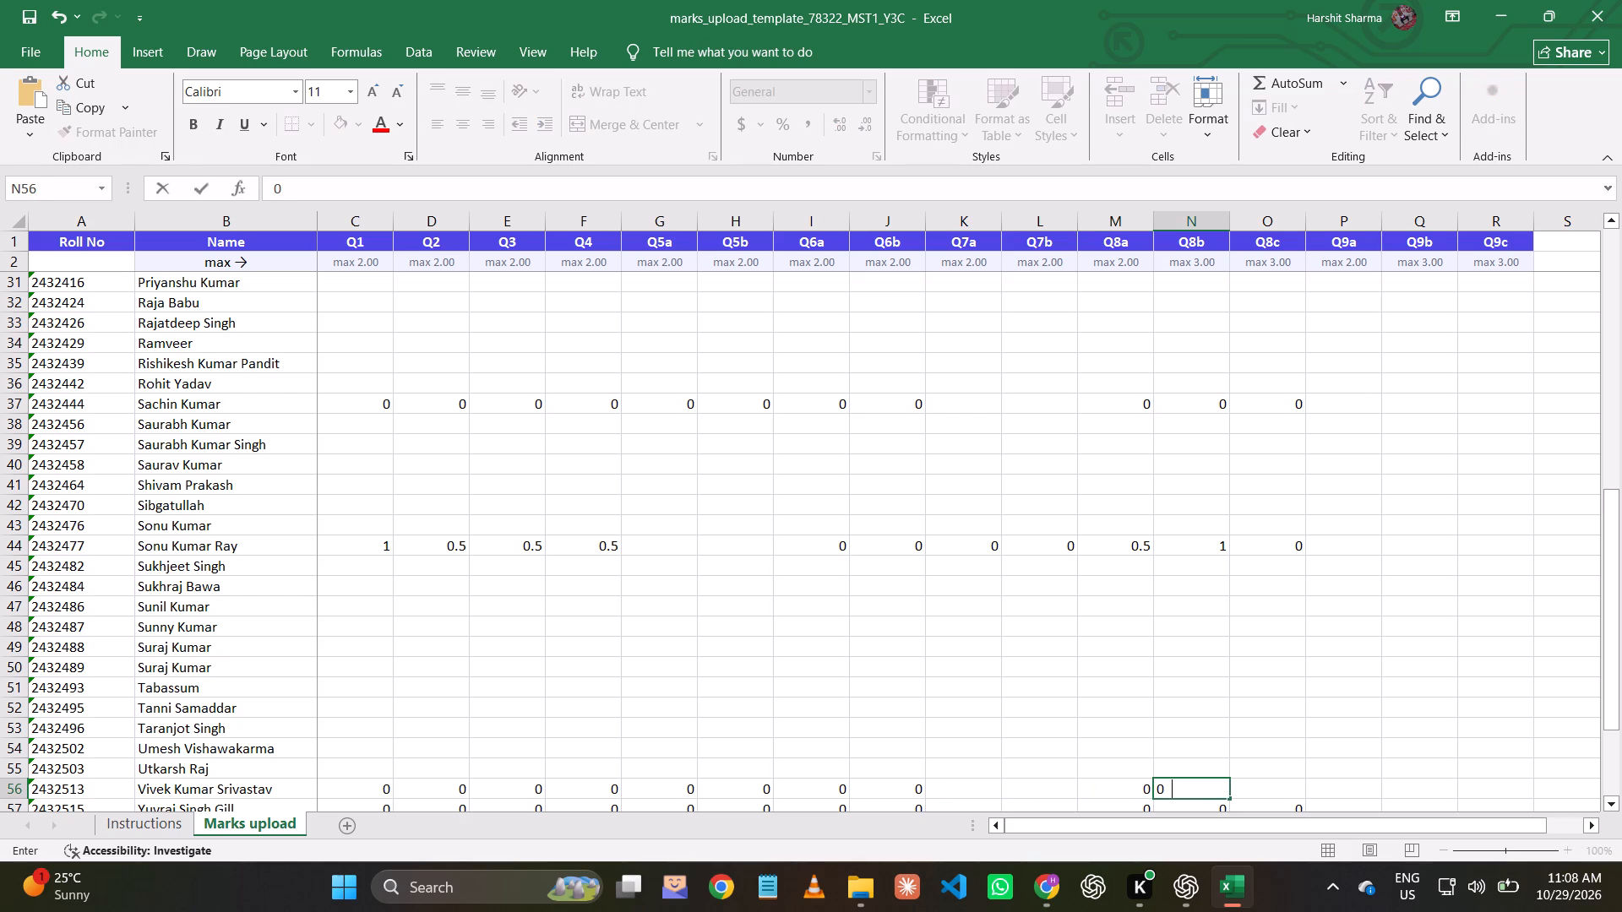
key(BackSpace)
key(Right)
key(0)
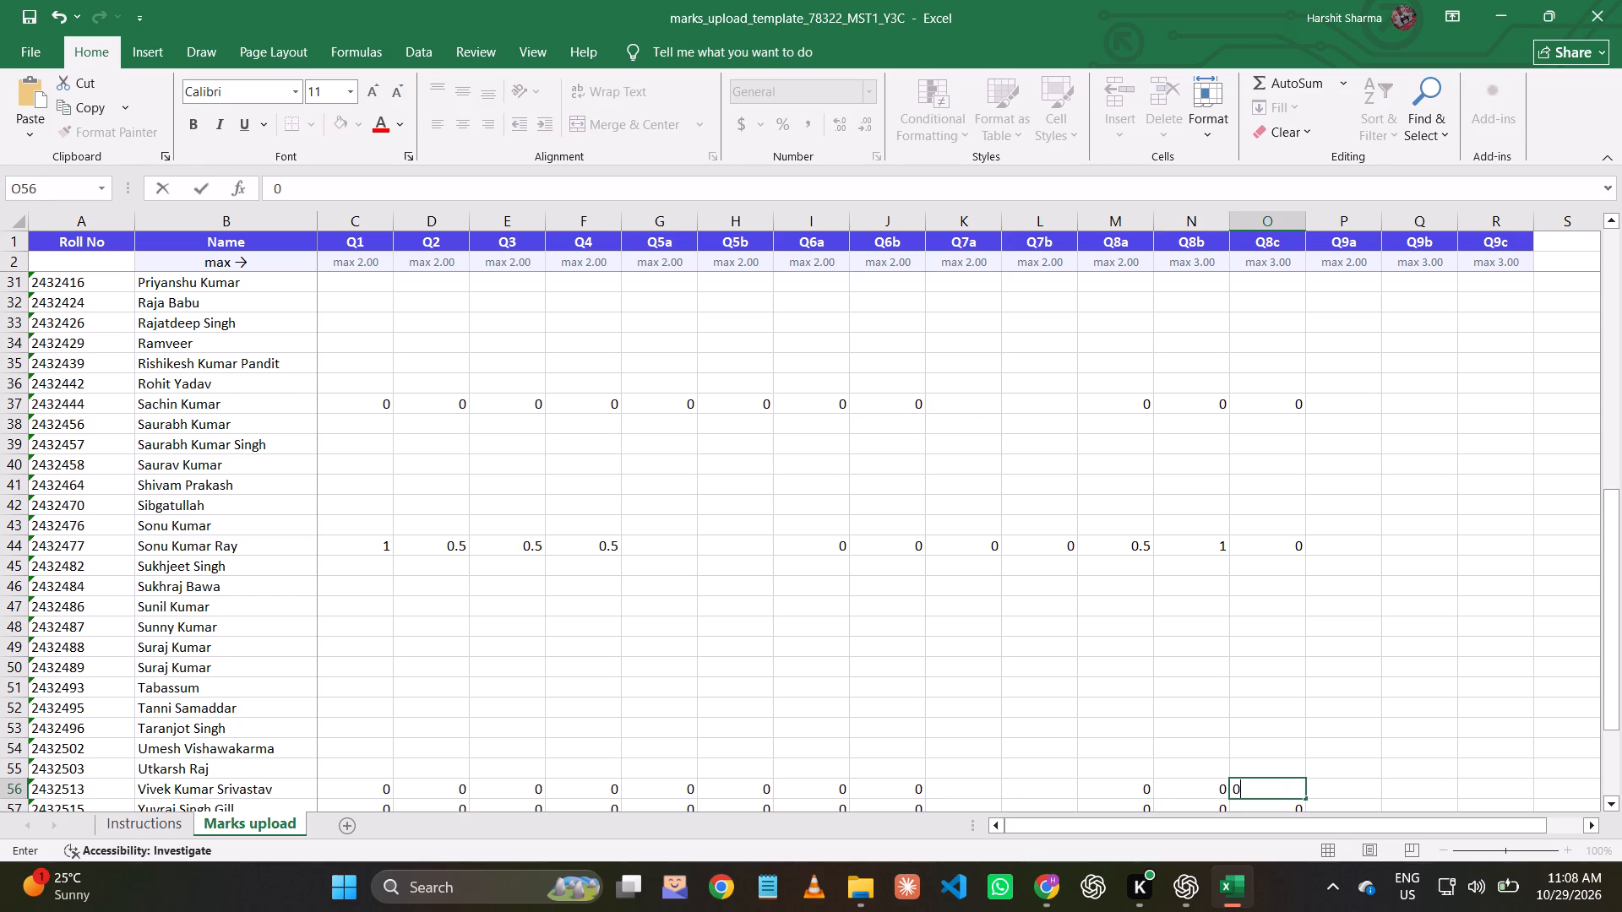
key(ctrl+s)
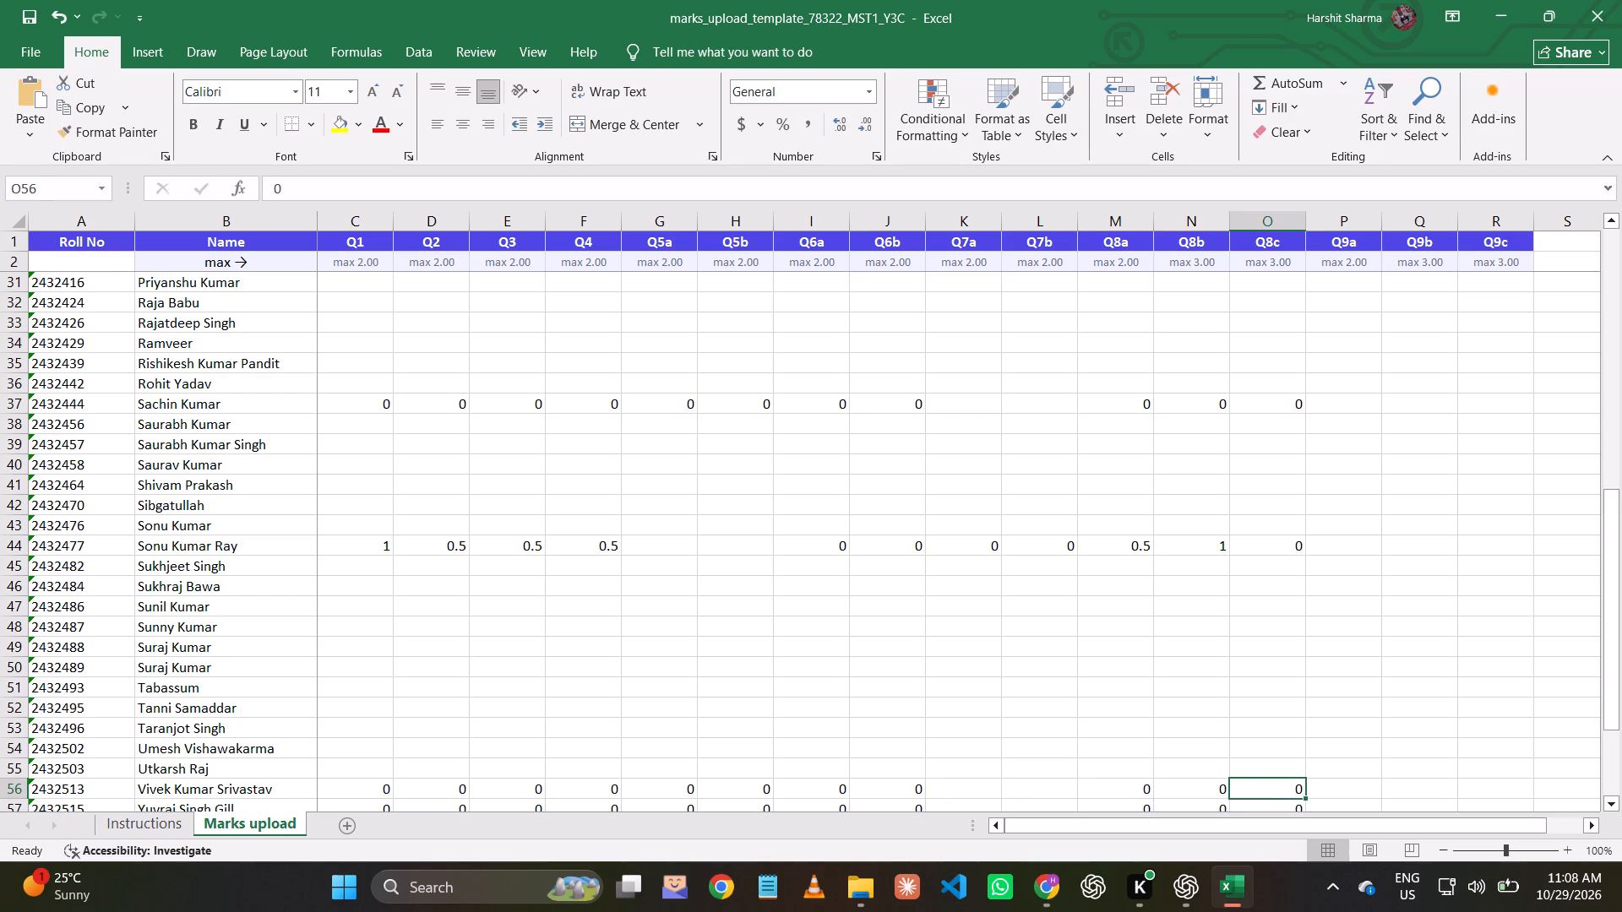
Look back up the student list from row 55 to the first rows and select the Q1 cell in row 7.
key(Up)
key(Left)
key(Left)
key(Left)
key(Left)
key(Left)
key(Left)
key(Left)
key(Left)
key(Left)
key(Left)
key(Left)
key(Left)
key(Left)
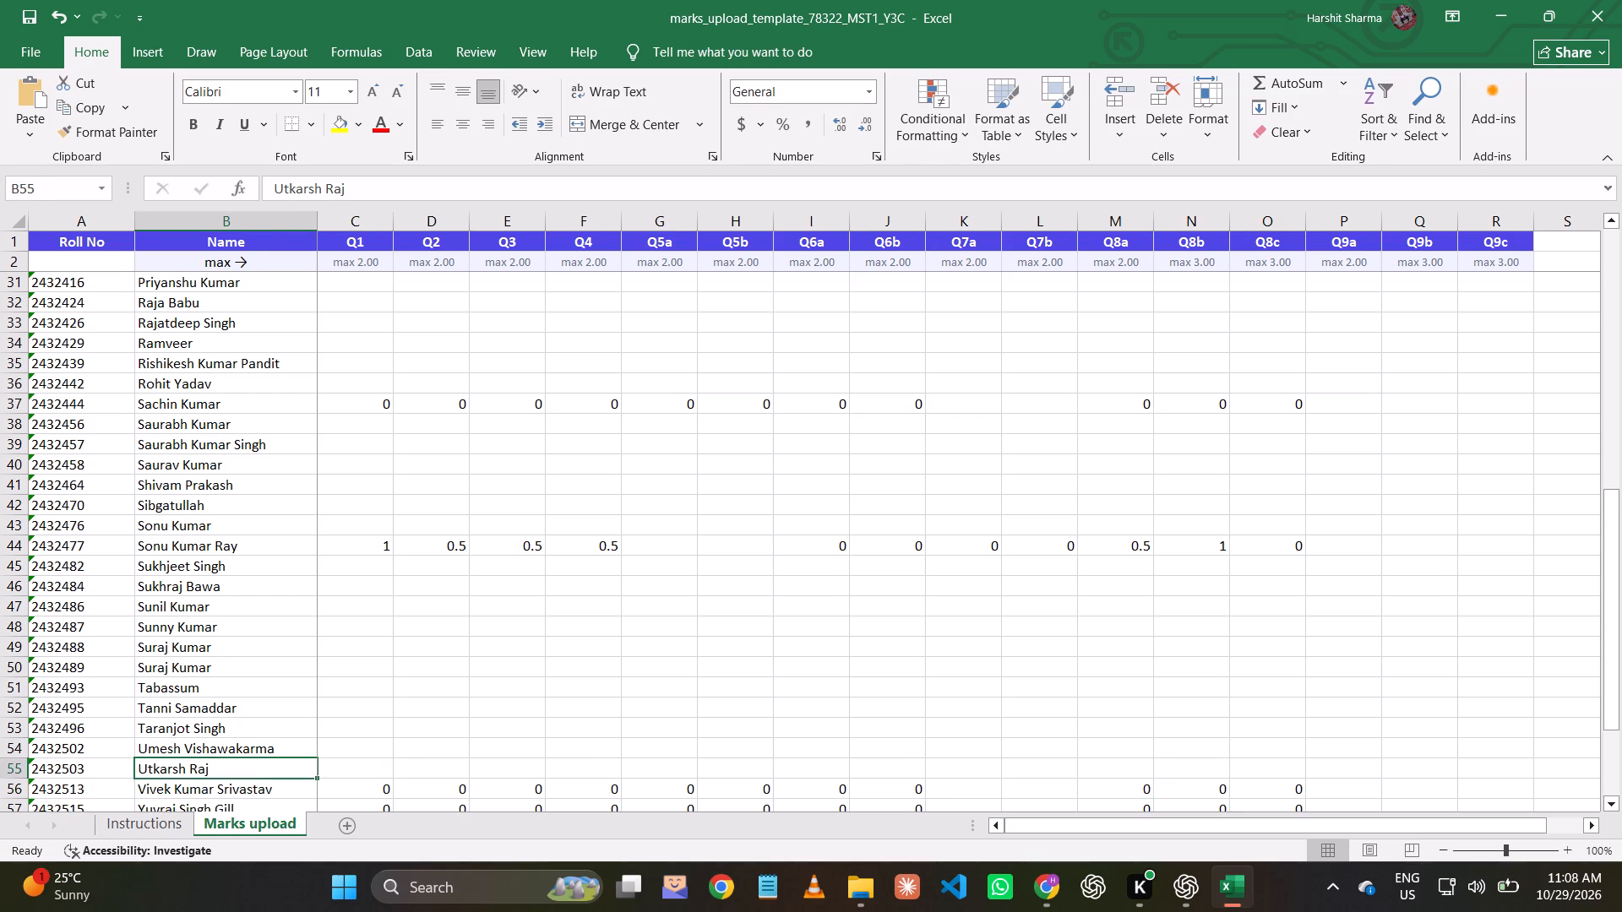
key(Right)
key(Up)
key(Up)
key(Up)
key(Up)
key(Up)
key(Up)
key(Up)
key(Up)
key(Up)
key(Up)
key(Up)
key(Up)
key(Up)
key(Up)
key(Up)
key(Up)
key(Up)
key(Up)
key(Up)
key(Up)
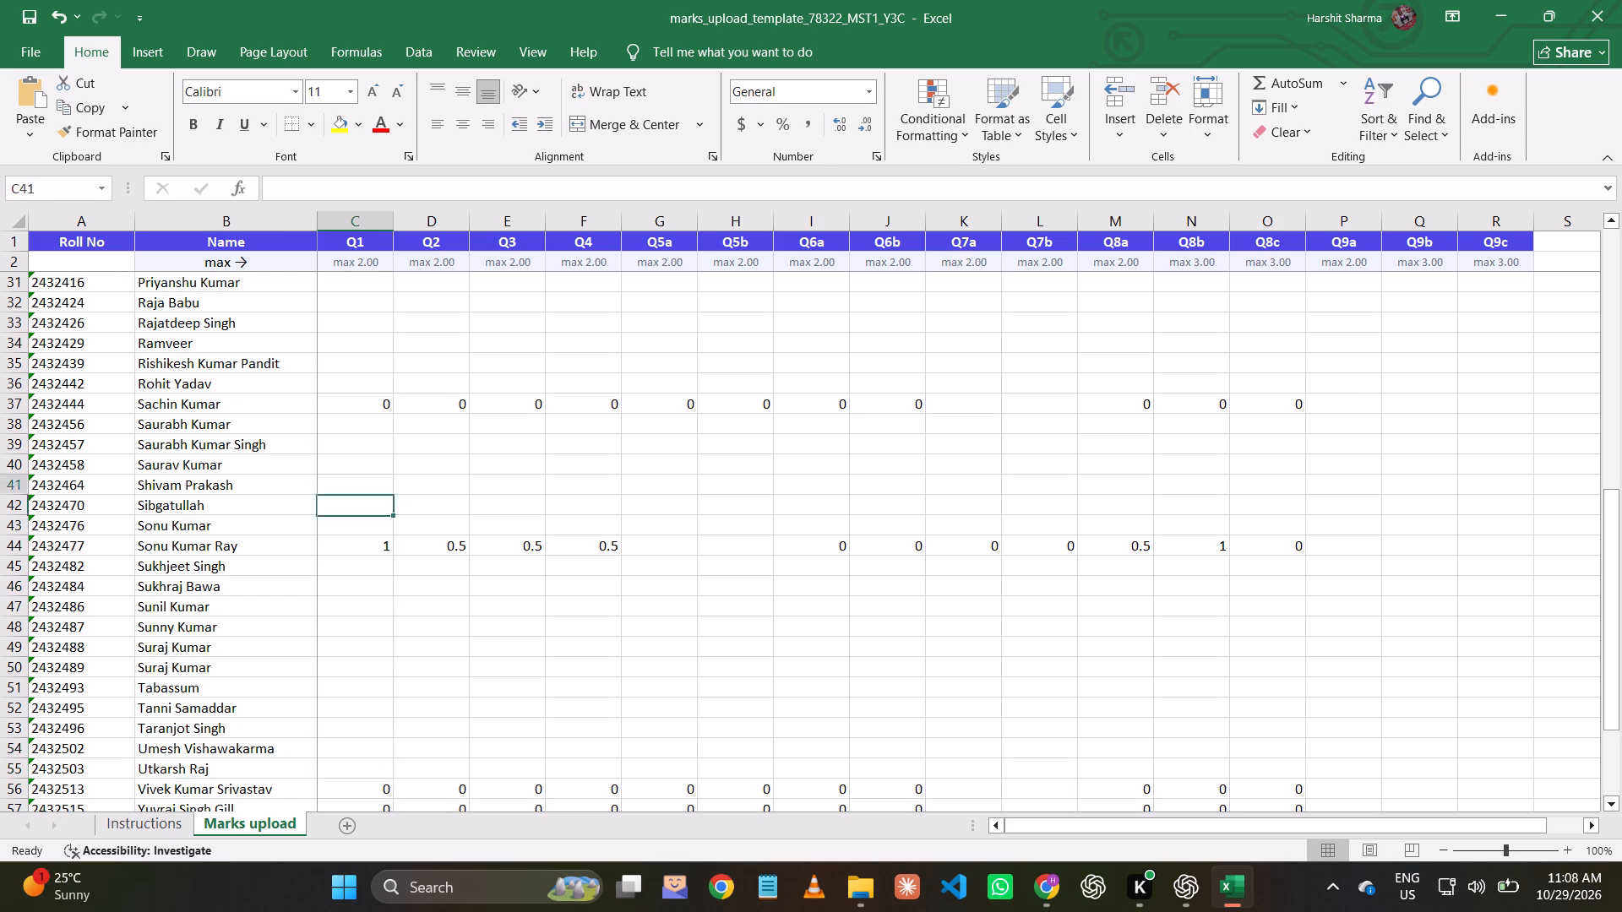
key(Up)
key(Up)
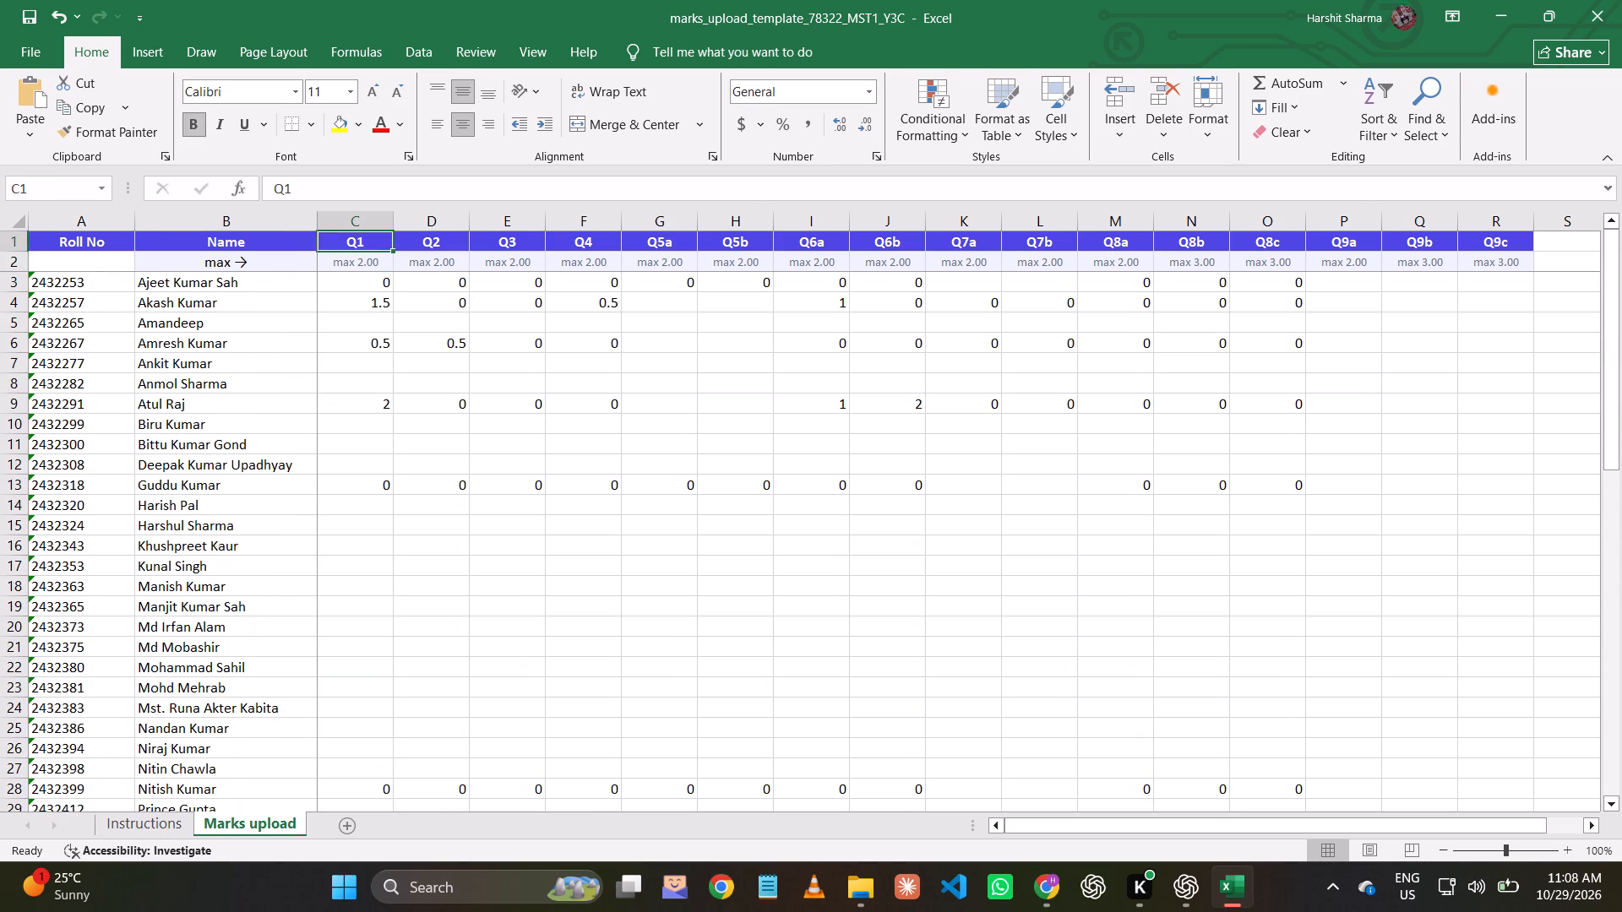
key(Down)
key(Down)
key(Down)
key(Down)
key(Down)
key(Down)
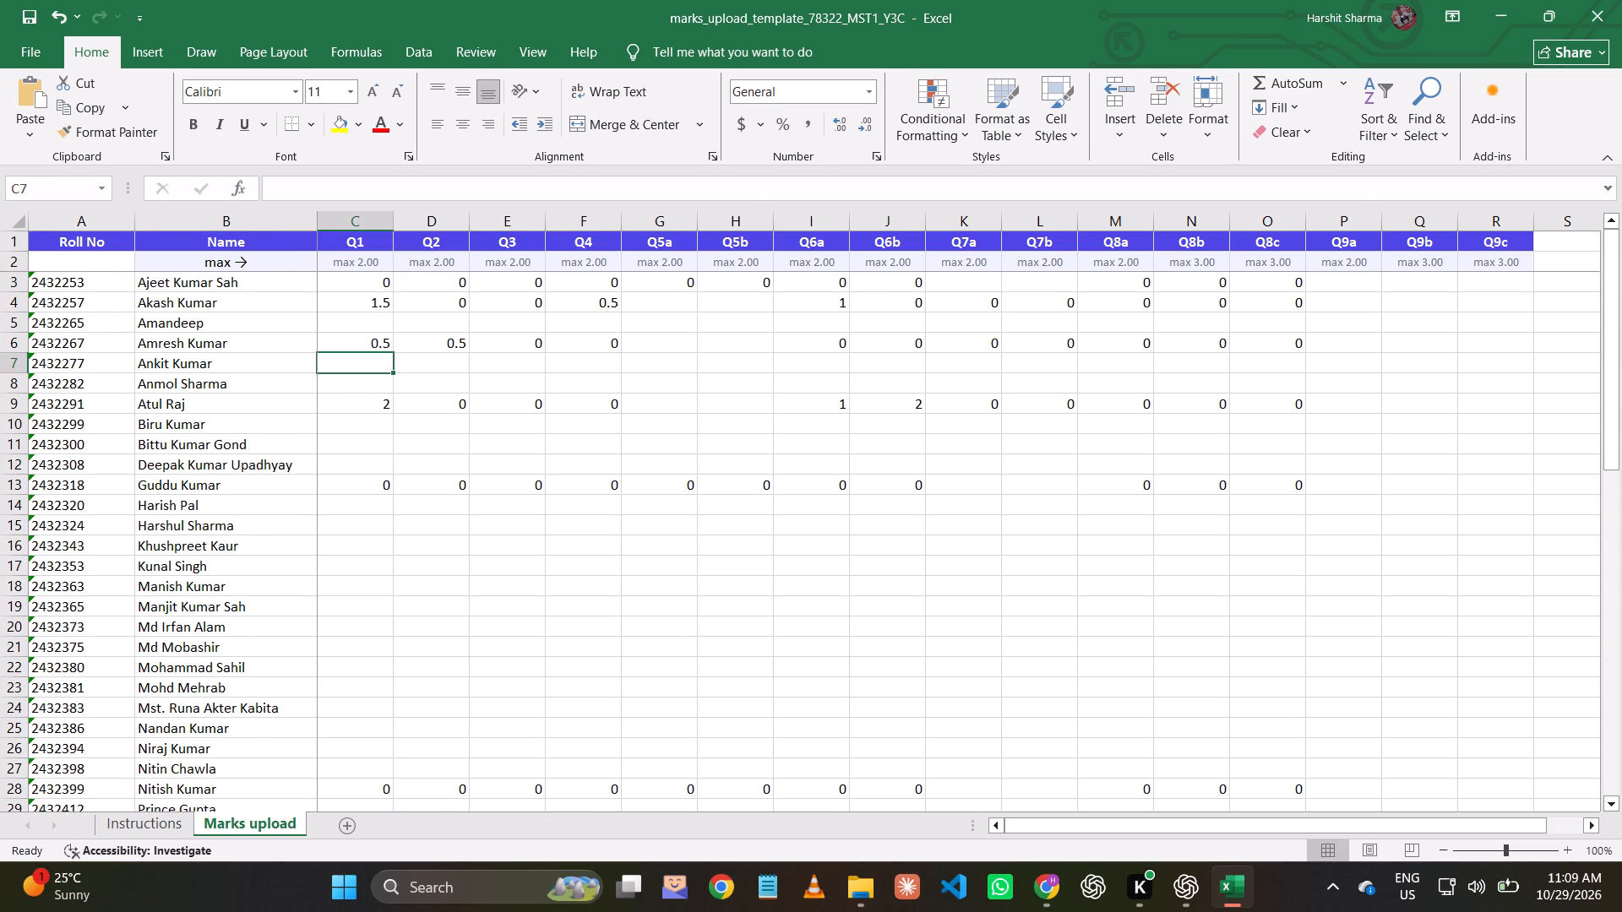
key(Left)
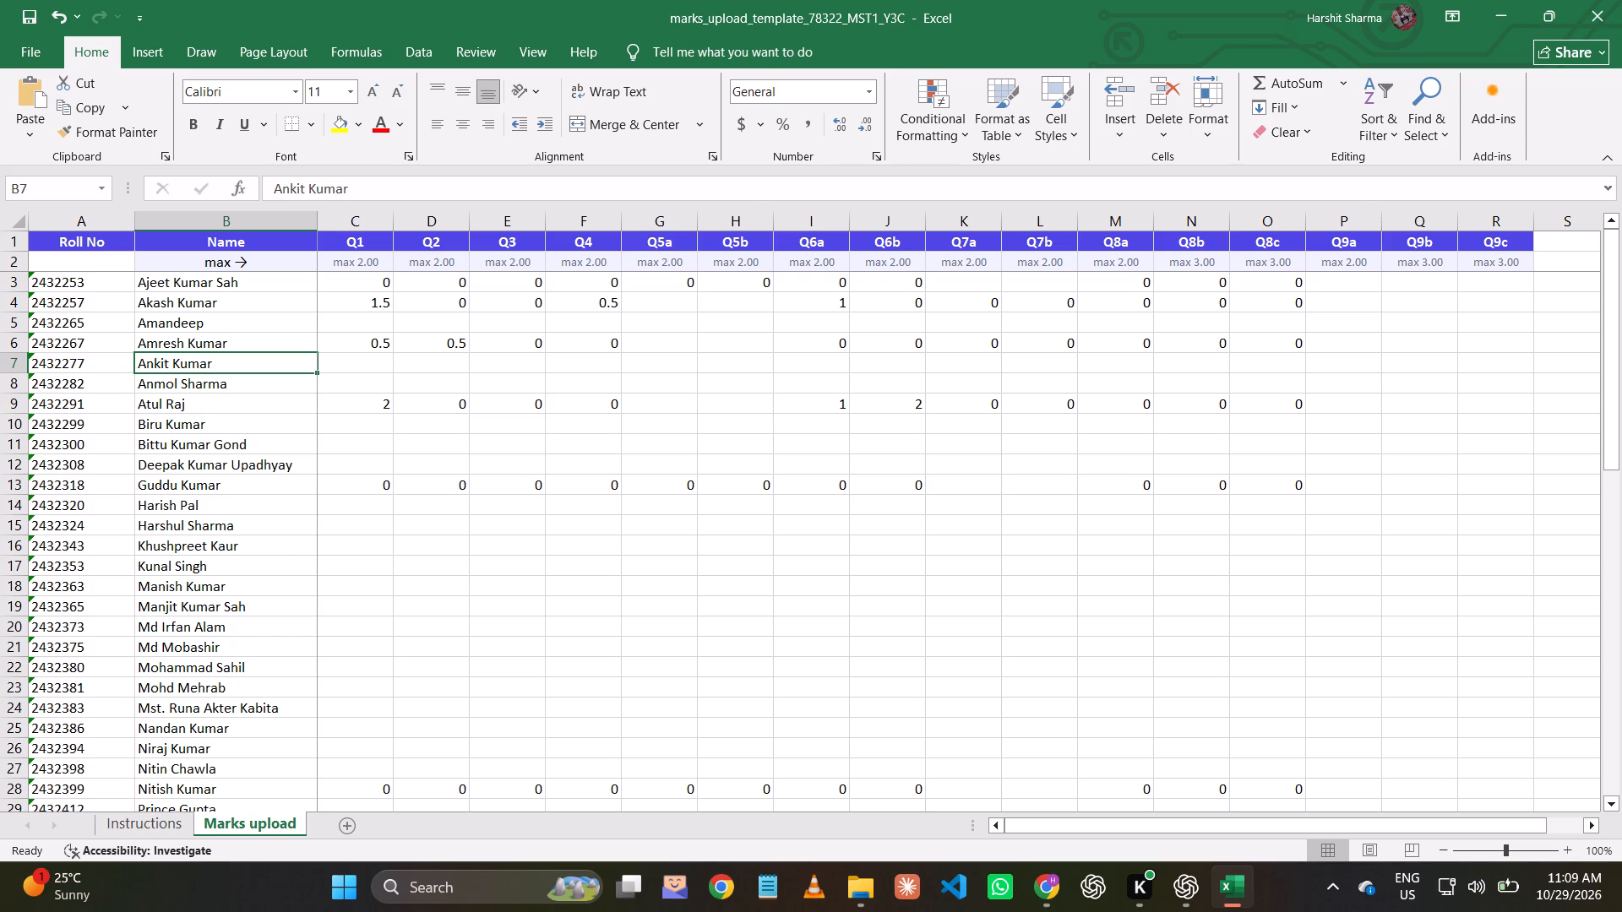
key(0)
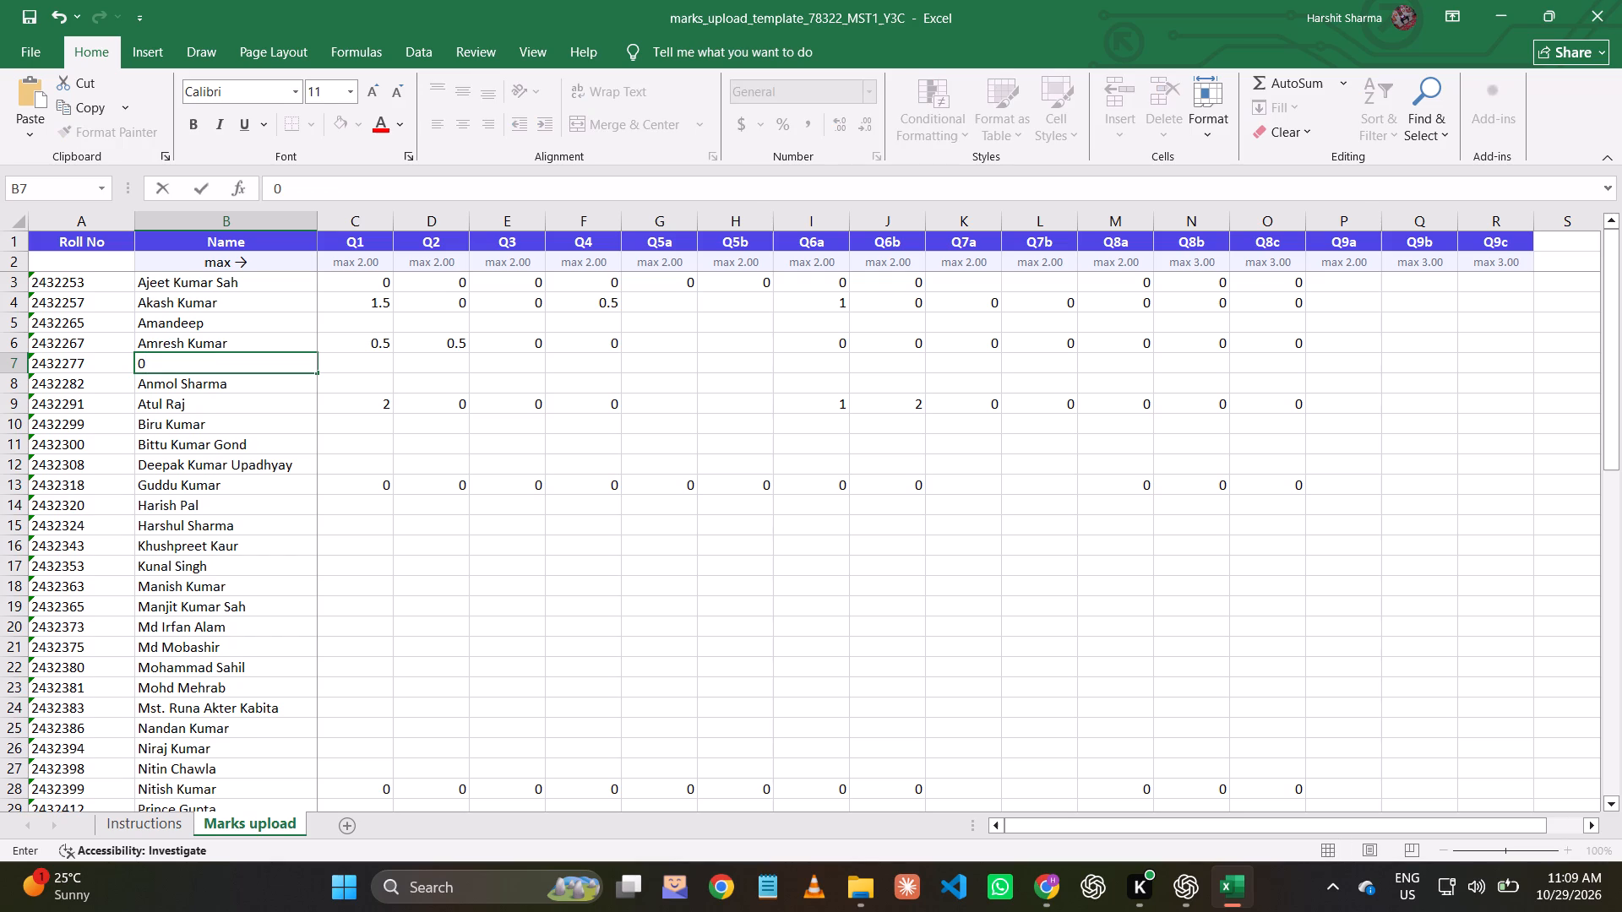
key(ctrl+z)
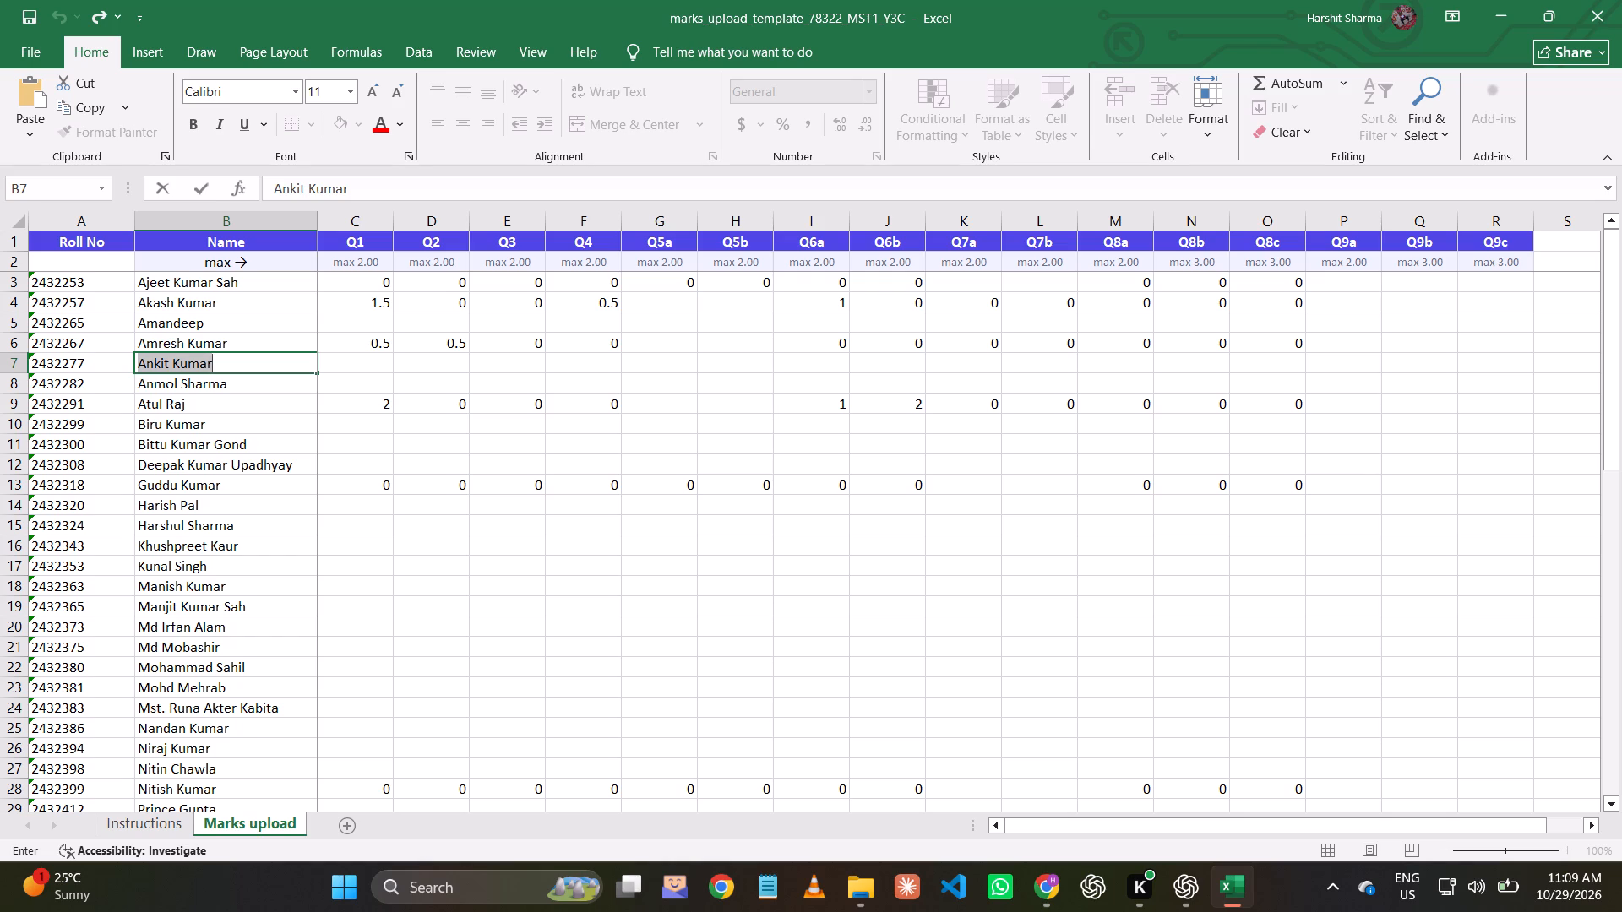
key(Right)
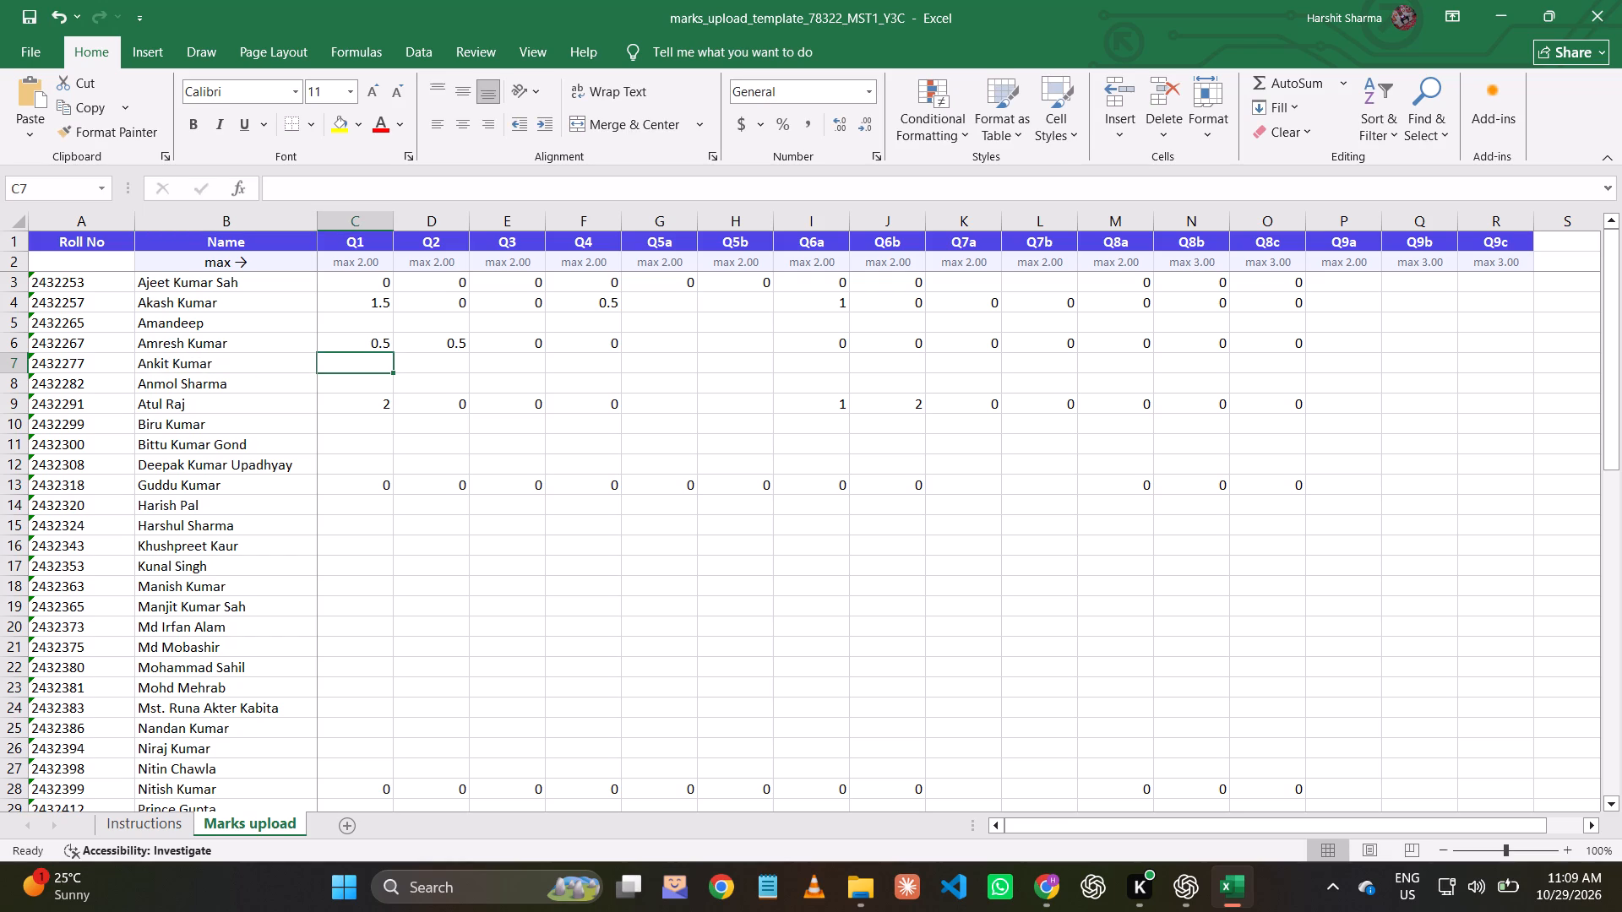
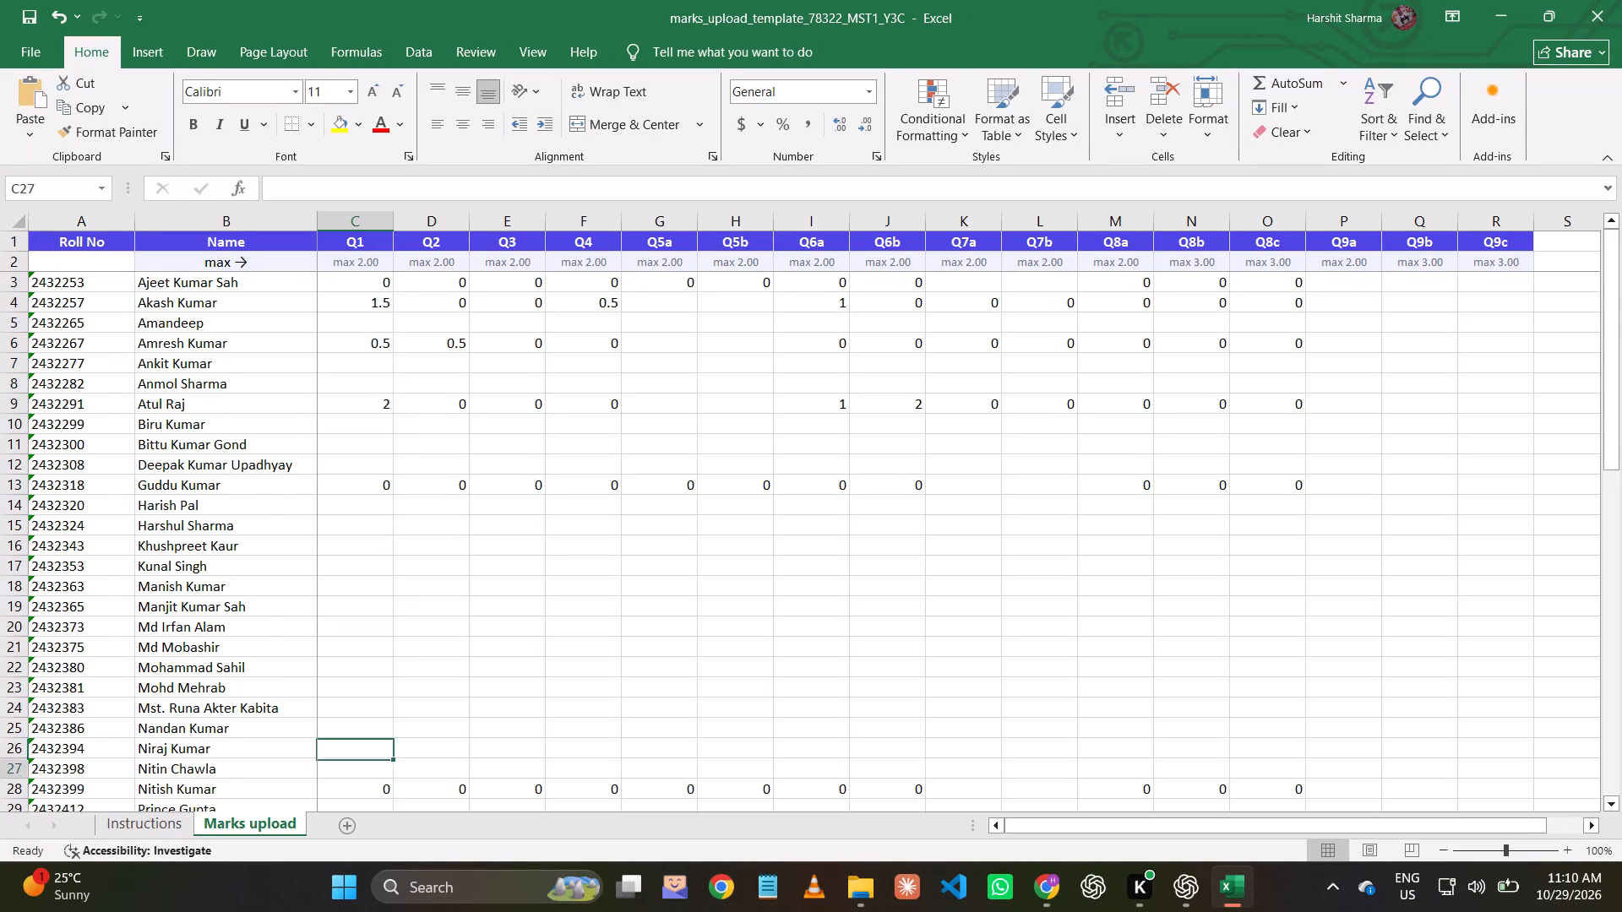
Look through the student list down to row 38 and back up, and select the Q1 cell in row 29.
key(Left)
key(Left)
key(Up)
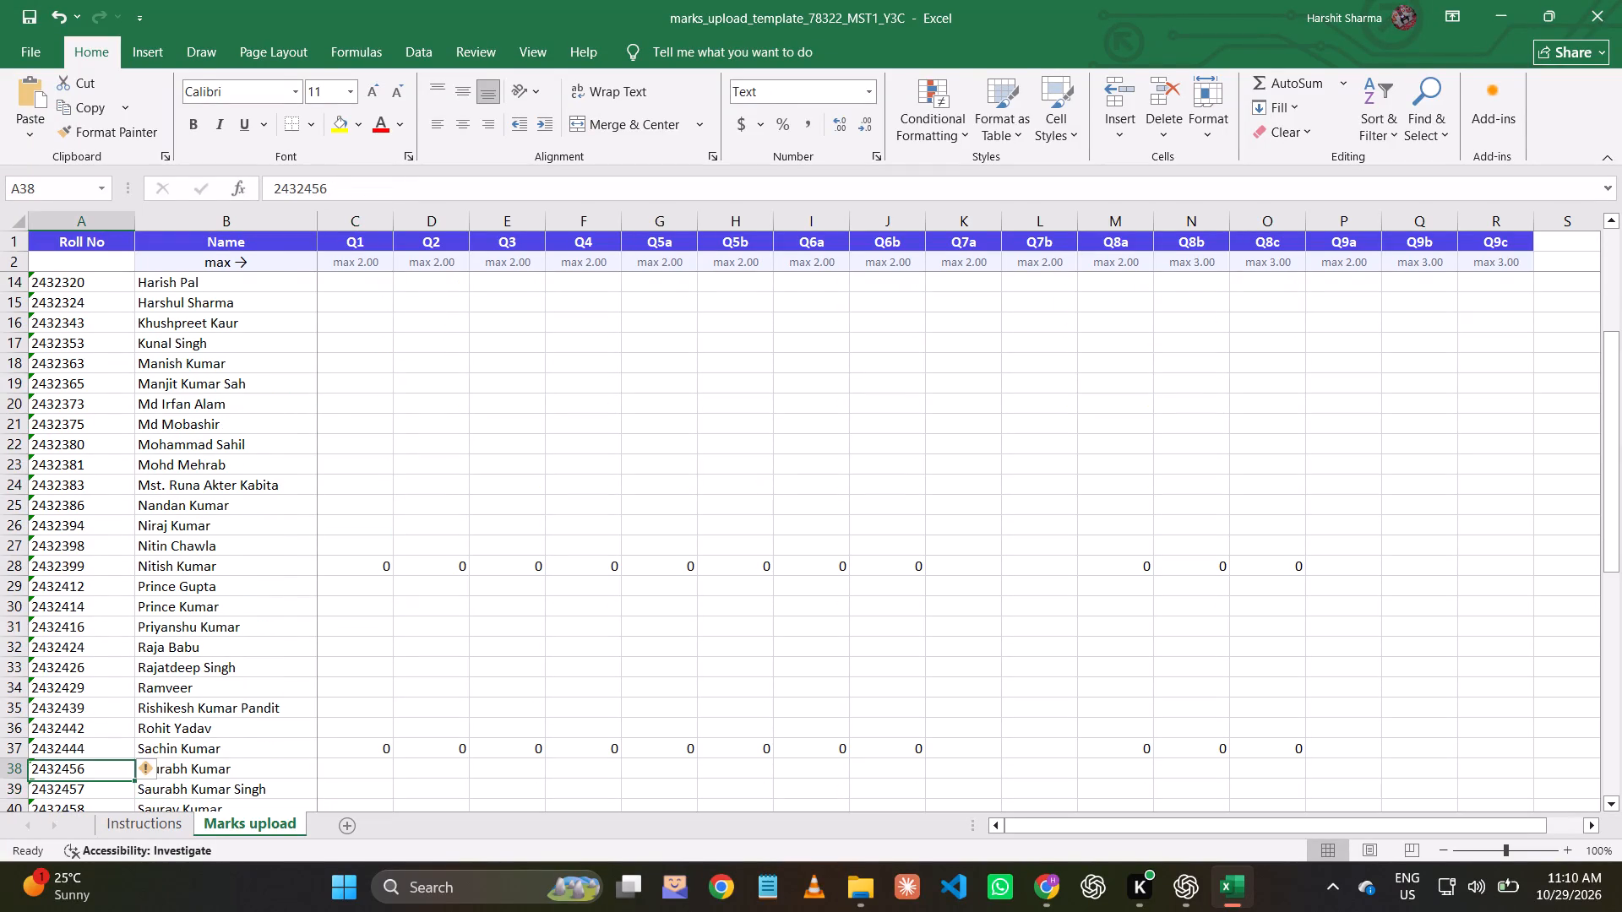
key(Right)
key(Up)
key(Up)
key(Up)
key(Up)
key(Up)
key(Up)
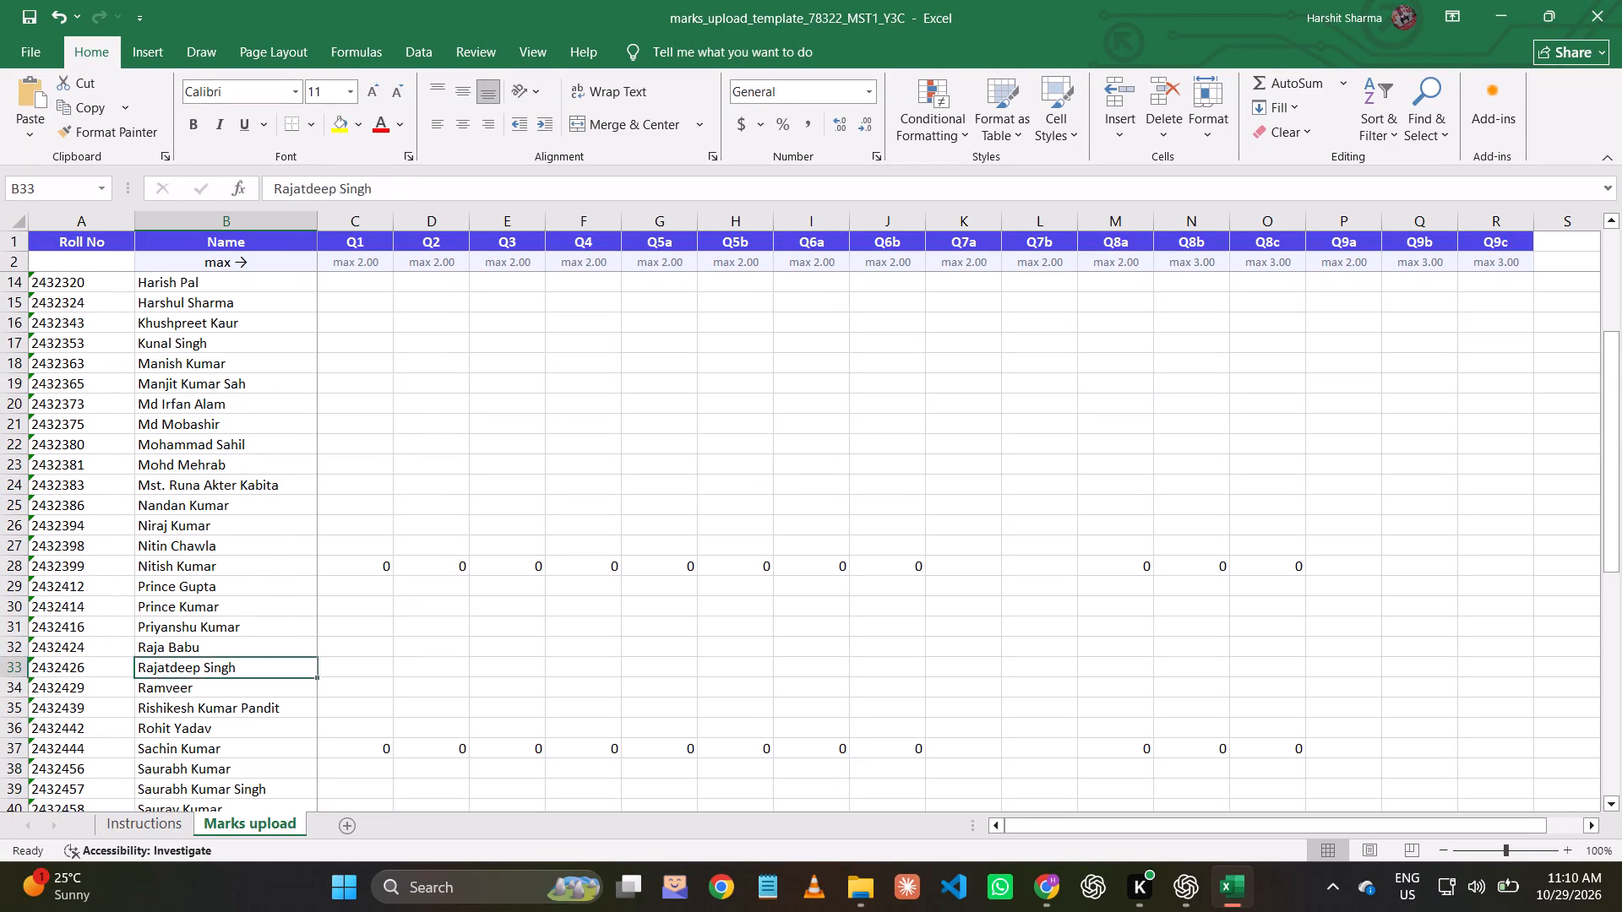
key(Up)
key(Up)
key(Up)
key(Right)
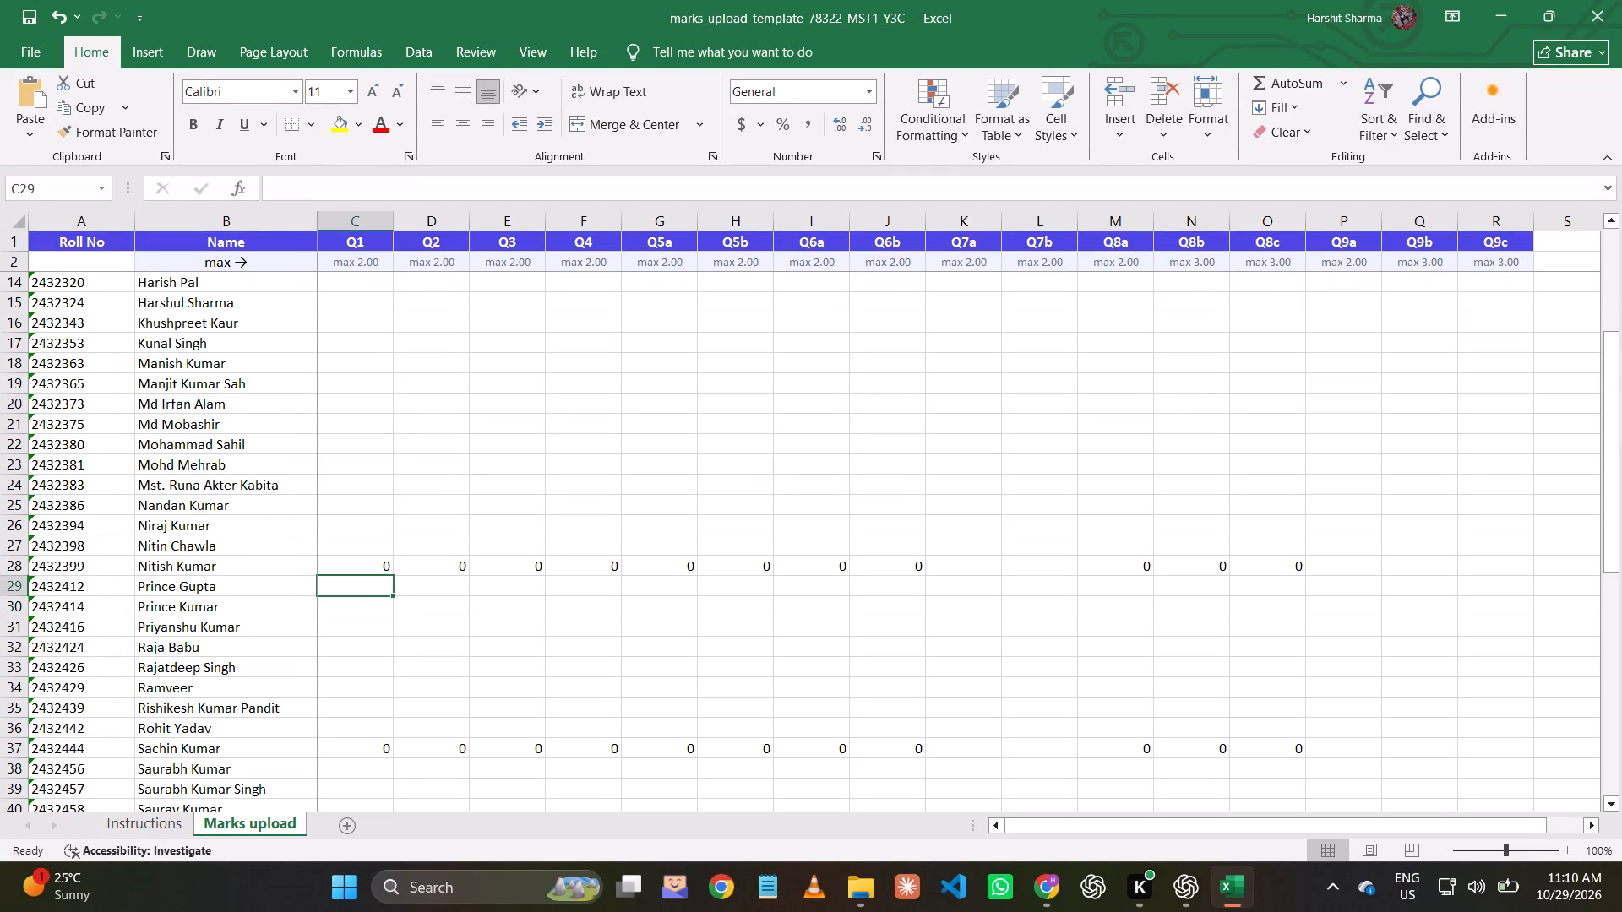
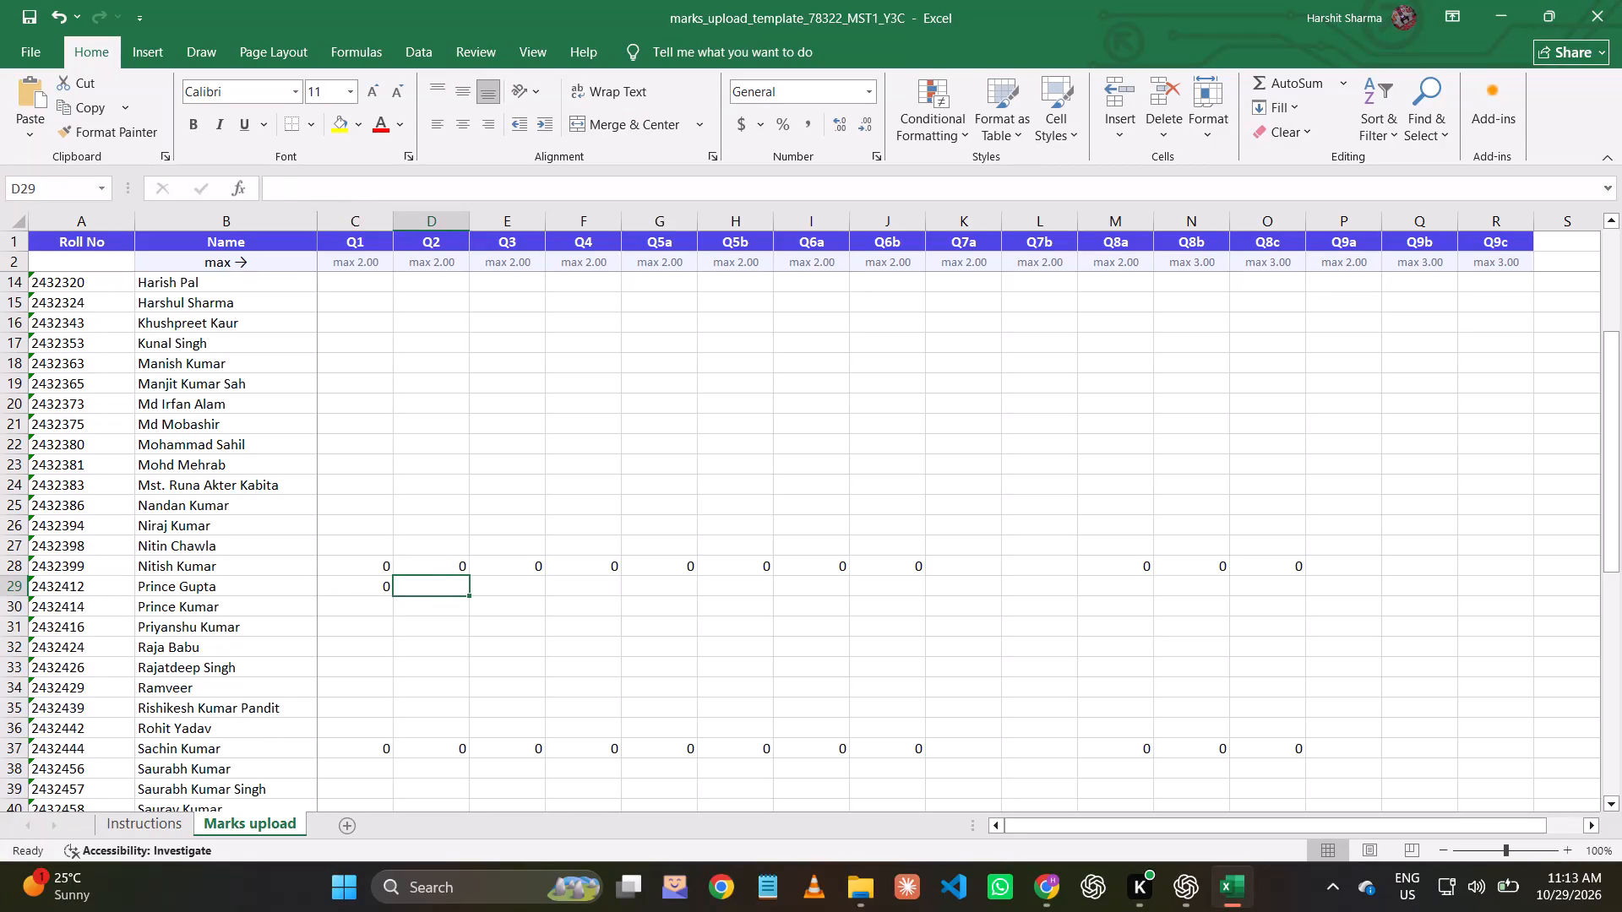
Enter the marks for the student in row 29: 0 for Q2 and Q3, 0.5 for Q4, and 0 for Q5a and Q5b.
key(1)
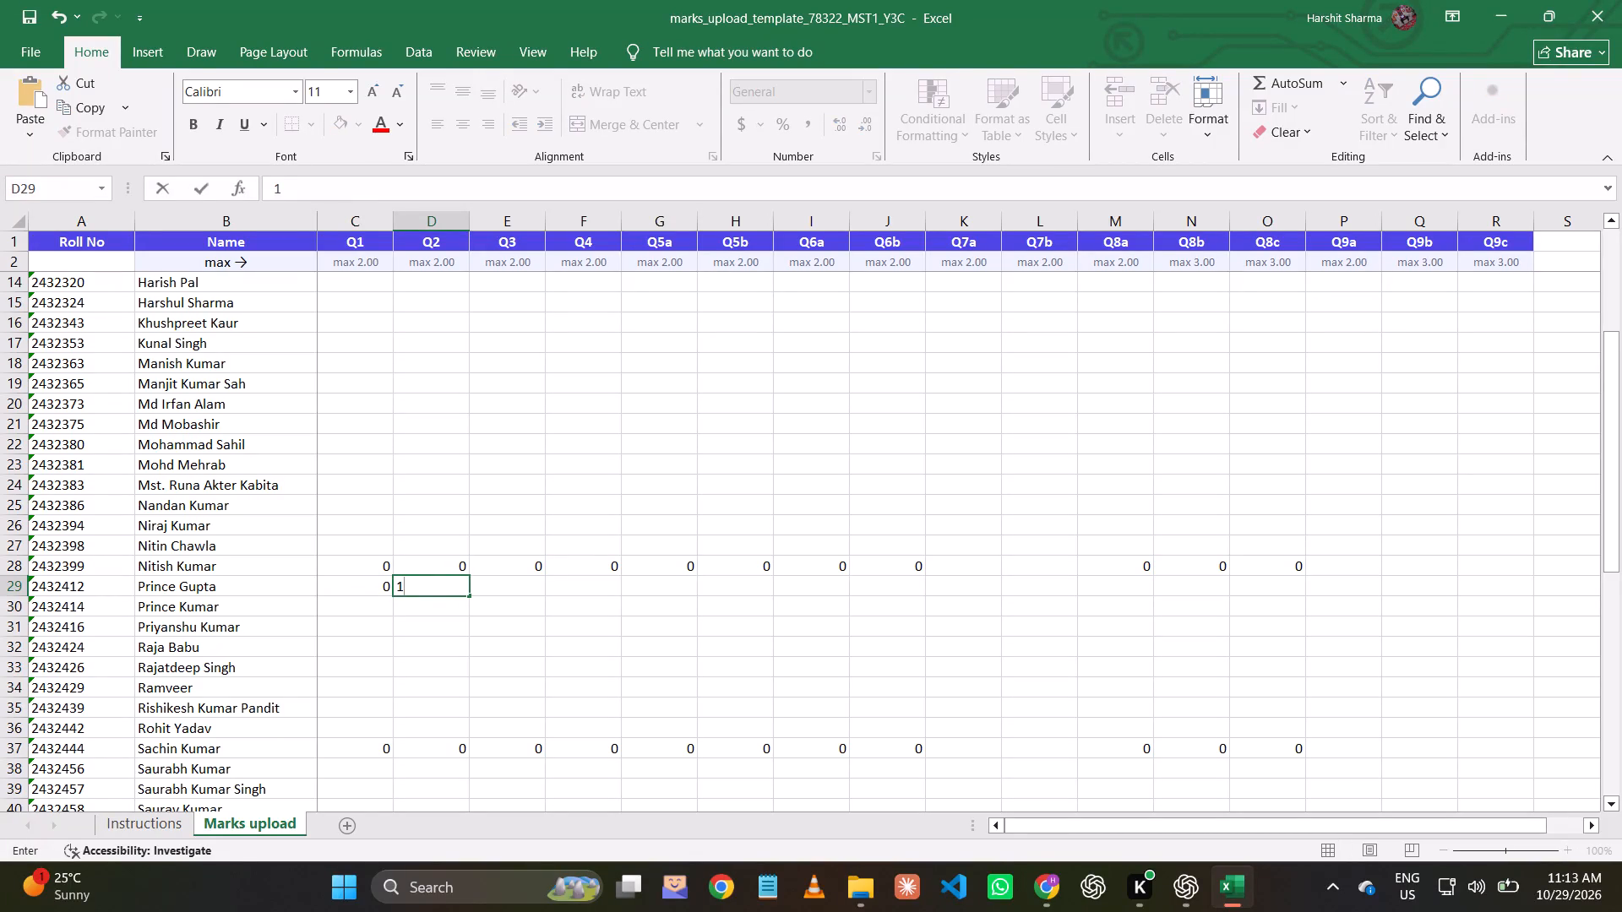
key(BackSpace)
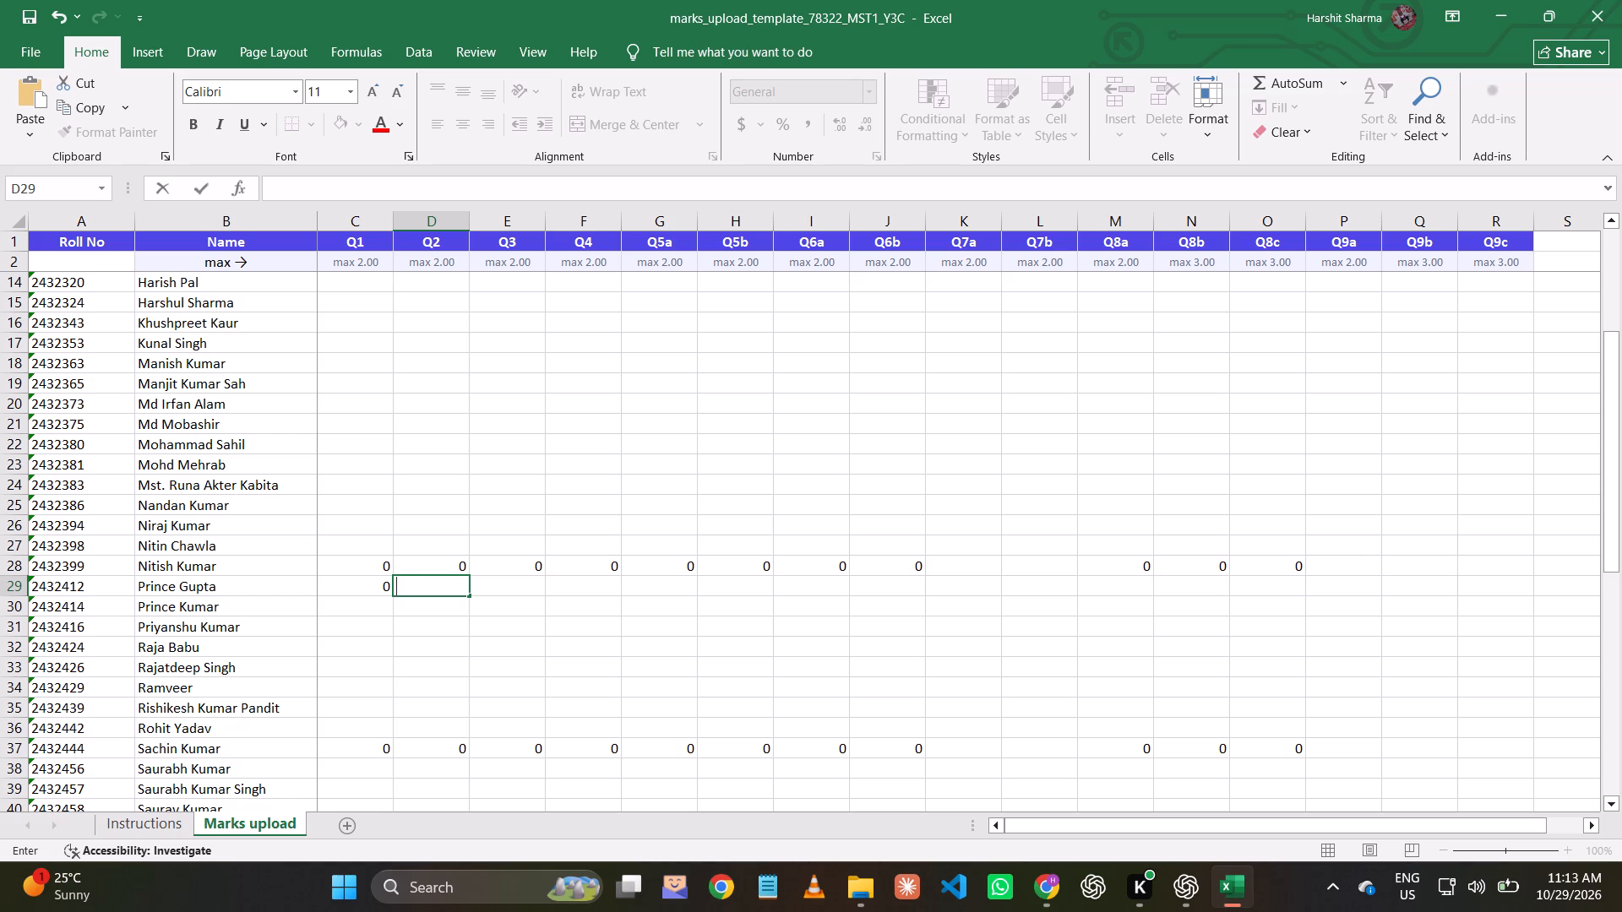
key(0)
key(Right)
key(0)
key(Right)
text(.5)
key(Right)
key(0)
key(Right)
key(0)
key(Right)
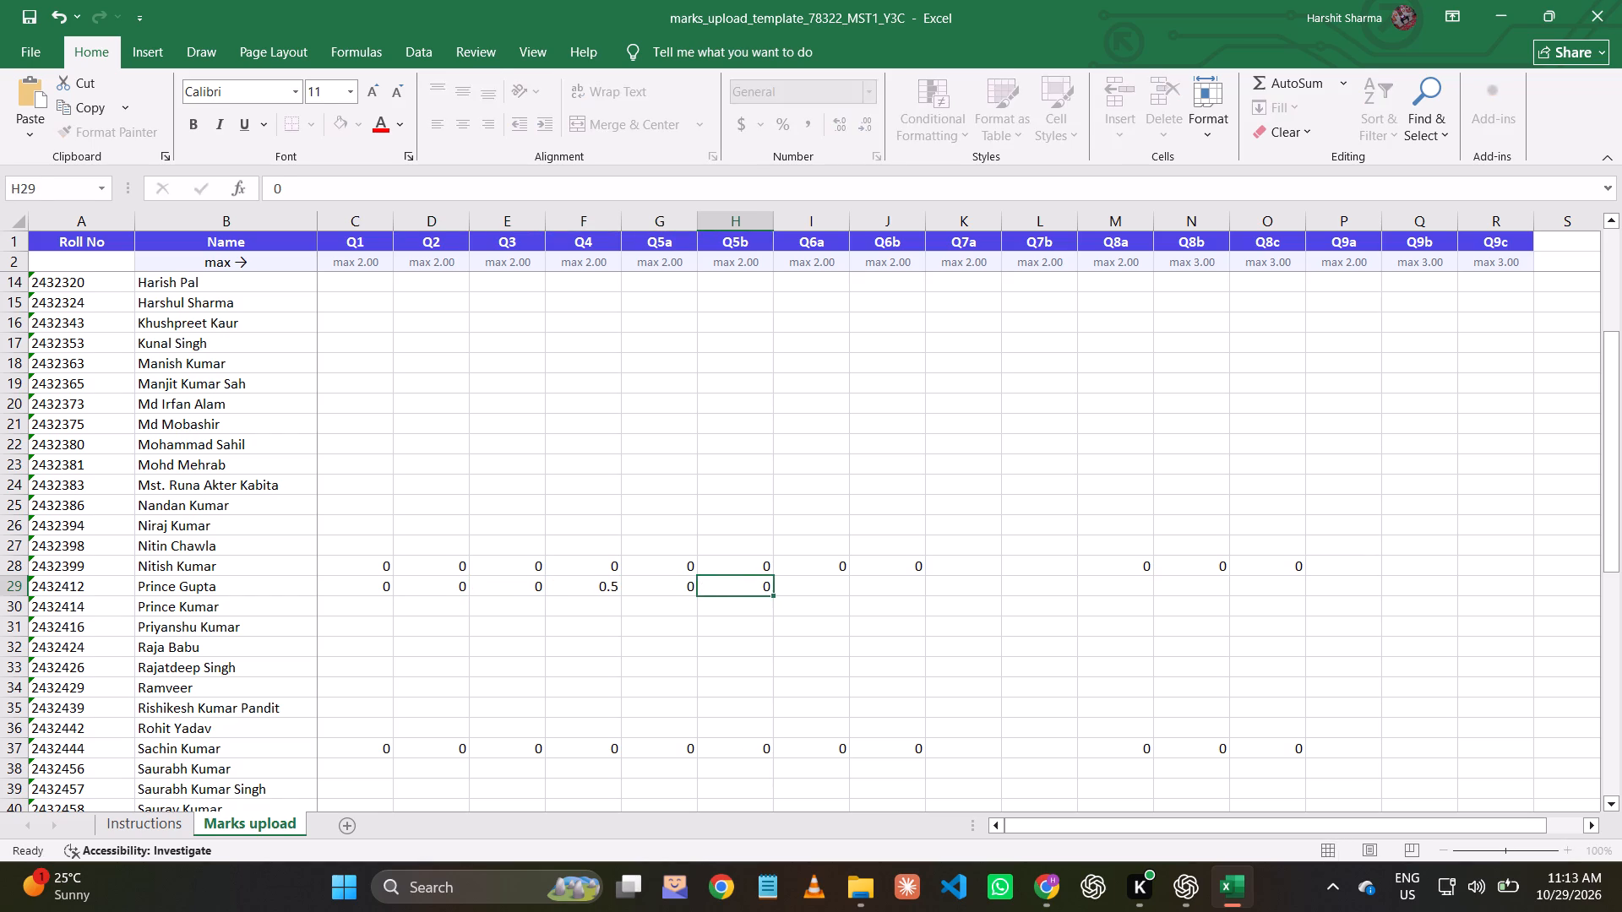
Enter 0 for Q6a, Q6b, Q8a, Q8b and Q8c in row 29, leaving Q7a and Q7b blank.
key(0)
key(Right)
key(0)
key(Right)
key(Right)
key(Right)
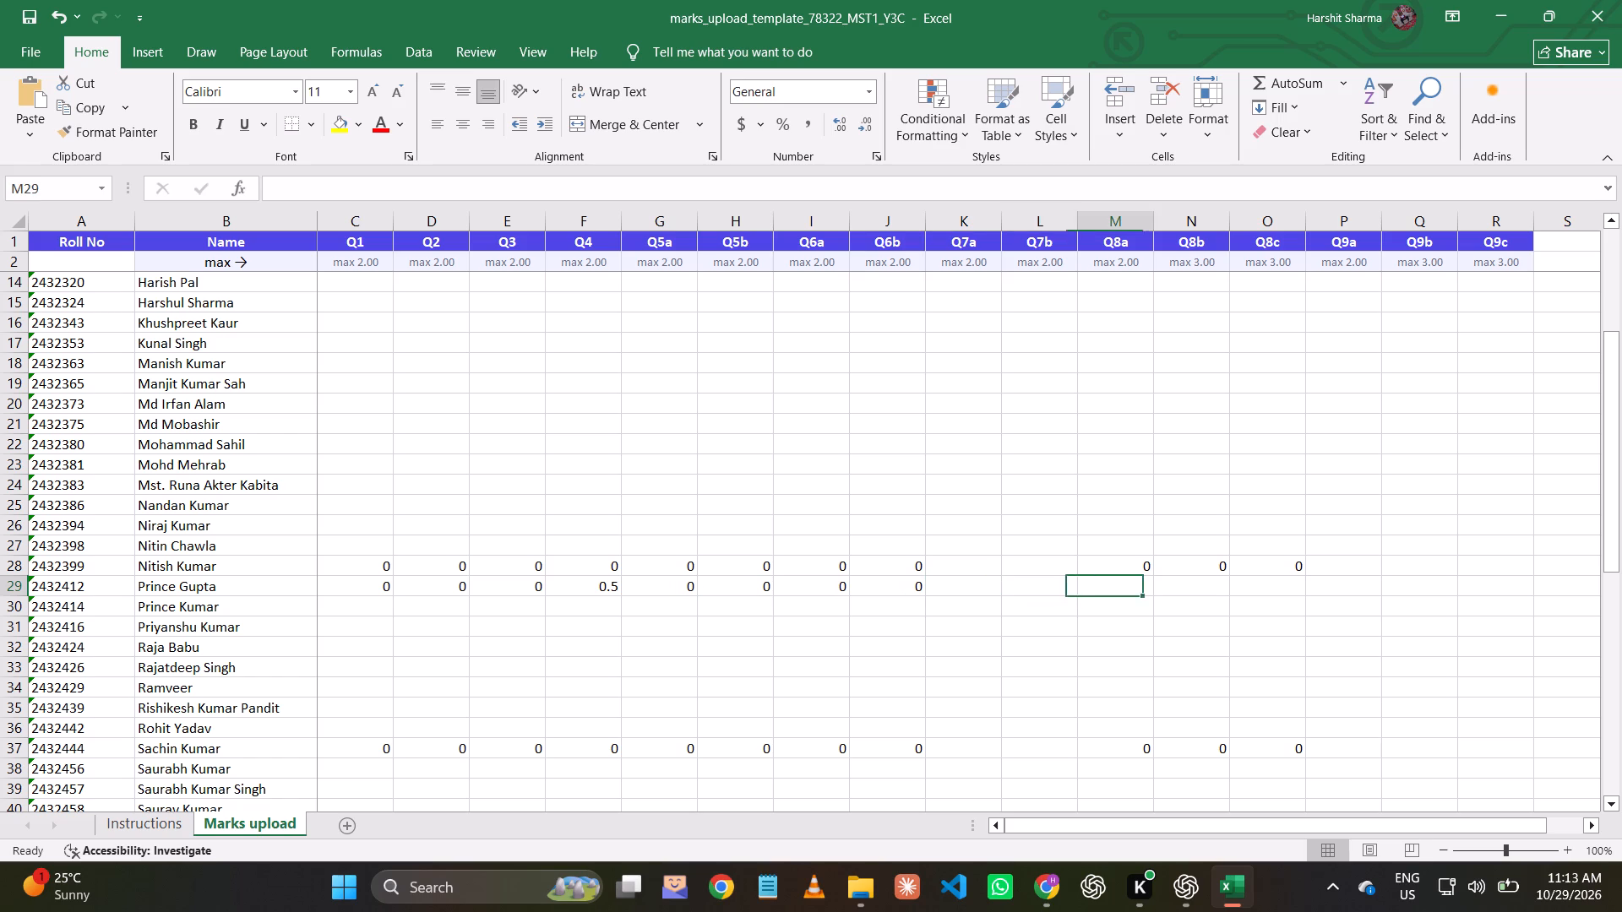
key(0)
key(Right)
key(0)
key(Right)
key(0)
key(Right)
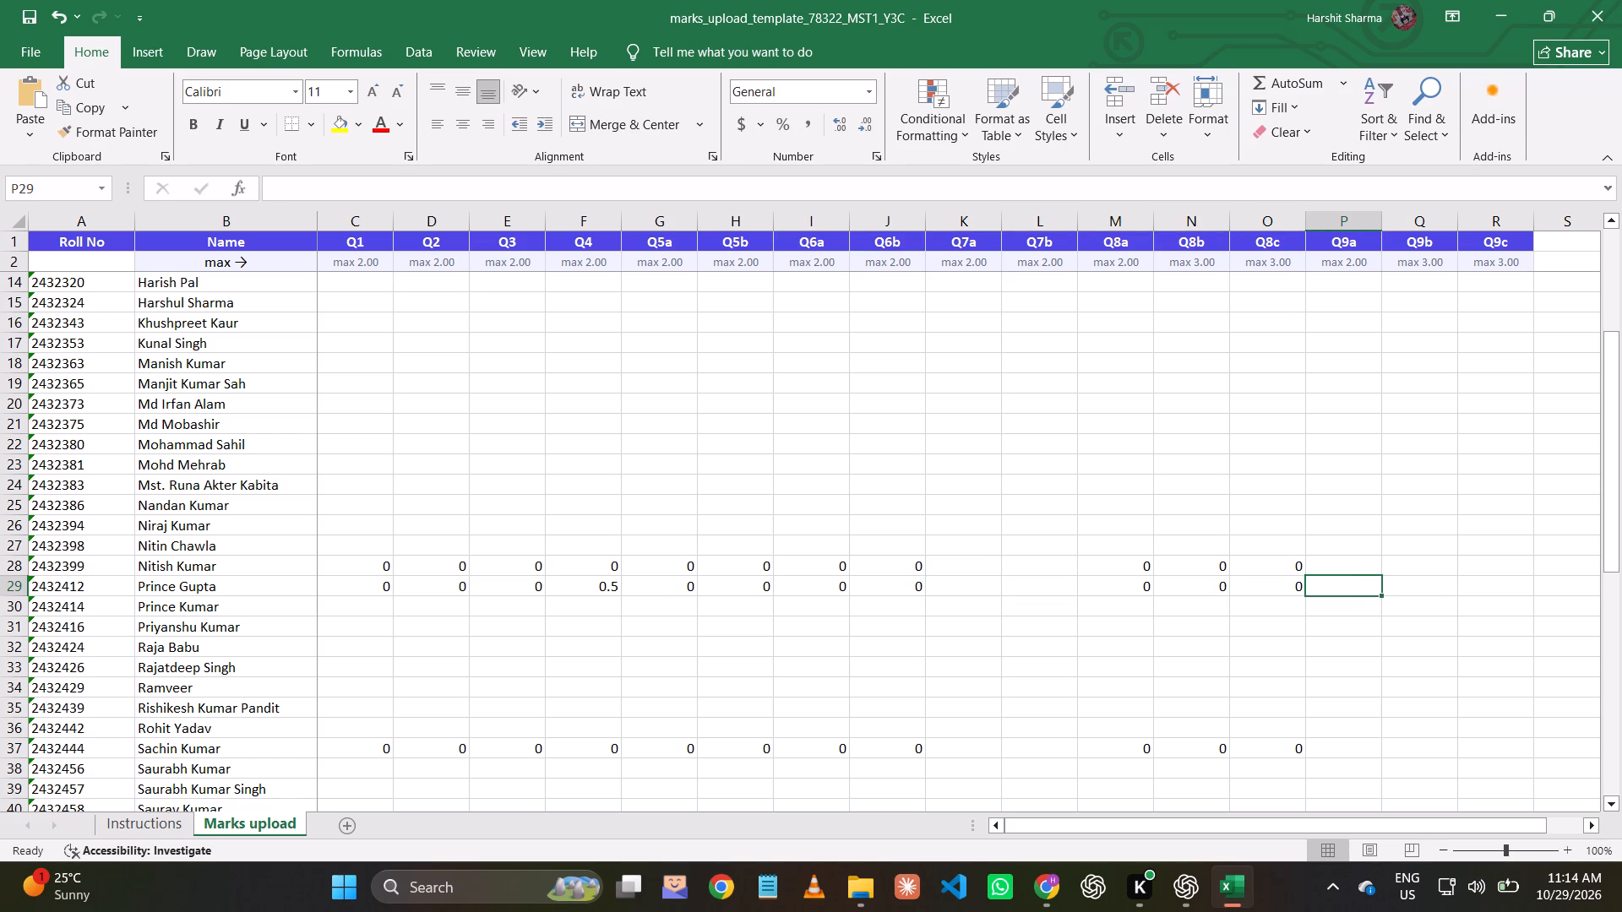
For the student in row 30, enter 1 for Q1 and 0 for Q2, Q3 and Q4.
key(Down)
key(Left)
key(Left)
key(Left)
key(Left)
key(Left)
key(Left)
key(Left)
key(Left)
key(Left)
key(Left)
key(Left)
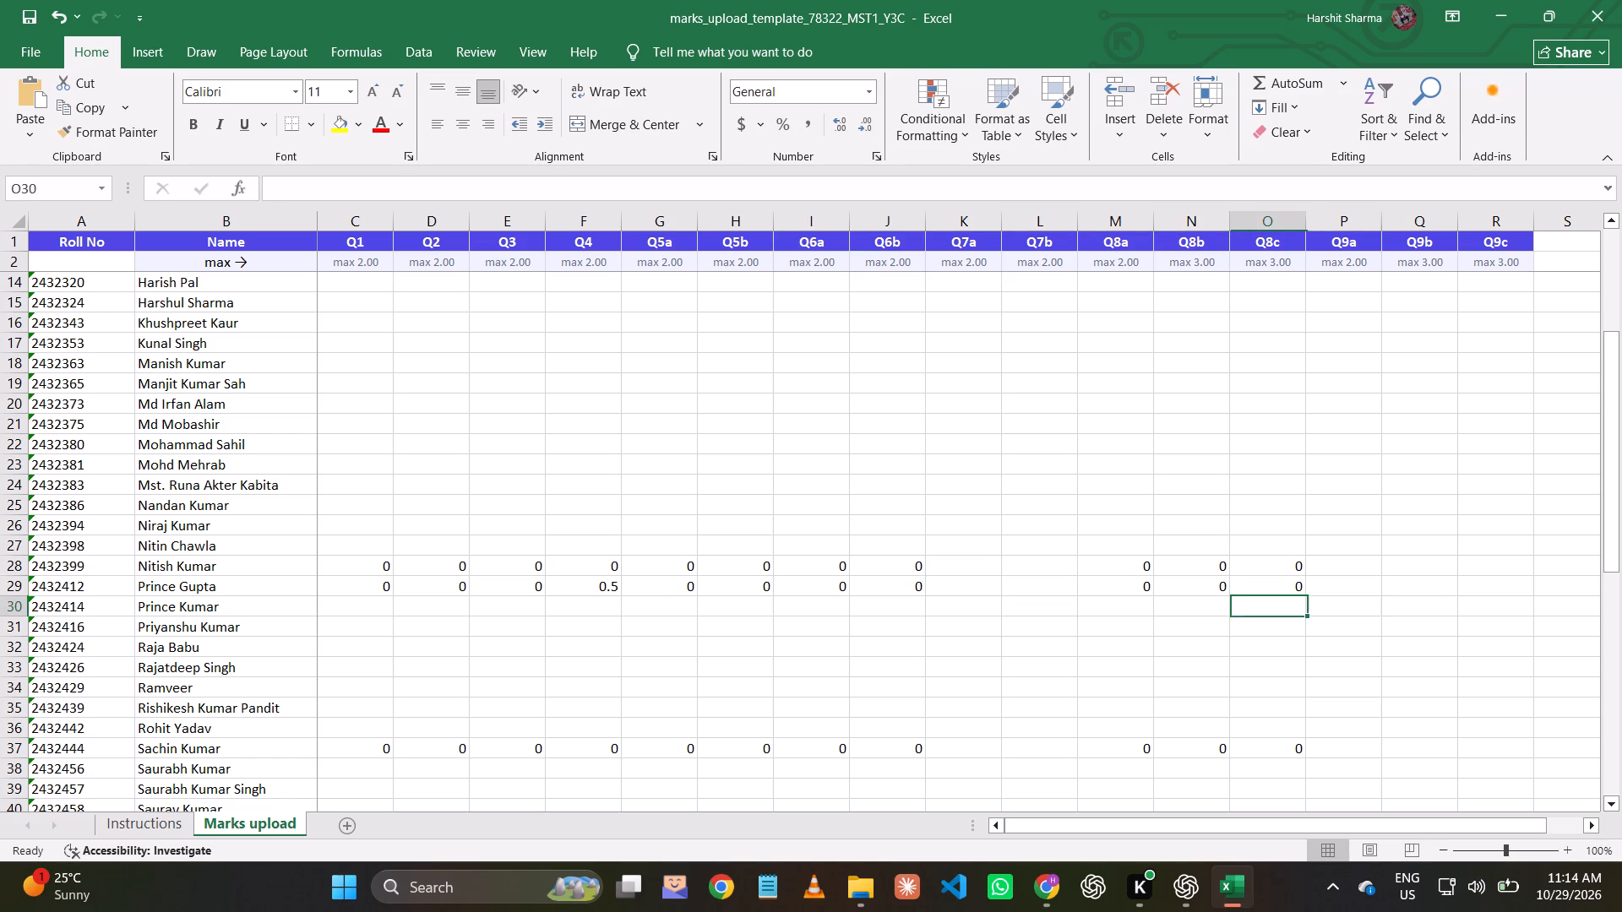
key(Left)
key(Left)
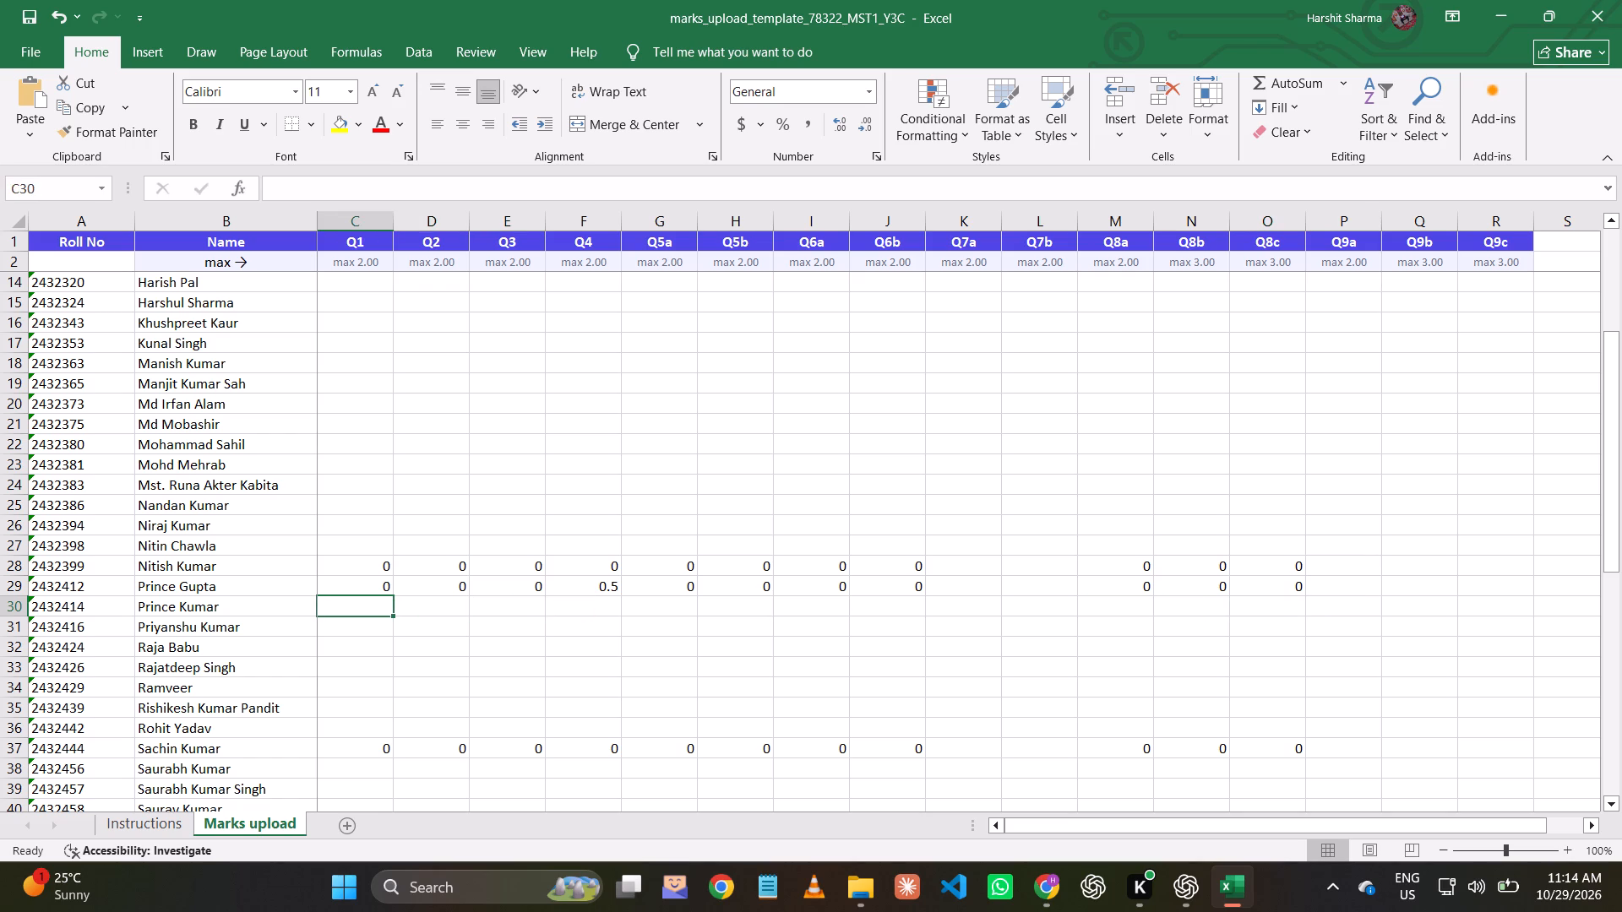
key(1)
key(Right)
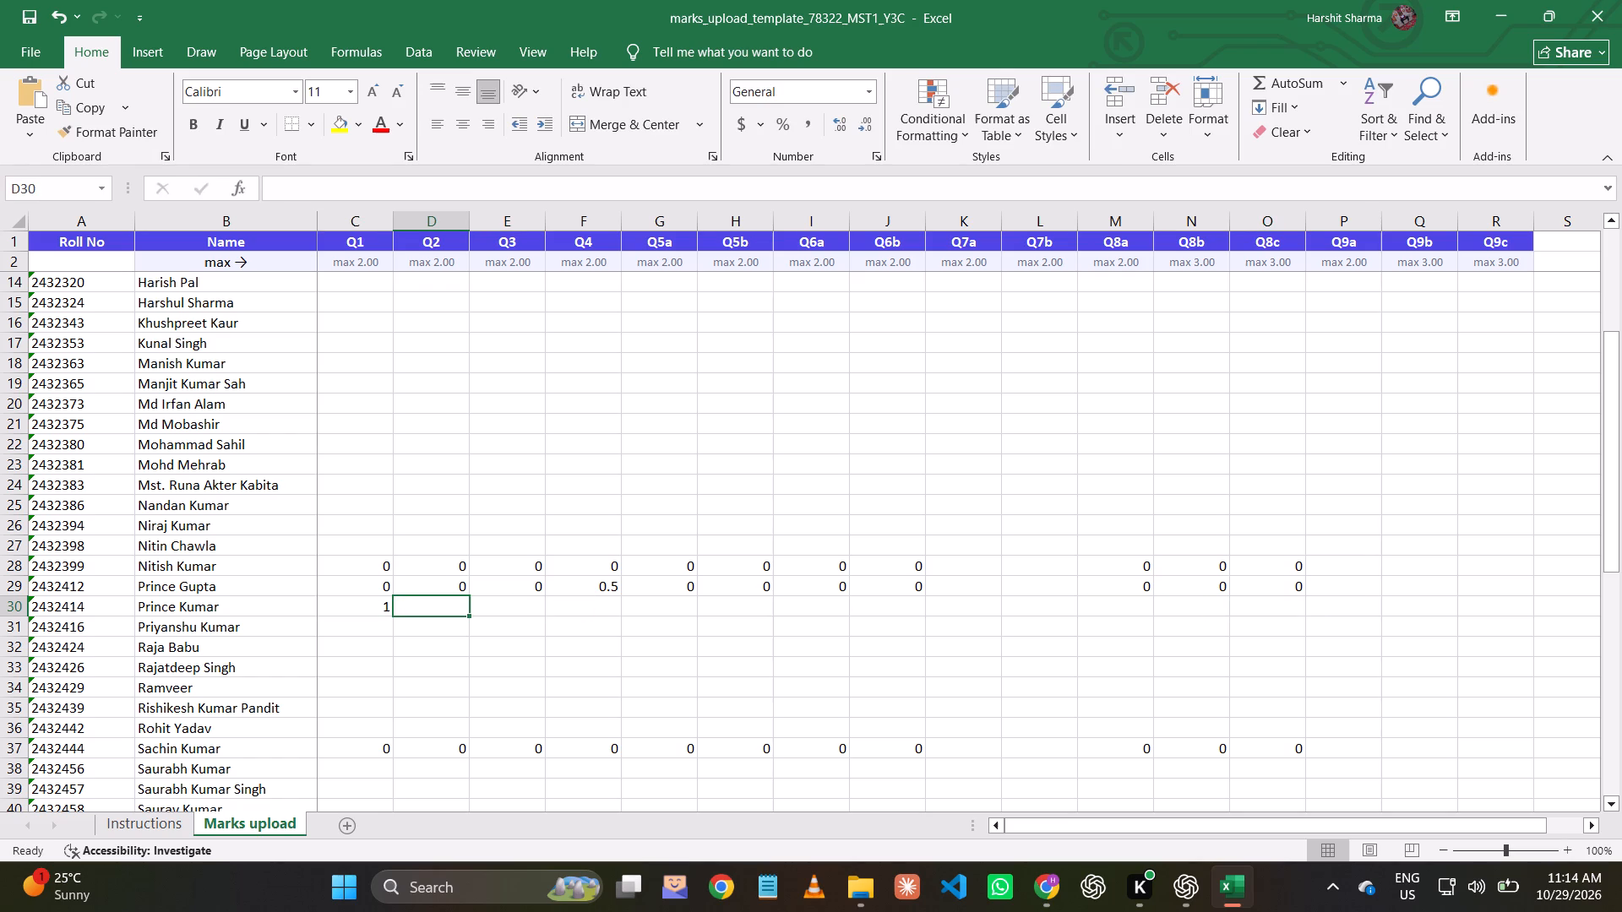
key(0)
key(Right)
key(0)
key(Right)
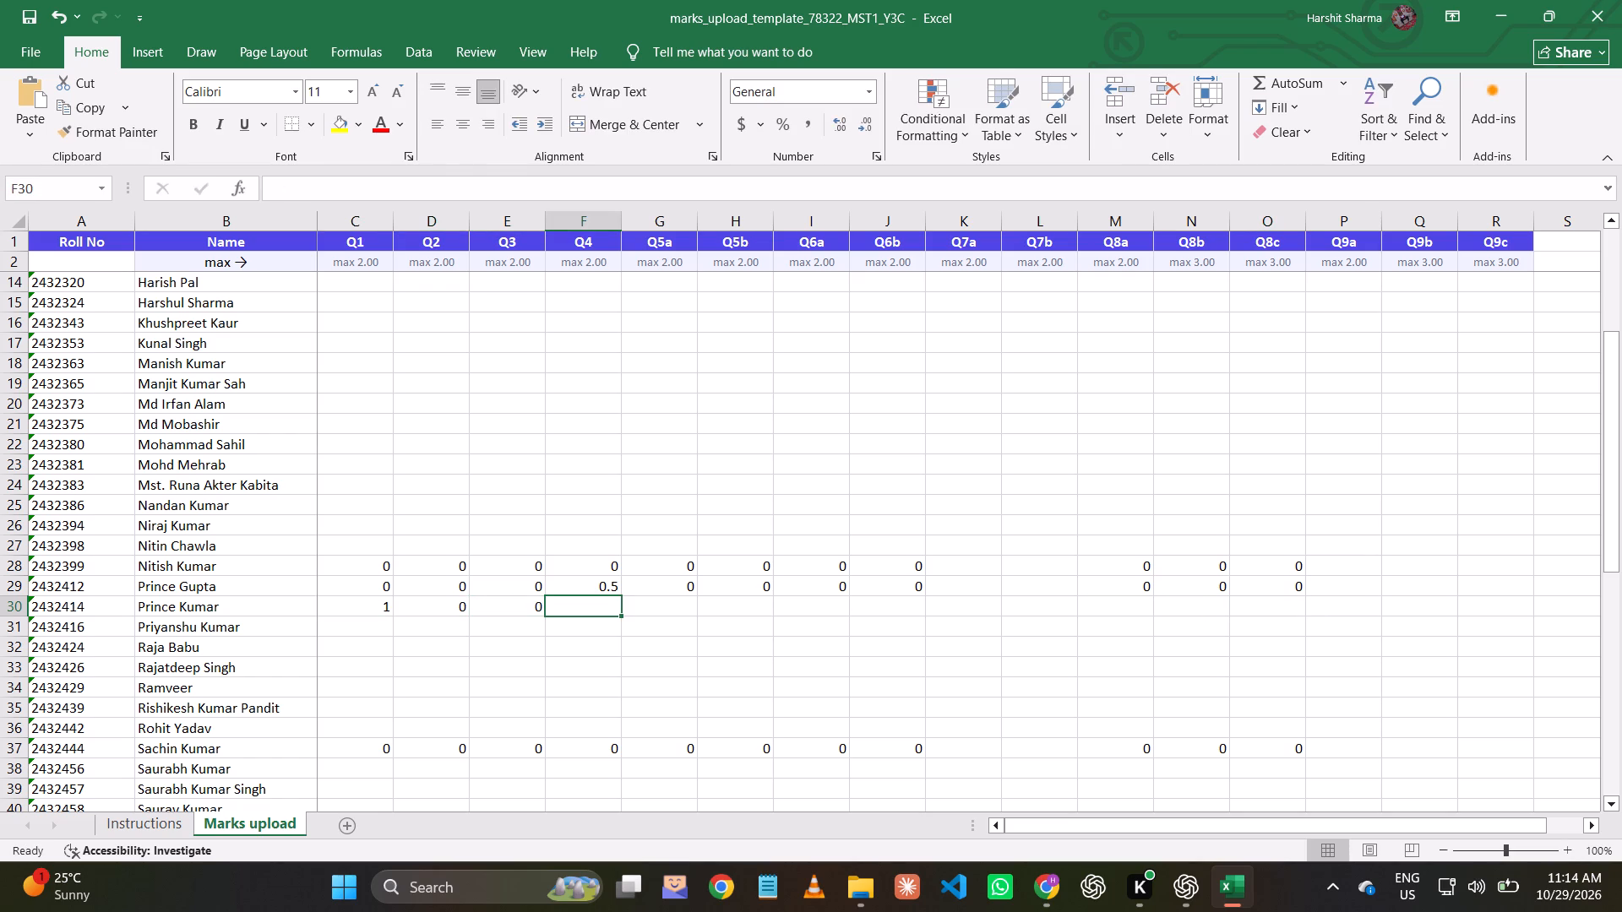
key(0)
key(Right)
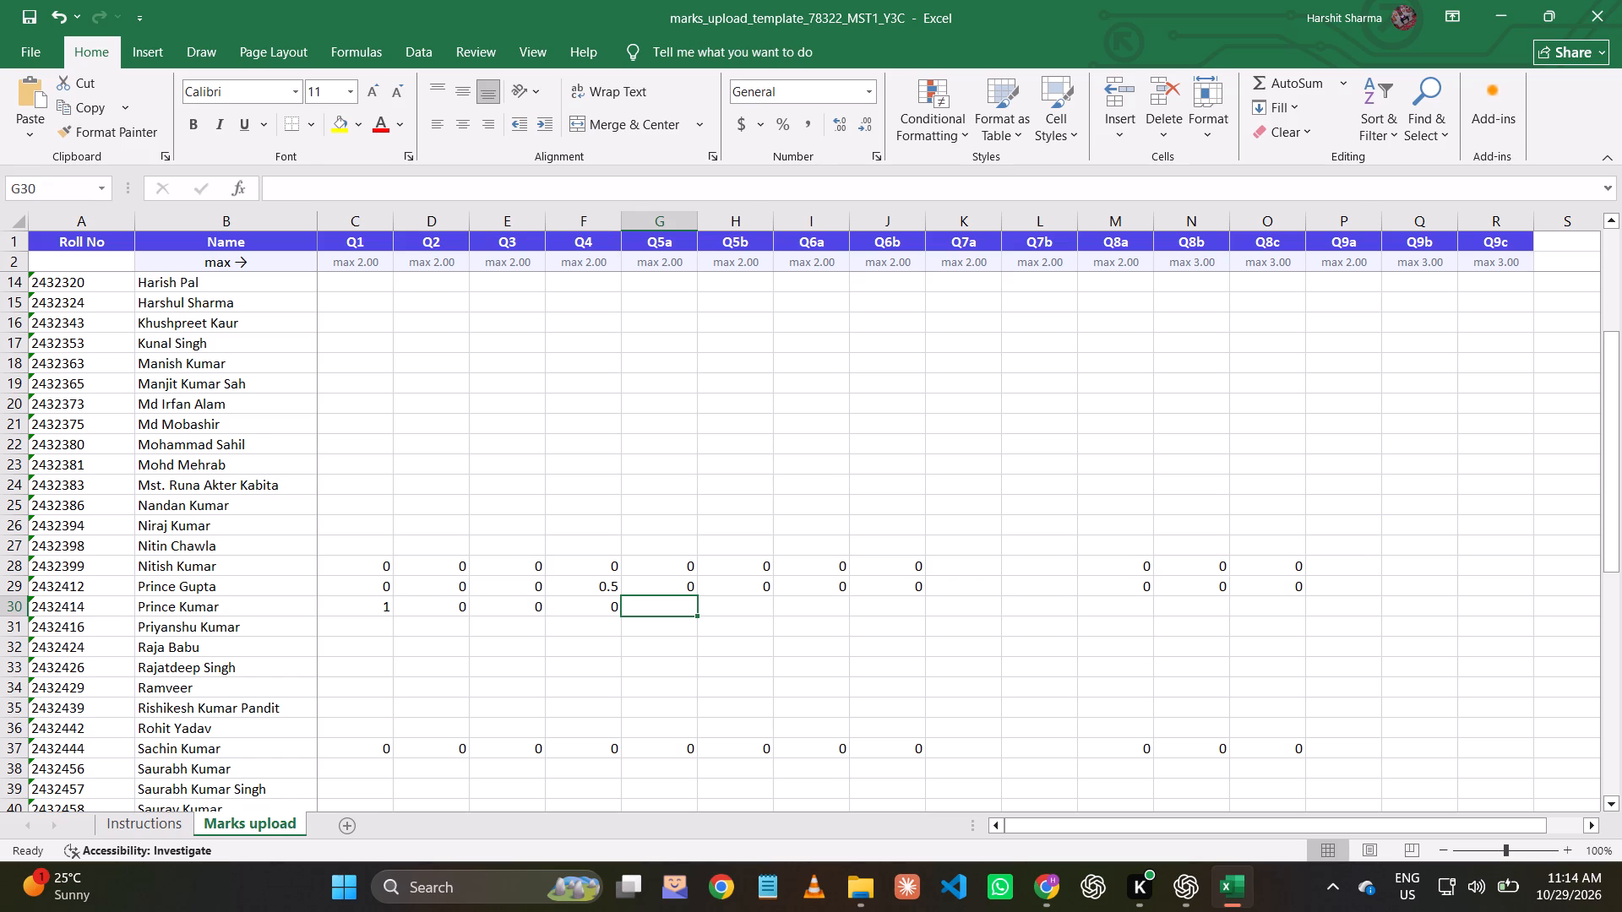
Enter 1 for Q5a, 0.5 for Q5b, and 0 for Q6a and Q6b in row 30.
key(1)
key(Right)
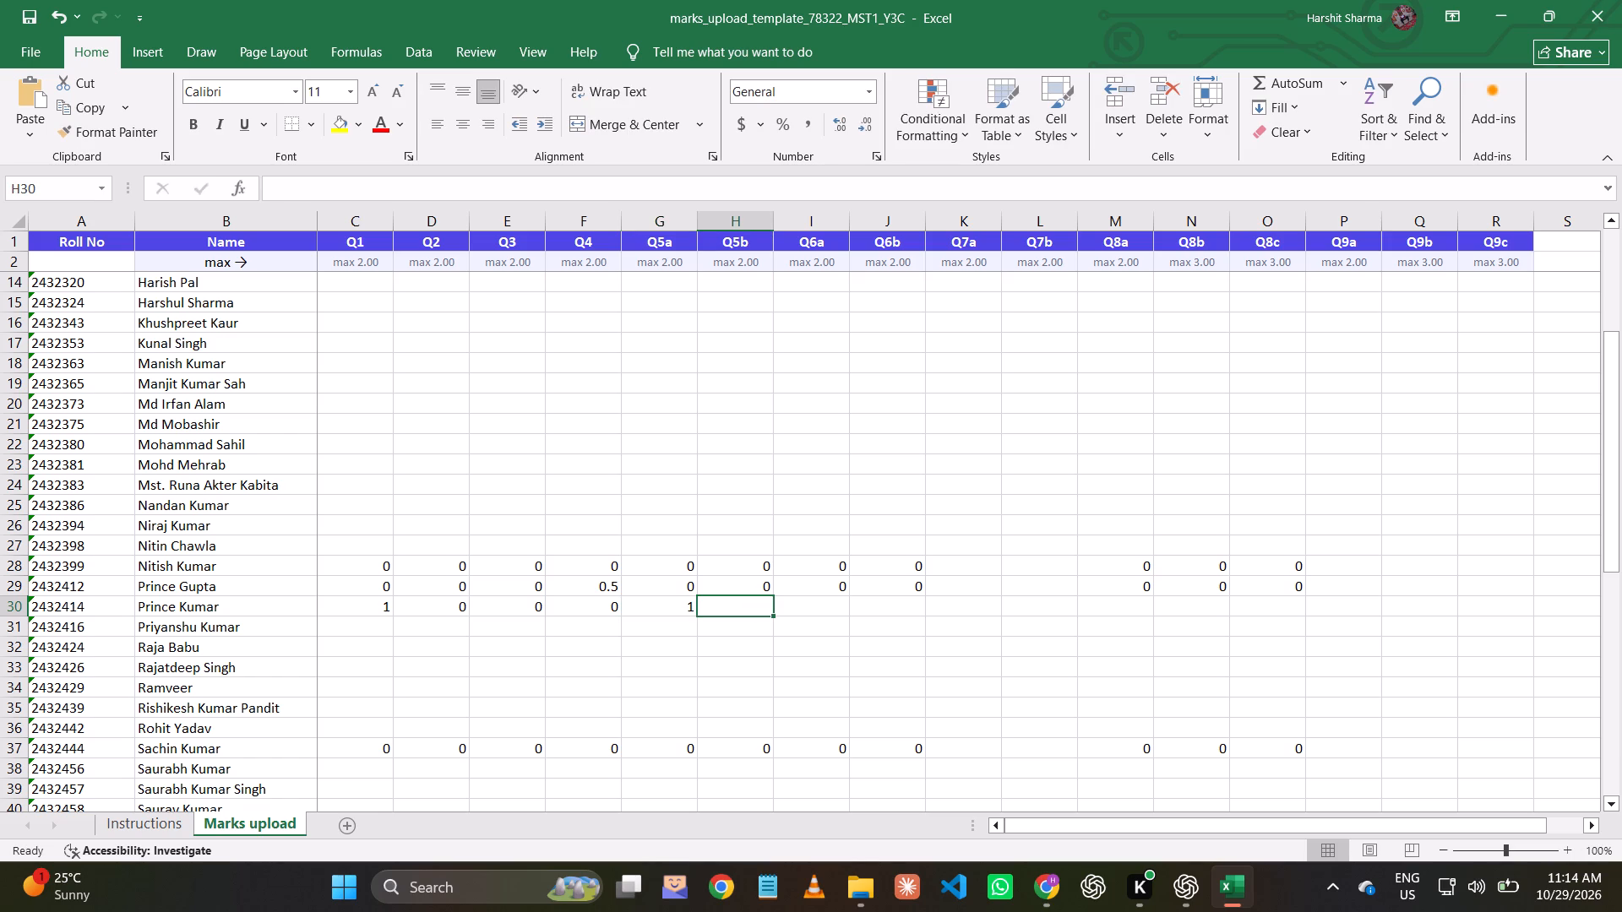
text(.5)
key(Right)
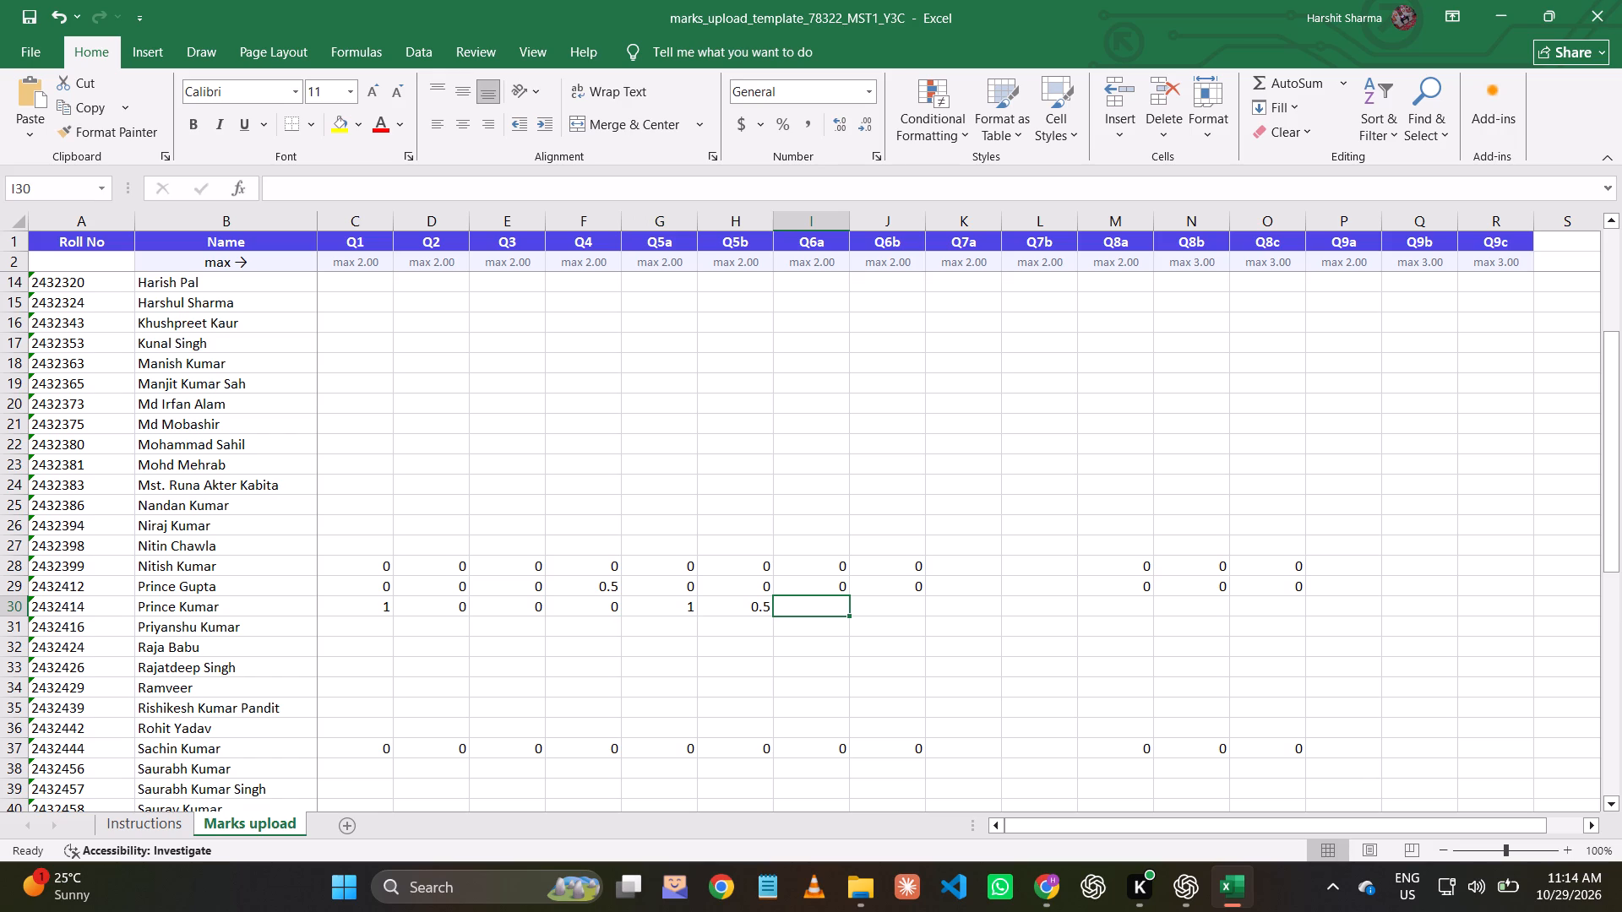
key(0)
key(Right)
key(0)
key(Right)
Skip Q7a and Q7b in row 30, enter 0 for Q8a, Q8b and Q8c, and save the workbook.
key(Right)
key(Right)
key(0)
key(Right)
key(0)
key(Right)
key(0)
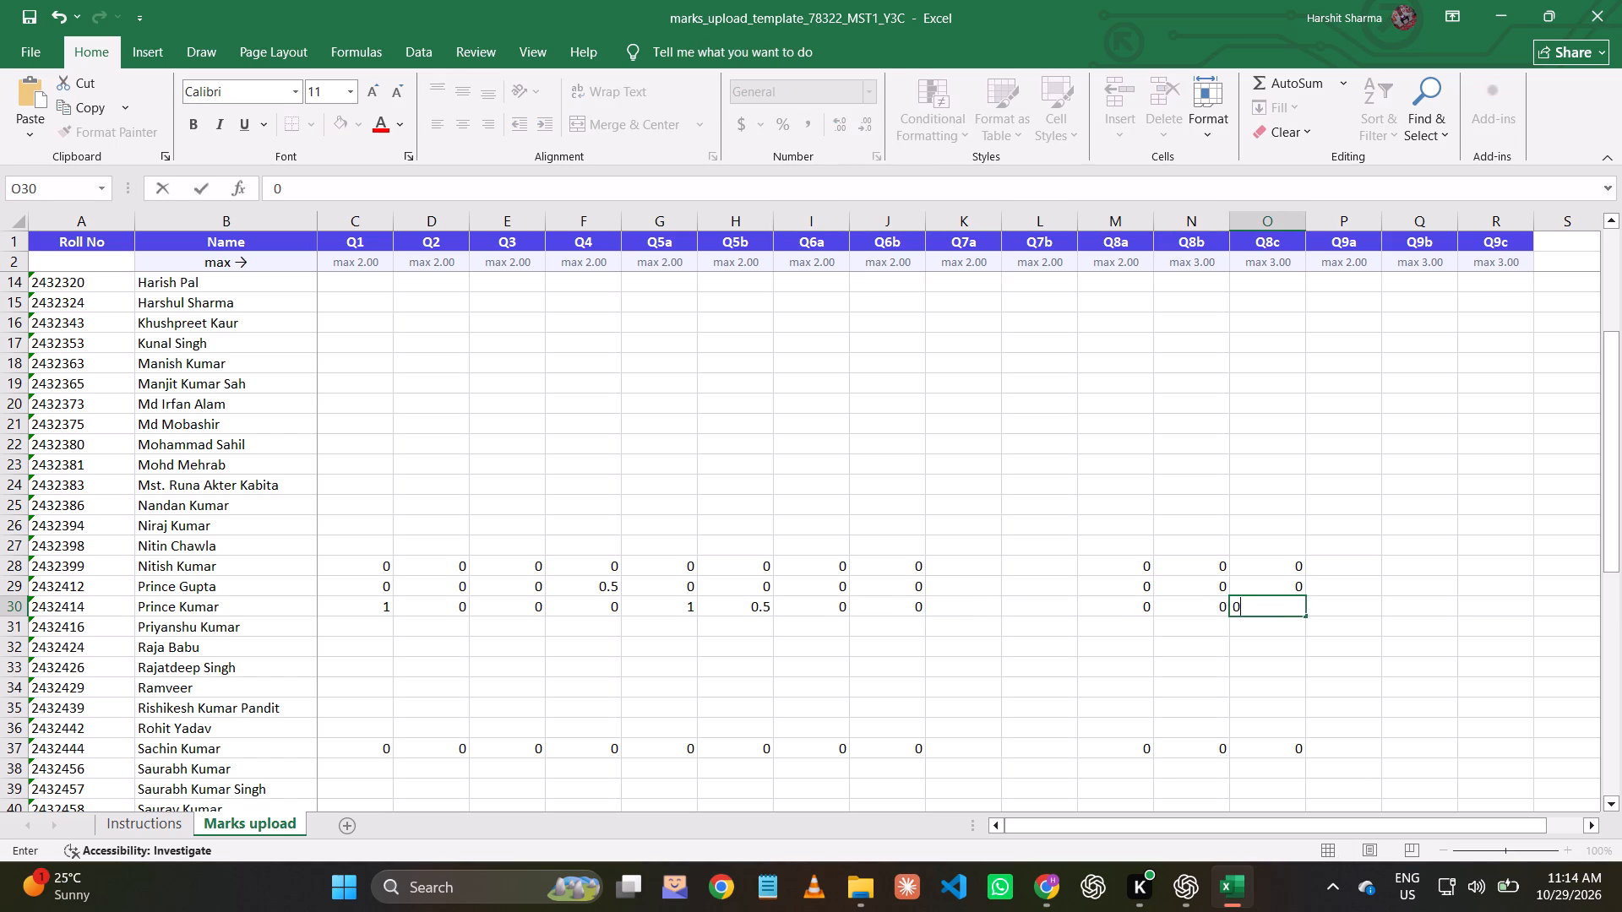
key(Right)
key(ctrl+s)
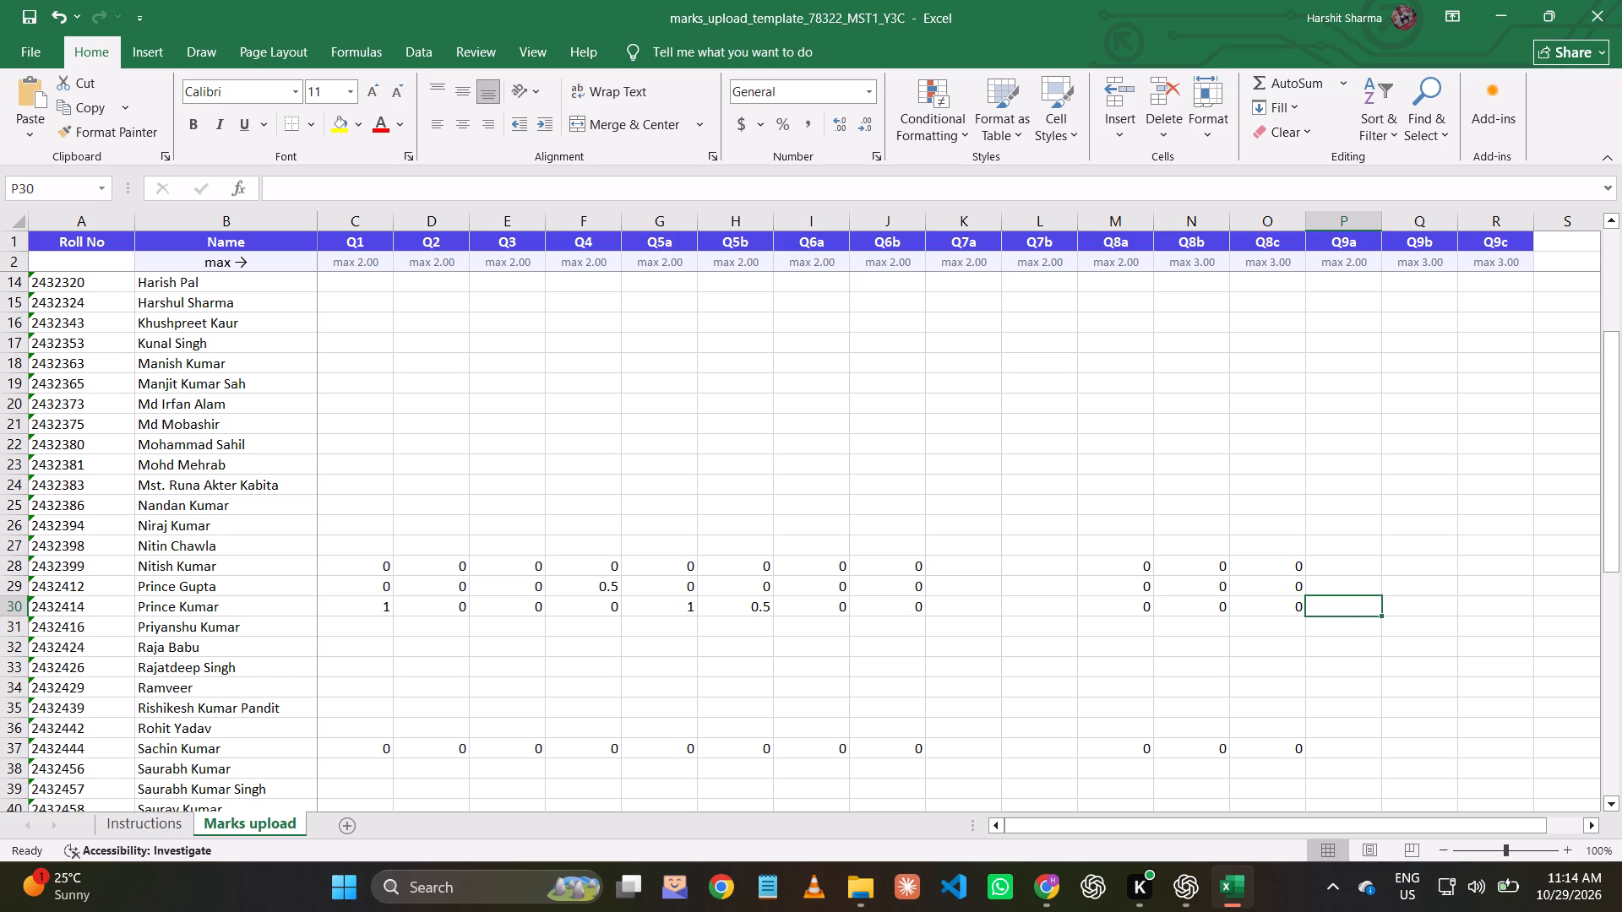
For the student in row 7, enter 1.5 for Q1, 0.5 for Q2, and 0 for Q3 and Q4.
key(Left)
key(Left)
key(Left)
key(Left)
key(Left)
key(Left)
key(Left)
key(Left)
key(Left)
key(Left)
key(Left)
key(Left)
key(Left)
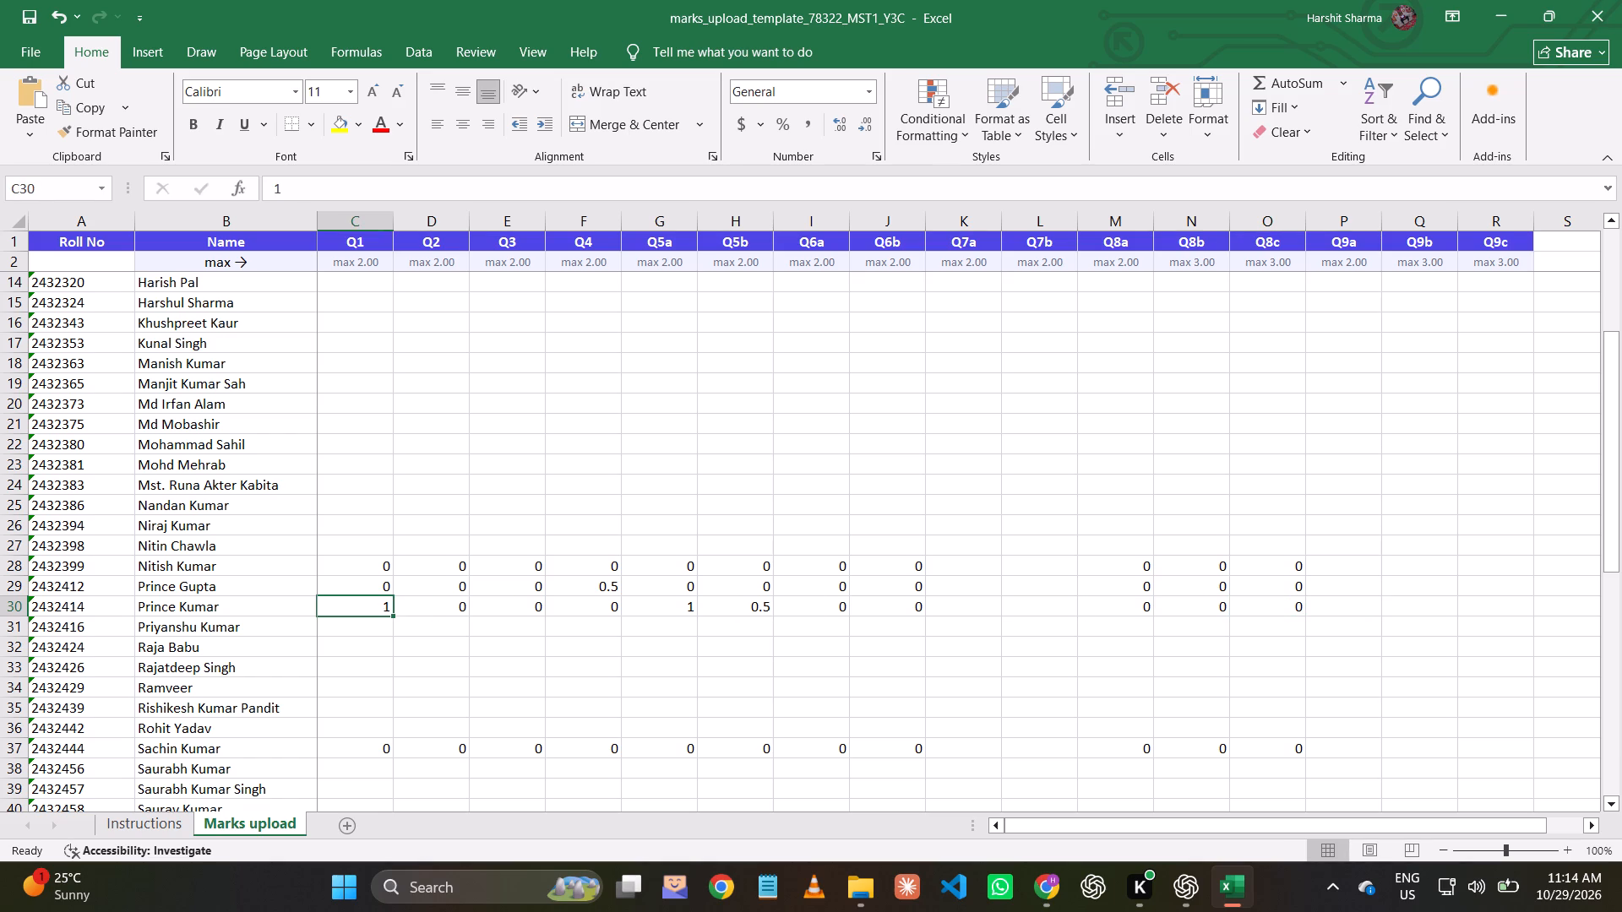
key(Up)
key(Up)
key(Up)
key(Up)
key(Up)
key(Up)
key(Up)
key(Up)
key(Up)
key(Up)
key(Up)
key(Up)
key(Up)
key(Up)
key(Up)
key(Up)
key(Up)
key(Up)
key(Up)
key(Up)
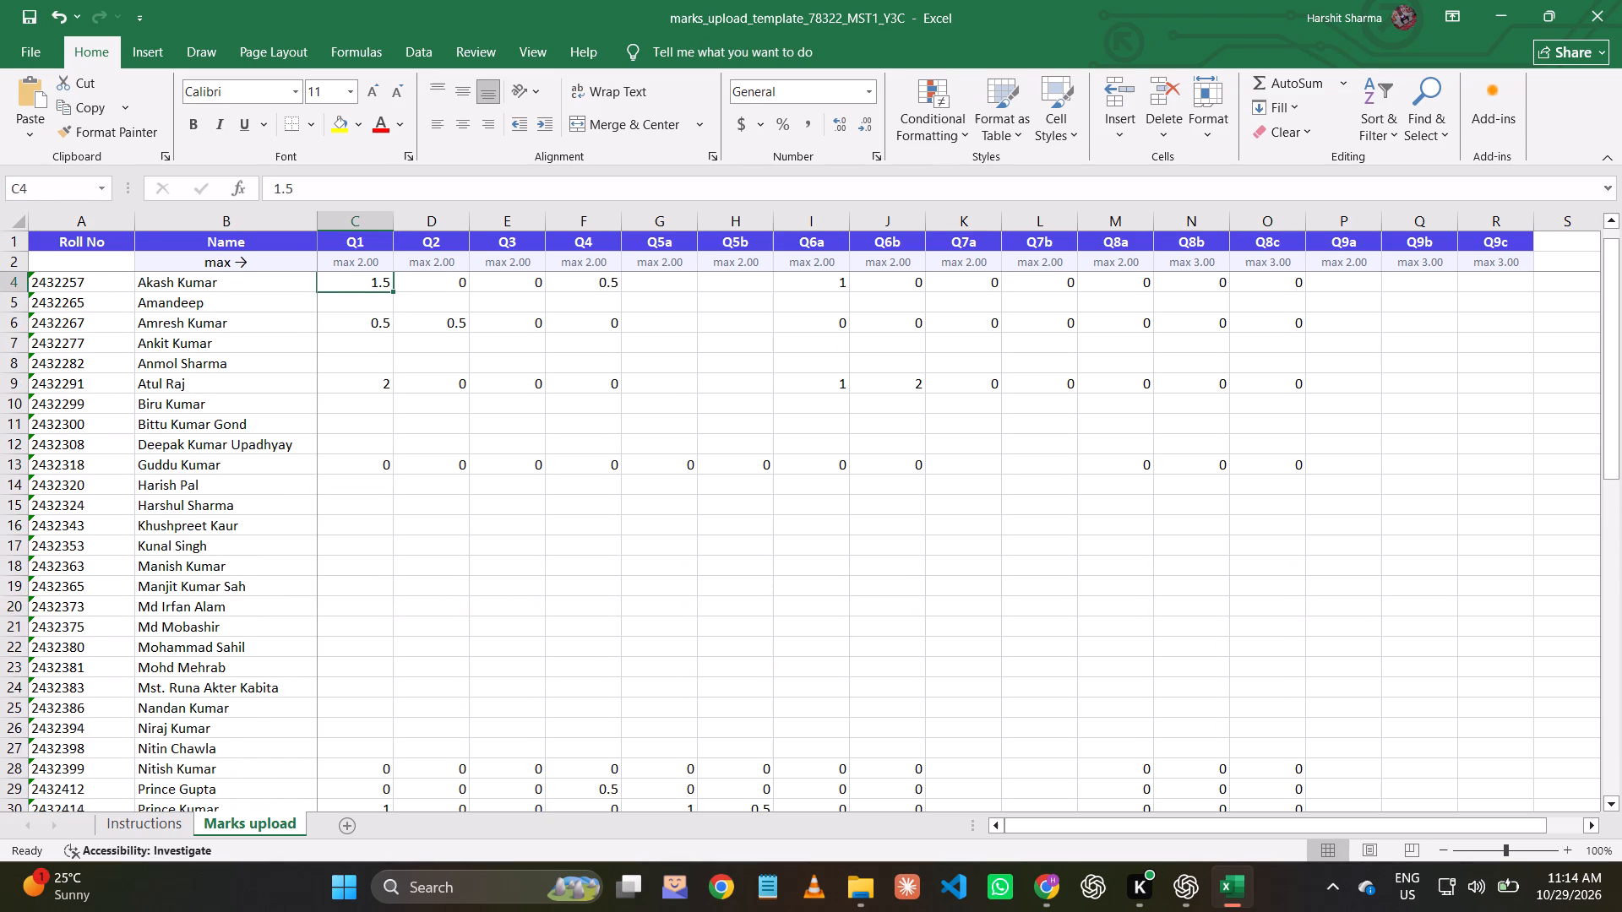
key(Down)
key(Down)
key(Down)
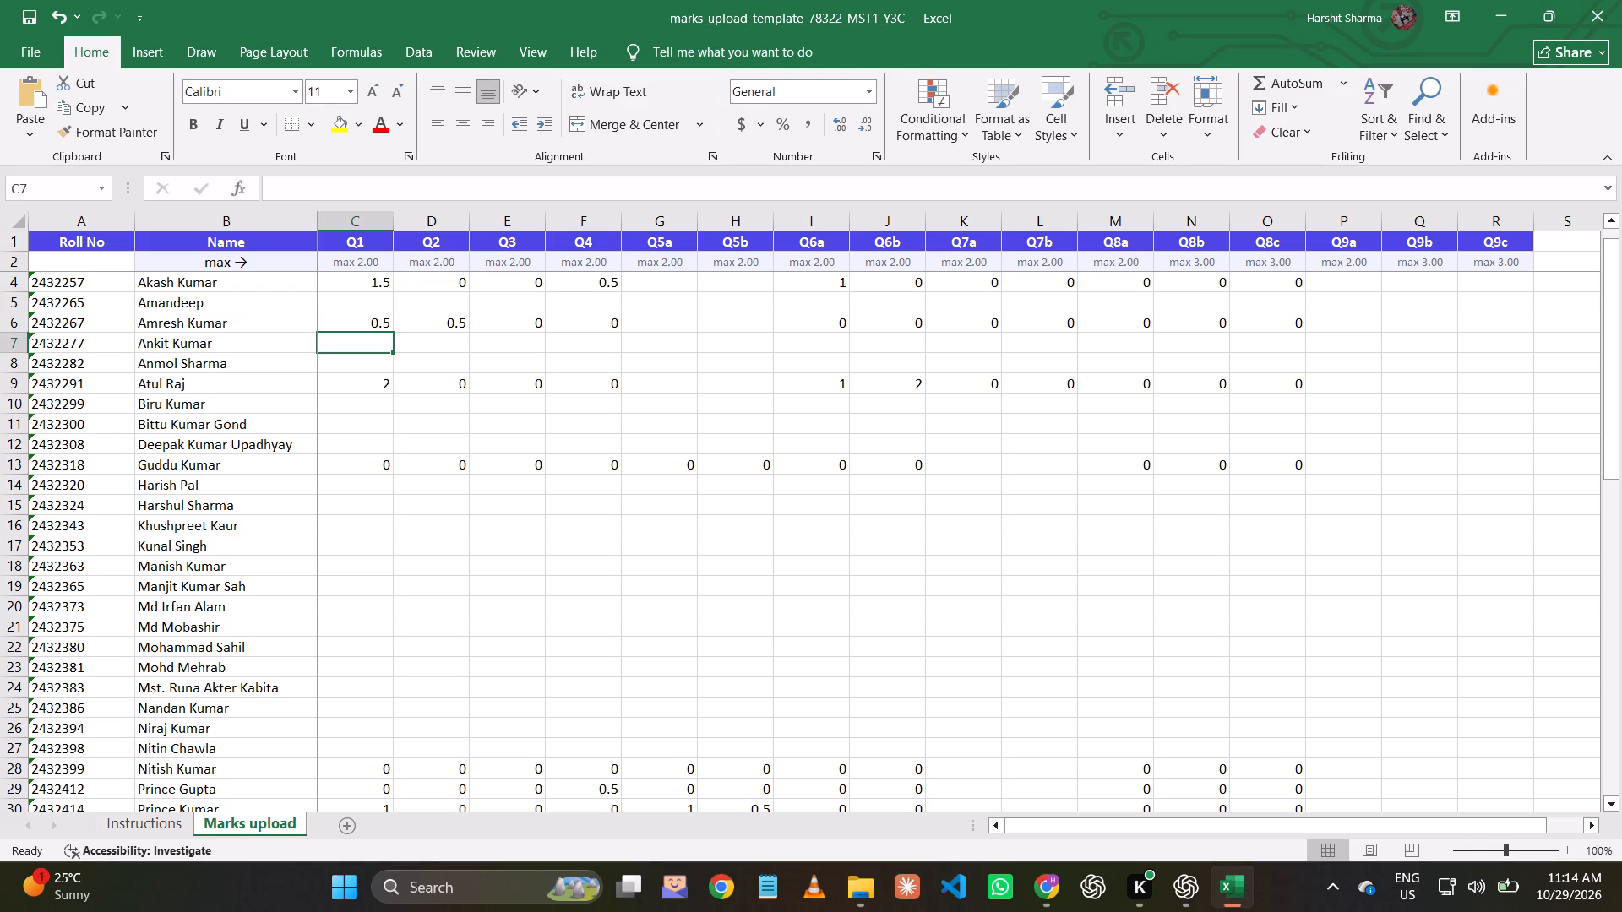
text(1.5)
key(Right)
key(0)
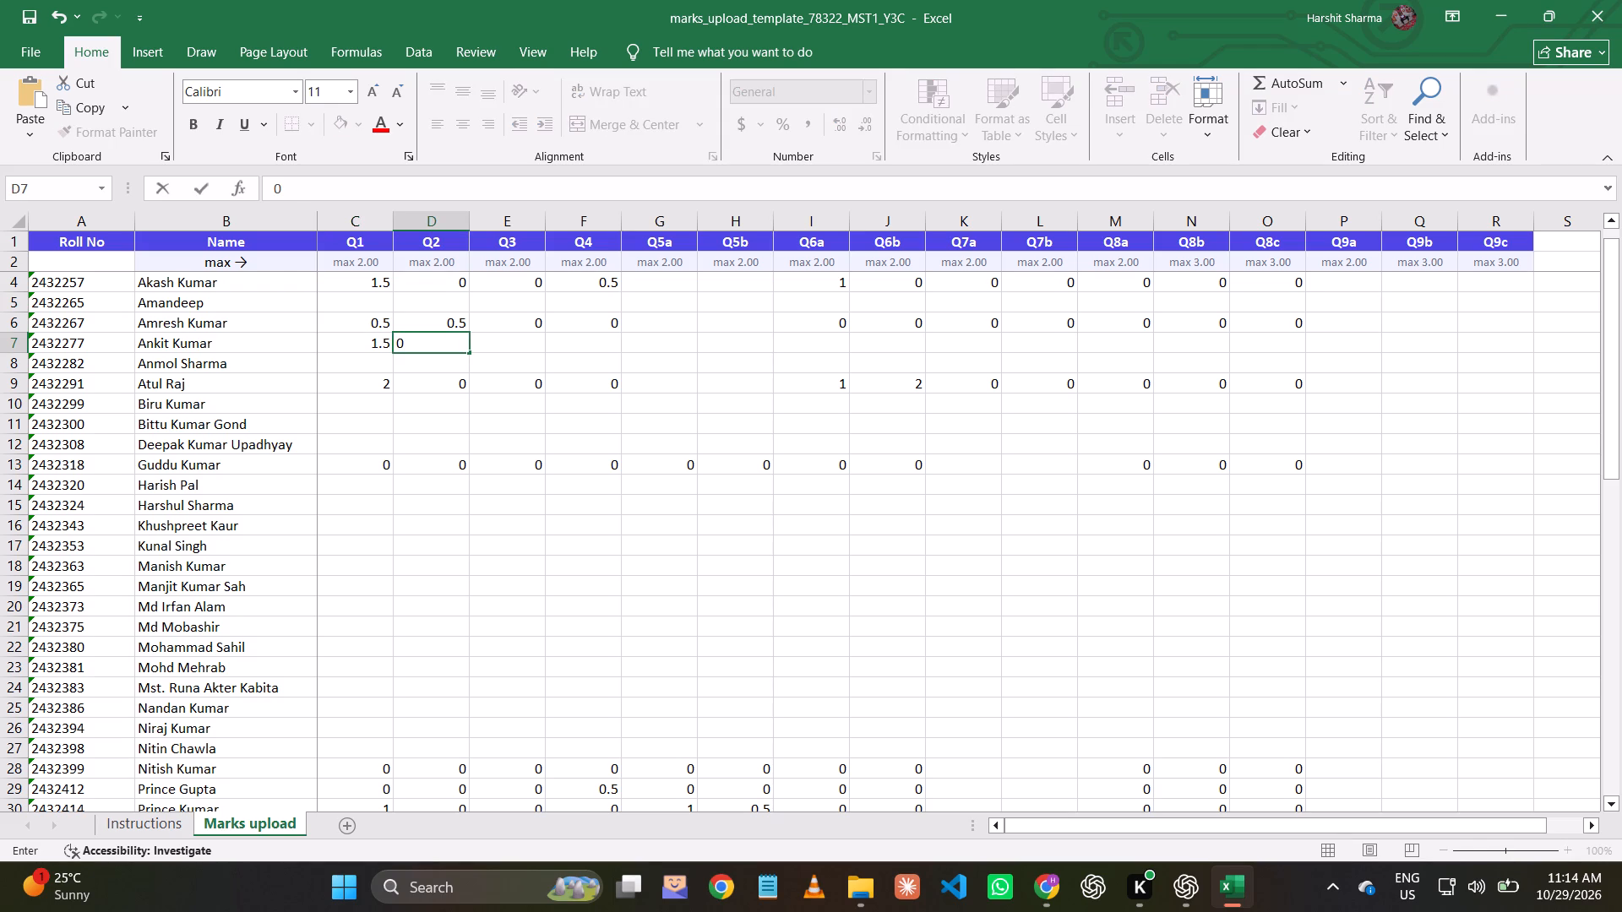
text(.5)
key(Right)
key(0)
key(Right)
key(0)
key(Right)
Skip Q5a and Q5b in row 7, enter 0 for every part from Q6a to Q8c, and save the workbook.
key(Right)
key(Right)
key(0)
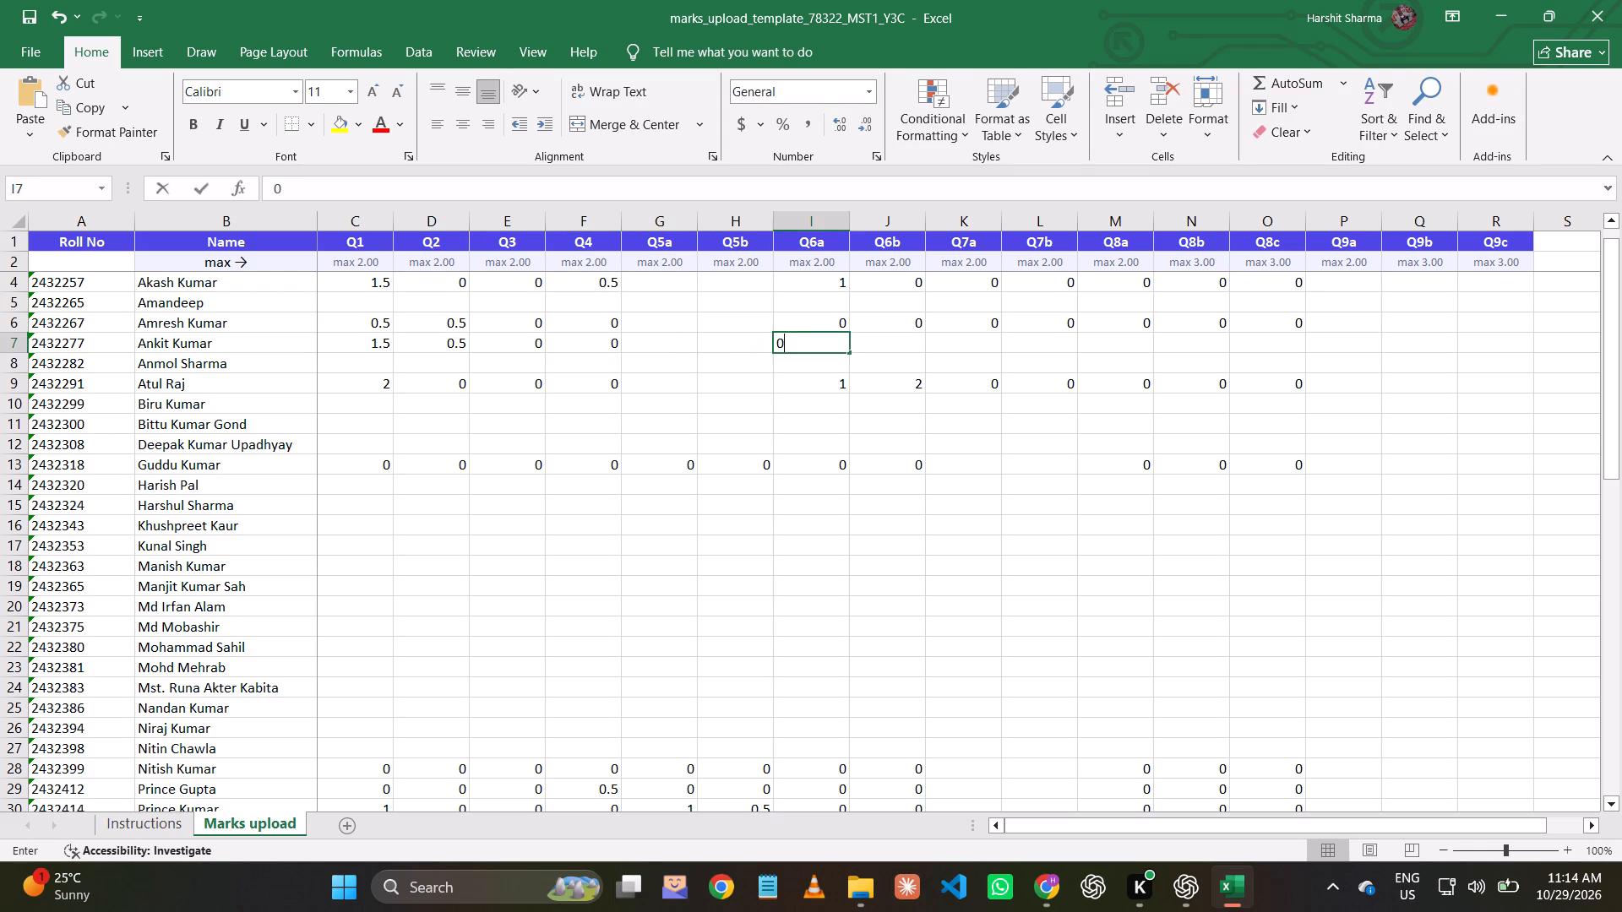
key(Right)
key(0)
key(Right)
key(0)
key(Right)
key(0)
key(Right)
key(0)
key(Right)
key(0)
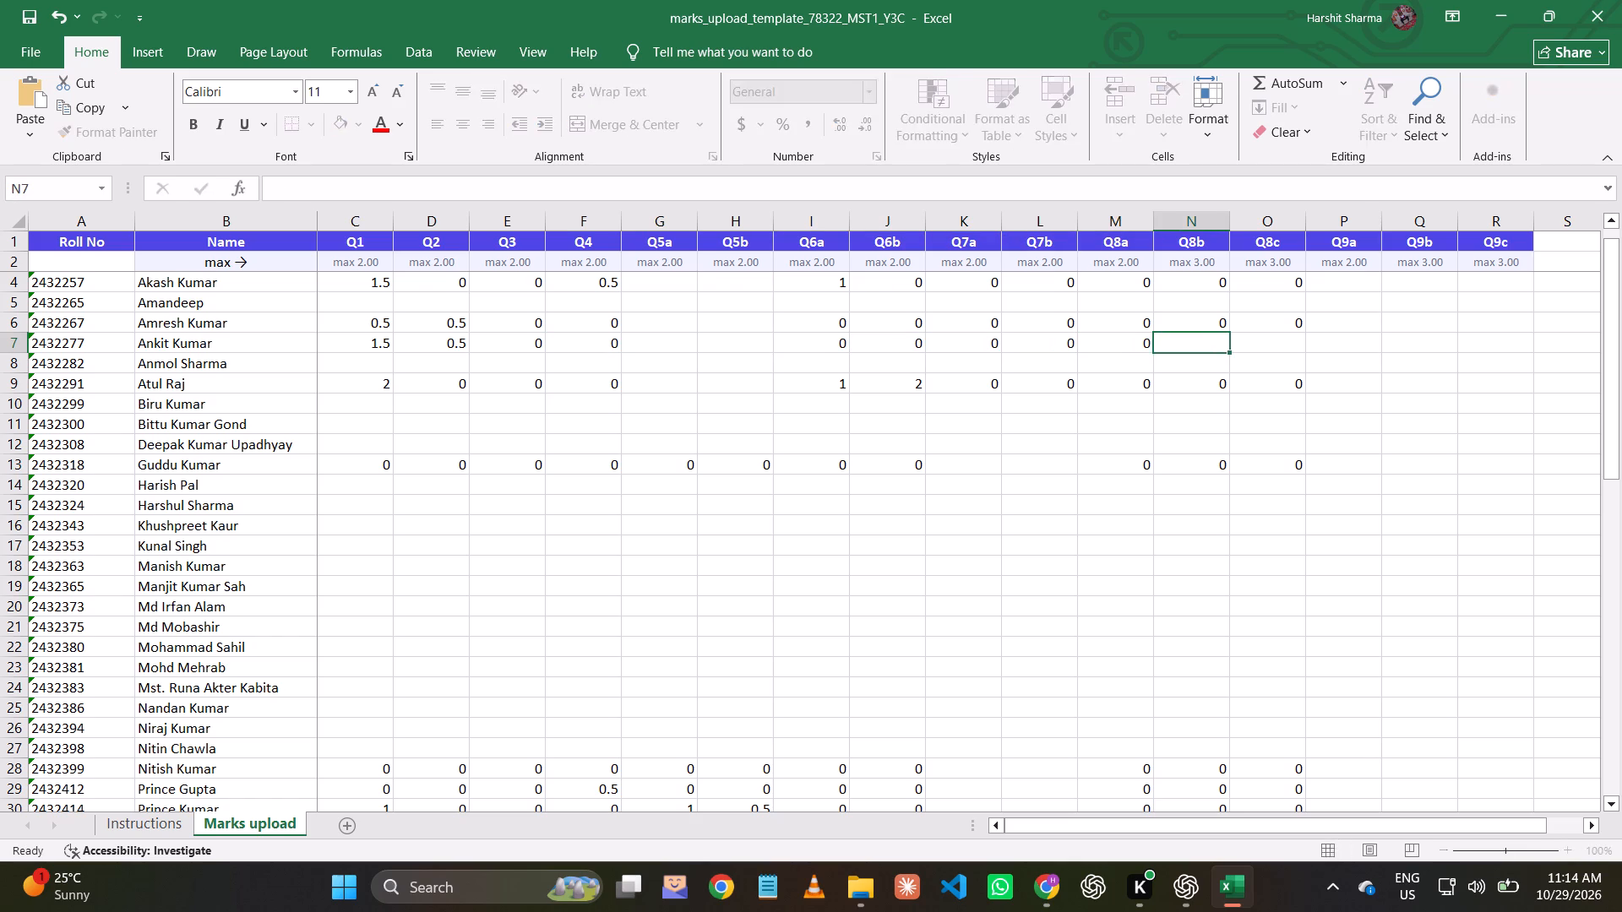
key(Right)
key(0)
key(Right)
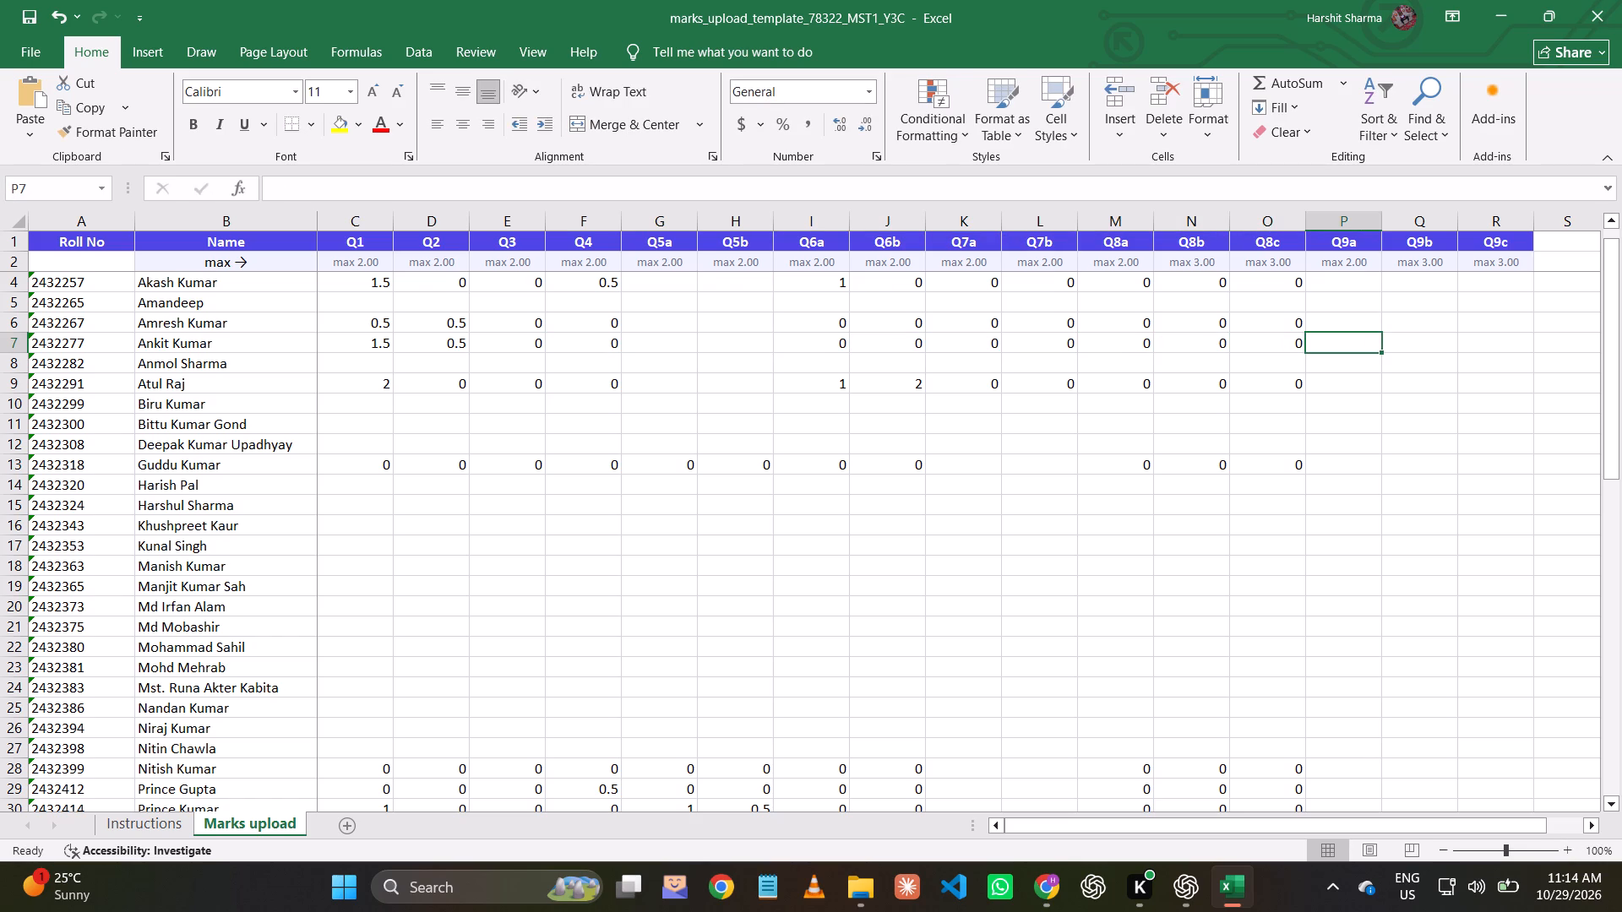
key(ctrl+s)
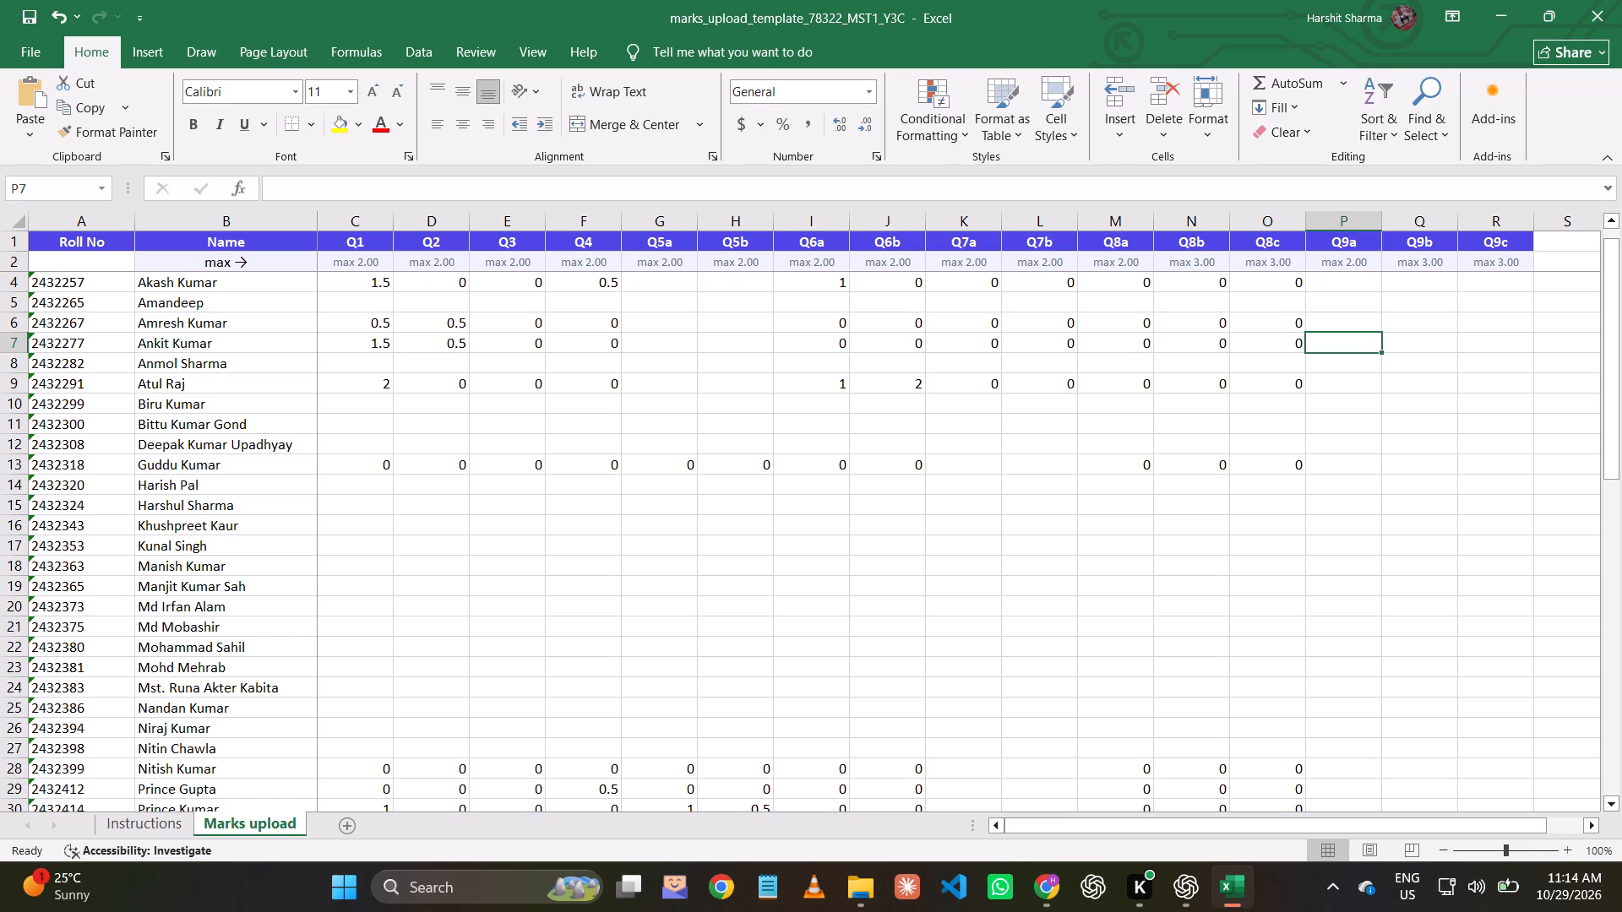
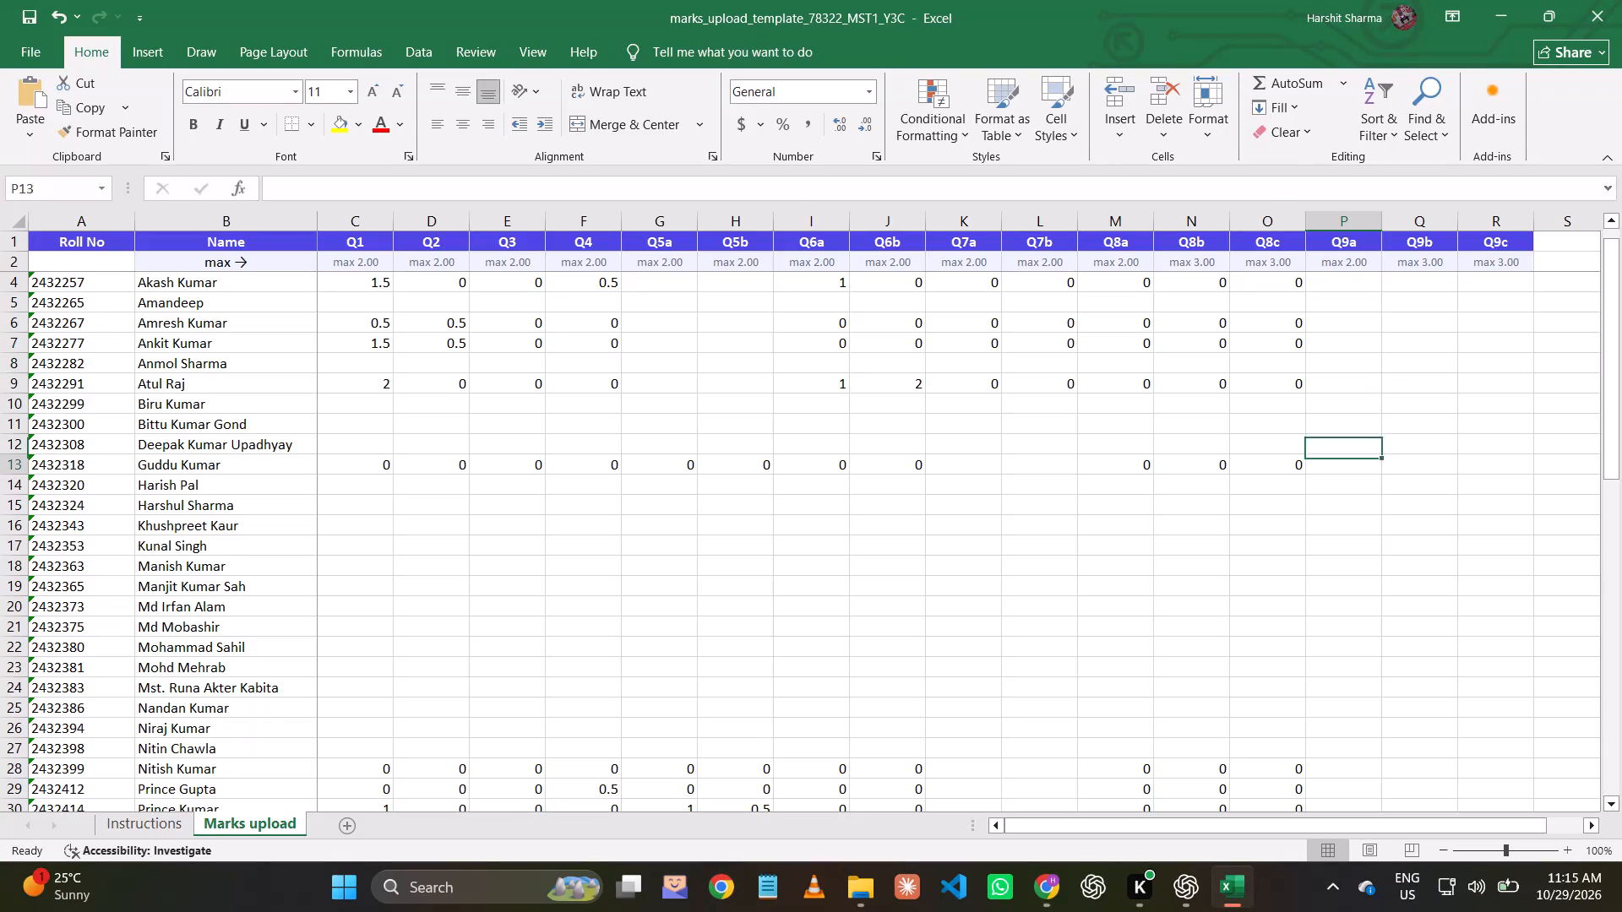
For the student in row 59, enter 0 for Q1, Q2, Q3 and Q4.
key(Left)
key(Left)
key(Left)
key(Left)
key(Left)
key(Left)
key(Left)
key(Left)
key(Left)
key(Left)
key(Left)
key(Down)
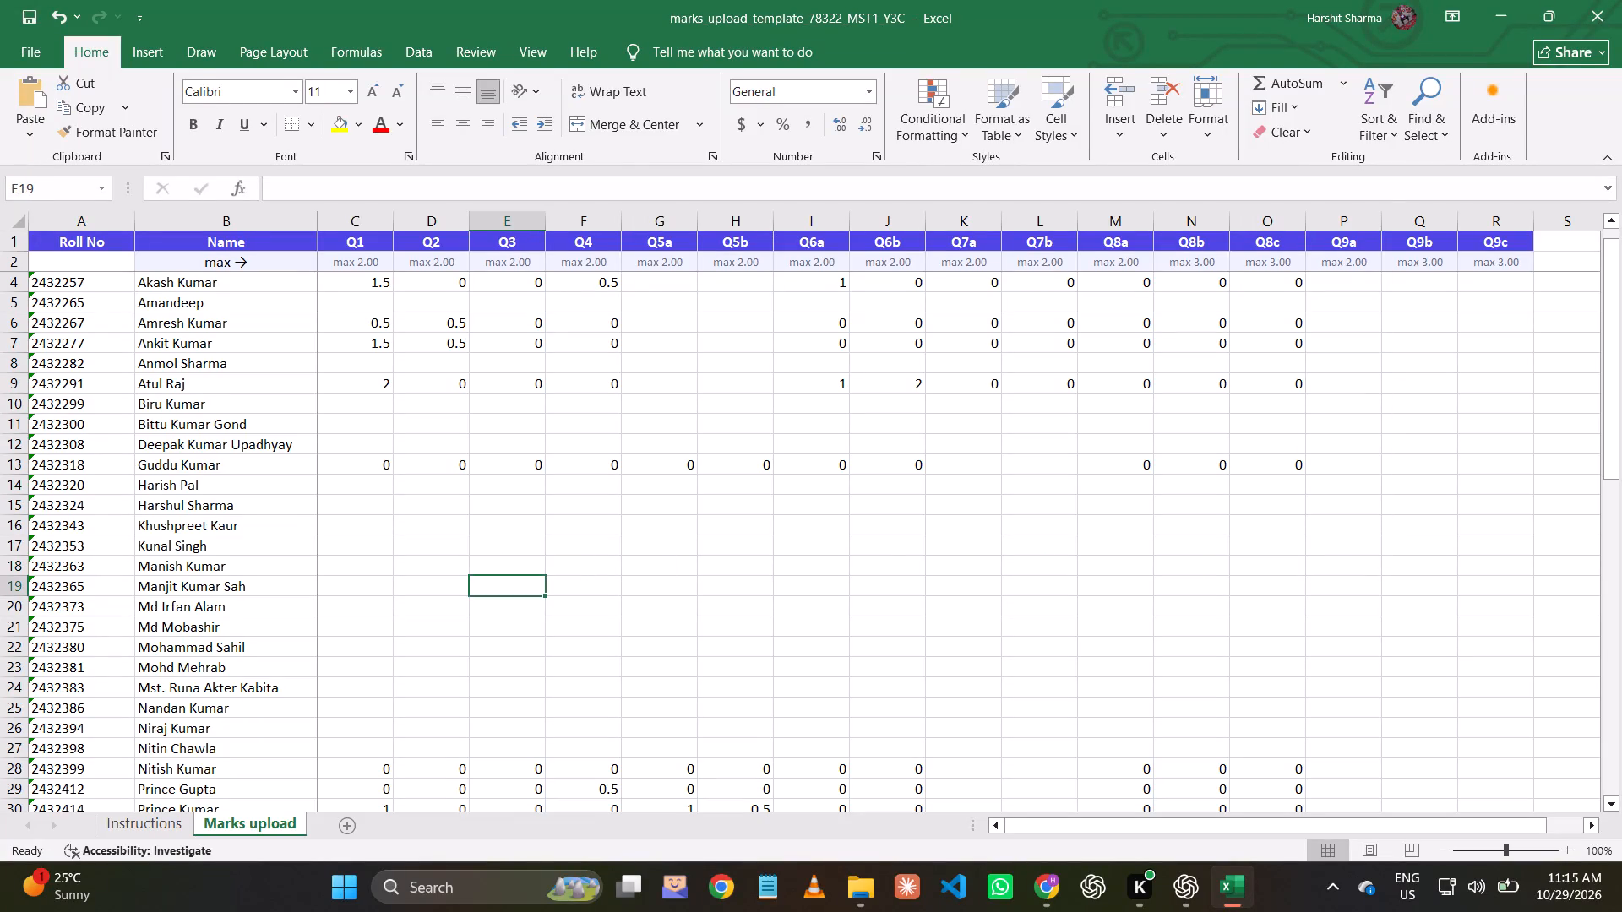
key(Left)
key(Left)
key(Down)
key(Down)
key(Down)
key(Down)
key(Left)
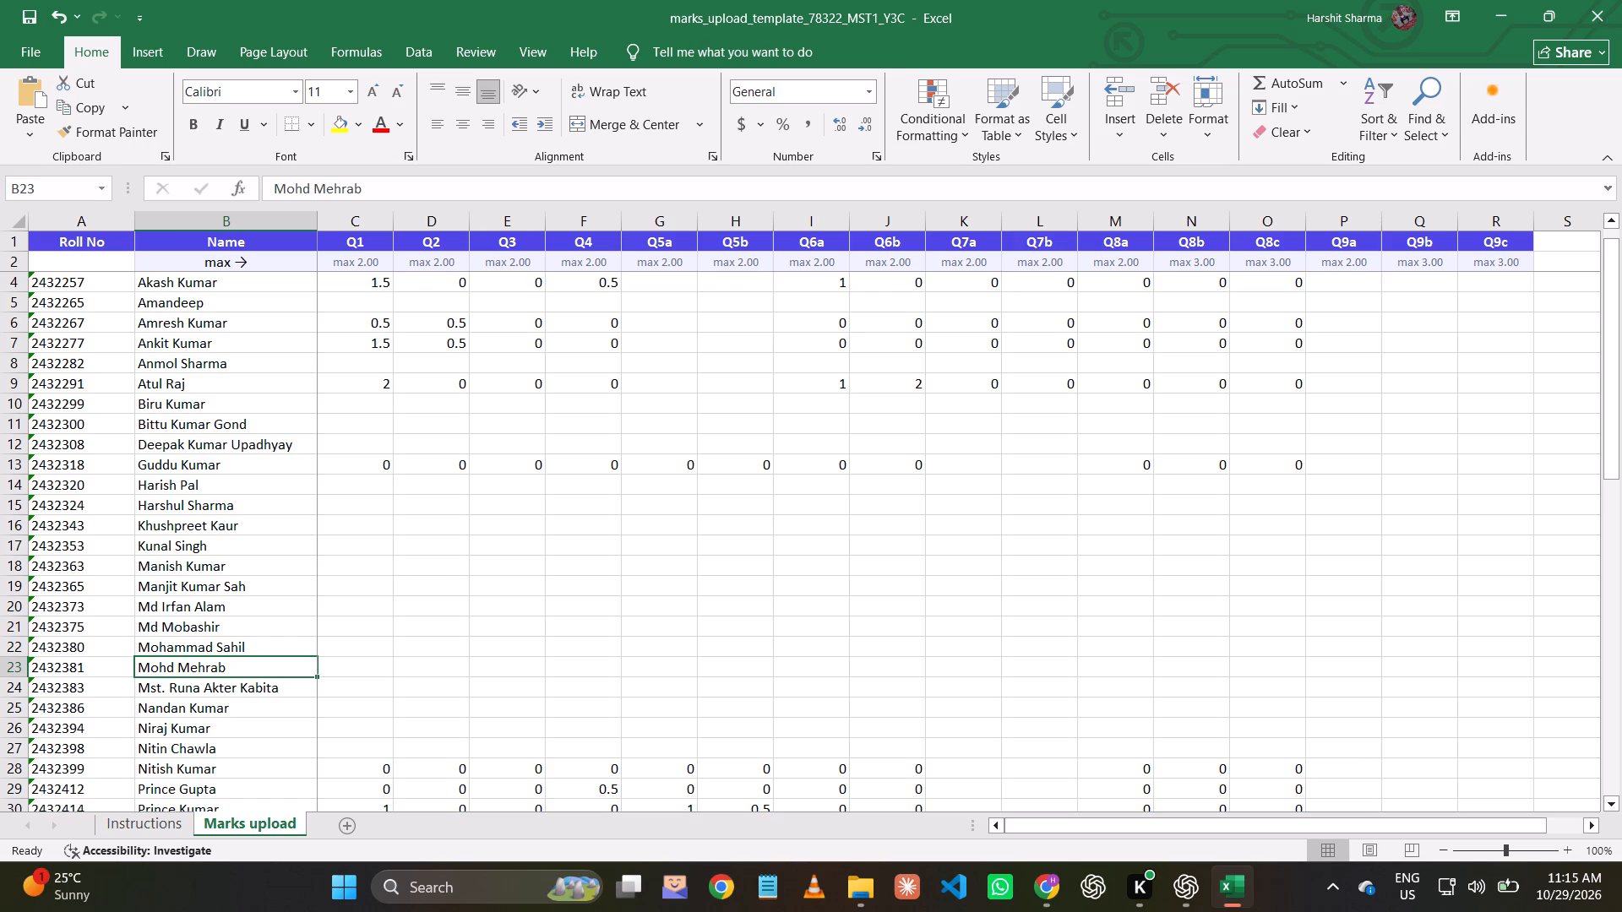
key(Down)
key(Down)
key(Down)
key(Down)
key(Down)
key(Down)
key(Down)
key(Down)
key(Down)
key(Down)
key(Down)
key(Down)
key(Down)
key(Down)
key(Down)
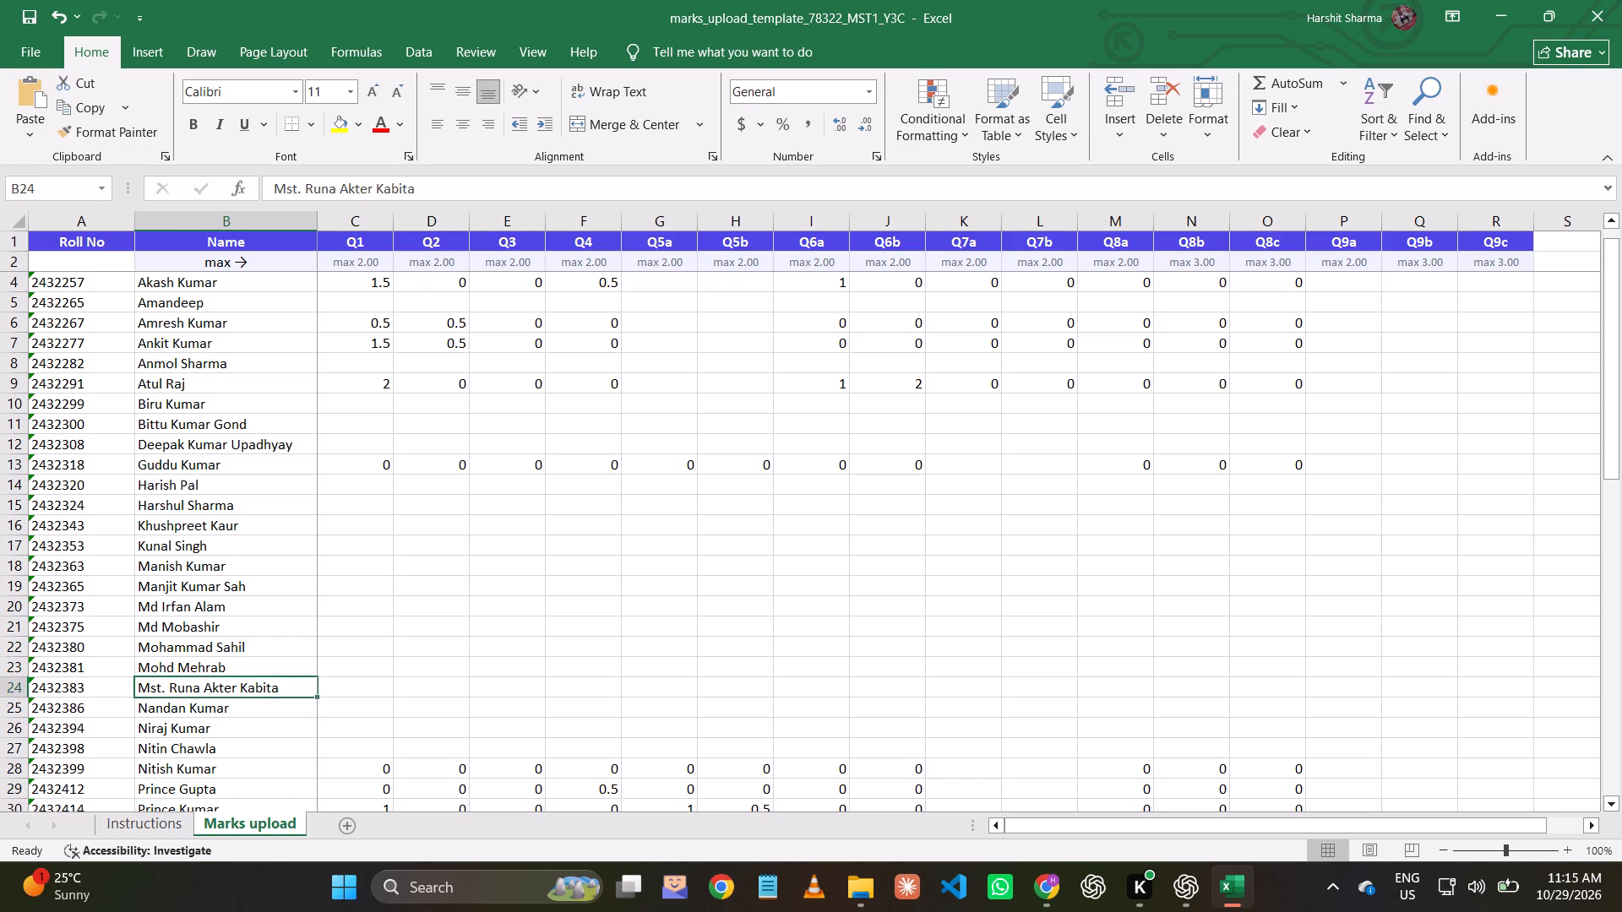
key(Down)
key(Up)
key(Down)
key(Down)
key(Down)
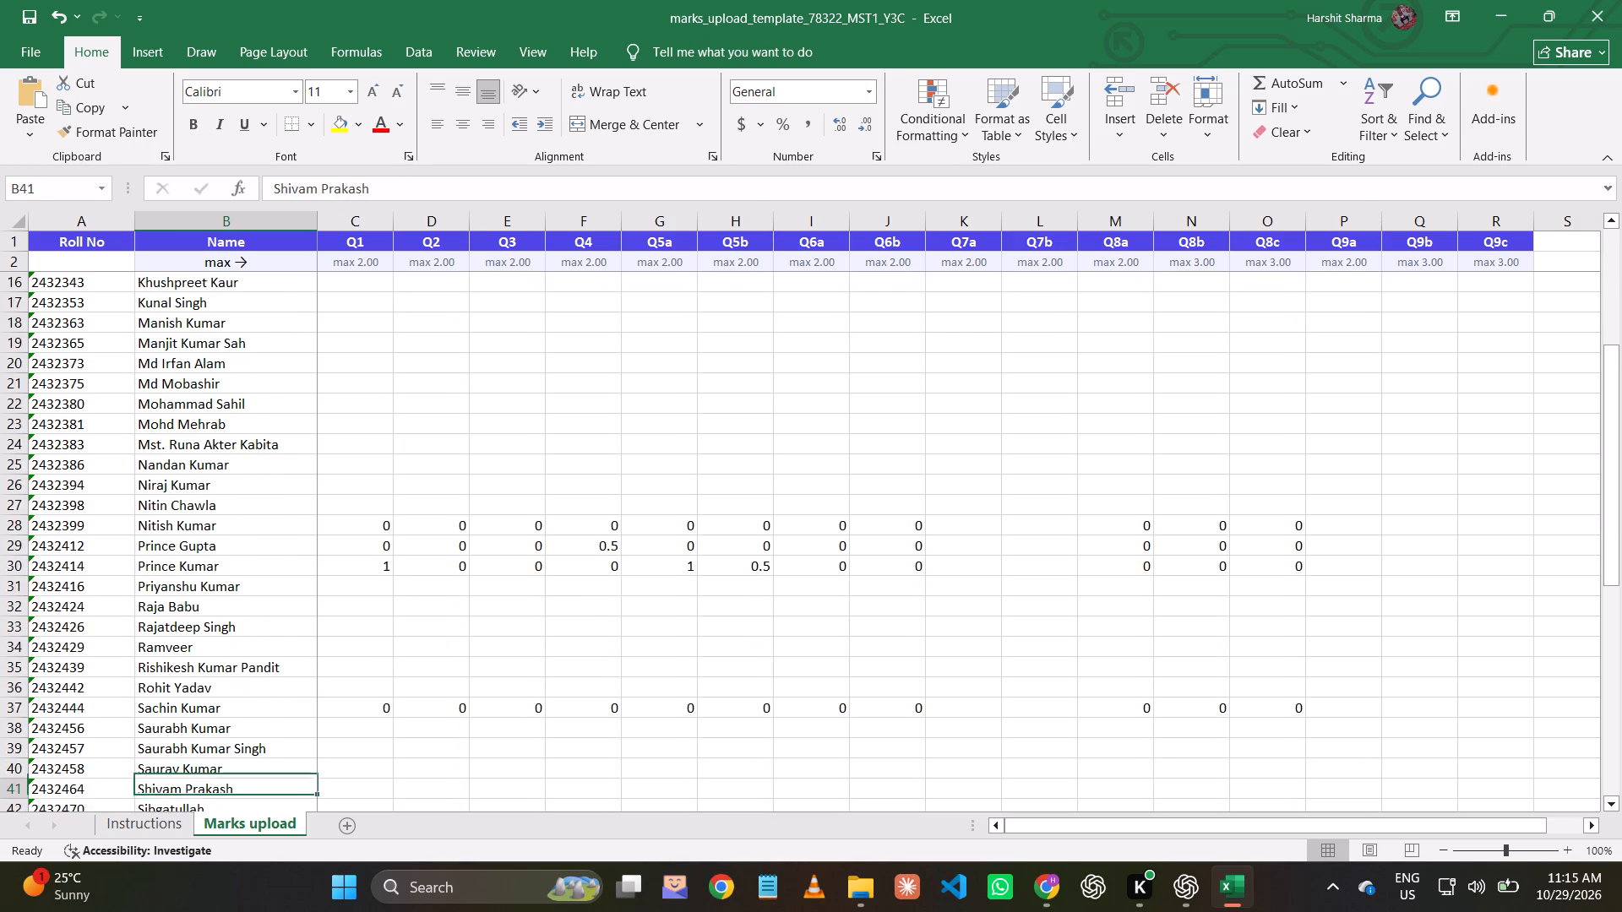
key(Down)
key(Down)
key(Down)
key(Down)
key(Down)
key(Down)
key(Down)
key(Down)
key(Down)
key(Down)
key(Down)
key(Down)
key(Down)
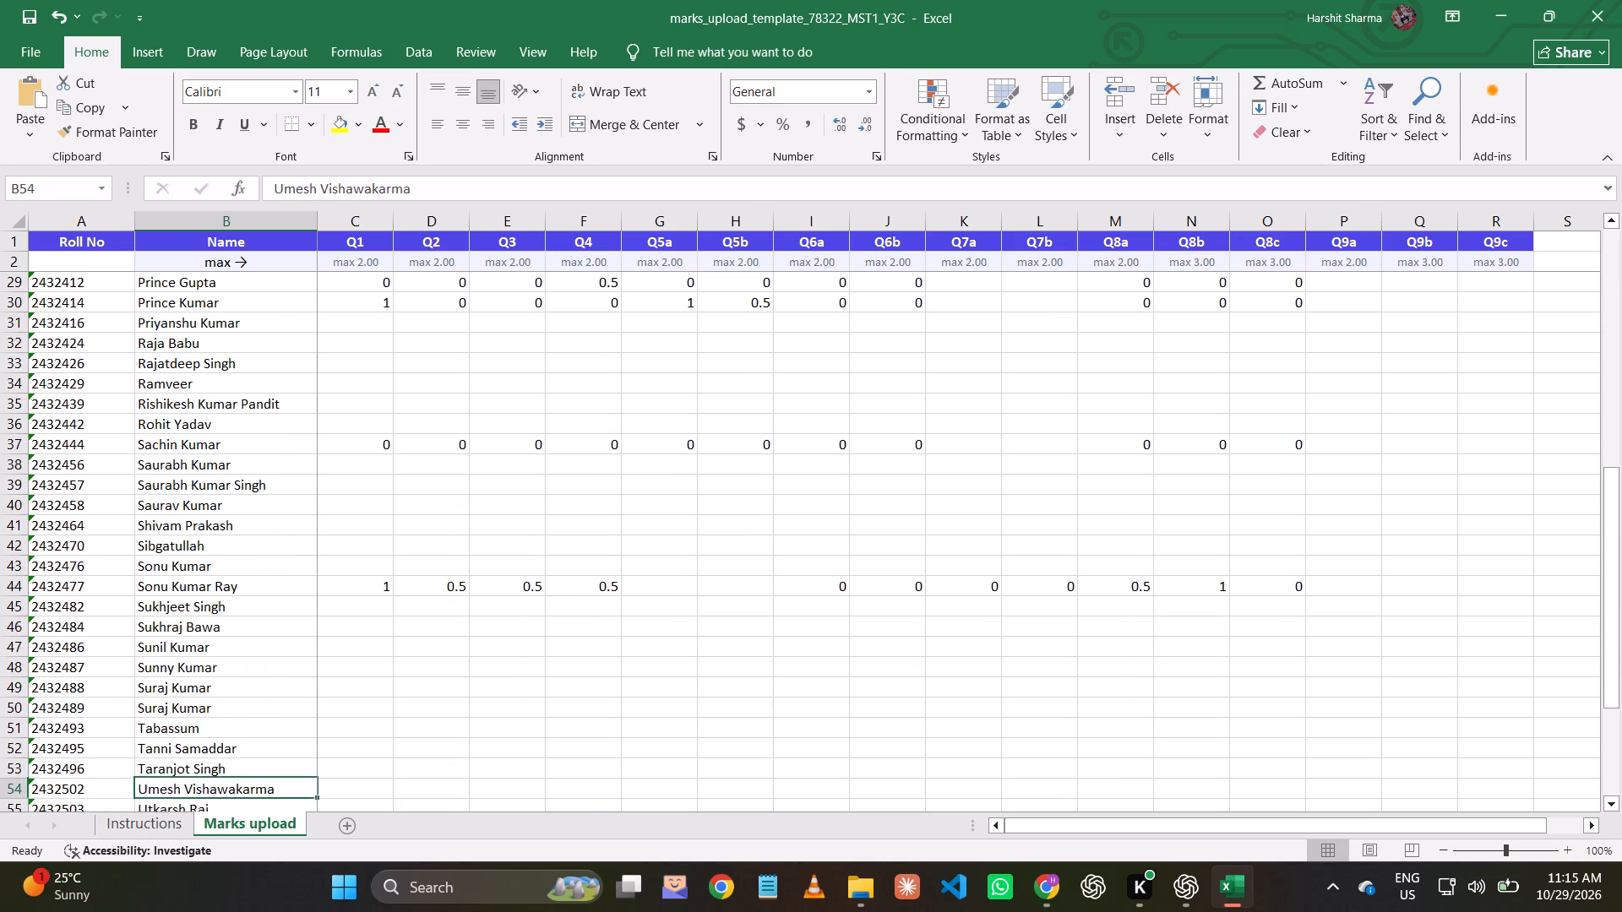
key(Down)
key(Down)
key(Down)
key(Down)
key(Down)
key(Down)
key(Down)
key(Up)
key(Up)
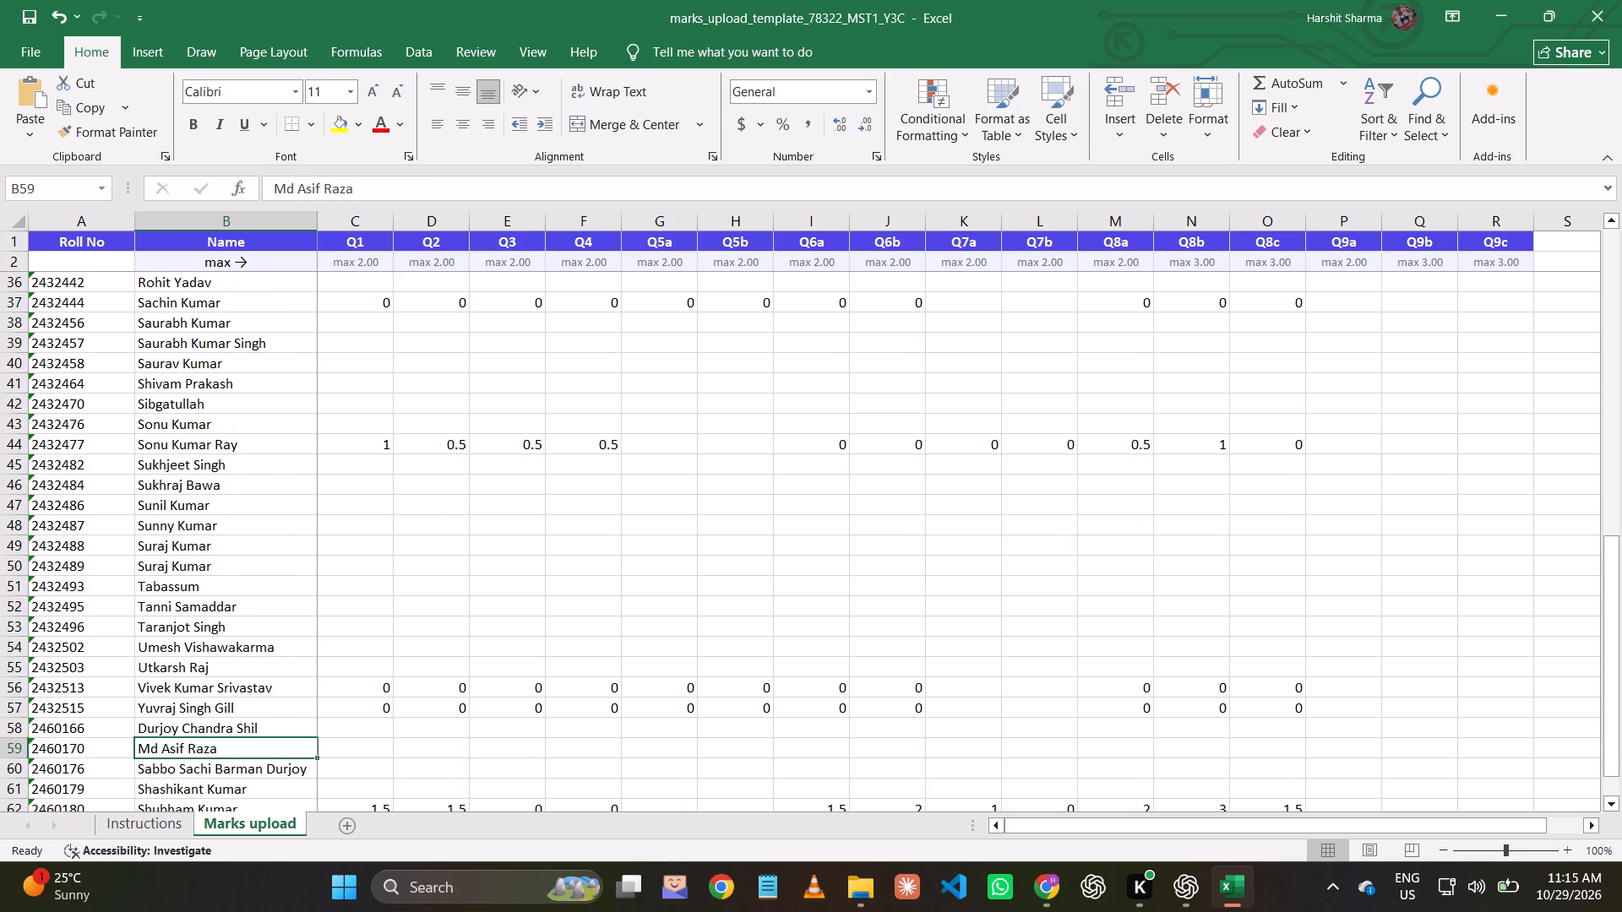
key(Right)
key(0)
key(Right)
text(00)
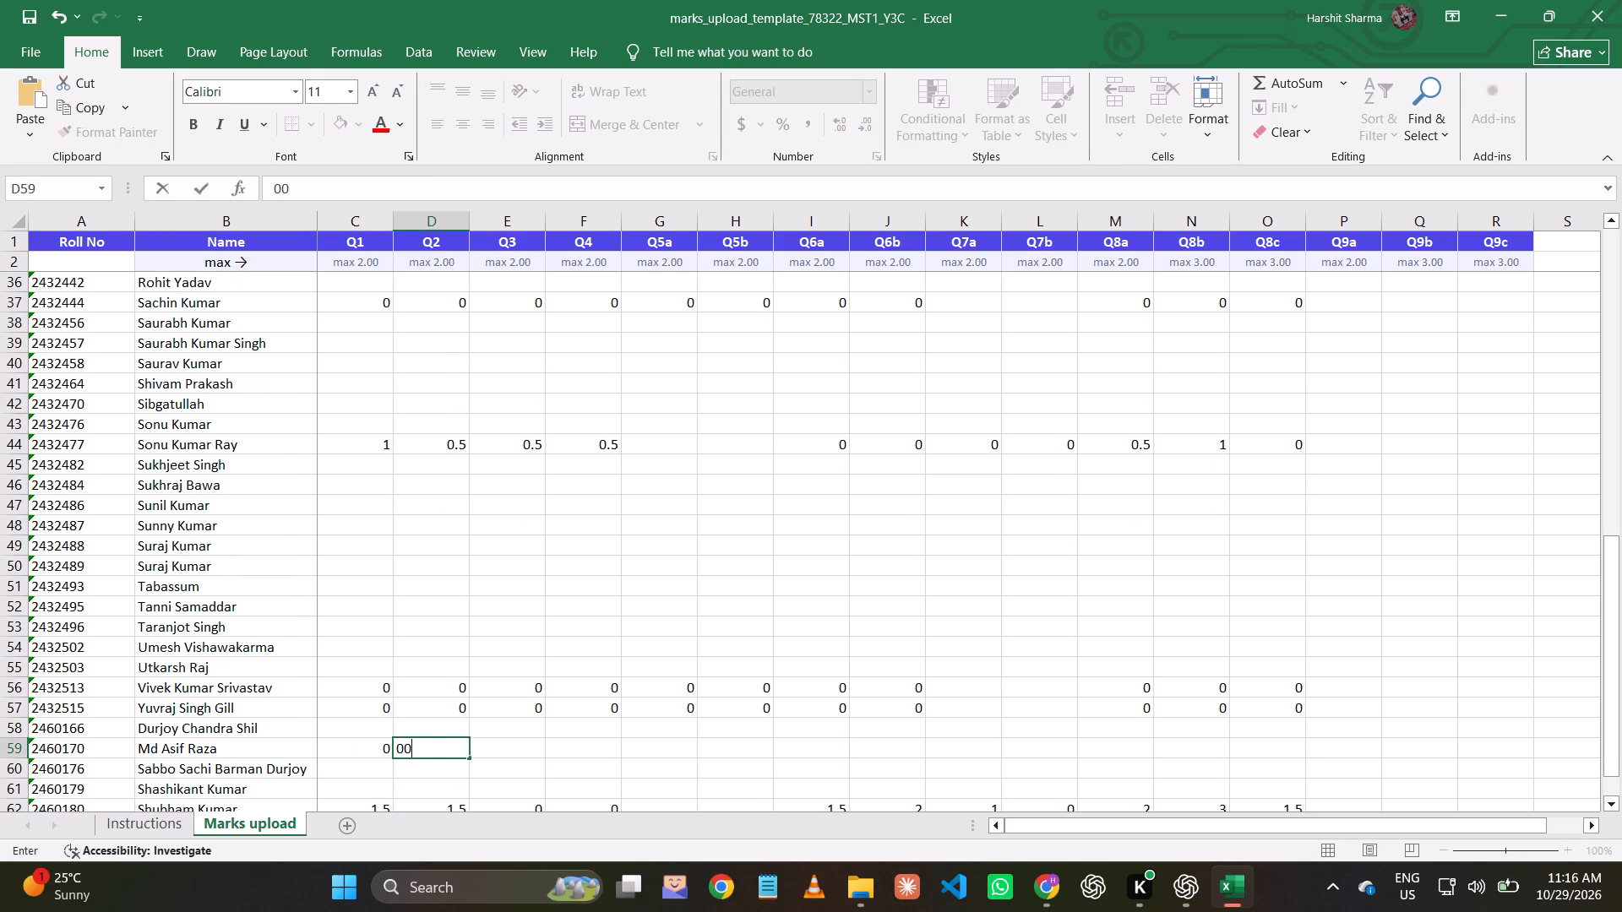
key(Right)
key(0)
key(Right)
key(0)
key(Right)
Enter 0 for Q5a, Q5b, Q6a and Q6b in row 59.
key(0)
key(Right)
key(0)
key(Right)
key(0)
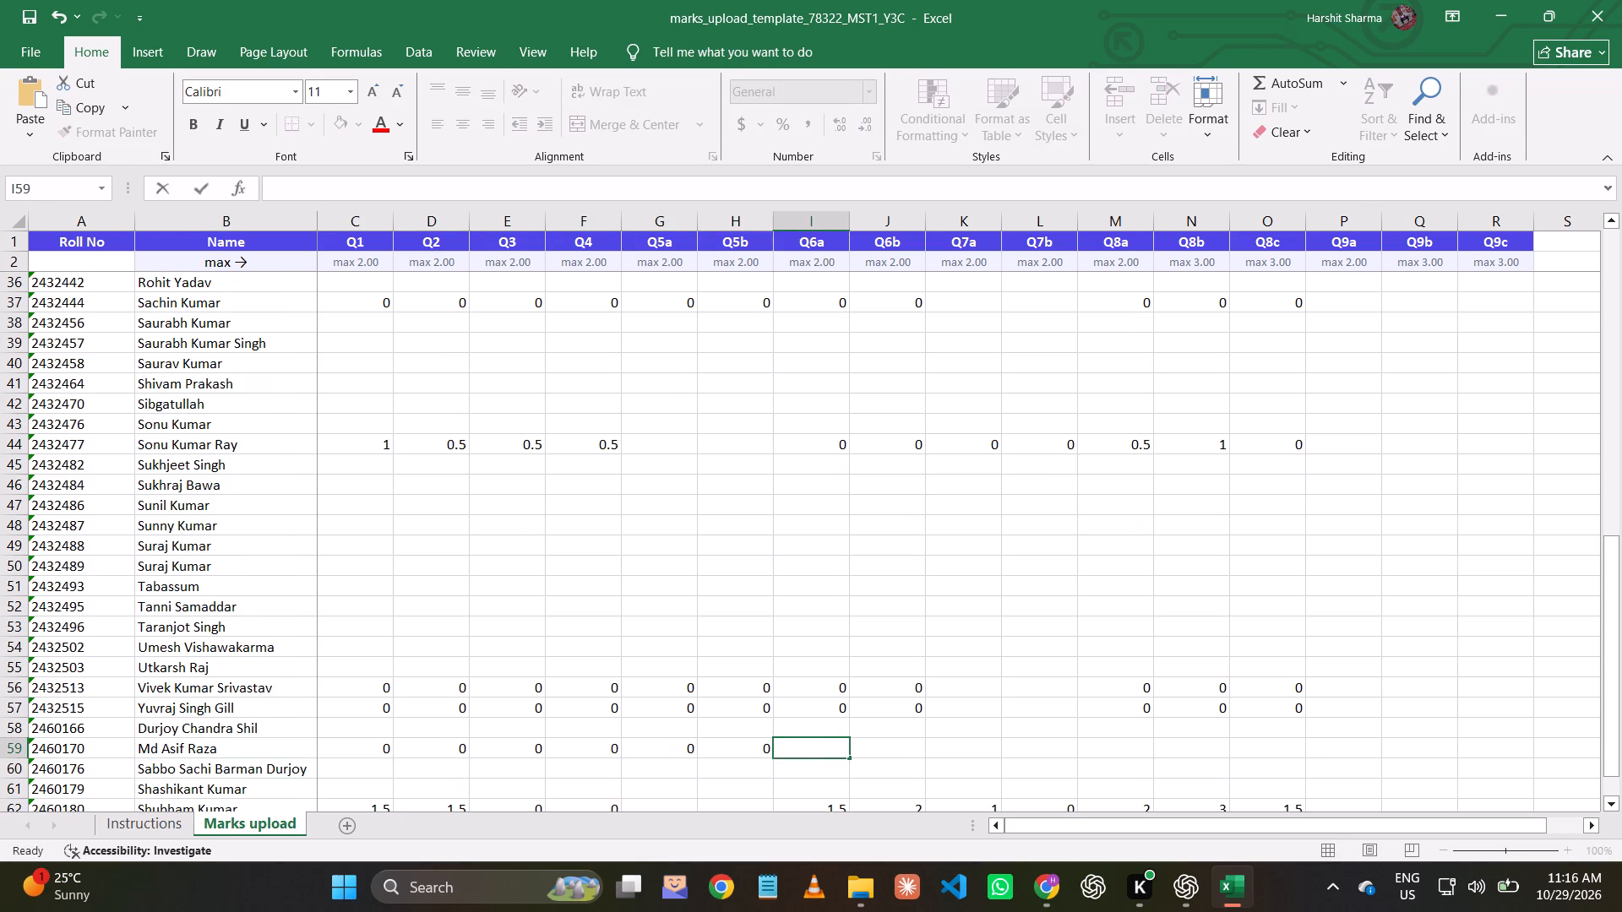
key(Right)
key(0)
key(Right)
Skip Q7a and Q7b in row 59, enter 0 for Q8a, Q8b and Q8c, and save the workbook.
key(Right)
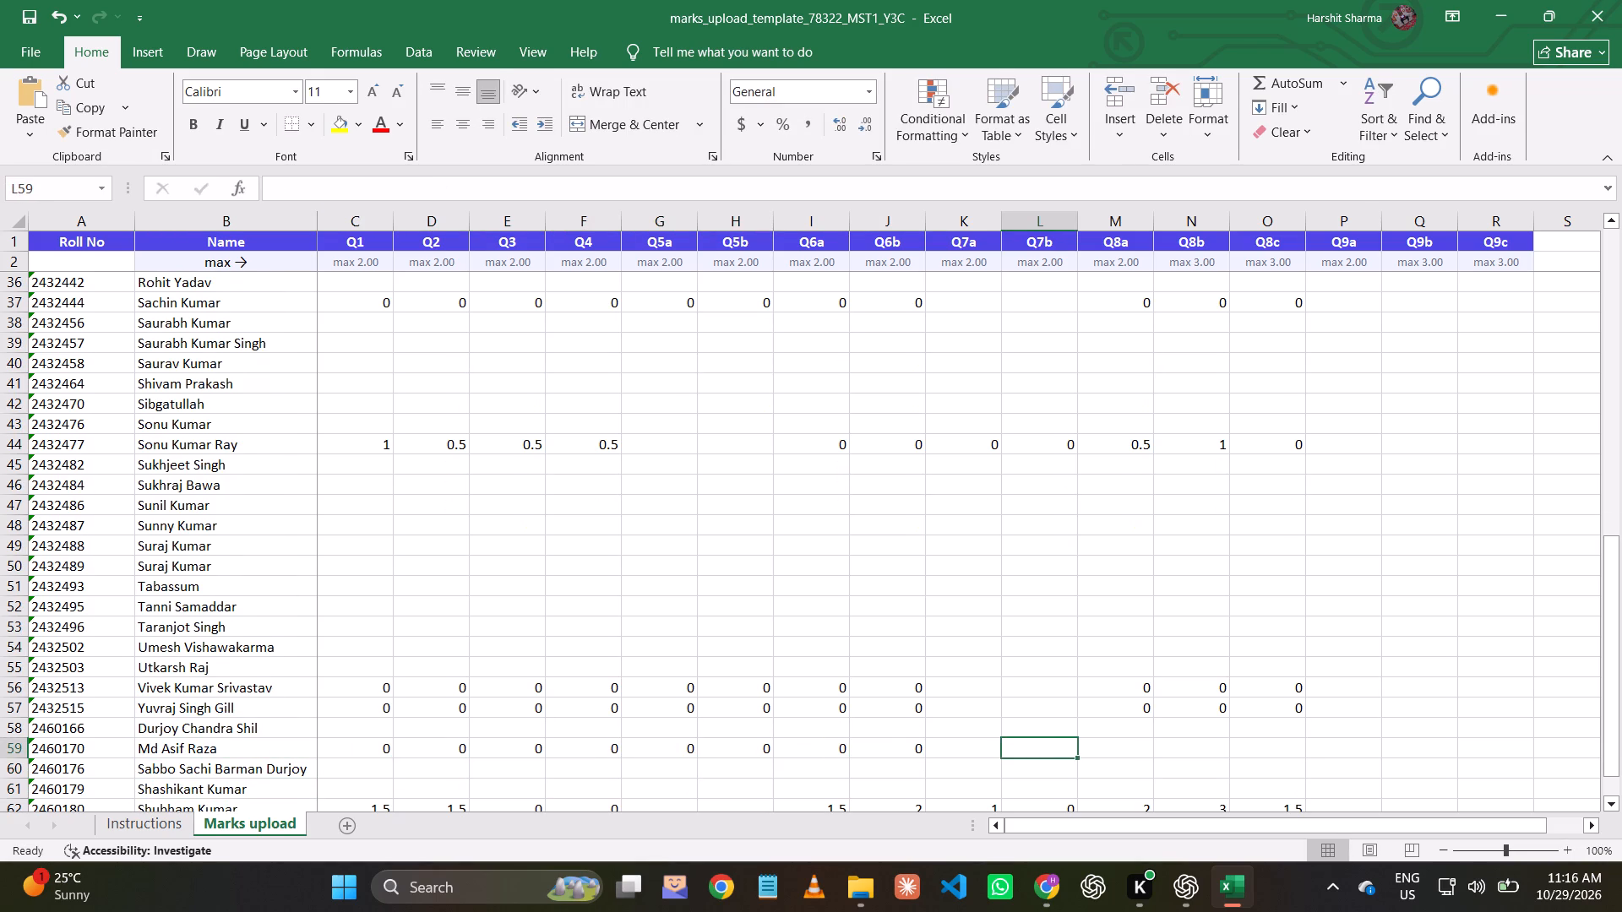
key(Right)
key(0)
key(Right)
key(0)
key(Right)
key(0)
key(Right)
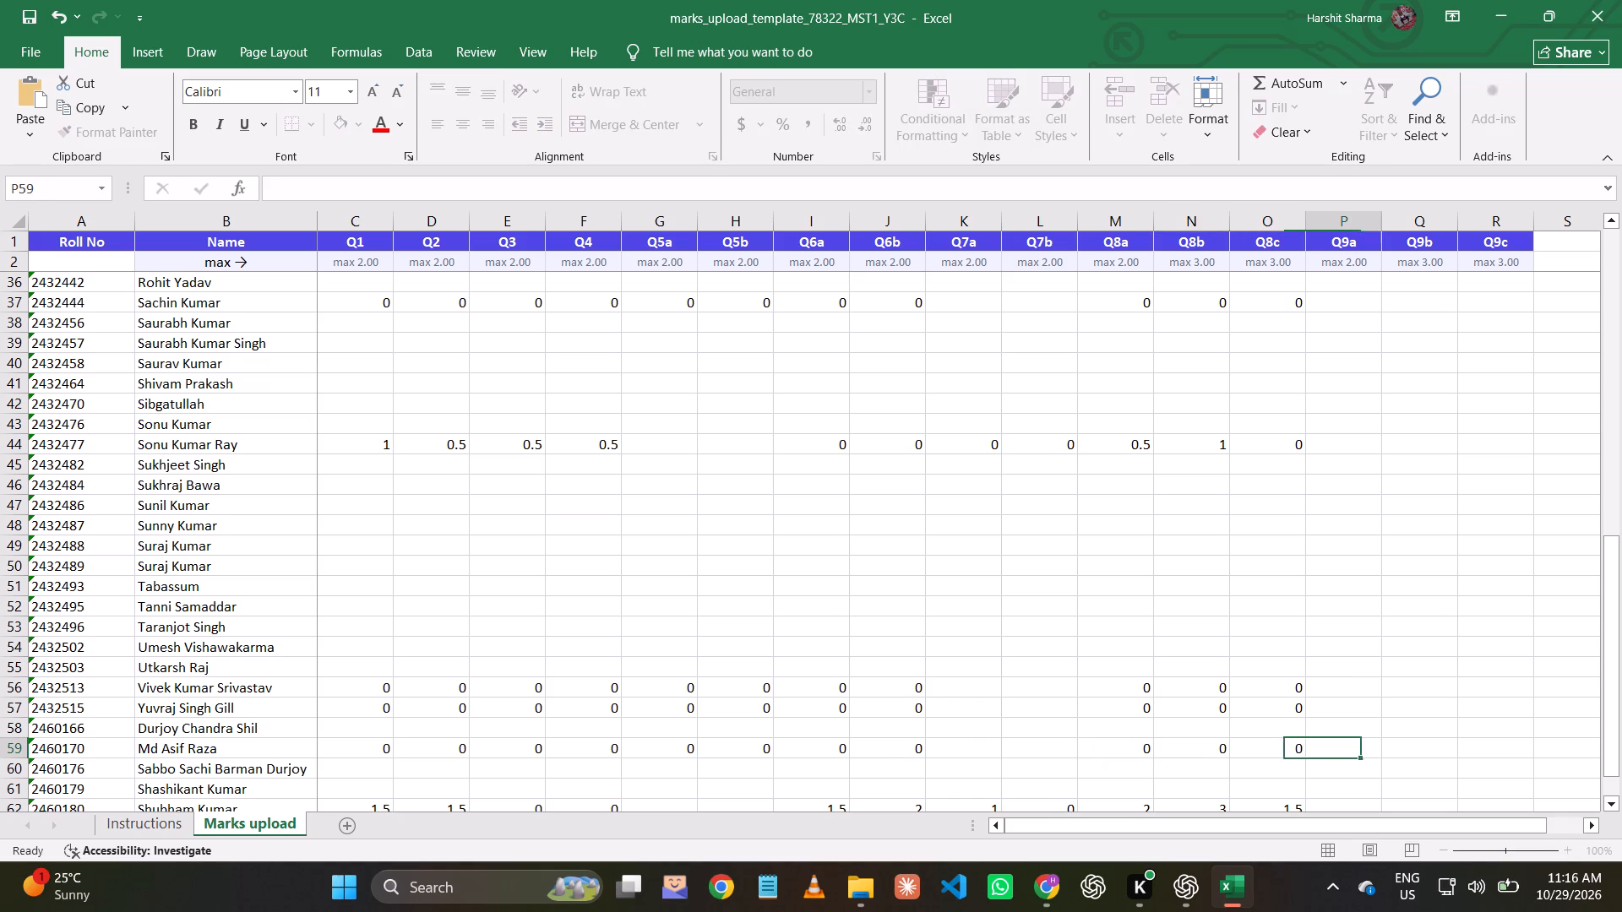
key(ctrl+s)
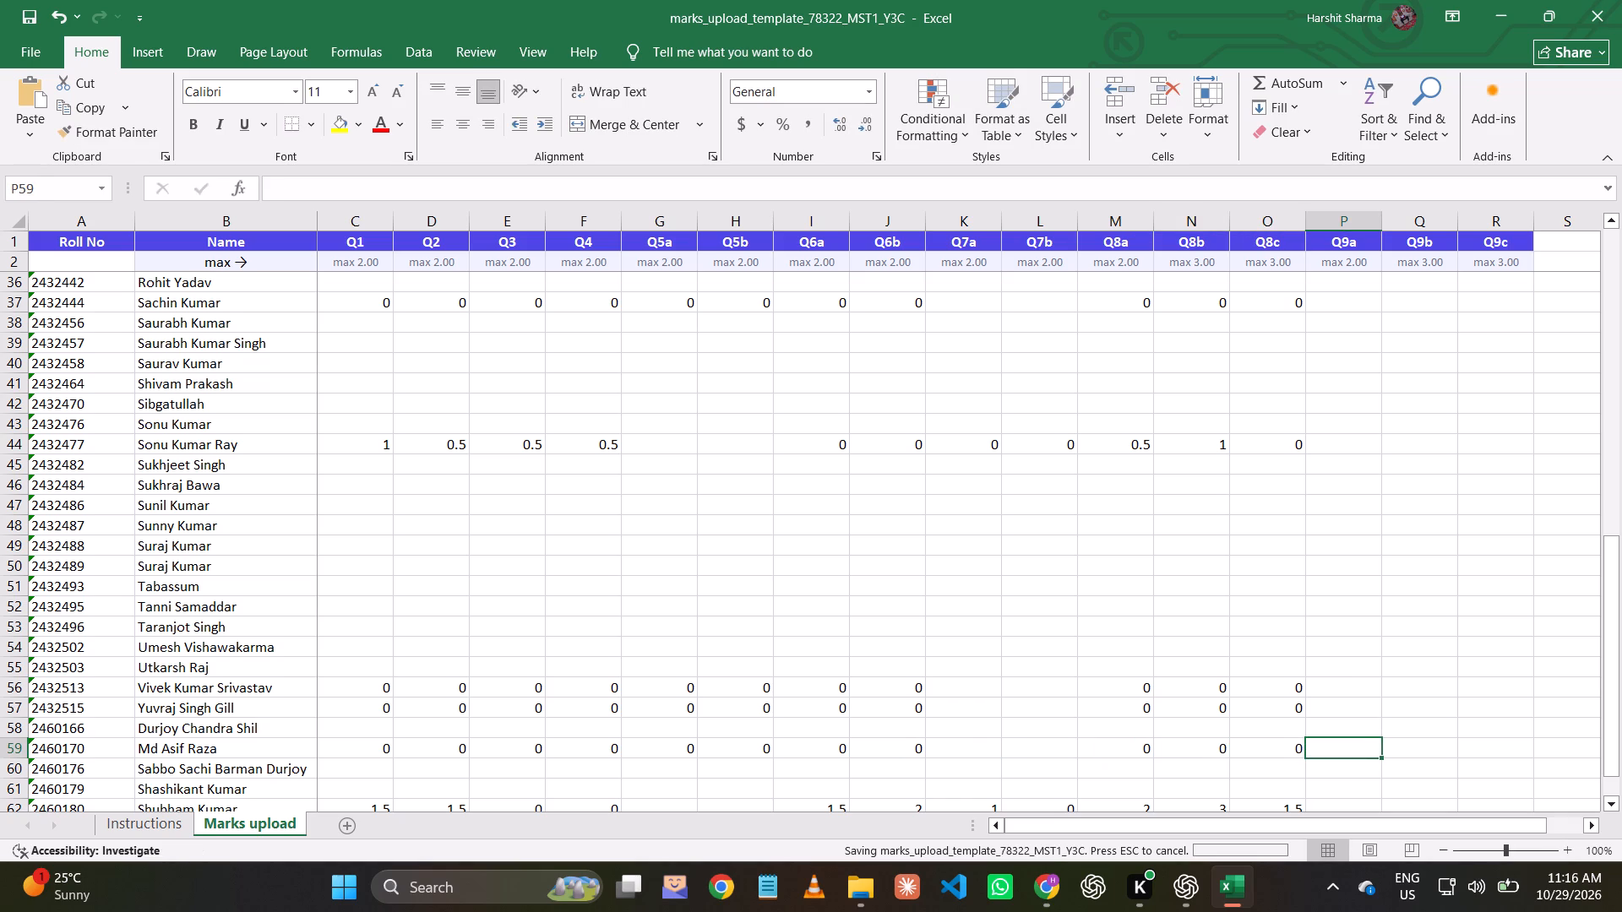
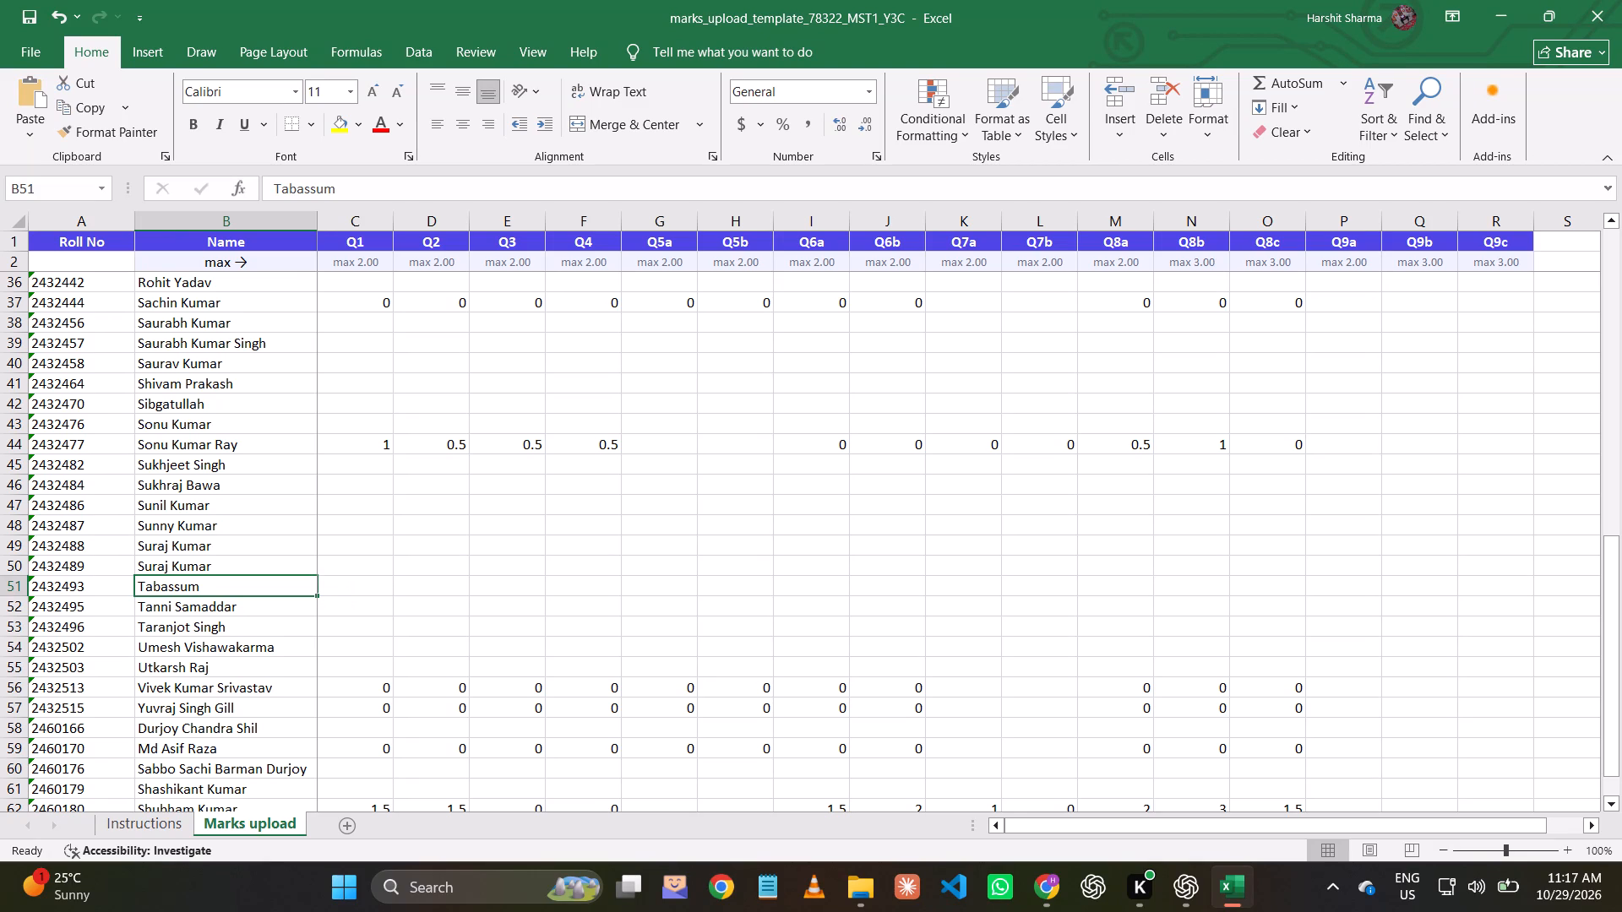
For the student in row 52, enter 0 for Q1, Q2, Q3 and Q4.
key(Down)
key(Down)
key(Down)
key(Down)
key(Down)
key(Down)
key(Down)
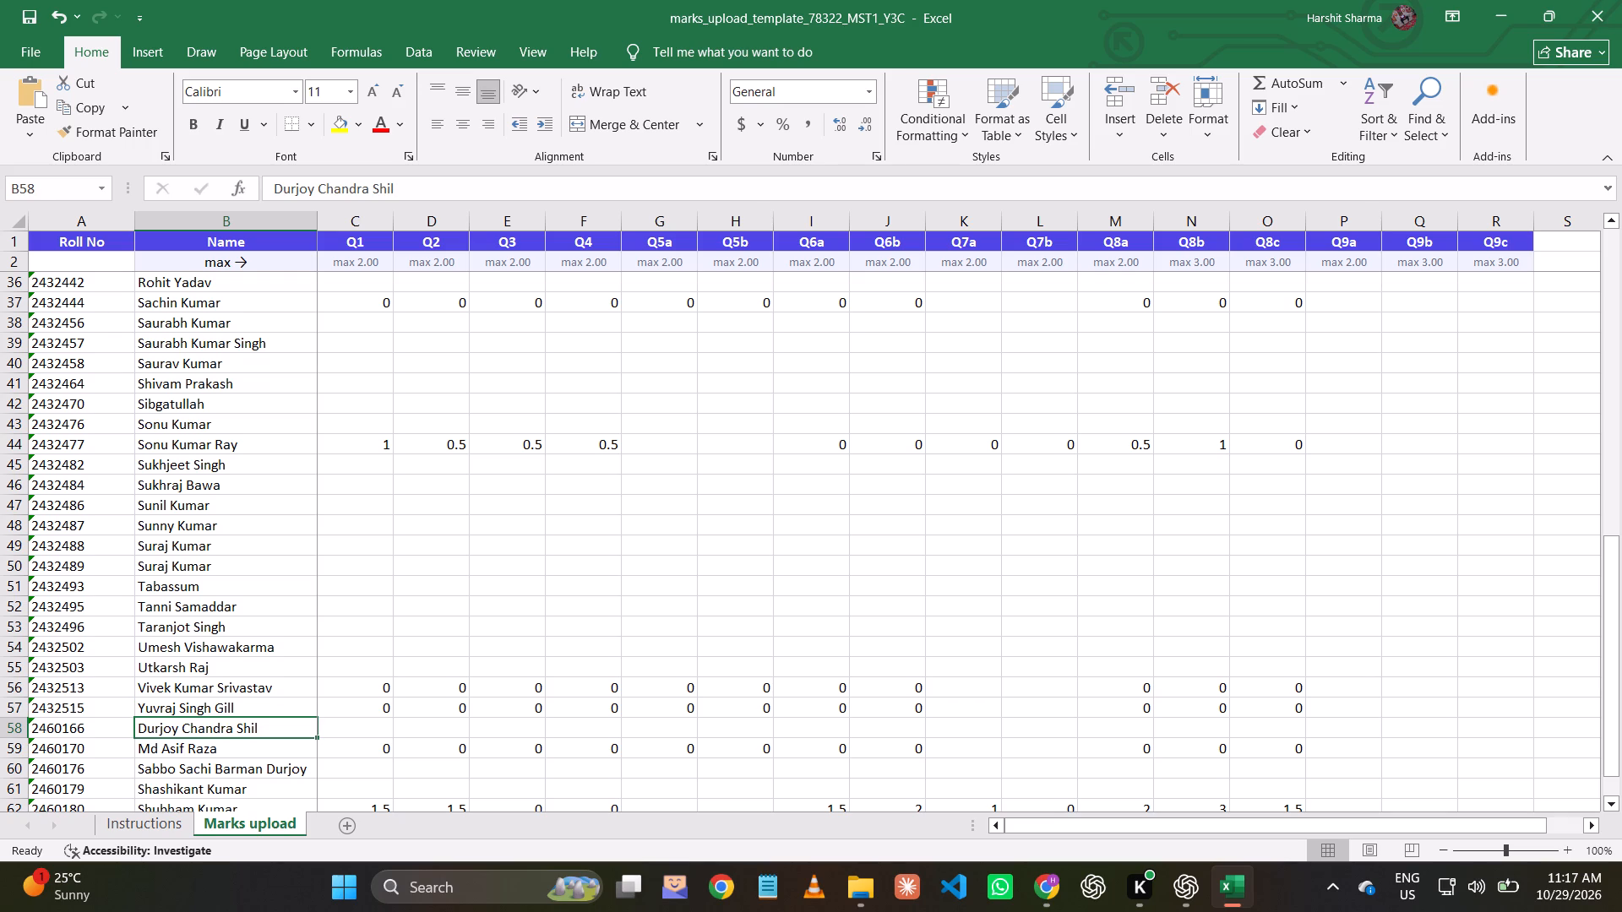
key(Up)
key(Up)
key(Up)
key(Up)
key(Up)
key(Up)
key(Right)
key(0)
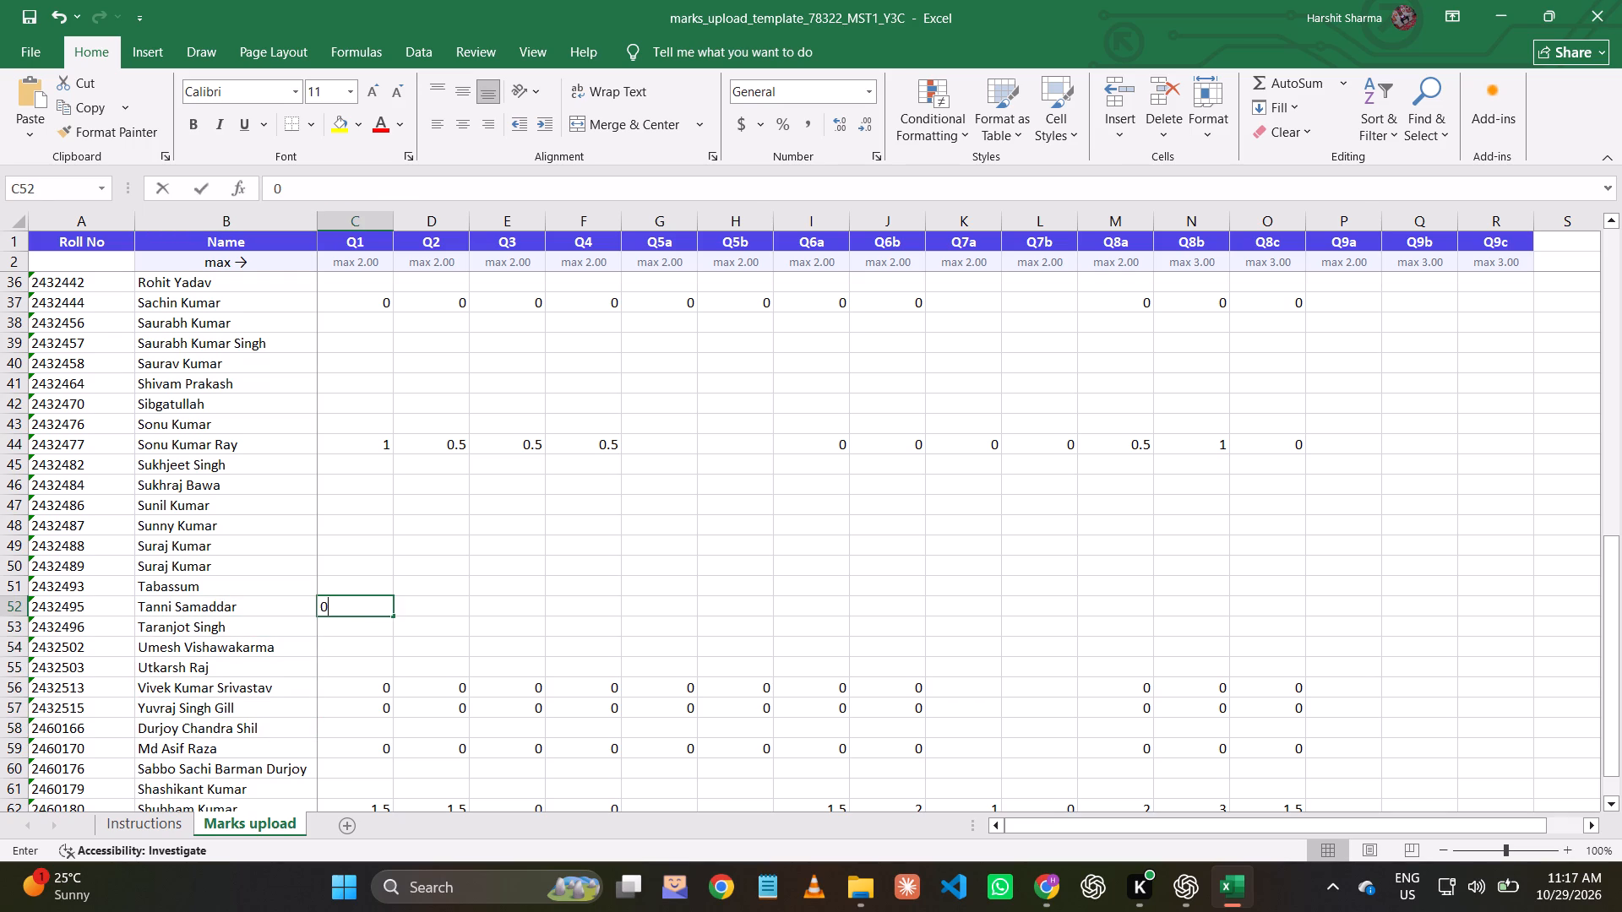
key(Right)
key(0)
key(Right)
key(0)
key(Right)
key(0)
key(Right)
In row 52, enter 0 for Q5a, 1 for Q5b, and 0 for Q6a and Q6b.
key(0)
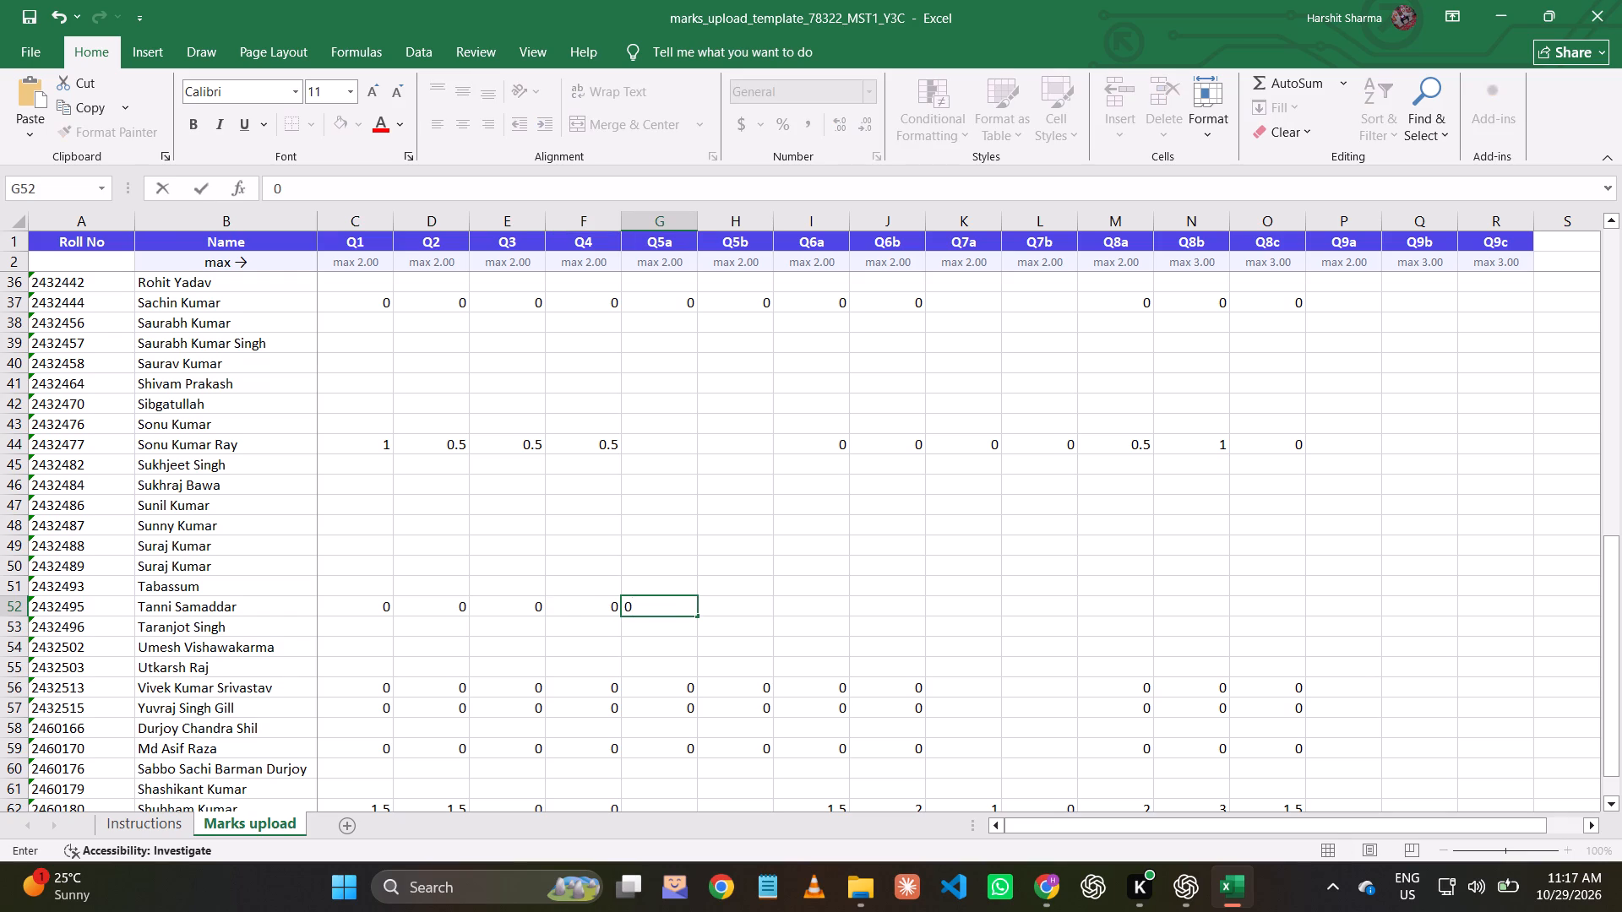
key(BackSpace)
key(0)
key(Right)
key(1)
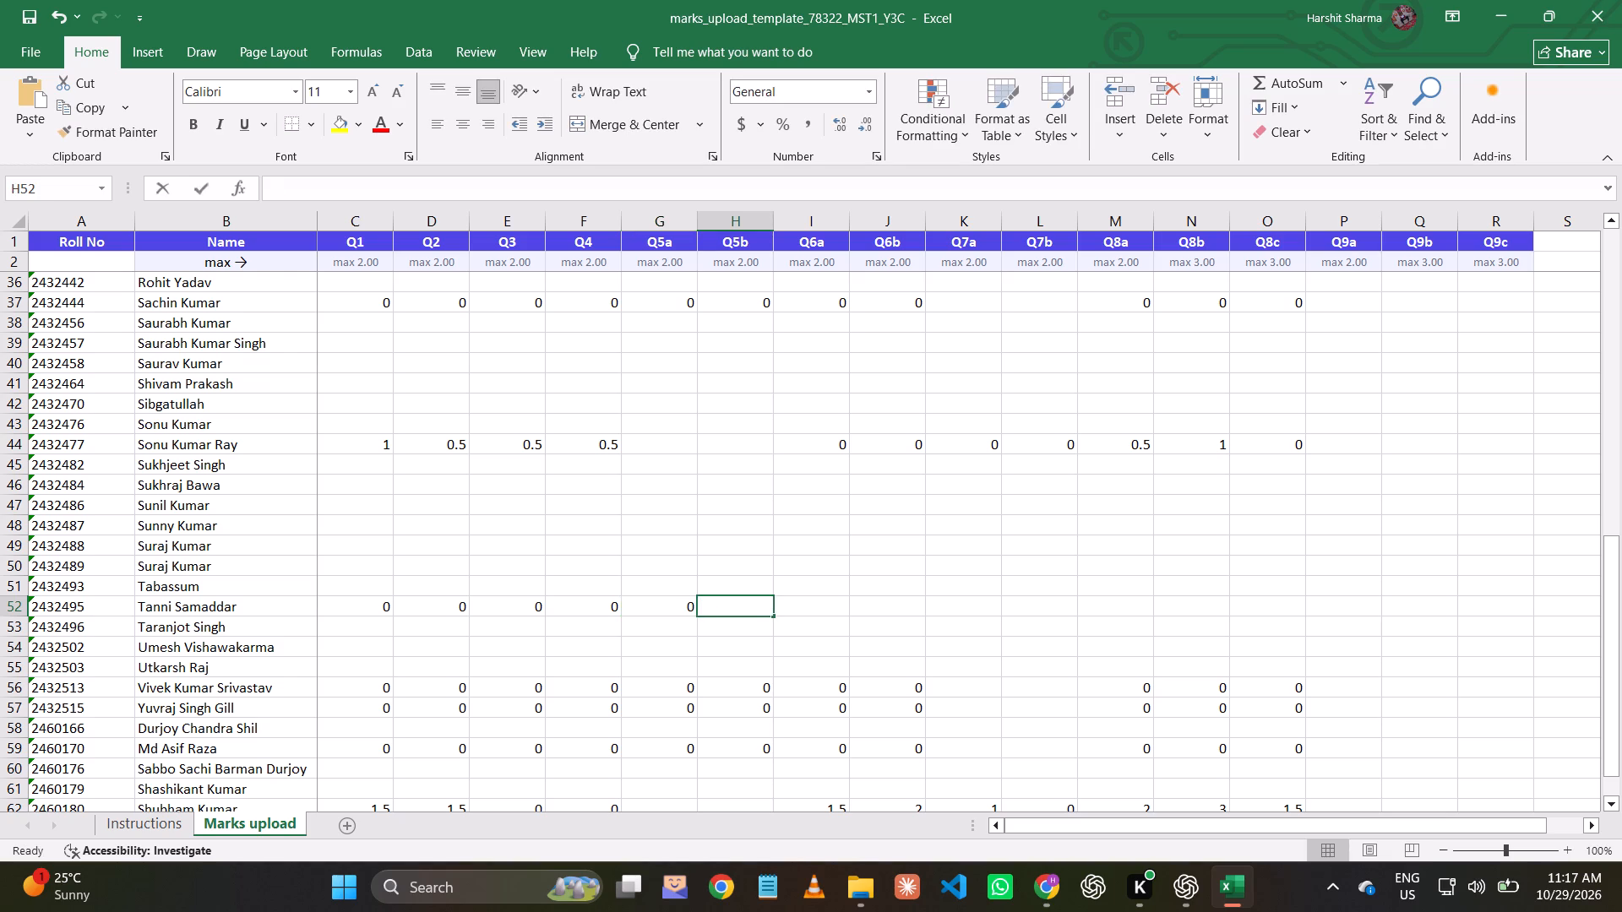
key(Right)
key(0)
key(Right)
key(0)
key(Right)
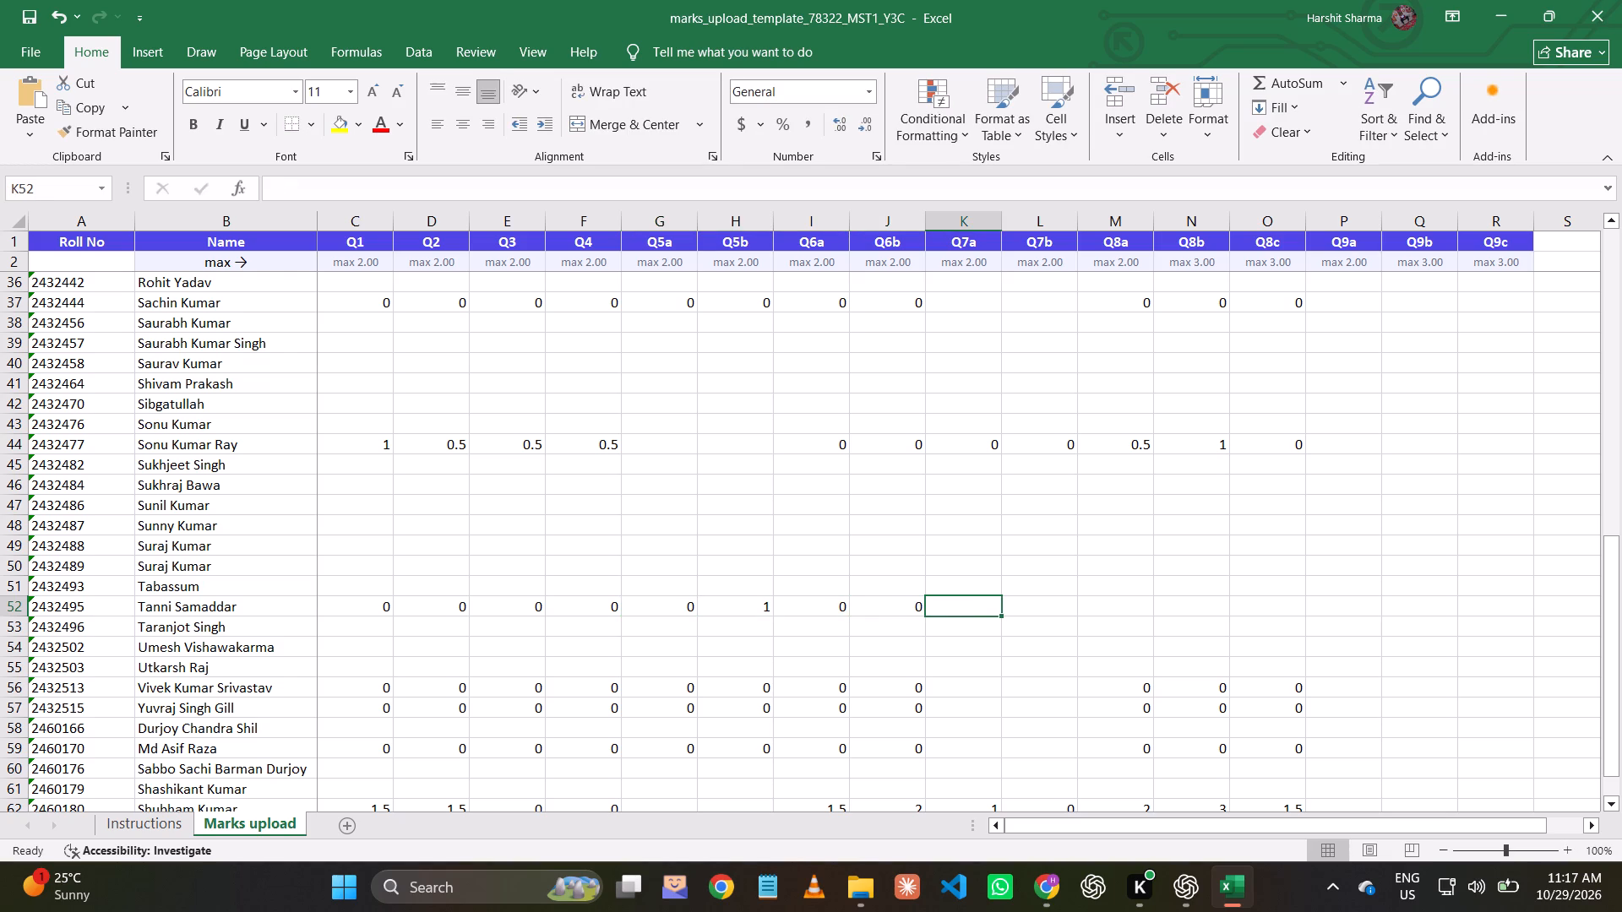
Skip Q7a and Q7b in row 52, enter 0 for Q8a, Q8b and Q8c, and save the workbook.
key(Right)
key(Right)
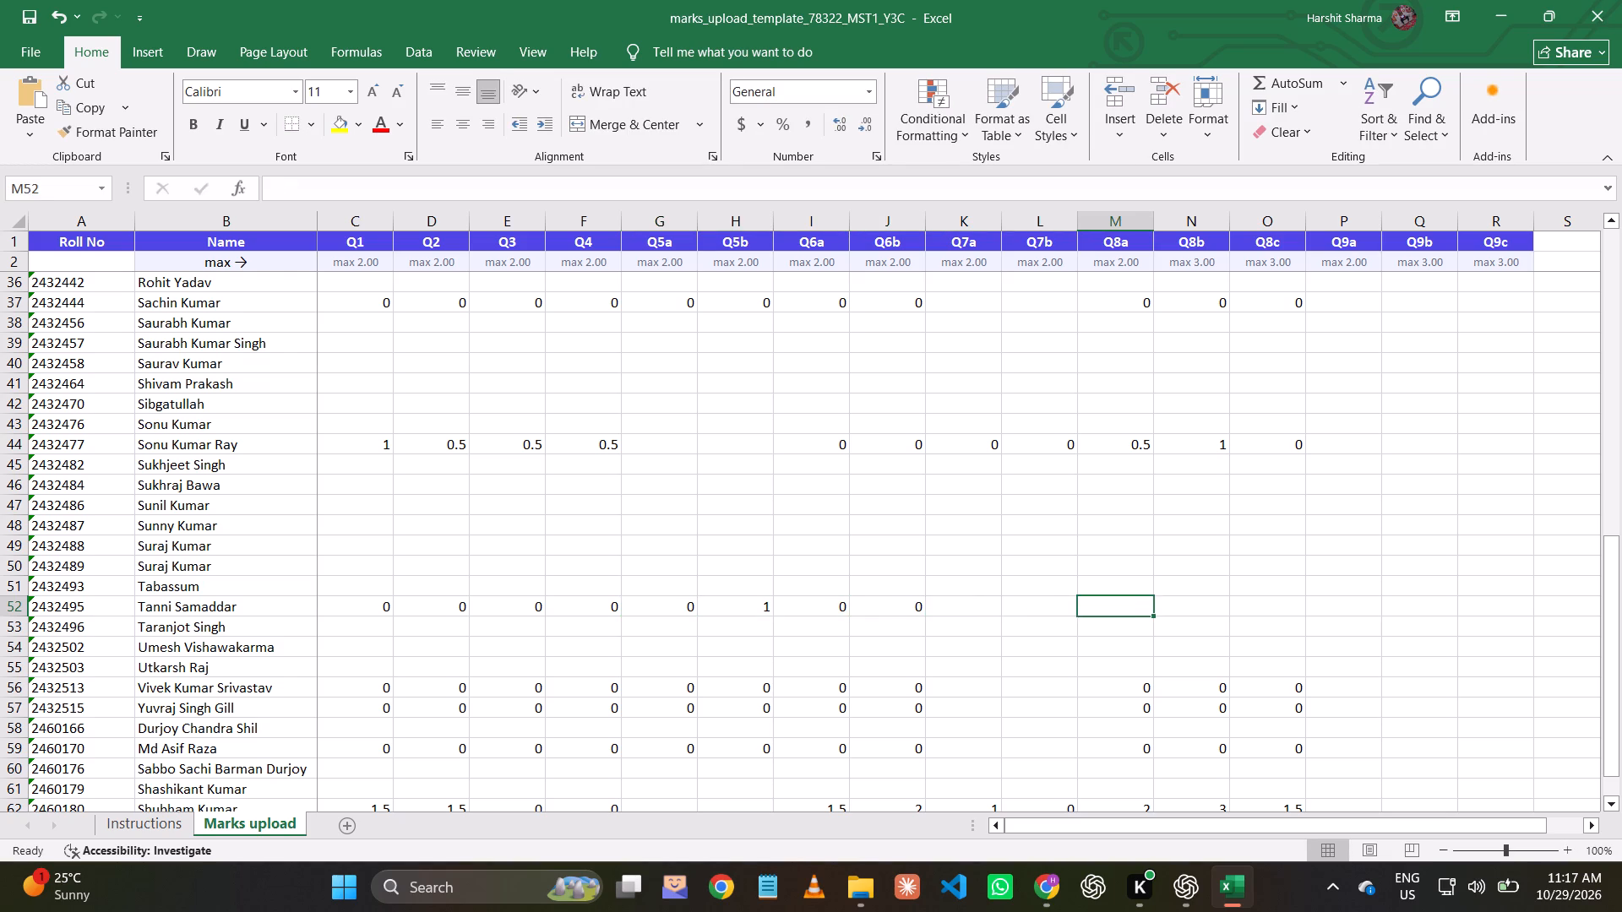
key(0)
key(Right)
key(0)
key(Right)
key(0)
key(Left)
key(Left)
key(Left)
key(Left)
key(Left)
key(Left)
key(Left)
key(Left)
key(Left)
key(Left)
key(Left)
key(Left)
key(Left)
key(Left)
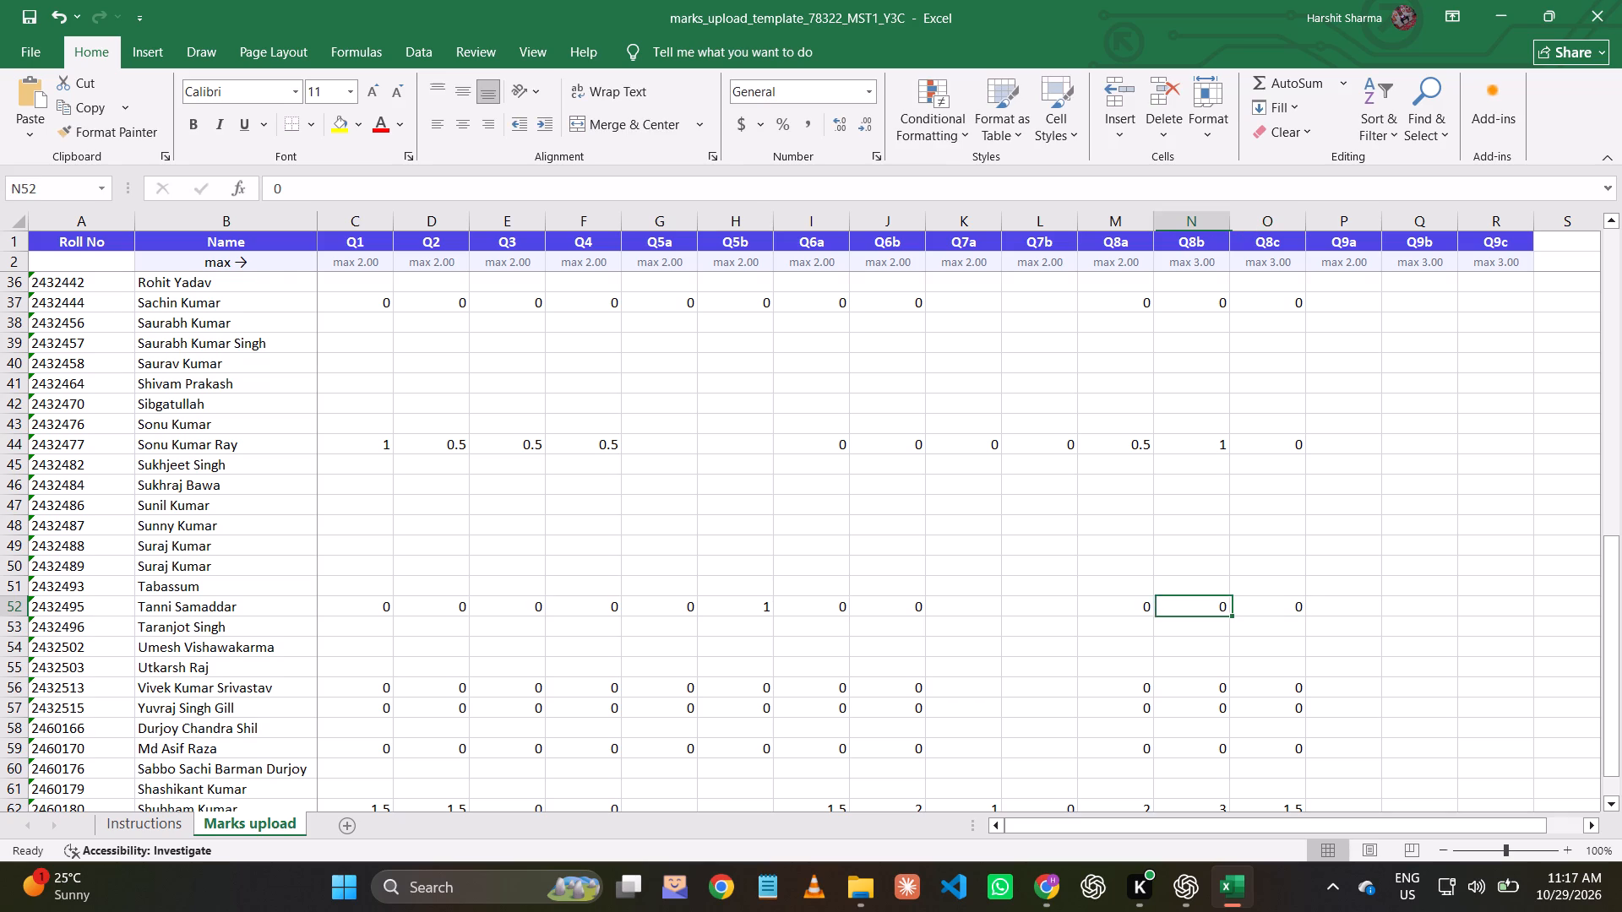
key(ctrl+s)
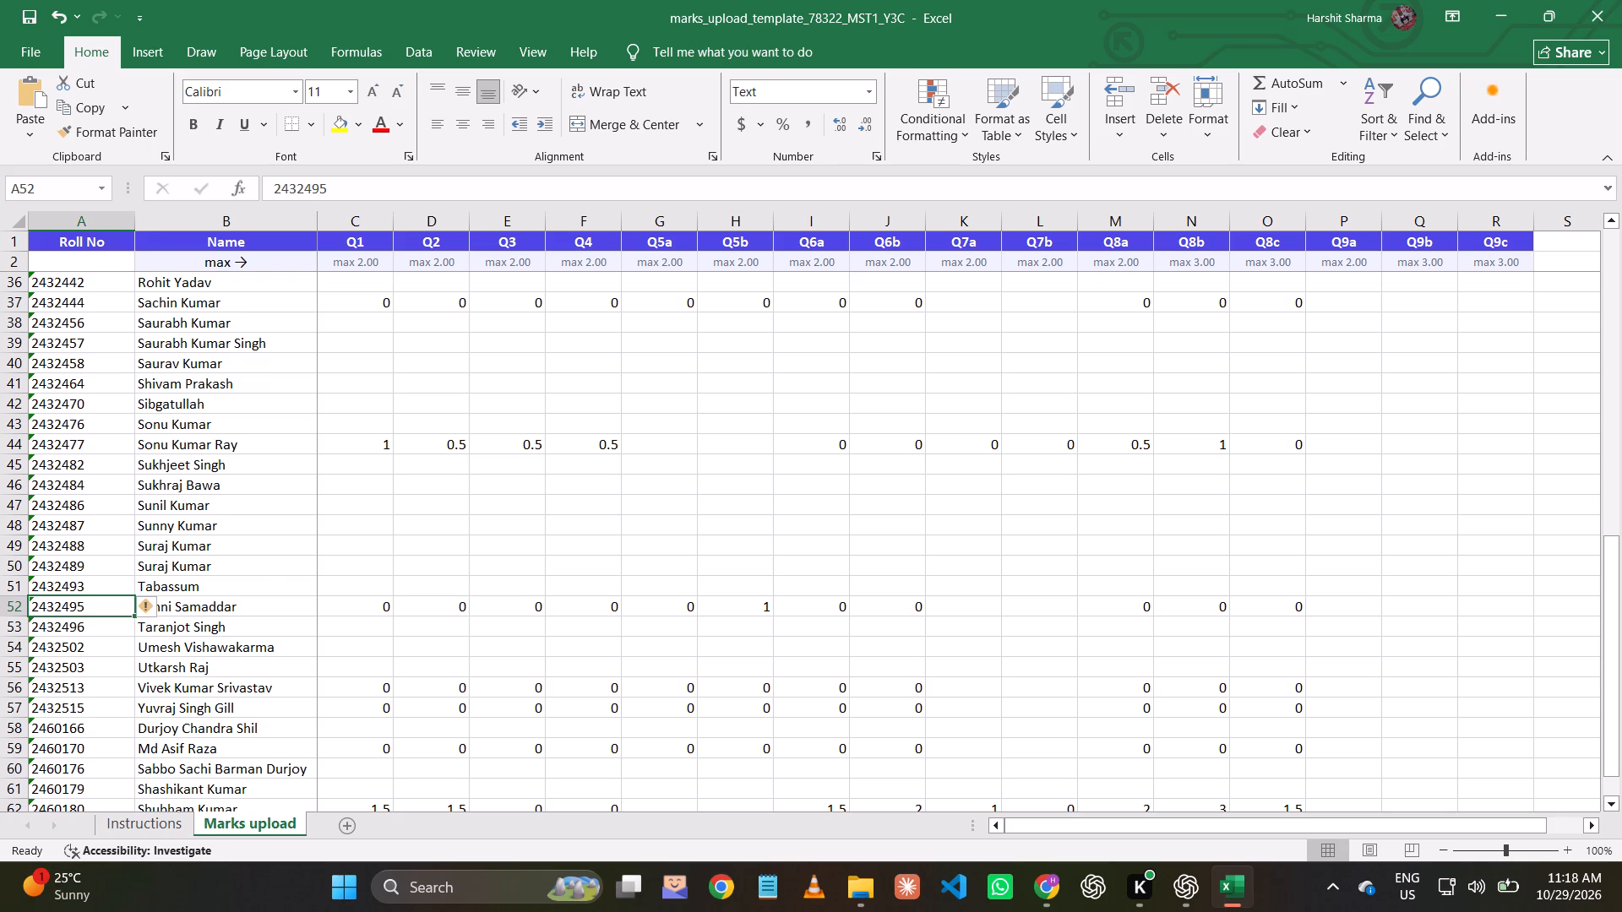
For the student in row 16, enter 0 for Q1, 2 for Q2, 0 for Q3 and 1 for Q4.
scroll(248, 670, down, 2)
scroll(248, 670, up, 4)
scroll(245, 480, up, 2)
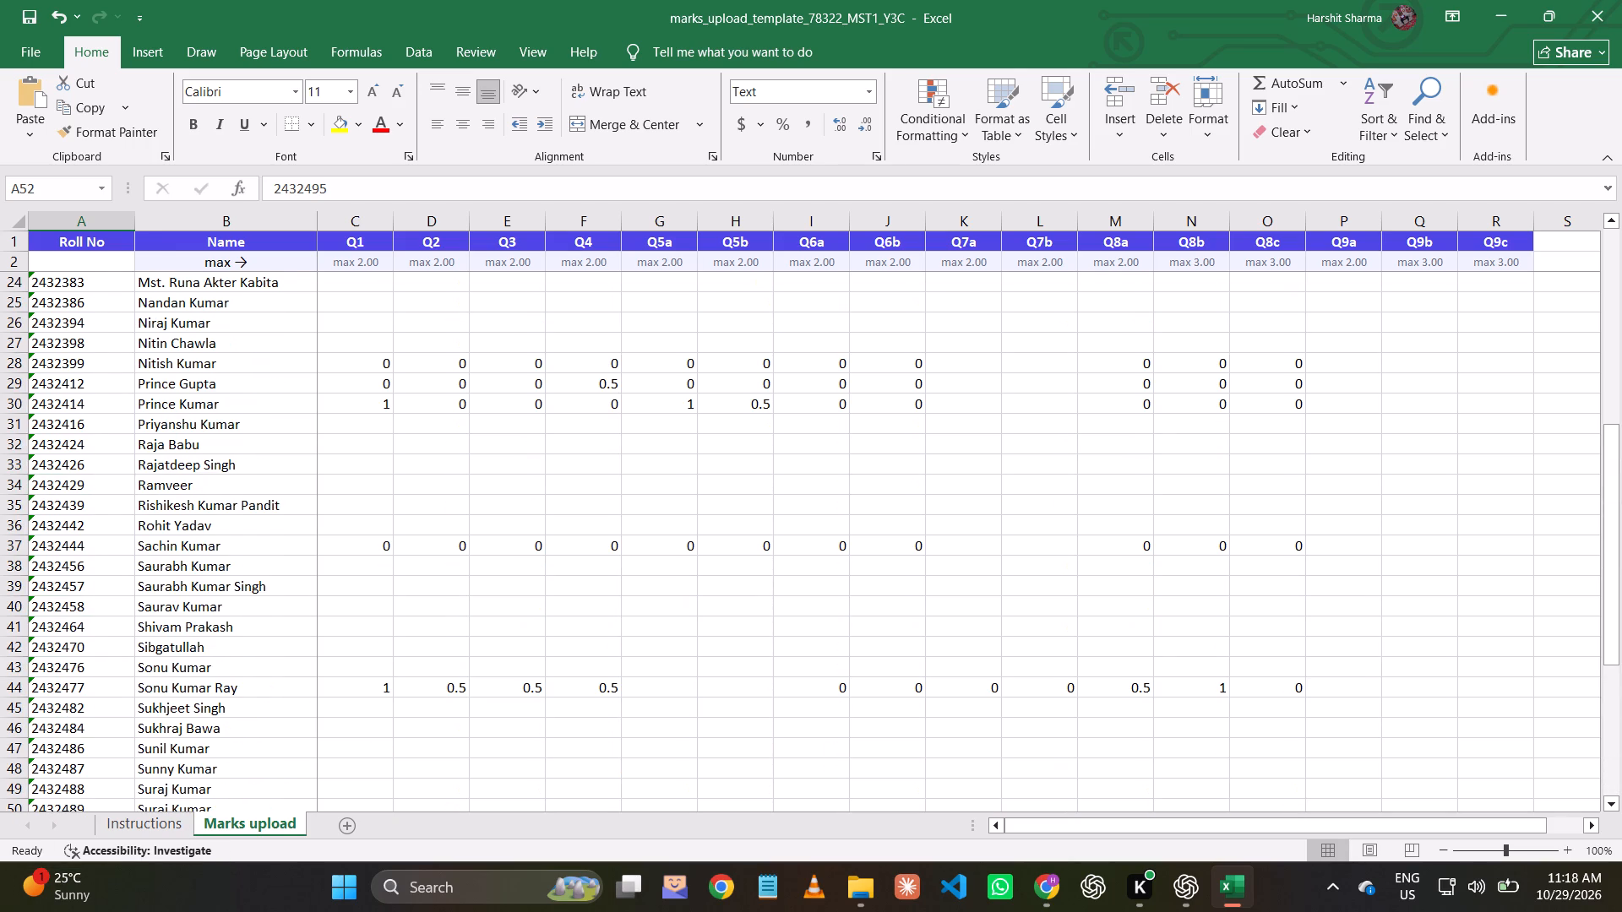
scroll(253, 473, up, 2)
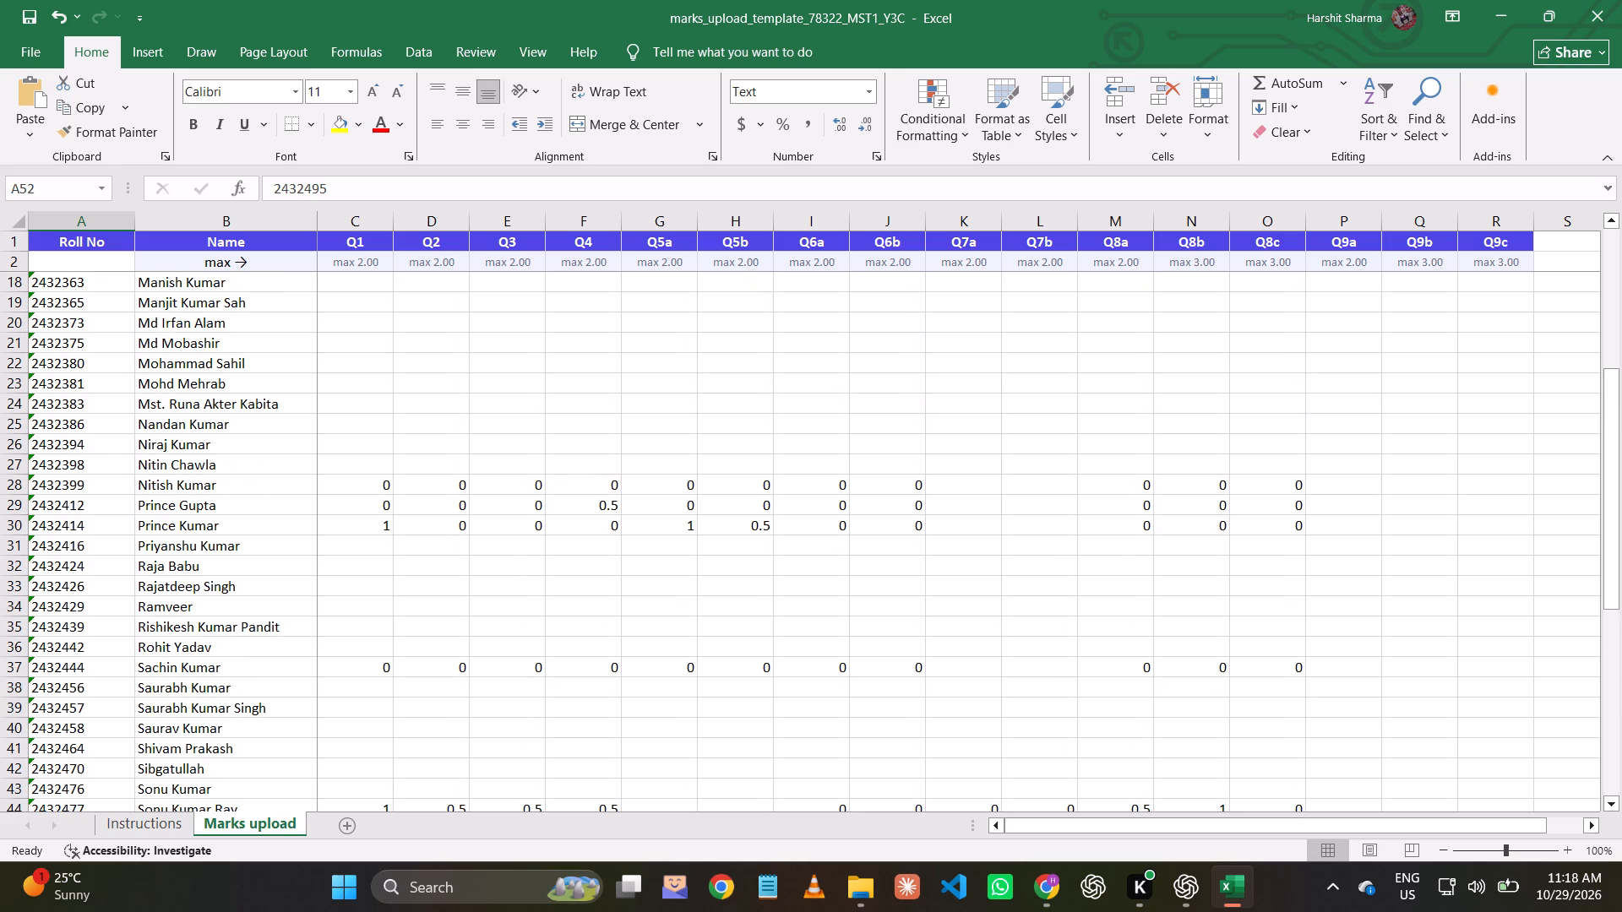
scroll(253, 476, up, 2)
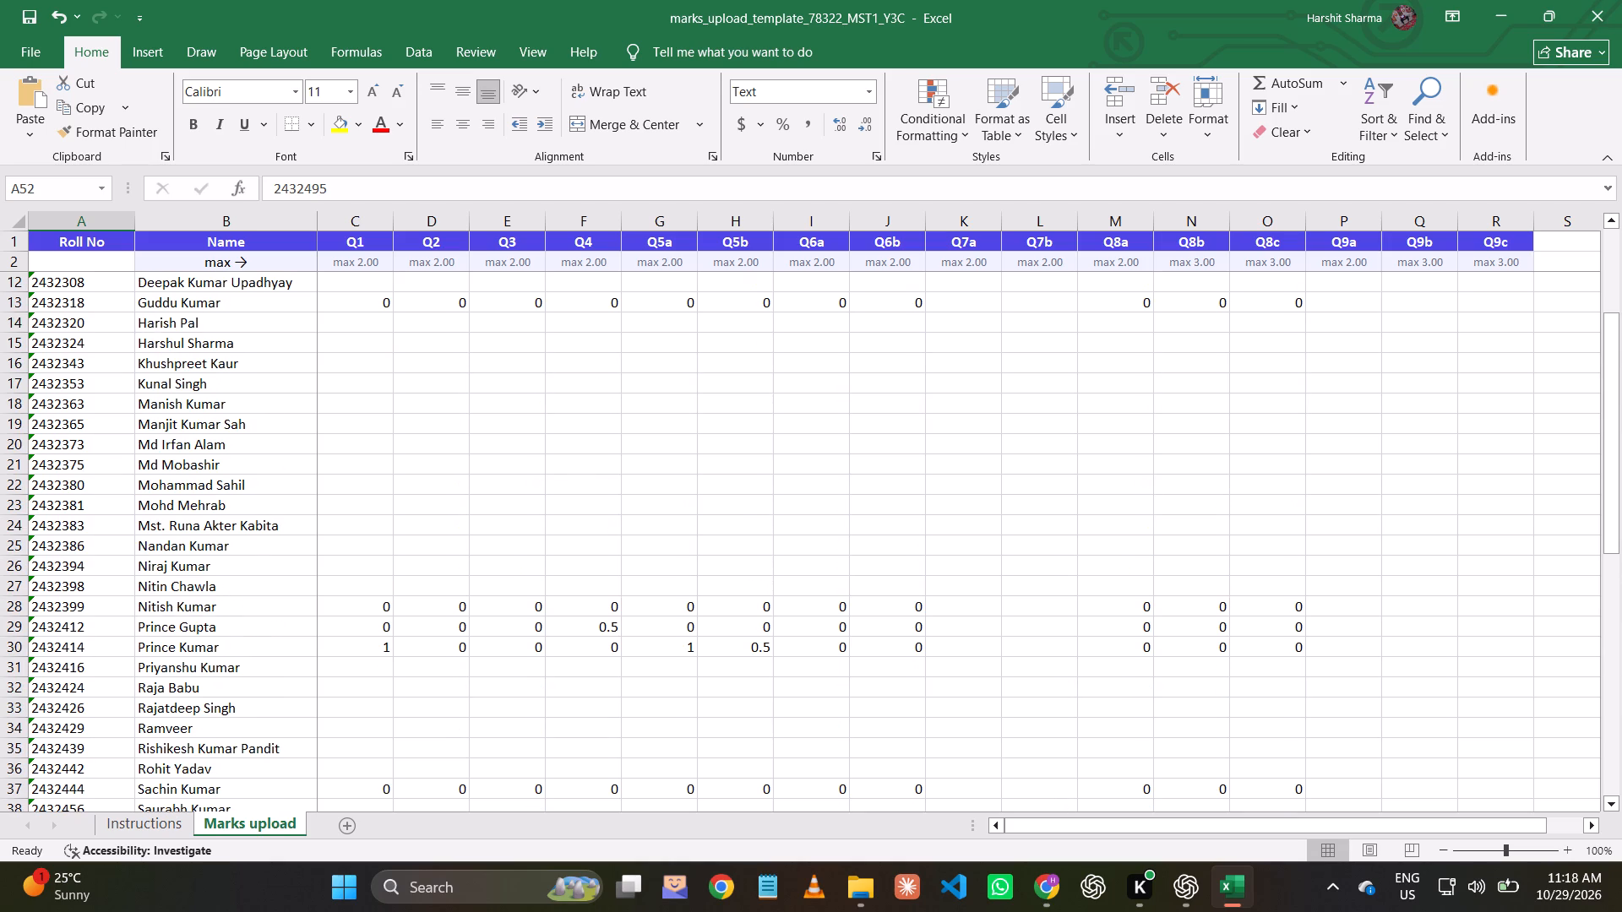
click(259, 369)
click(361, 370)
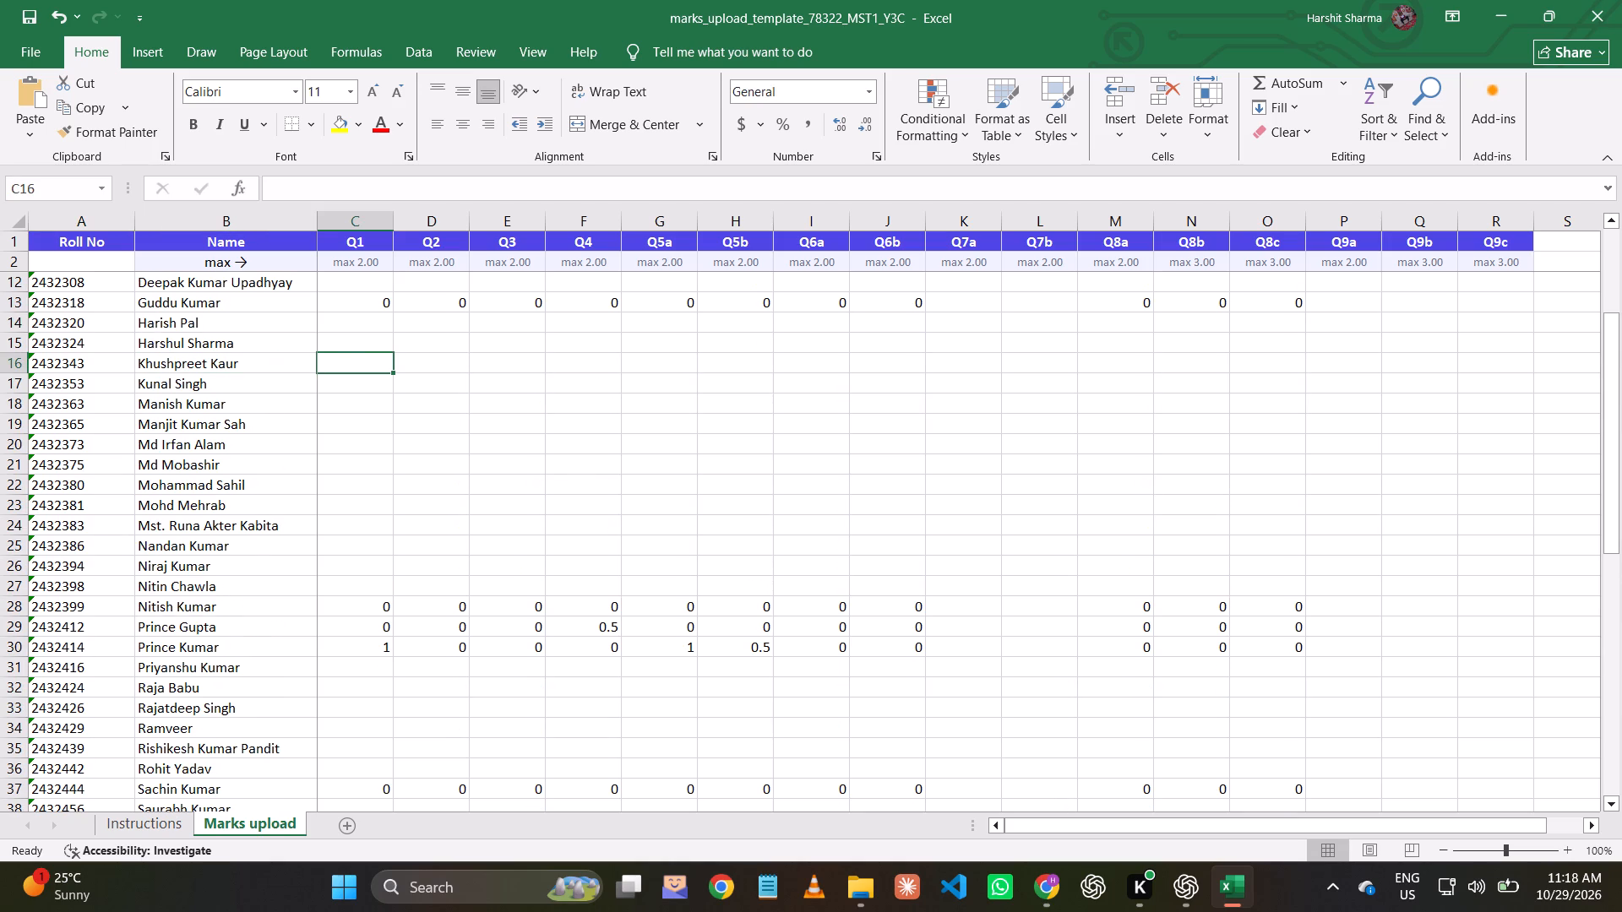
key(0)
key(Right)
key(2)
key(Right)
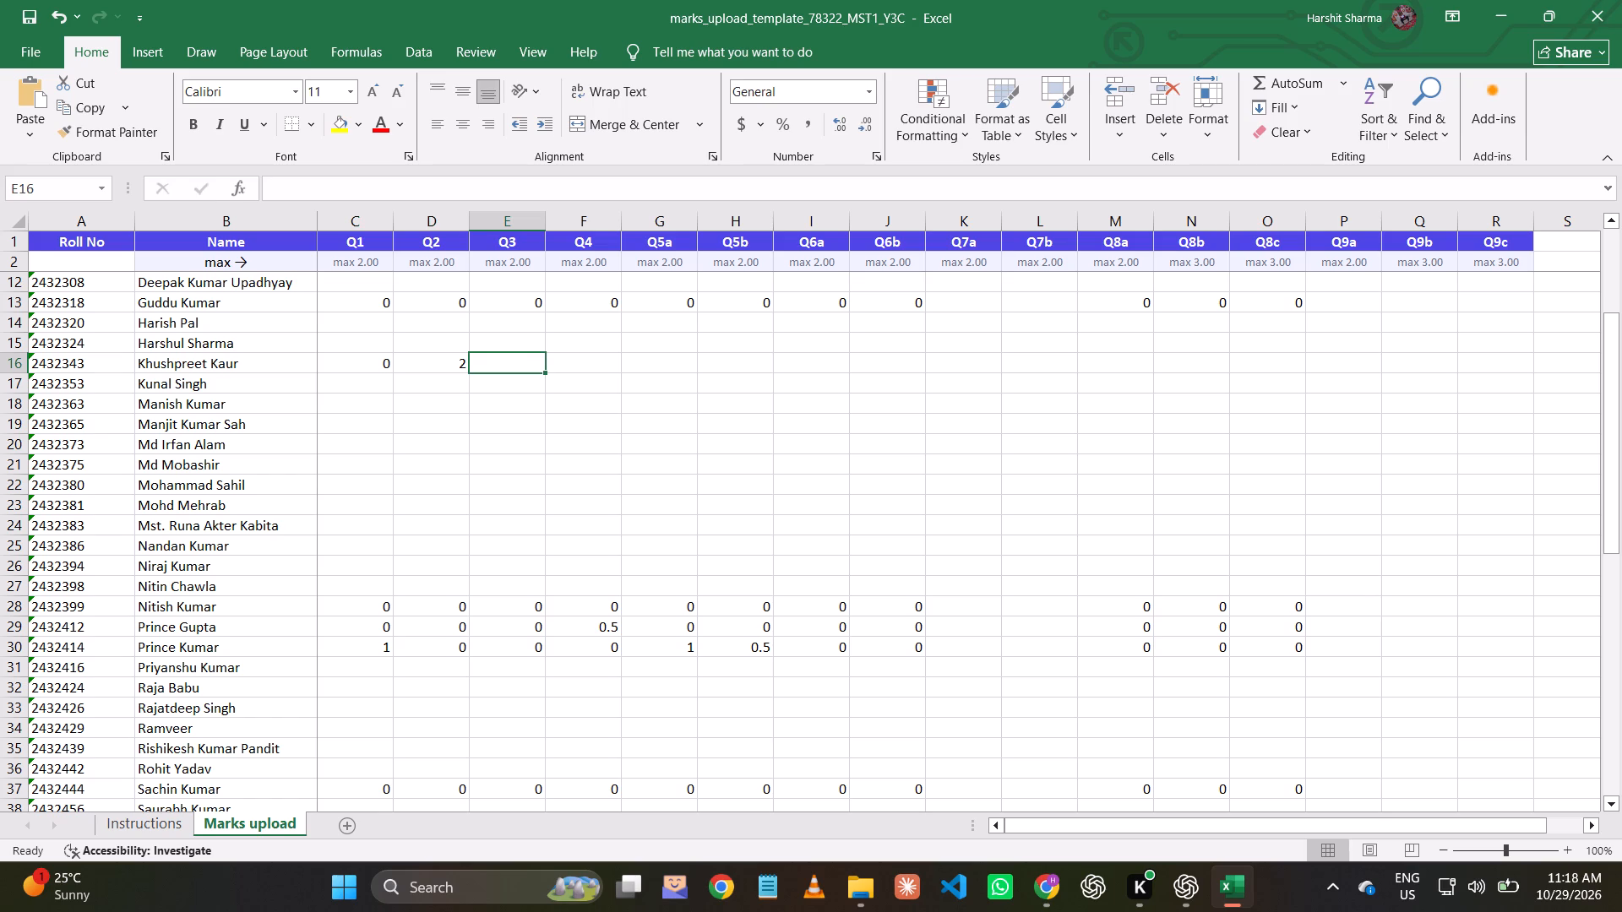
key(0)
key(Right)
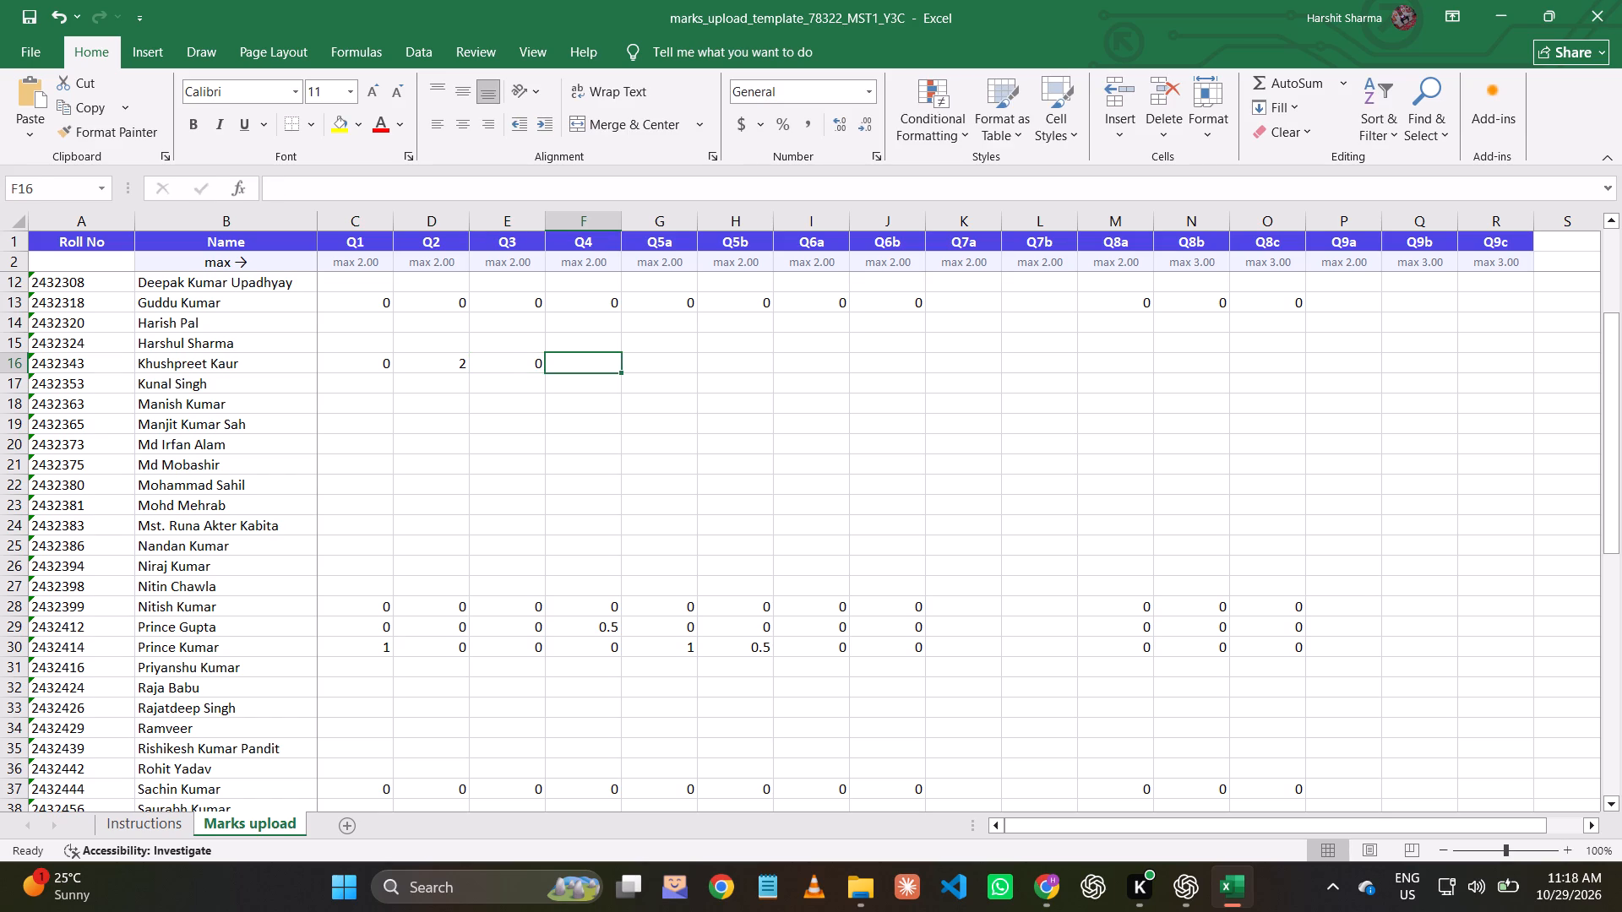
key(1)
key(Right)
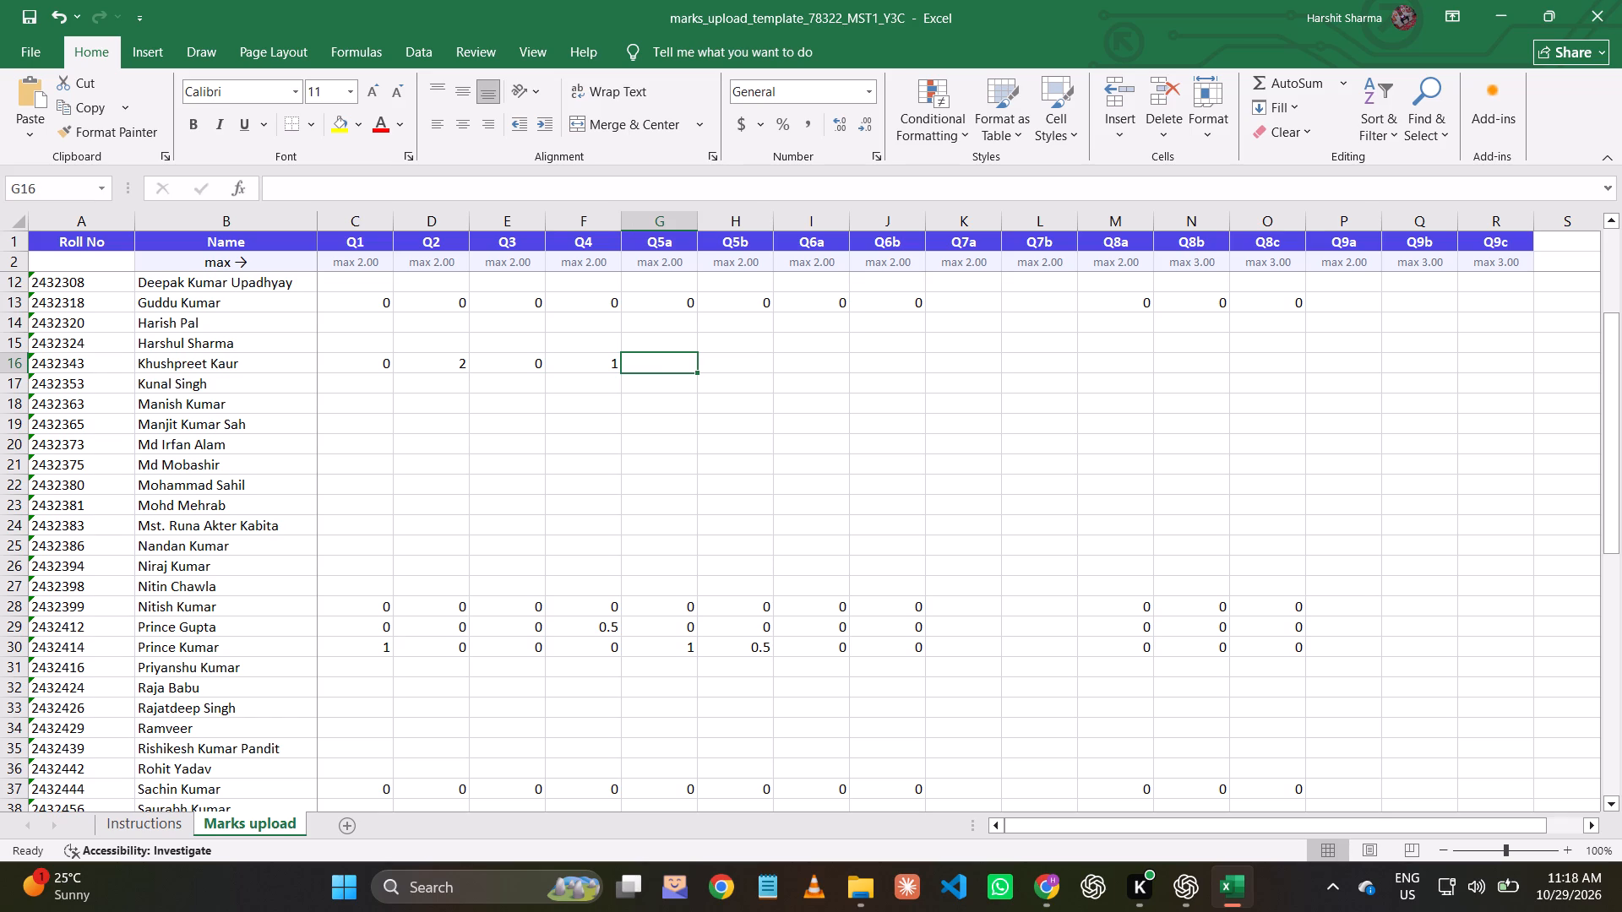
In row 16, enter 0 for Q5a, 0.5 for Q5b, 0.5 for Q6a and 0 for Q6b.
key(0)
key(Right)
text(.5)
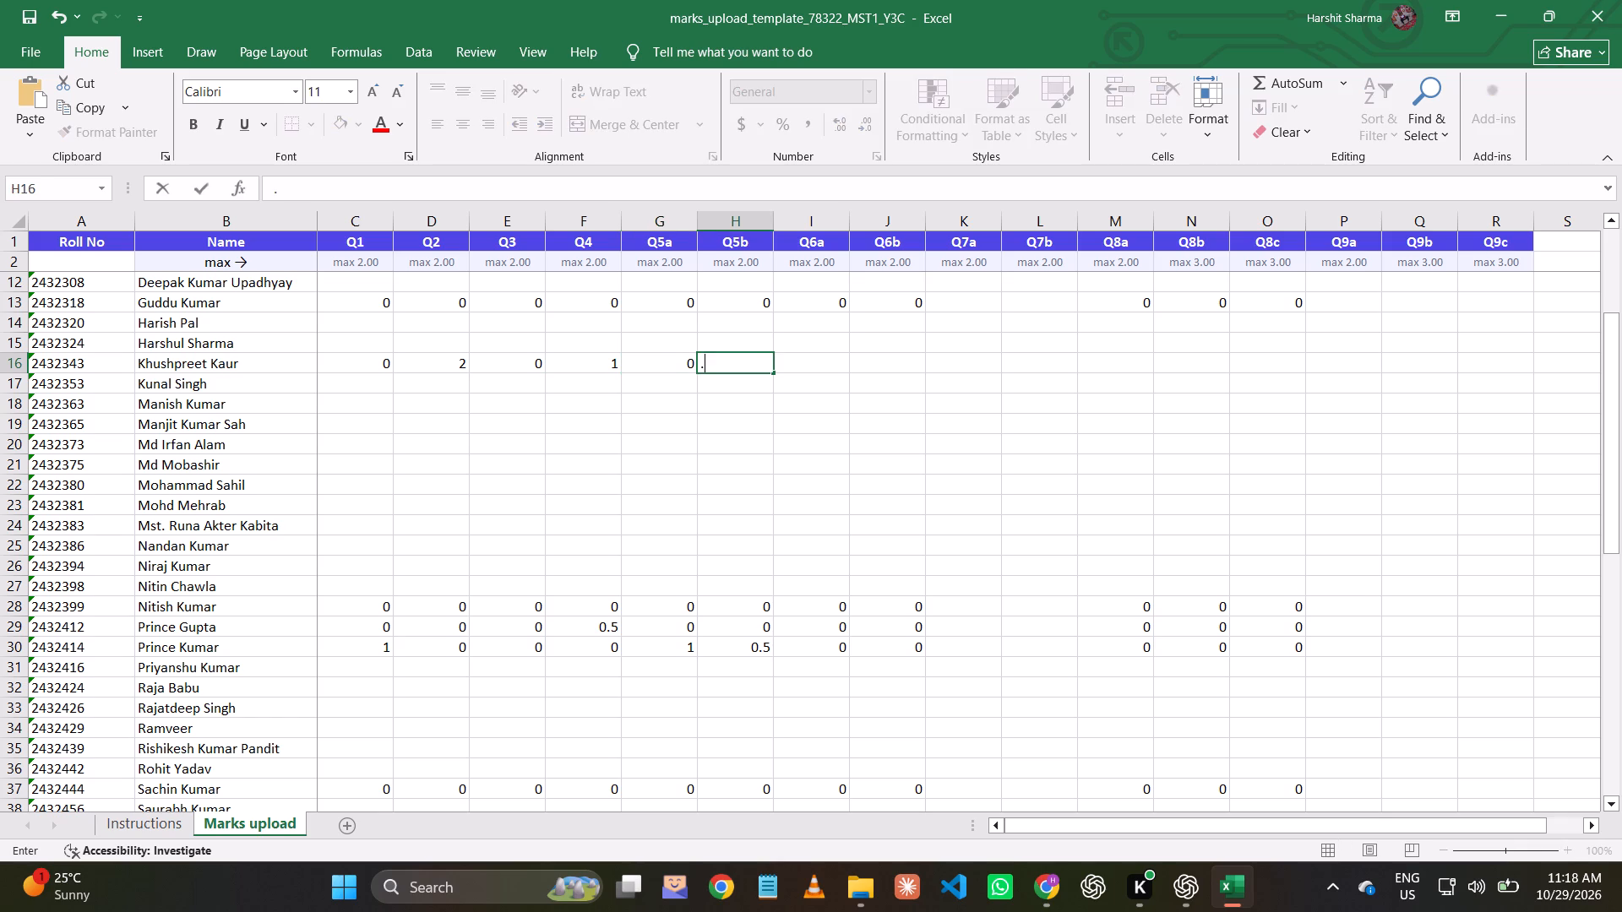
key(Right)
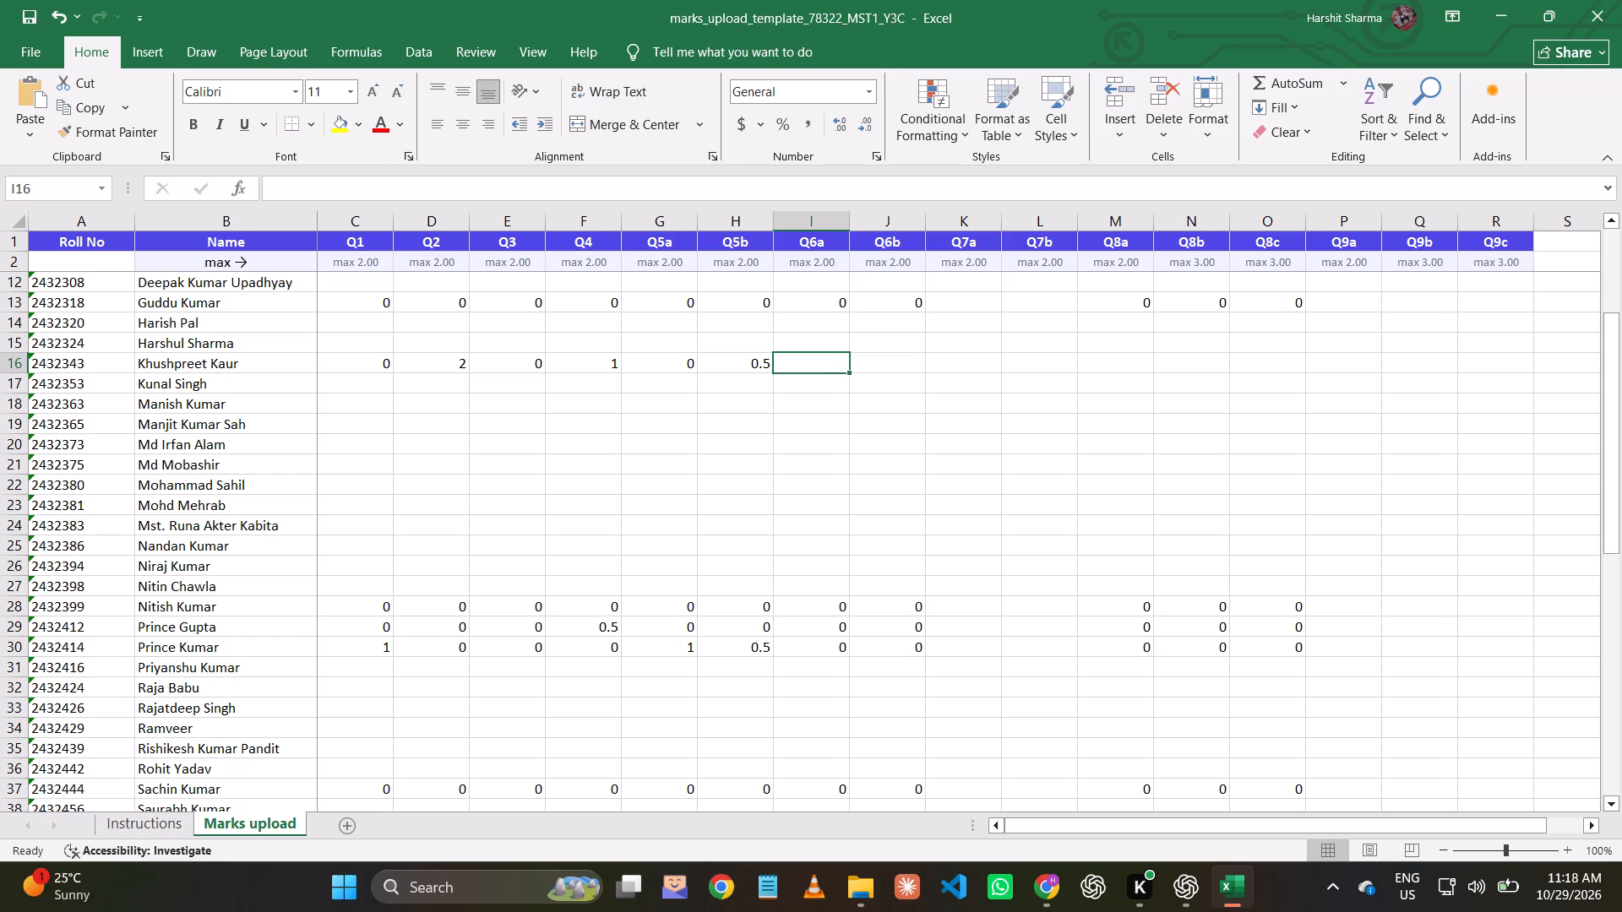
text(.5)
key(Right)
key(0)
key(Right)
Skip Q7a and Q7b in row 16, enter 0 for Q8a, Q8b and Q8c, and save the workbook.
key(Right)
key(Right)
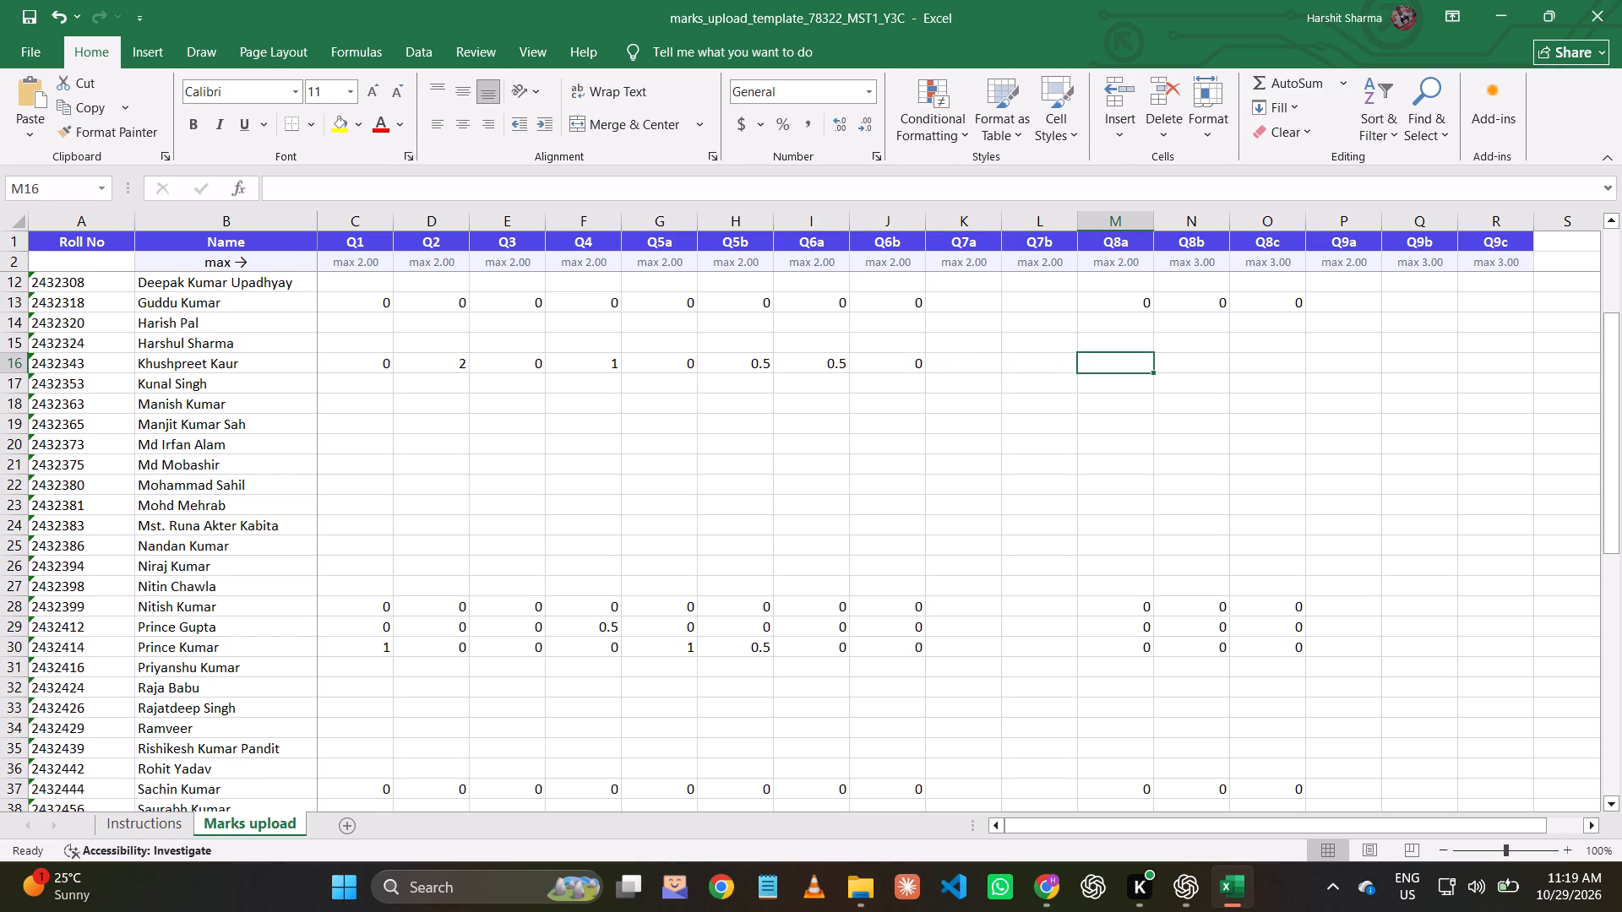
key(0)
key(Right)
key(0)
key(Right)
key(0)
key(Right)
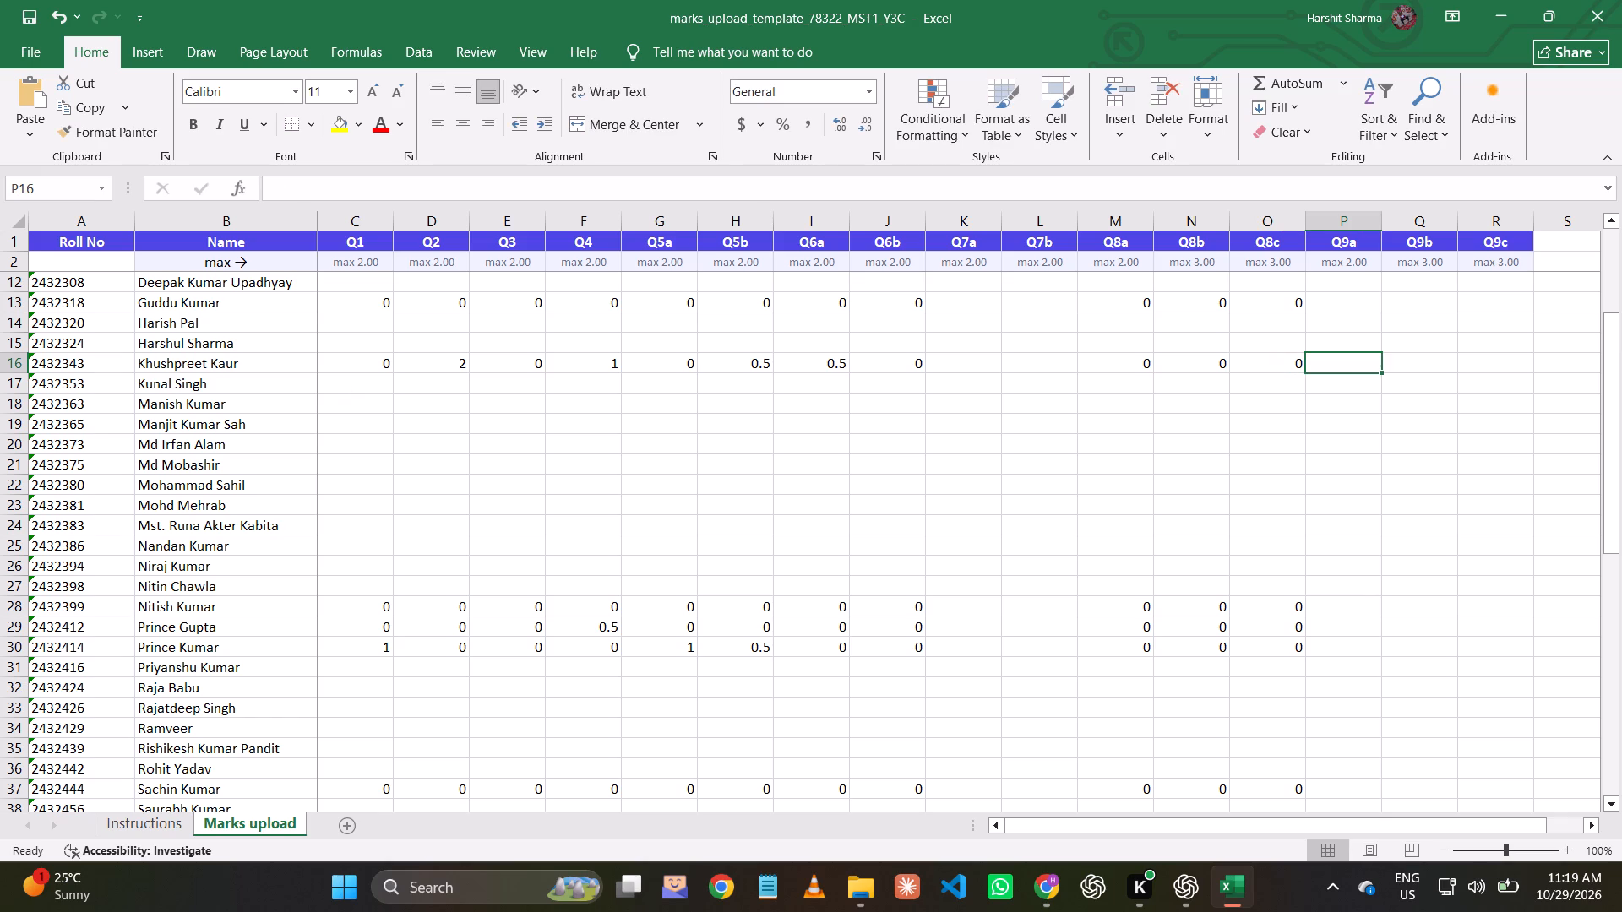
key(ctrl+z)
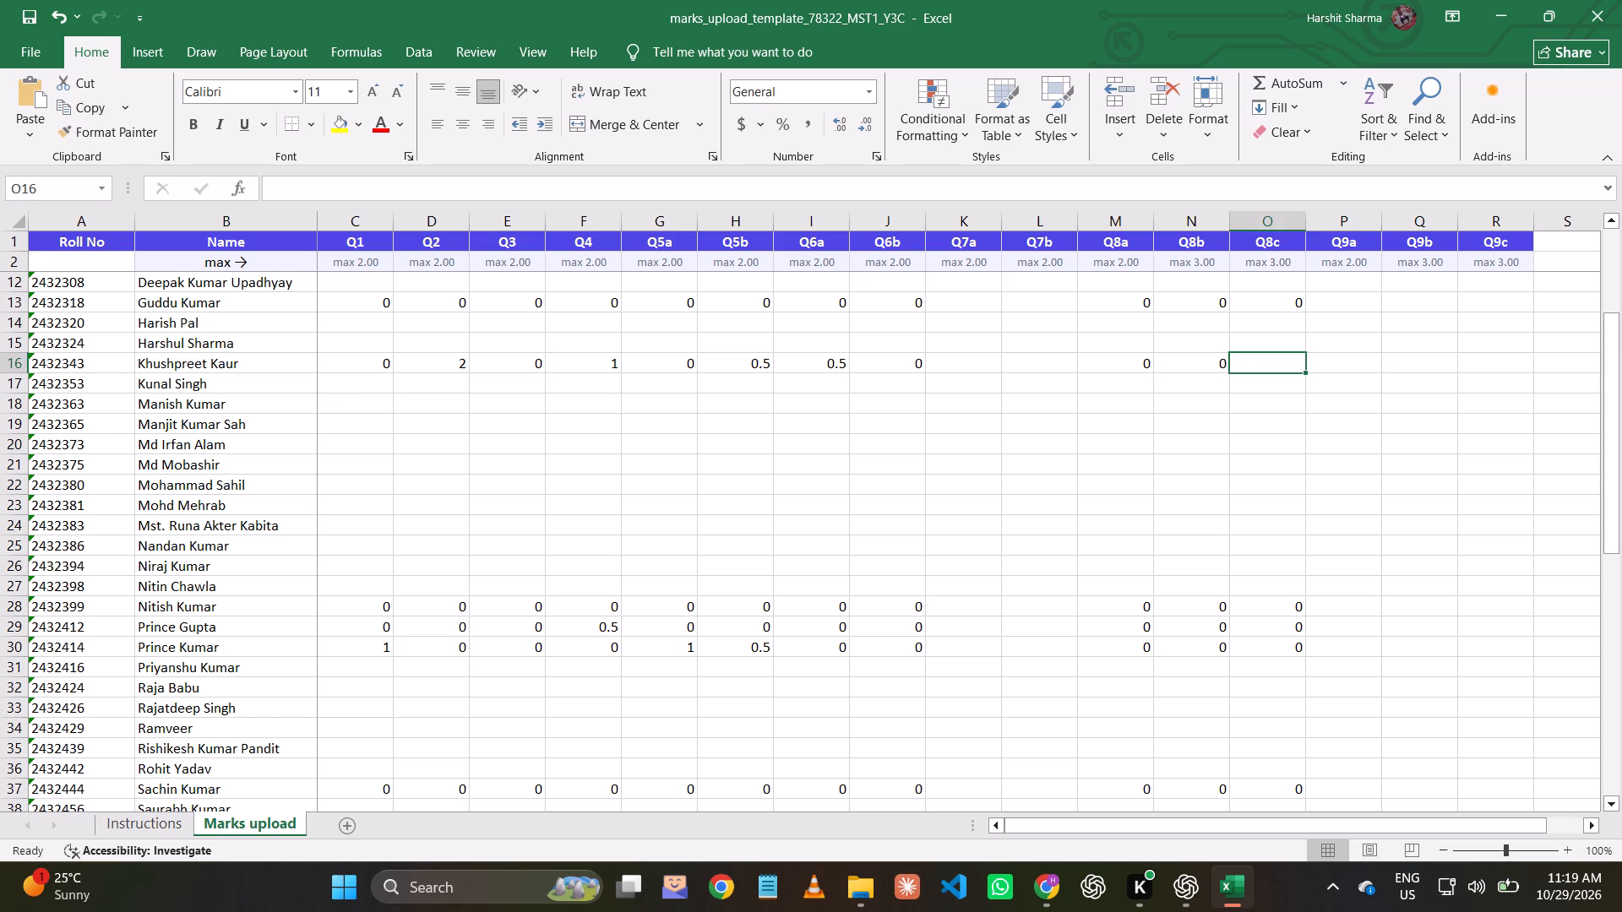
key(0)
key(Right)
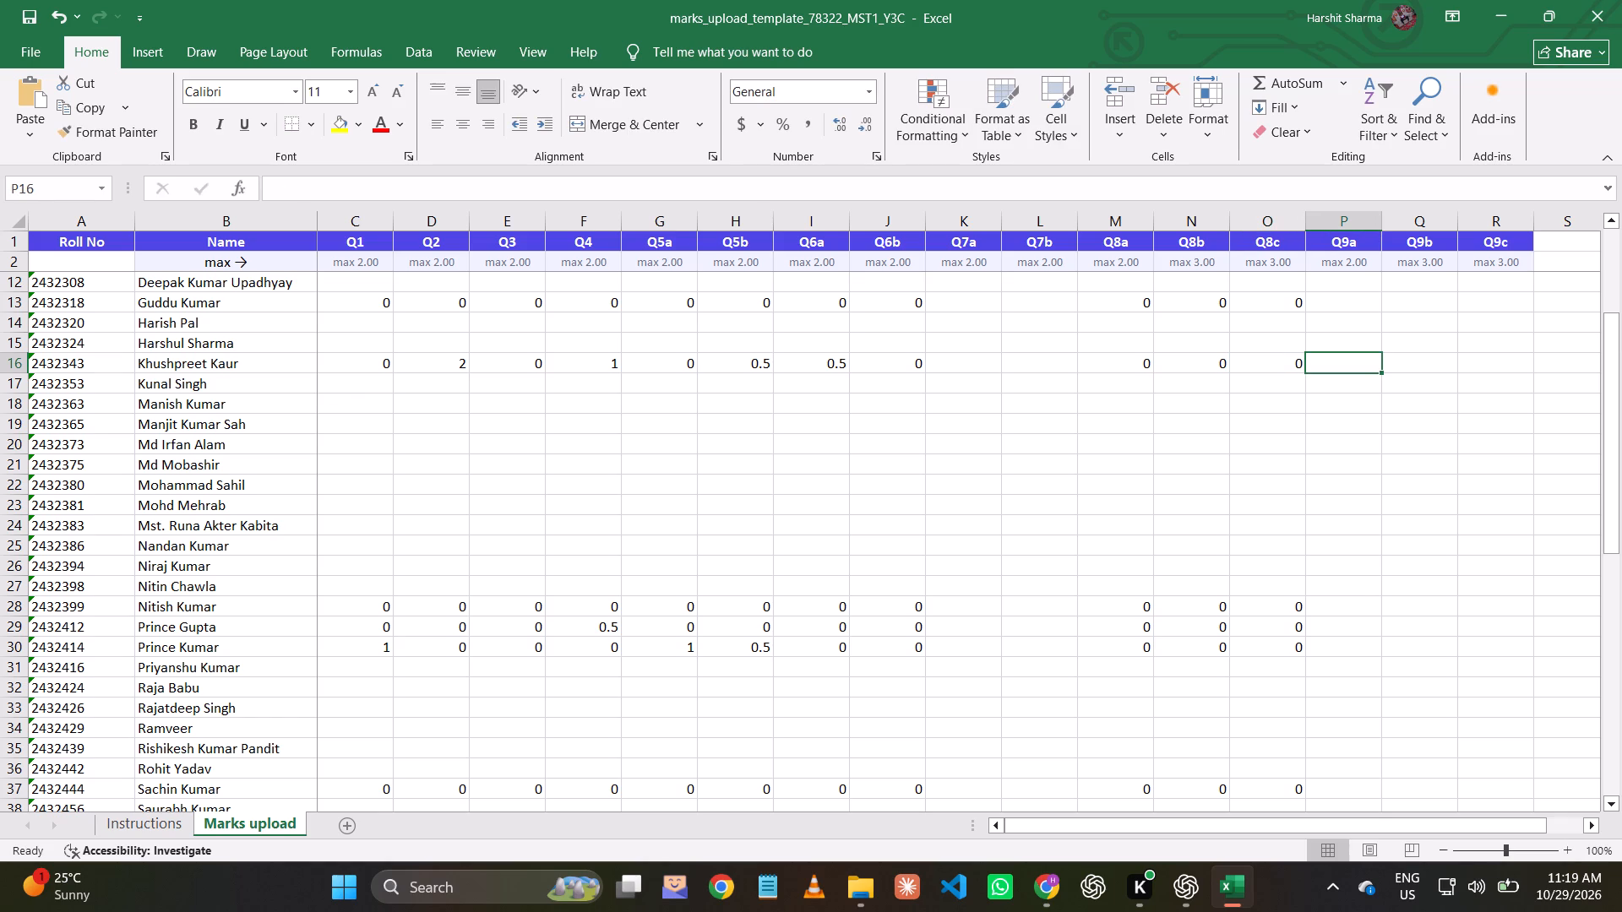
key(ctrl+s)
For the student in row 33, enter 1 for Q1, 1.5 for Q2, 0 for Q3 and 1 for Q4.
scroll(235, 623, down, 3)
scroll(311, 629, down, 6)
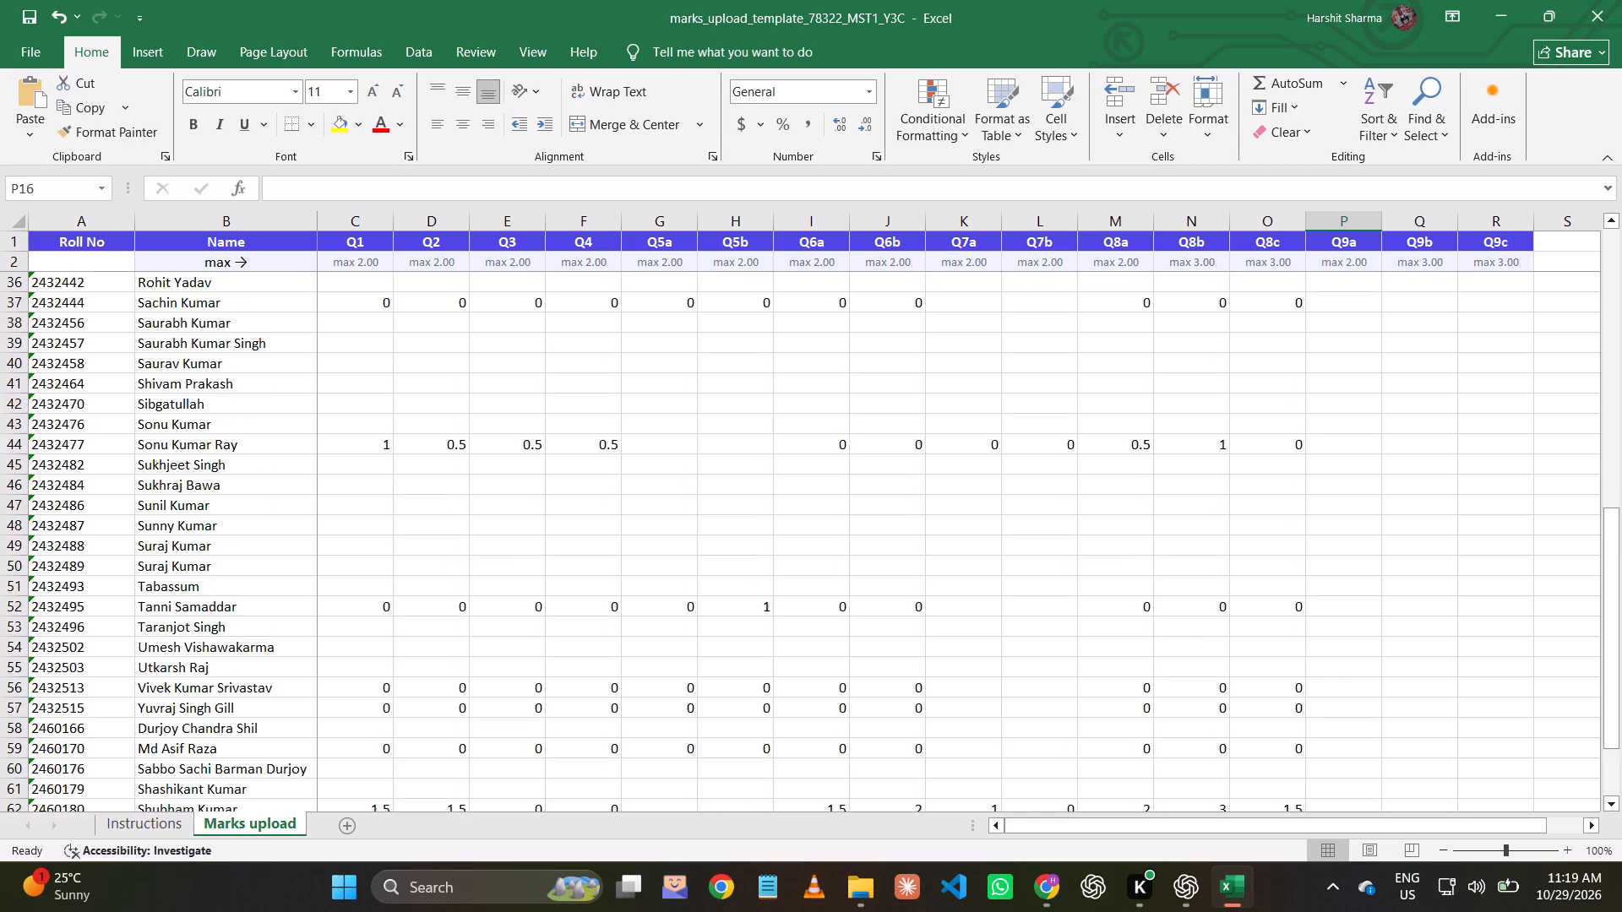
scroll(311, 630, down, 2)
scroll(329, 493, up, 4)
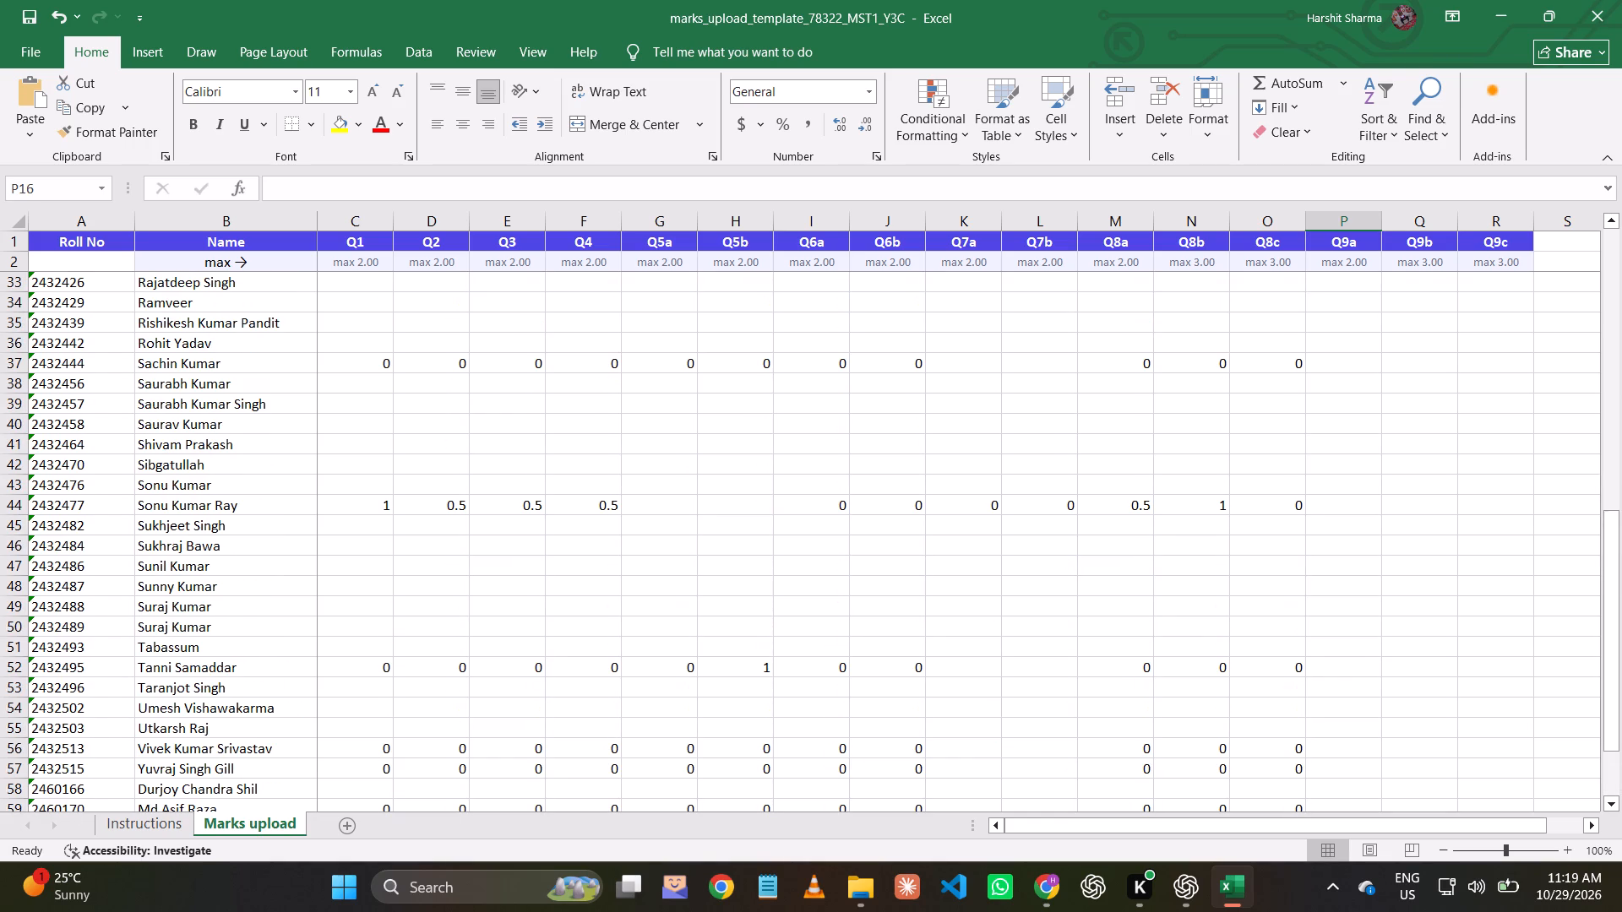
scroll(361, 556, up, 2)
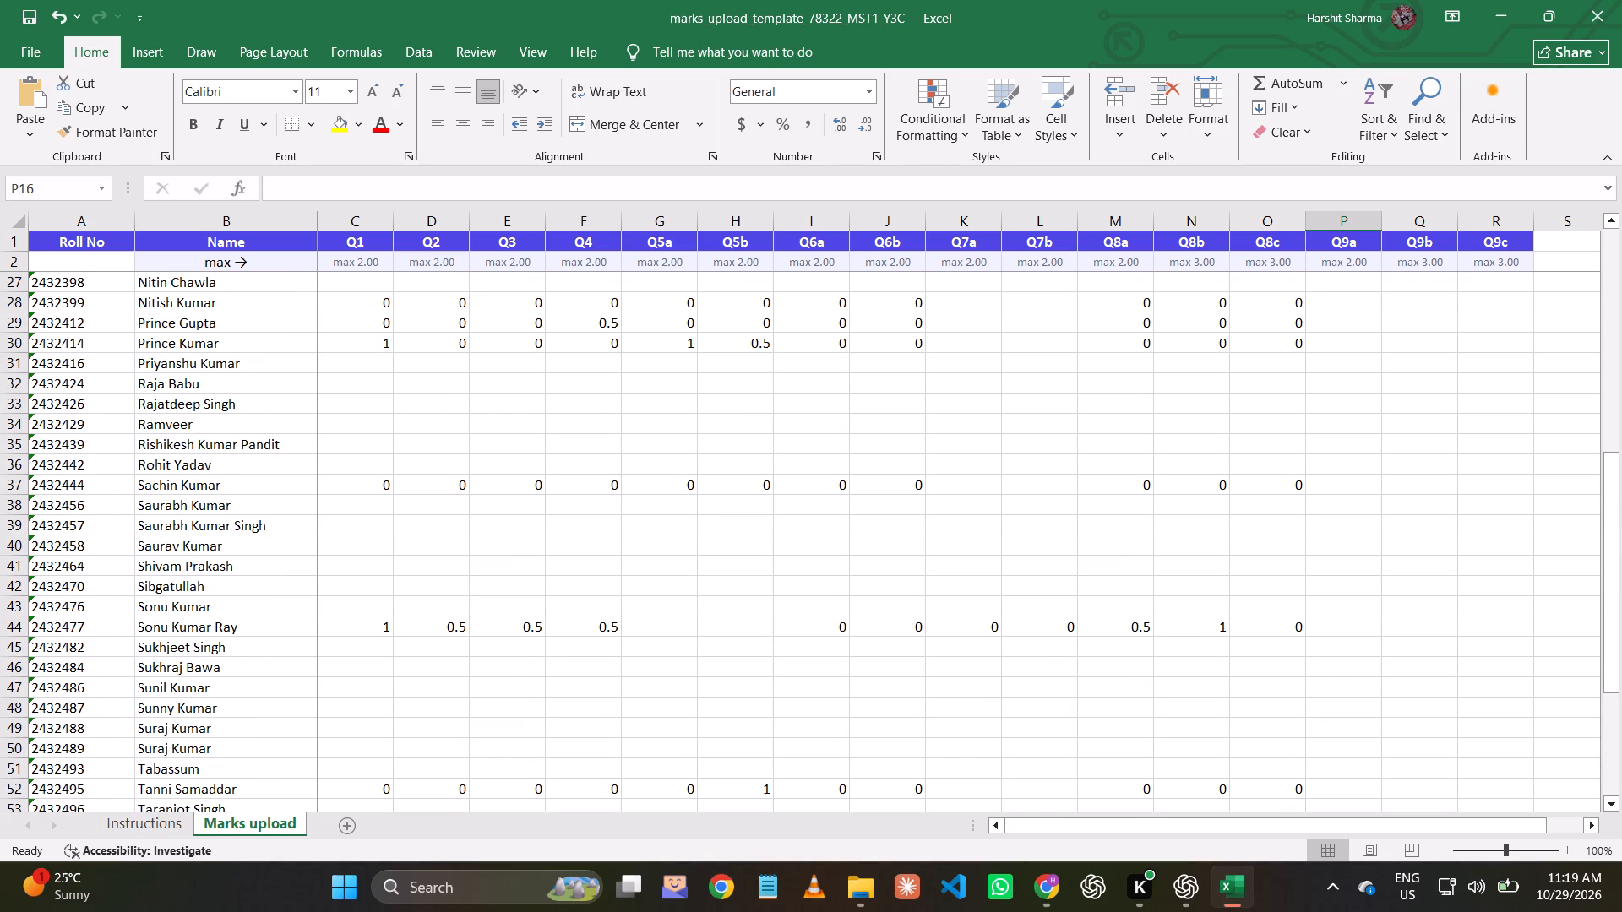
click(372, 405)
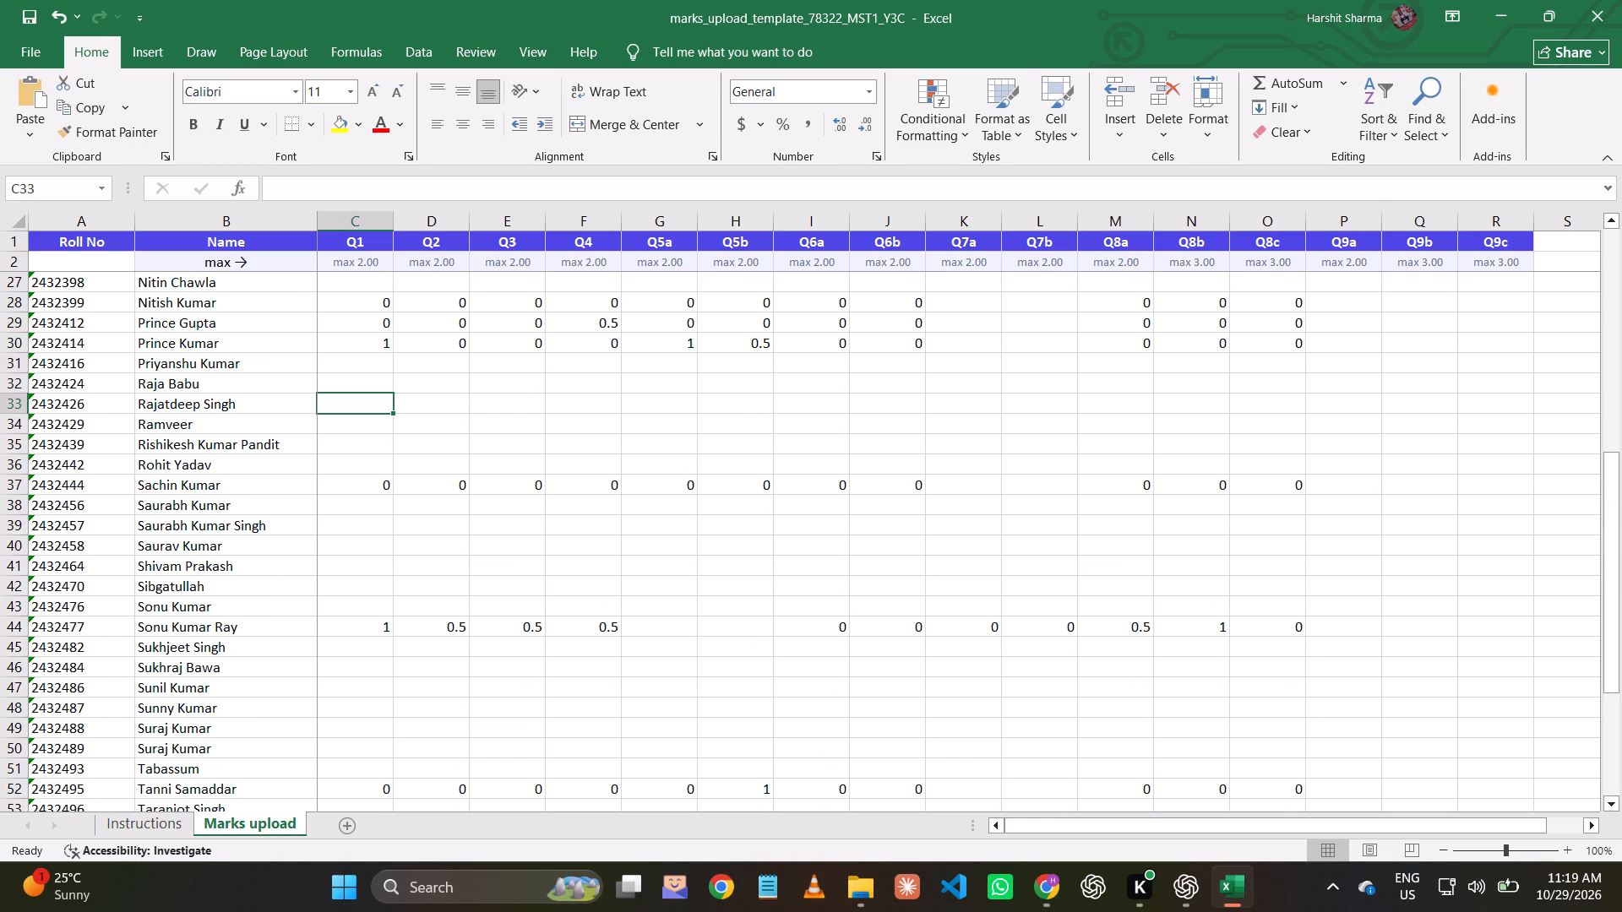
key(1)
key(Right)
text(1.5)
key(Right)
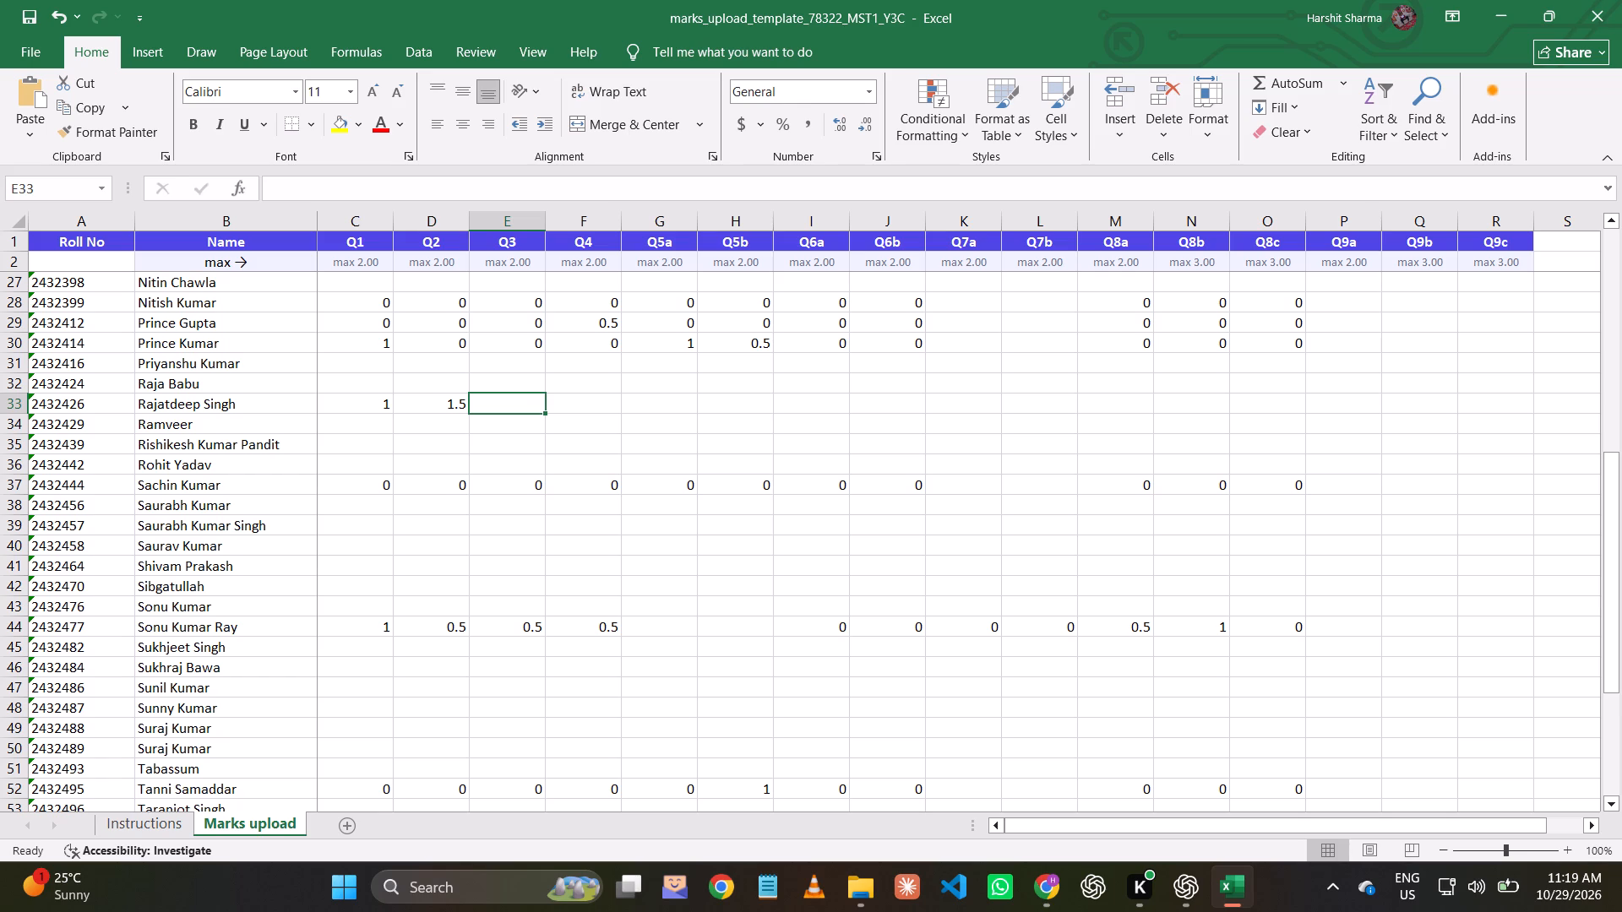
key(0)
key(Right)
key(1)
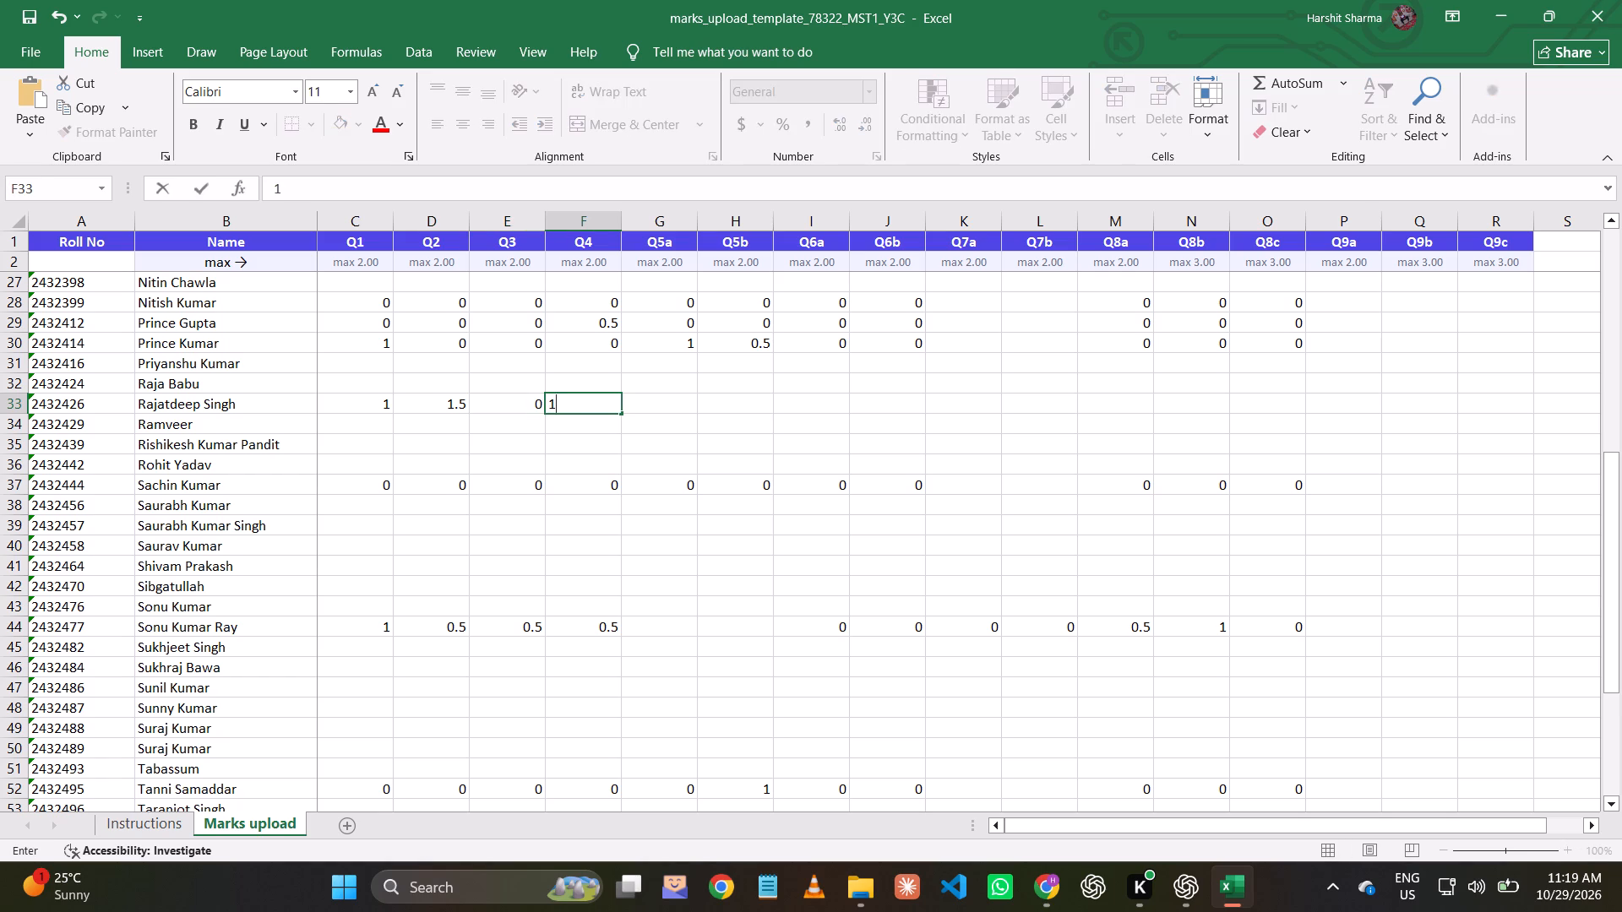
key(Right)
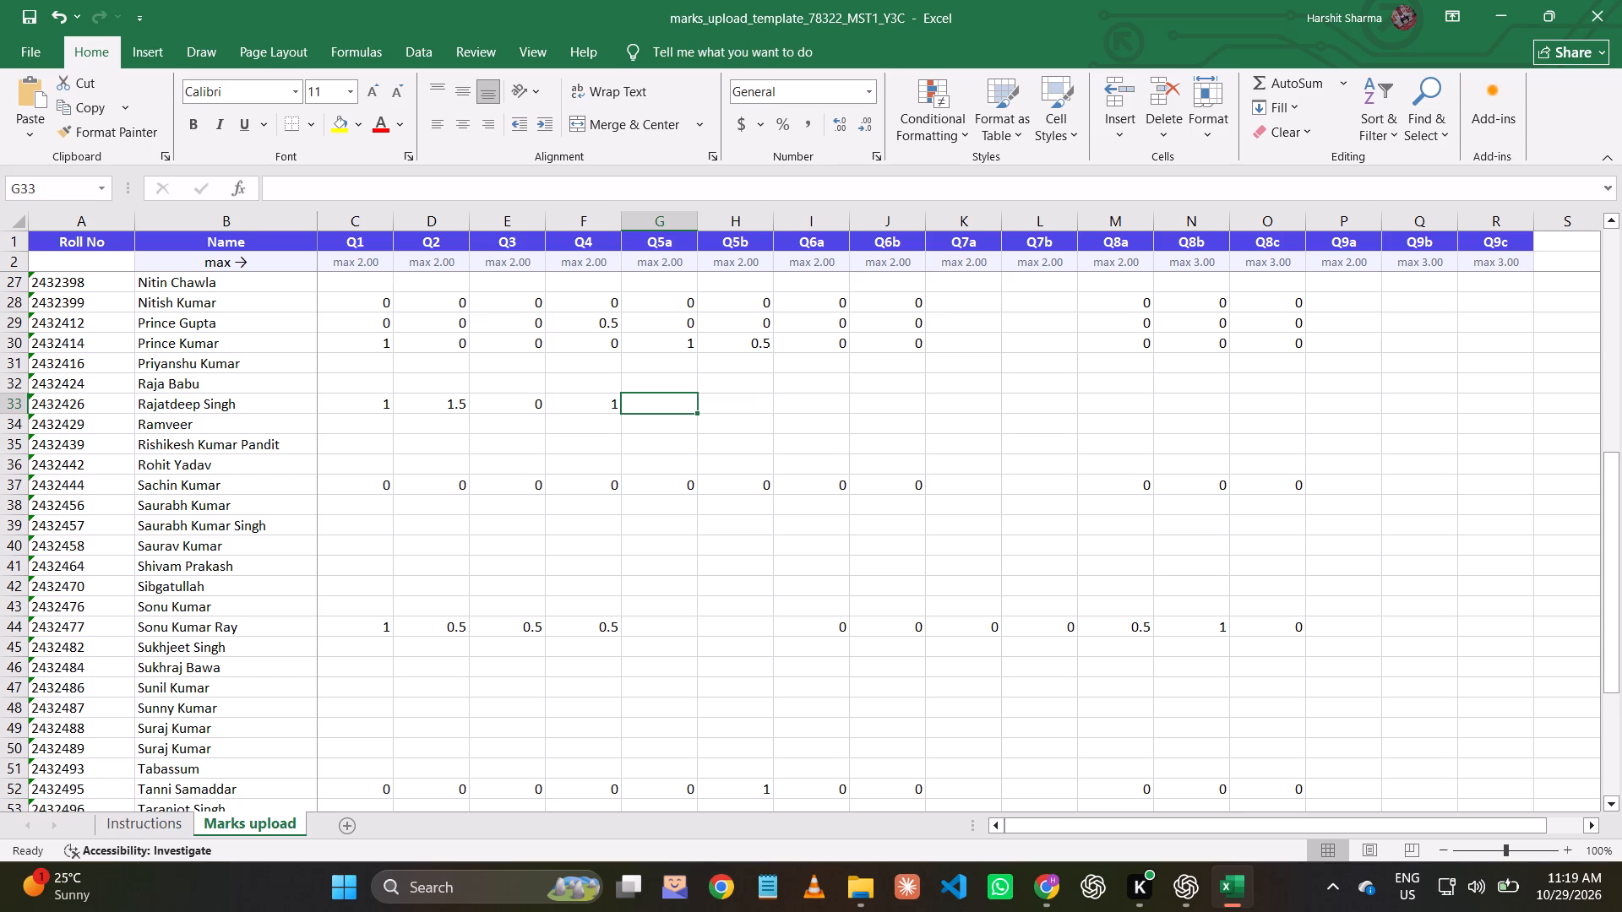
In row 33, enter 0.5 for Q5a, 2 for Q5b, 0.5 for Q6a and 0 for Q6b.
text(.5)
key(Right)
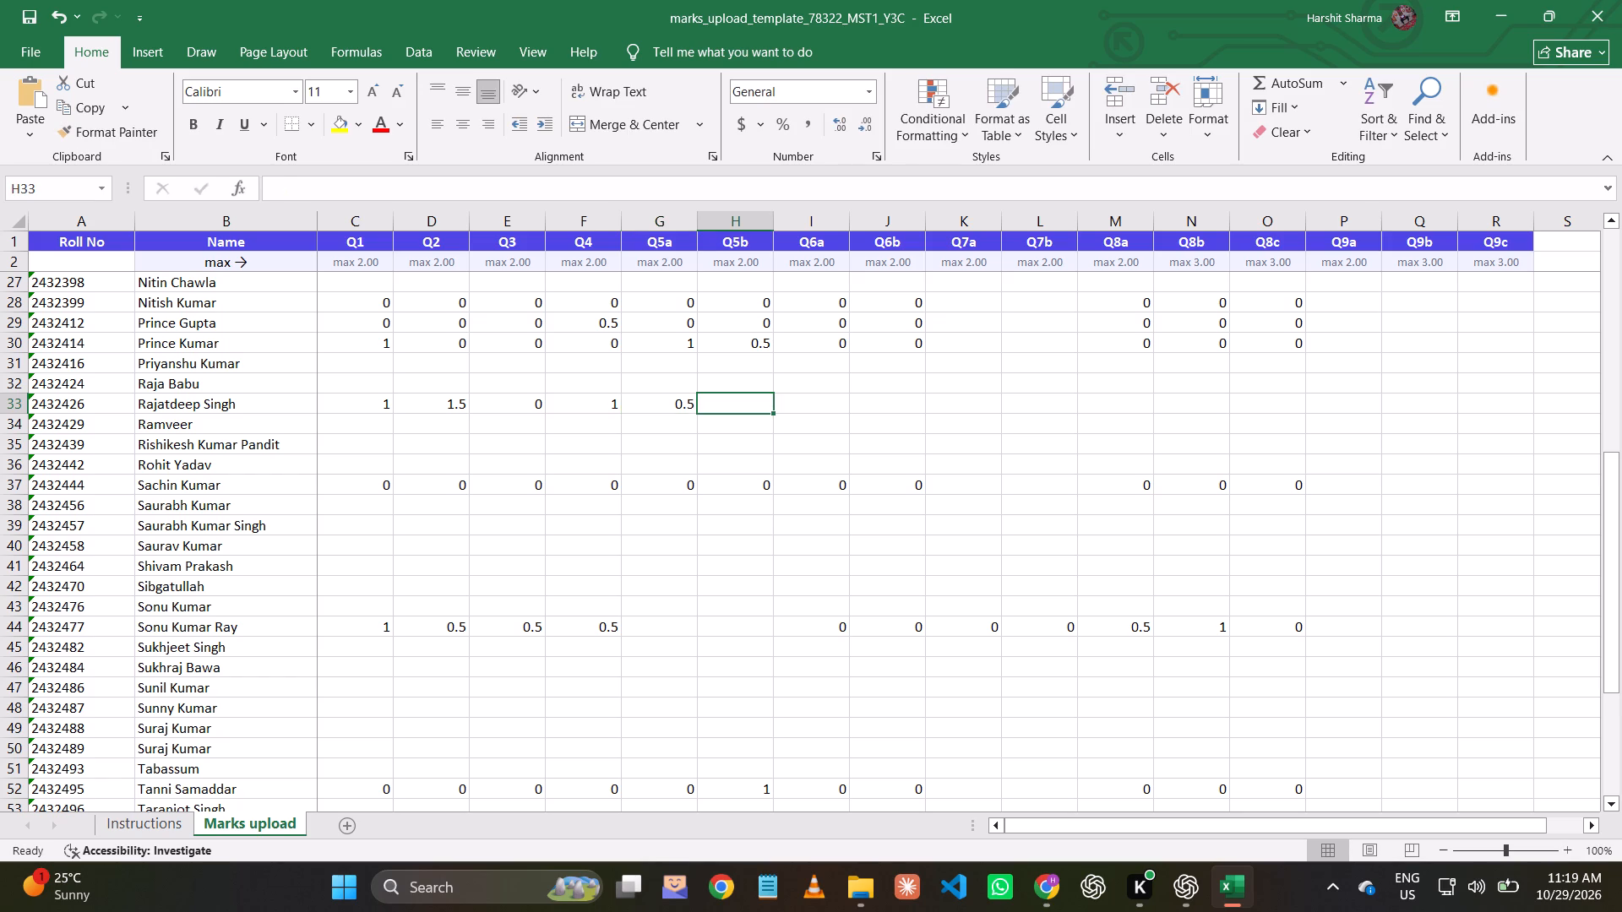
key(2)
key(Right)
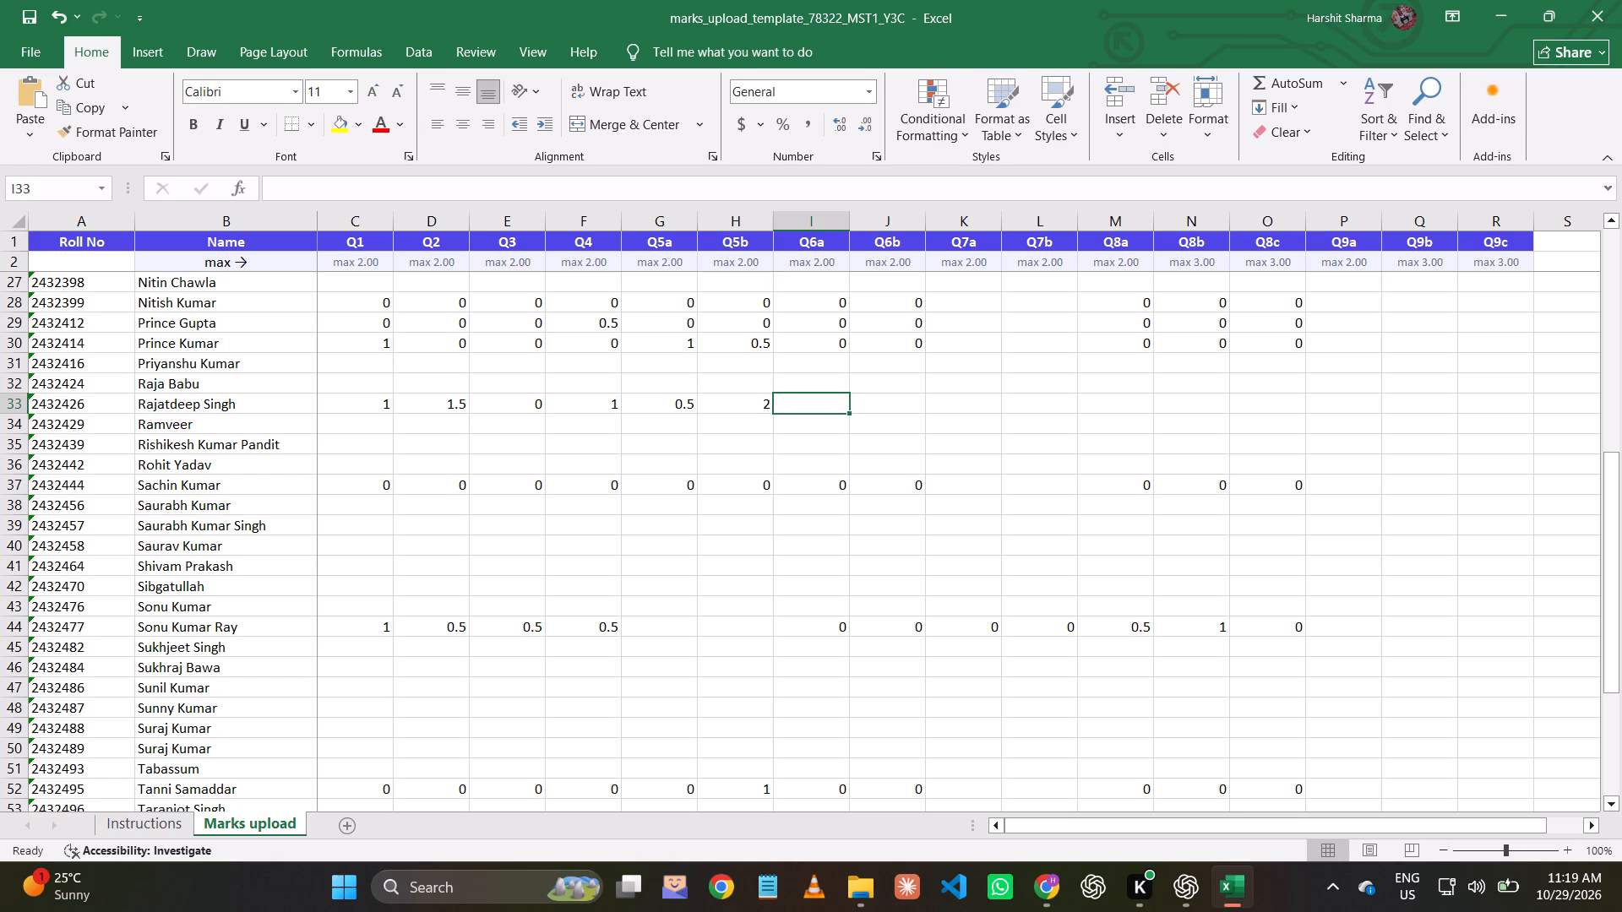
text(.5)
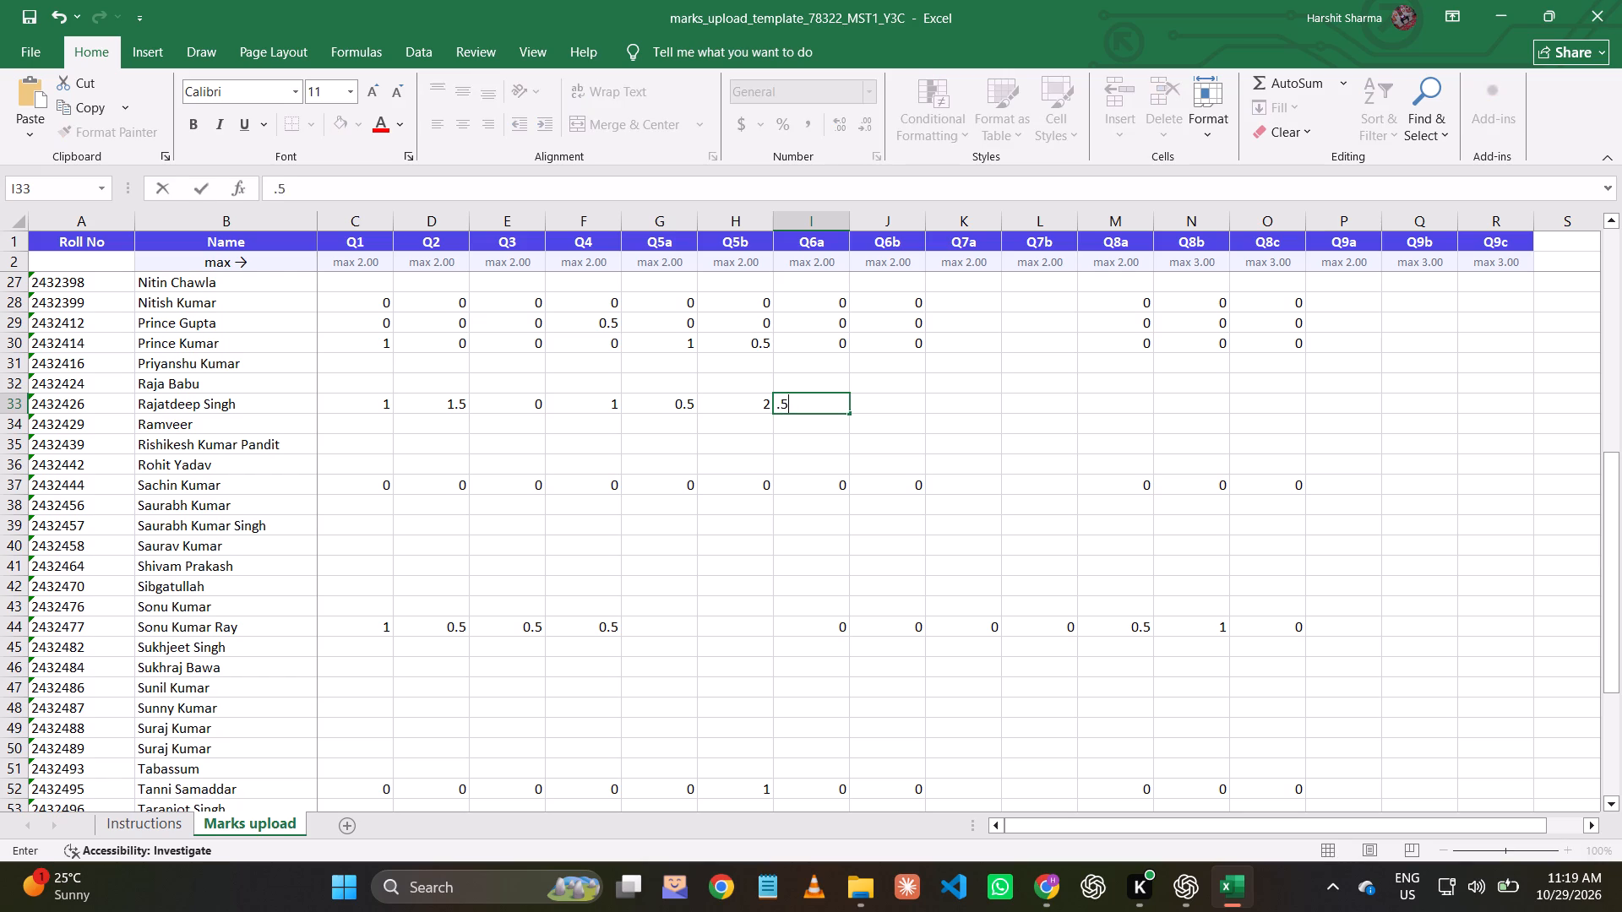
key(Right)
key(0)
key(Right)
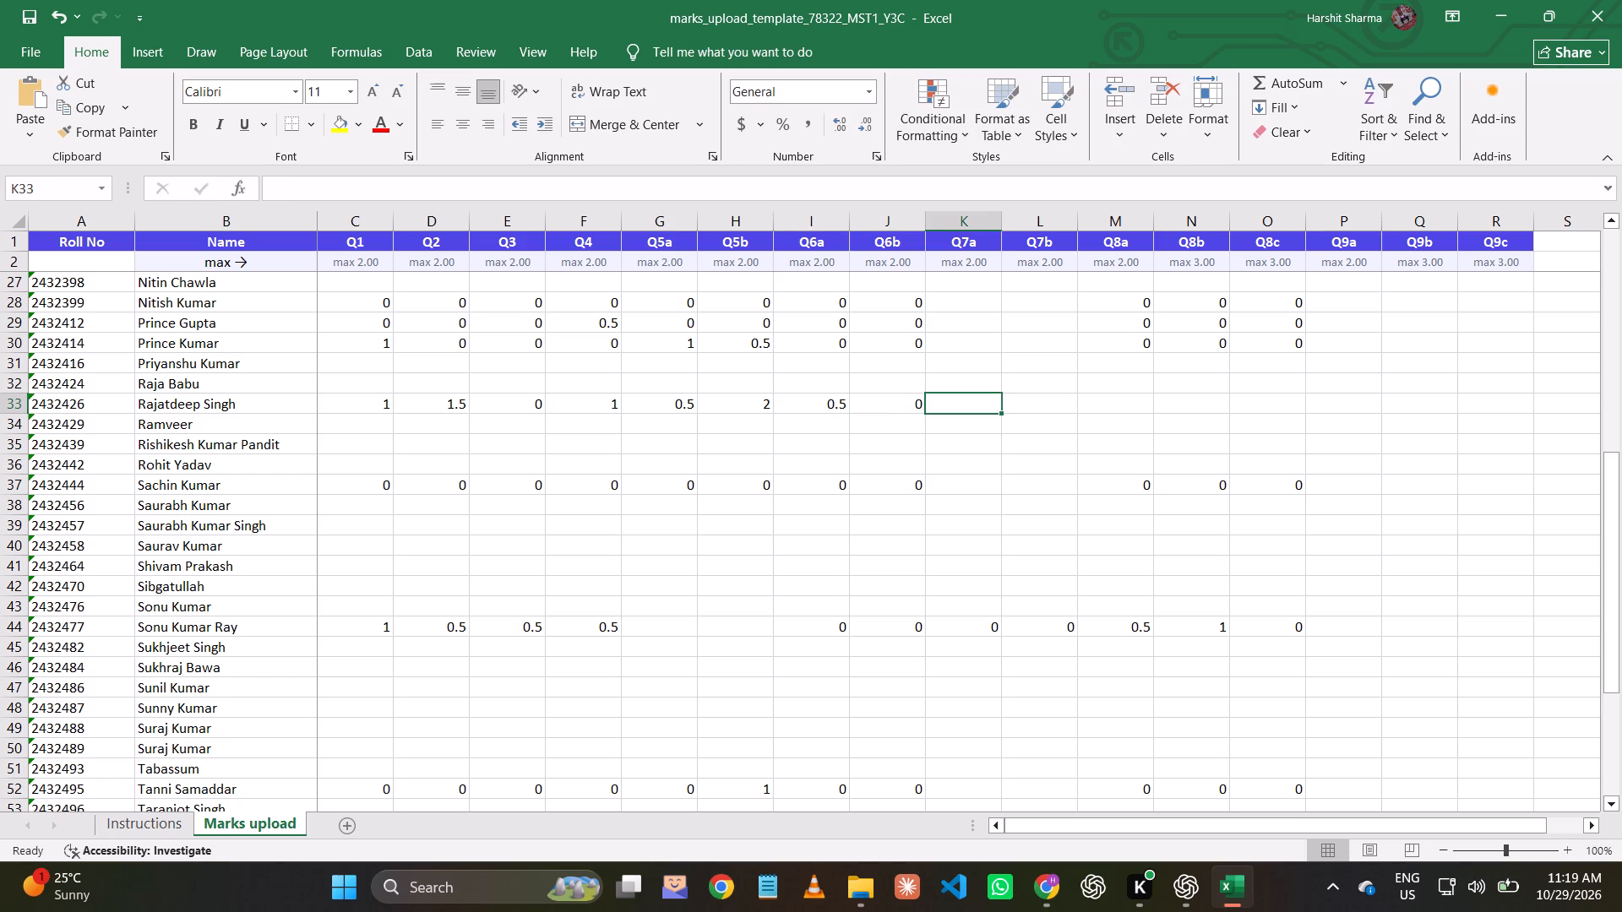
Skip Q7a and Q7b in row 33 and enter 2 for Q8a, Q8b and Q8c.
key(Right)
key(Right)
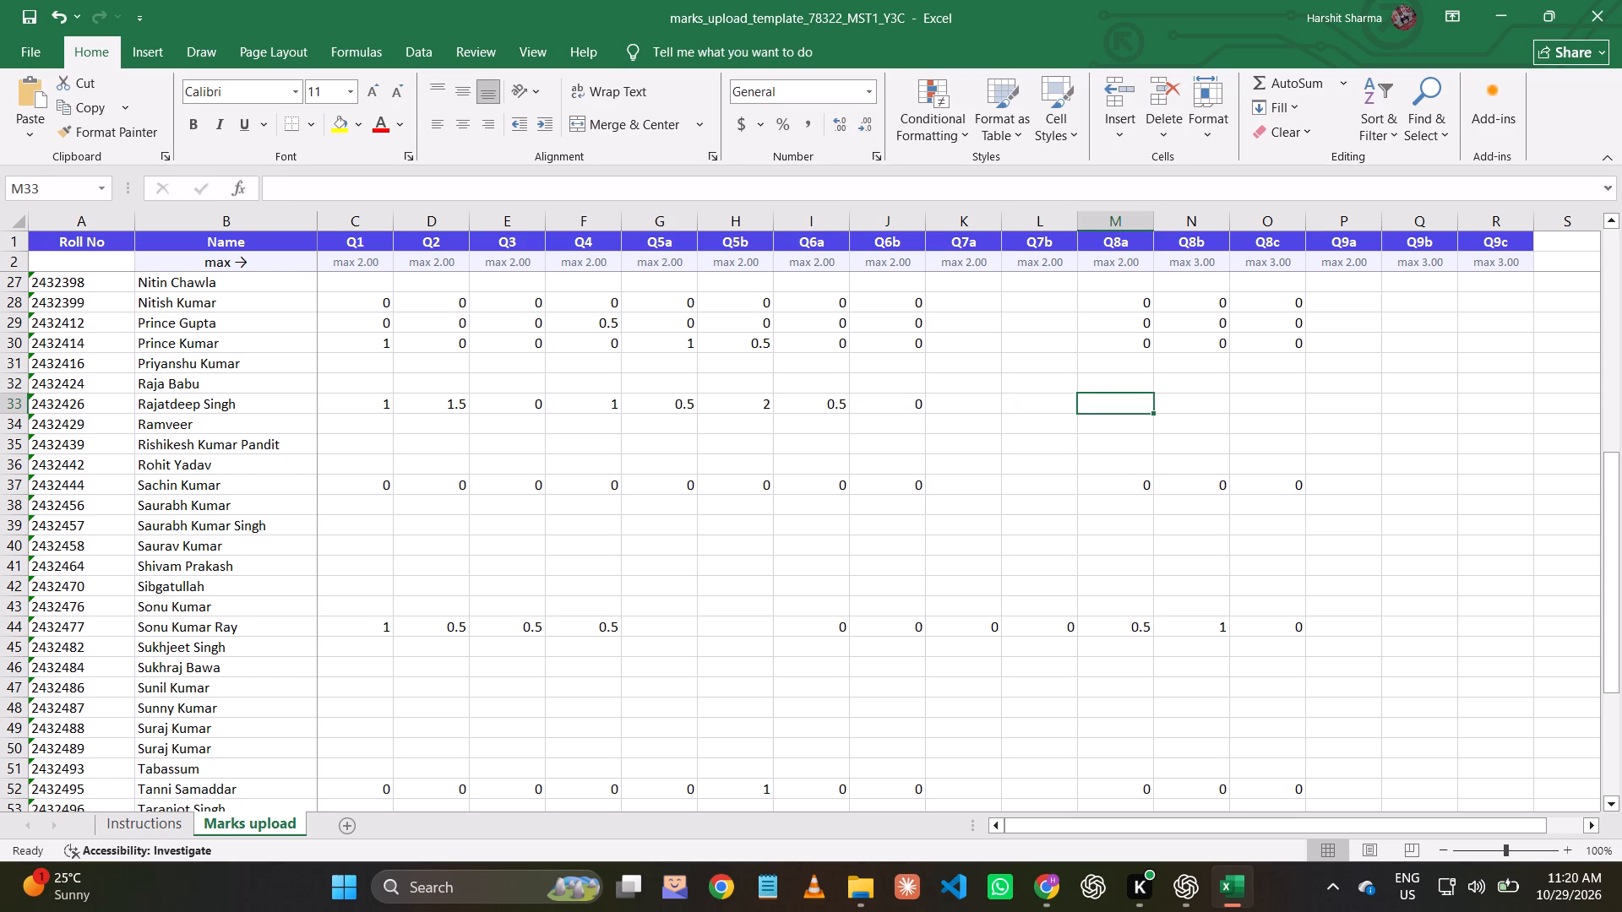
key(2)
key(Right)
key(2)
key(Right)
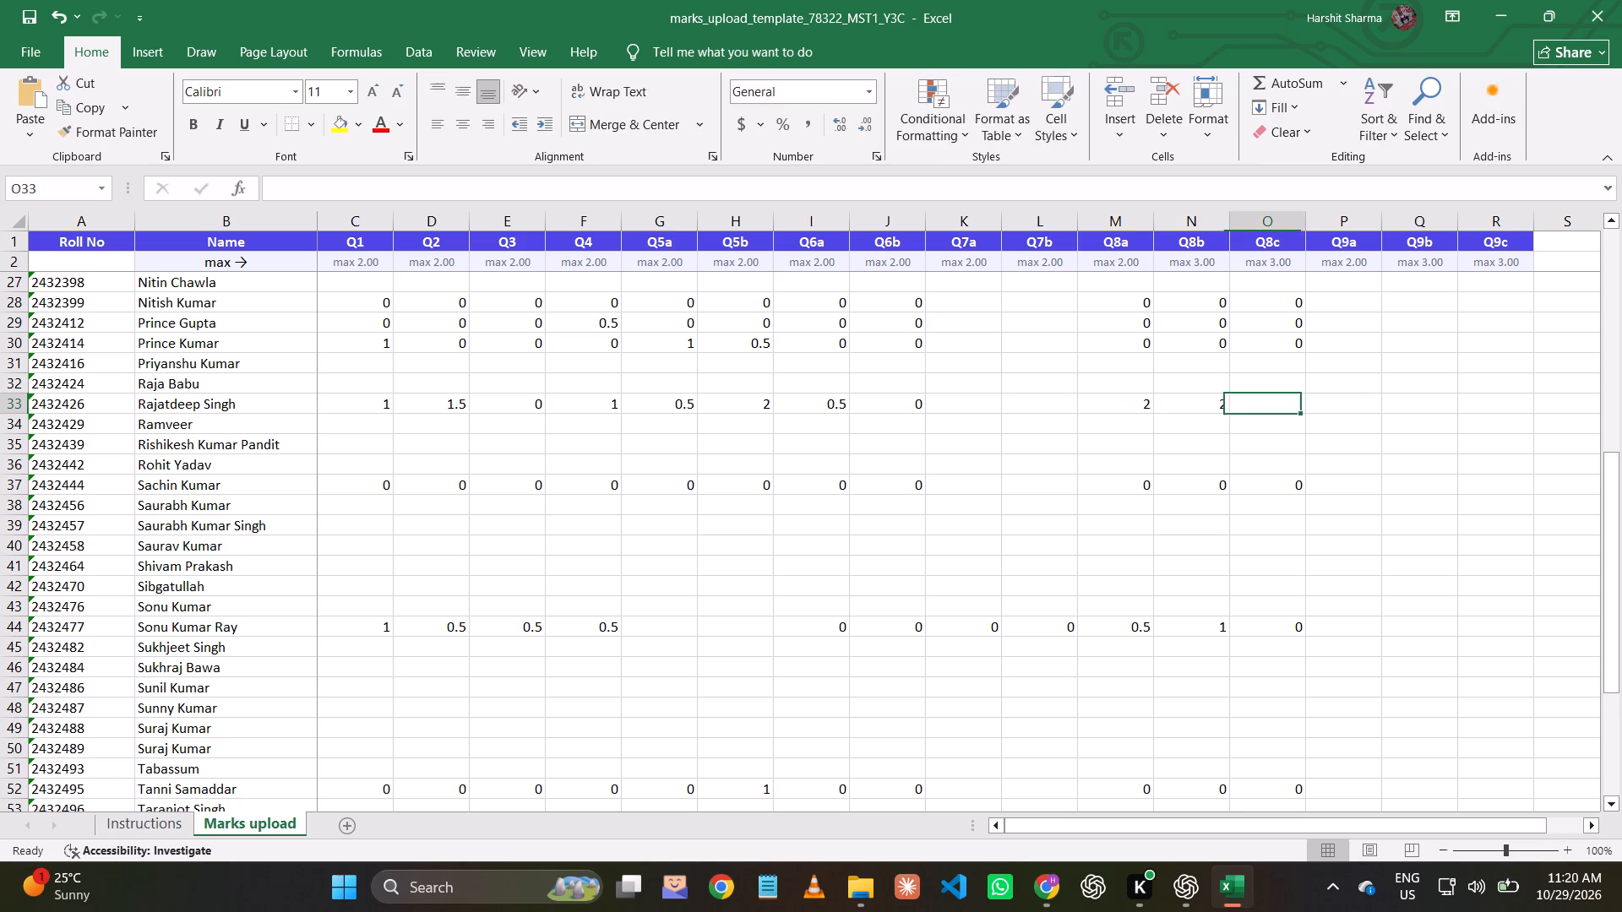
key(2)
key(Right)
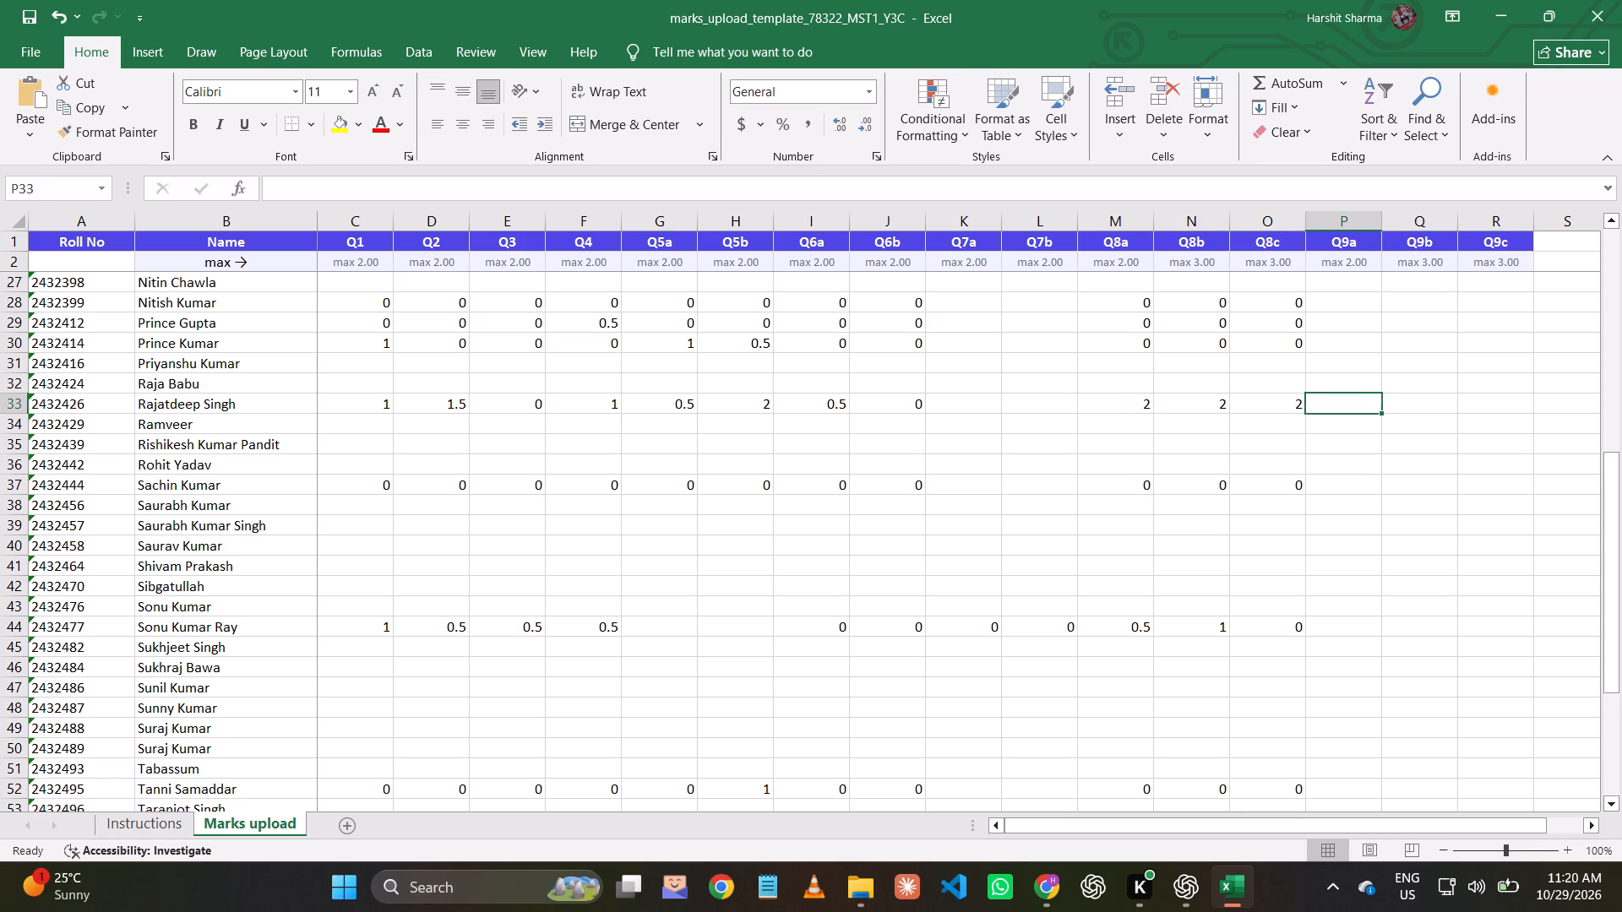
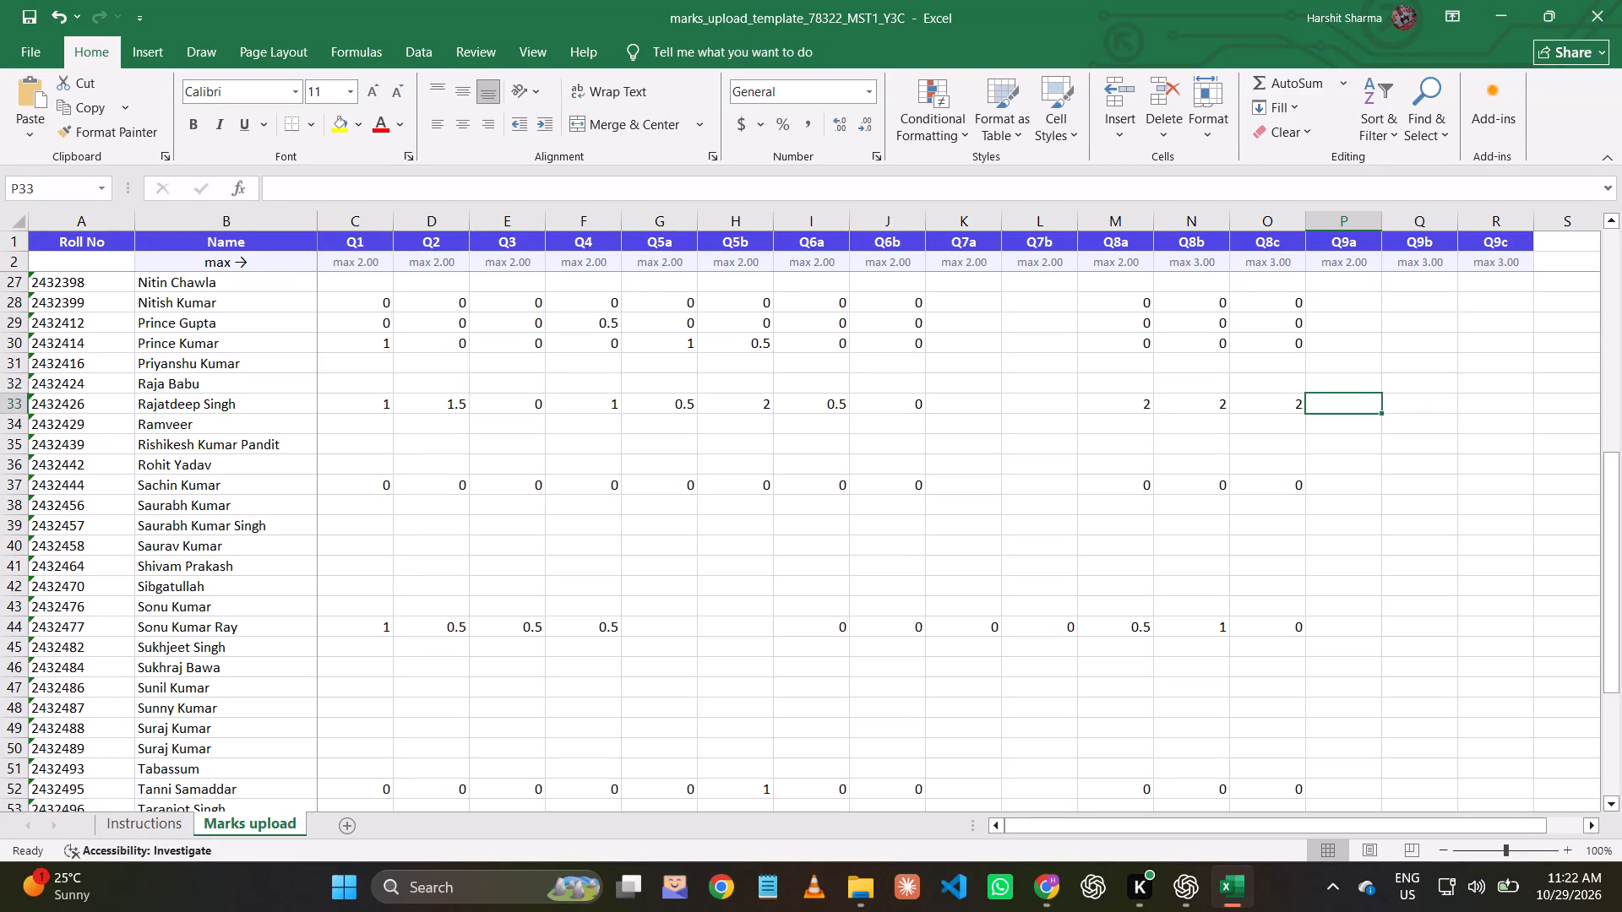
For the student in row 43, enter 1 for Q1 and 0 for Q2, Q3 and Q4.
click(373, 424)
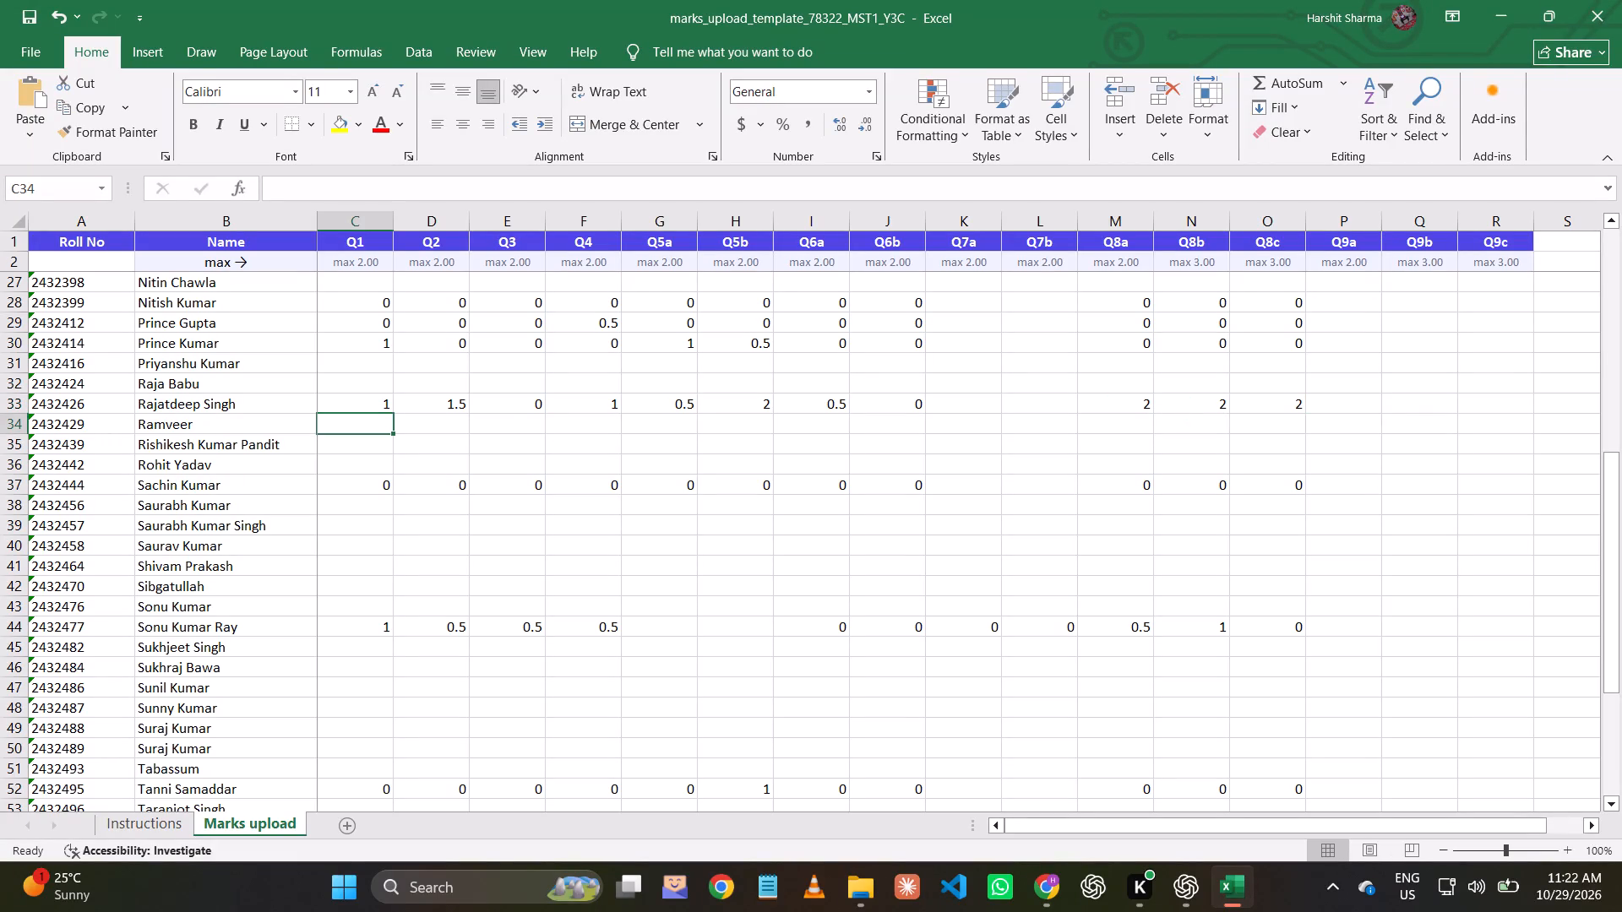
click(348, 605)
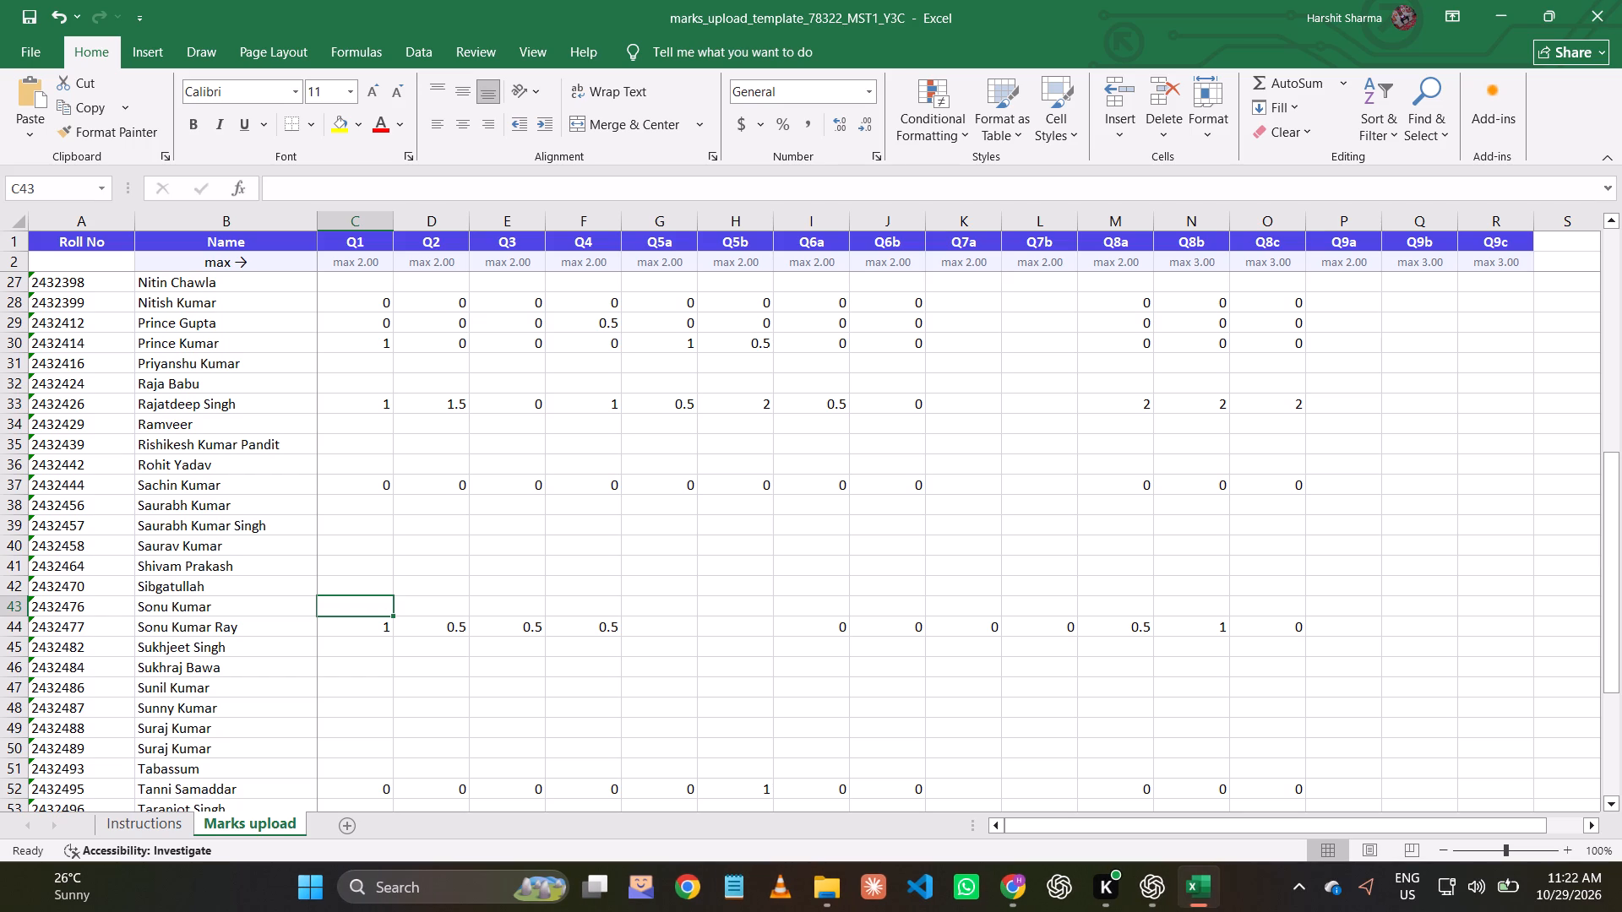
key(1)
key(Right)
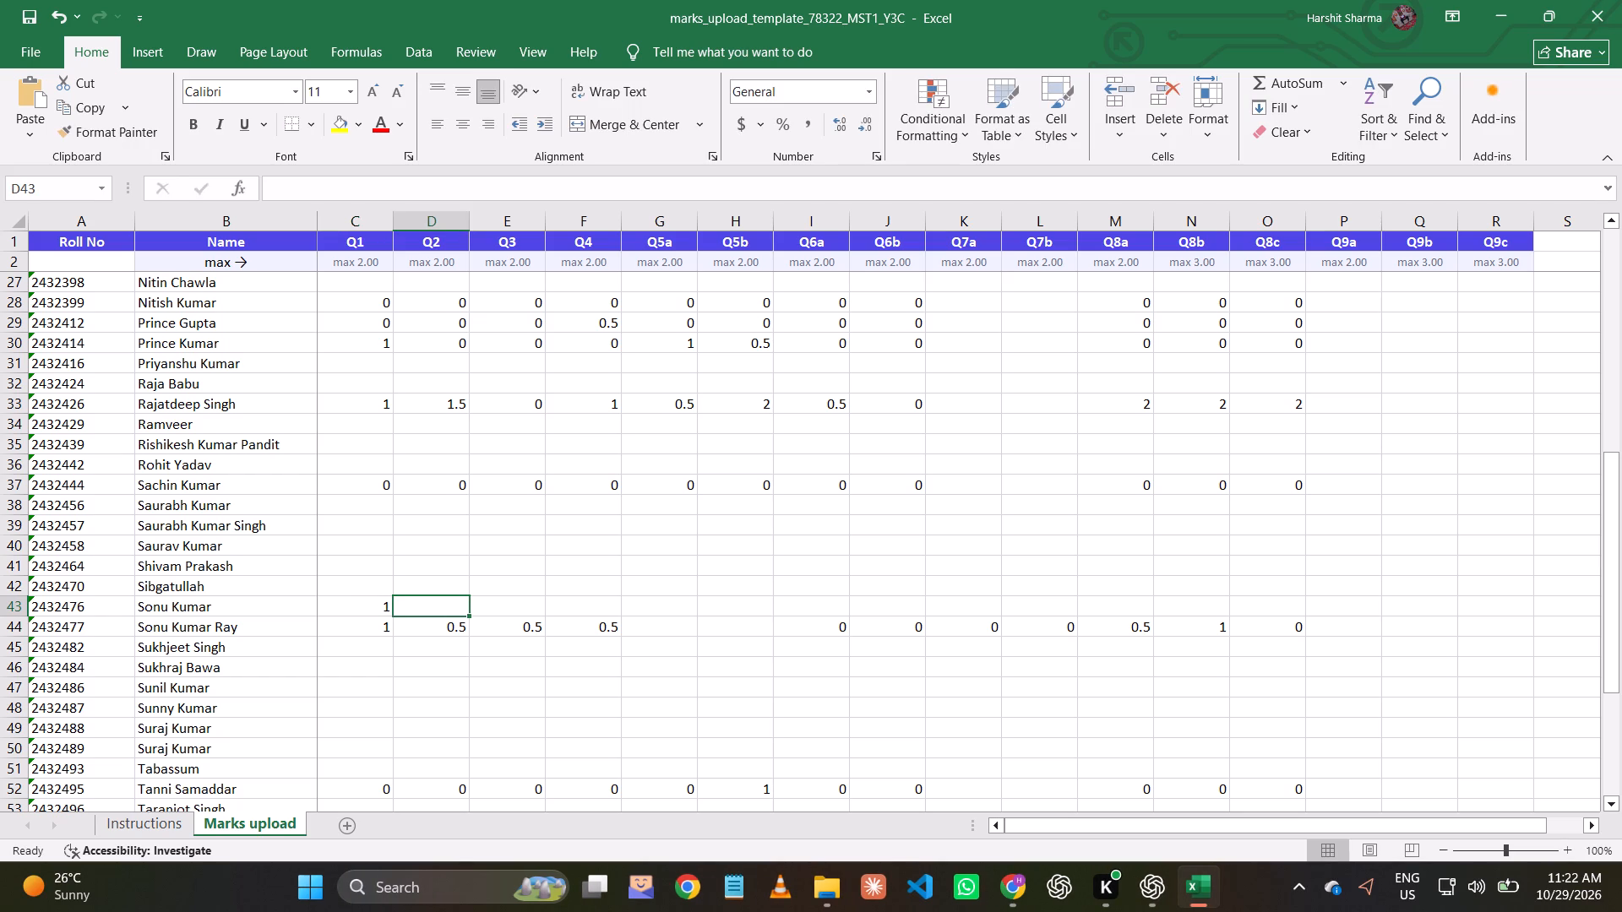
key(0)
key(Right)
key(0)
key(Right)
key(0)
key(Right)
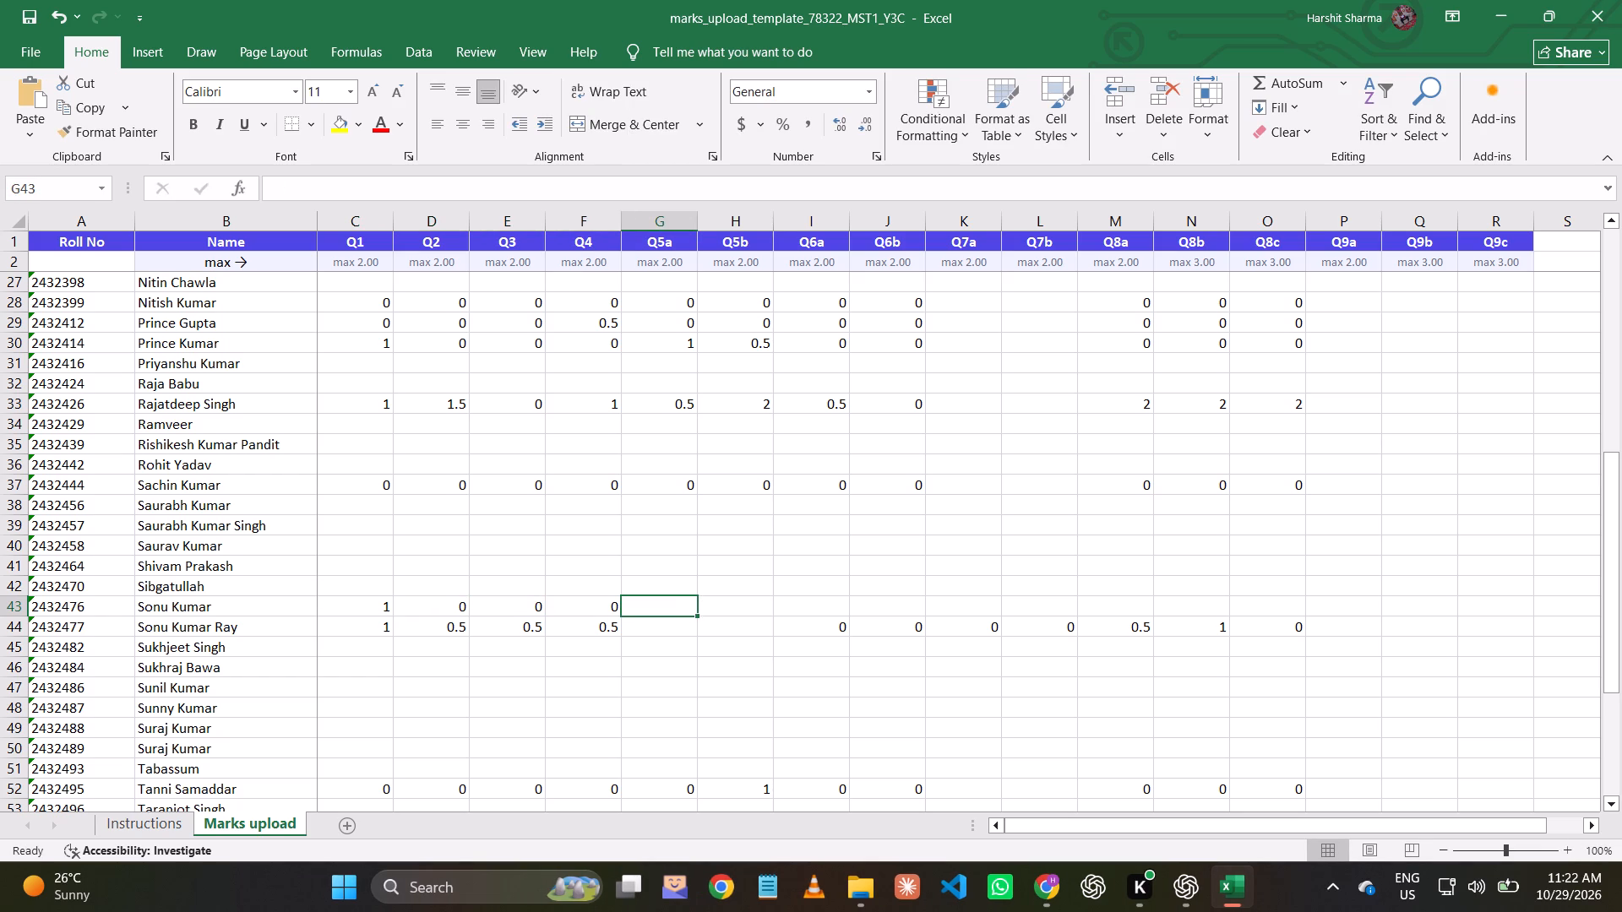
In row 43, enter 0 for Q5a and Q5b, and 0.5 for Q6a and Q6b.
key(0)
key(Right)
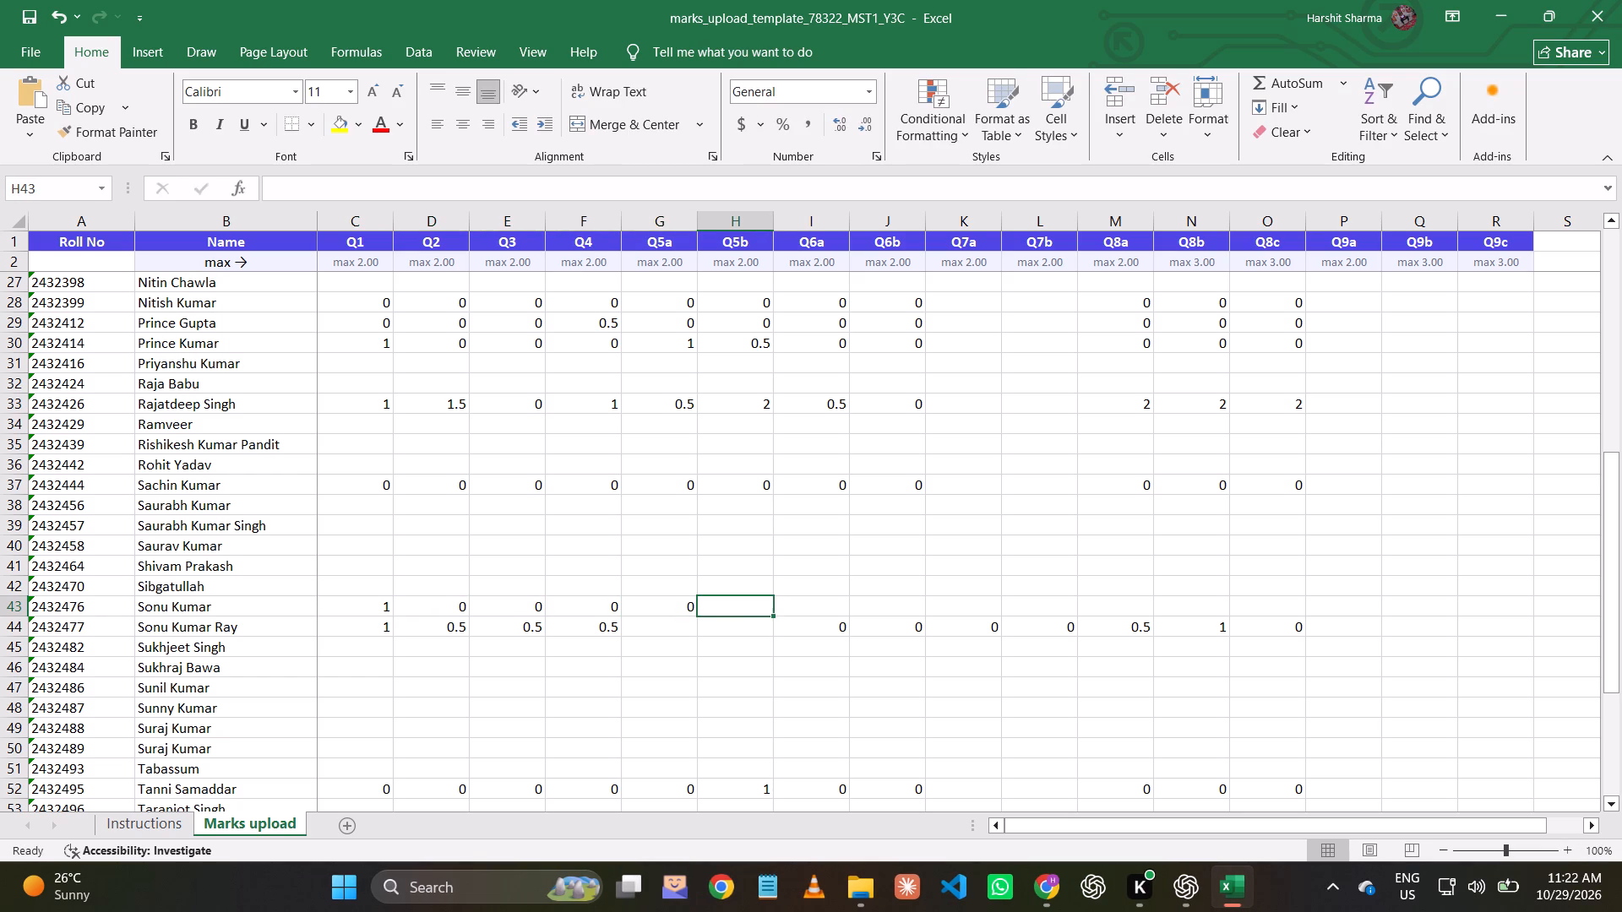
key(0)
key(Right)
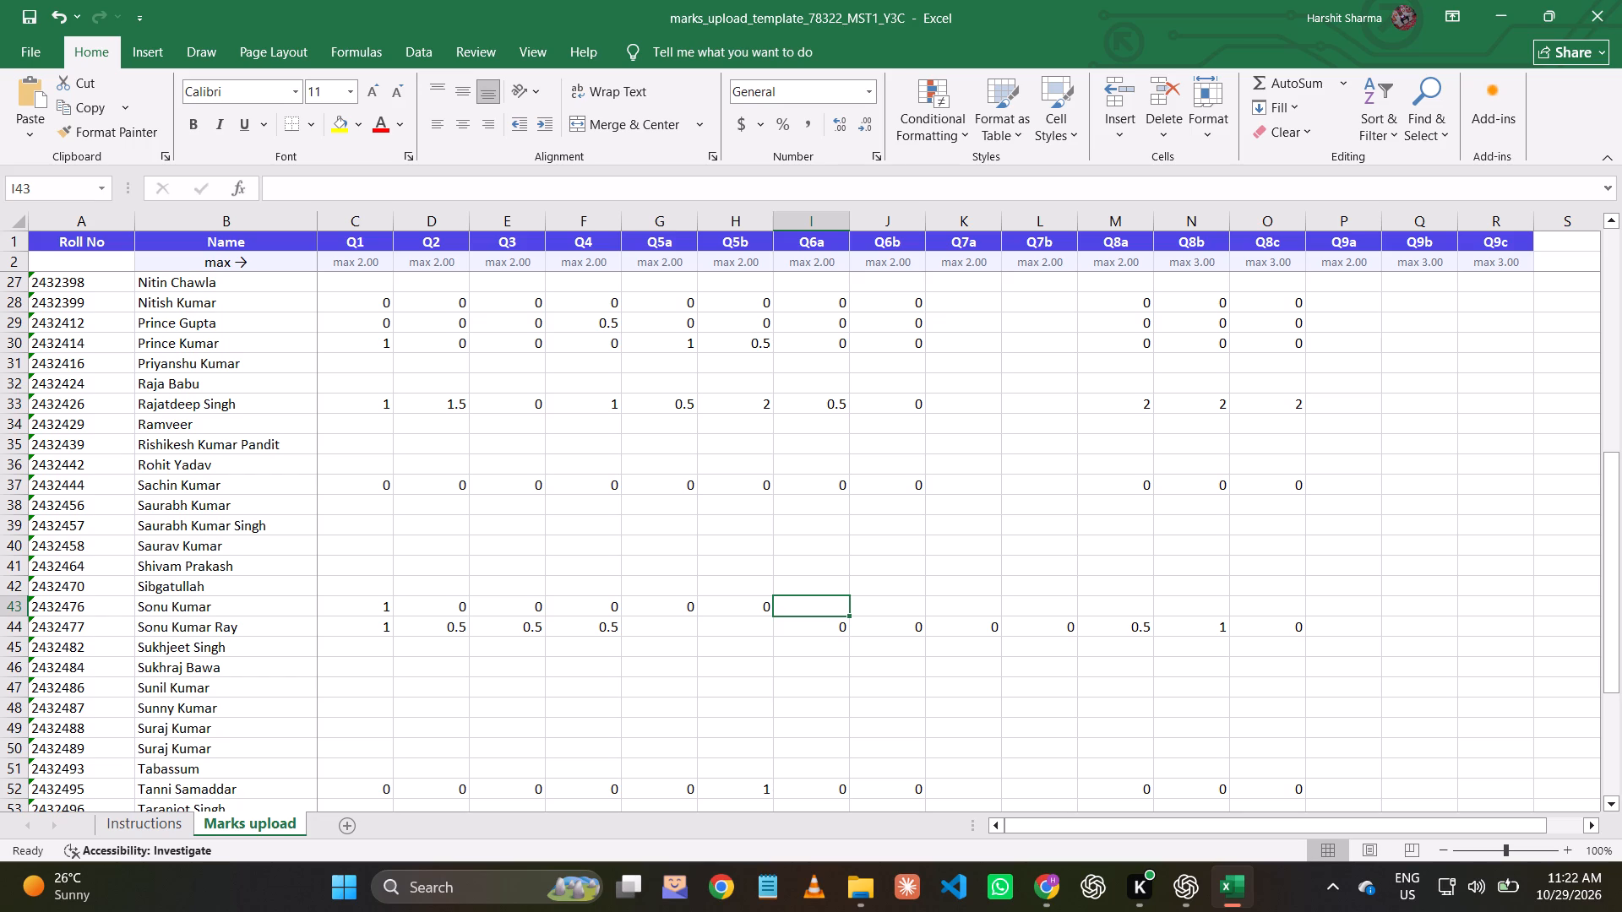
text(.5)
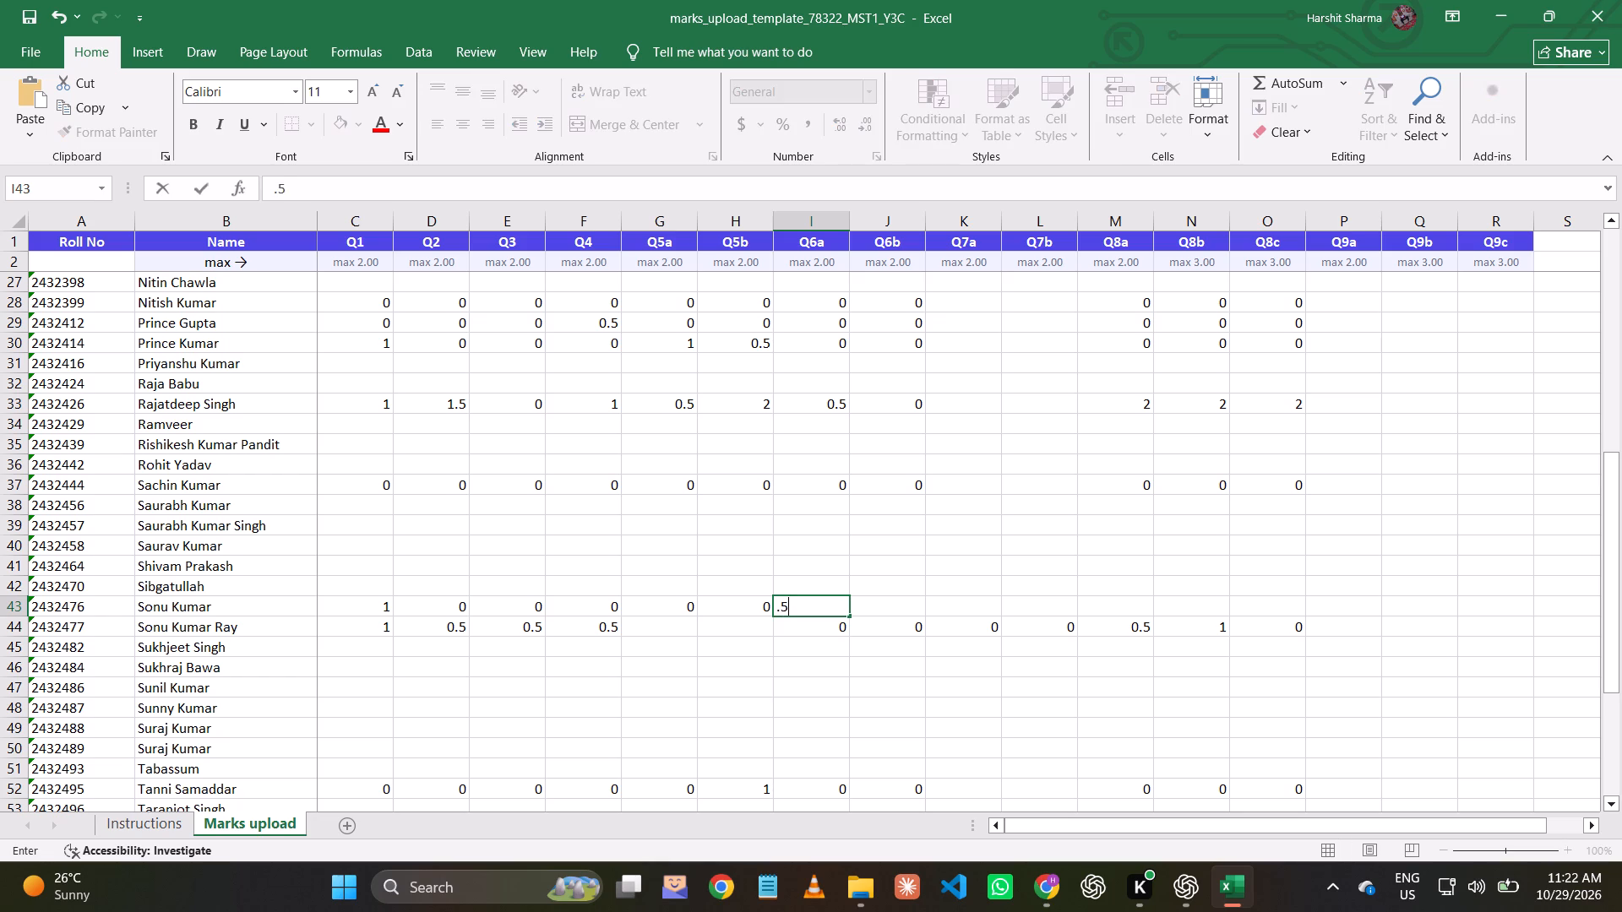
key(Right)
text(.5)
key(Right)
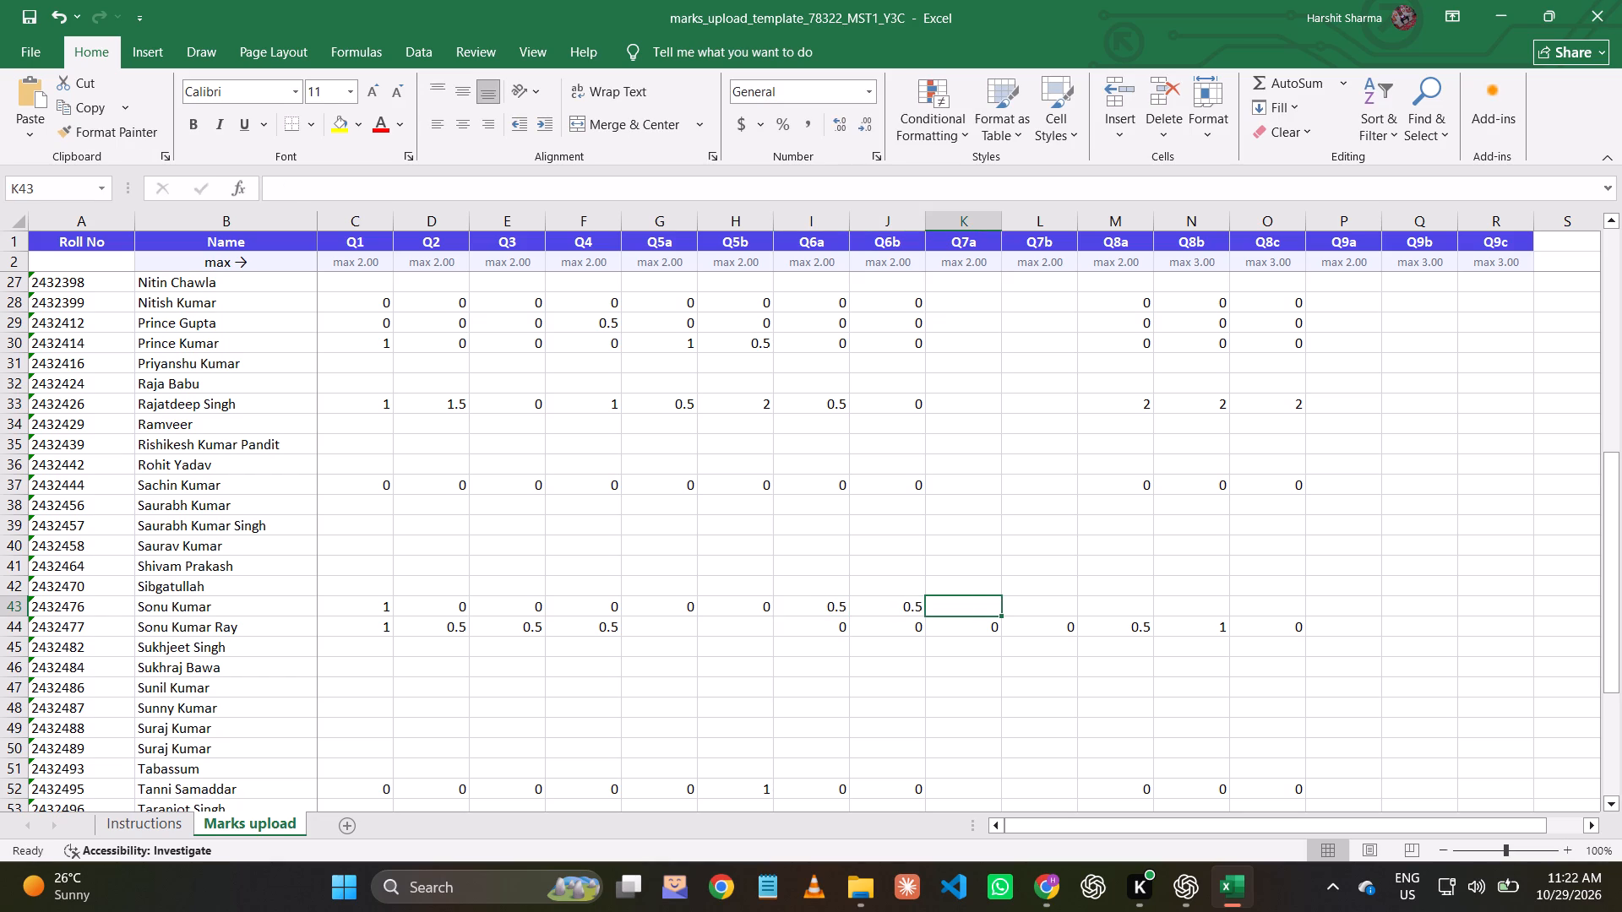
Skip Q7a and Q7b in row 43 and enter 0 for Q8a, Q8b and Q8c.
key(Right)
key(Right)
key(Right)
key(Left)
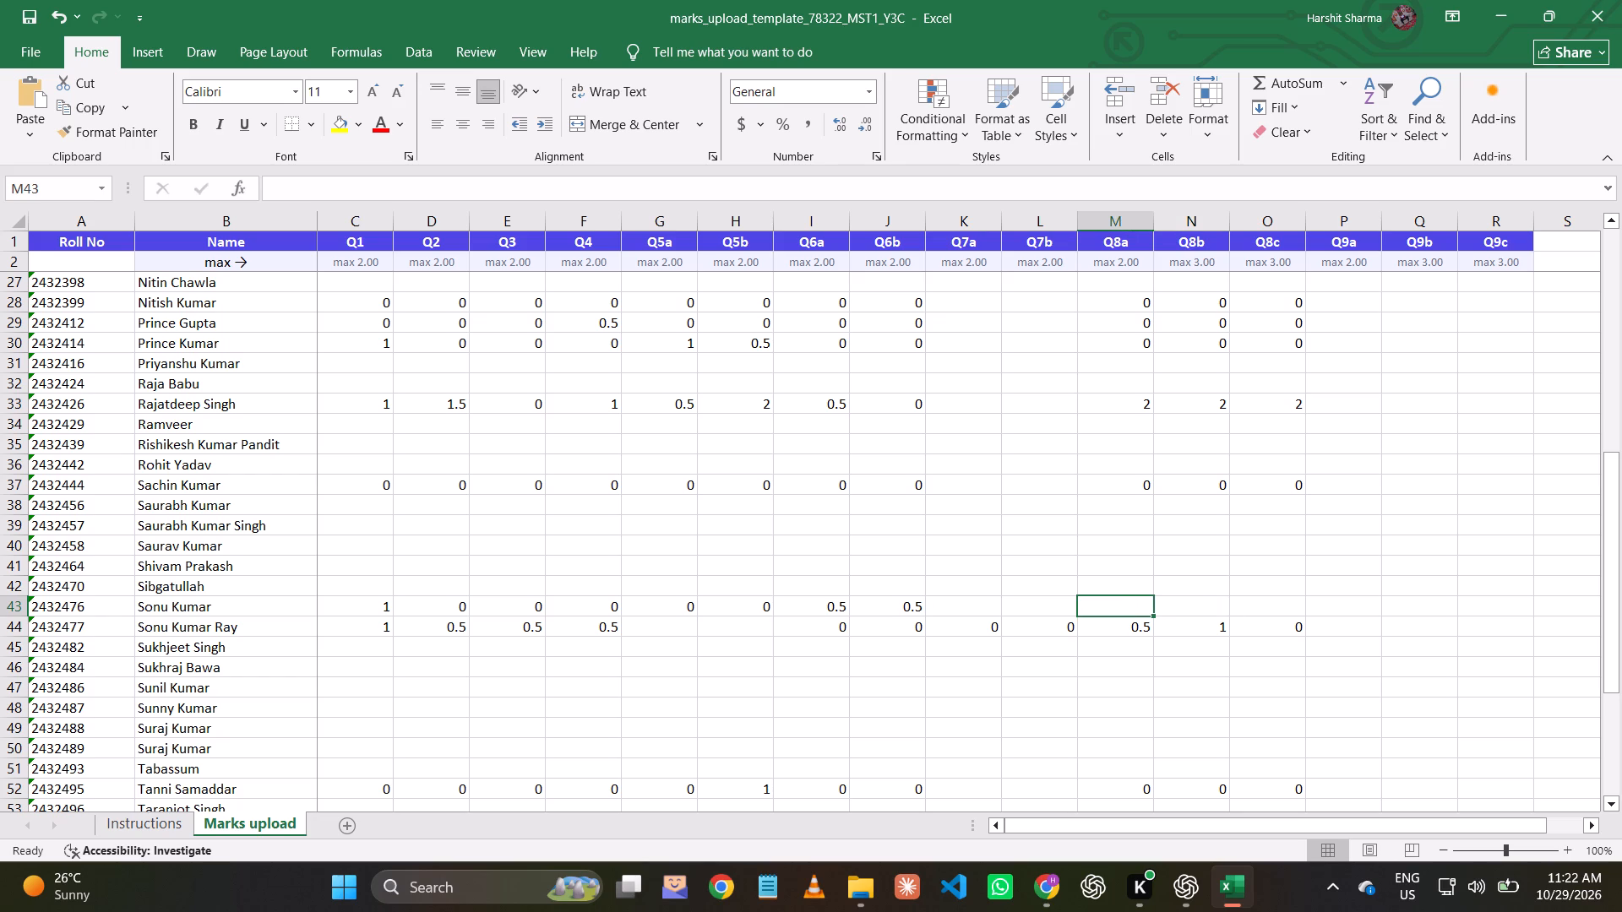
key(0)
key(Right)
key(0)
key(Right)
key(0)
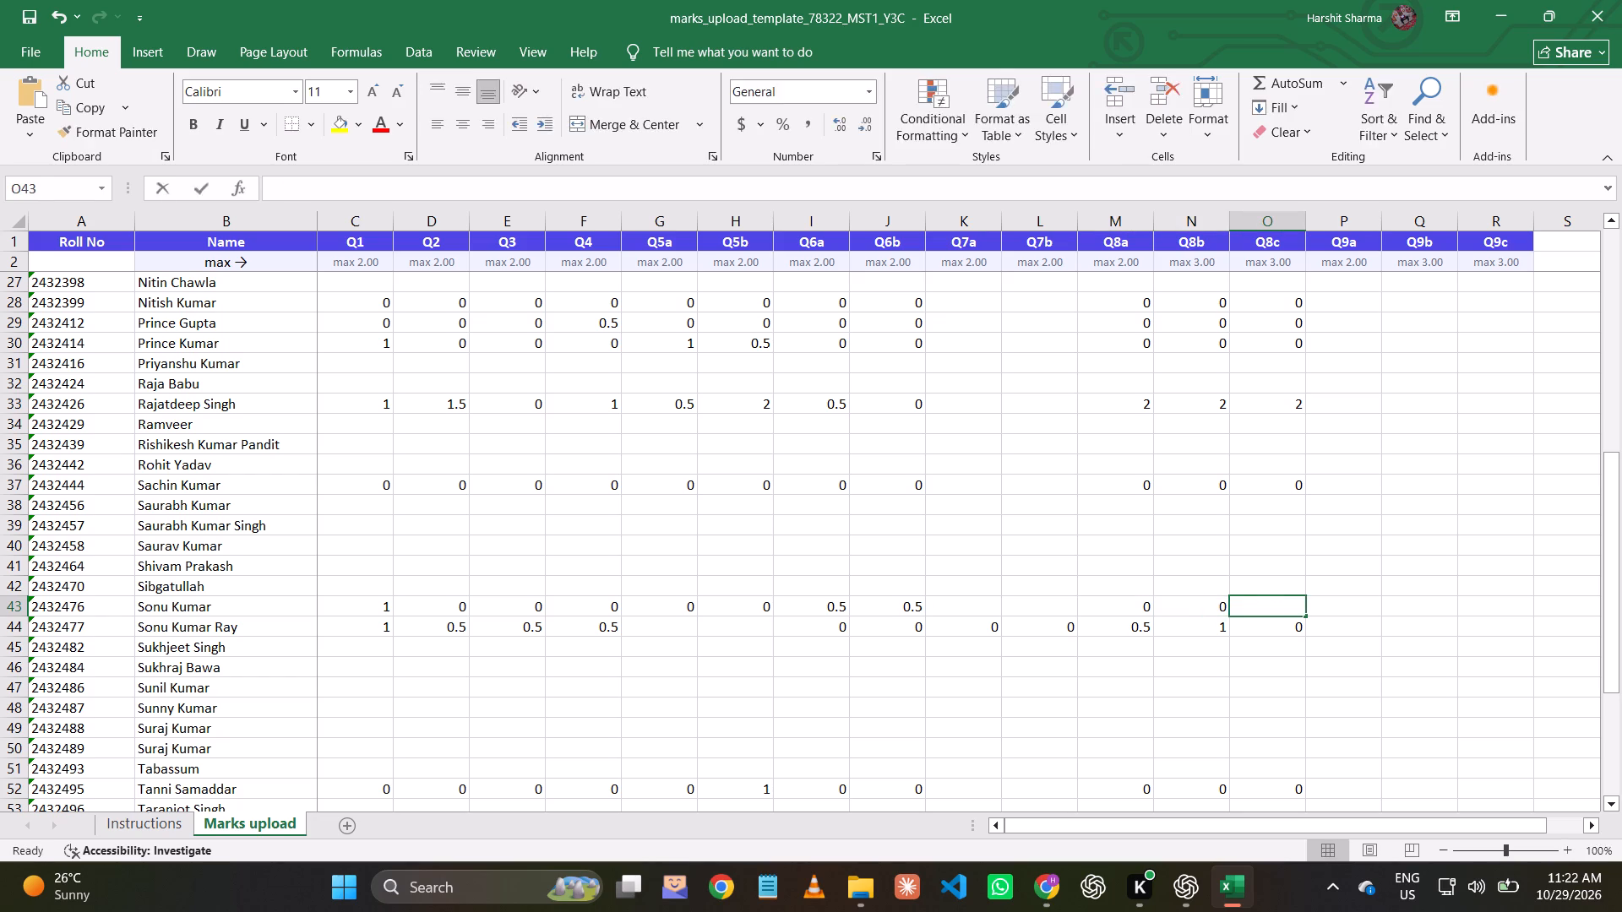
key(Right)
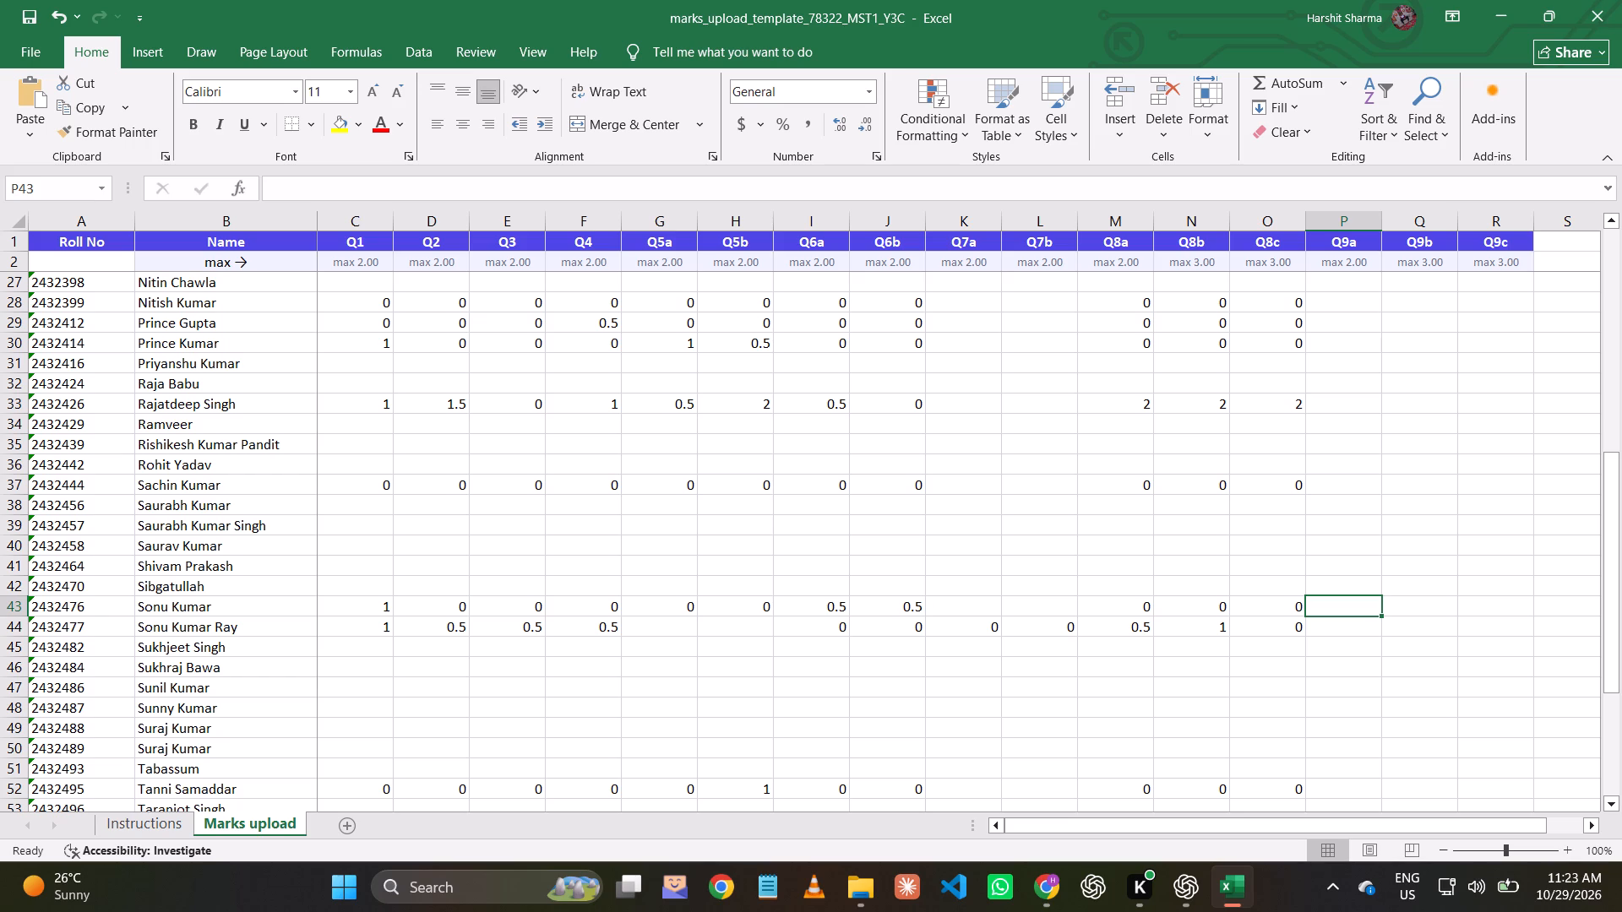
For the student in row 38, enter 0 for Q1, Q2, Q3 and Q4.
click(335, 506)
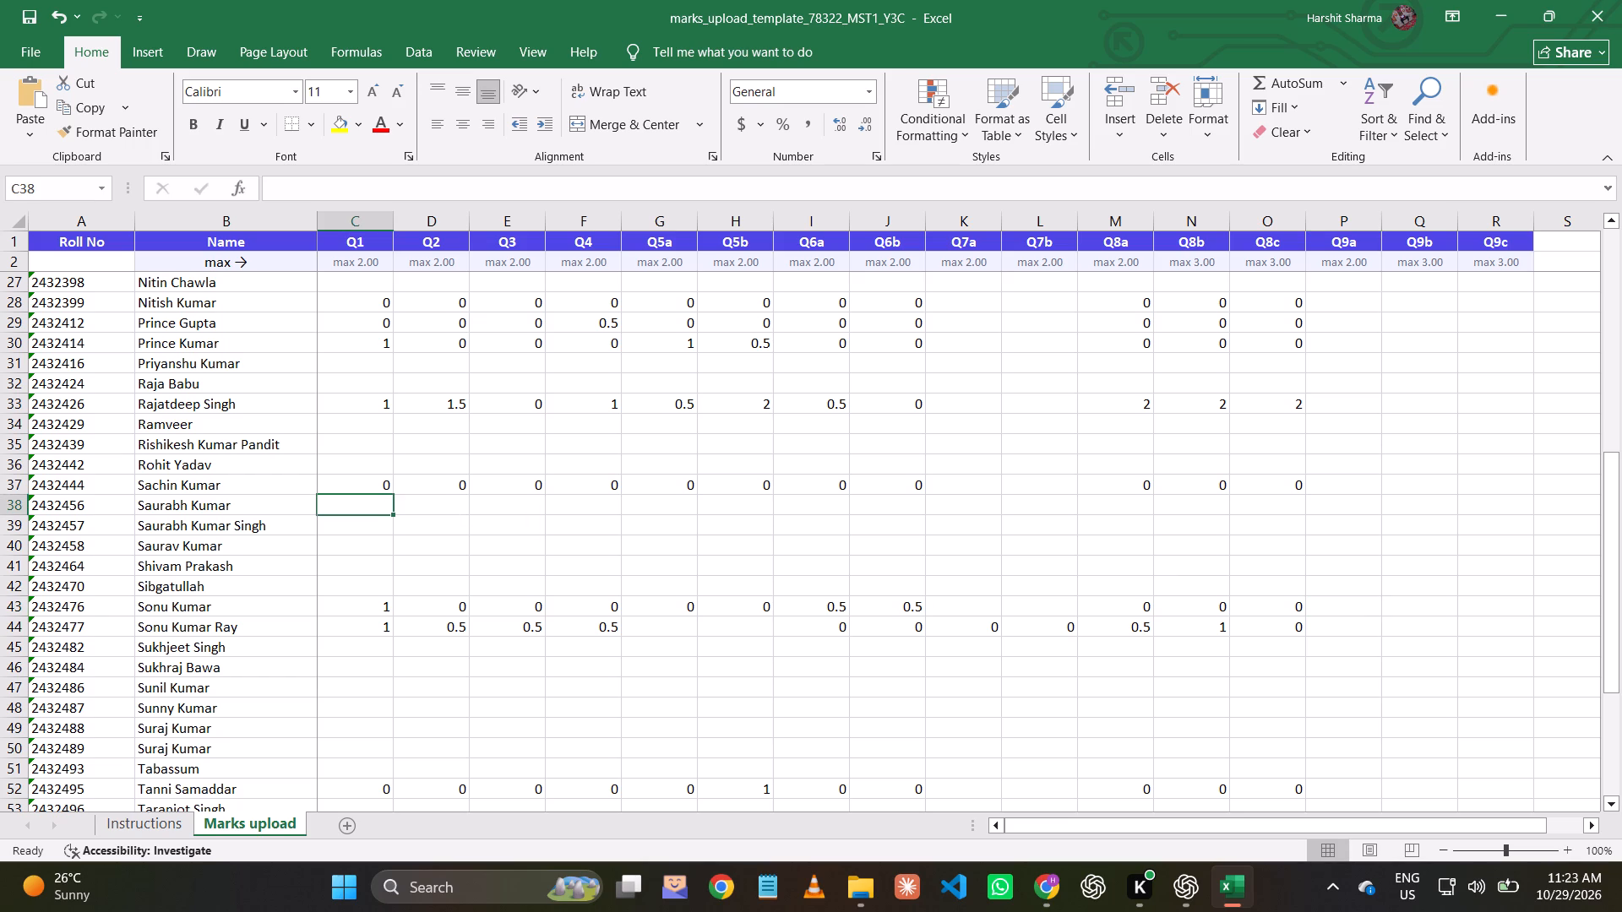
key(0)
key(Right)
key(0)
key(Right)
key(0)
key(Right)
key(0)
key(Right)
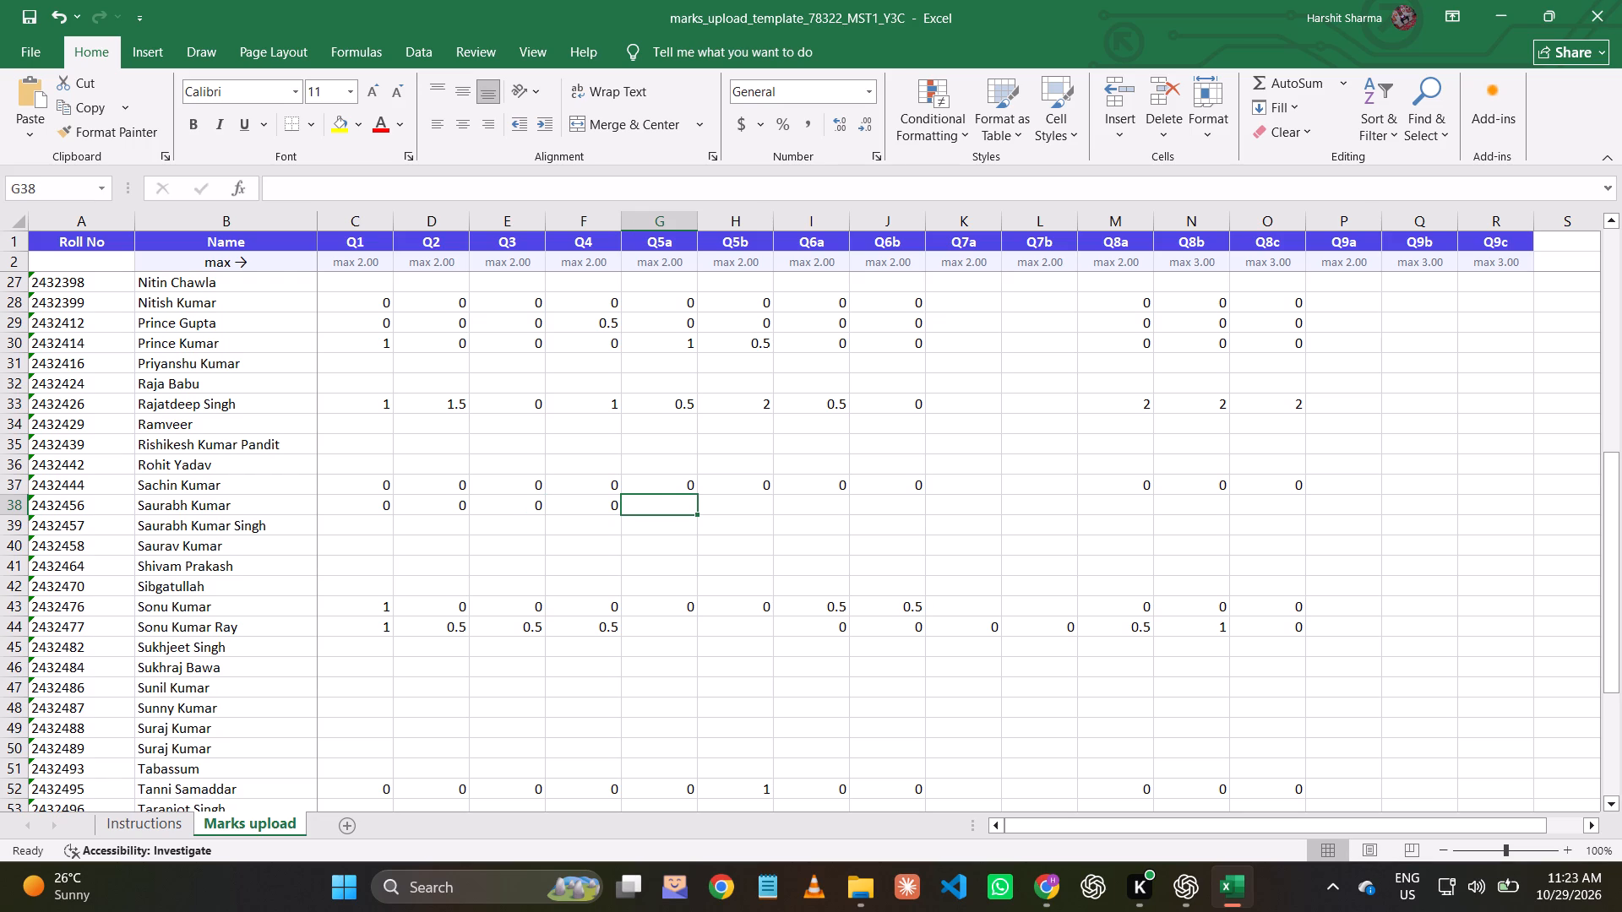
In row 38, enter 1 for Q5a and 0 for Q5b, Q6a and Q6b.
key(1)
key(Right)
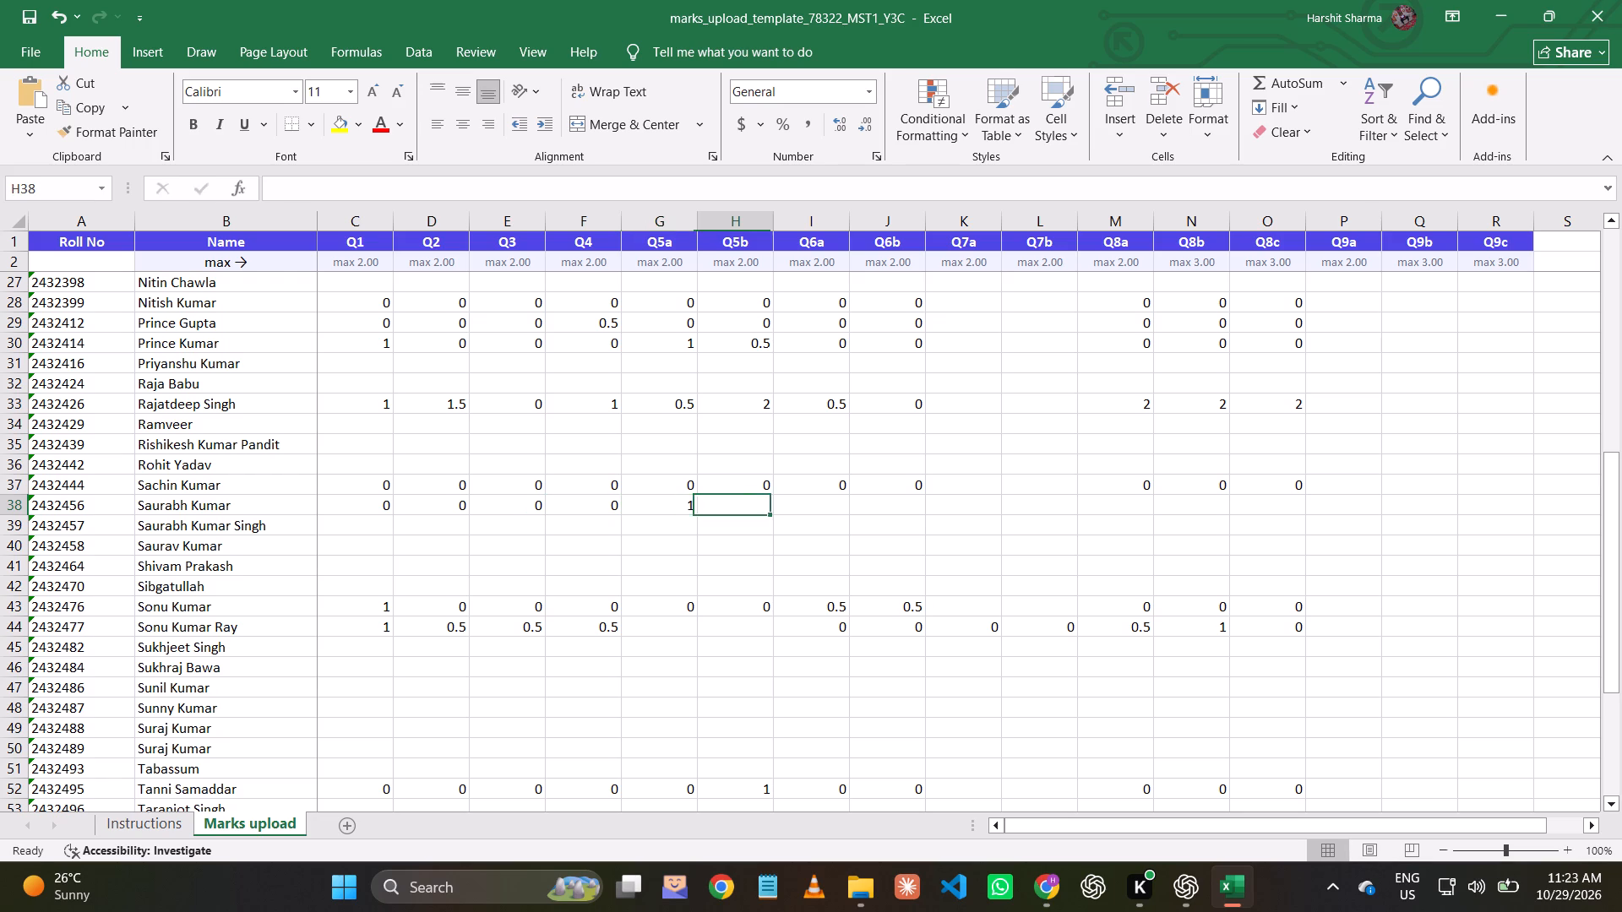
key(0)
key(Right)
key(0)
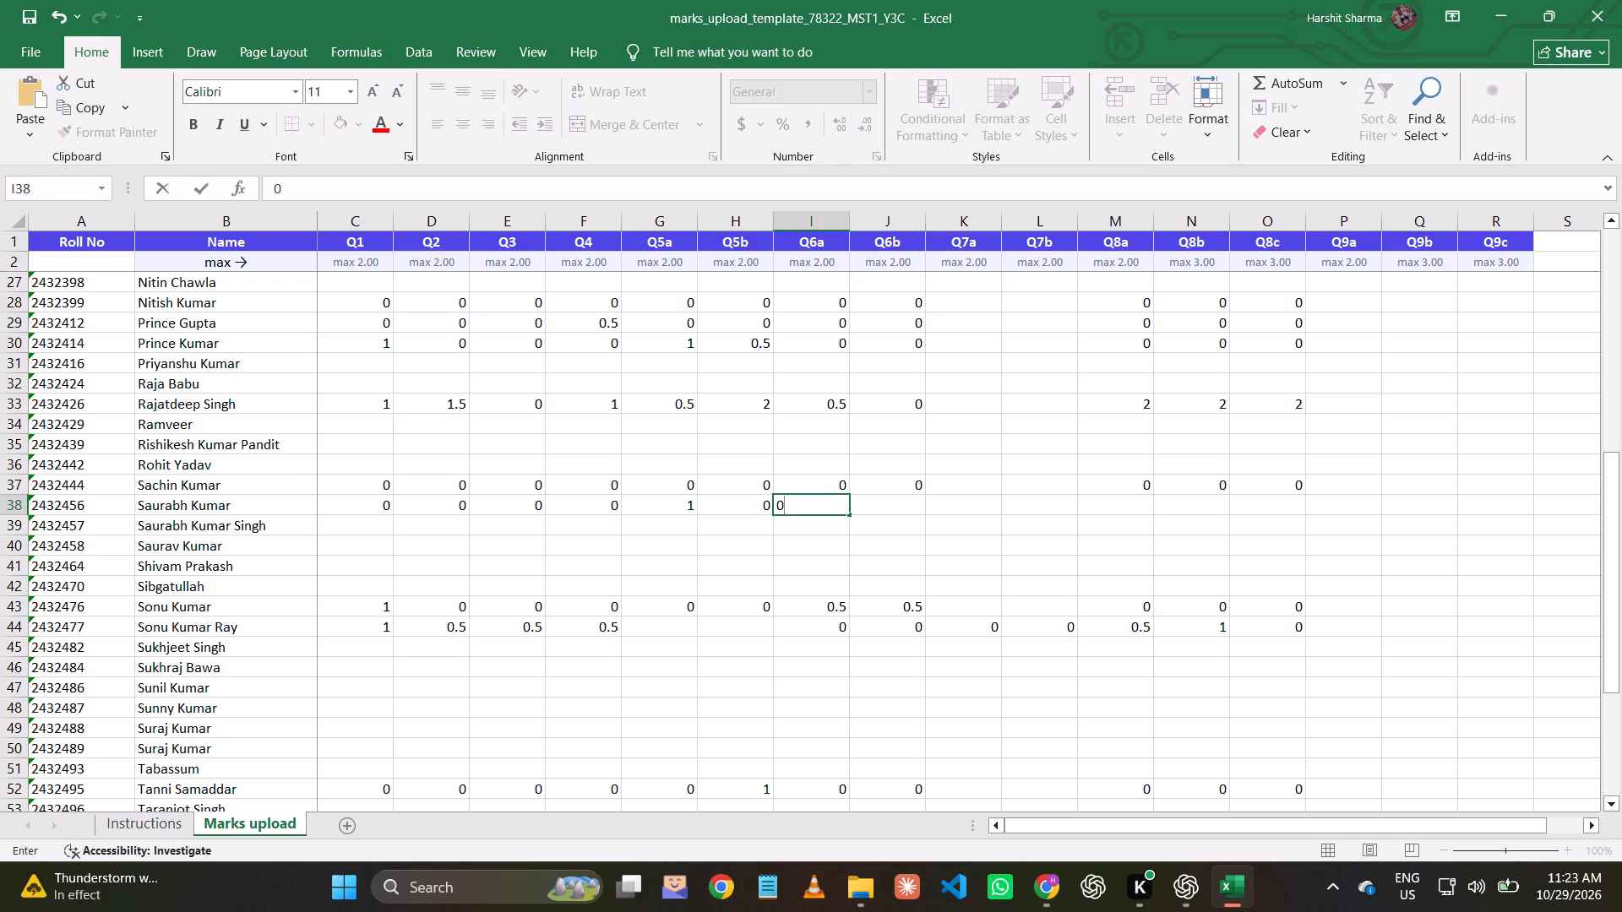
key(Right)
key(0)
key(Right)
Skip Q7a and Q7b in row 38, enter 0 for Q8a, Q8b and Q8c, and save the workbook.
key(Right)
key(Right)
key(0)
key(Right)
text(00)
key(0)
key(Right)
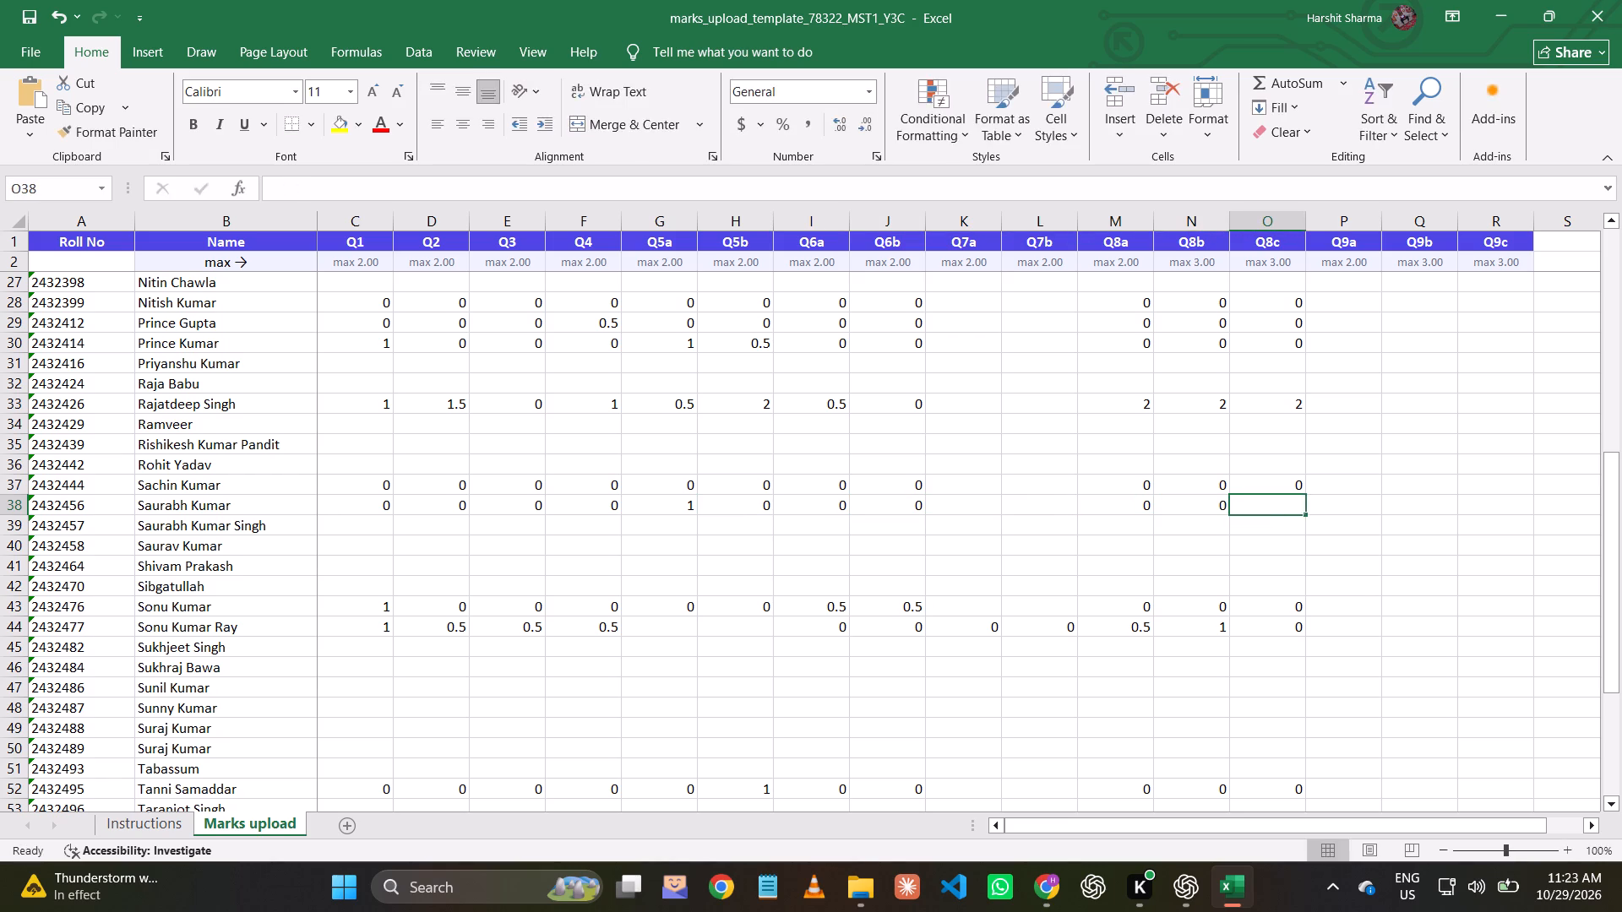
key(0)
key(Right)
key(ctrl+s)
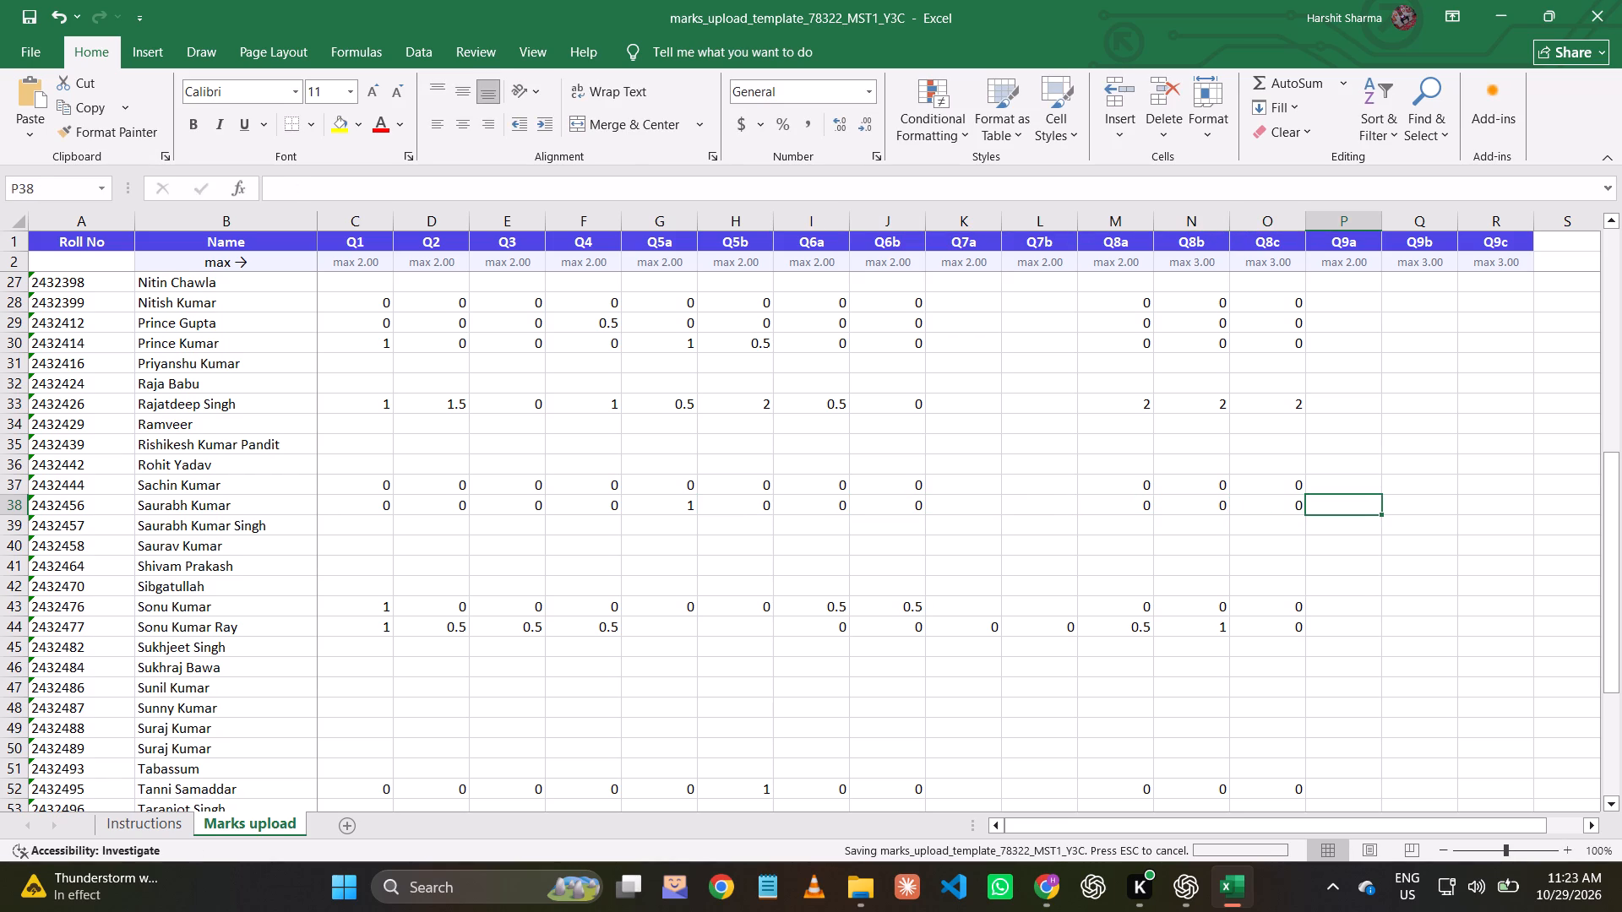
For the student in row 36, enter 0 for Q1, Q2, Q3 and Q4.
key(Up)
key(Left)
key(Left)
key(Left)
key(Left)
key(Left)
key(Left)
key(Left)
key(Left)
key(Left)
key(Left)
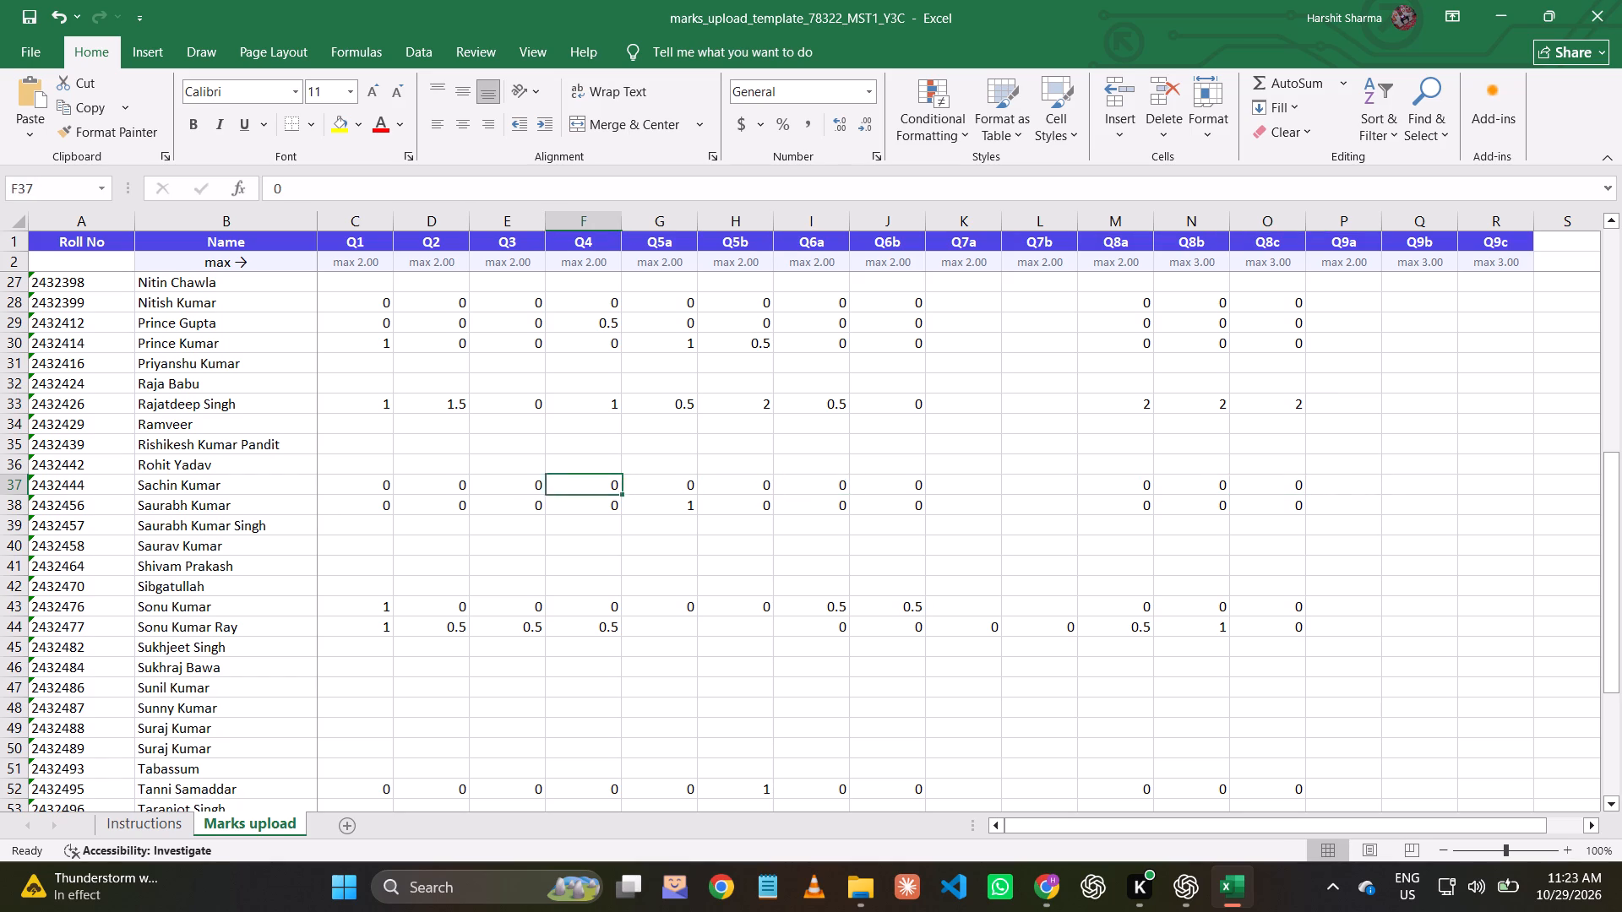
key(Left)
key(Left)
key(Left)
key(Up)
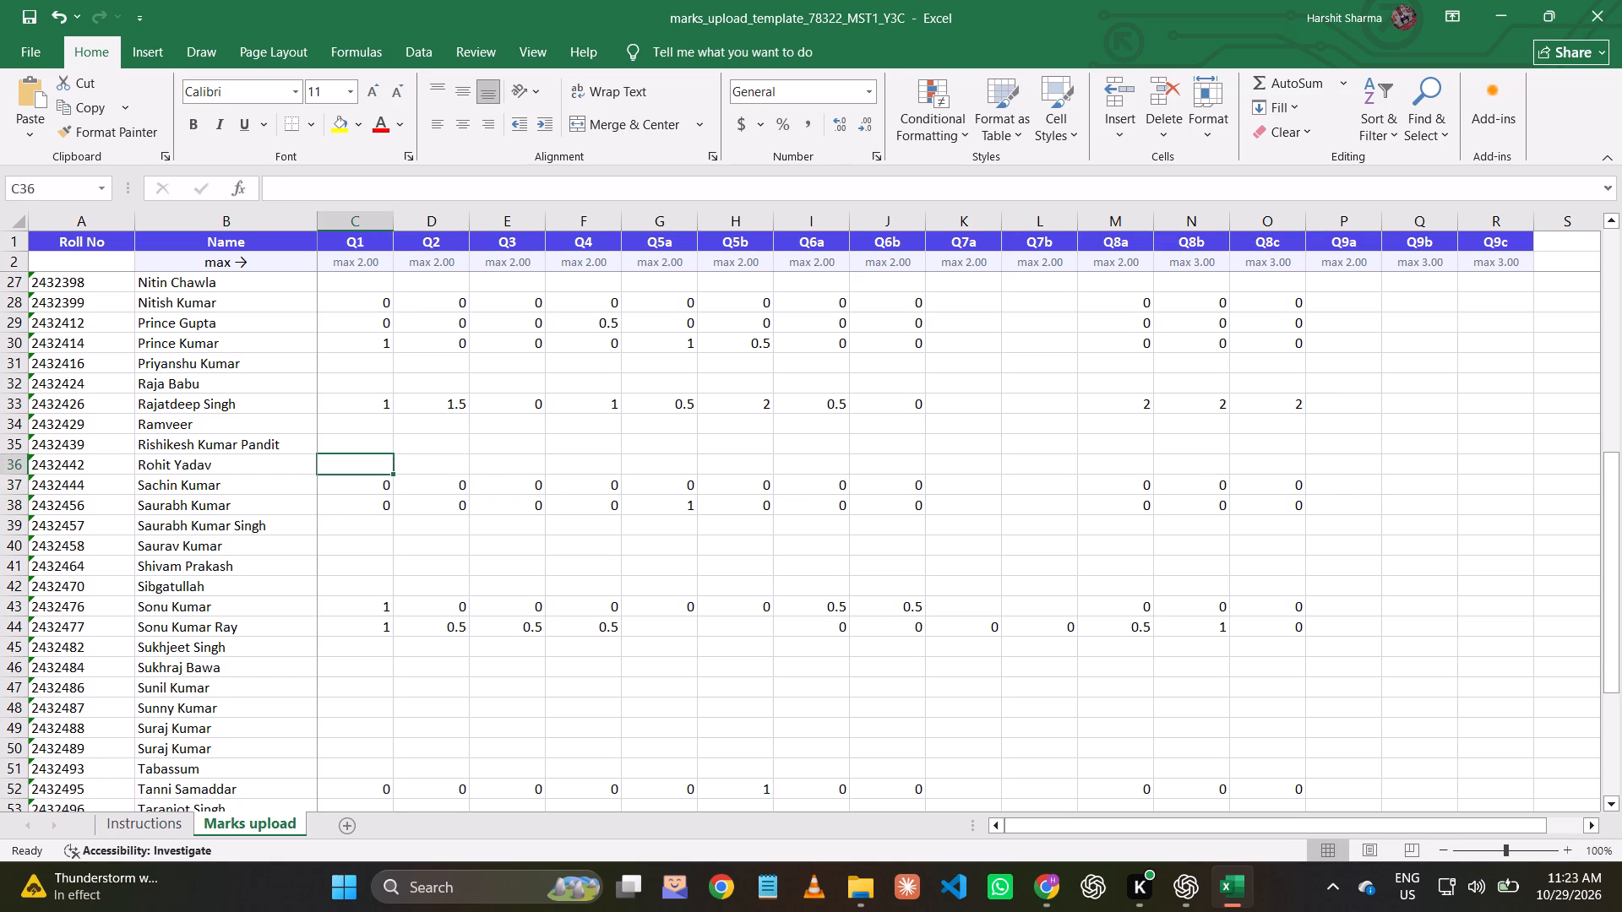
key(0)
key(Right)
key(0)
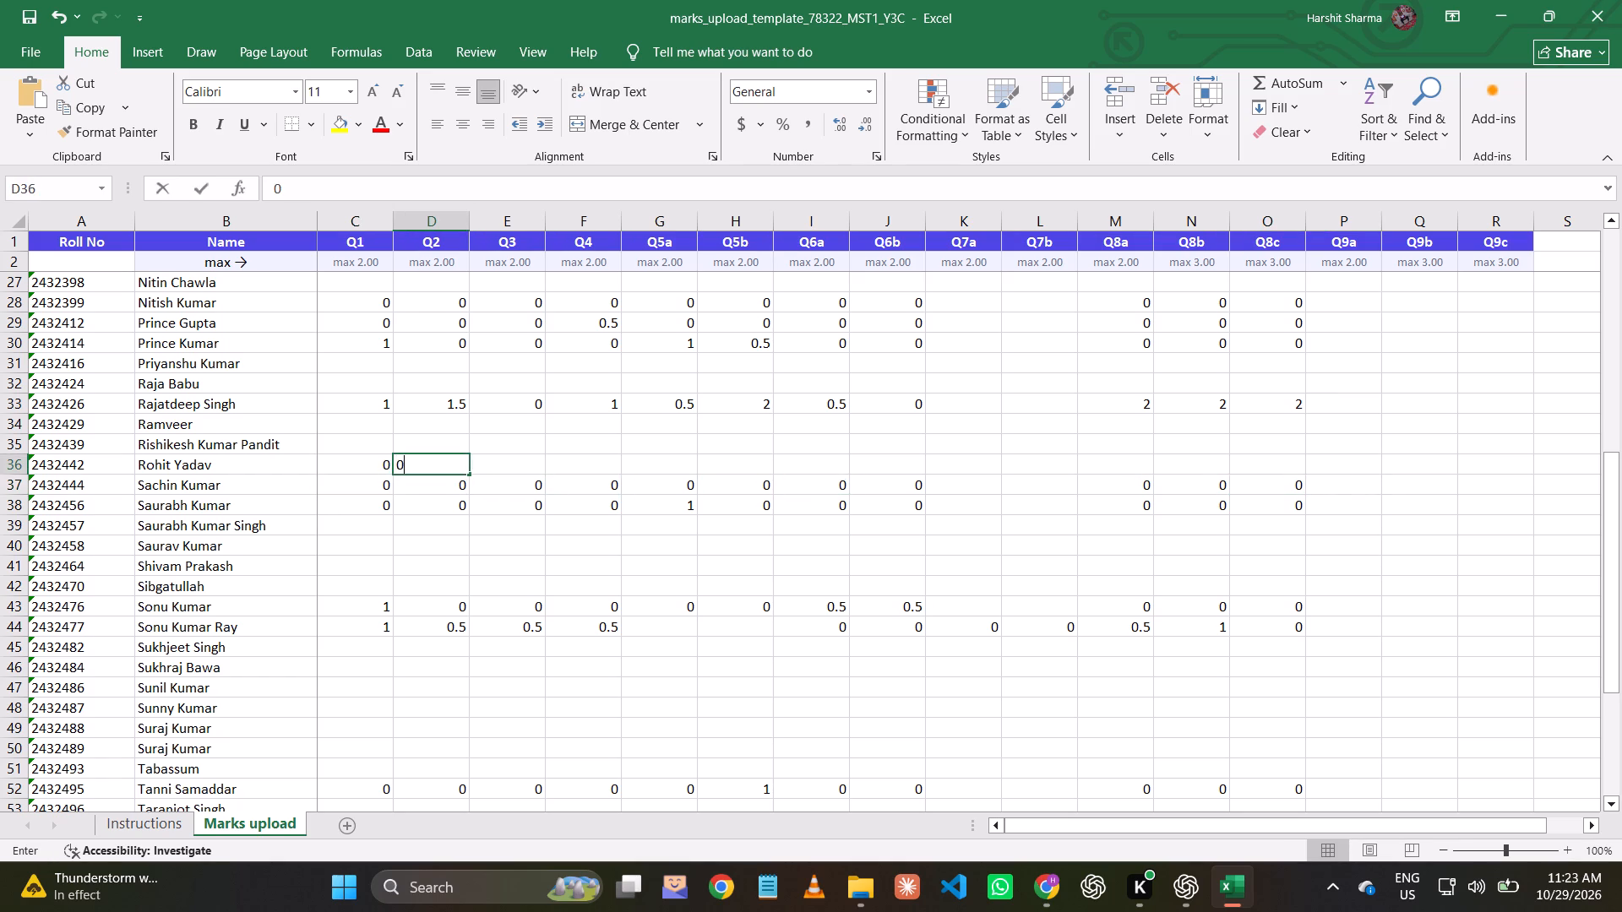
key(Right)
key(0)
key(Right)
key(0)
key(Right)
In row 36, enter 0 for Q5a, Q5b, Q6a and Q6b.
key(0)
key(Right)
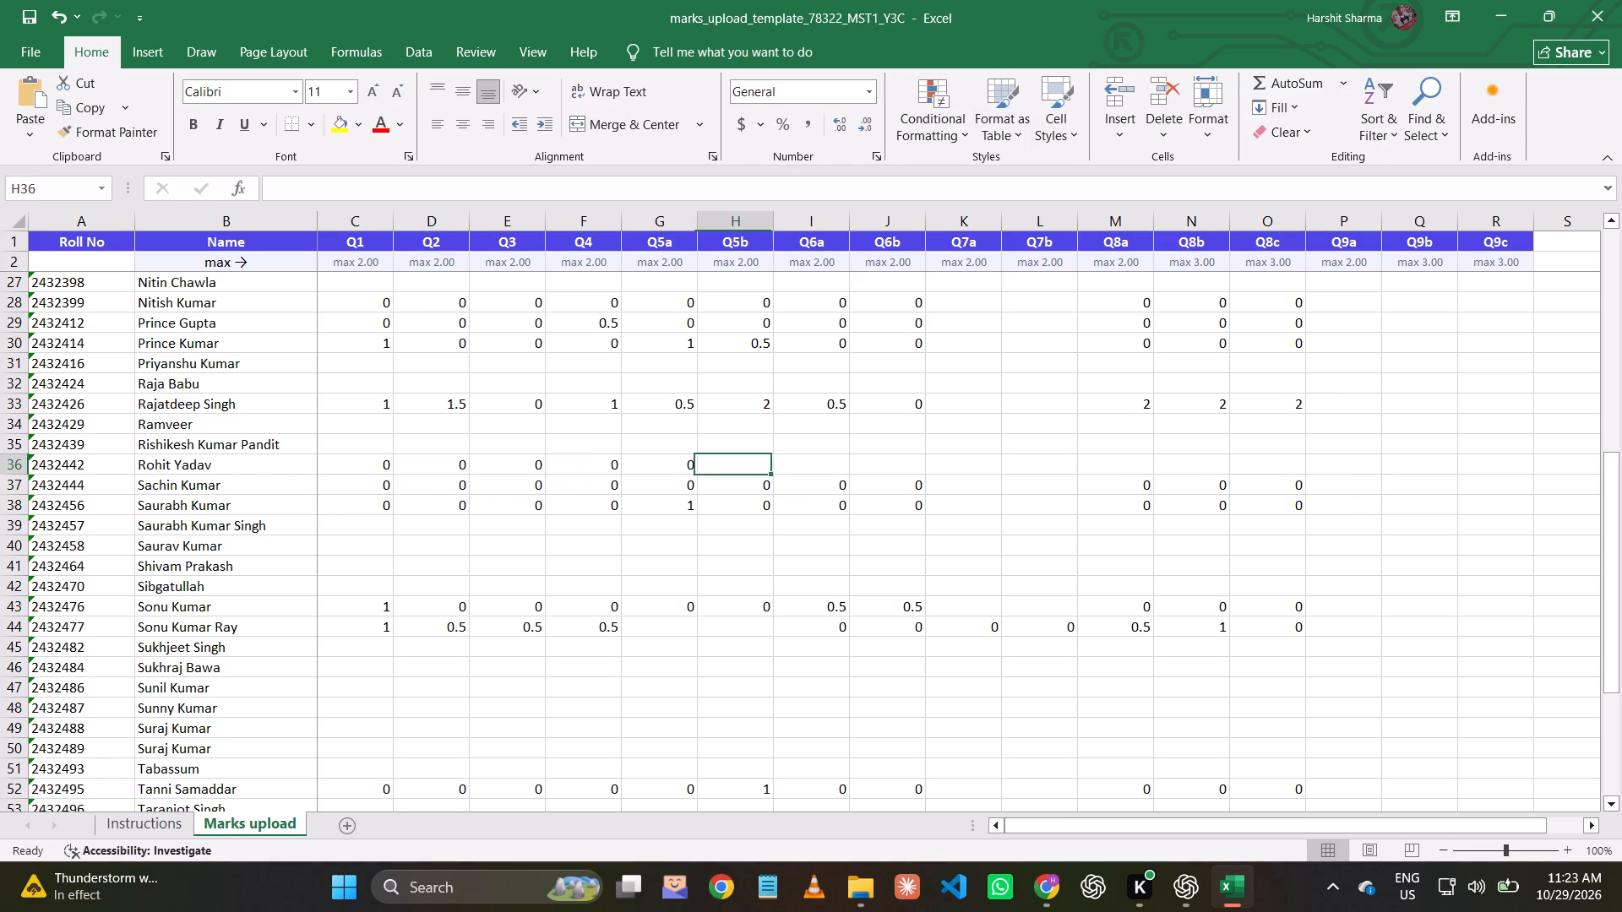
key(Right)
key(0)
key(Left)
key(0)
key(Right)
key(Right)
key(0)
key(Right)
Skip Q7a and Q7b in row 36, enter 0 for Q8a, Q8b and Q8c, and save the workbook.
key(Right)
key(Right)
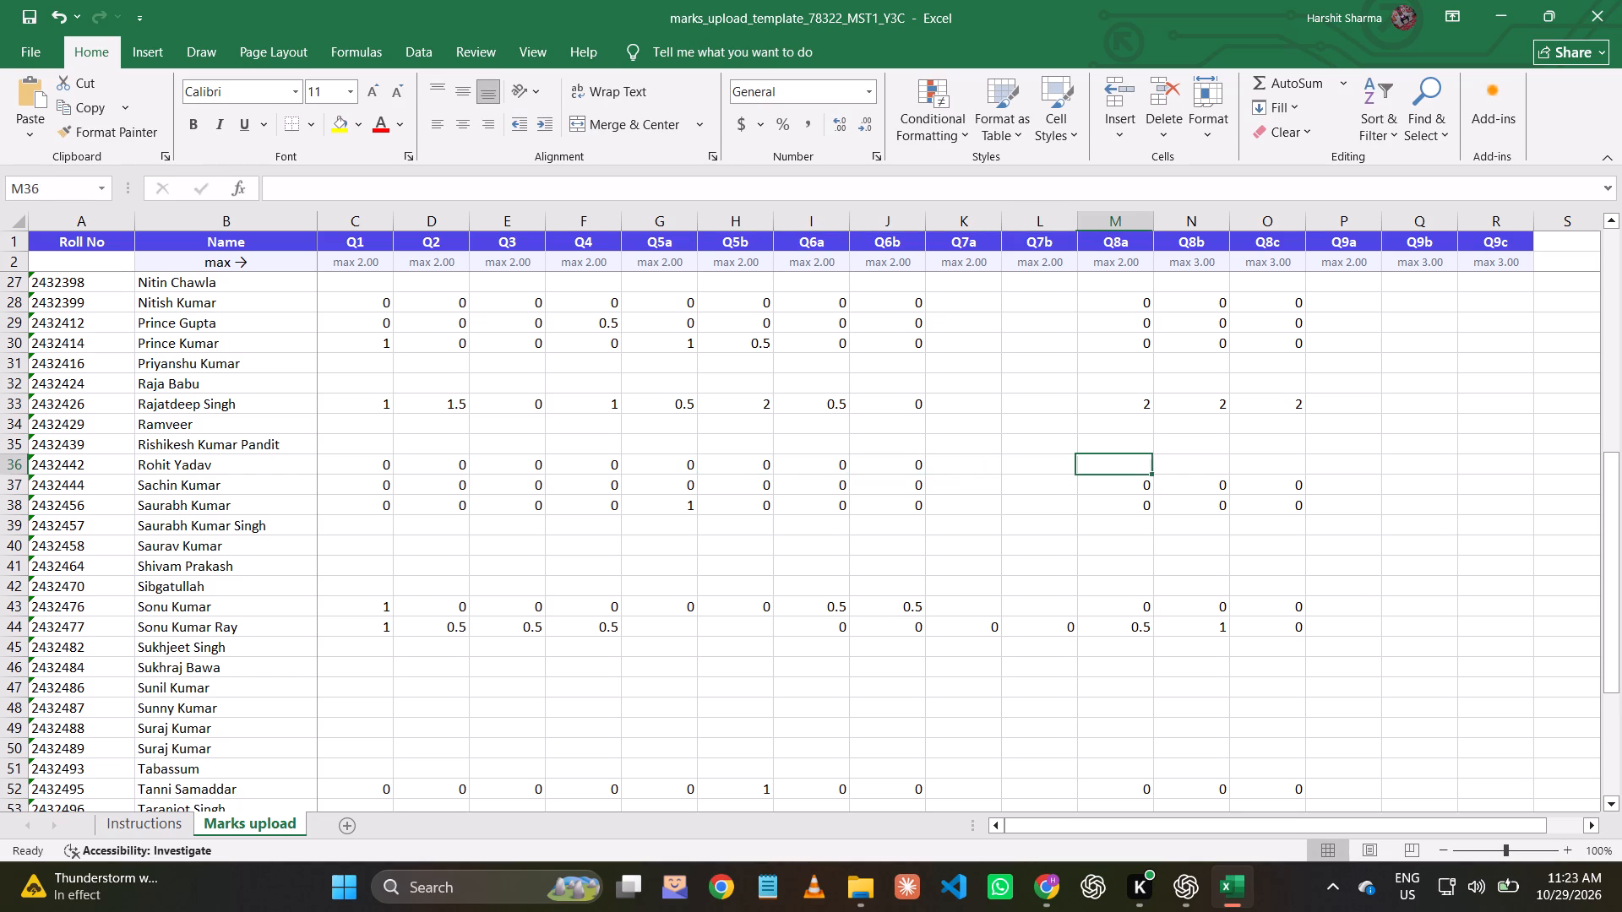
key(0)
key(Right)
key(0)
key(Right)
key(0)
key(Right)
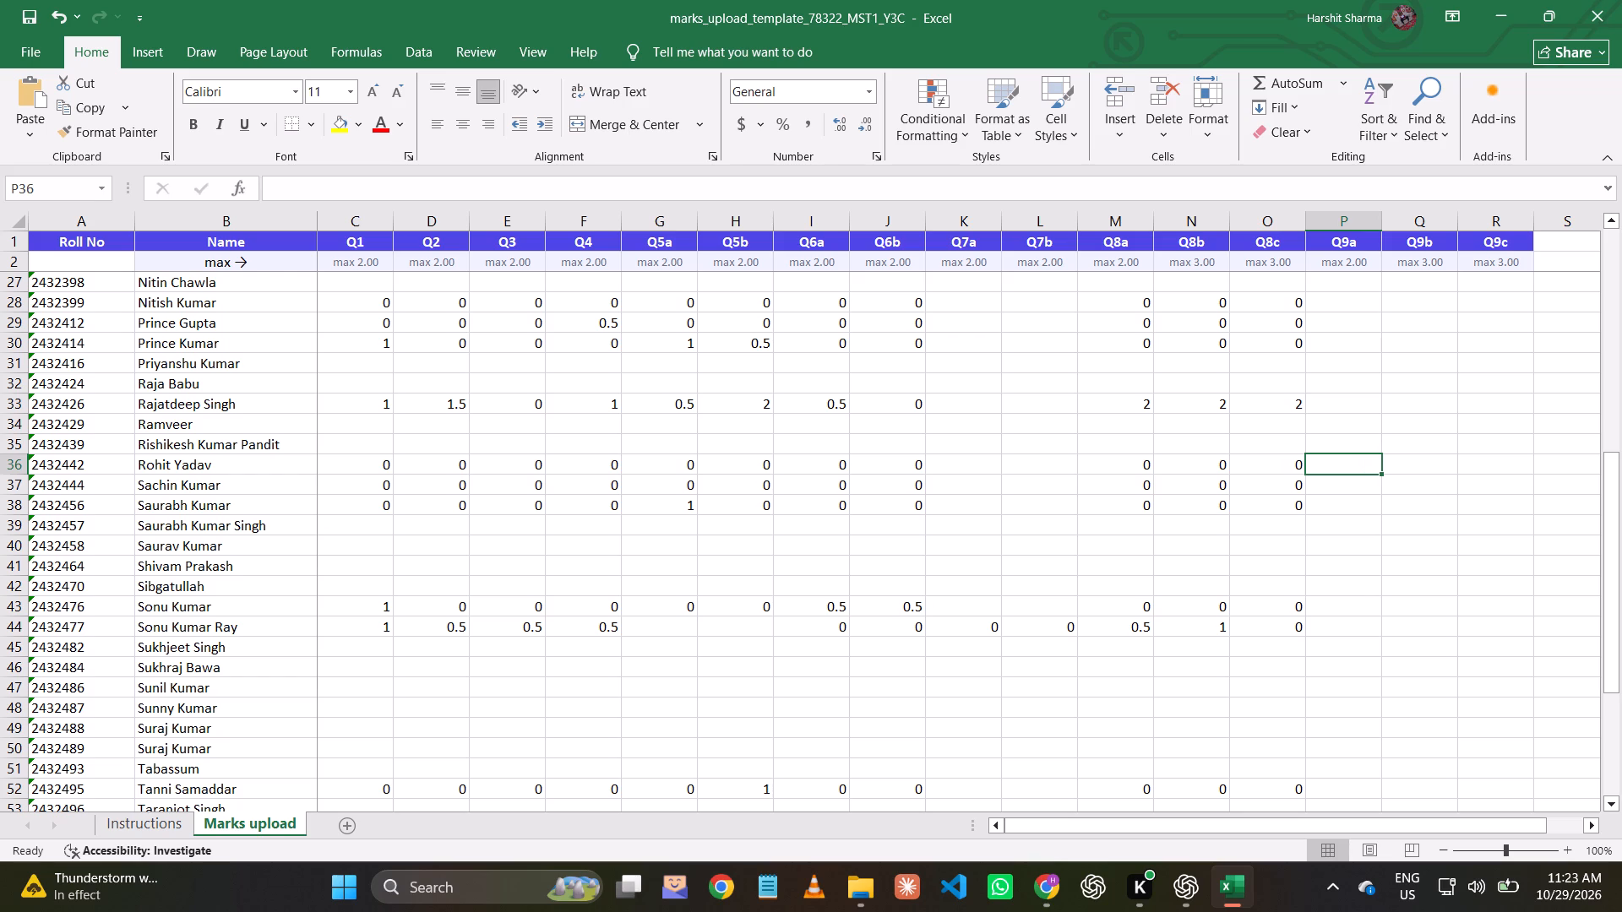
key(ctrl+s)
For the student in row 47, enter 1 for Q1, 0 for Q2 and Q3, and 1 for Q4.
key(Down)
key(Up)
key(Up)
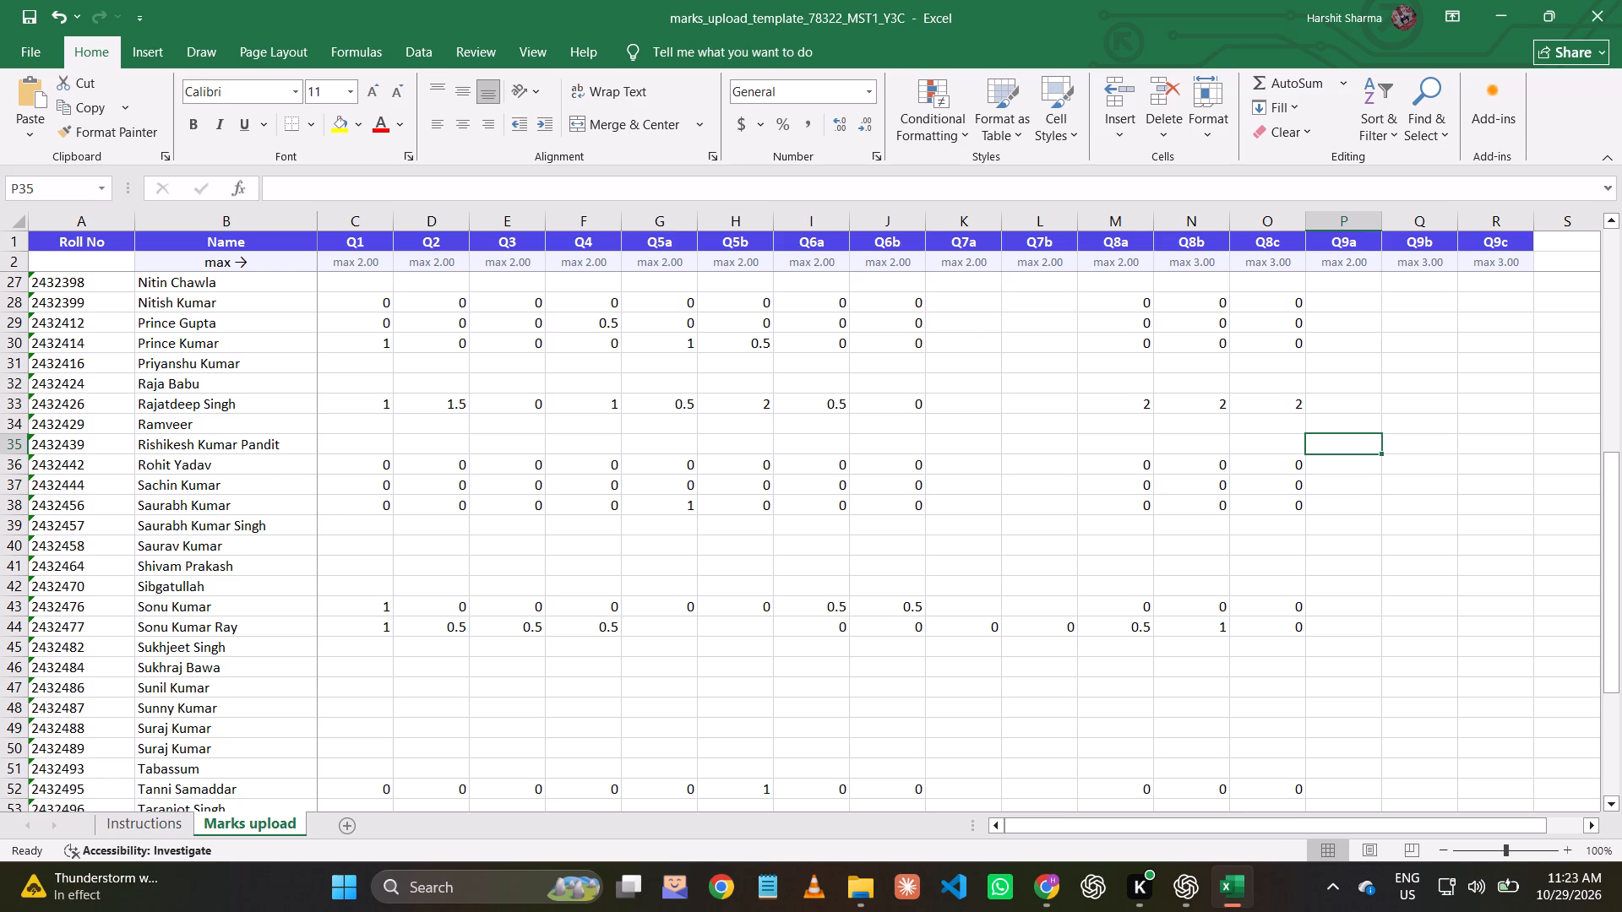
key(Left)
key(Left)
key(Left)
key(Left)
key(Left)
key(Left)
key(Left)
key(Left)
key(Left)
key(Left)
key(Left)
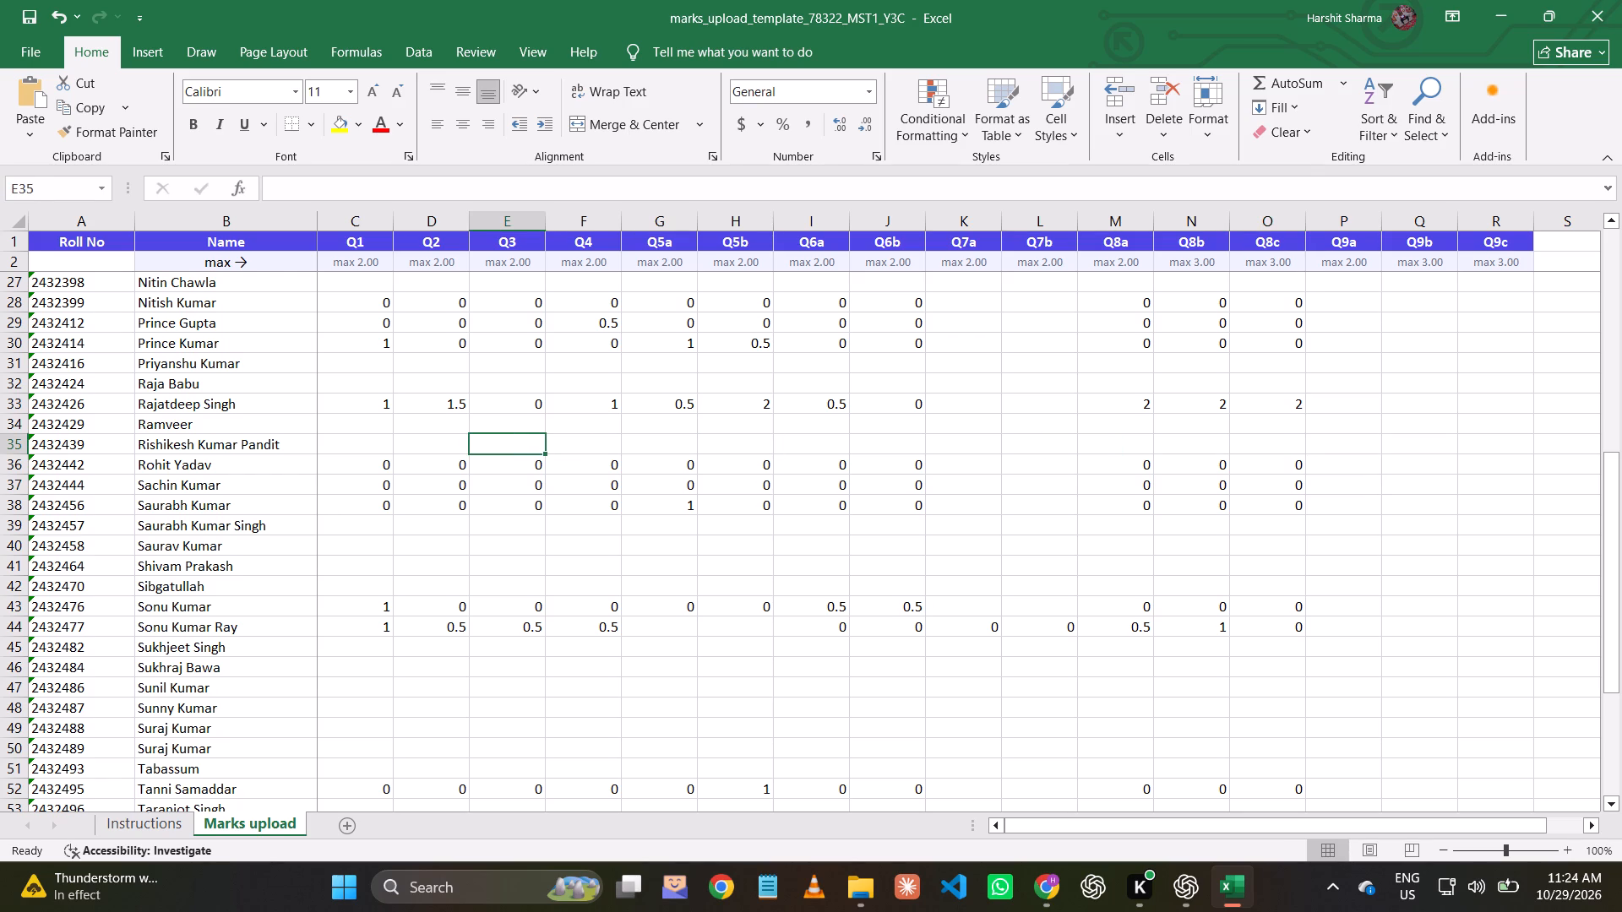
key(Left)
key(Left)
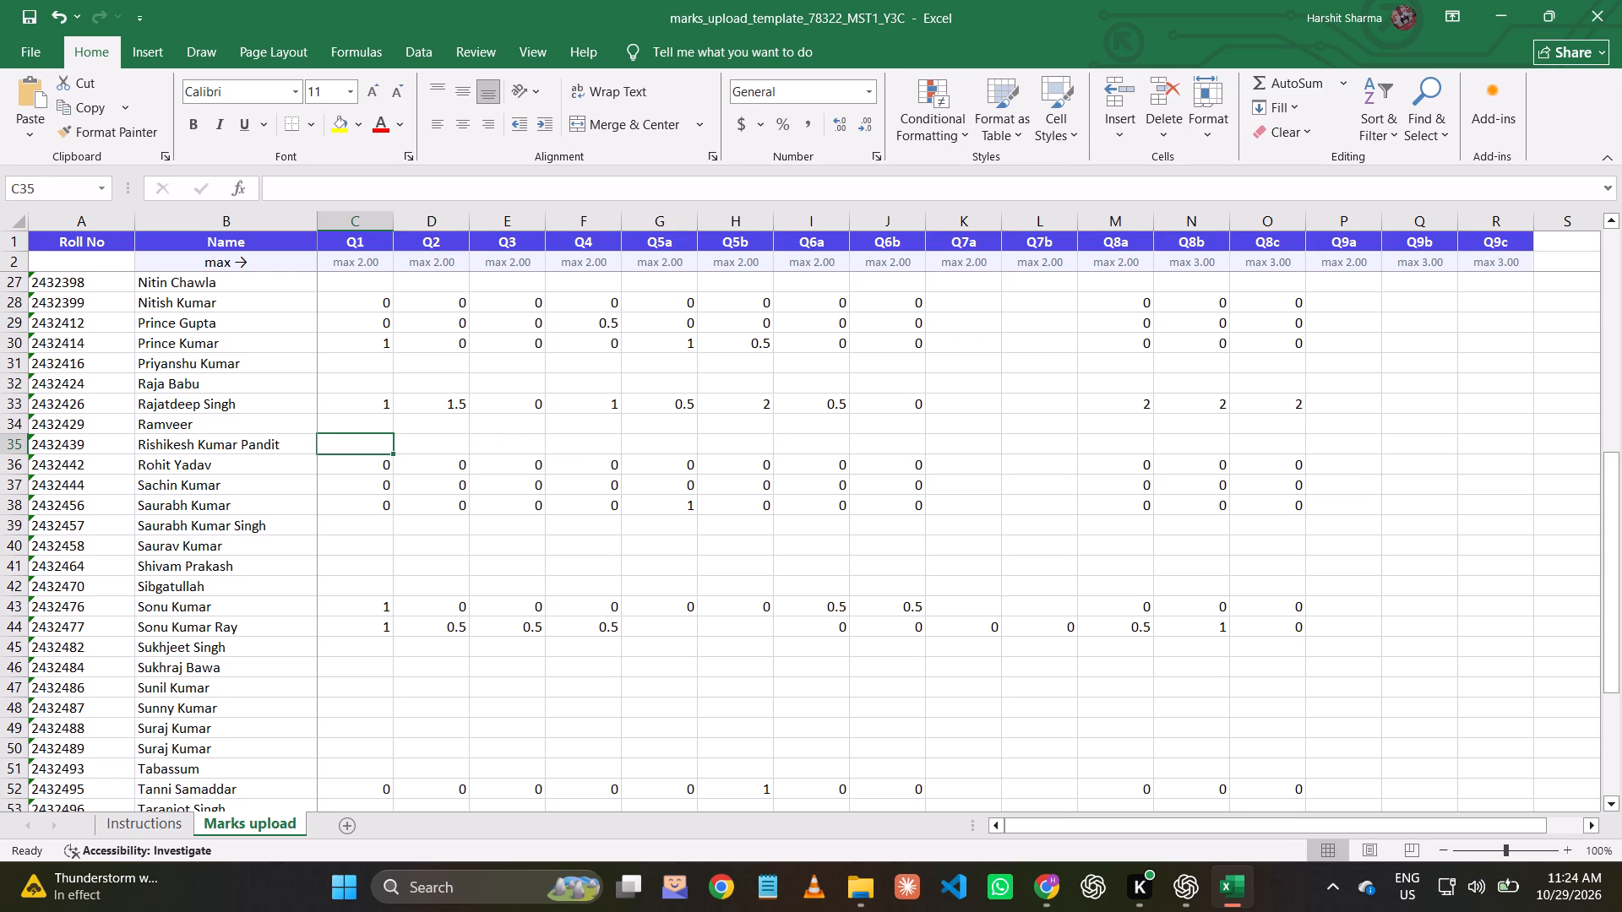
key(Down)
key(Down)
key(Down)
key(Down)
key(Down)
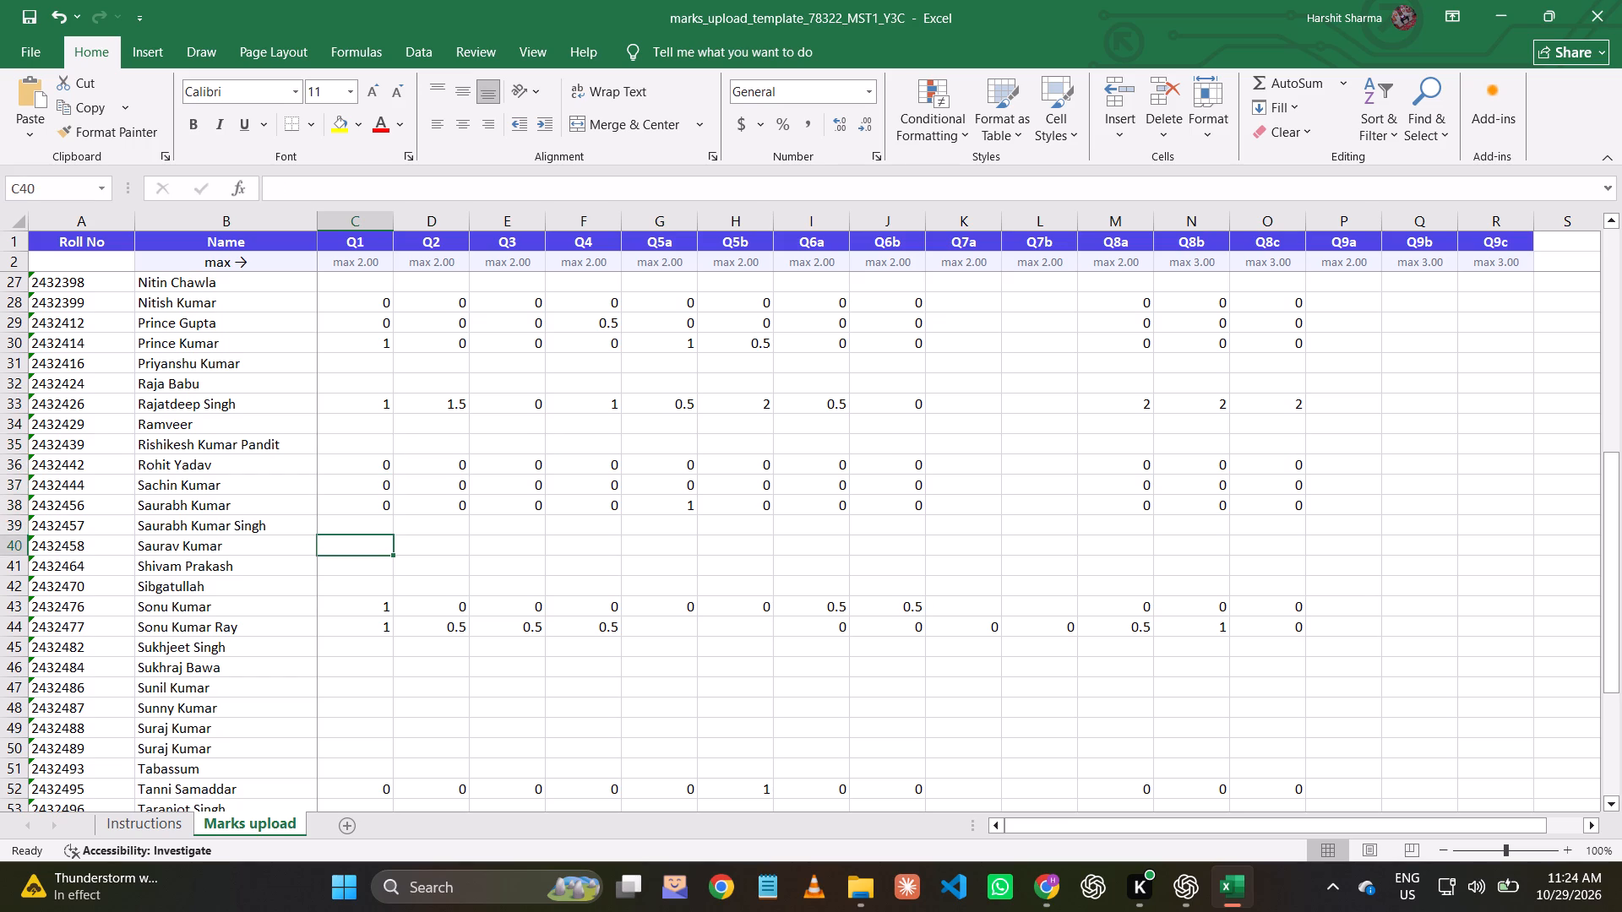
key(Down)
key(Down)
key(Down)
key(Down)
key(Down)
key(Down)
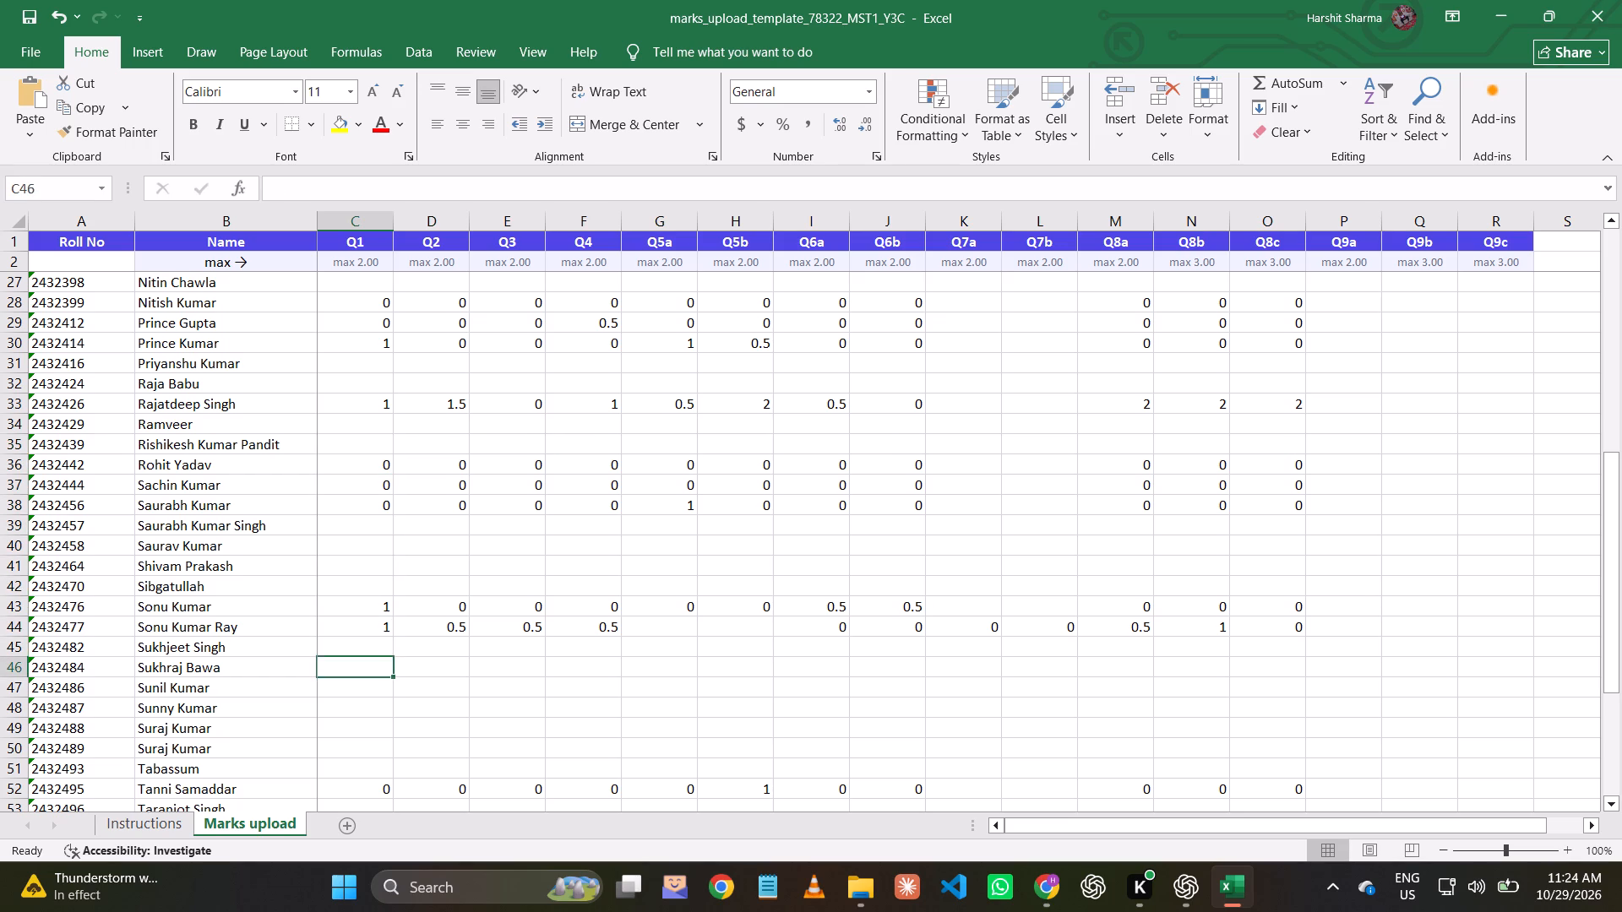
key(Down)
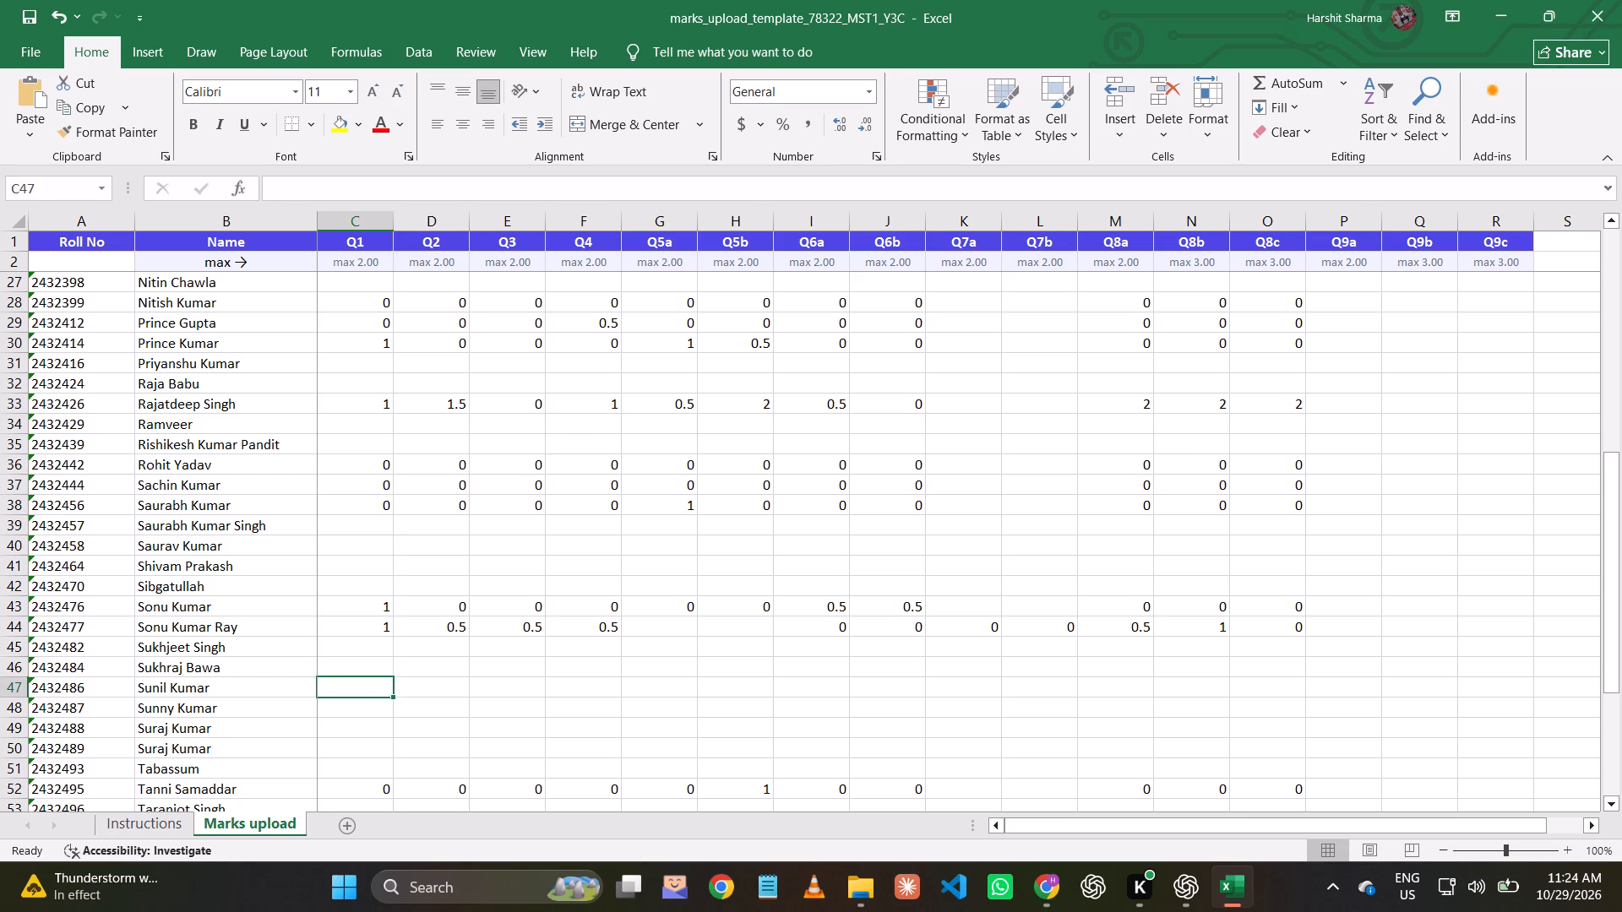
key(1)
key(Right)
key(0)
key(Right)
key(0)
key(Right)
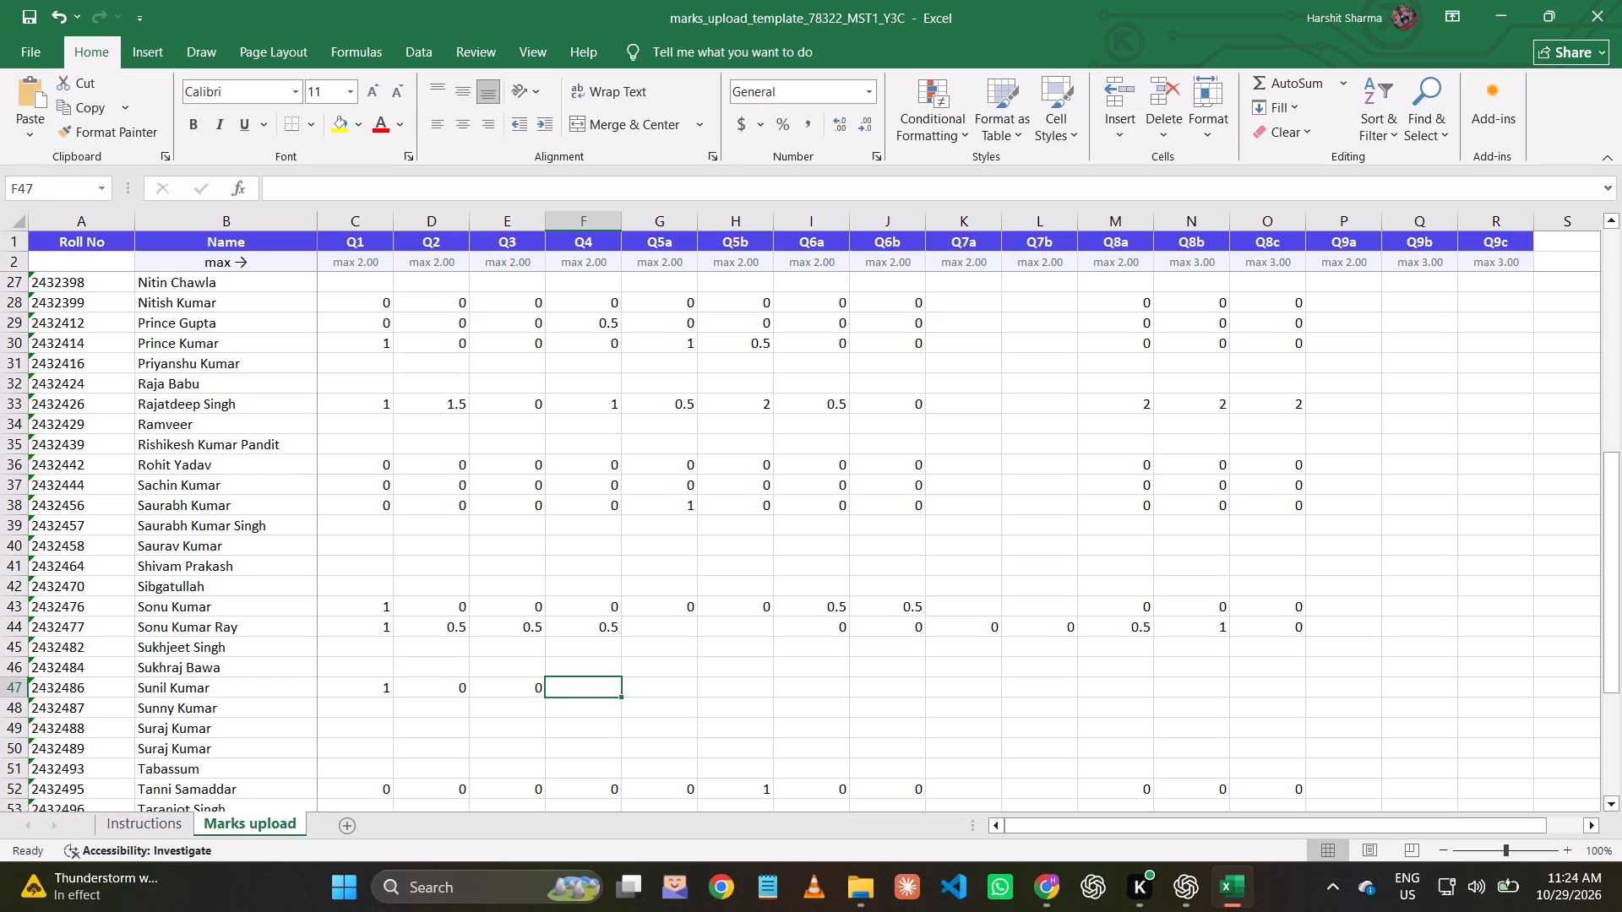
key(1)
key(Right)
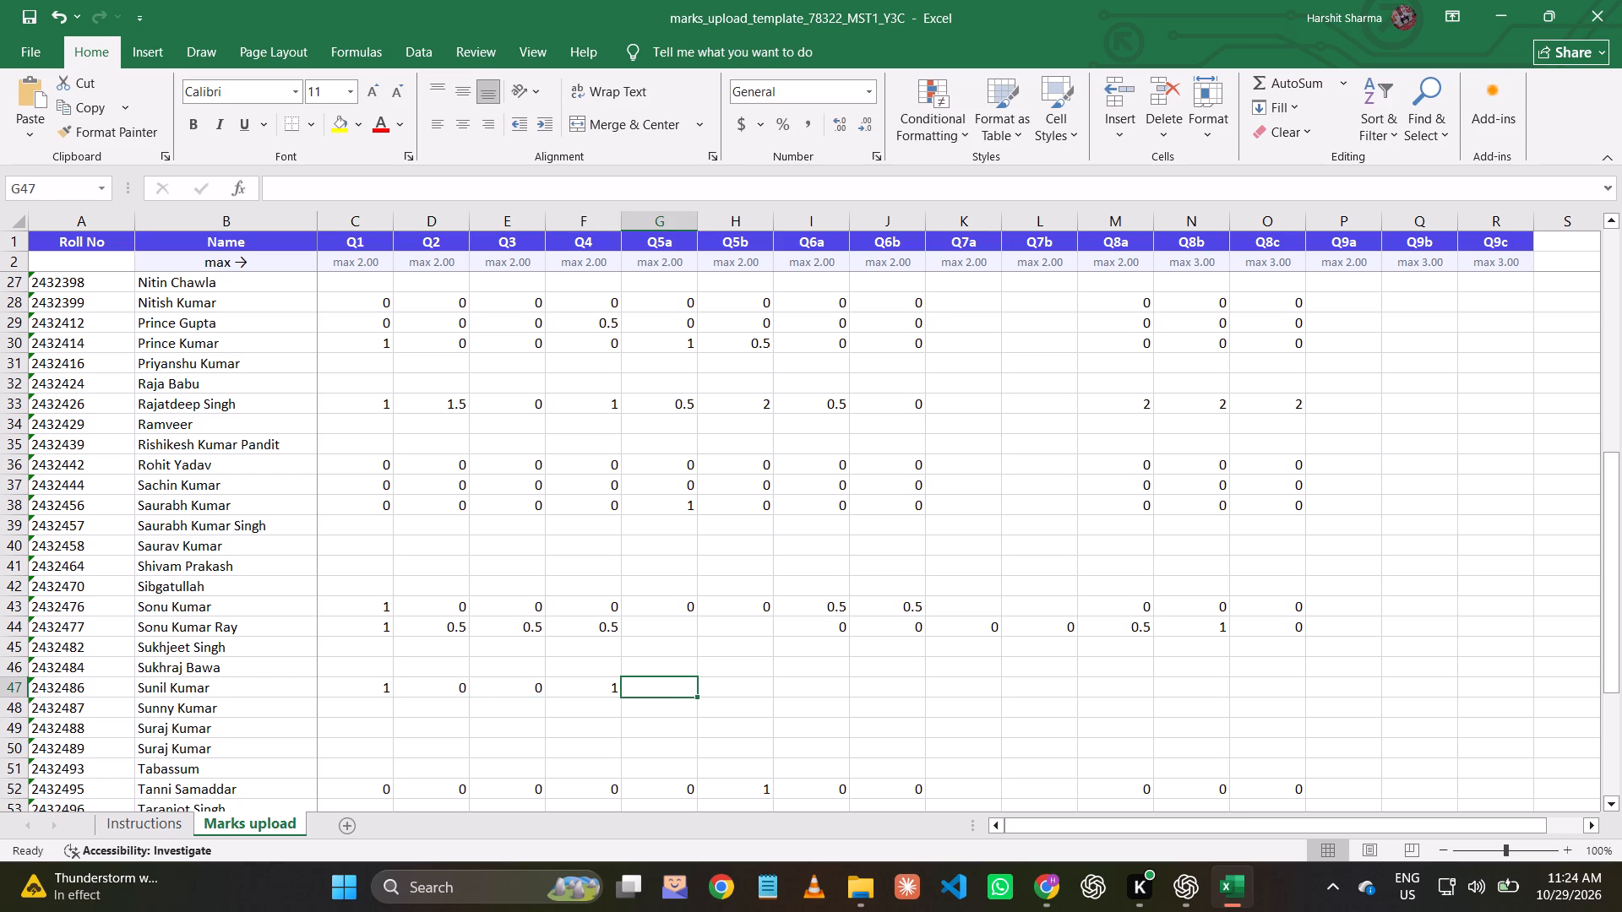
In row 47, enter 0 for Q5a, Q5b, Q6a and Q6b.
key(0)
key(Right)
key(0)
key(Right)
key(0)
key(Right)
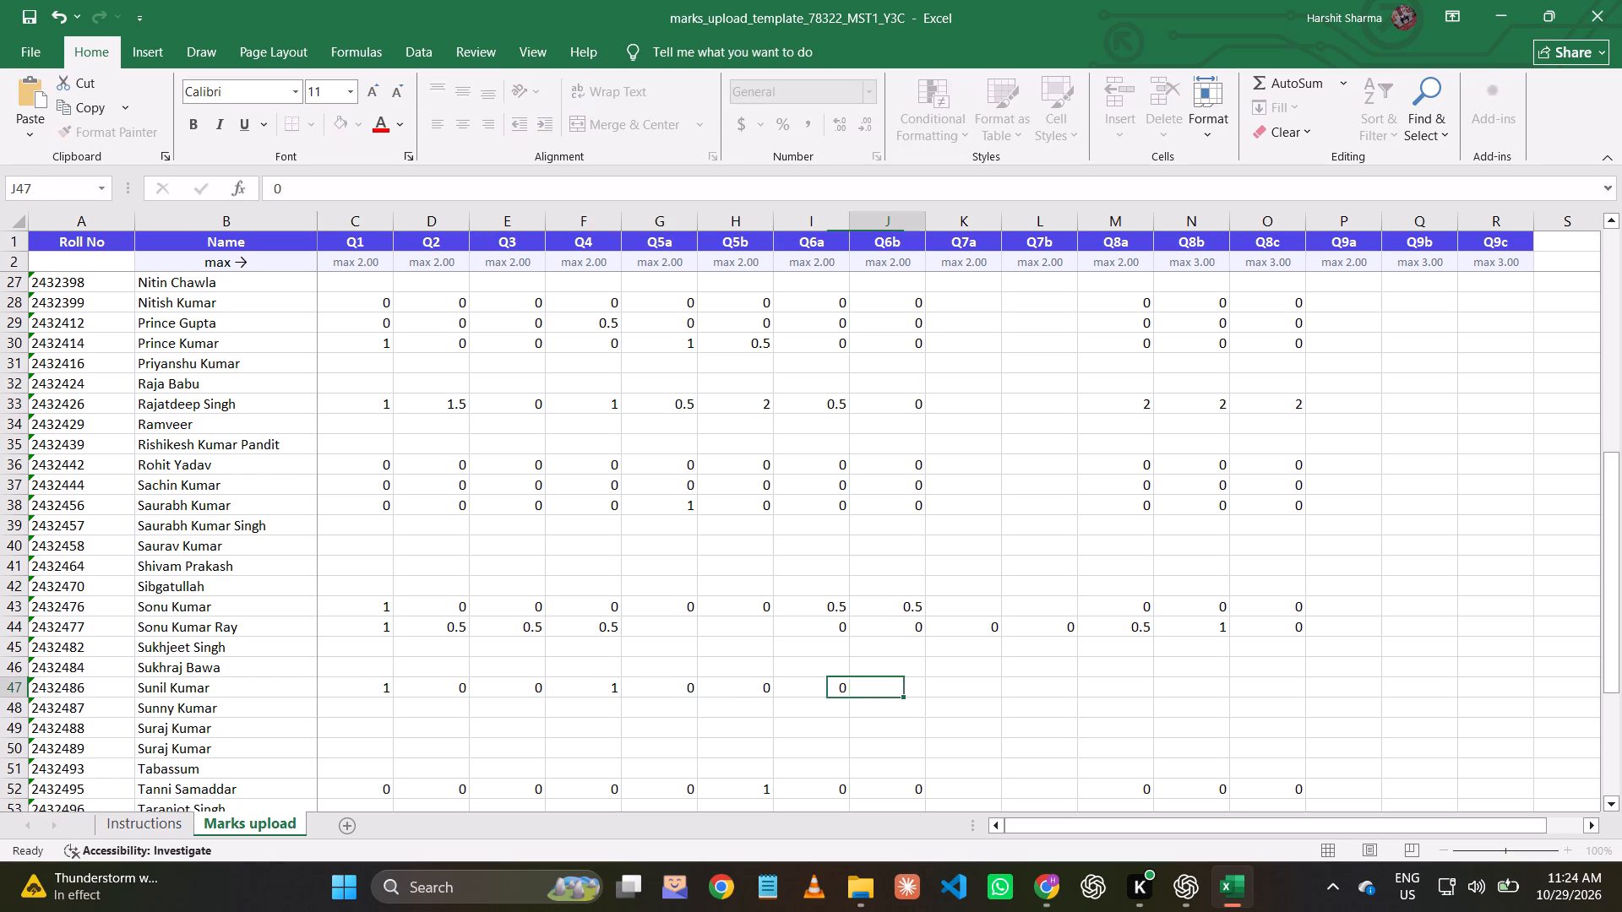
key(0)
key(Right)
Skip Q7a and Q7b in row 47 and enter 1 for each of Q8a, Q8b and Q8c.
key(Right)
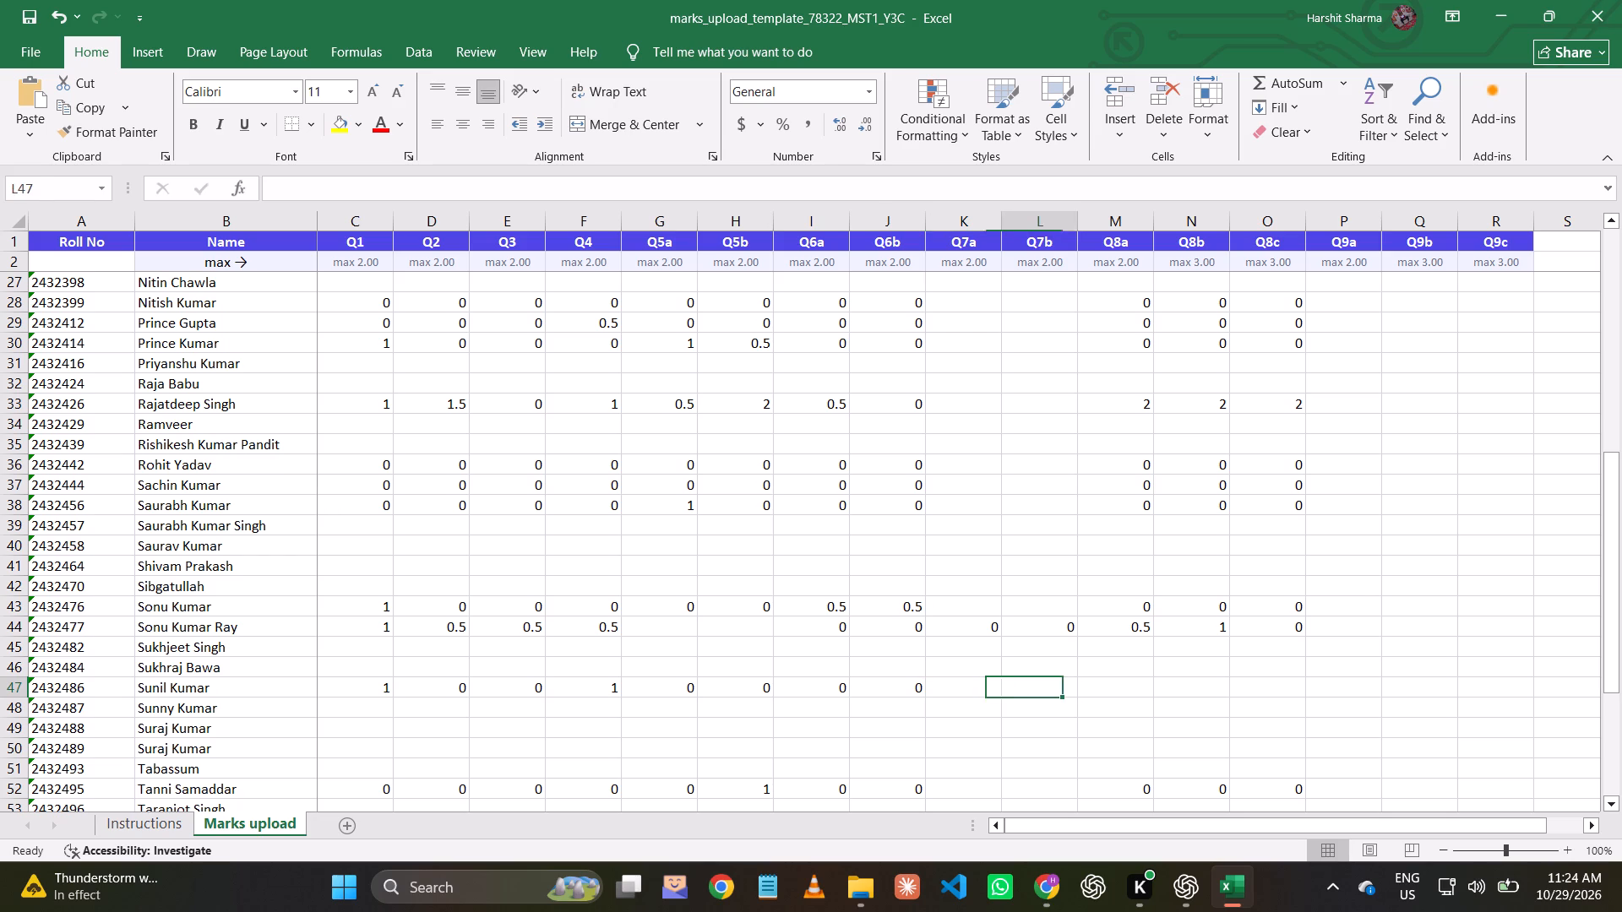
key(Right)
key(Right)
key(Left)
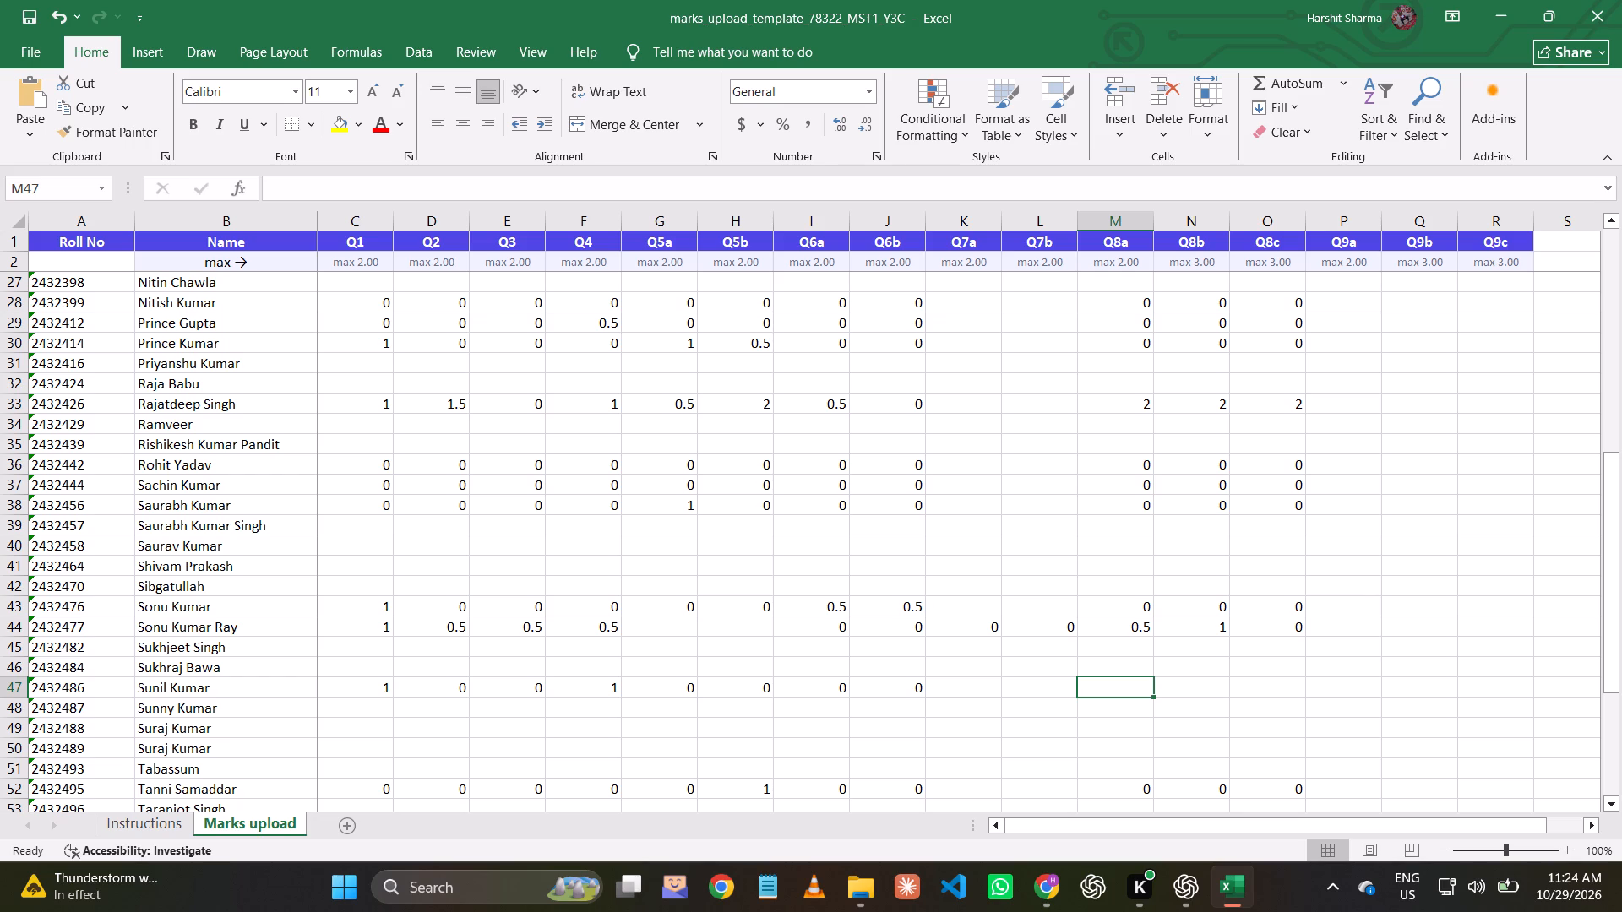
key(1)
key(Right)
key(1)
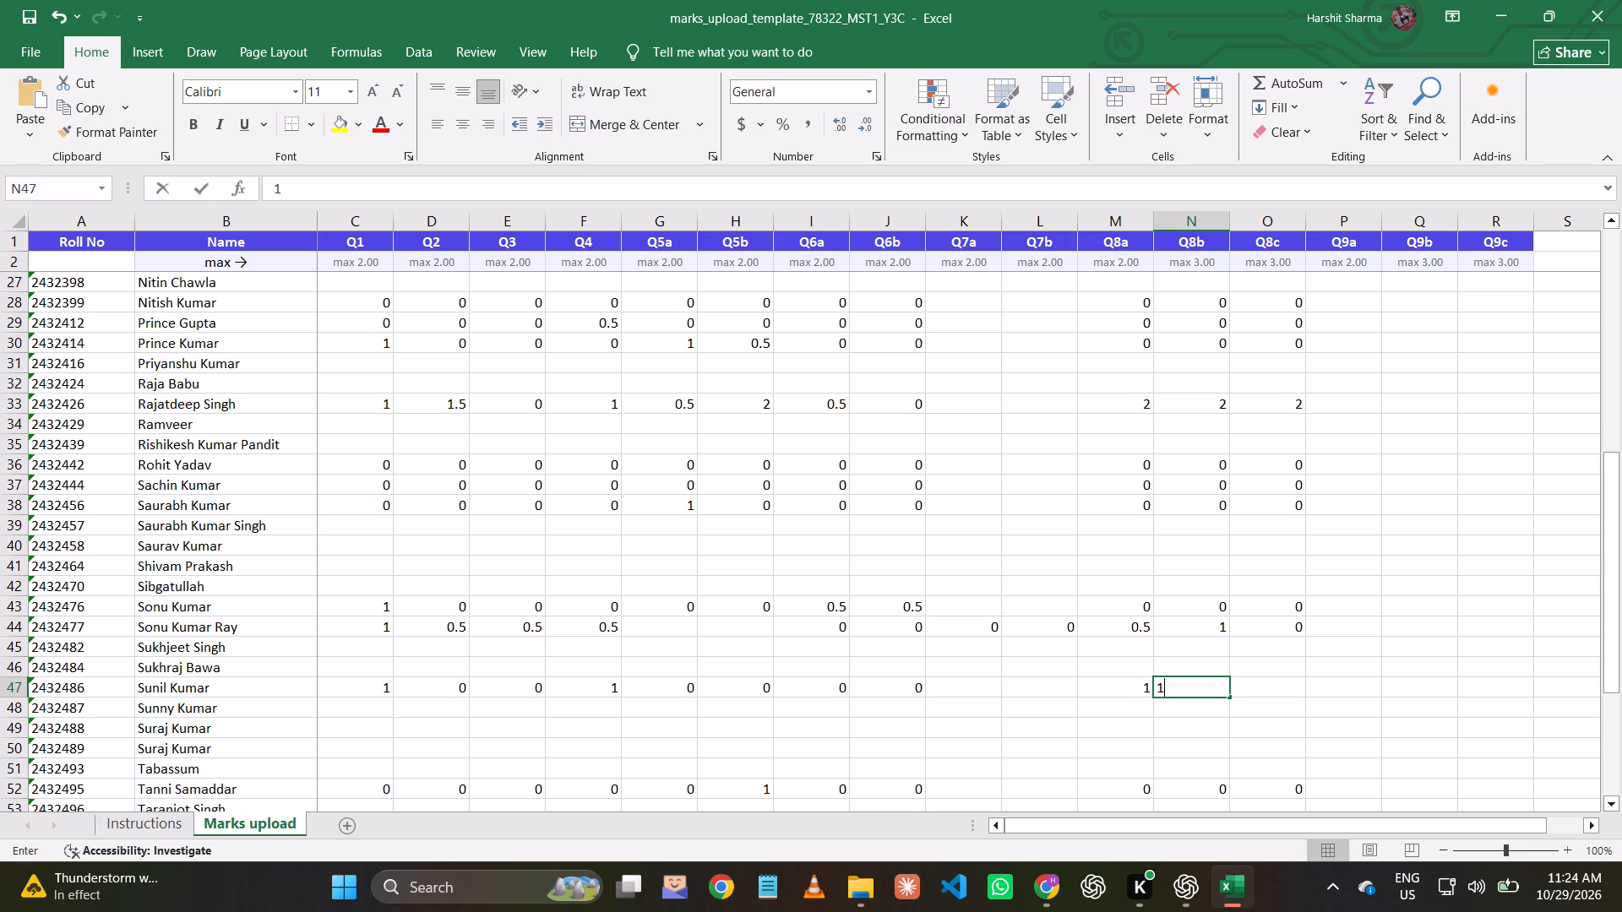
key(Right)
key(1)
key(Right)
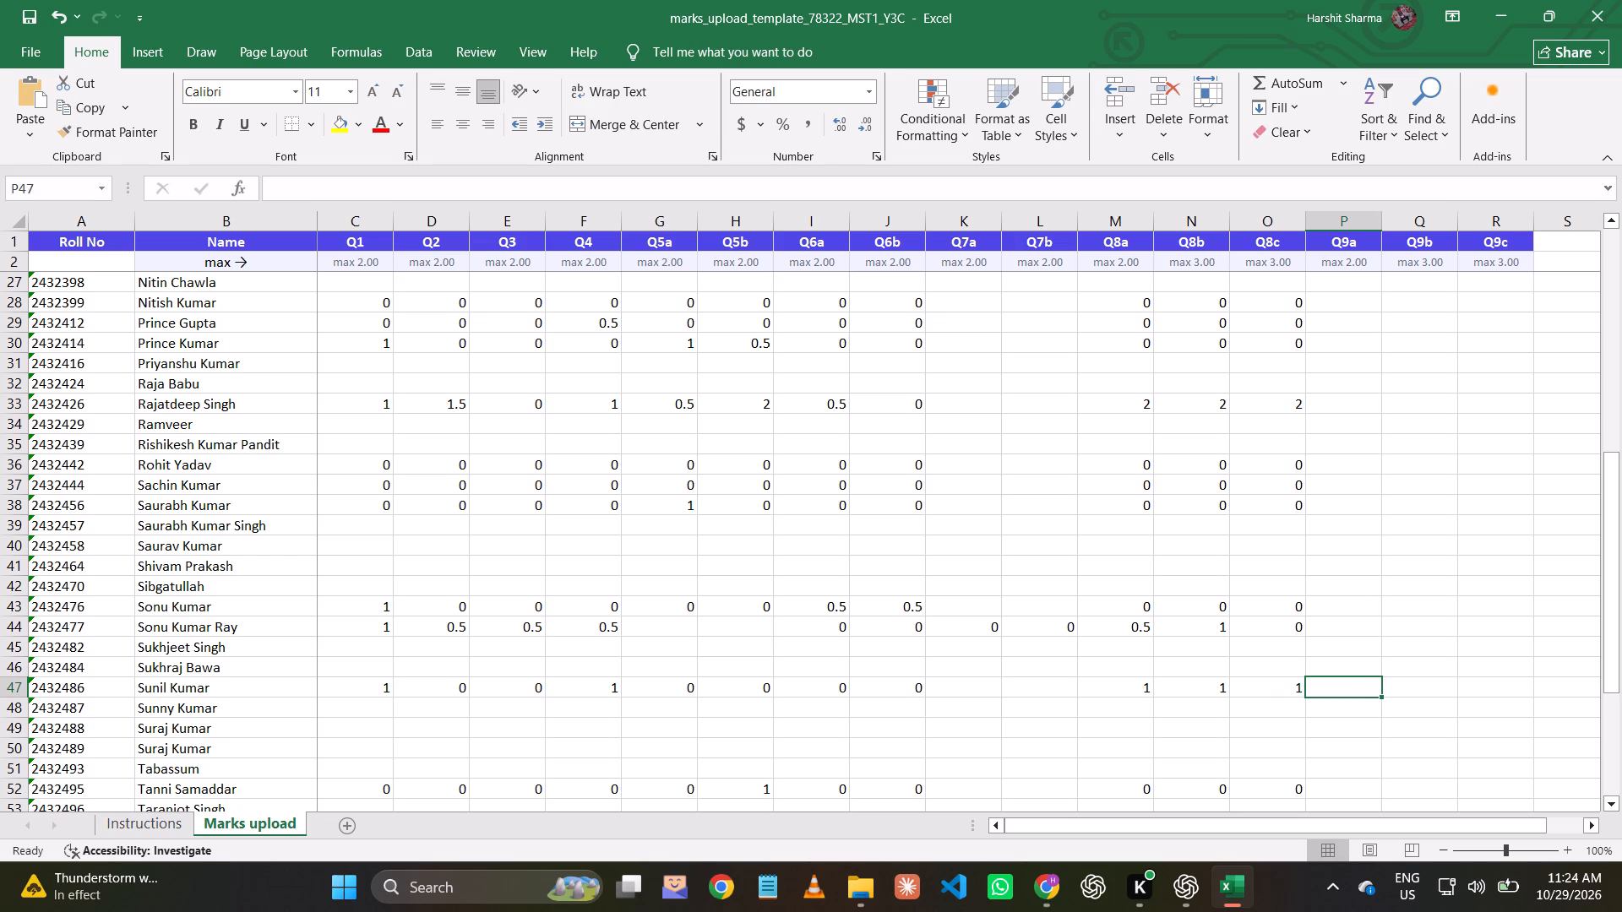
For the student in row 60, enter 2 for Q1, 1 for Q2, 0 for Q3 and 0.5 for Q4.
key(Up)
key(Left)
key(Left)
key(Left)
key(Left)
key(Left)
key(Left)
key(Left)
key(Left)
key(Left)
key(Left)
key(Left)
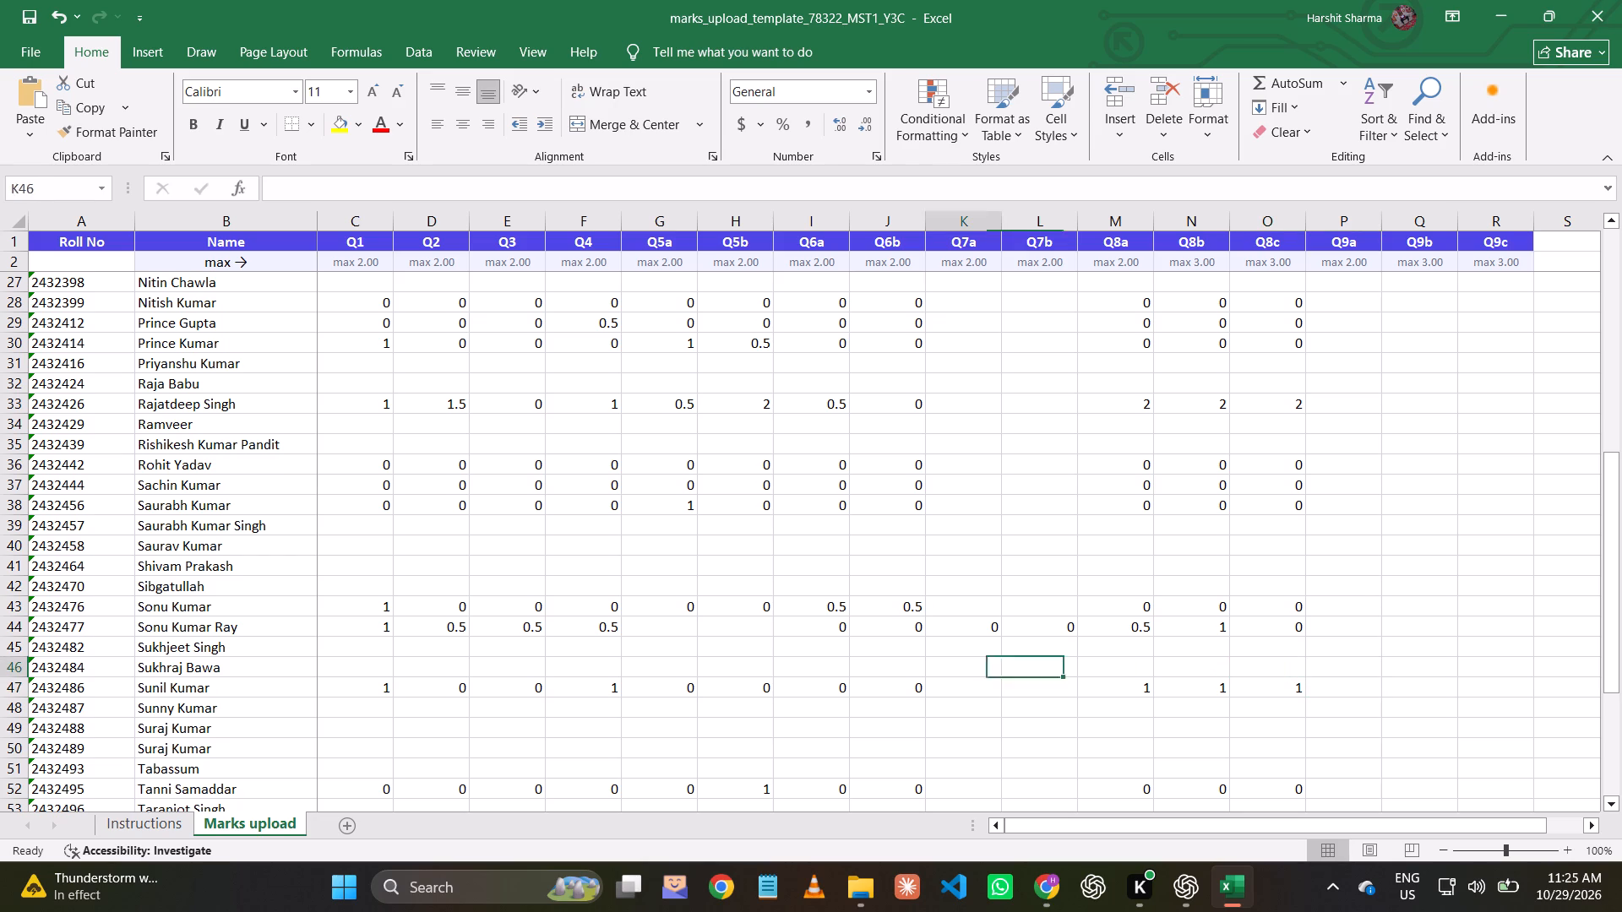
key(Left)
key(Left)
key(Left)
key(Up)
key(Up)
key(Up)
key(Up)
key(Up)
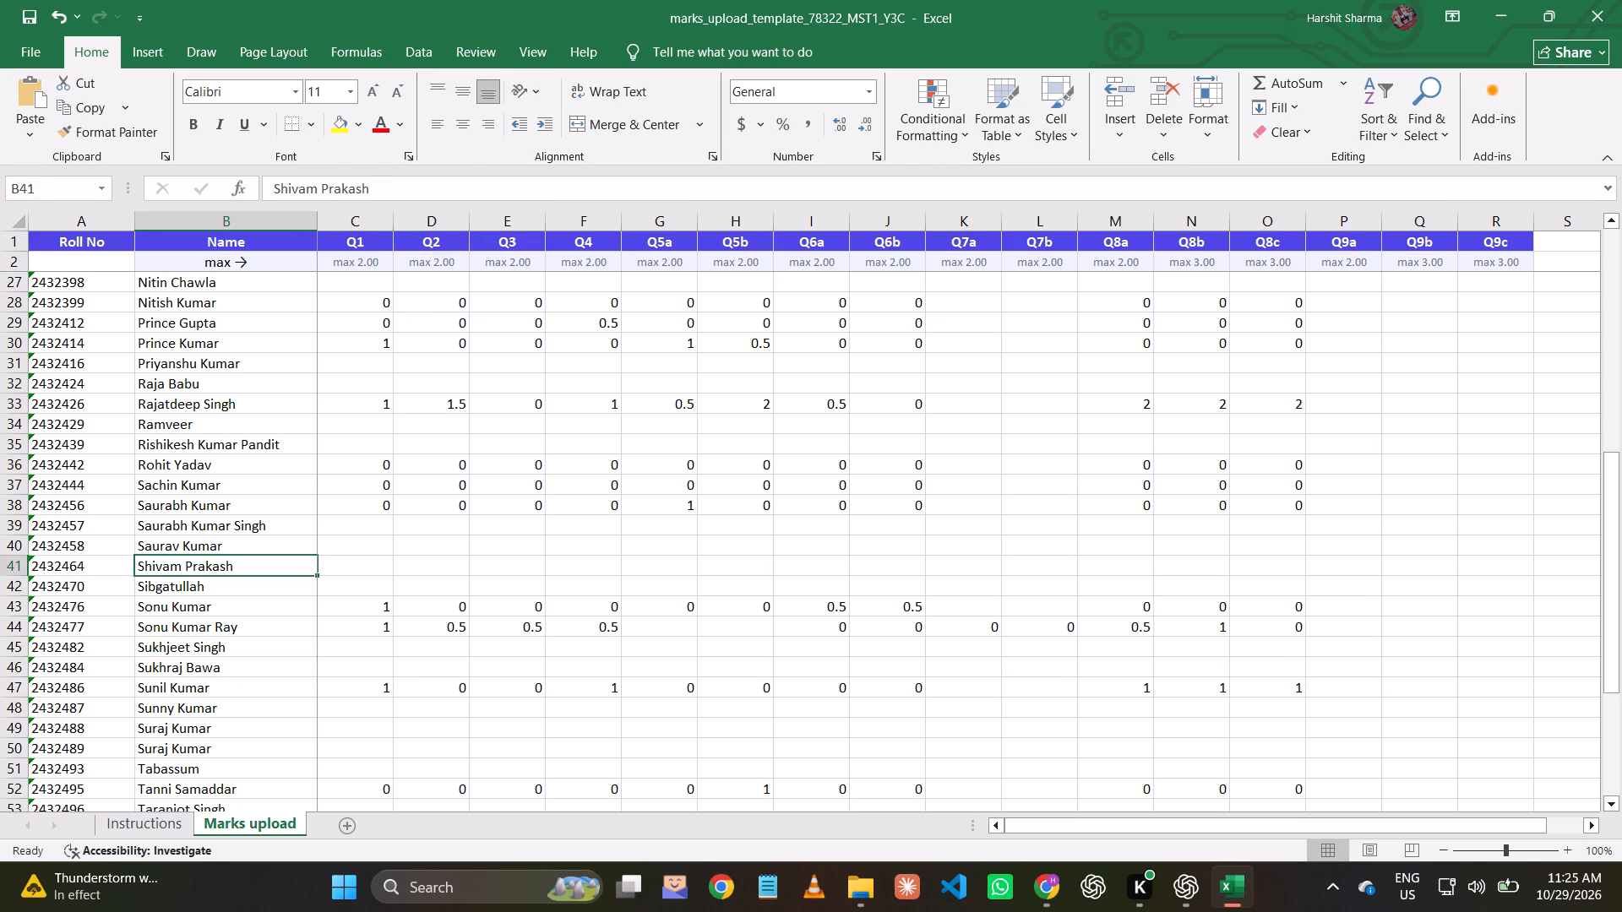
key(Up)
key(Down)
key(Down)
key(Down)
key(Down)
key(Down)
key(Down)
key(Down)
key(Down)
key(Down)
key(Down)
key(Down)
key(Down)
key(Down)
key(Down)
key(Down)
key(Down)
key(Down)
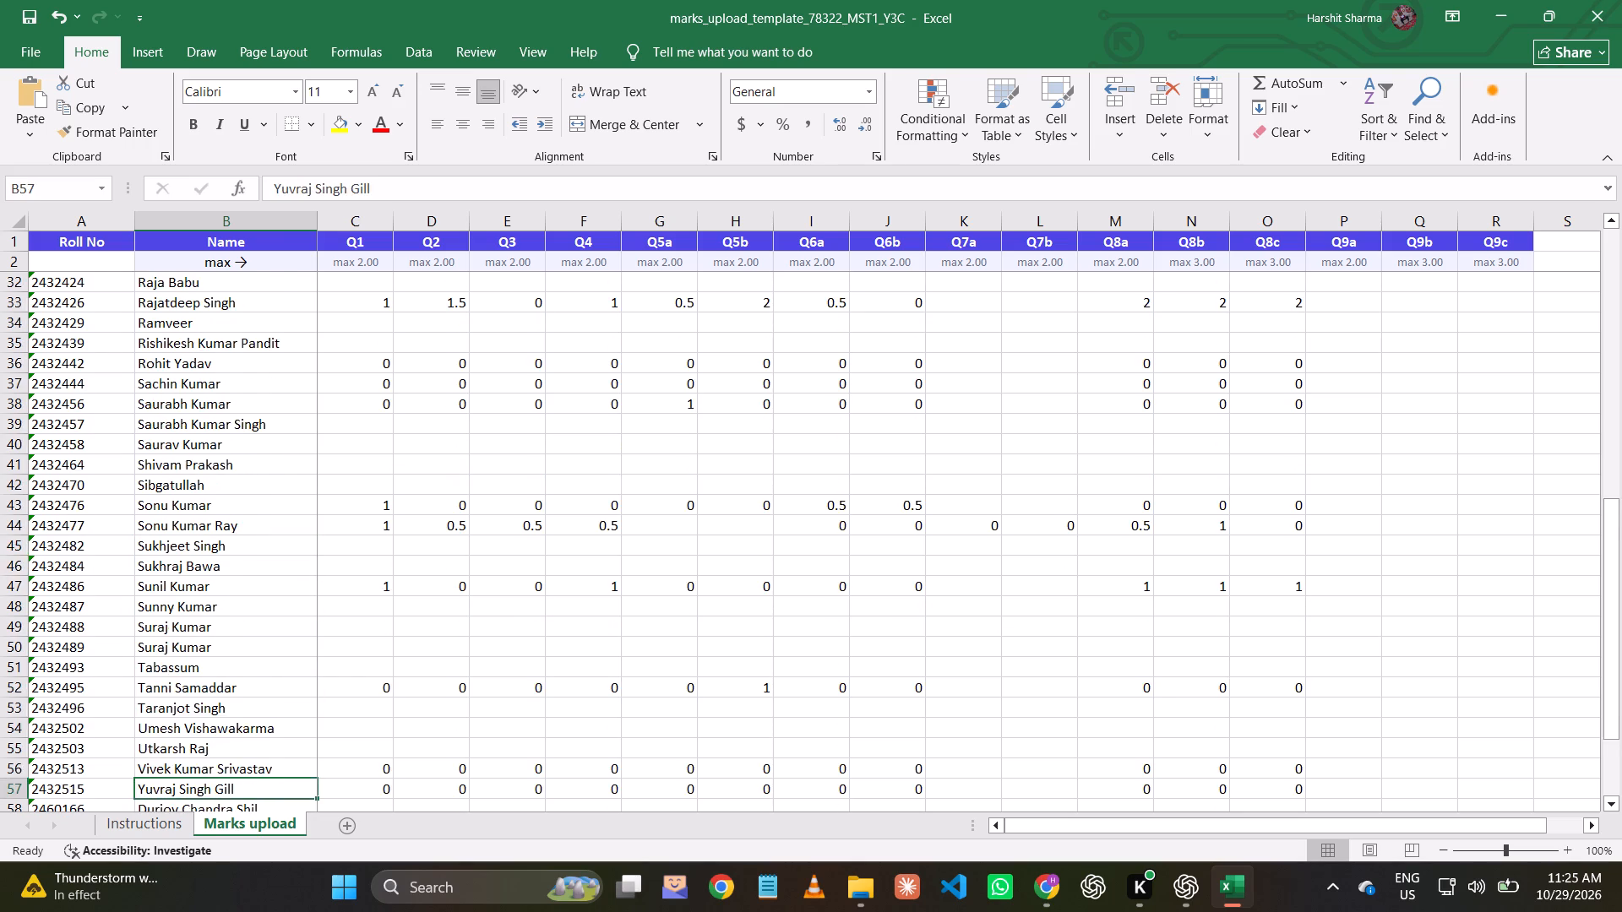
key(Down)
key(Down)
key(Down)
key(Right)
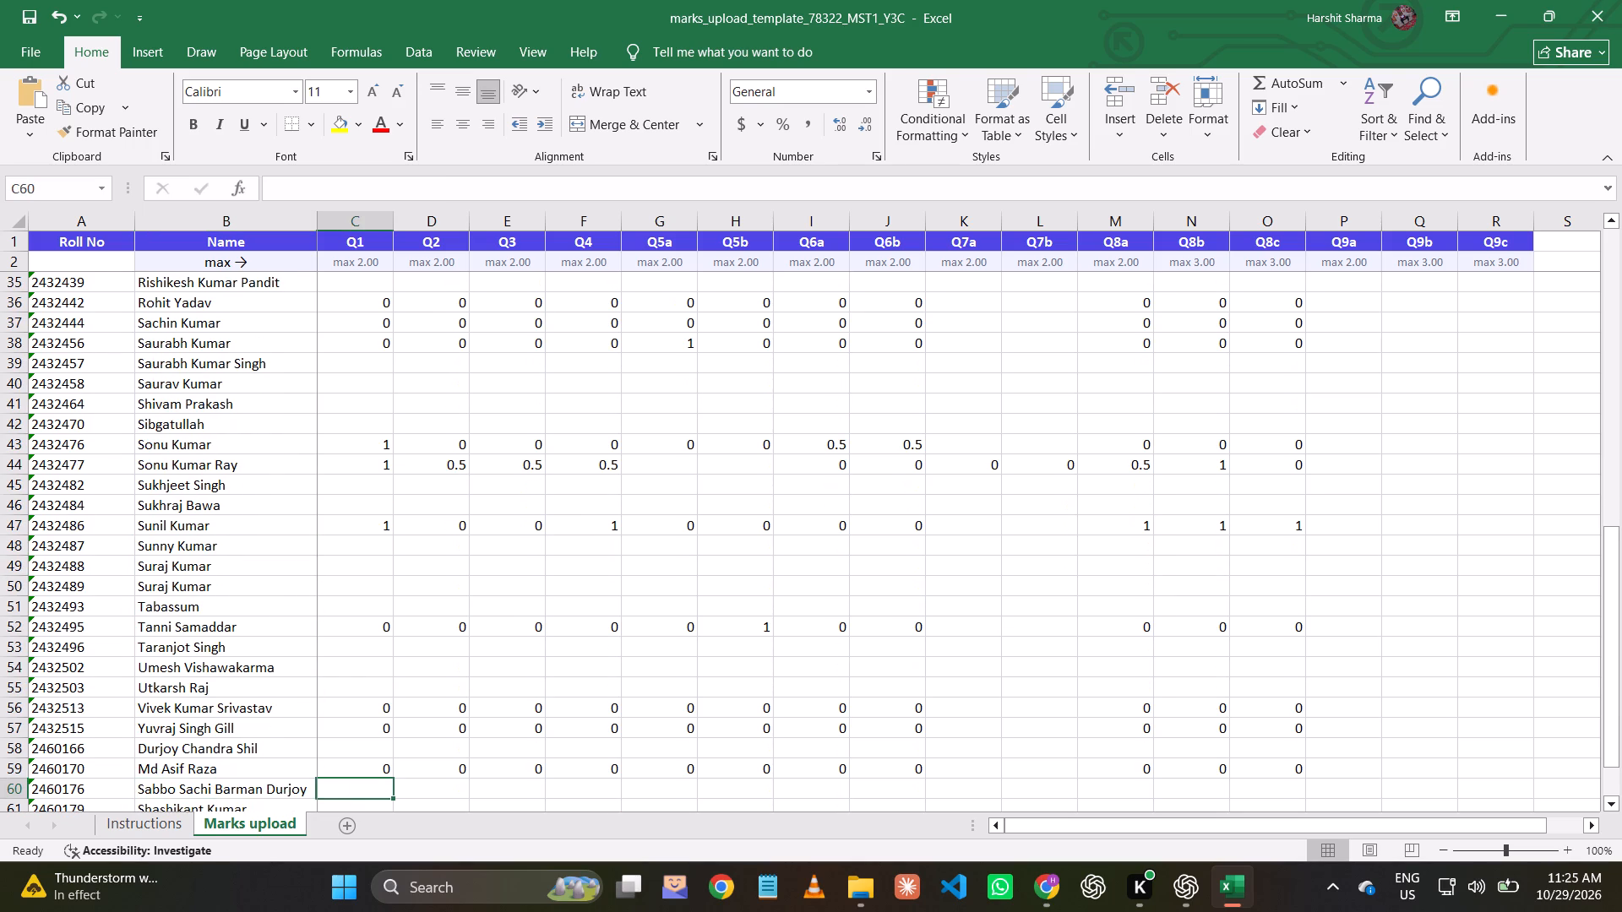
key(2)
key(Right)
key(1)
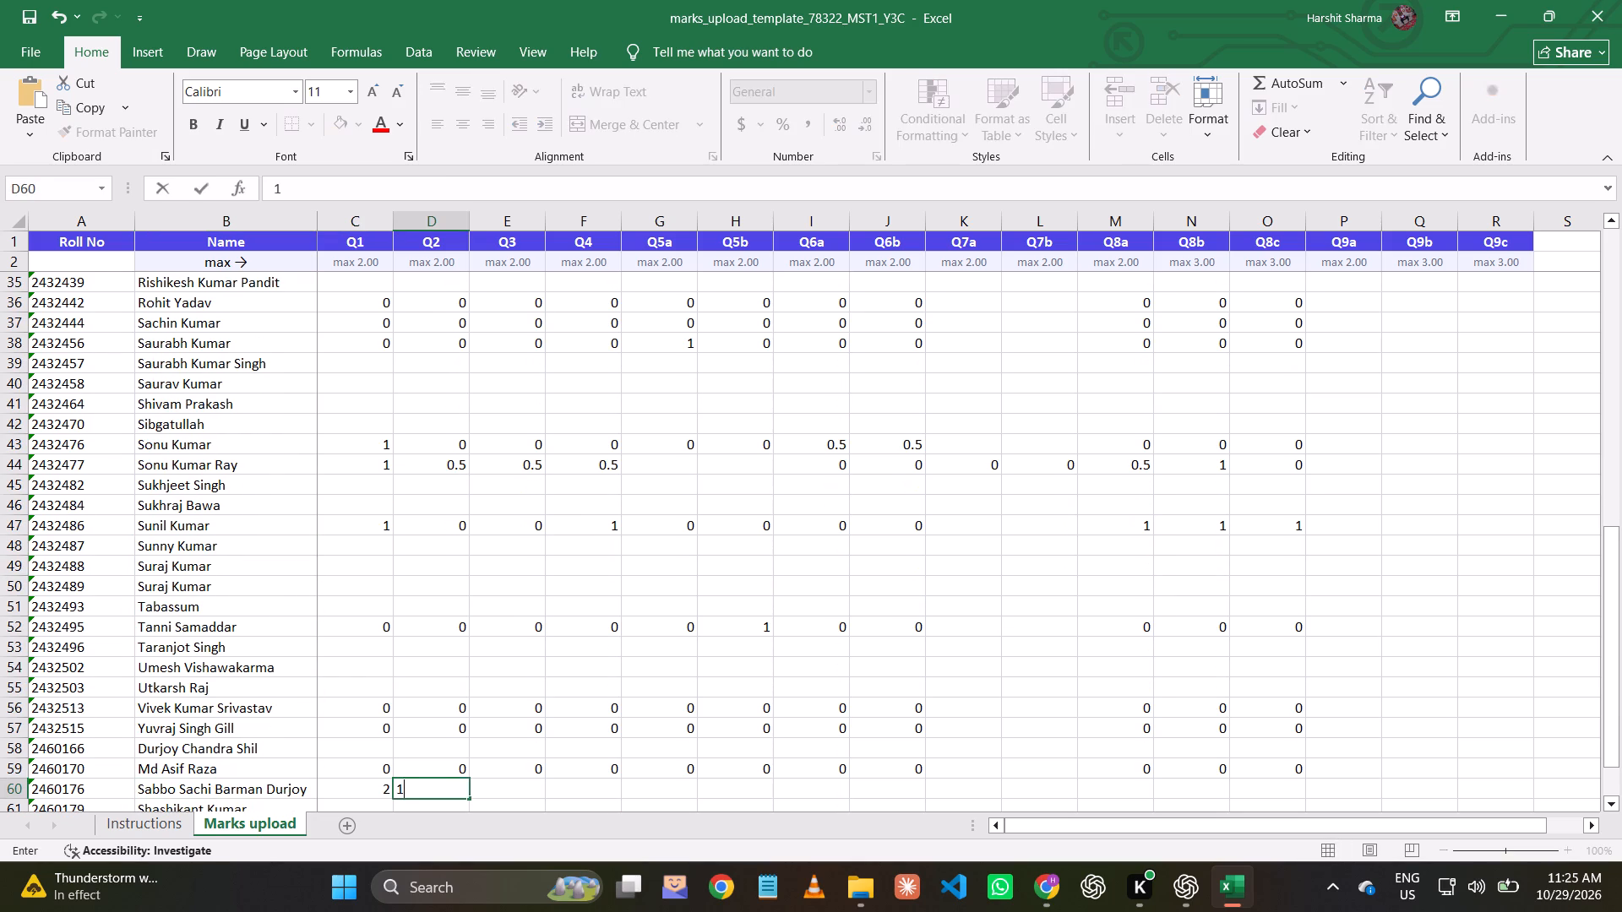
key(Right)
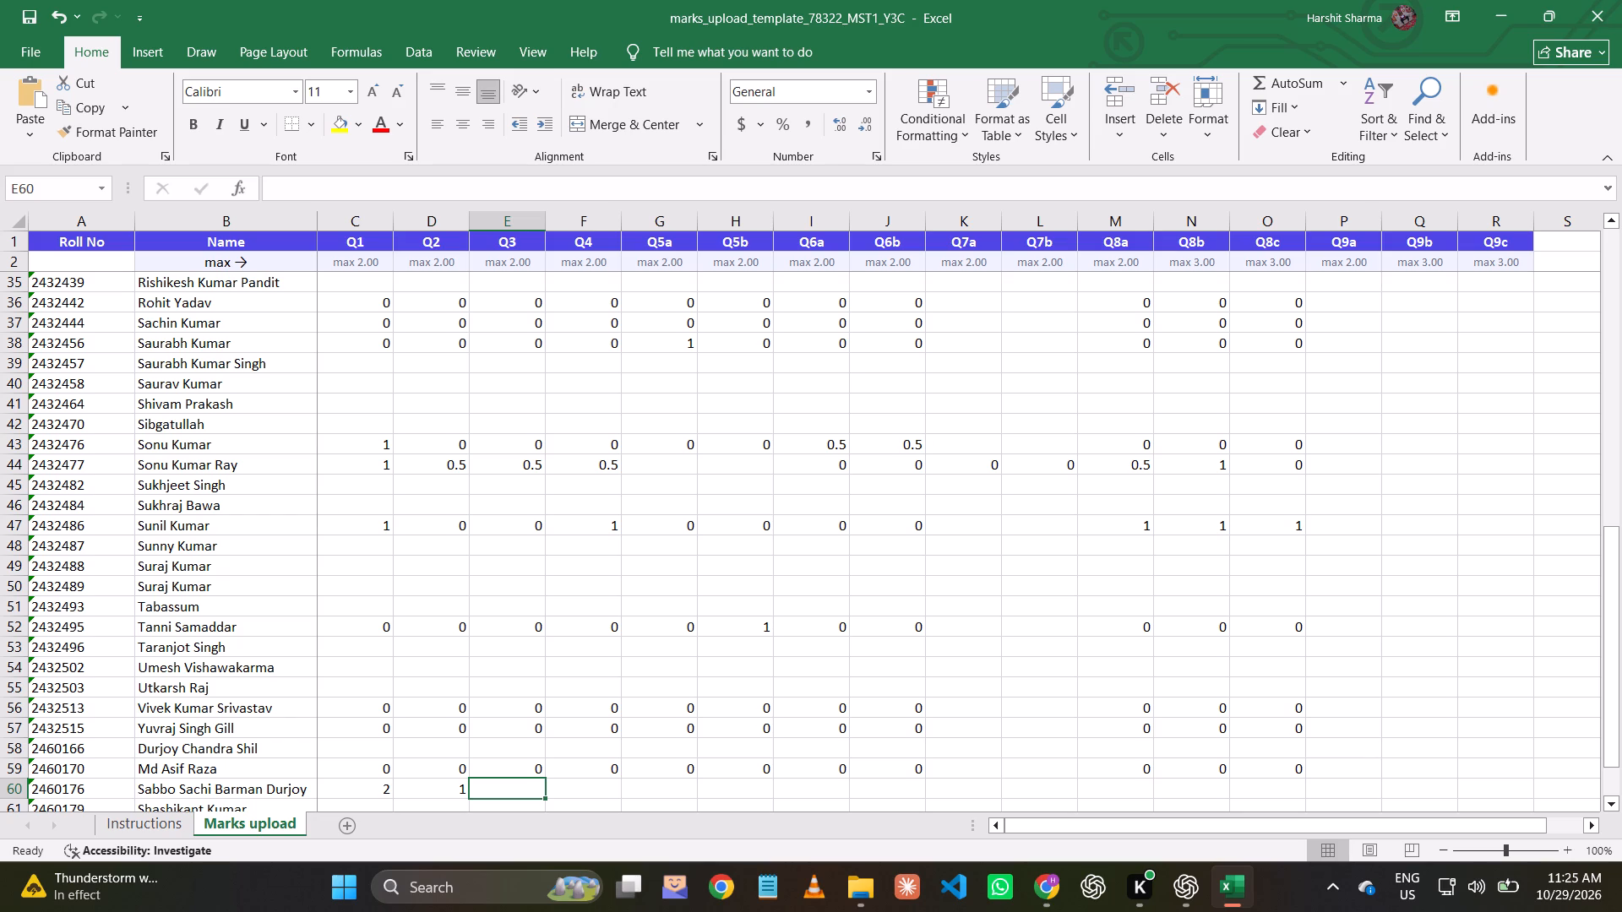
key(0)
key(Right)
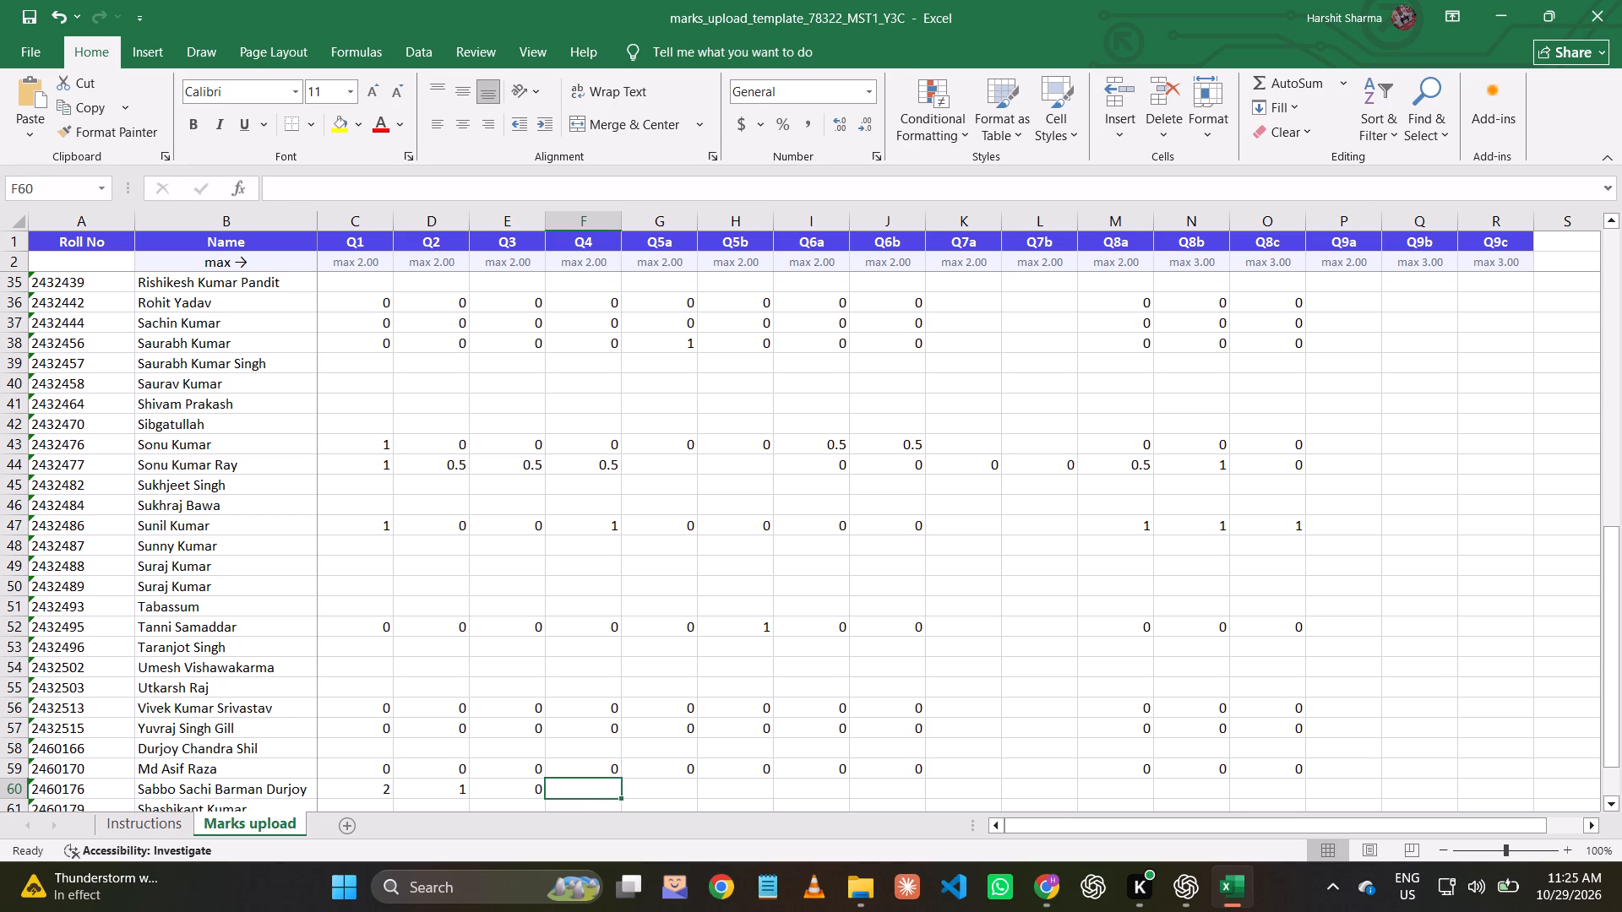
text(.5)
key(Right)
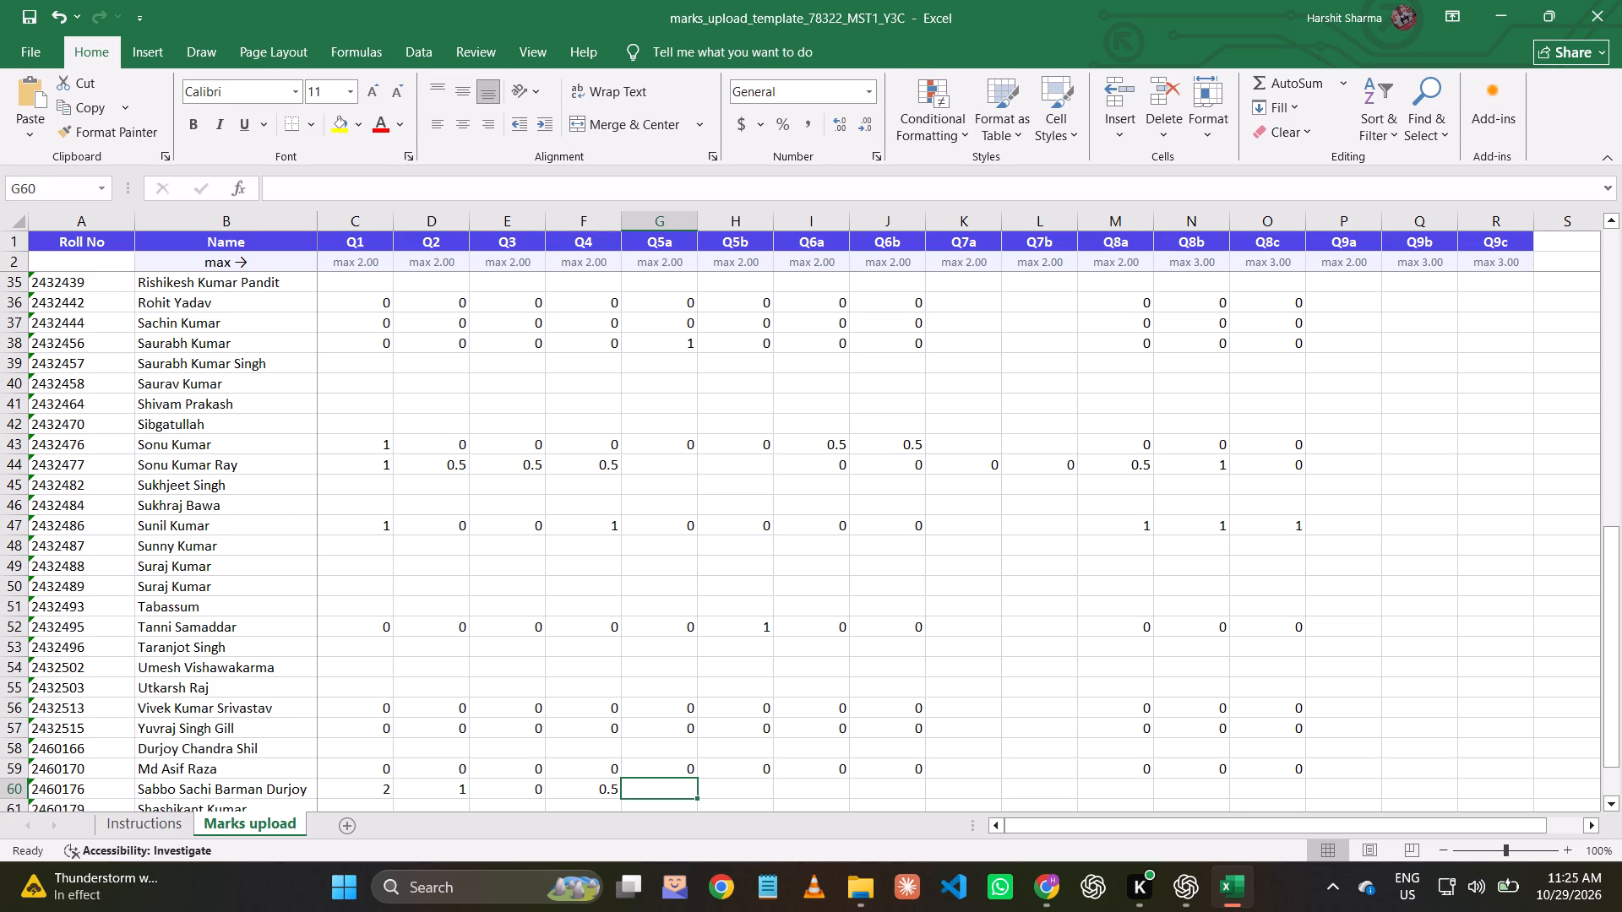
In row 60, enter 2 for Q5a, 2 for Q5b, 1 for Q6a and 2 for Q6b.
key(2)
key(Right)
key(2)
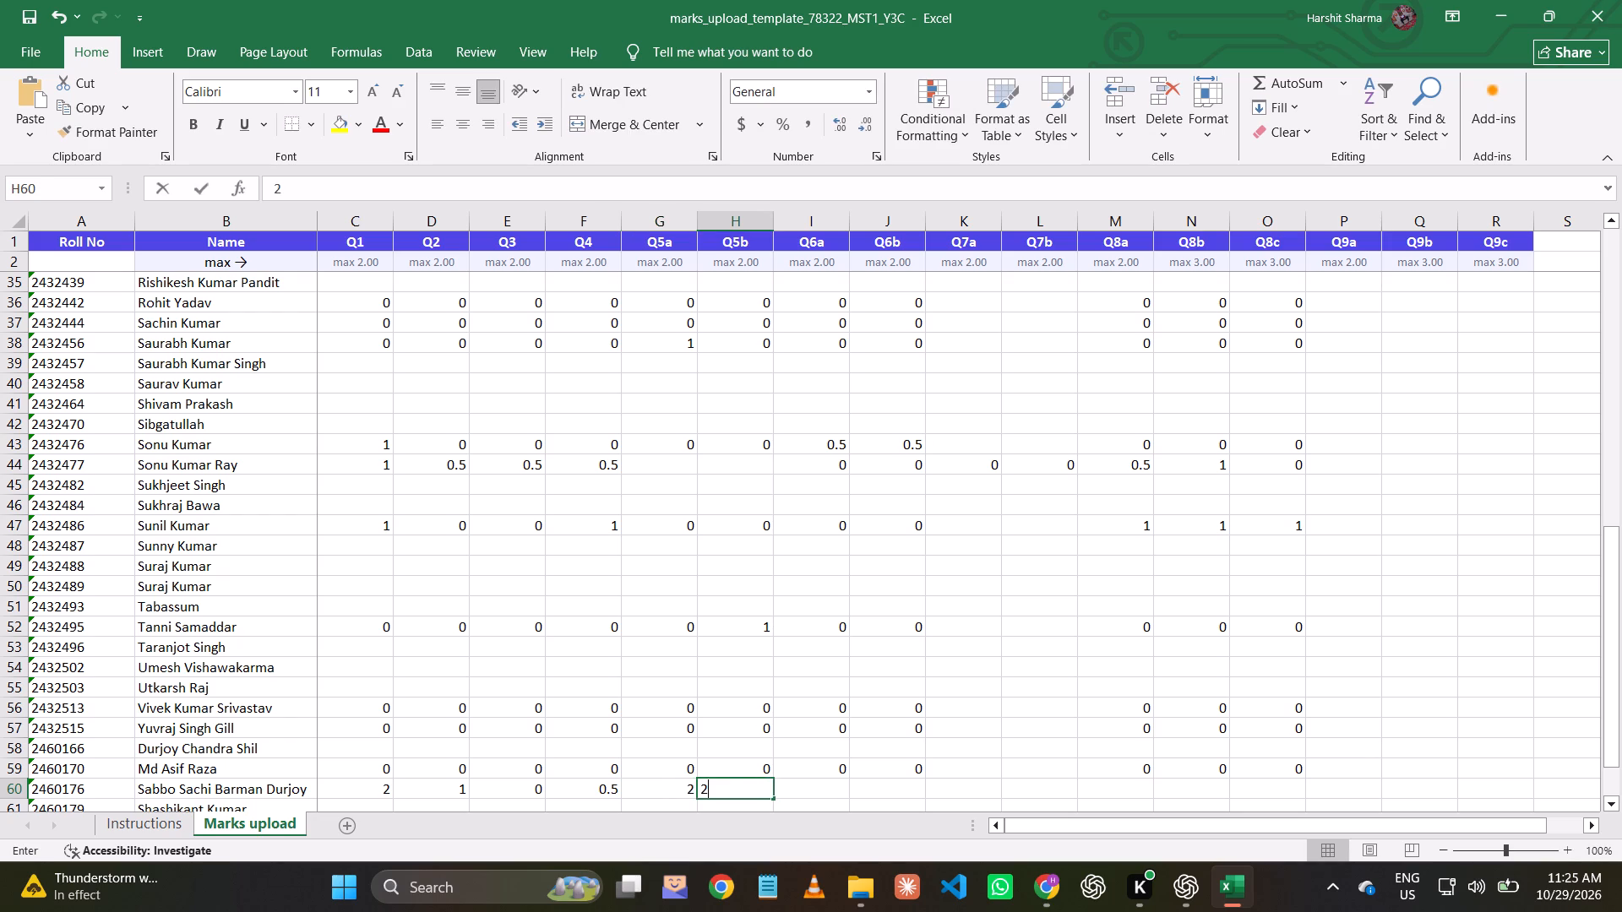
key(Right)
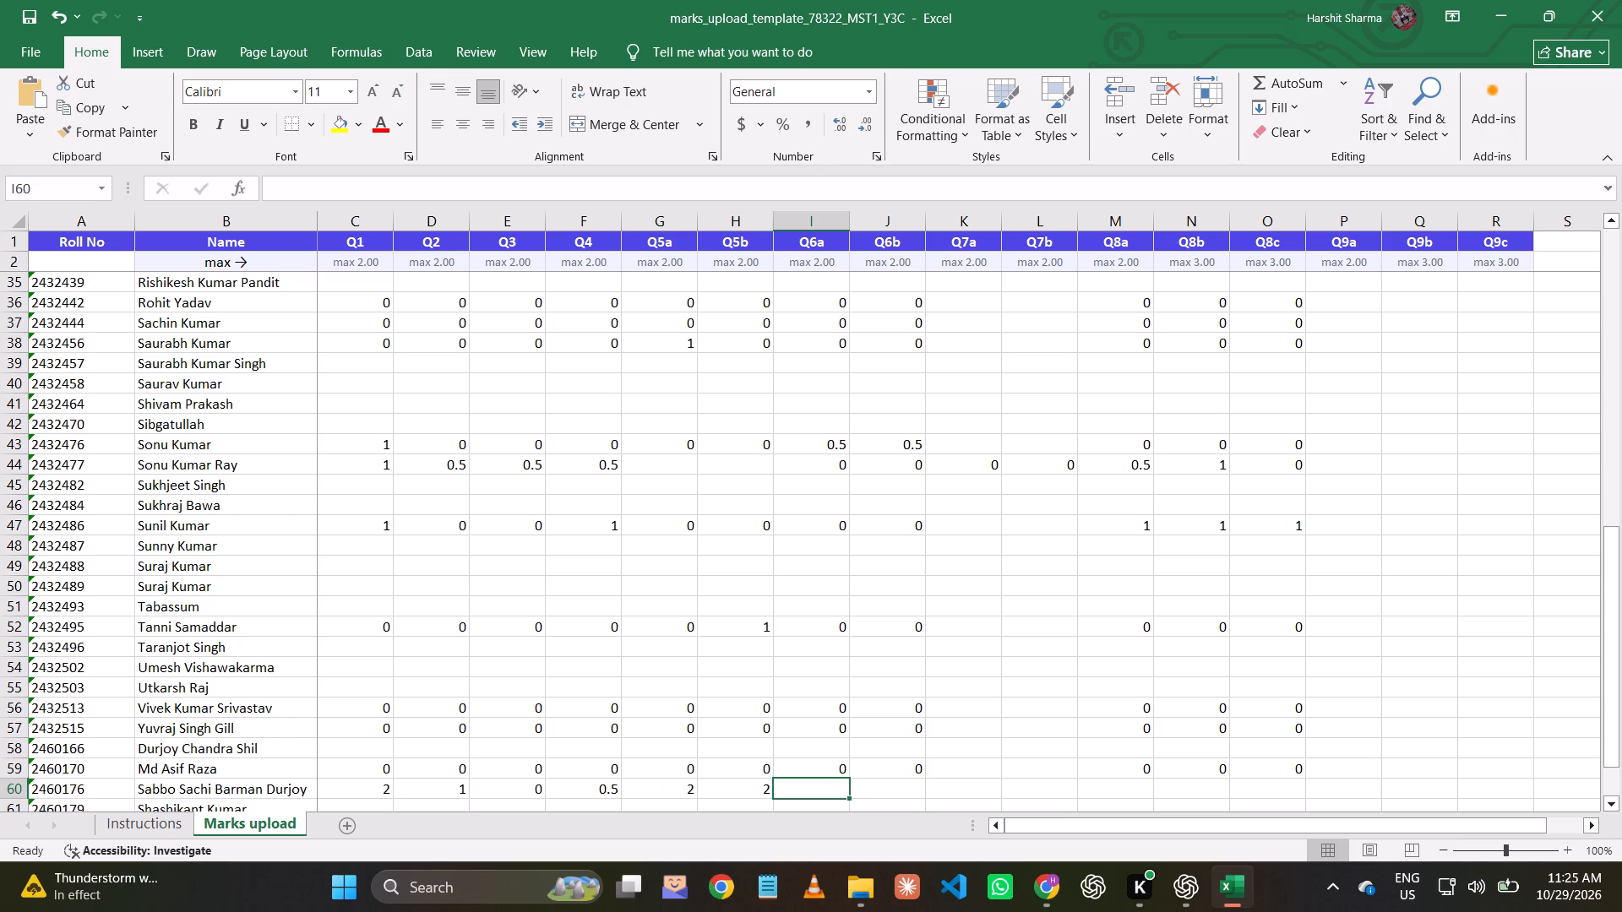
key(Right)
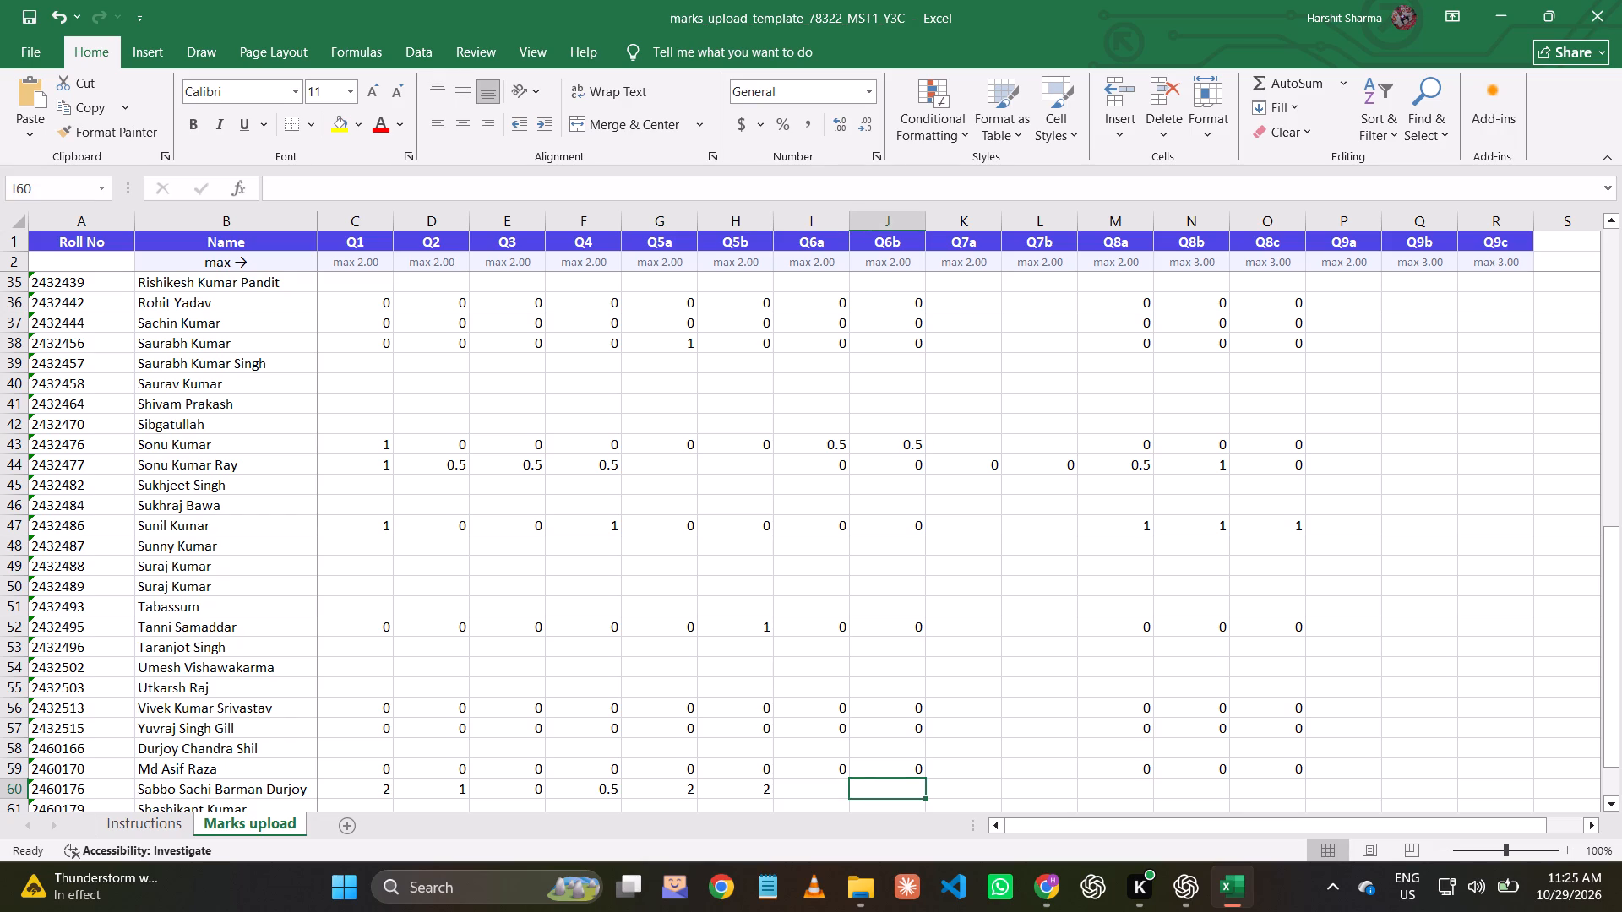
key(Left)
key(1)
key(Right)
key(2)
key(Right)
Skip Q7a and Q7b in row 60 and enter 1 for Q8a, 1 for Q8b and 1.5 for Q8c.
key(Right)
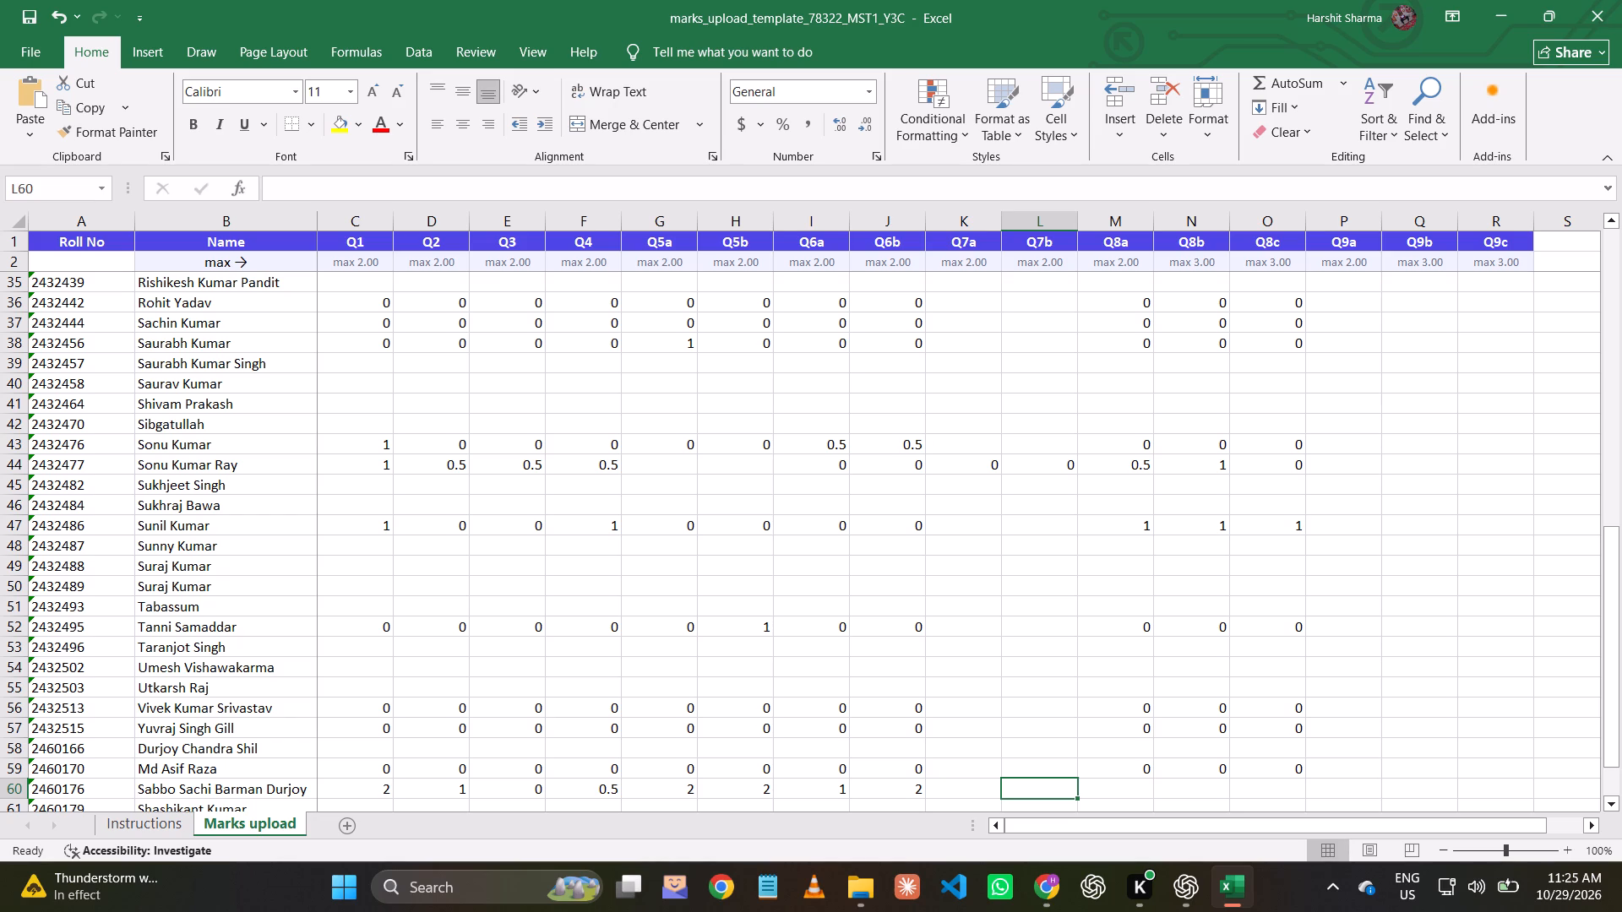
key(Right)
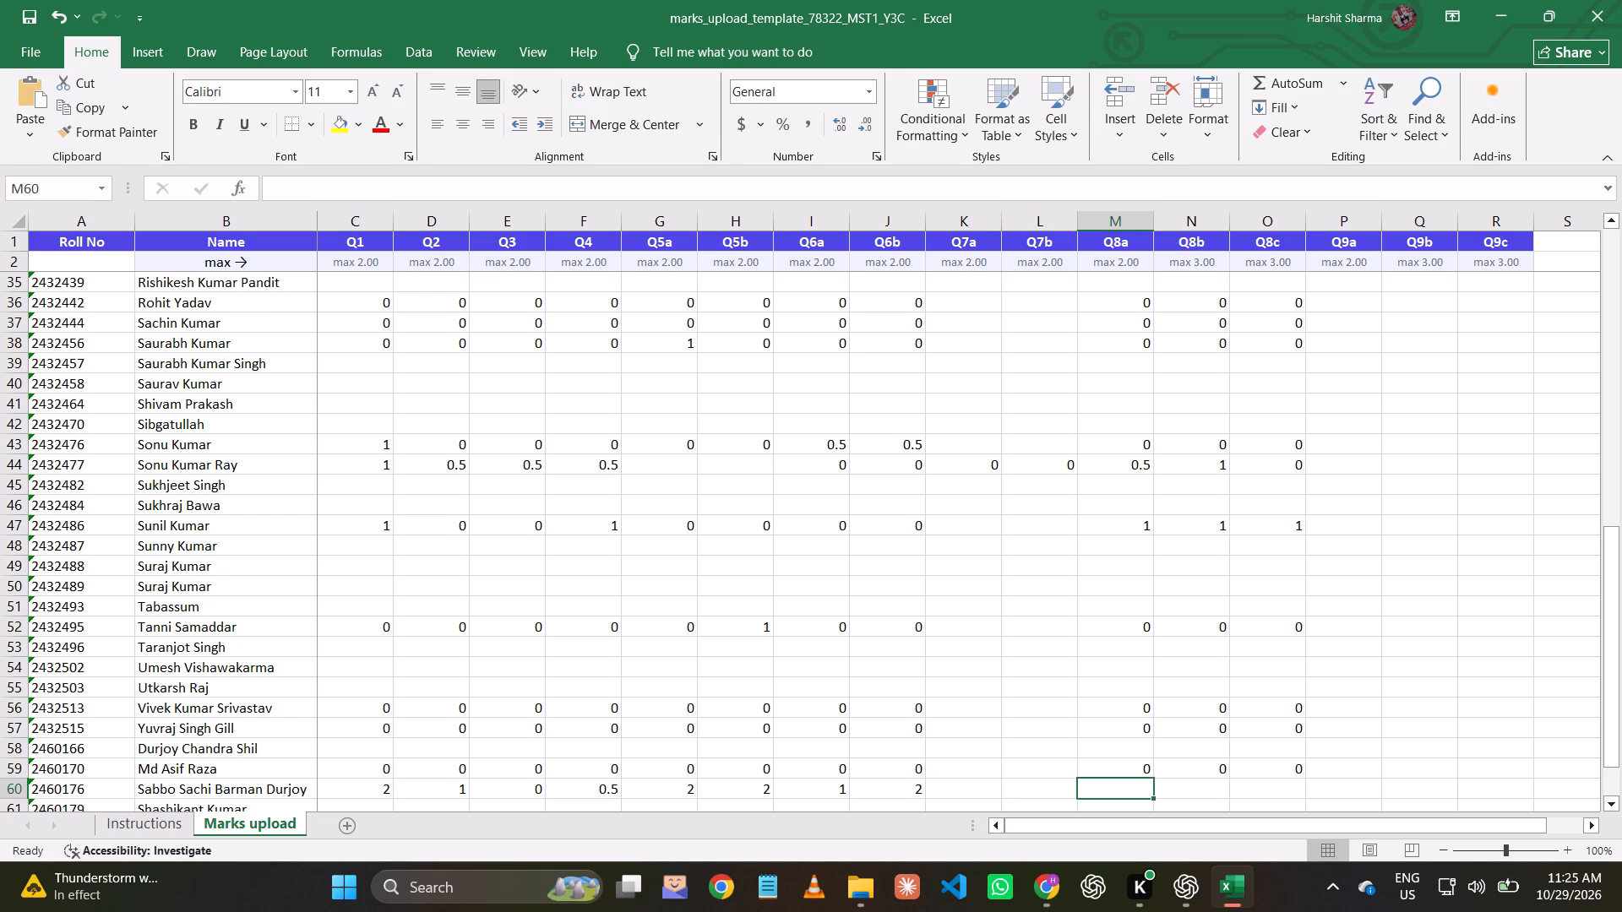
key(1)
key(Right)
key(1)
key(Right)
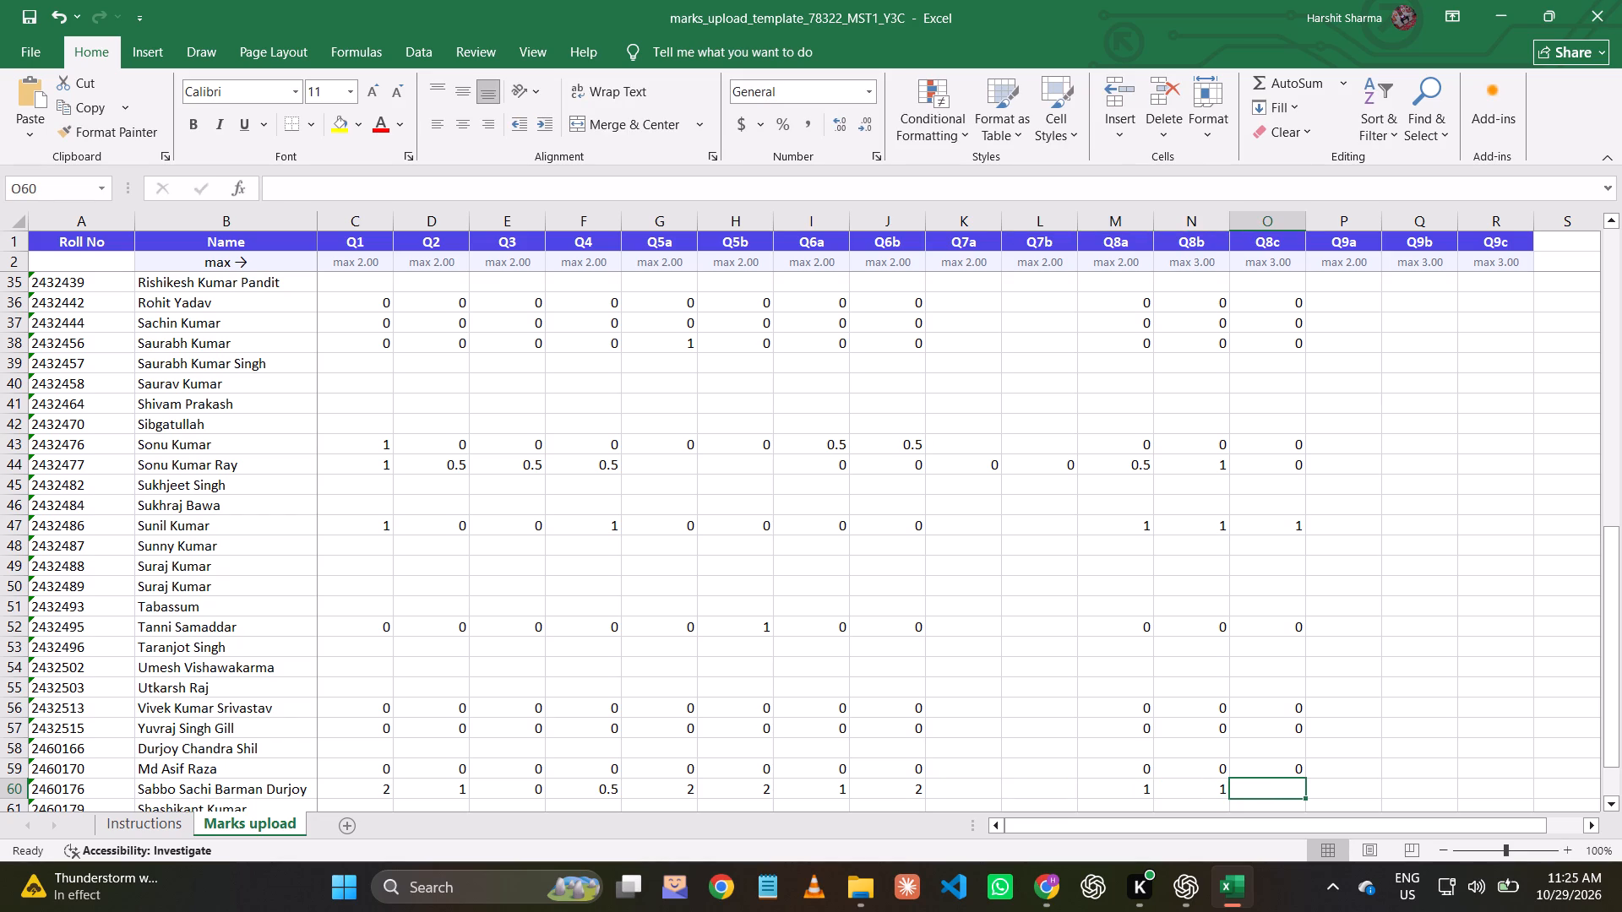
text(1.5)
key(Right)
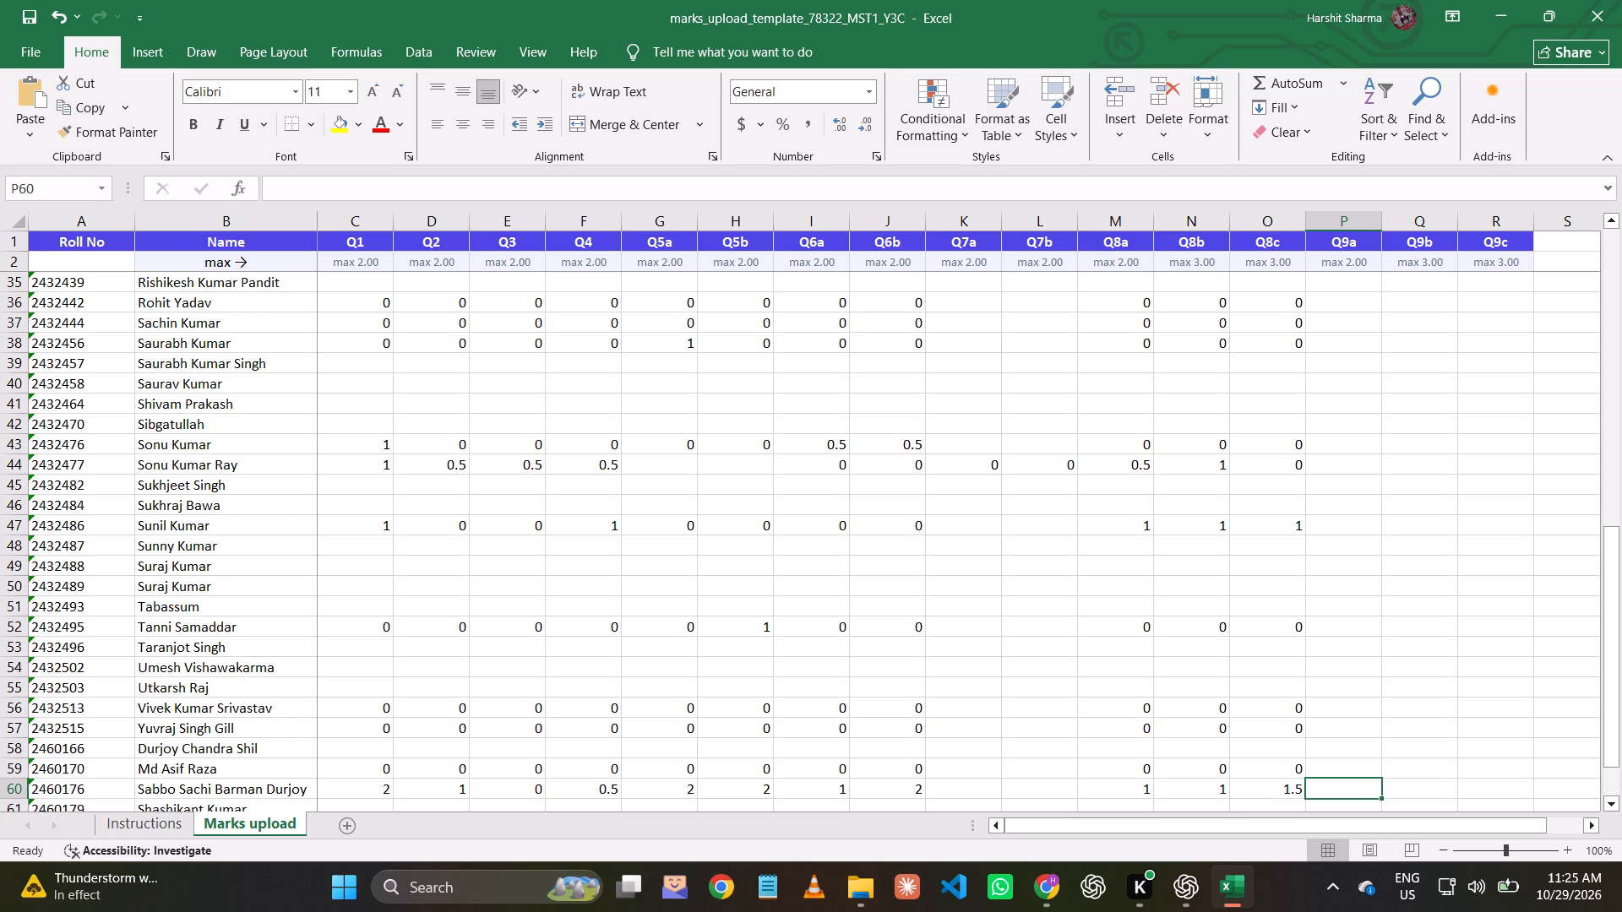
For the student in row 46, enter 0.5 for Q1 and 0 for Q2, Q3 and Q4.
key(Up)
key(Up)
key(Left)
key(Left)
key(Left)
key(Left)
key(Left)
key(Left)
key(Left)
key(Left)
key(Left)
key(Left)
key(Left)
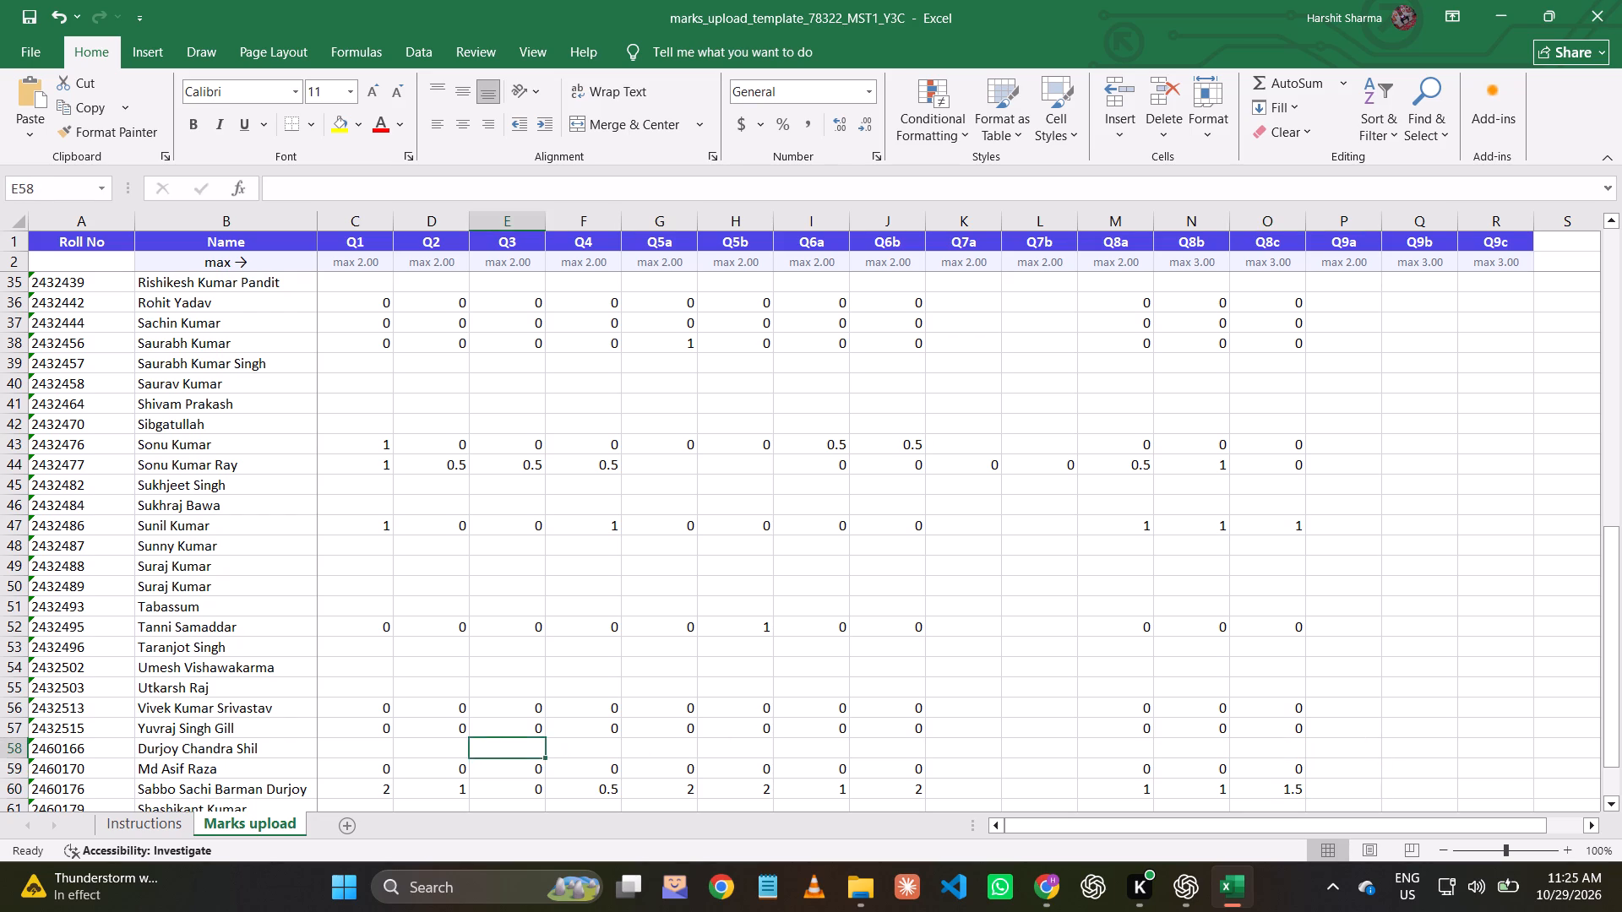
key(Left)
key(Left)
key(Up)
key(Up)
key(Up)
key(Up)
key(Up)
key(Up)
key(Up)
key(Up)
key(Up)
key(Up)
key(Up)
key(Up)
key(Up)
key(Up)
key(Up)
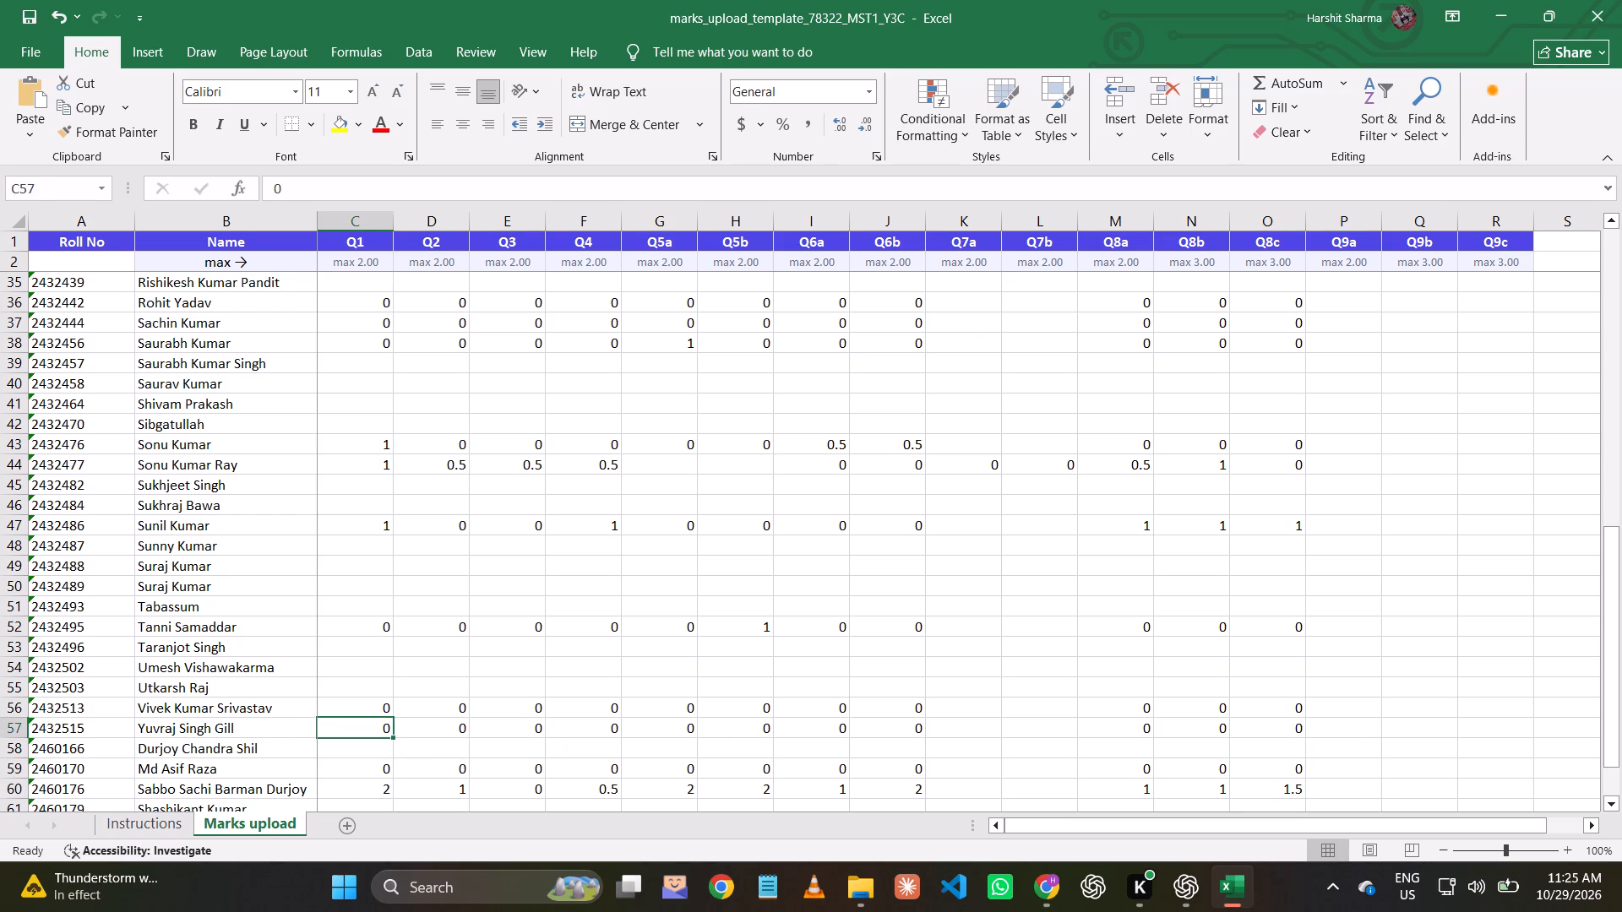
key(Down)
key(Down)
key(Down)
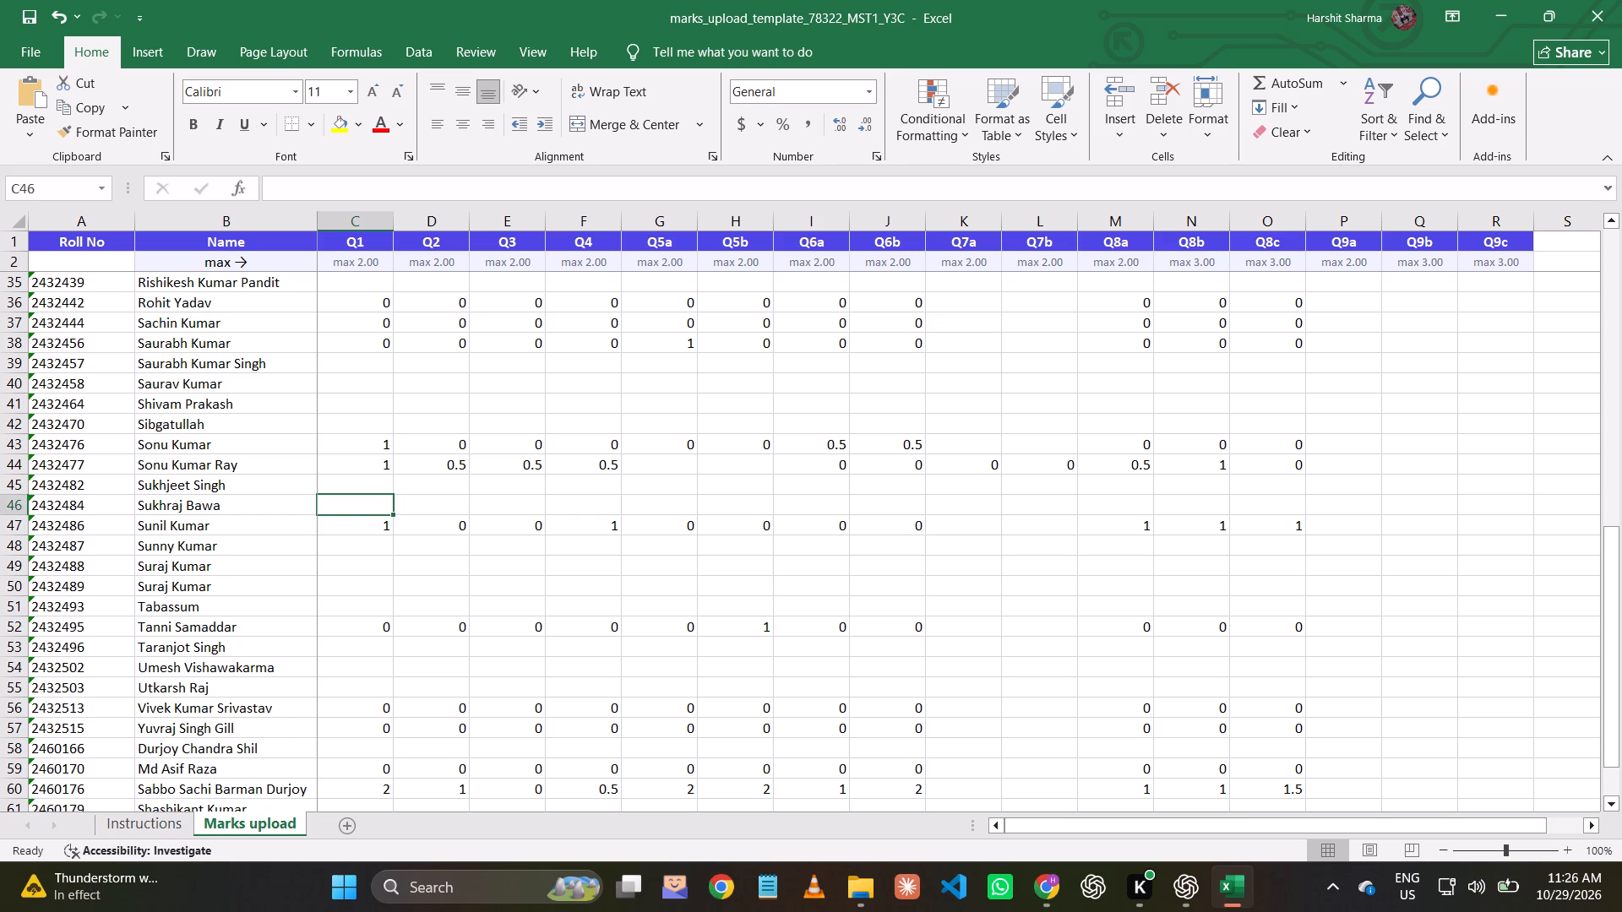
text(.5)
key(Right)
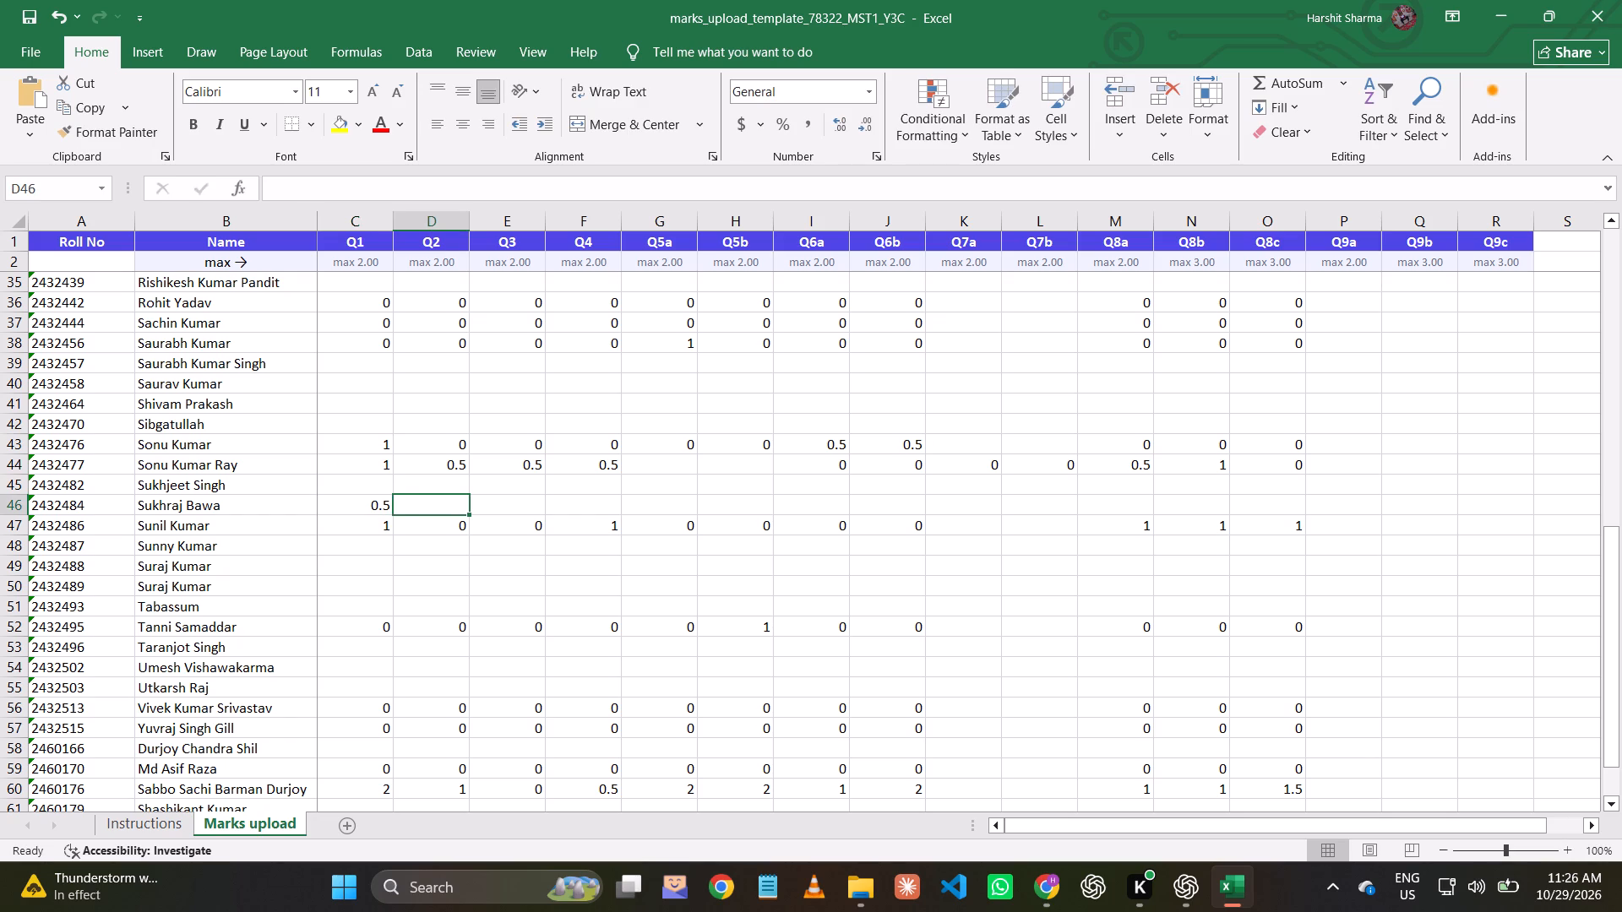
key(0)
key(Right)
key(0)
key(Right)
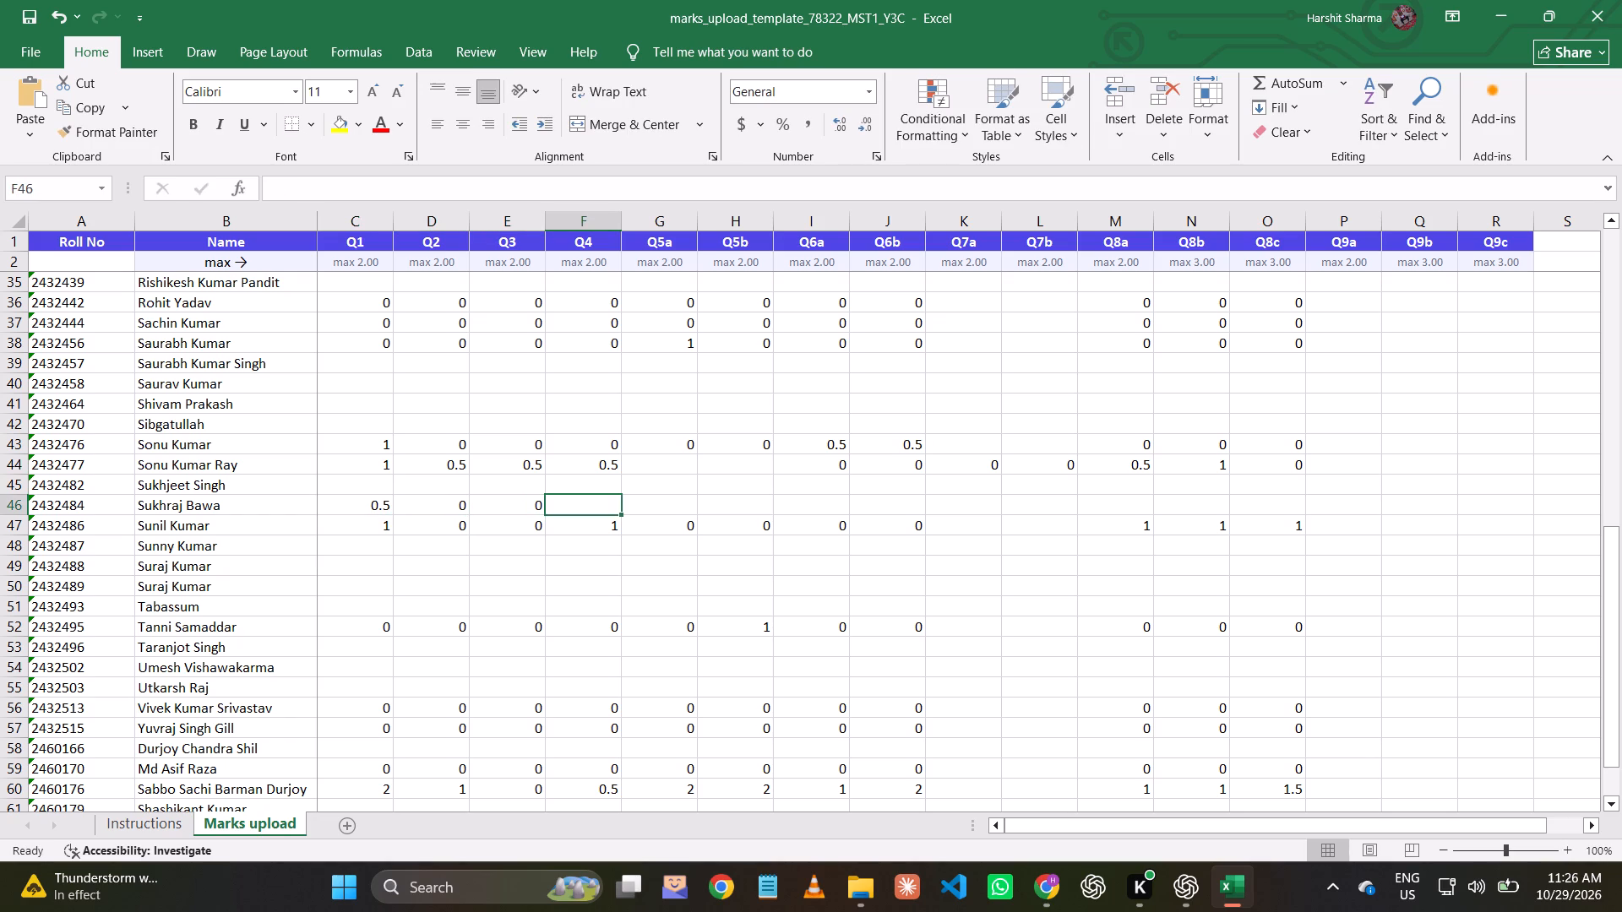
key(0)
key(Right)
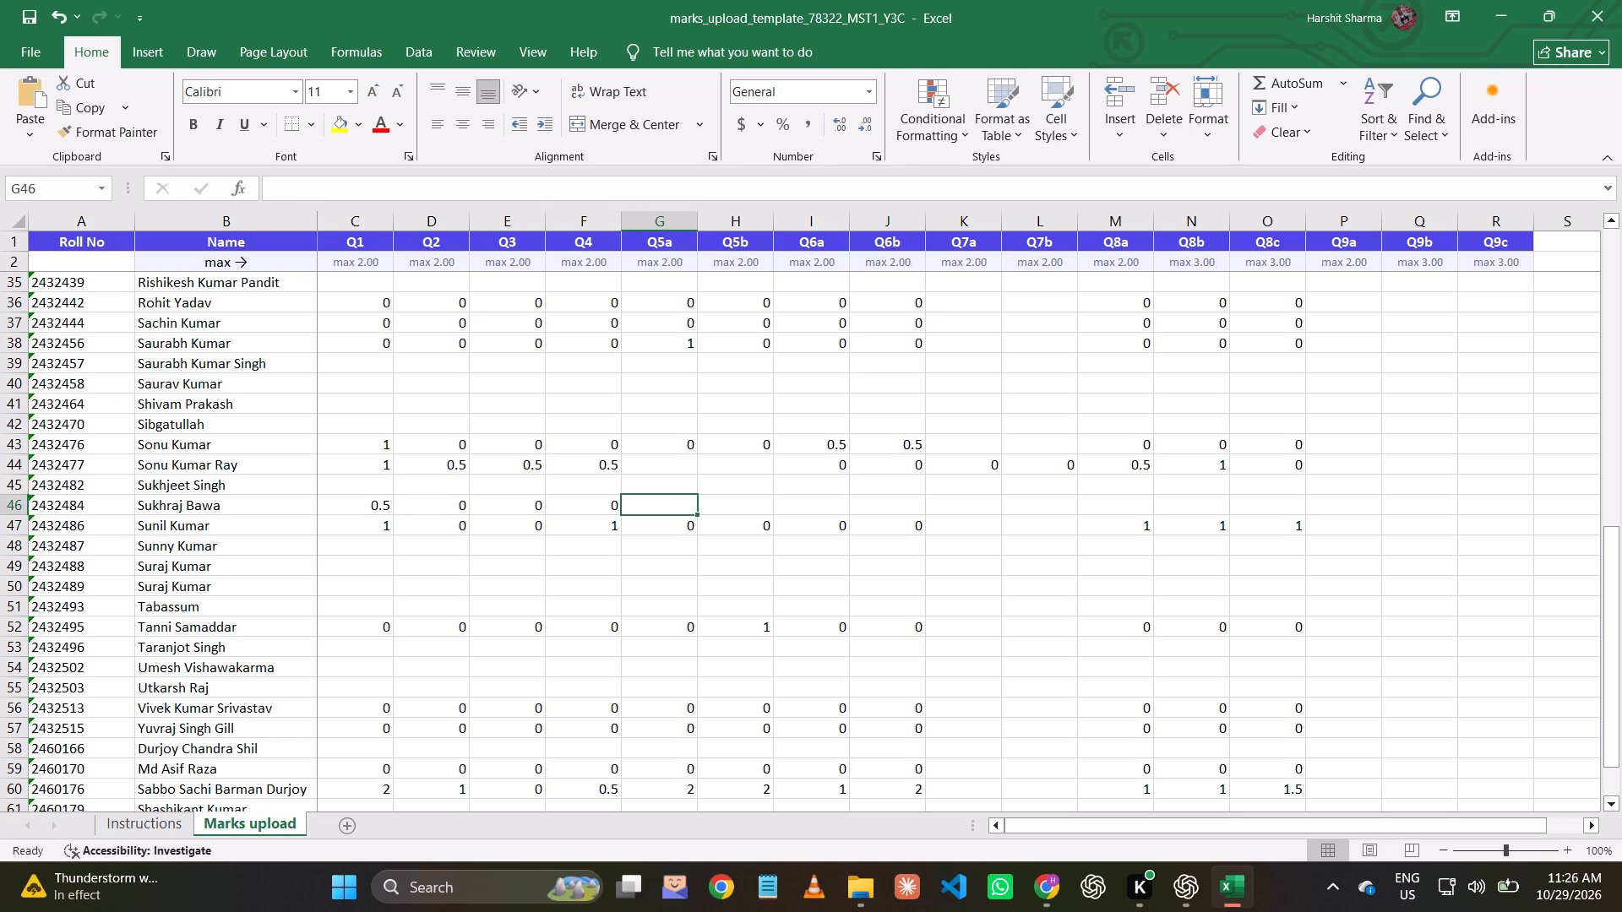
Skip Q5a and Q5b in row 46, enter 1 for Q6a, and enter 0 for Q6b, Q7a and Q7b.
key(Right)
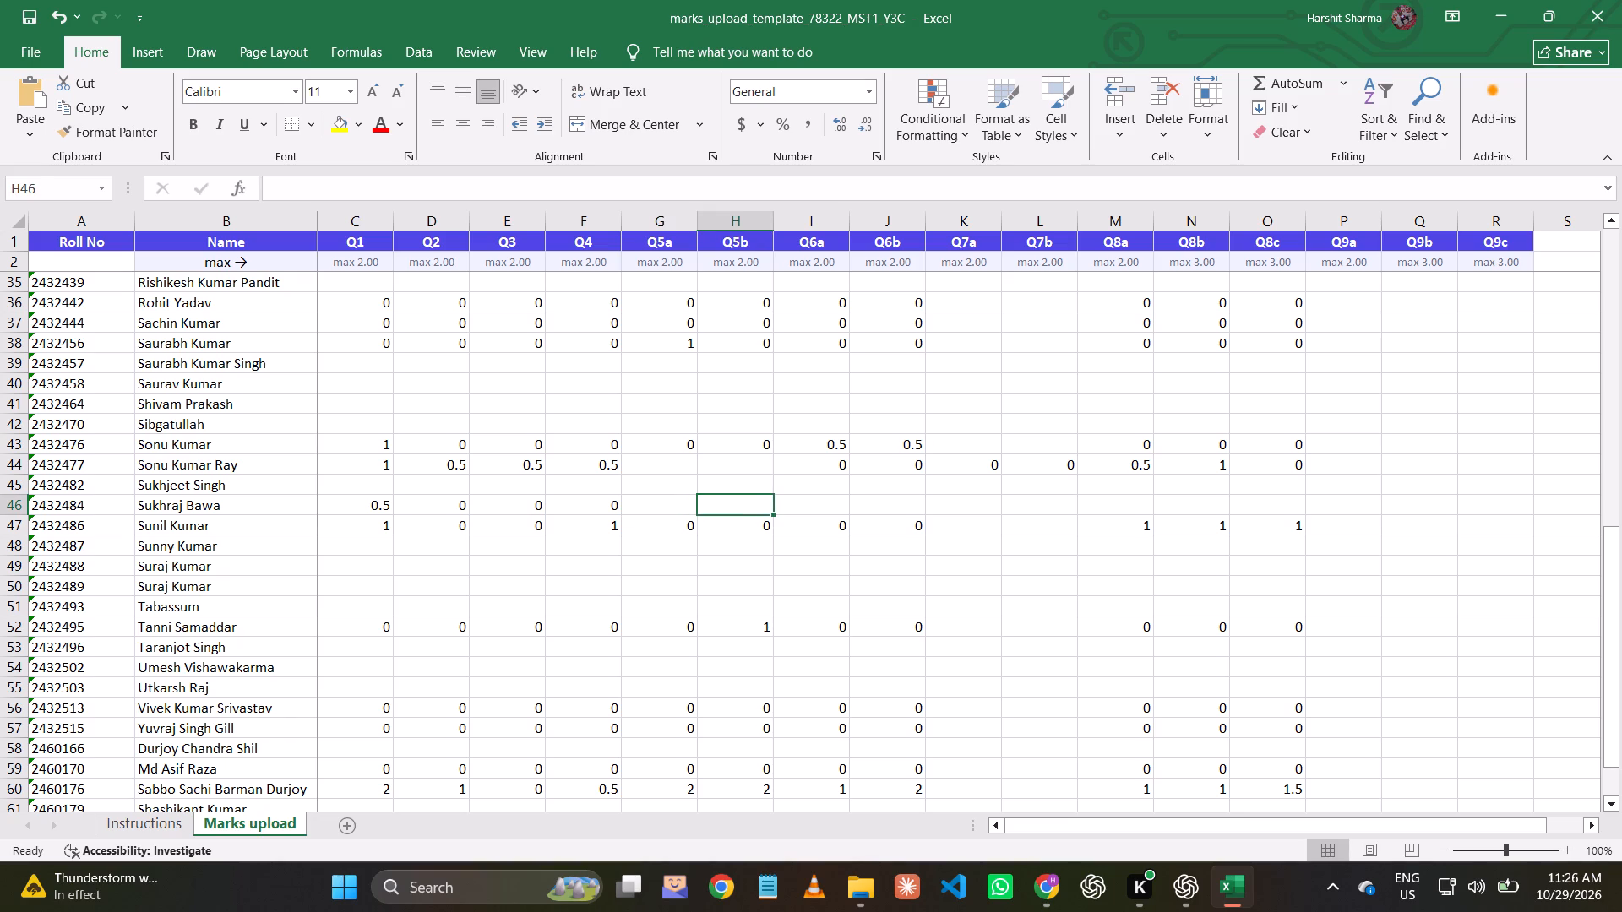
key(Right)
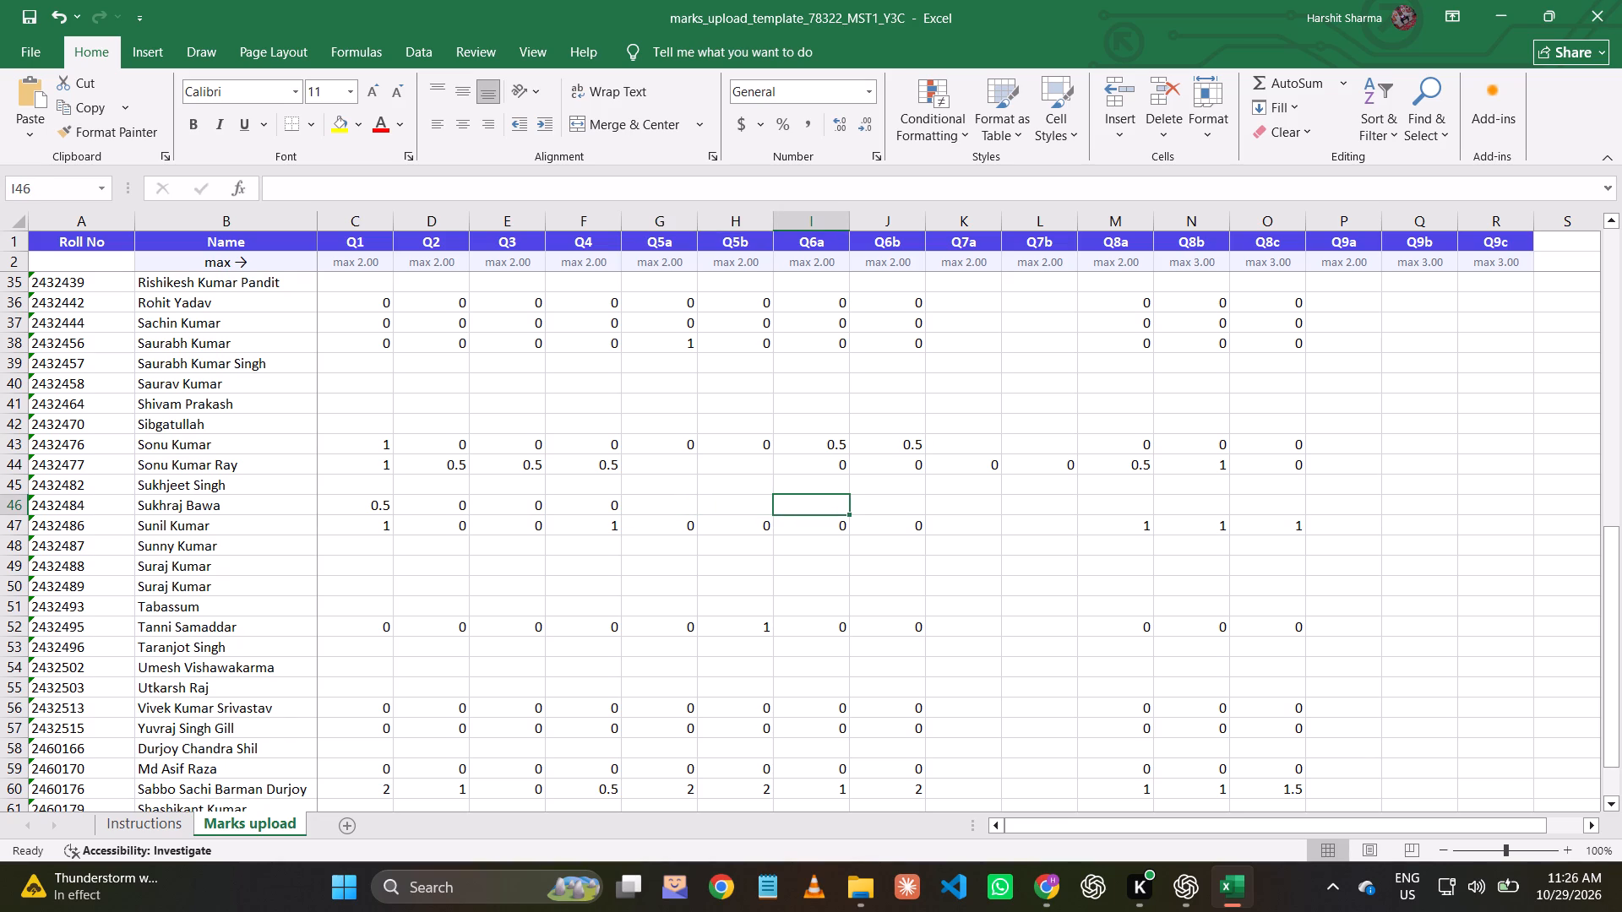
key(1)
key(Right)
key(0)
key(Right)
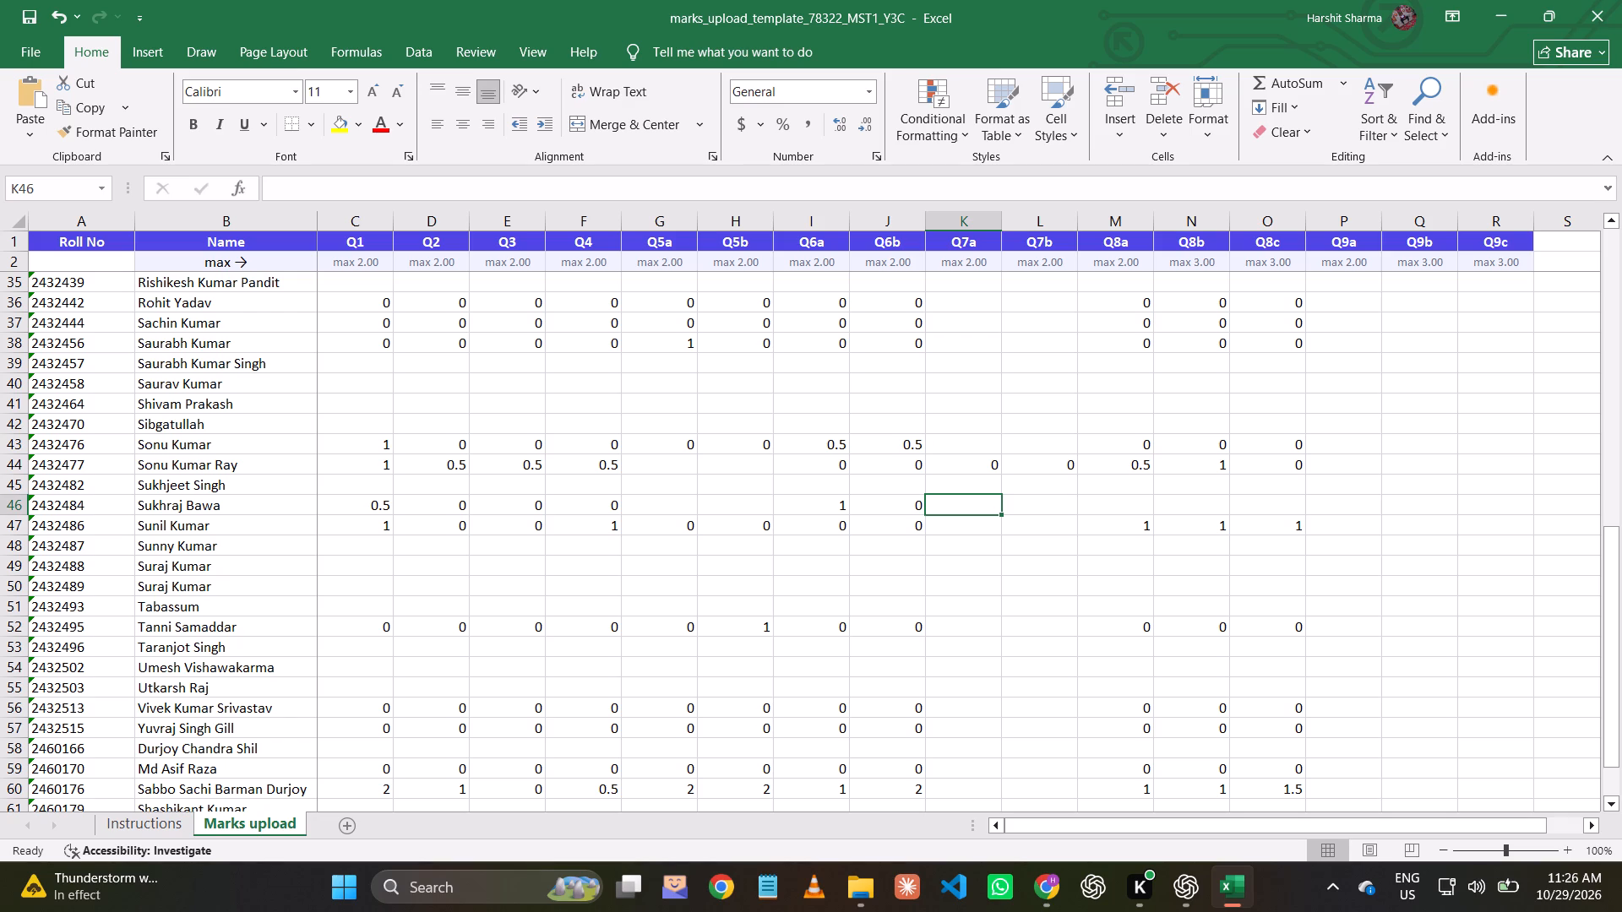
key(0)
key(Right)
key(0)
key(Right)
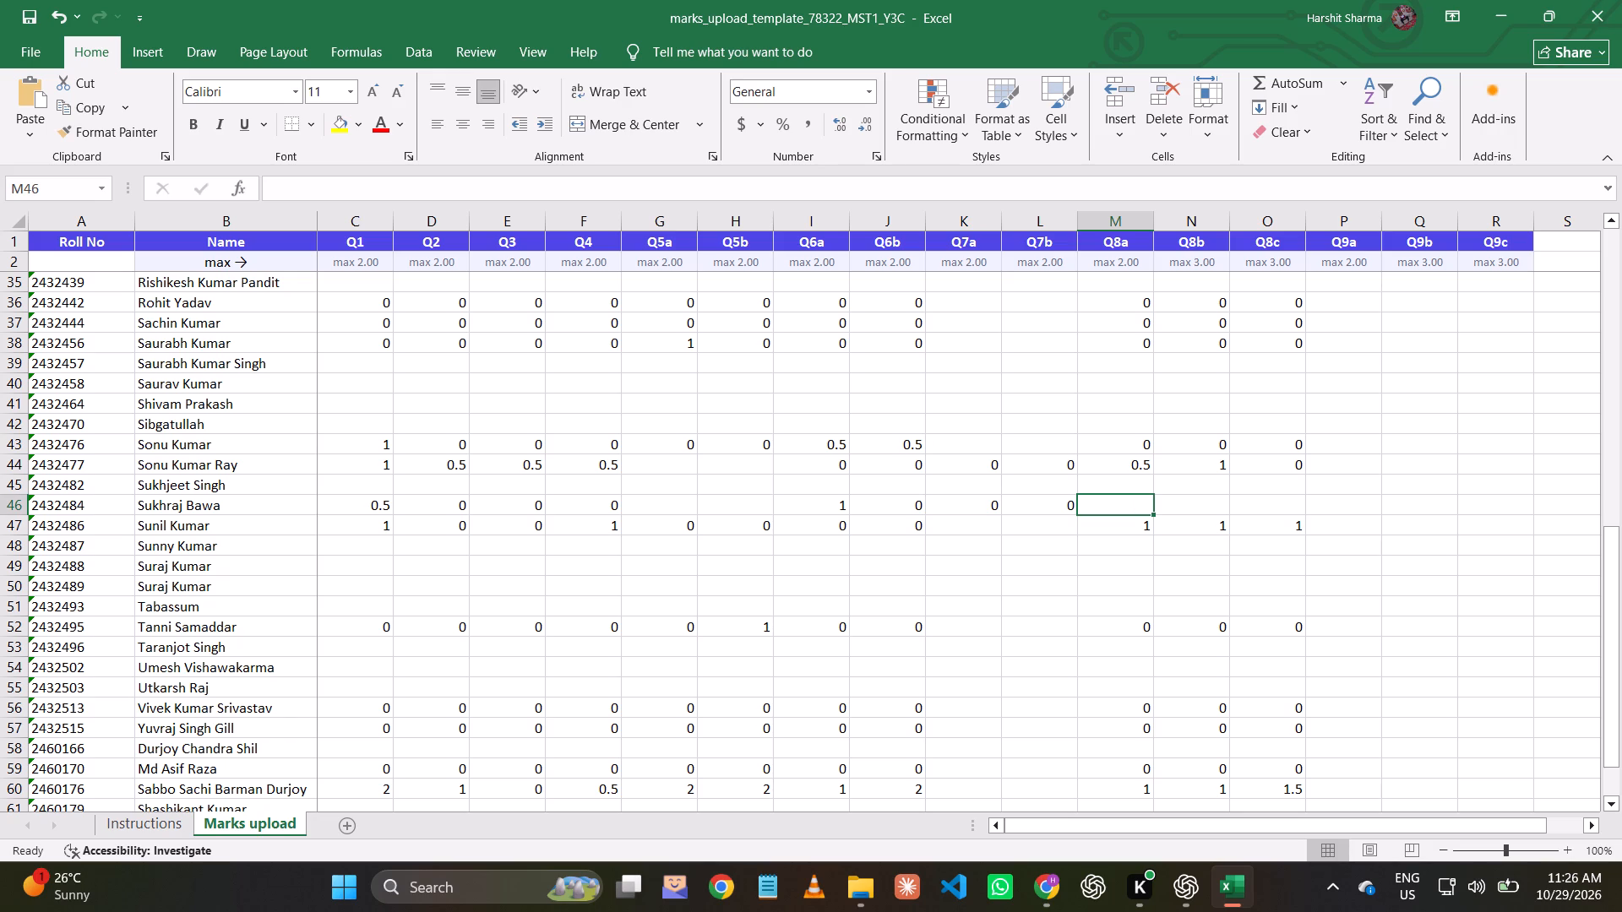
In row 46, enter 1 for Q8a, 0.5 for Q8b and 0 for Q8c.
key(1)
key(Right)
text(.5)
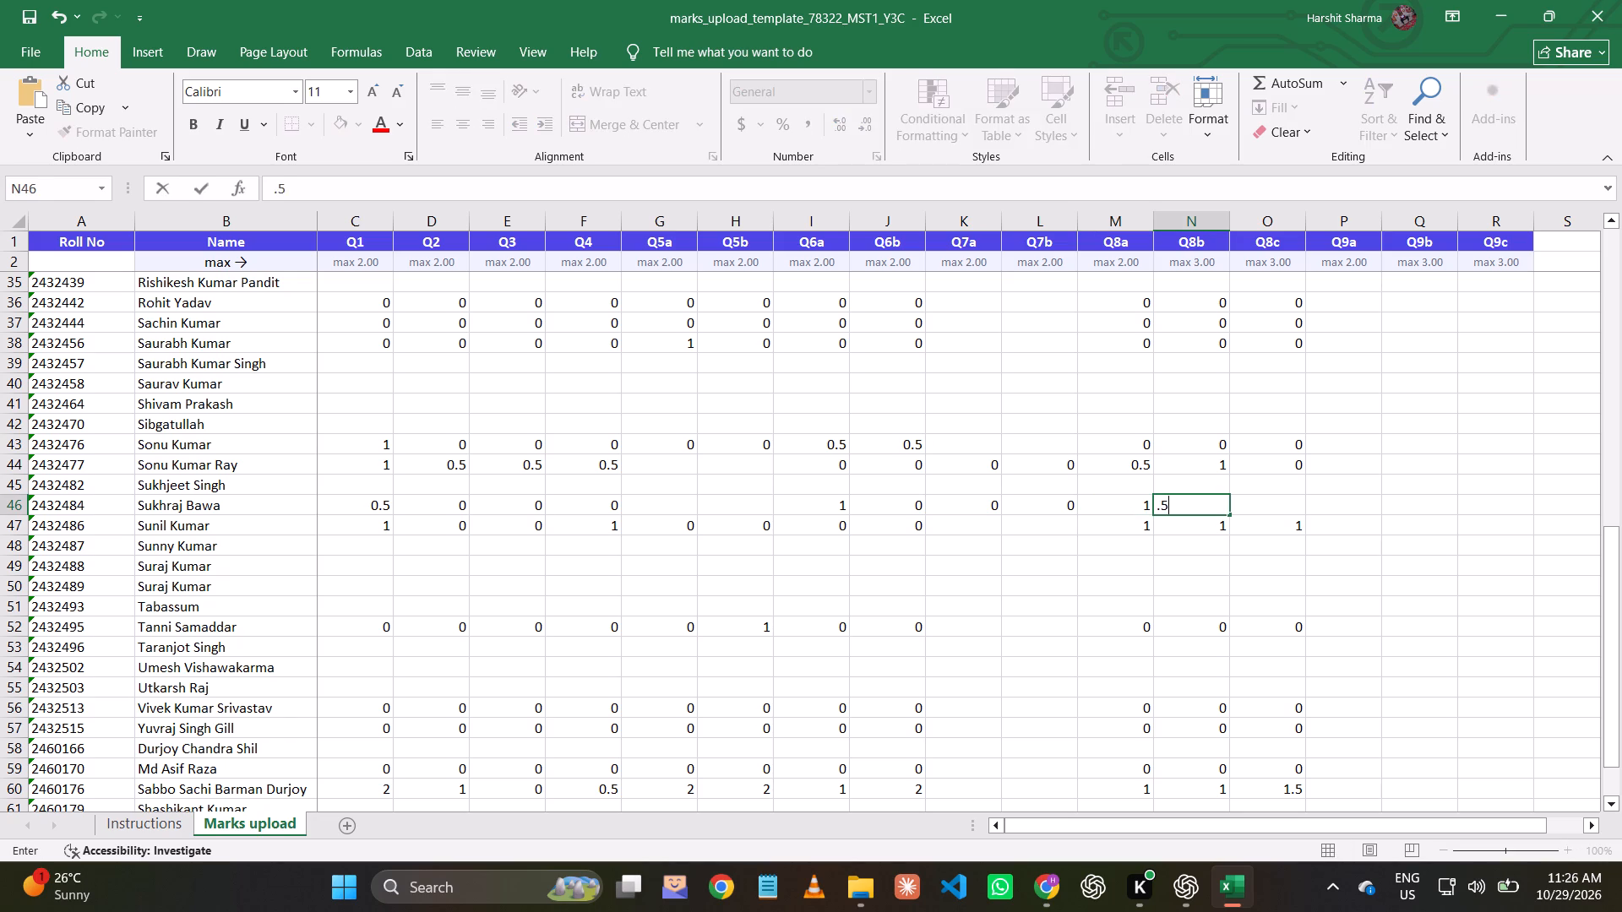
key(Right)
key(0)
key(Right)
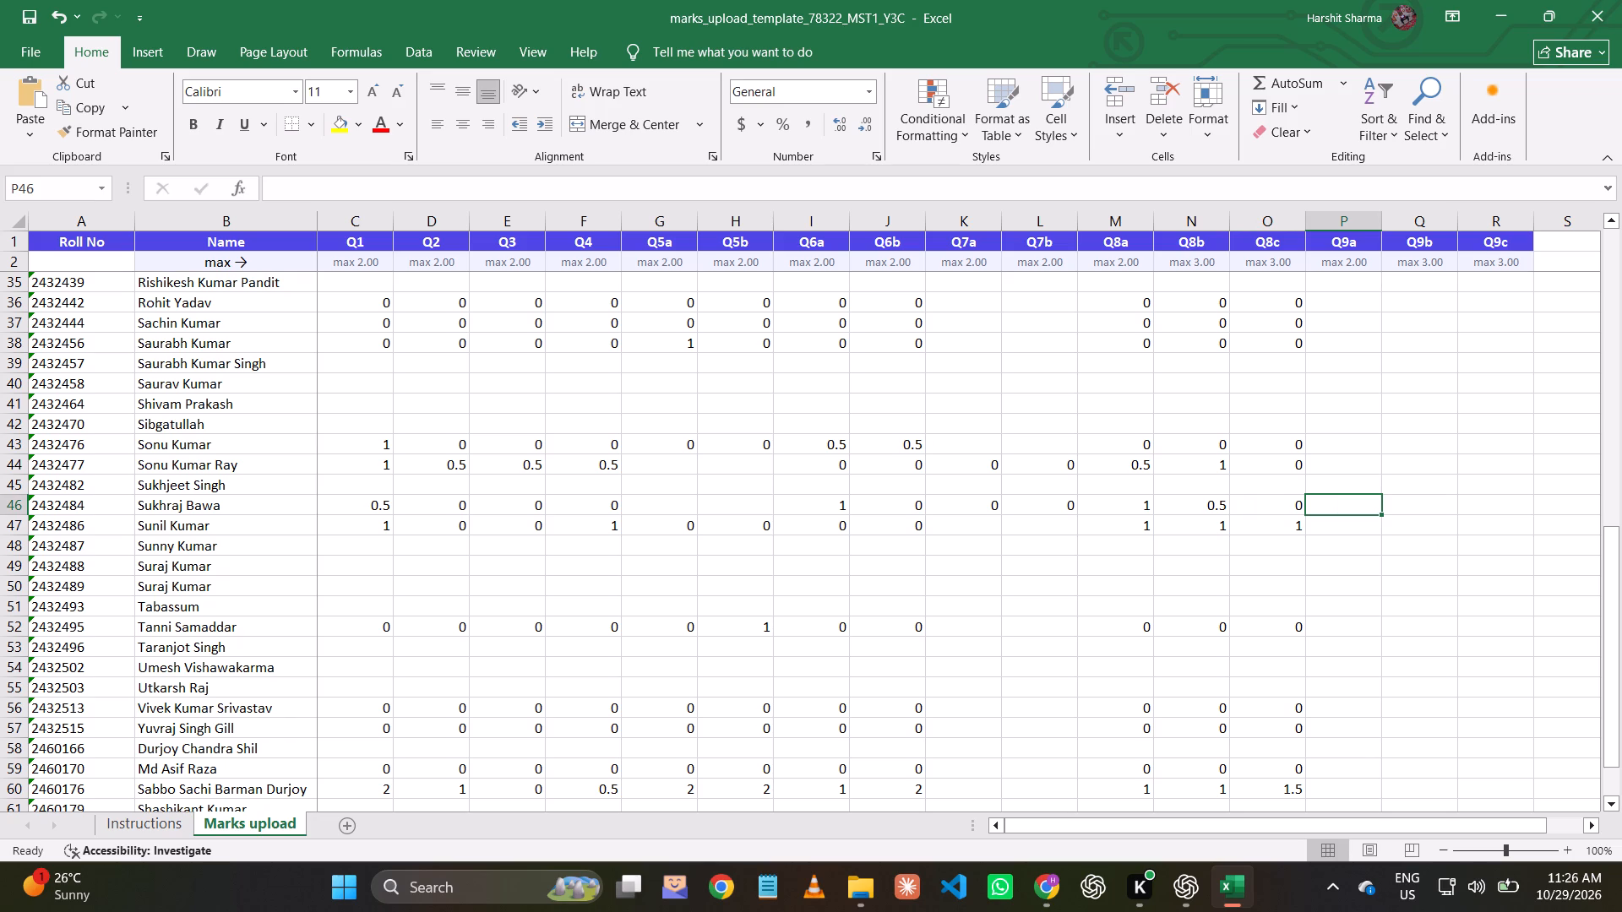
For the student in row 25, enter 0 for Q1, Q2, Q3 and Q4.
key(Down)
key(Left)
key(Left)
key(Left)
key(Left)
key(Left)
key(Left)
key(Left)
key(Left)
key(Left)
key(Left)
key(Left)
key(Left)
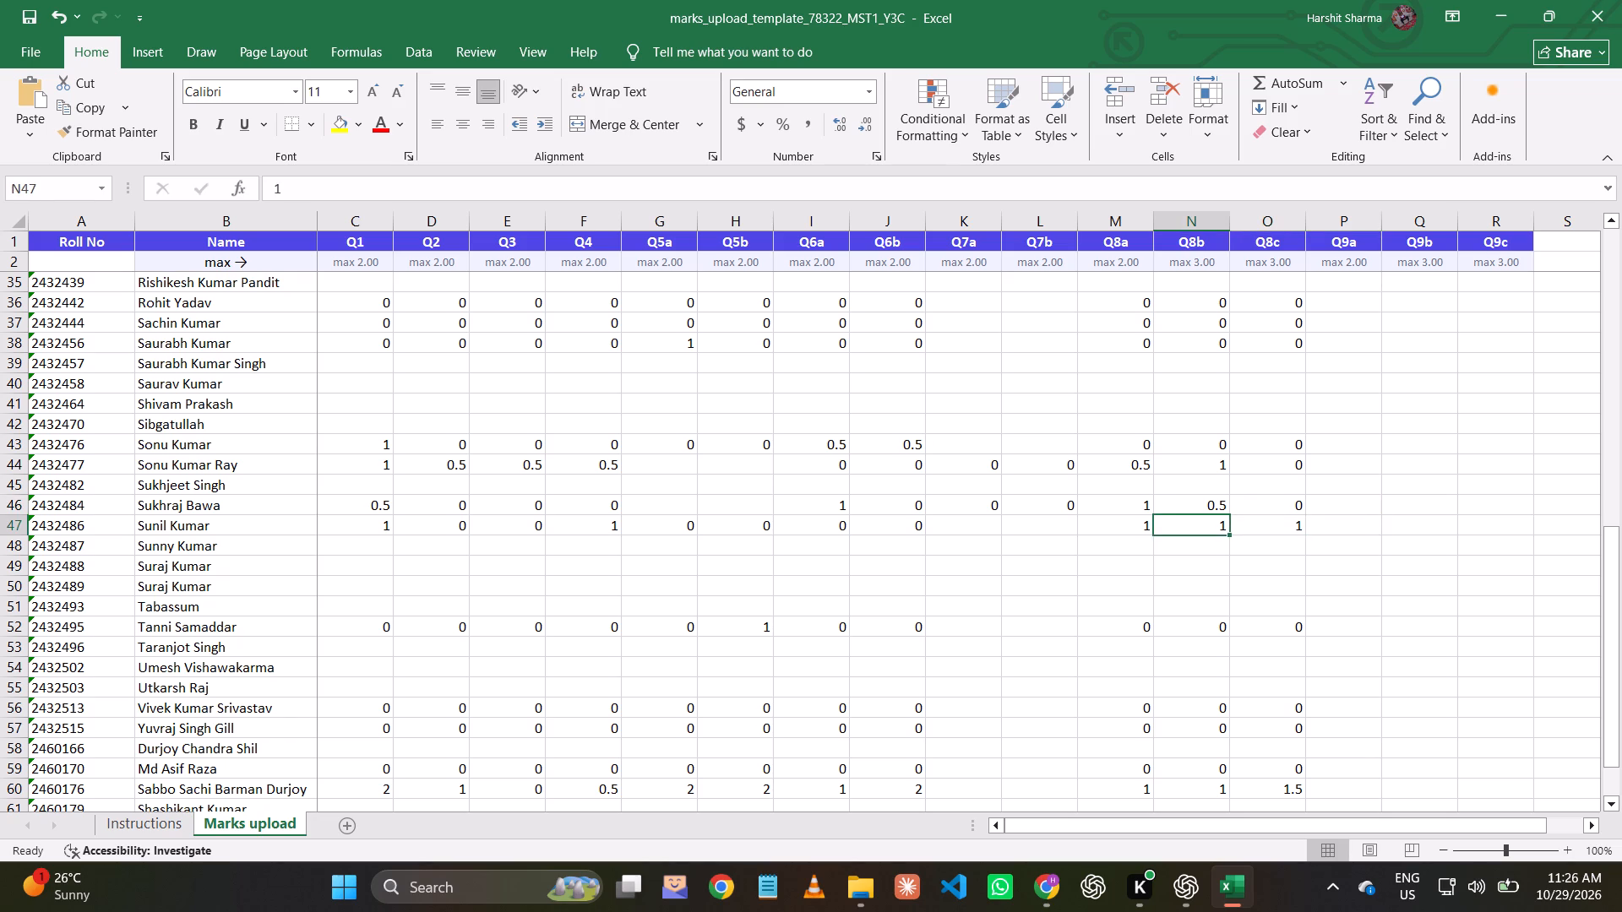
key(Up)
key(Left)
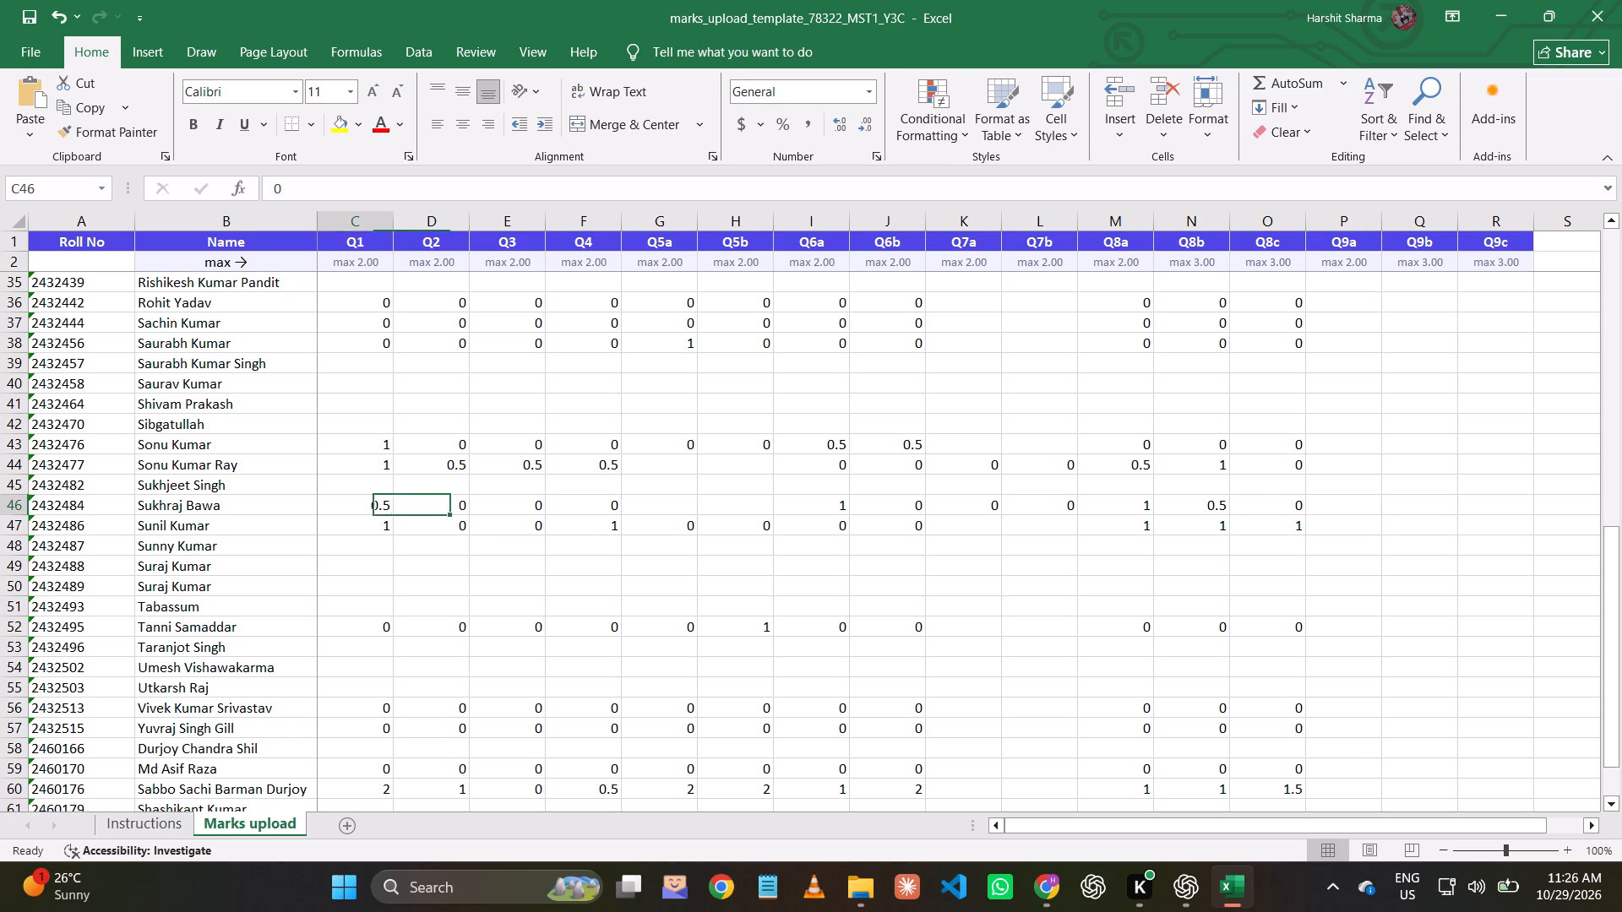
key(Left)
key(Down)
key(Down)
key(Down)
key(Down)
key(Down)
key(Down)
key(Down)
key(Down)
key(Down)
key(Down)
key(Down)
key(Down)
key(Down)
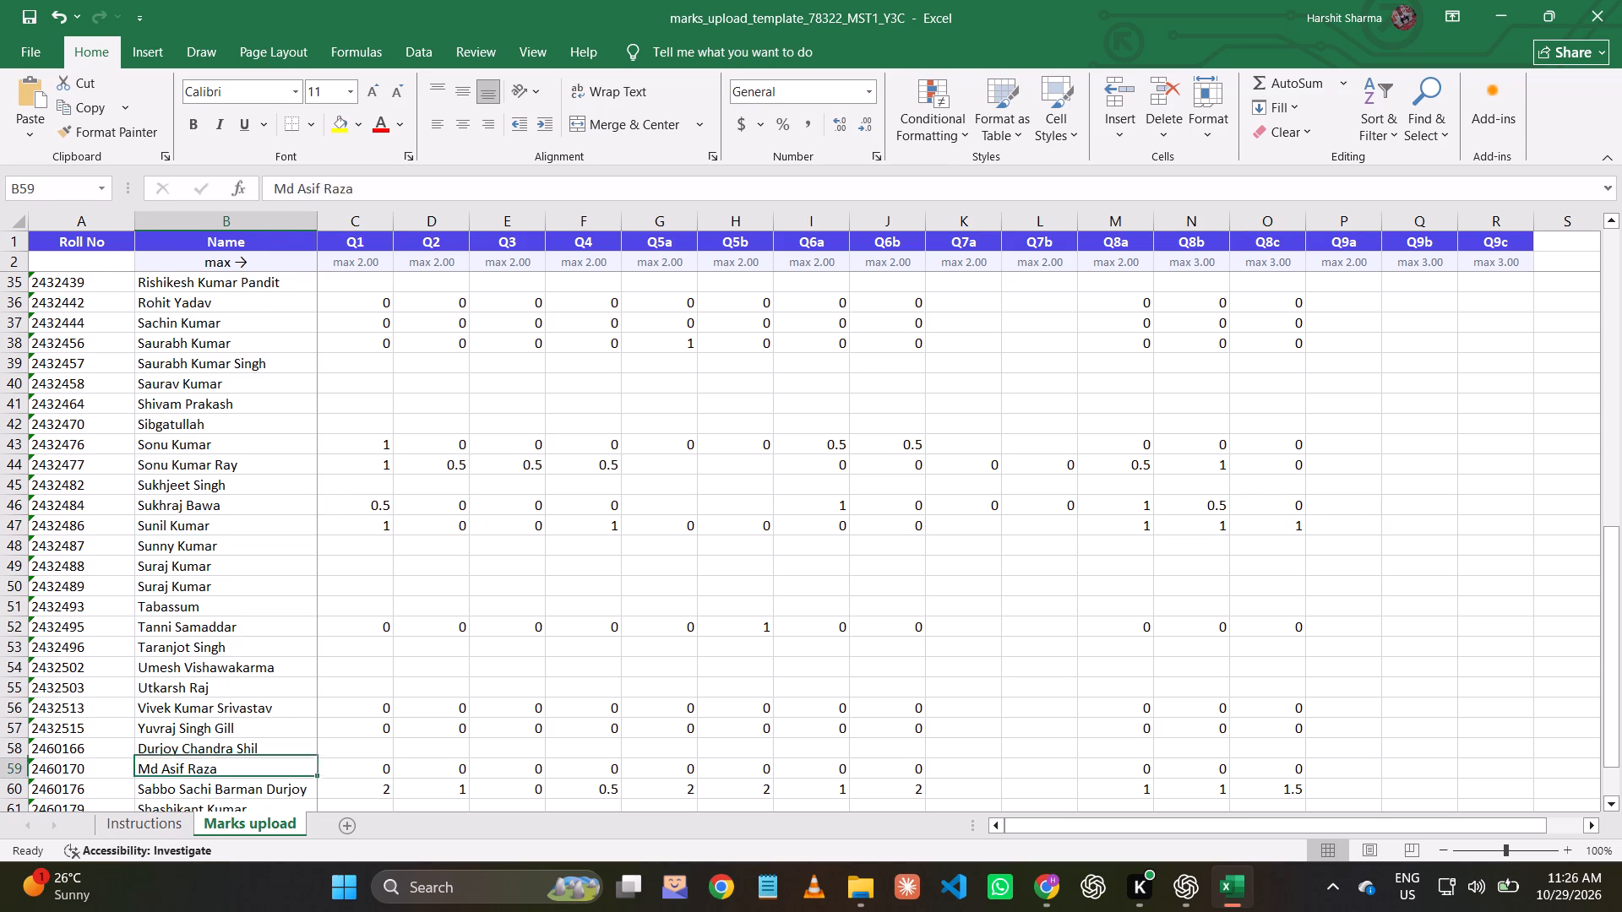
key(Down)
key(Down)
key(Down)
key(Down)
key(Down)
key(Up)
key(Up)
key(Up)
key(Up)
key(Up)
key(Up)
key(Up)
key(Up)
key(Up)
key(Up)
key(Up)
key(Up)
key(Up)
key(Up)
key(Up)
key(Up)
key(Up)
key(Up)
key(Up)
key(Up)
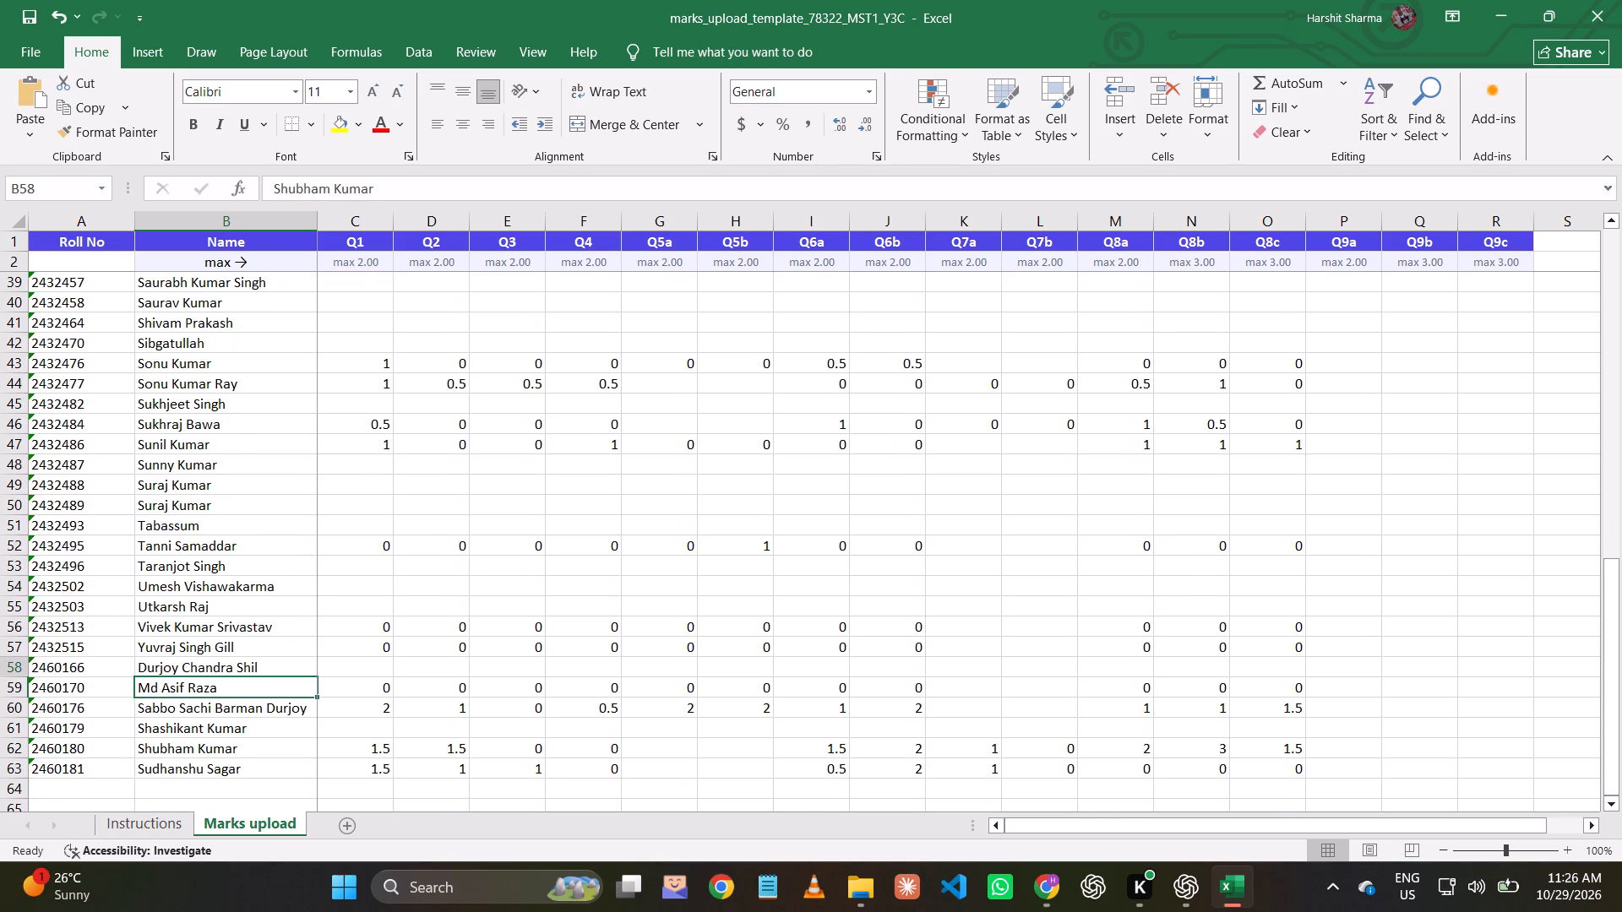
key(Up)
key(Up)
key(Up)
key(Up)
key(Up)
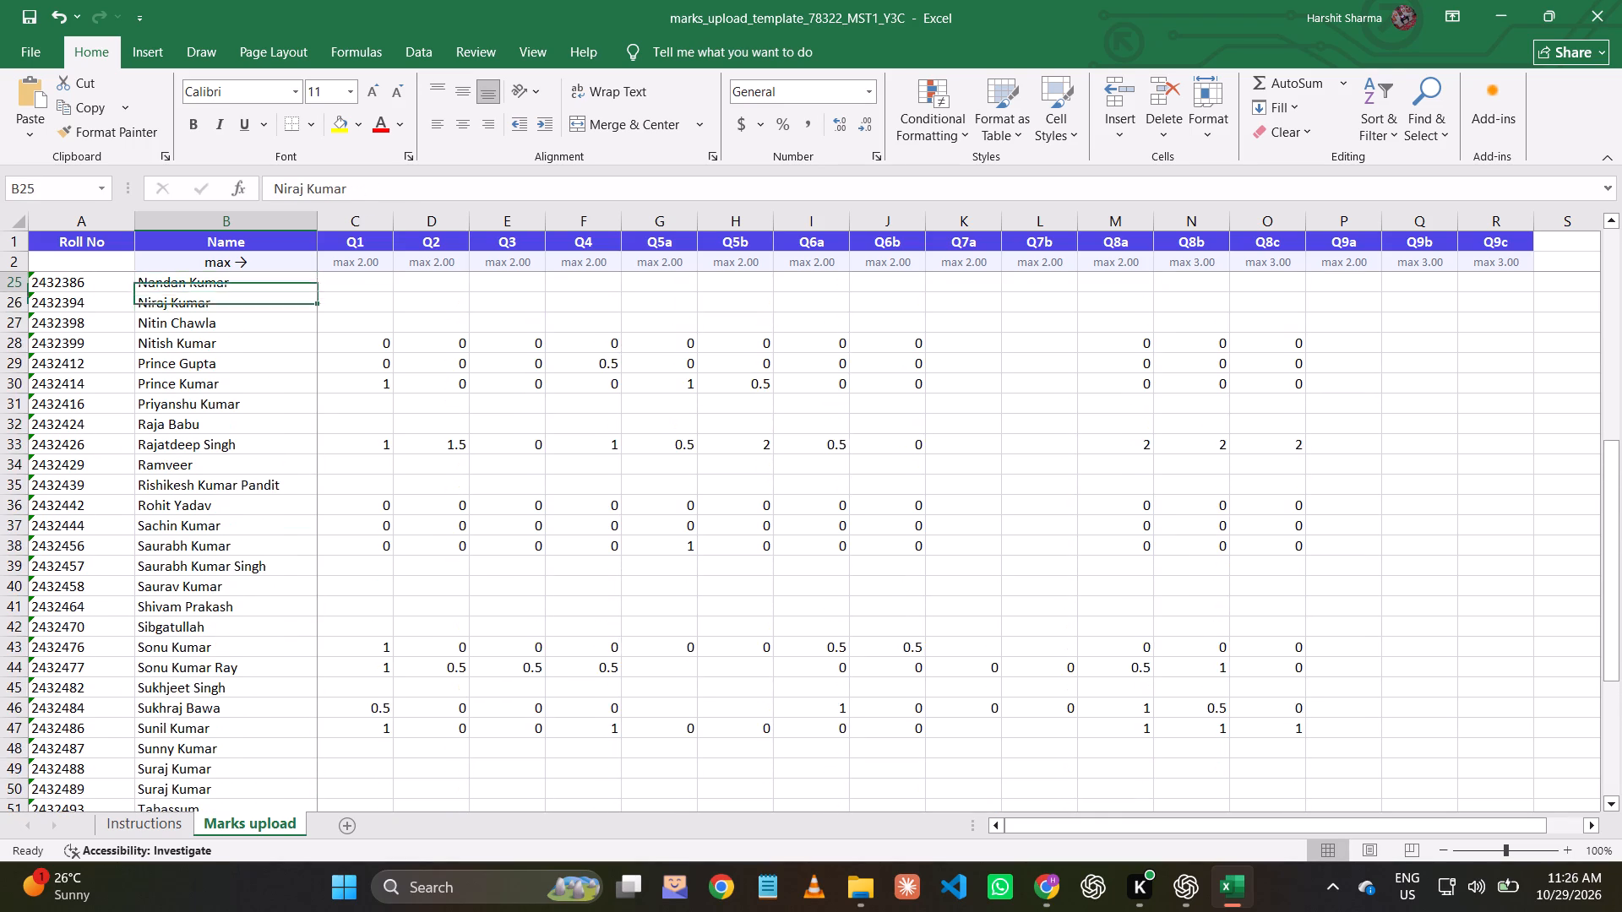
key(Up)
key(Down)
key(Right)
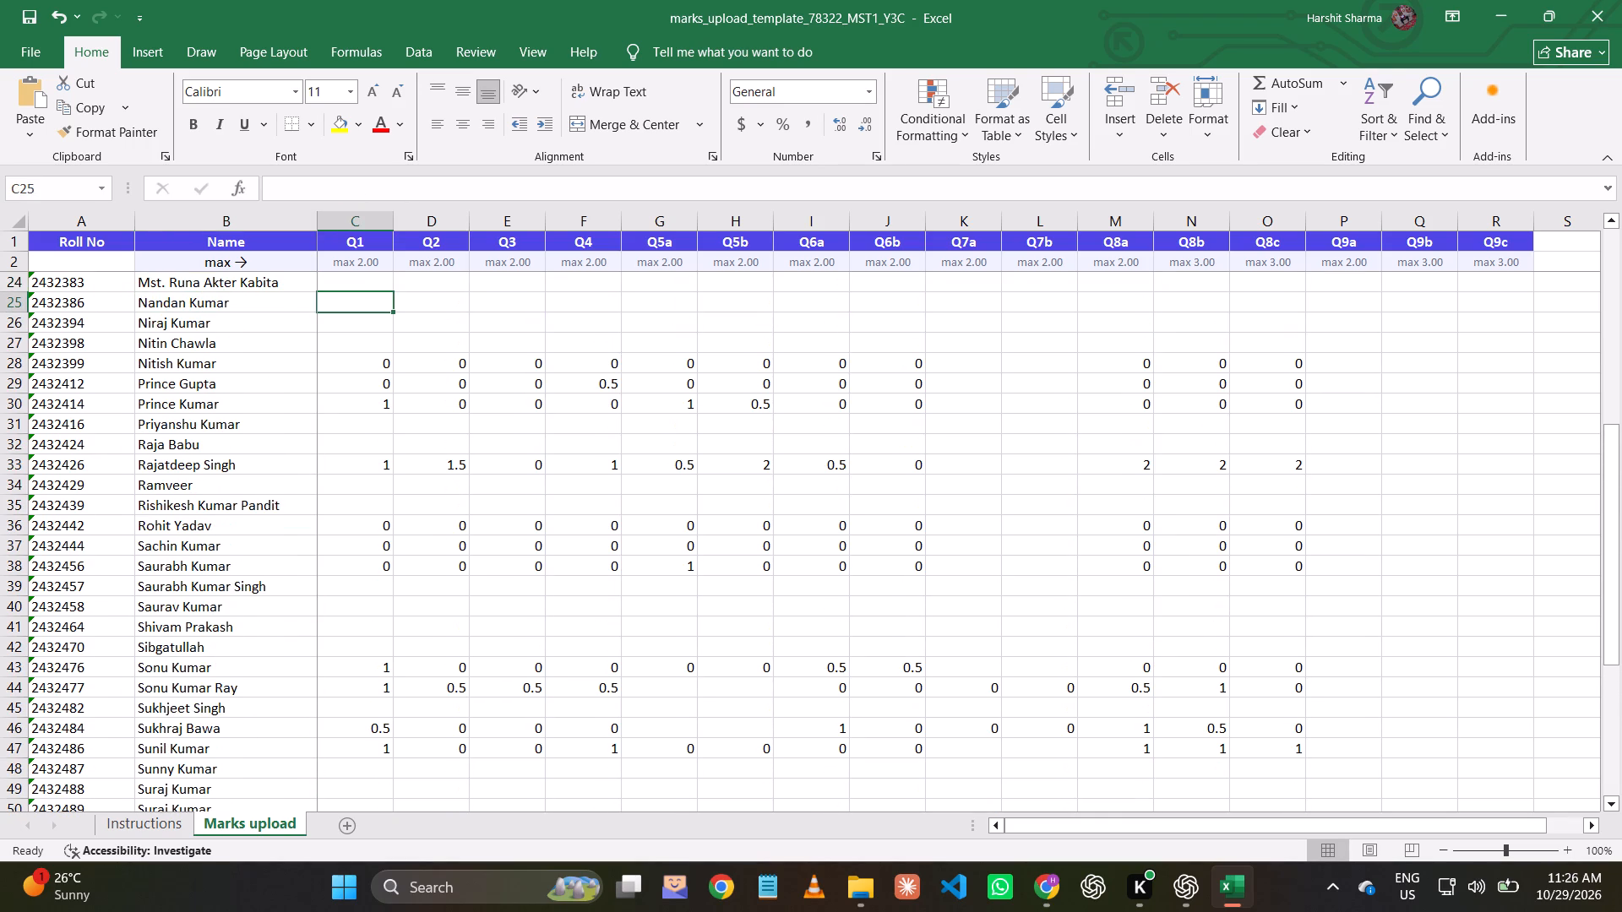
key(0)
key(Right)
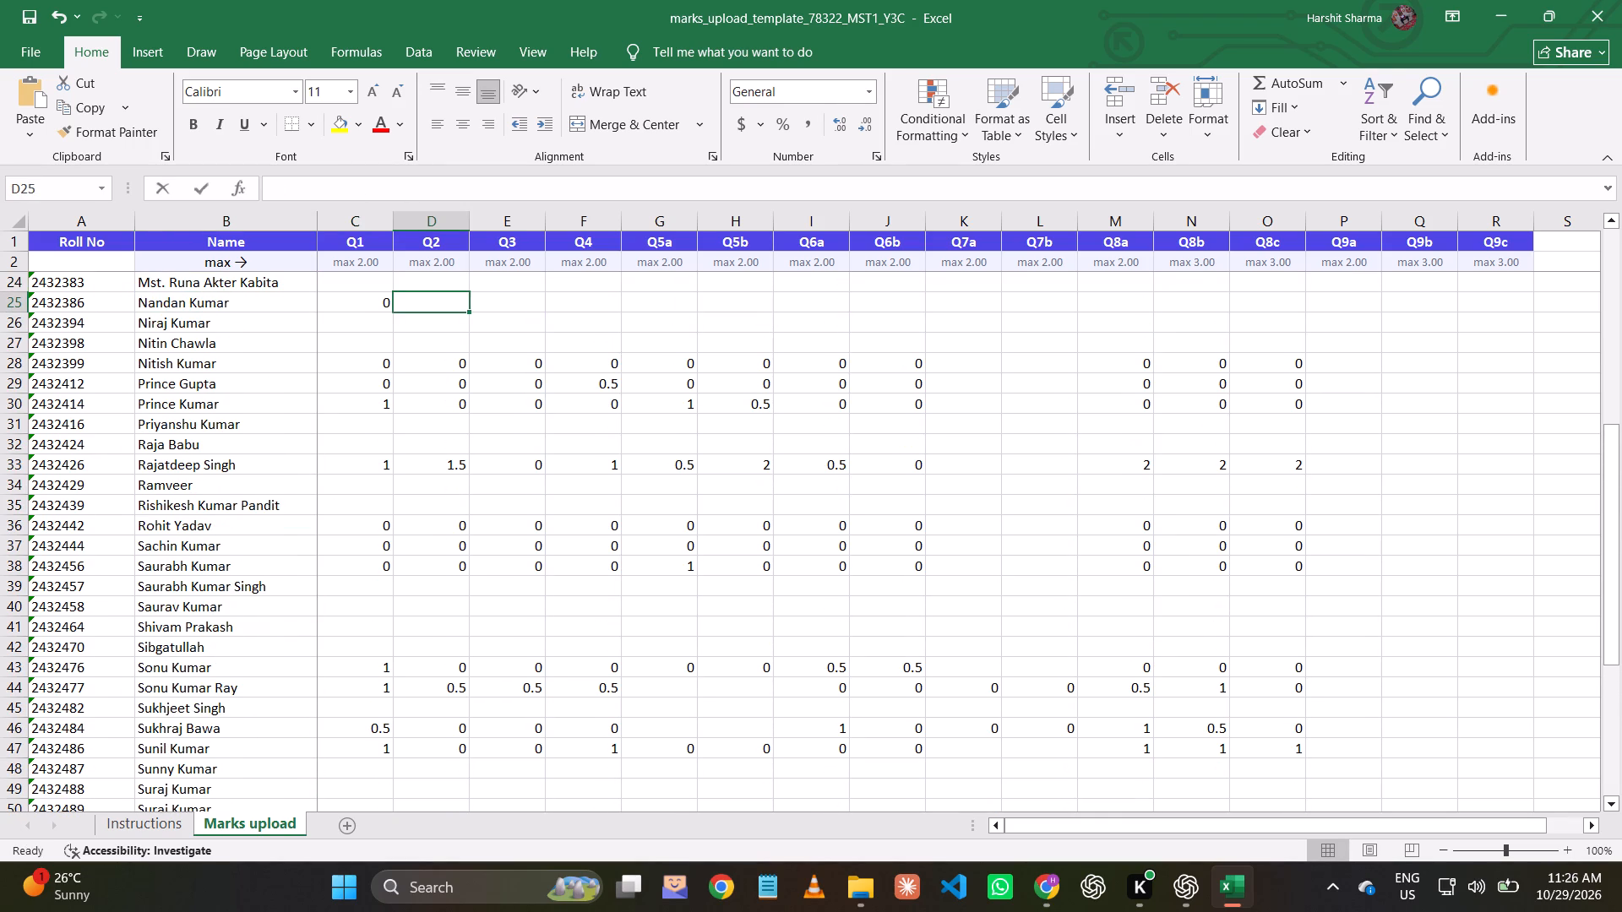
key(0)
key(Right)
key(0)
key(Right)
key(0)
key(Right)
In row 25, enter 0 for Q5a, Q5b, Q6a and Q6b.
key(0)
key(Right)
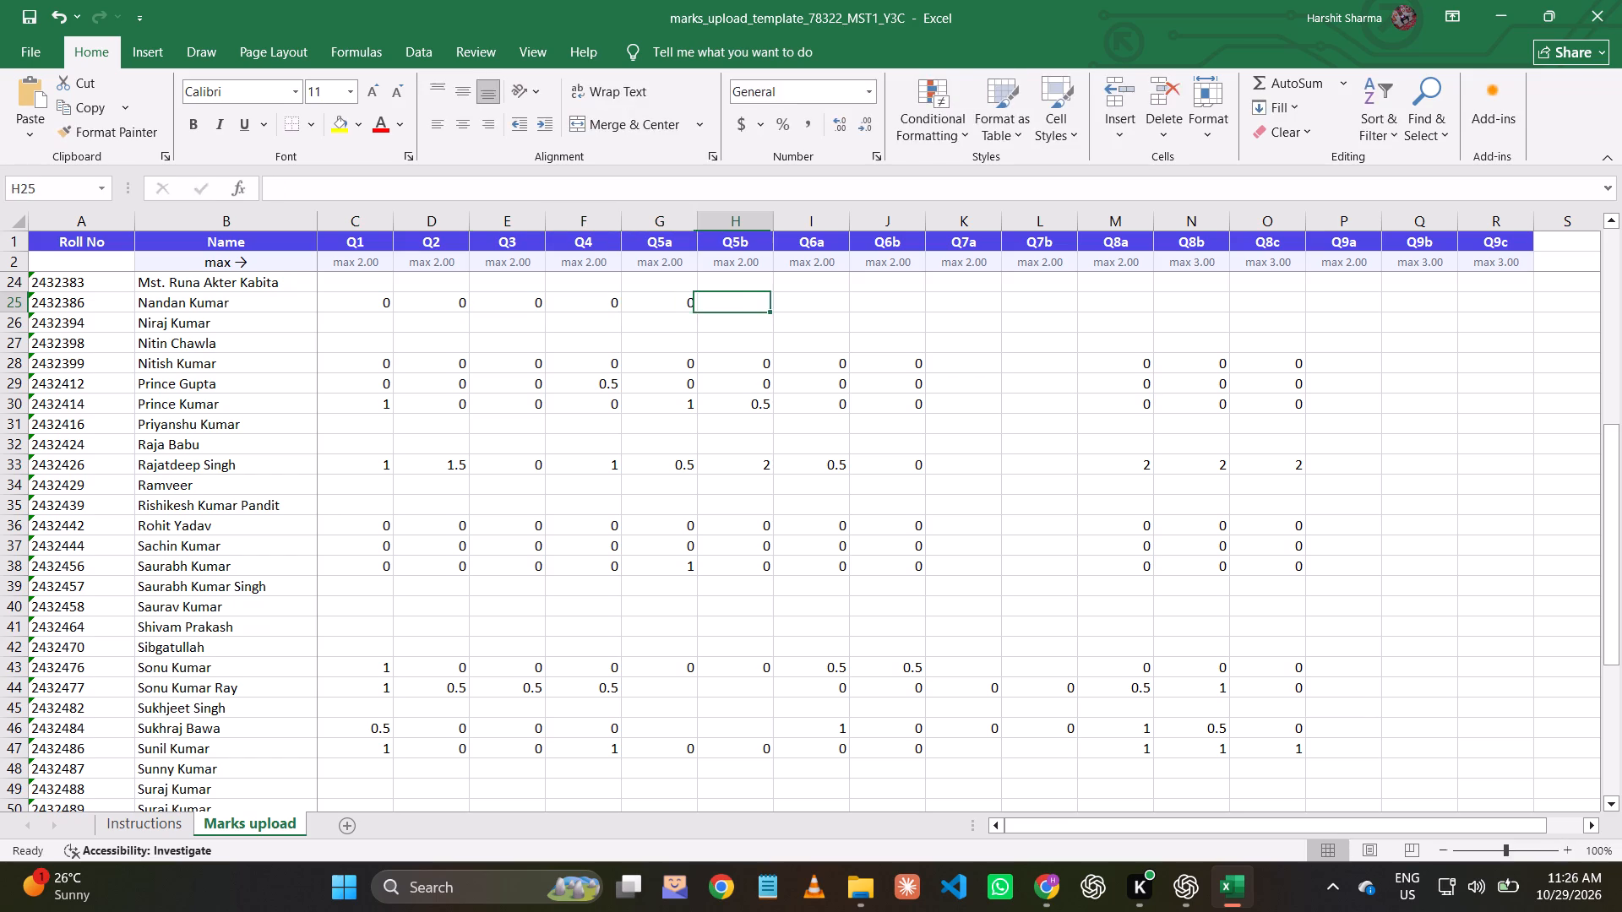
key(0)
key(Right)
key(0)
key(Right)
key(0)
key(Right)
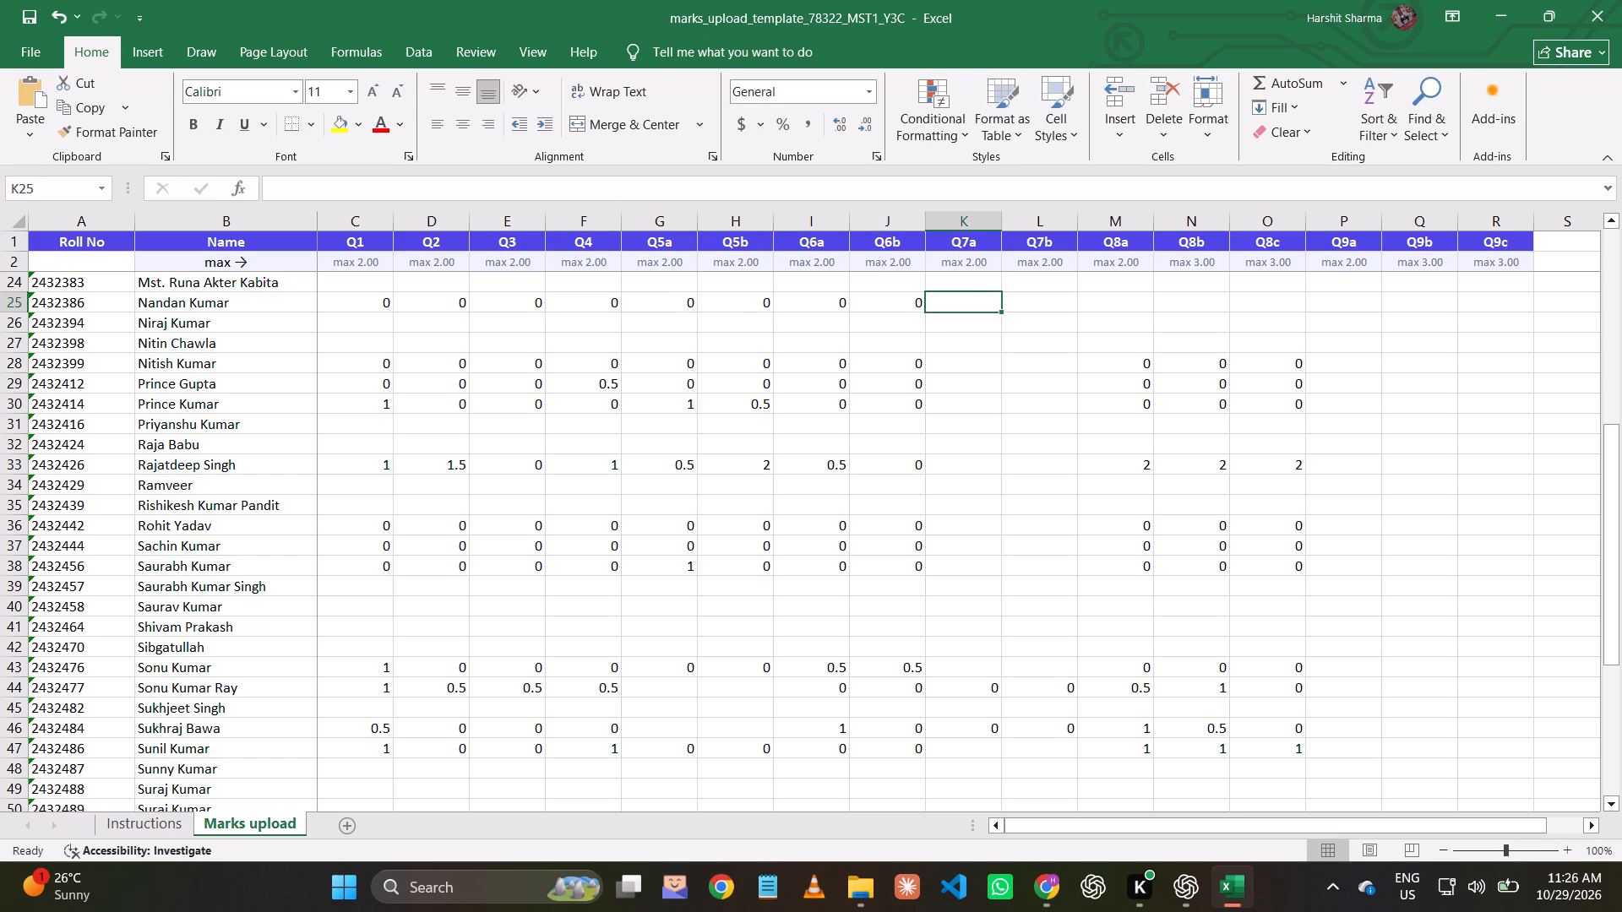
Skip Q7a and Q7b in row 25 and enter 0 for Q8a, Q8b and Q8c.
key(Right)
key(Right)
key(0)
key(Right)
key(0)
key(Right)
key(0)
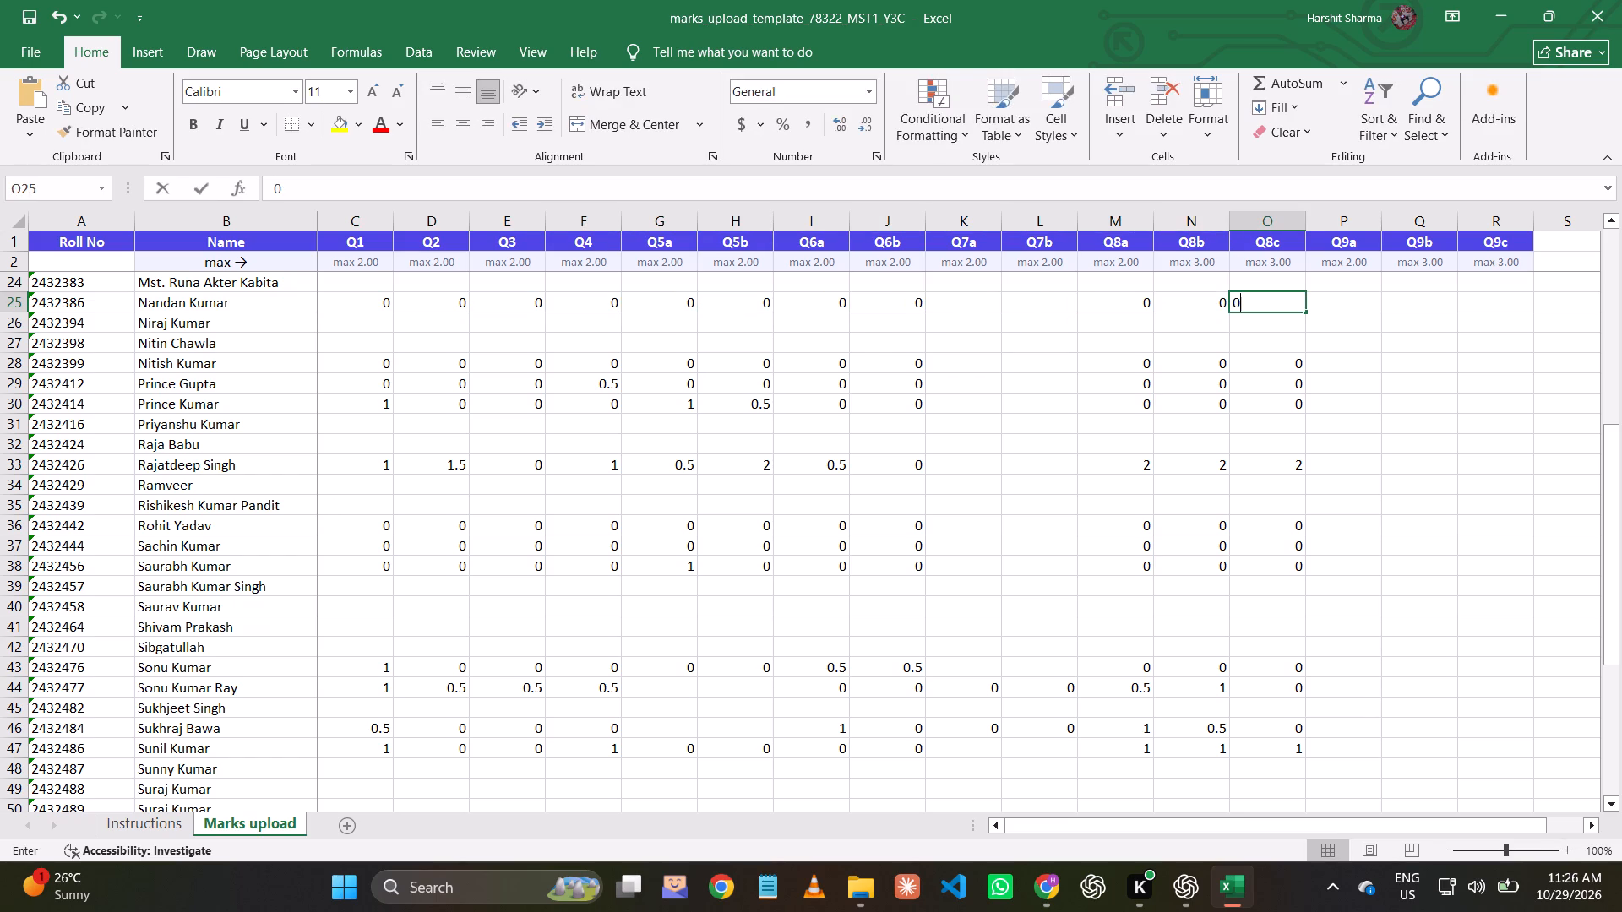
key(Right)
Save the marks workbook.
key(ctrl+s)
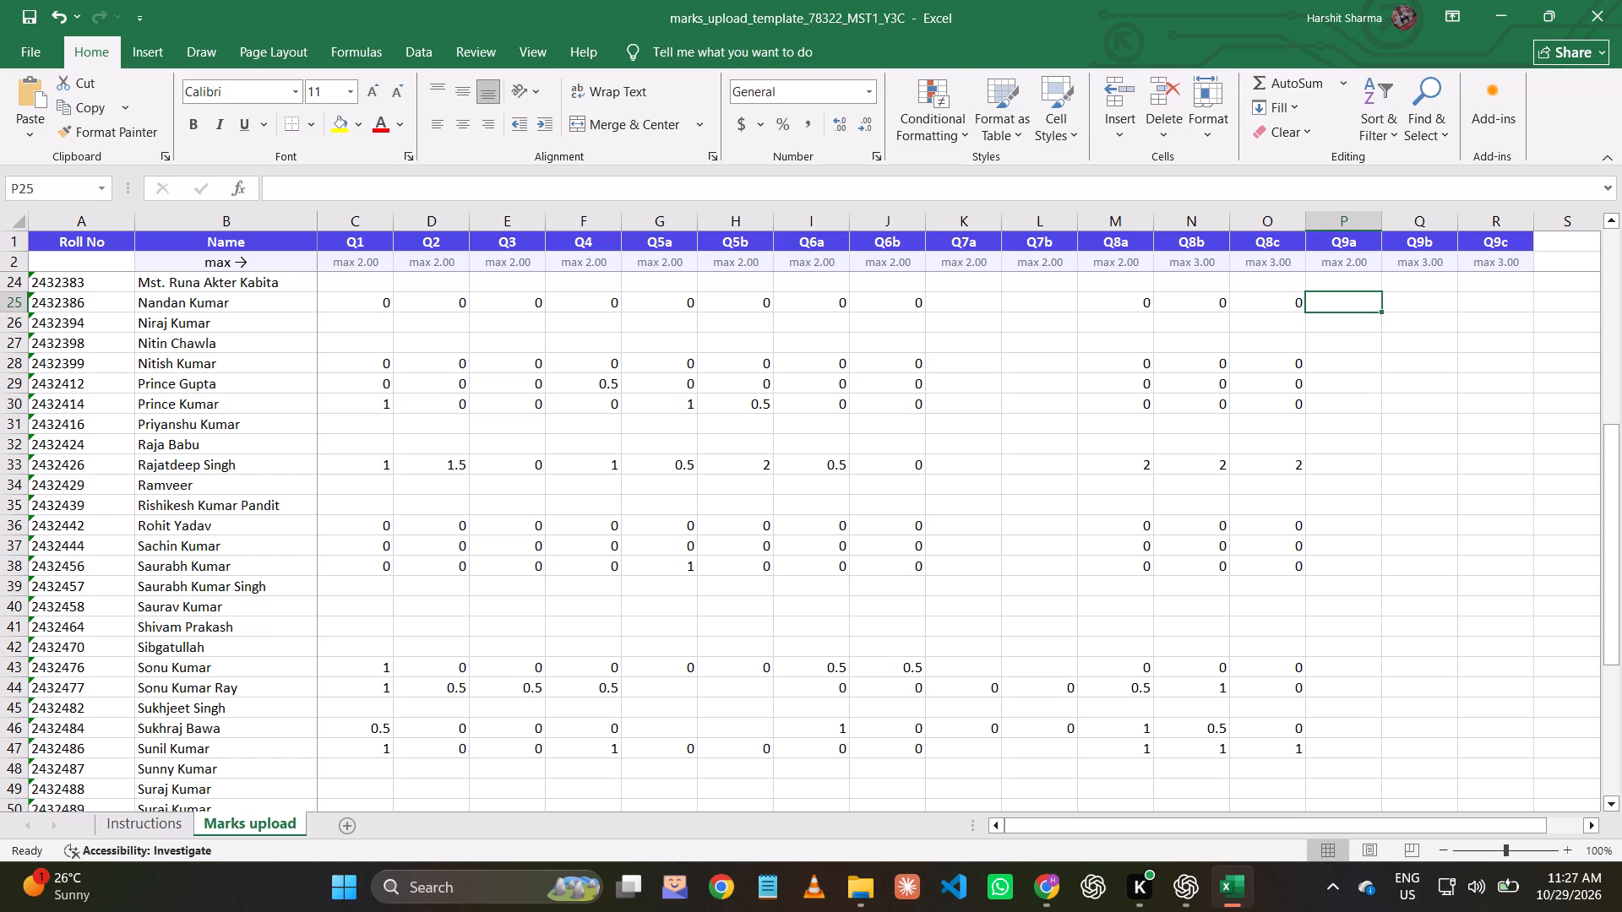
For the student in row 42, enter 2 for Q1, 0.5 for Q2, and 0 for Q3 and Q4.
key(Down)
key(Left)
key(Left)
key(Left)
key(Left)
key(Left)
key(Left)
key(Left)
key(Left)
key(Left)
key(Left)
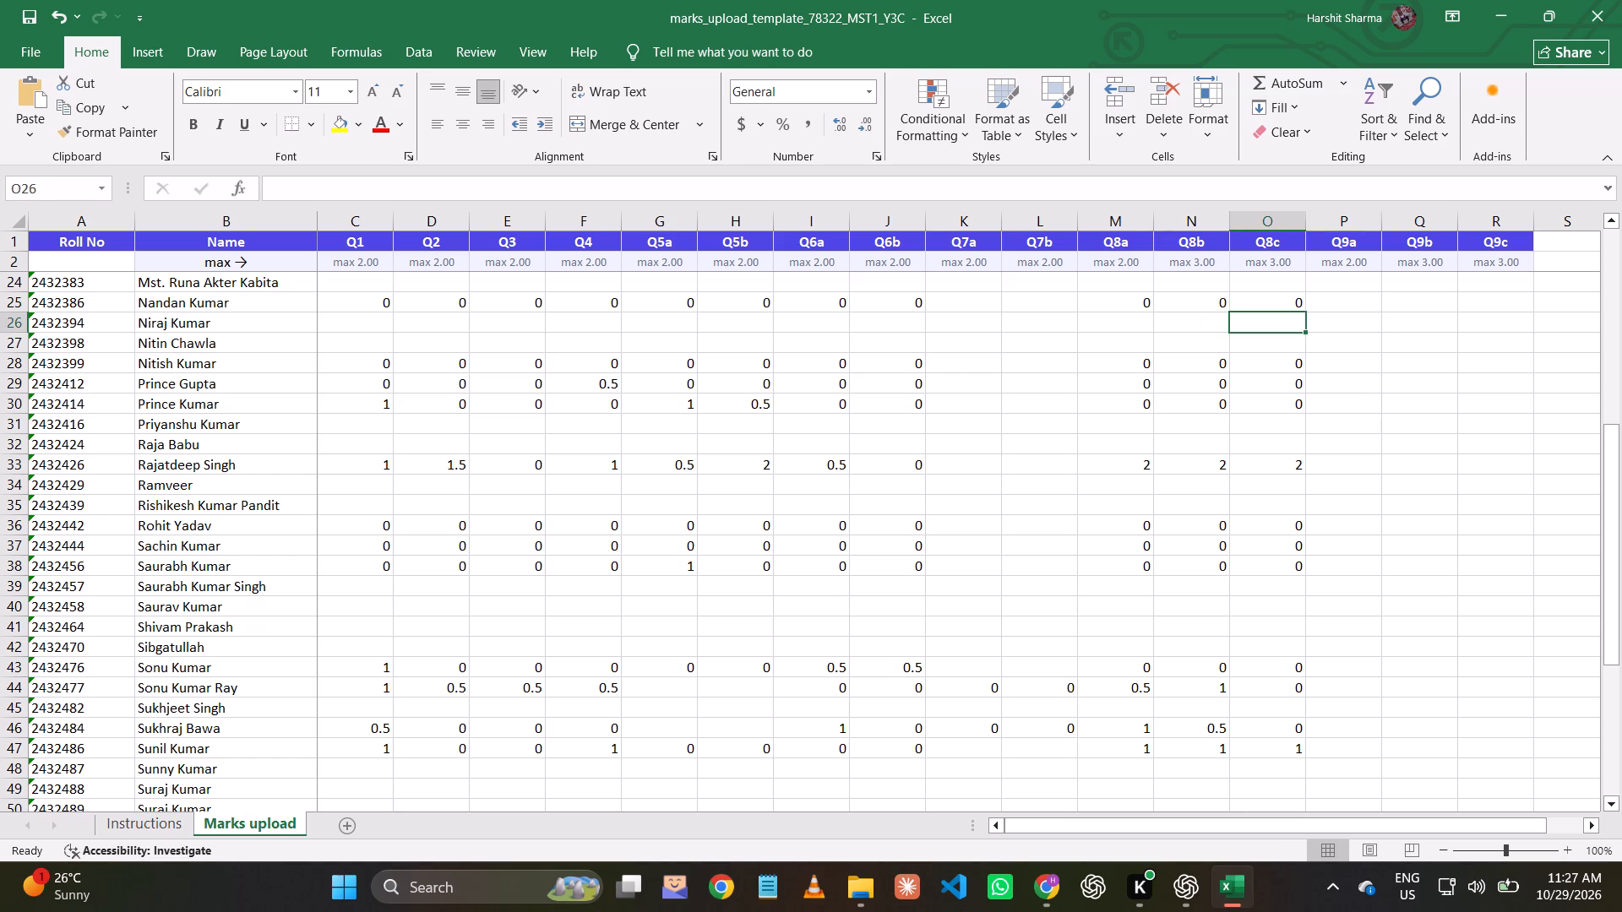
key(Down)
key(Down)
key(Down)
key(Down)
key(Down)
key(Down)
key(Down)
key(Down)
key(Down)
key(Down)
key(Down)
key(Down)
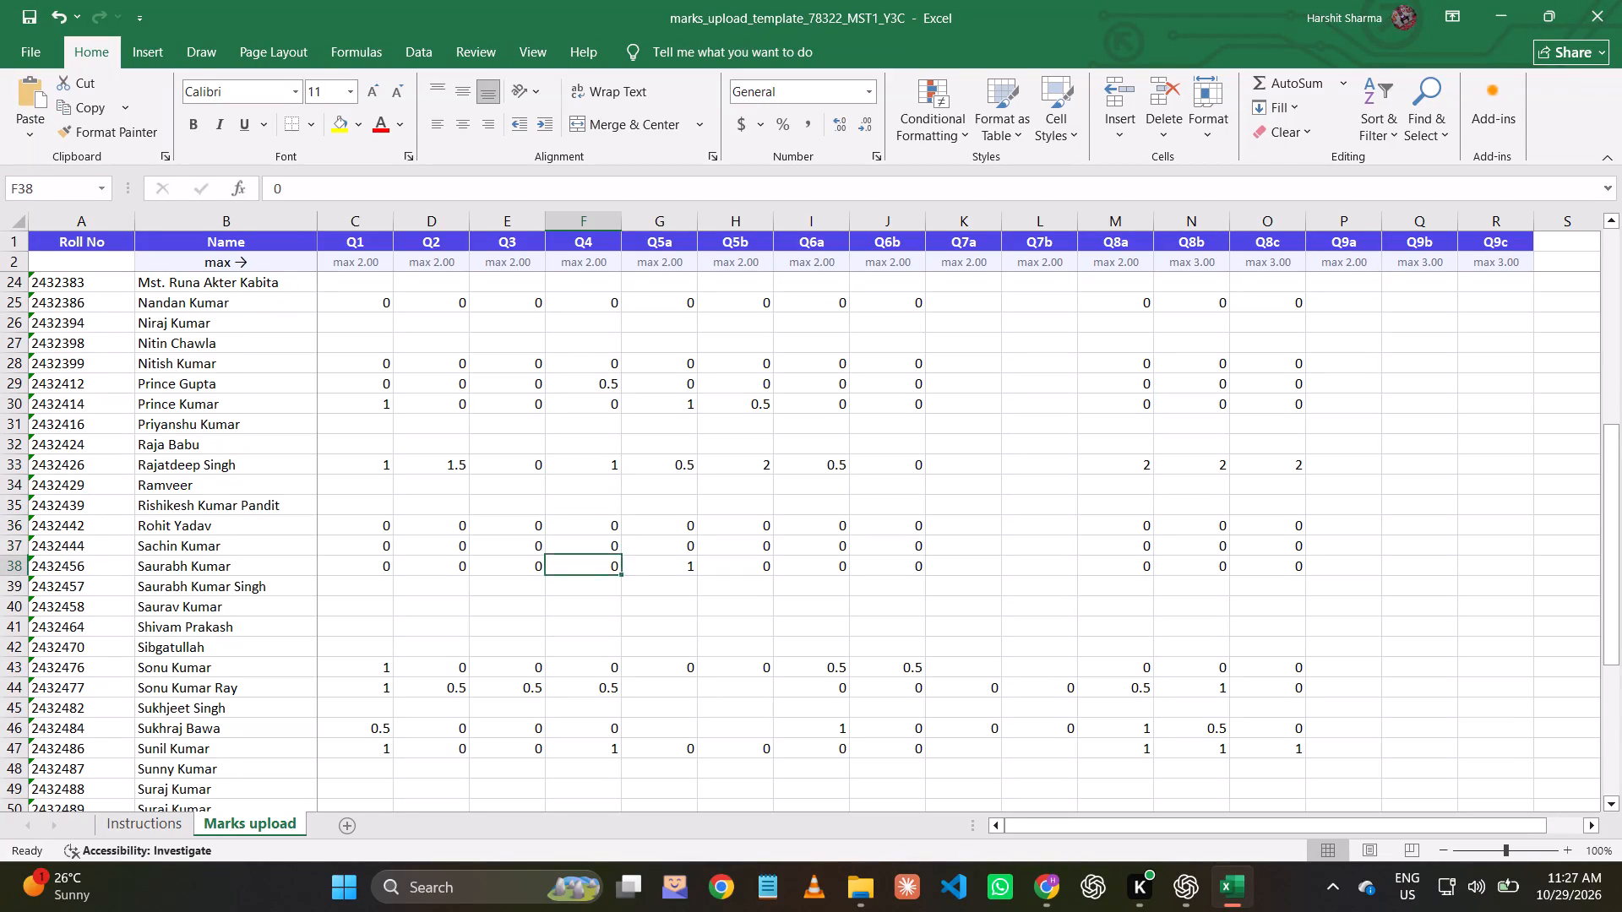
key(Down)
key(Down)
key(Left)
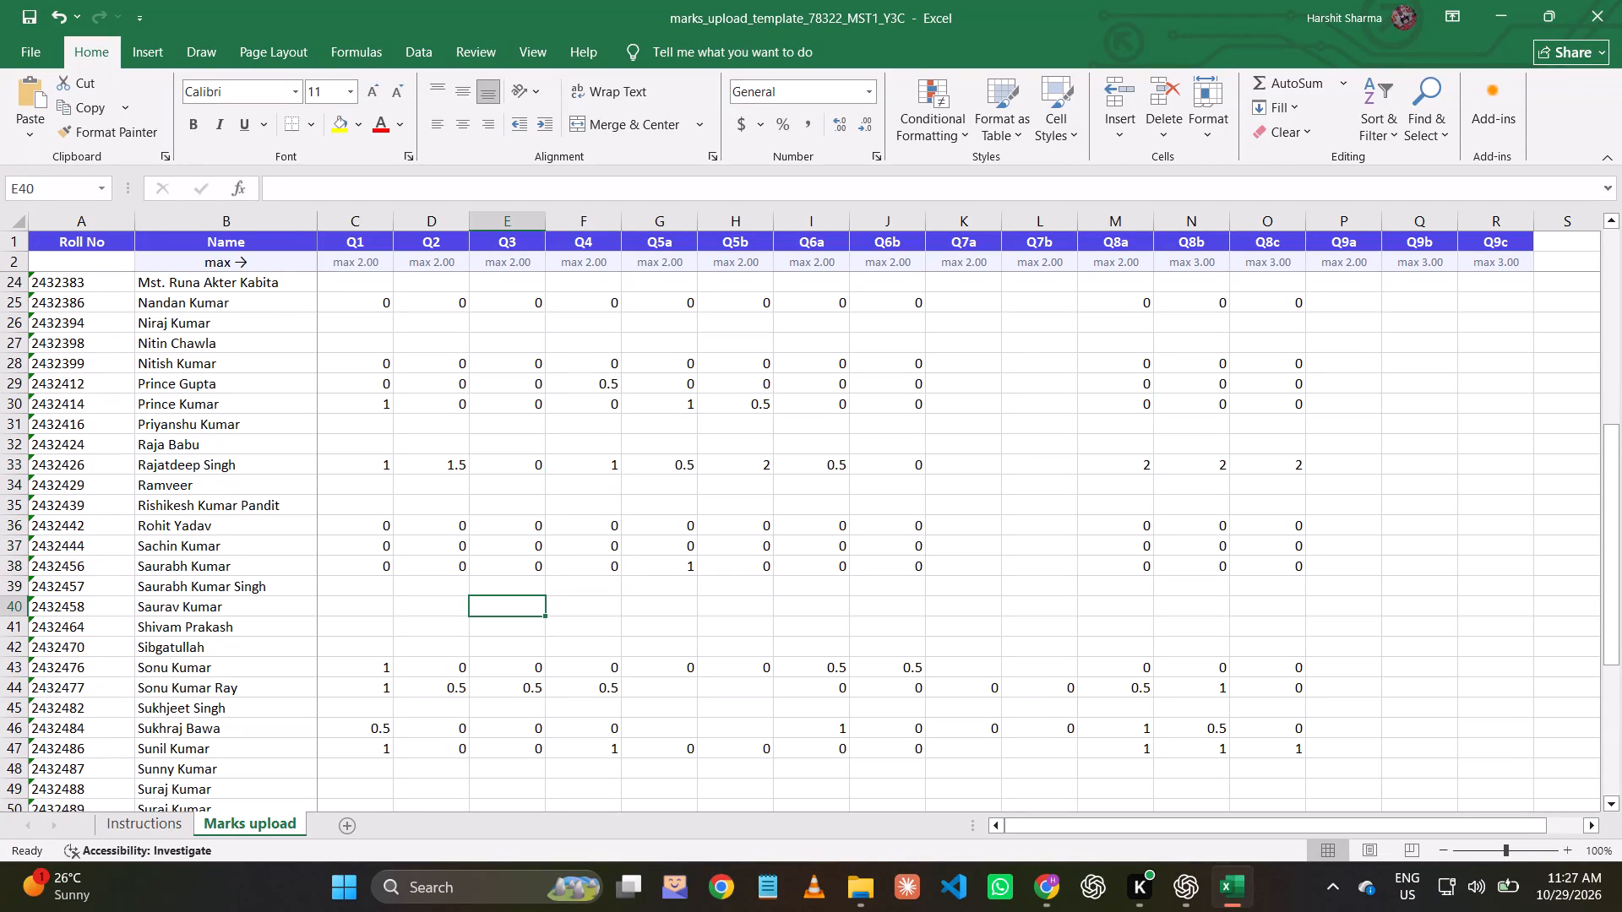
key(Down)
key(Left)
key(Left)
key(Down)
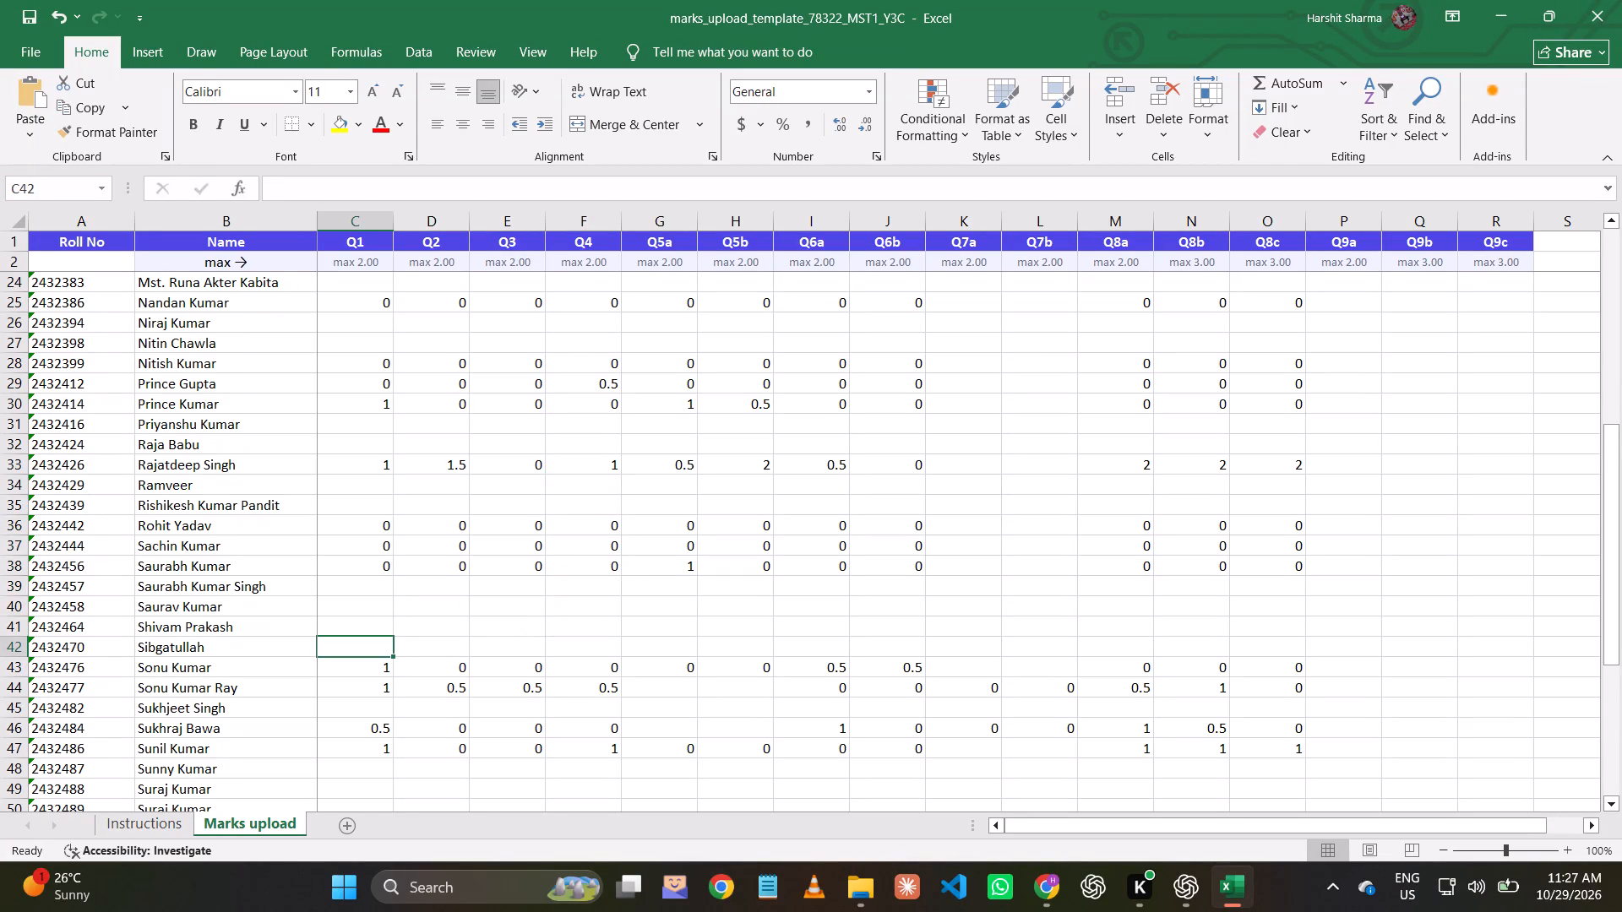
key(2)
key(Right)
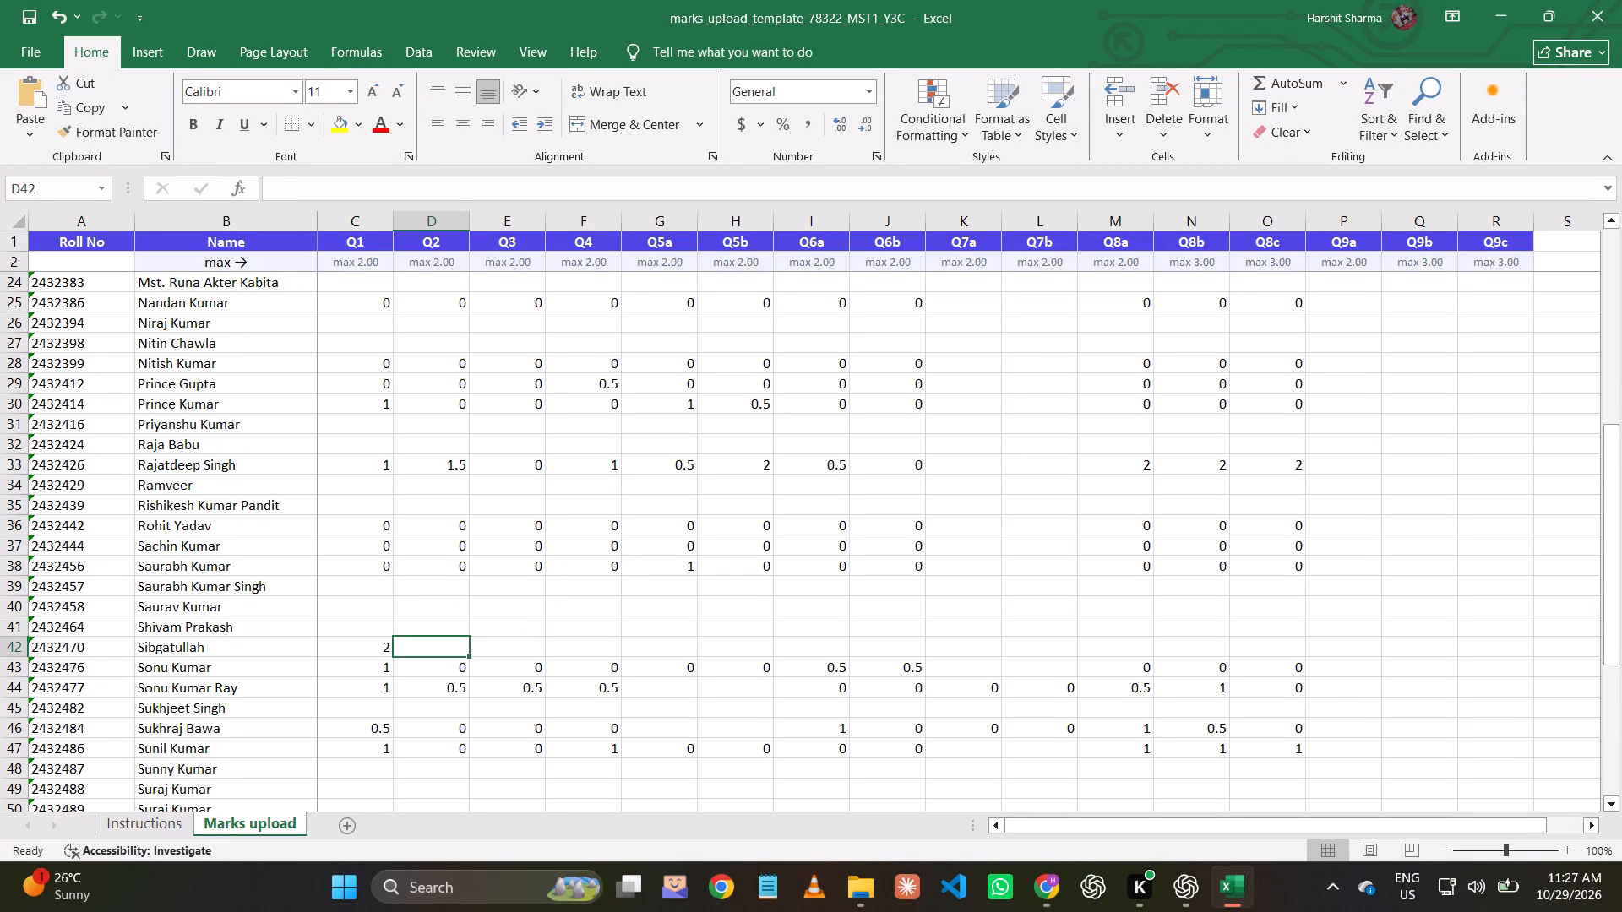
key(0)
text(.5)
key(Right)
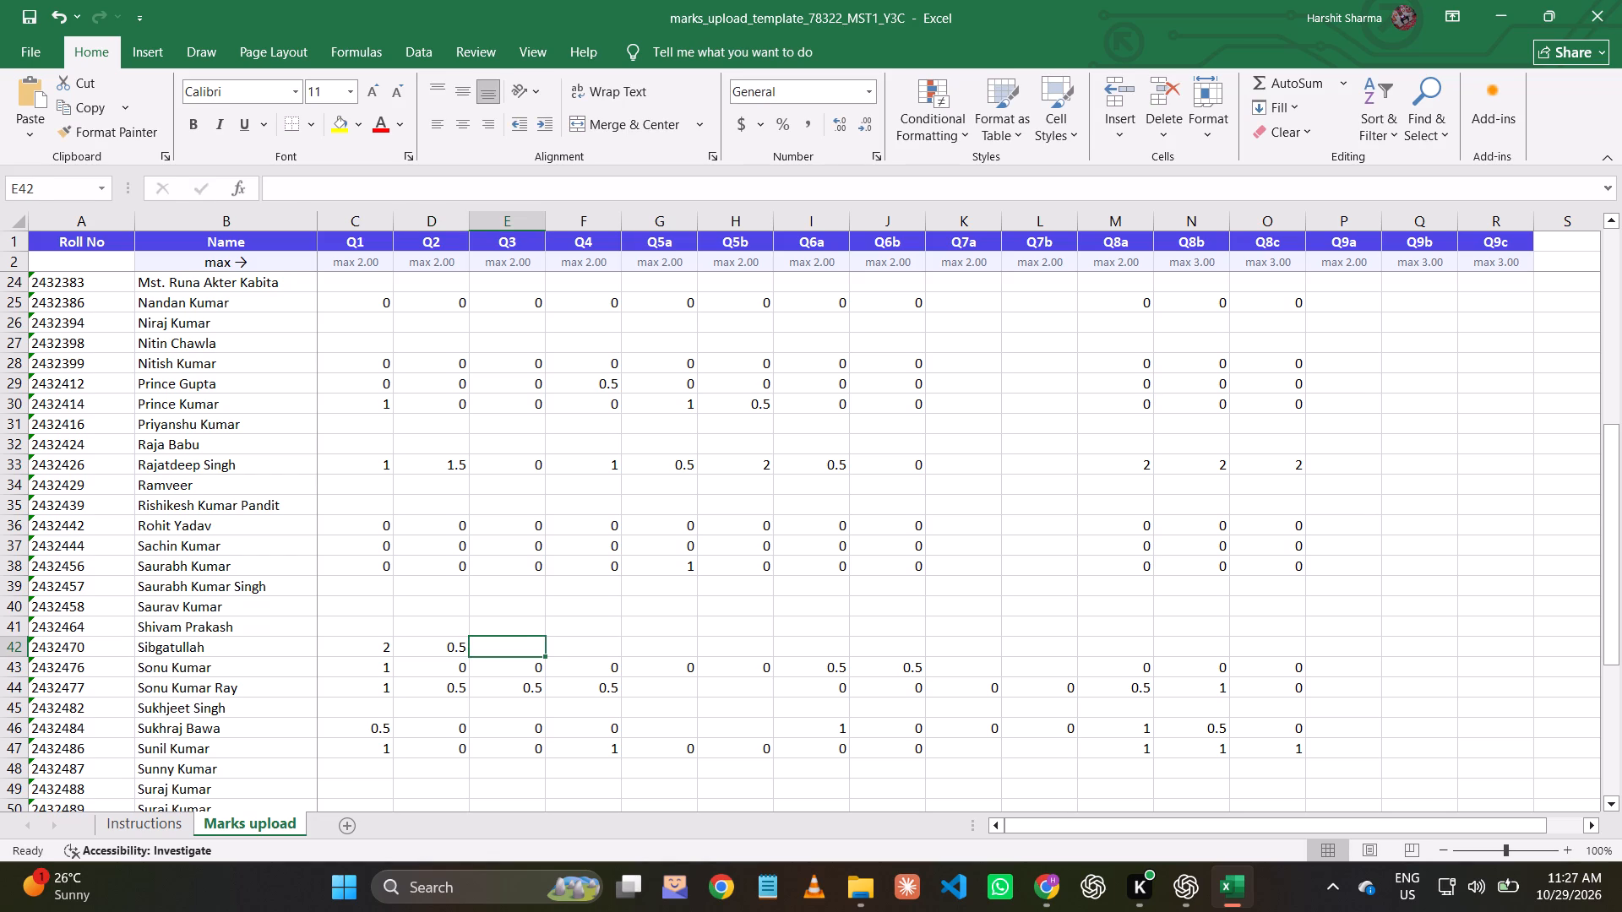
key(0)
key(Right)
key(0)
key(Right)
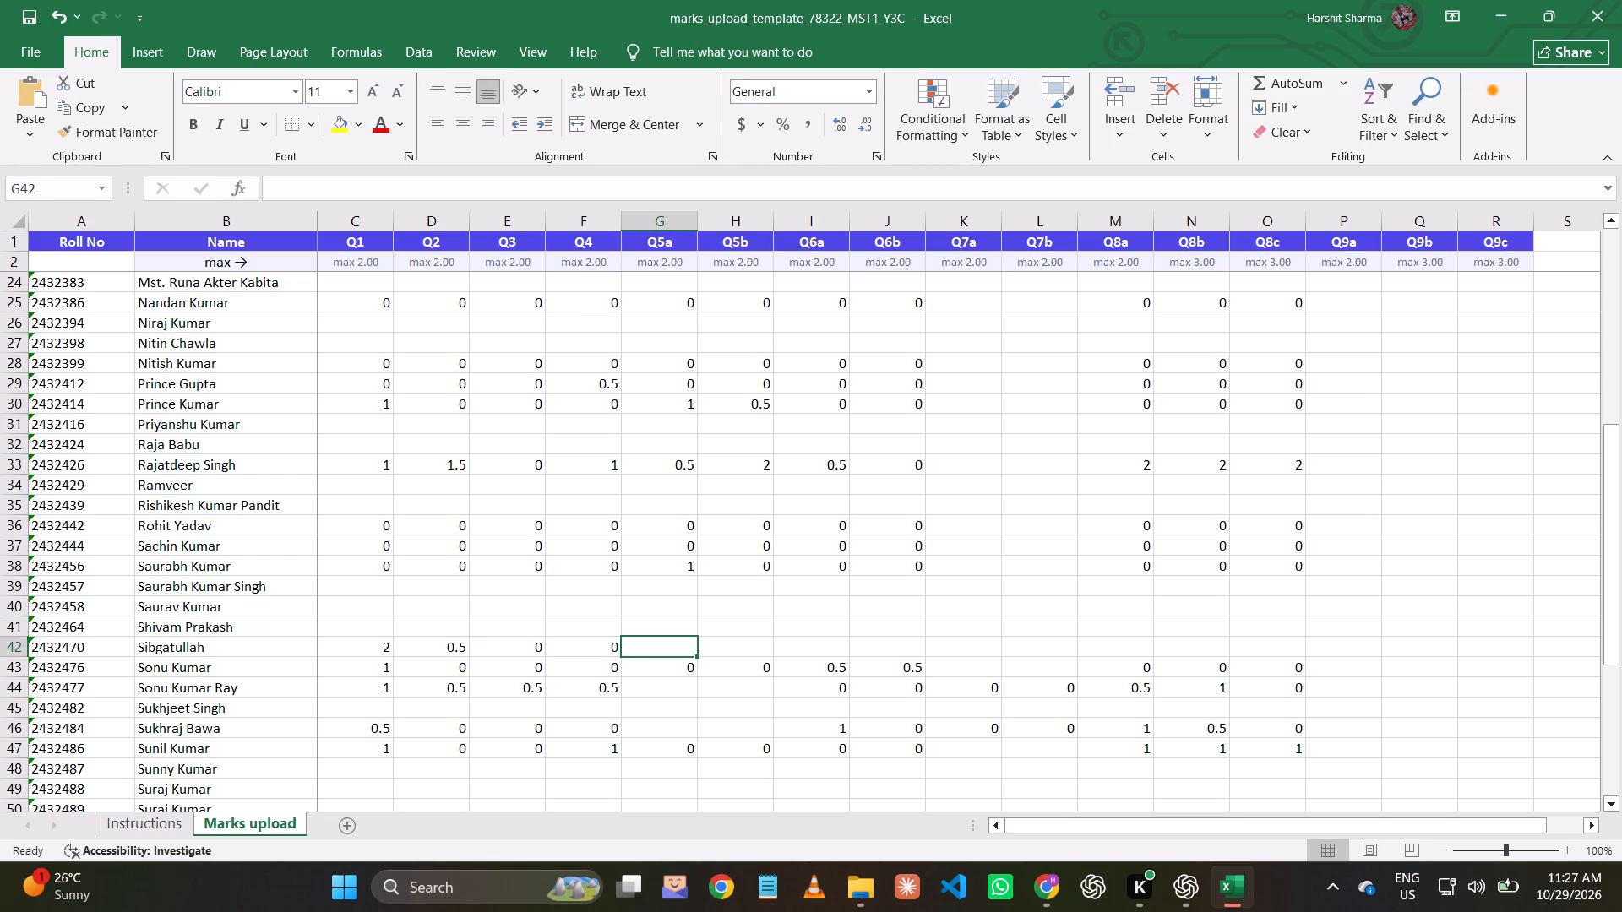
Skip Q5a and Q5b in row 42 and enter 1 for Q6a and 1.5 for Q6b.
key(Right)
key(Right)
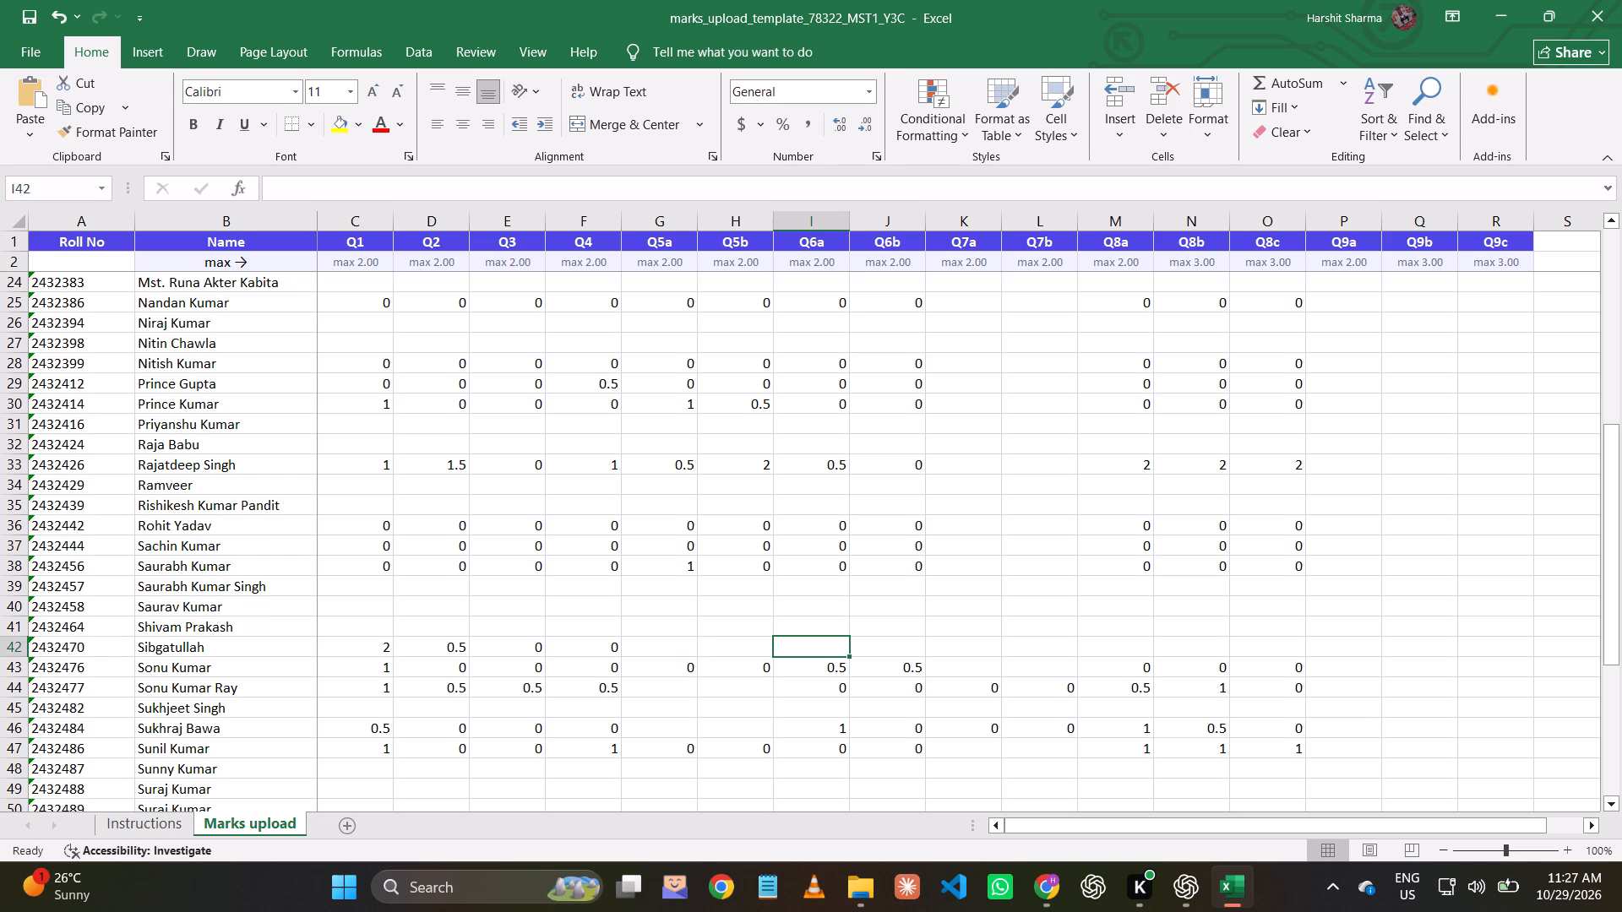
key(1)
key(Right)
text(1.5)
key(Right)
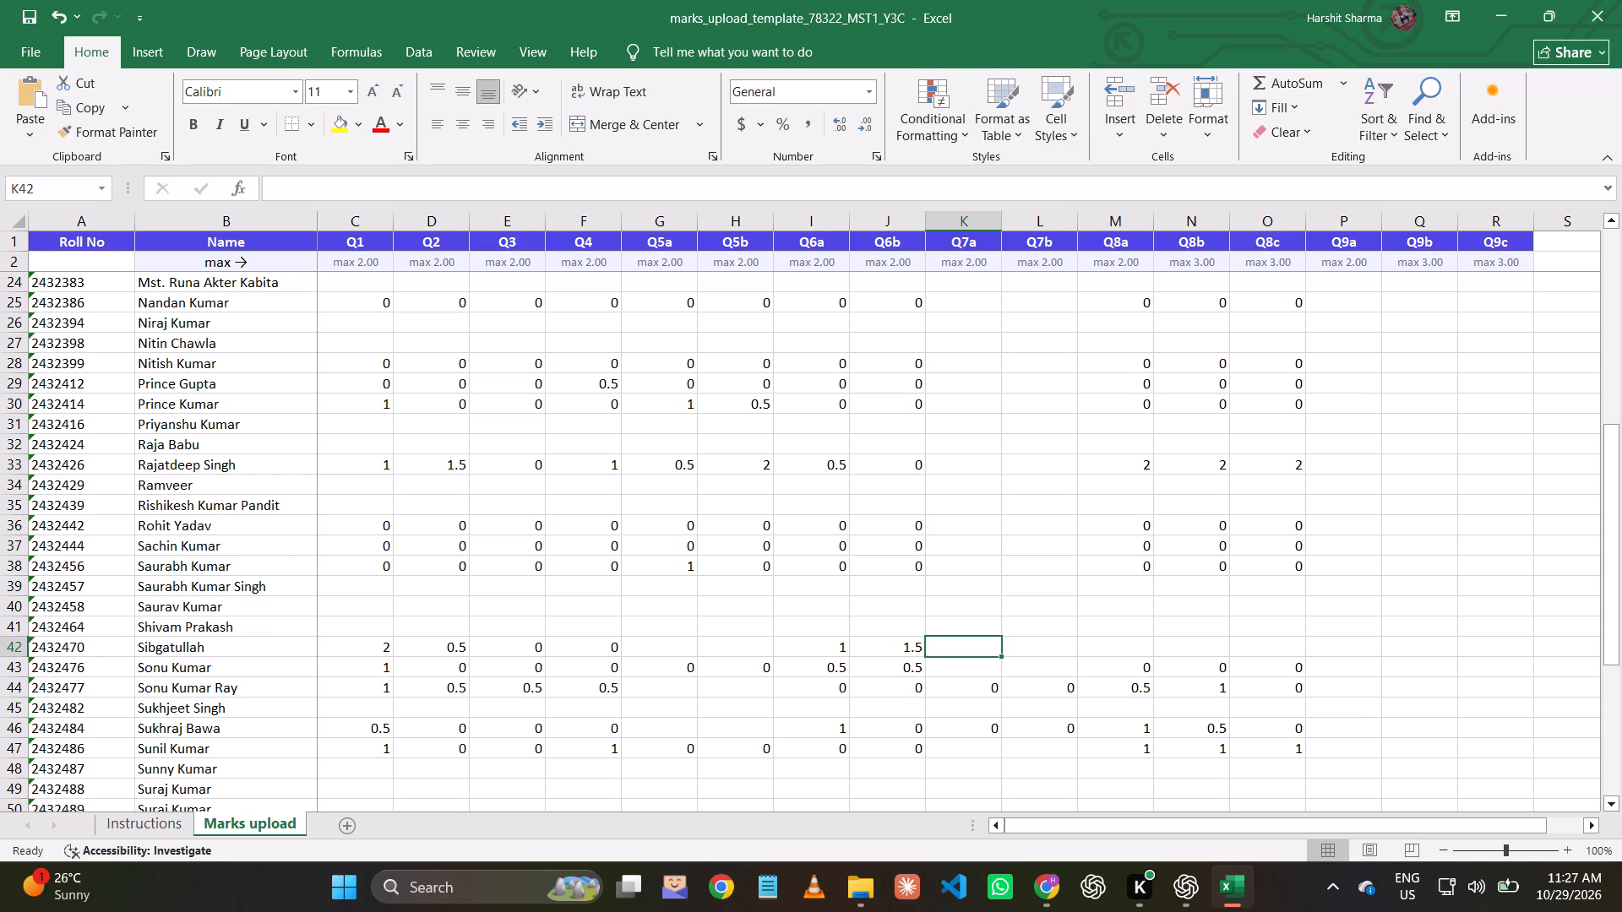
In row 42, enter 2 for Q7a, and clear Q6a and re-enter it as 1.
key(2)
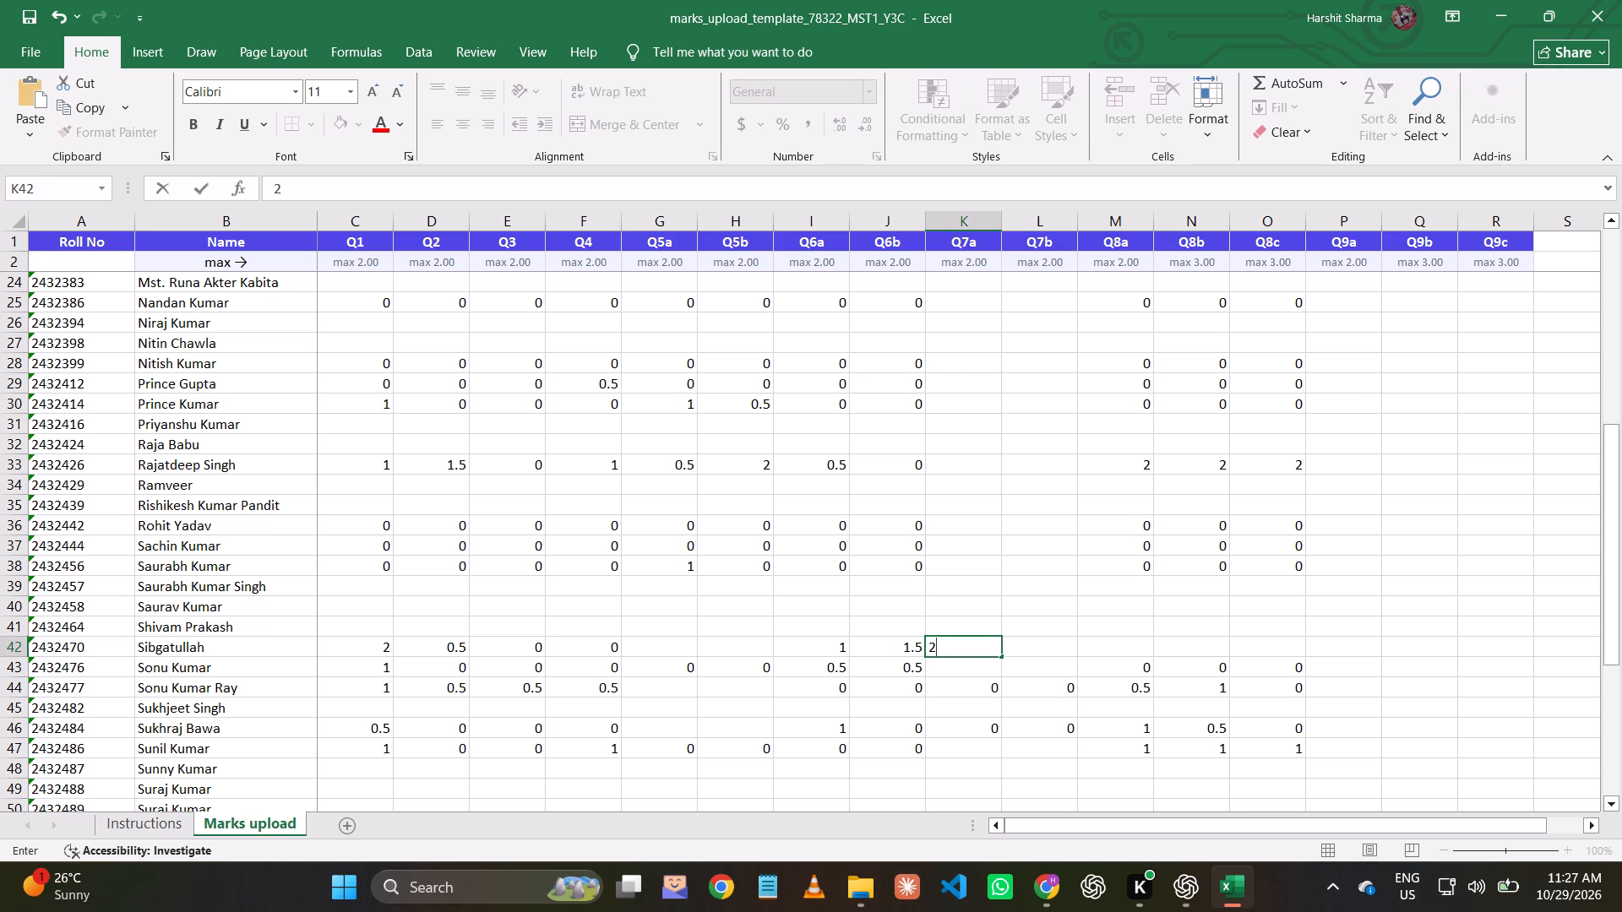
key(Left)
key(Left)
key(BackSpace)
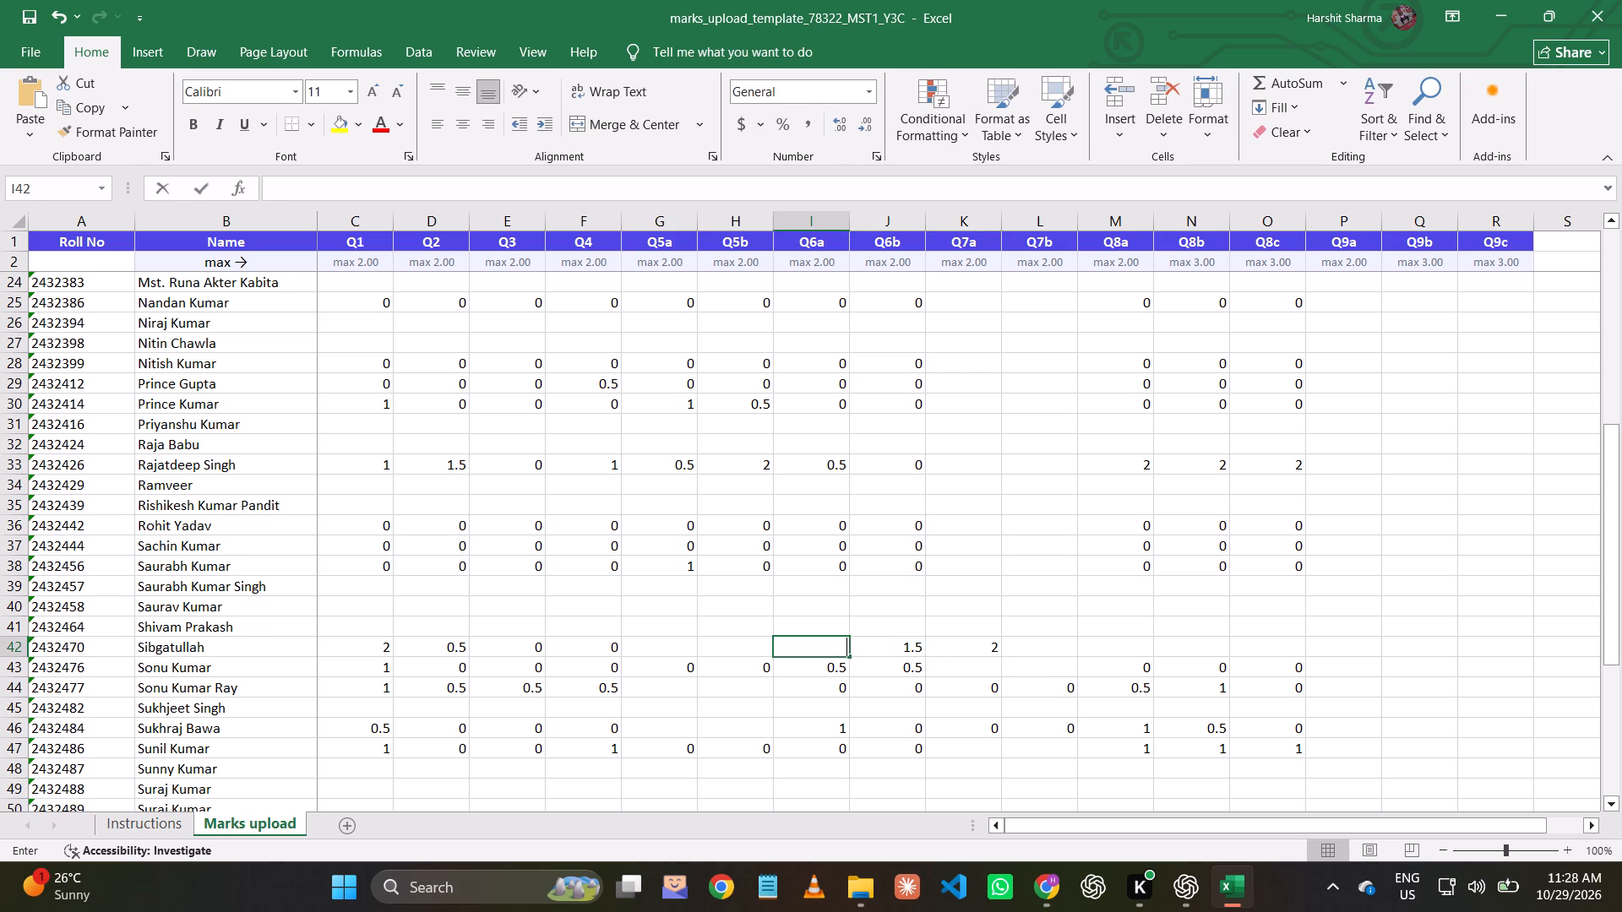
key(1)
In row 42, replace the Q7a mark with 1 and enter 1.5 for Q7b.
key(Right)
key(Right)
key(Right)
key(Left)
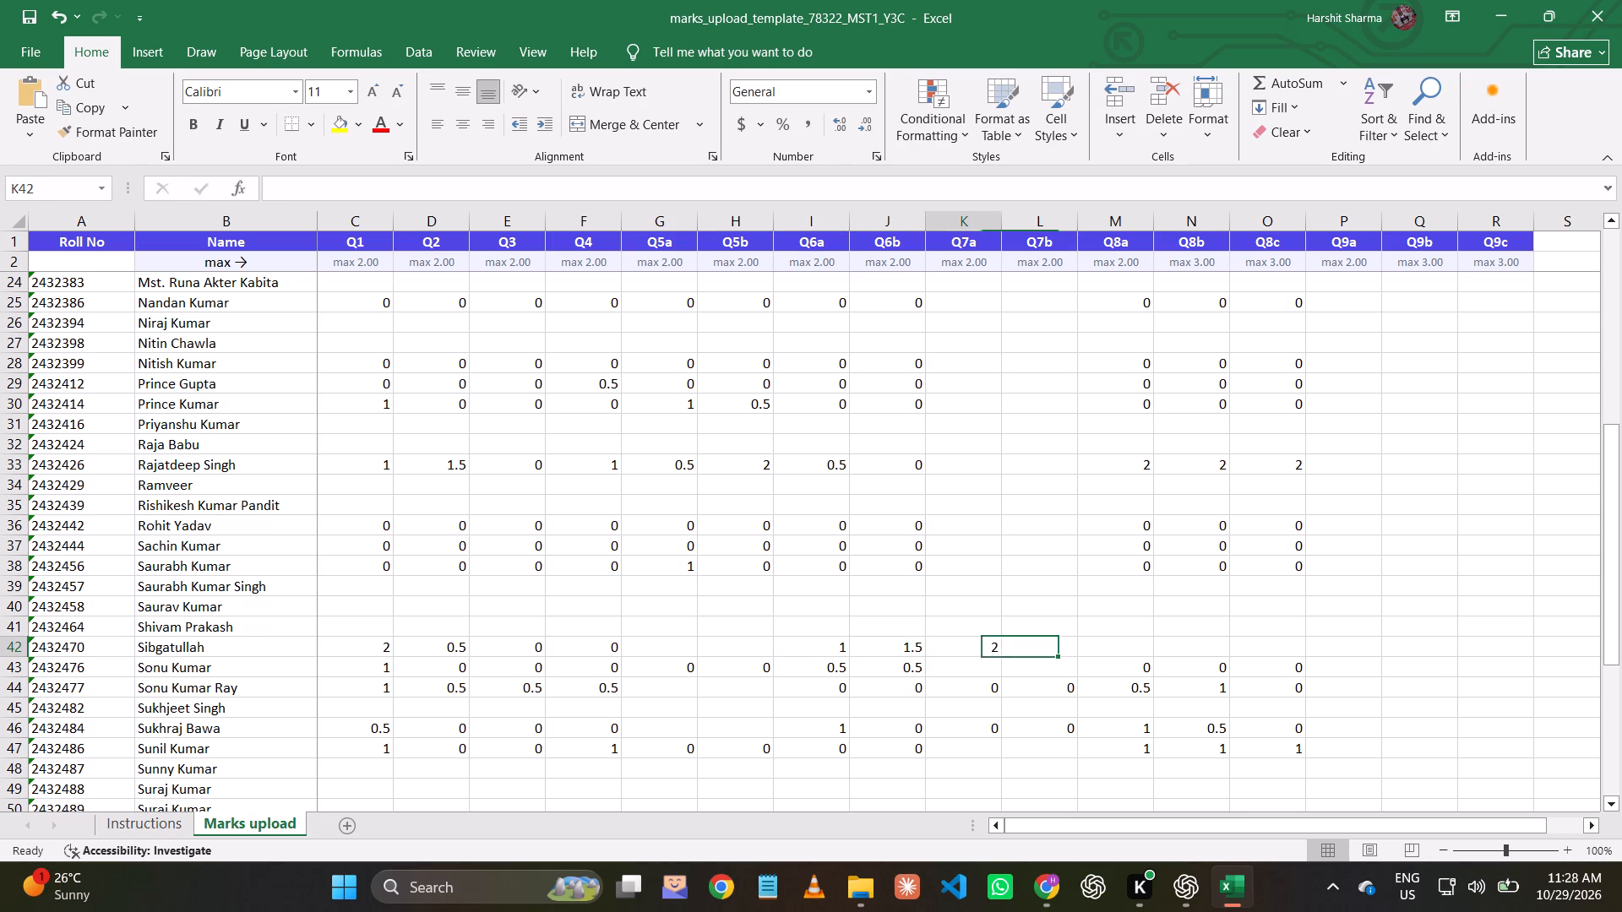
key(BackSpace)
key(1)
key(Right)
text(1.5)
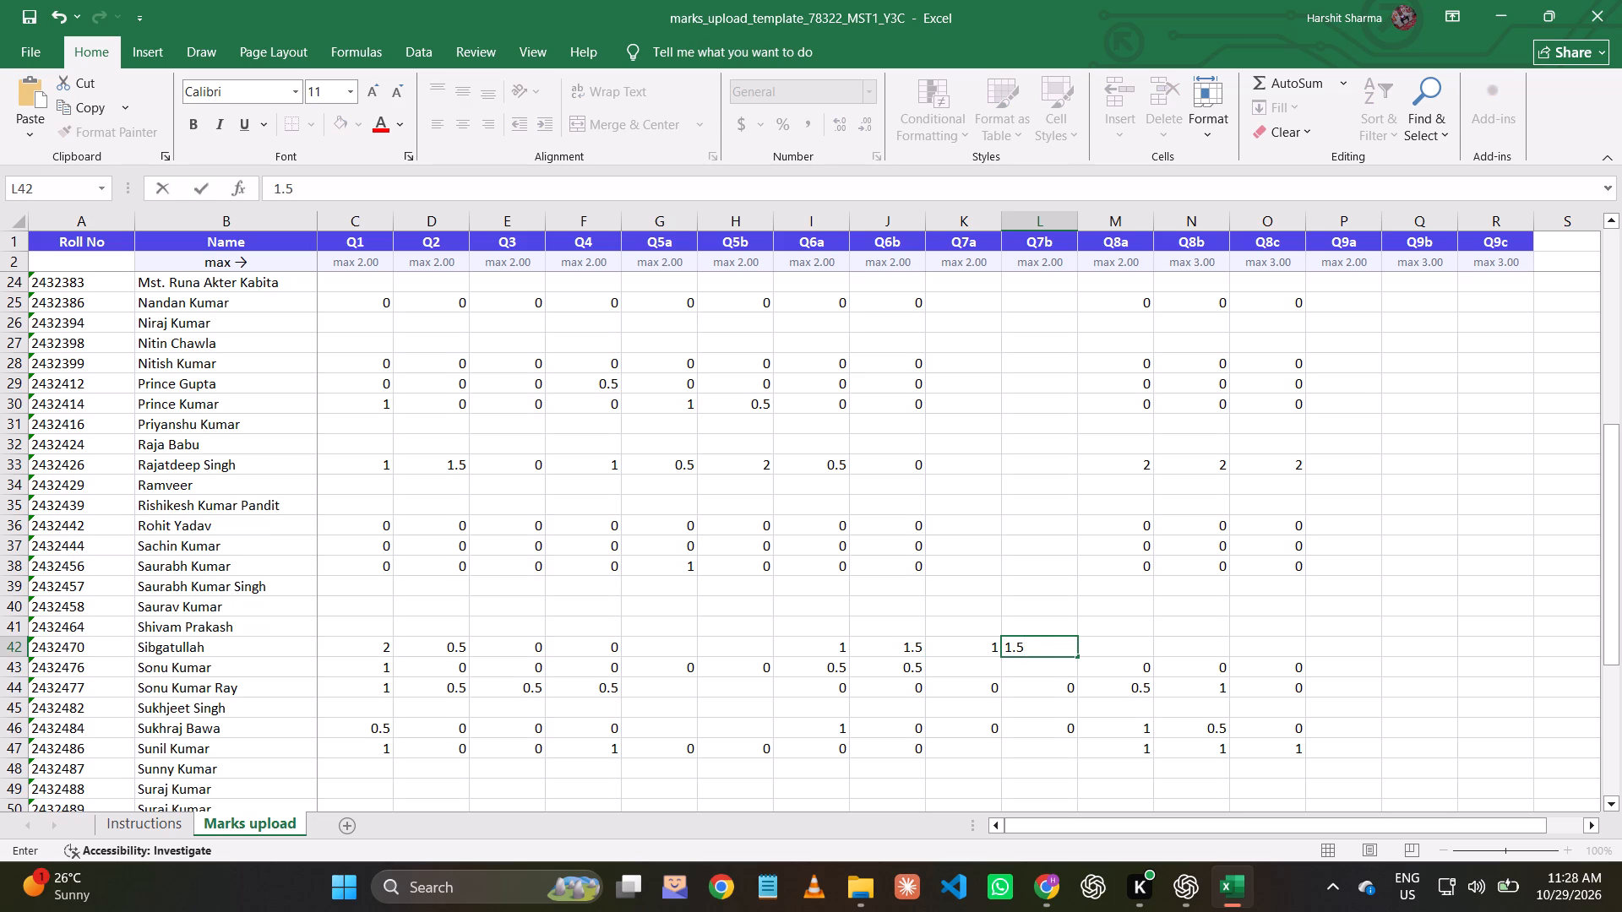
key(Right)
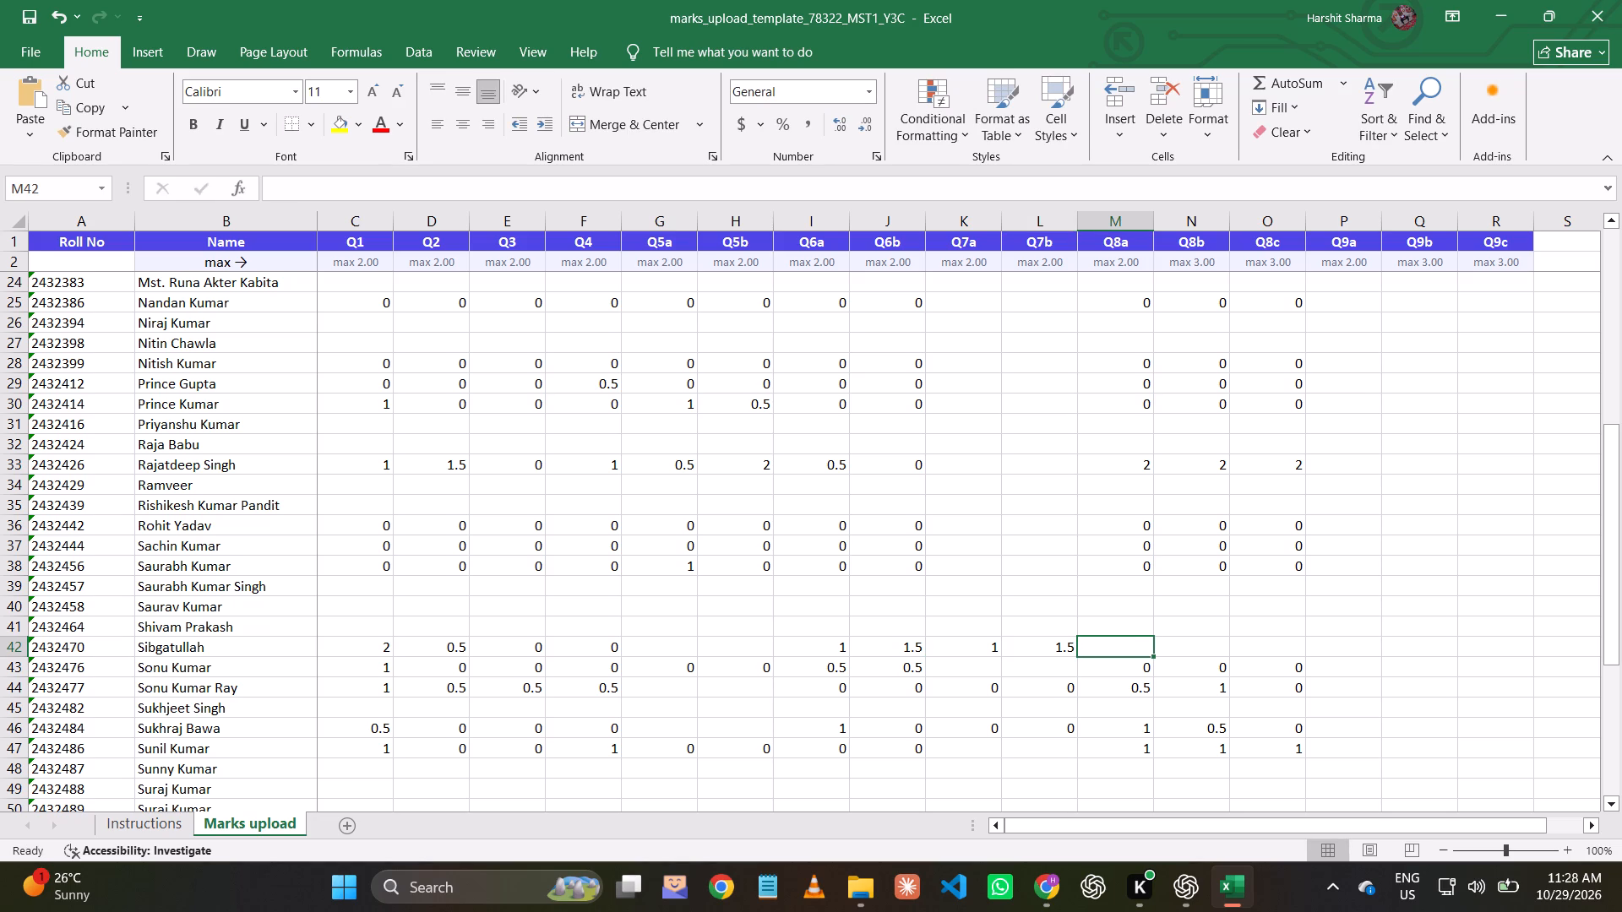
In row 42, enter 2 for Q8a, 2 for Q8b and 2.5 for Q8c.
key(2)
key(Right)
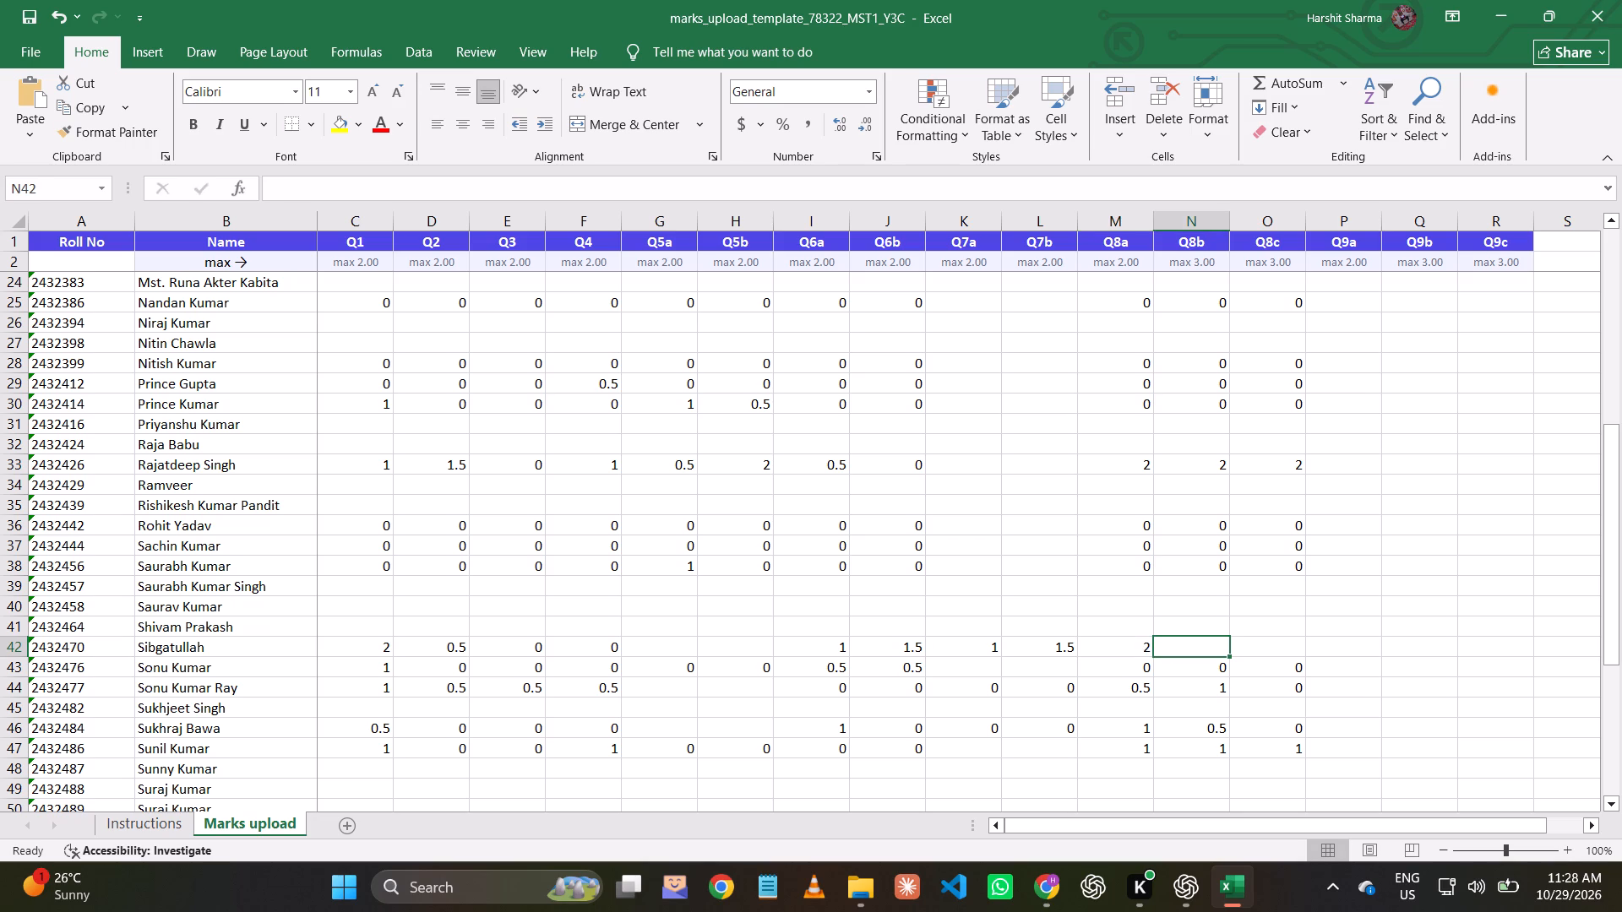
key(2)
key(Right)
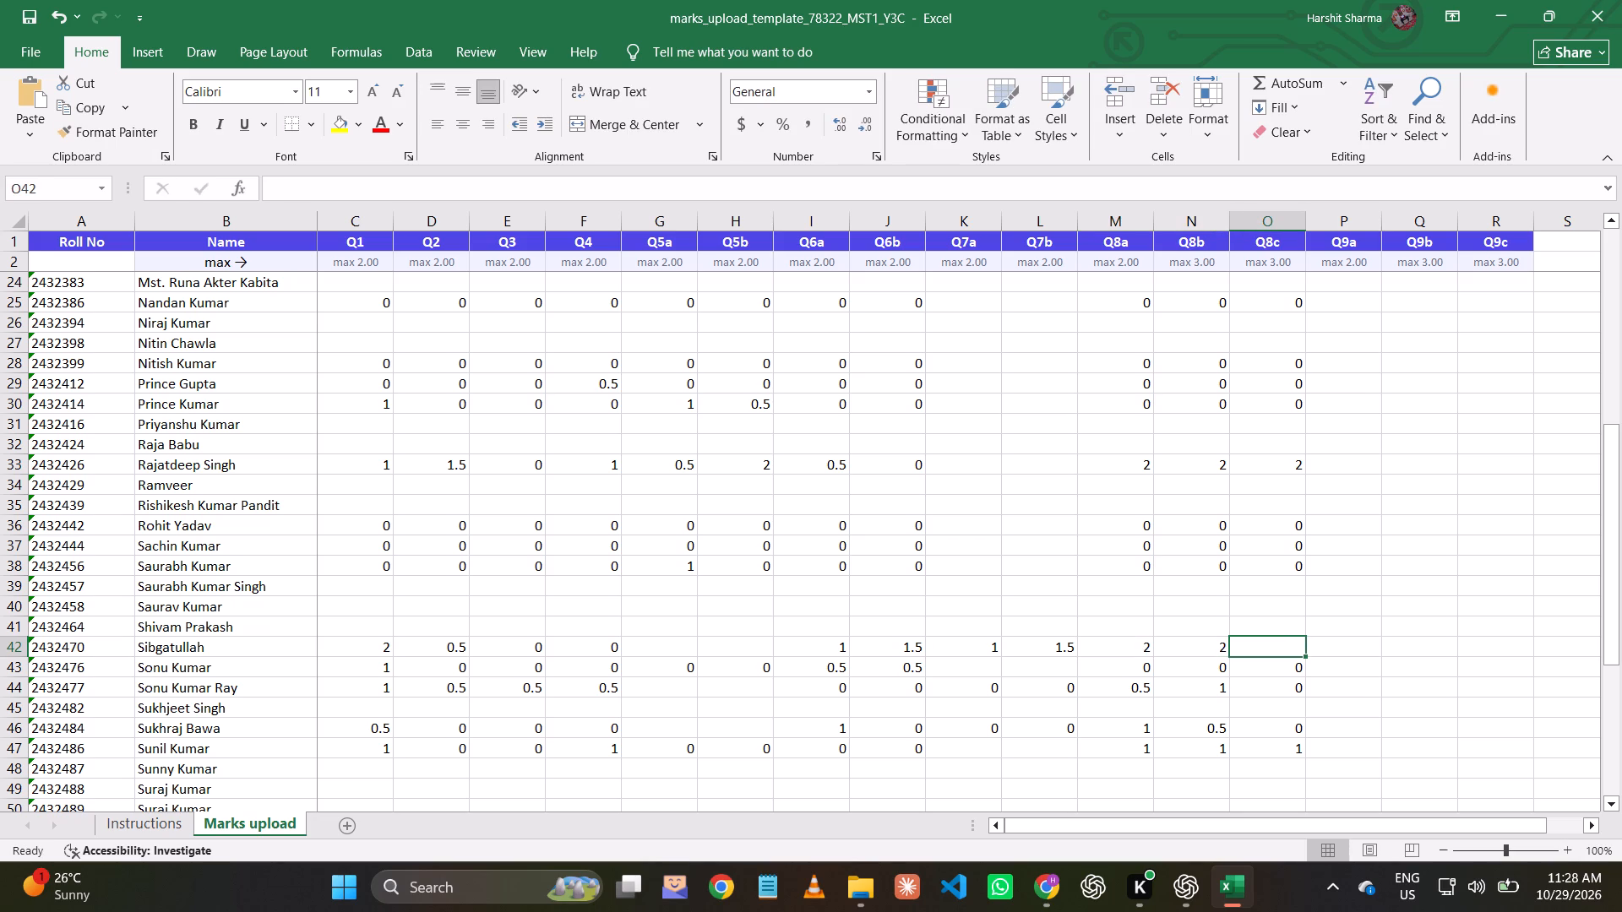
text(2.5)
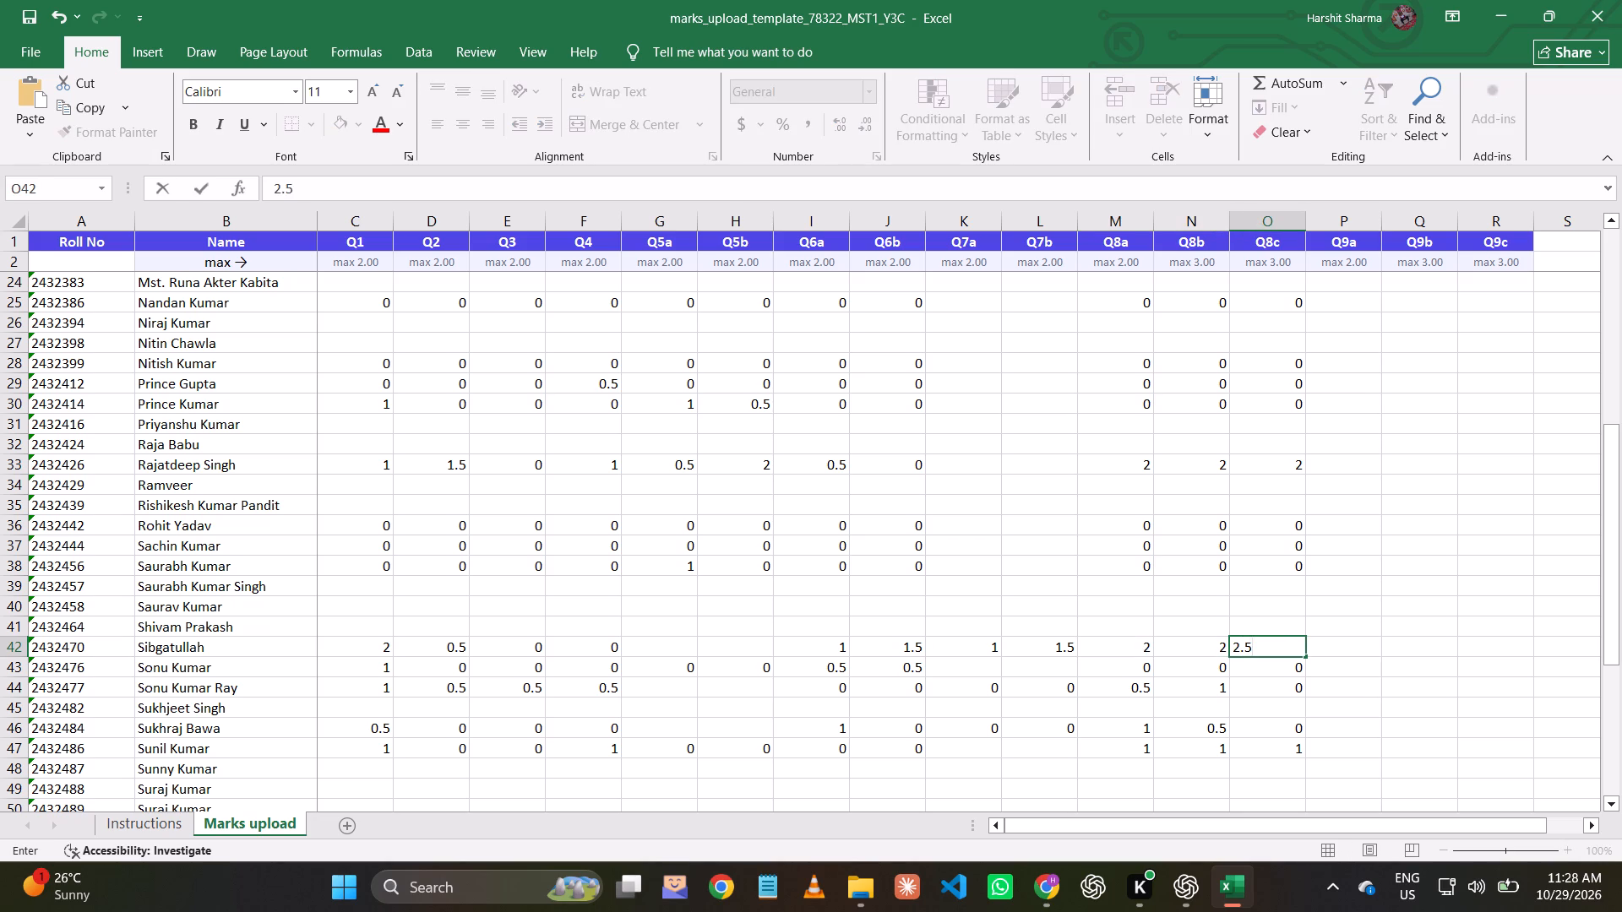
key(Right)
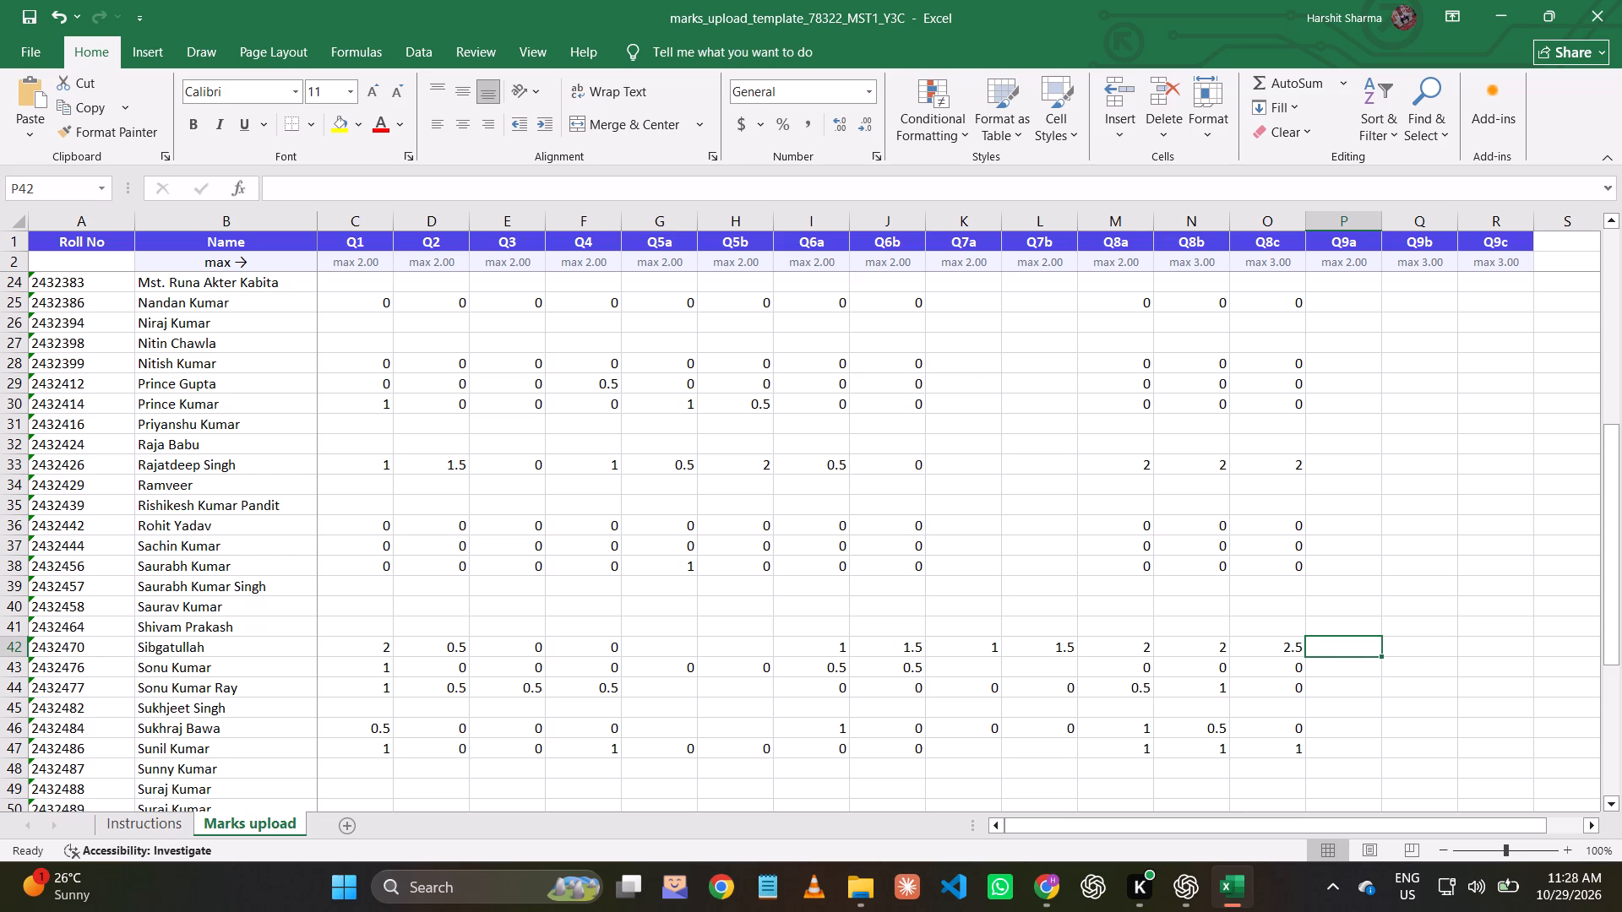
In row 41, enter 0 for each of Q1, Q2, Q3 and Q4.
key(Down)
key(Left)
key(Left)
key(Left)
key(Left)
key(Left)
key(Left)
key(Left)
key(Left)
key(Left)
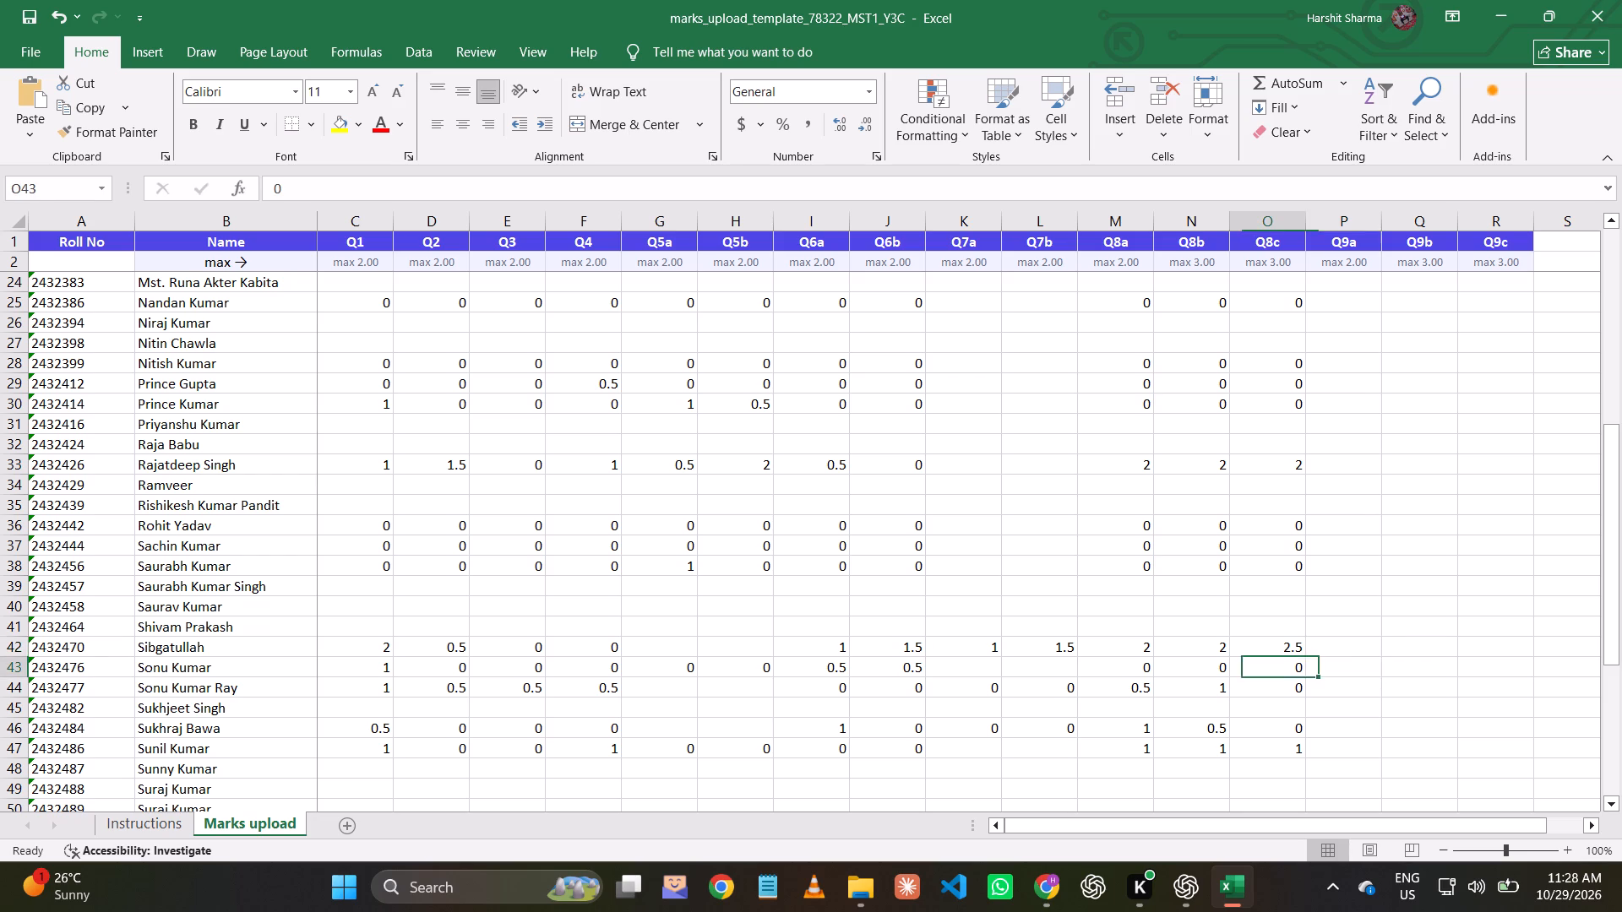
key(Left)
key(Left)
key(Left)
key(Left)
key(Up)
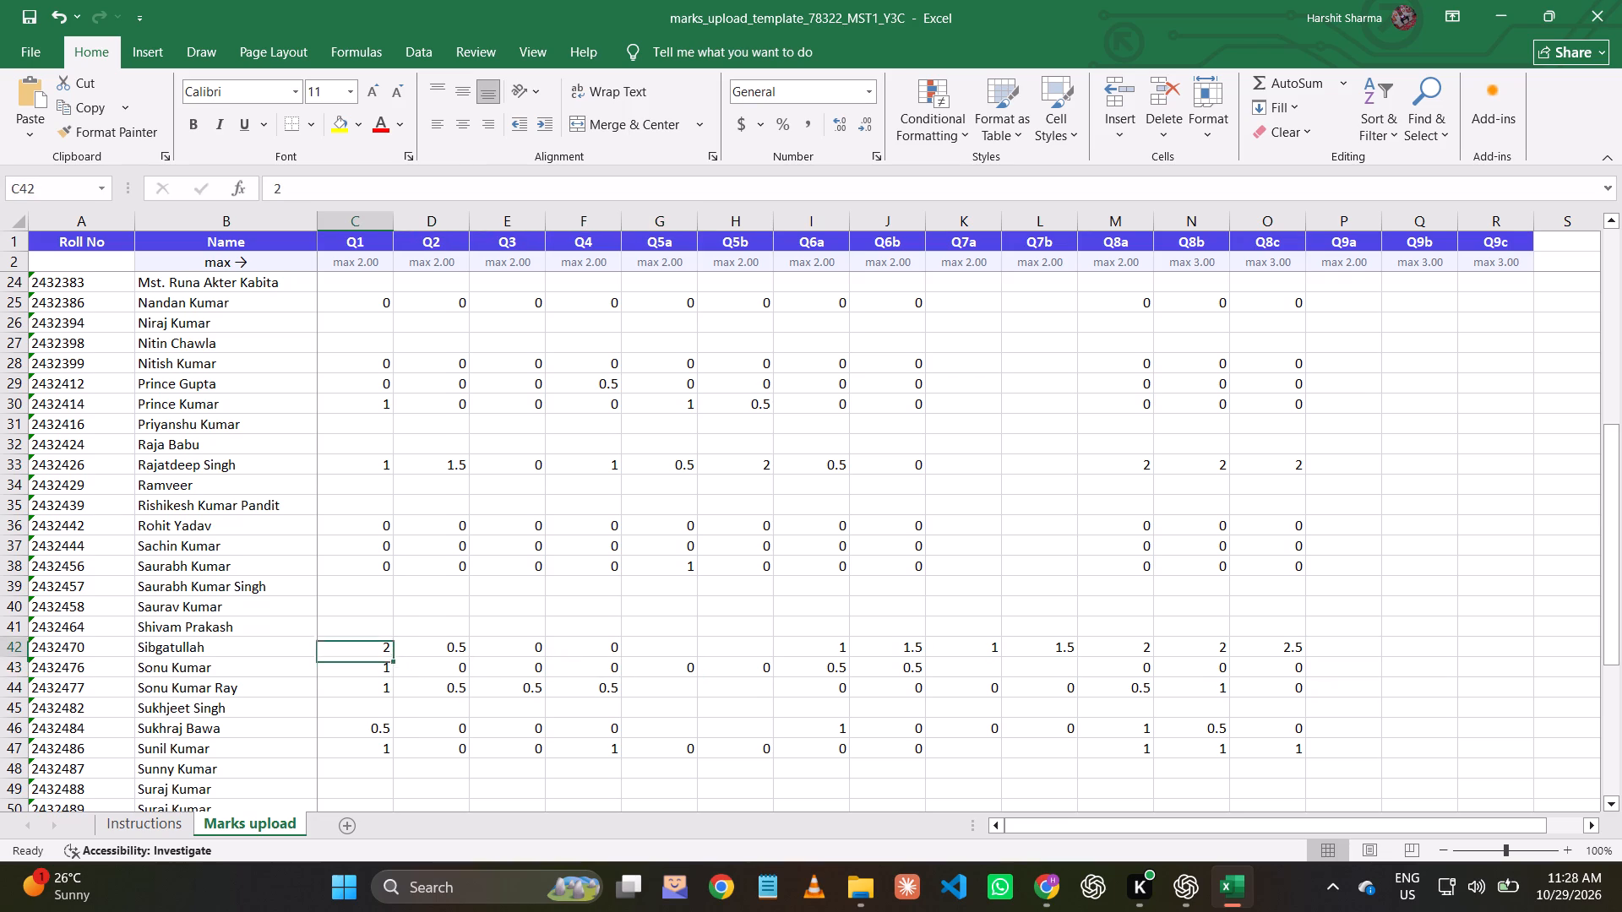
key(Up)
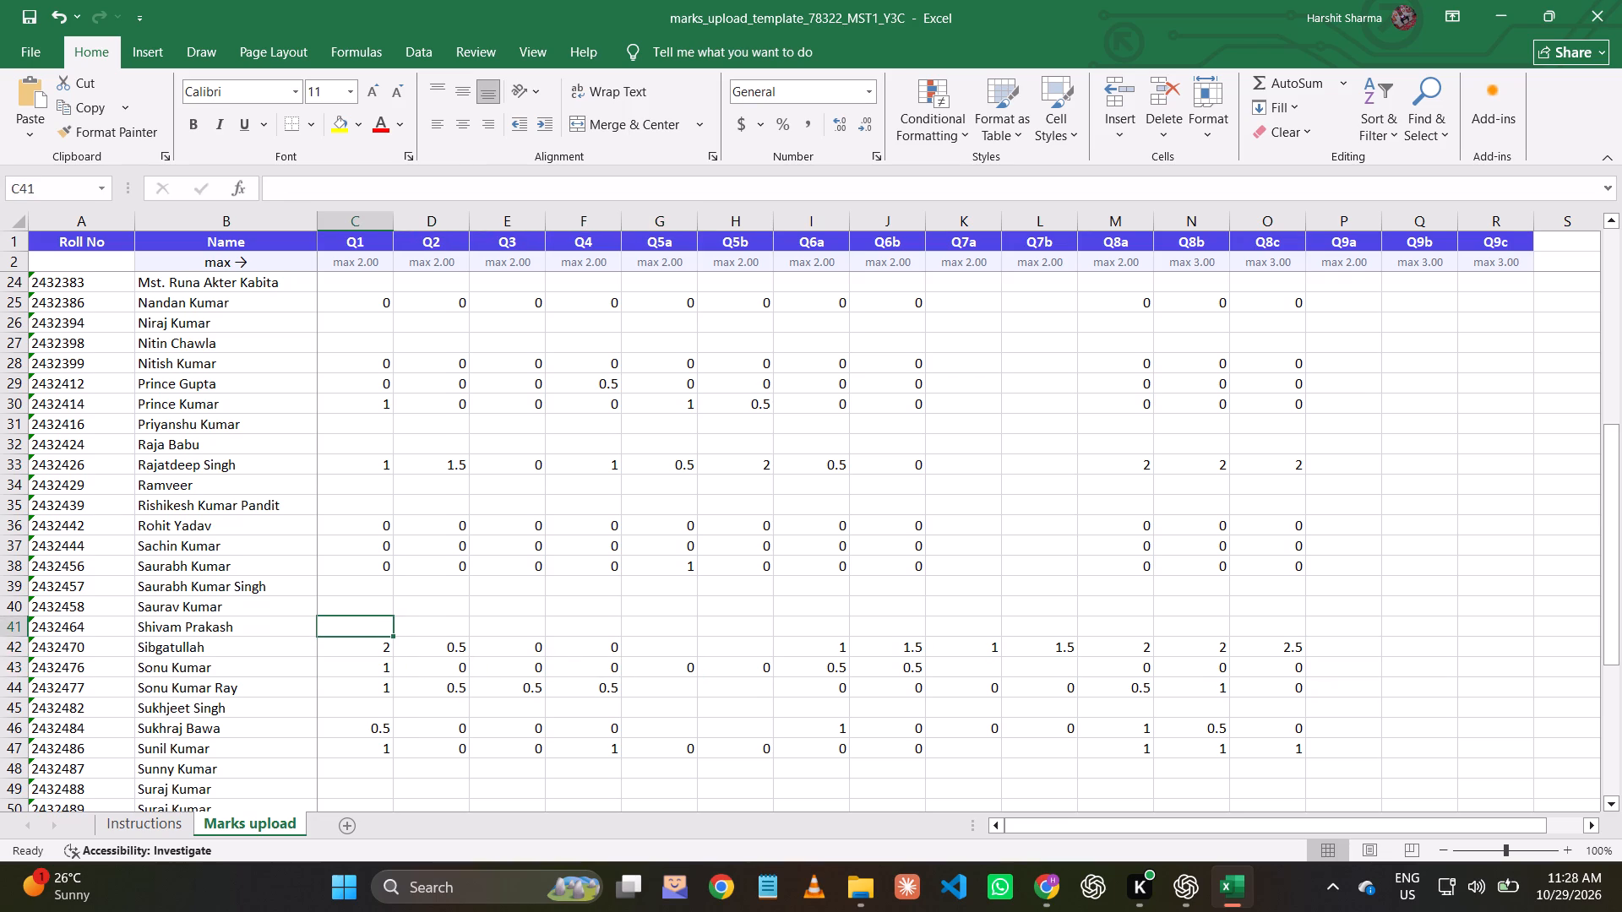
key(0)
key(Right)
key(0)
key(Right)
key(0)
key(Right)
key(0)
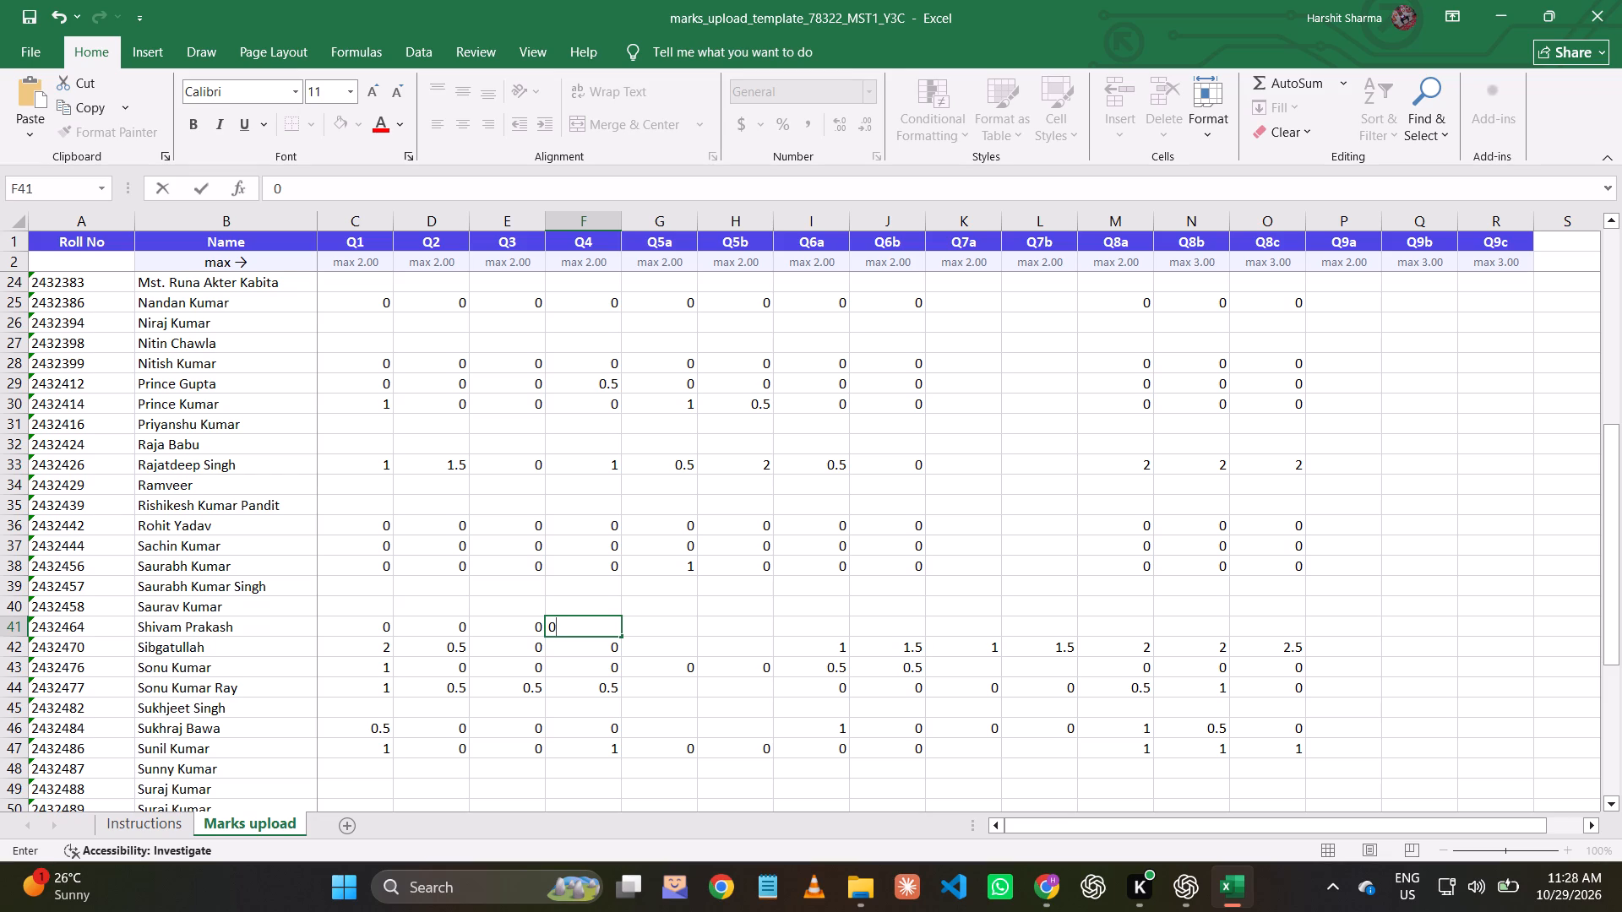
key(Right)
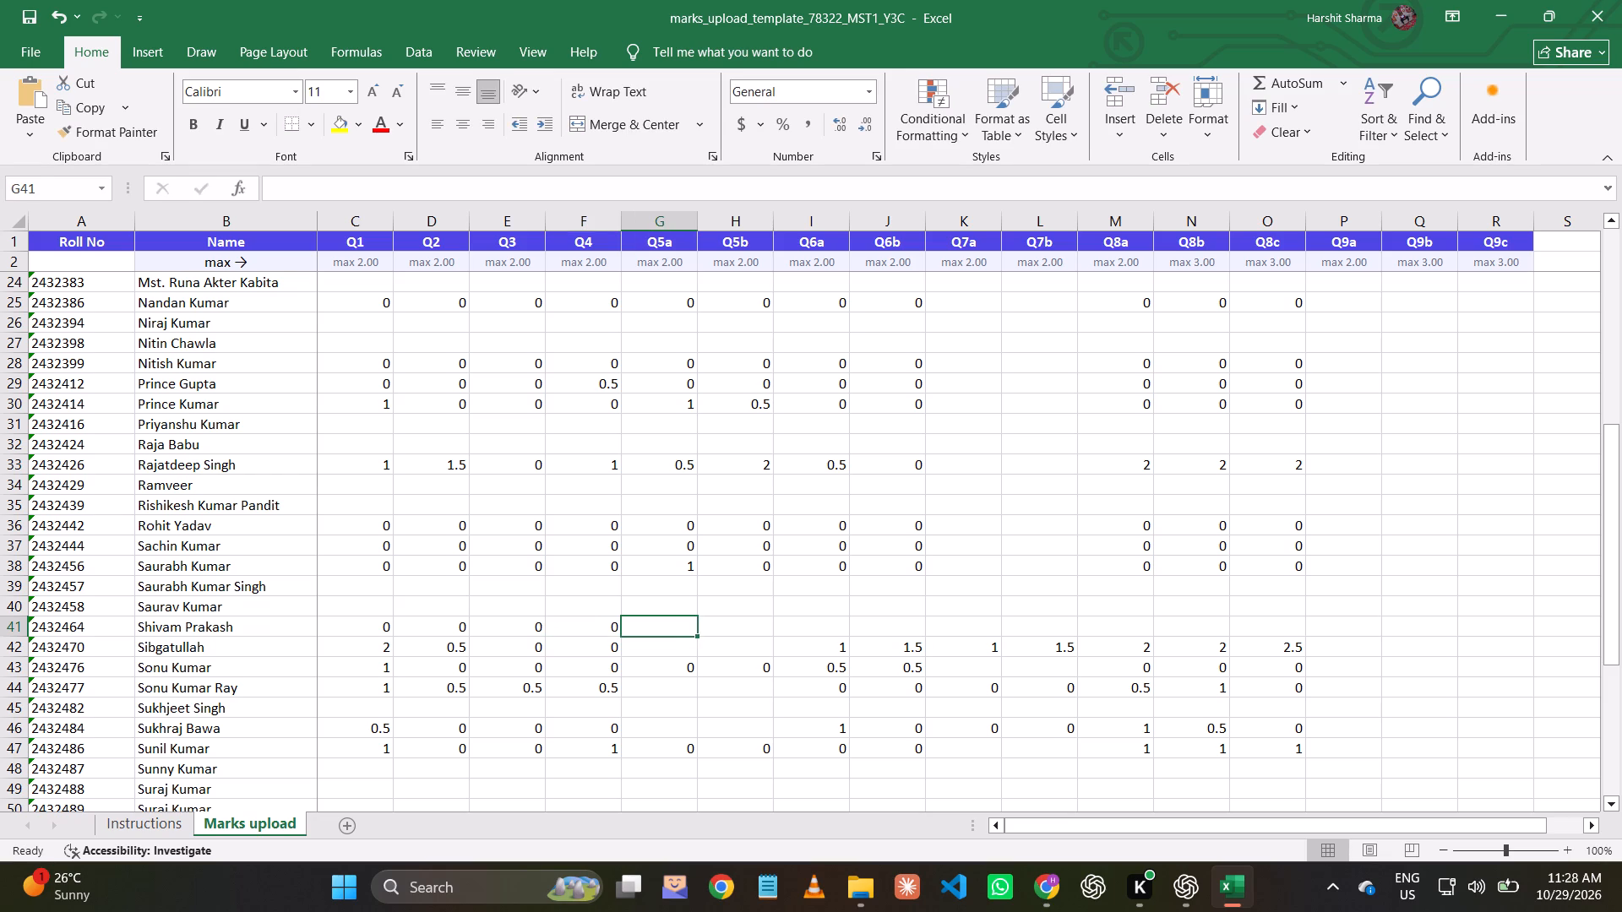
Skip Q5a and Q5b in row 41 and enter 0.5 for Q6a, 0 for Q6b, 1 for Q7a and 1 for Q7b.
key(Right)
key(Right)
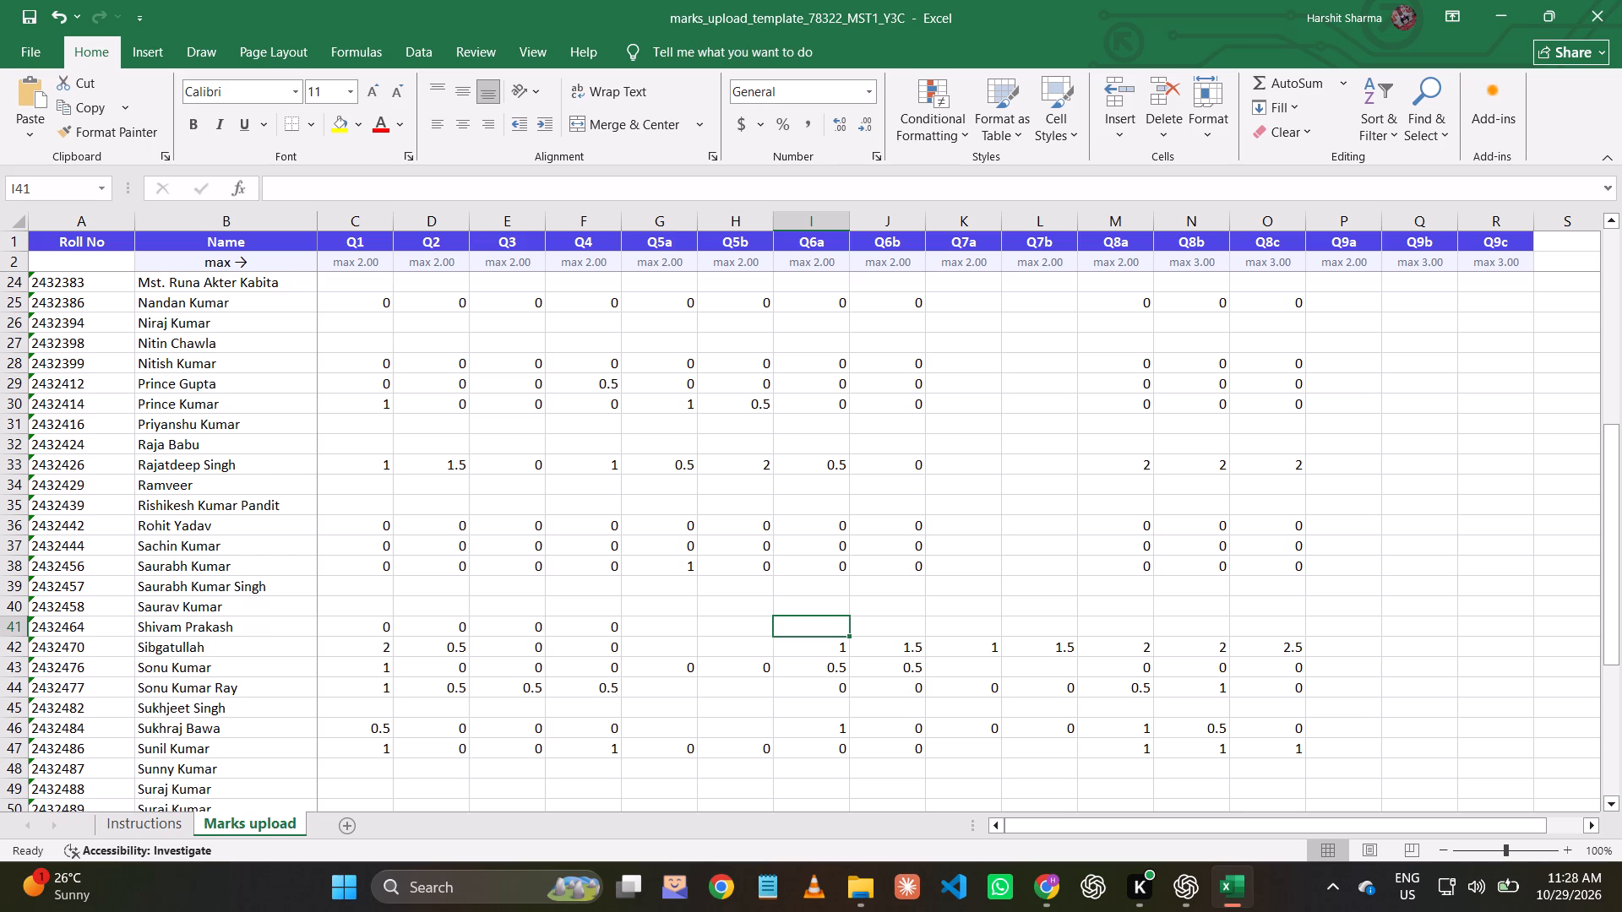
text(.5)
key(Right)
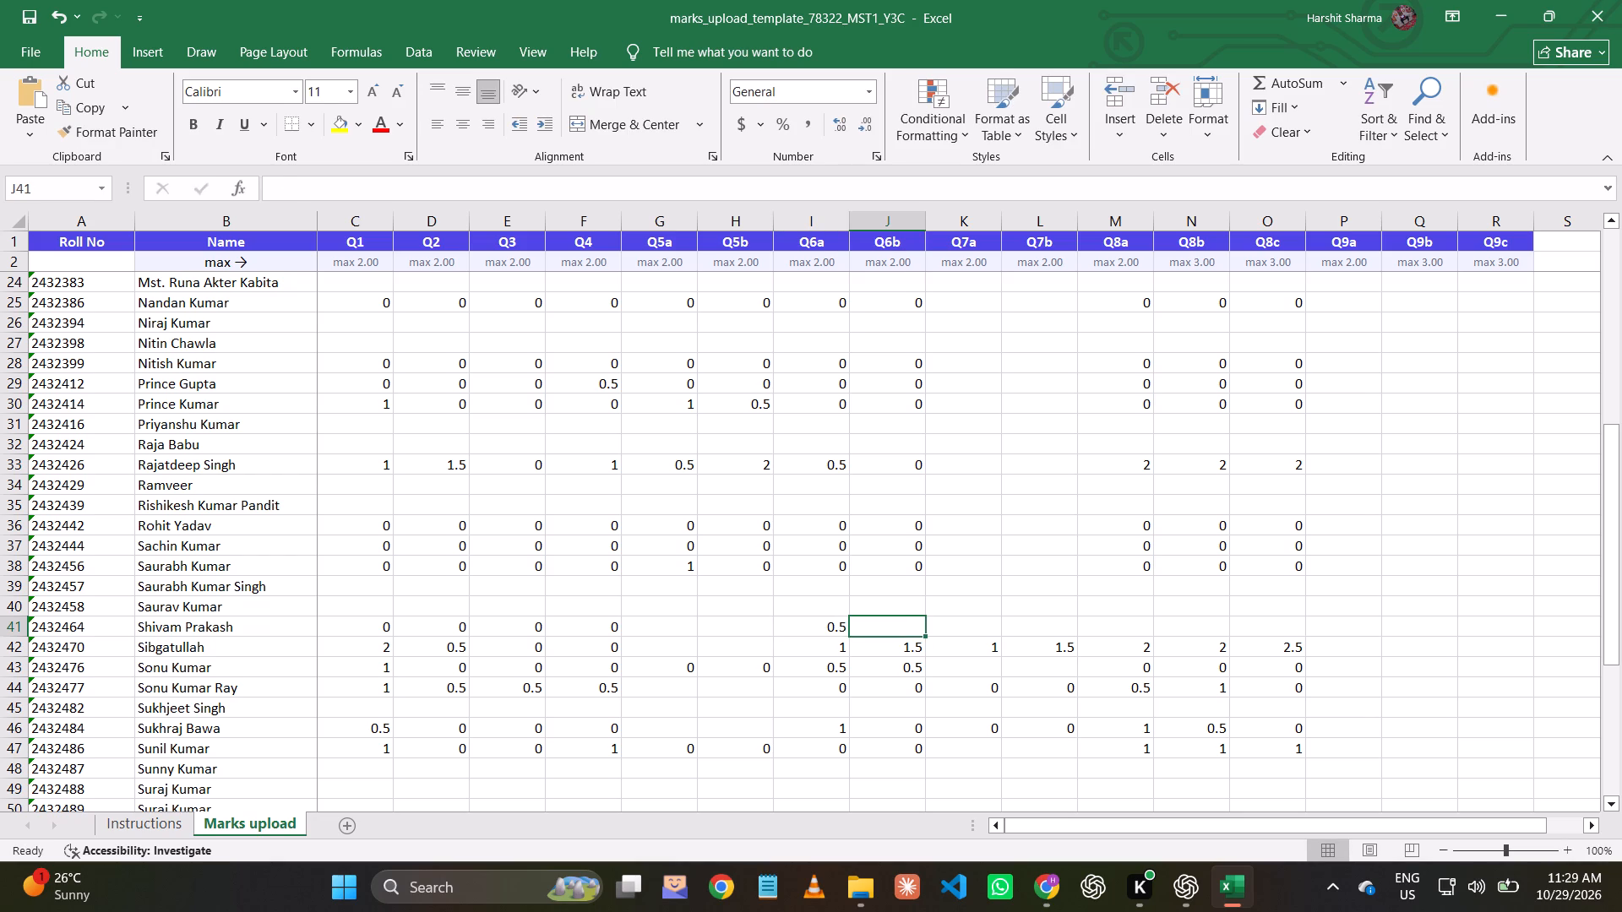
key(0)
key(Right)
key(Right)
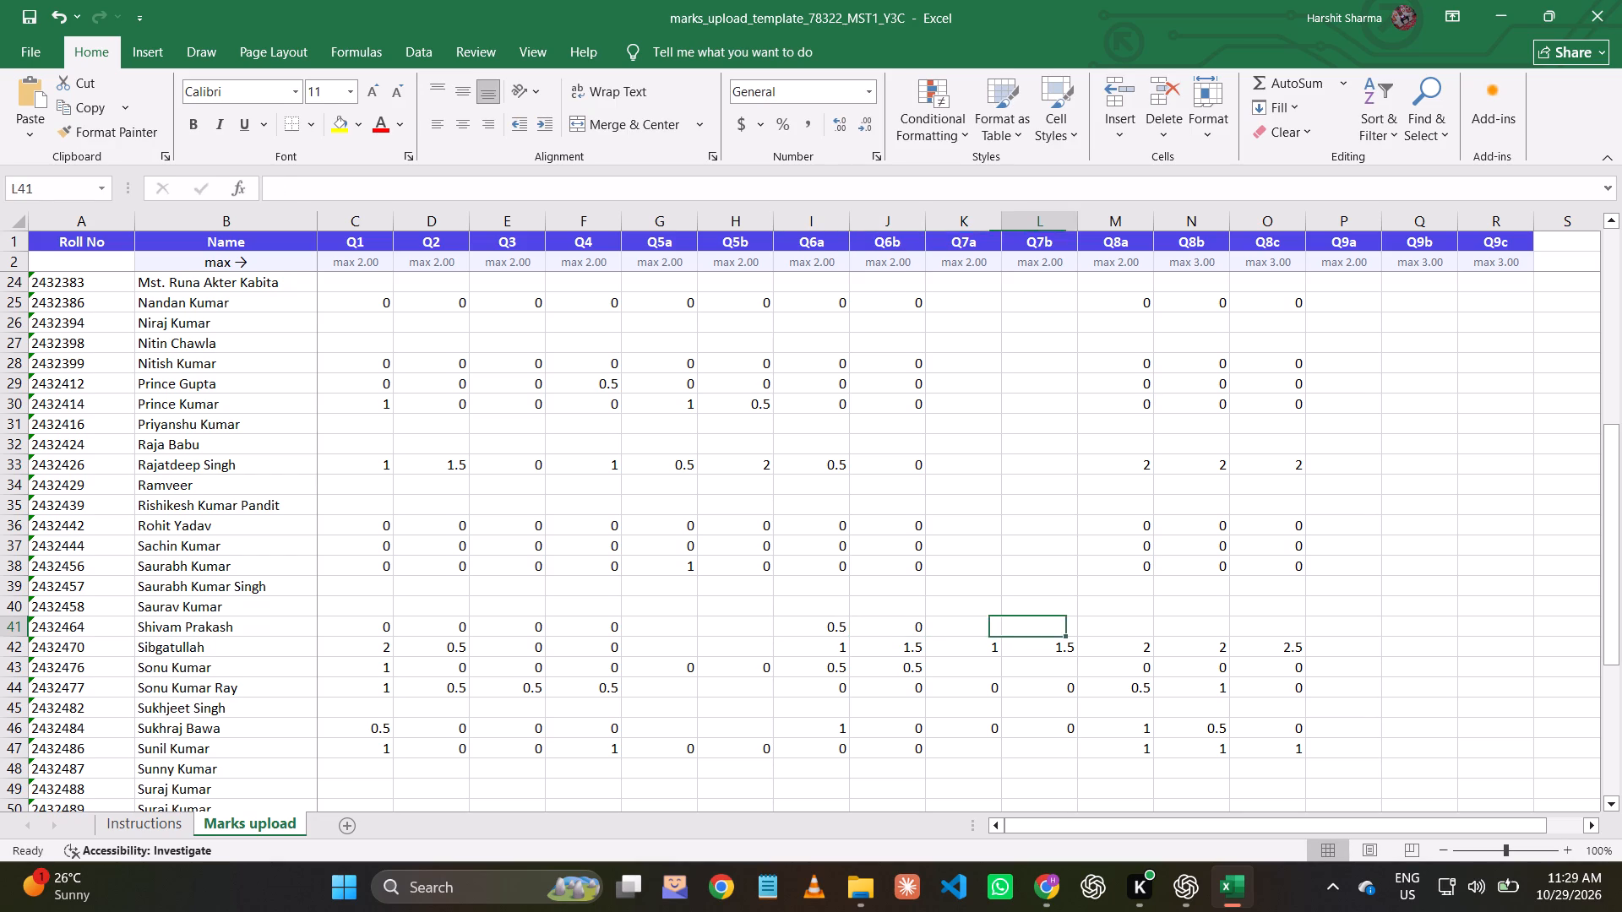
key(Left)
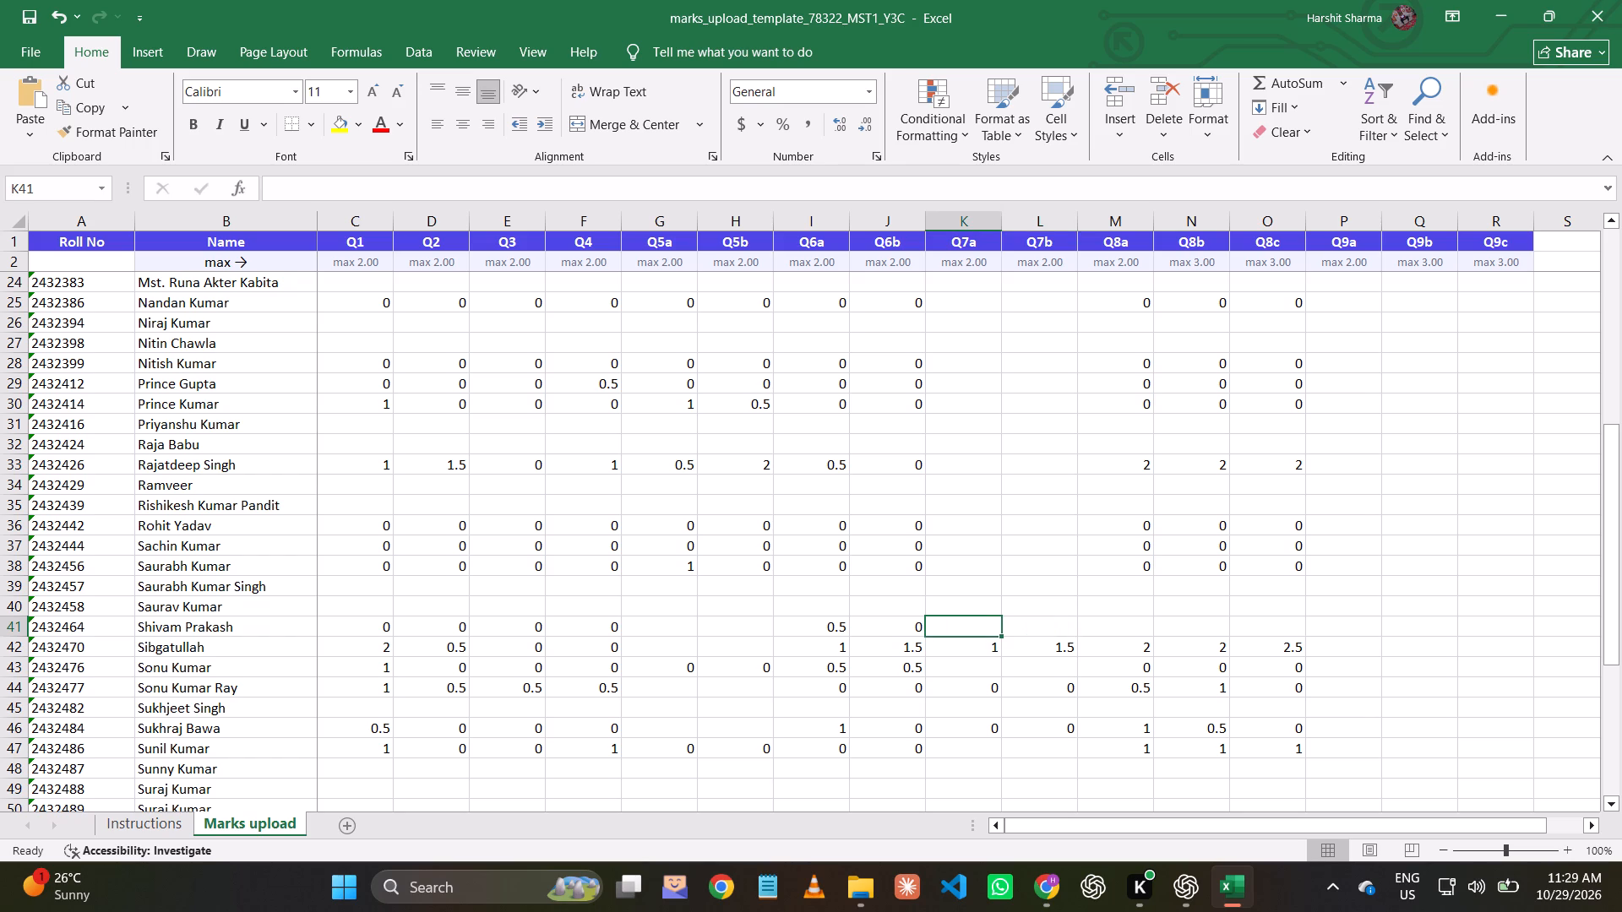
key(1)
key(Right)
key(1)
key(Right)
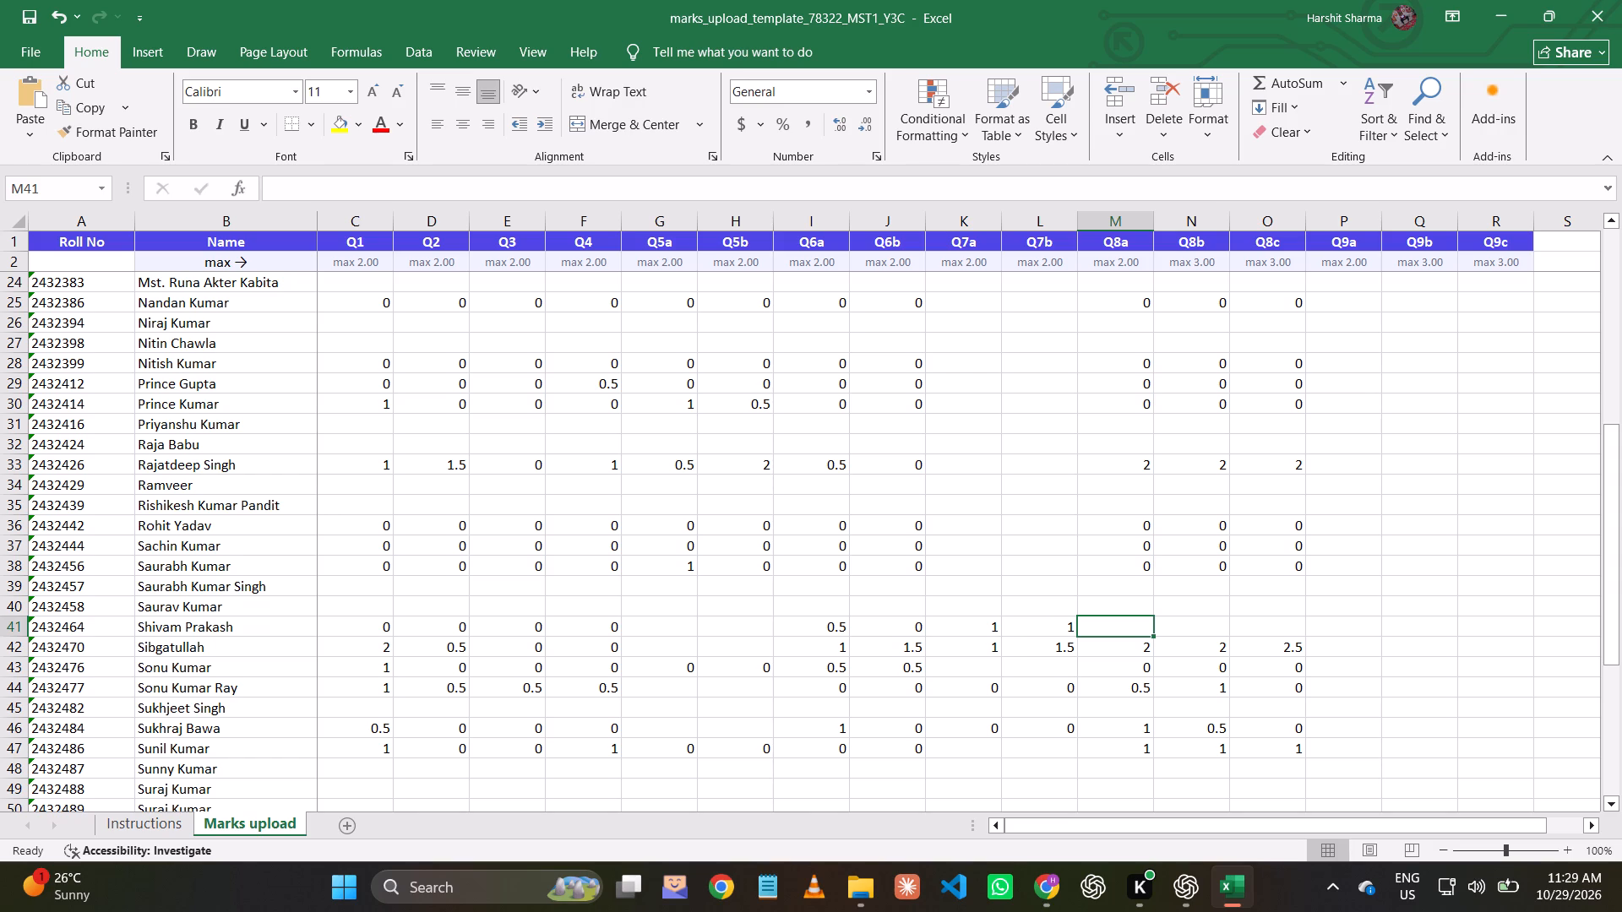
In row 41, enter 1 for Q8a, 0.5 for Q8b and 0 for Q8c, and save the workbook.
key(1)
key(Right)
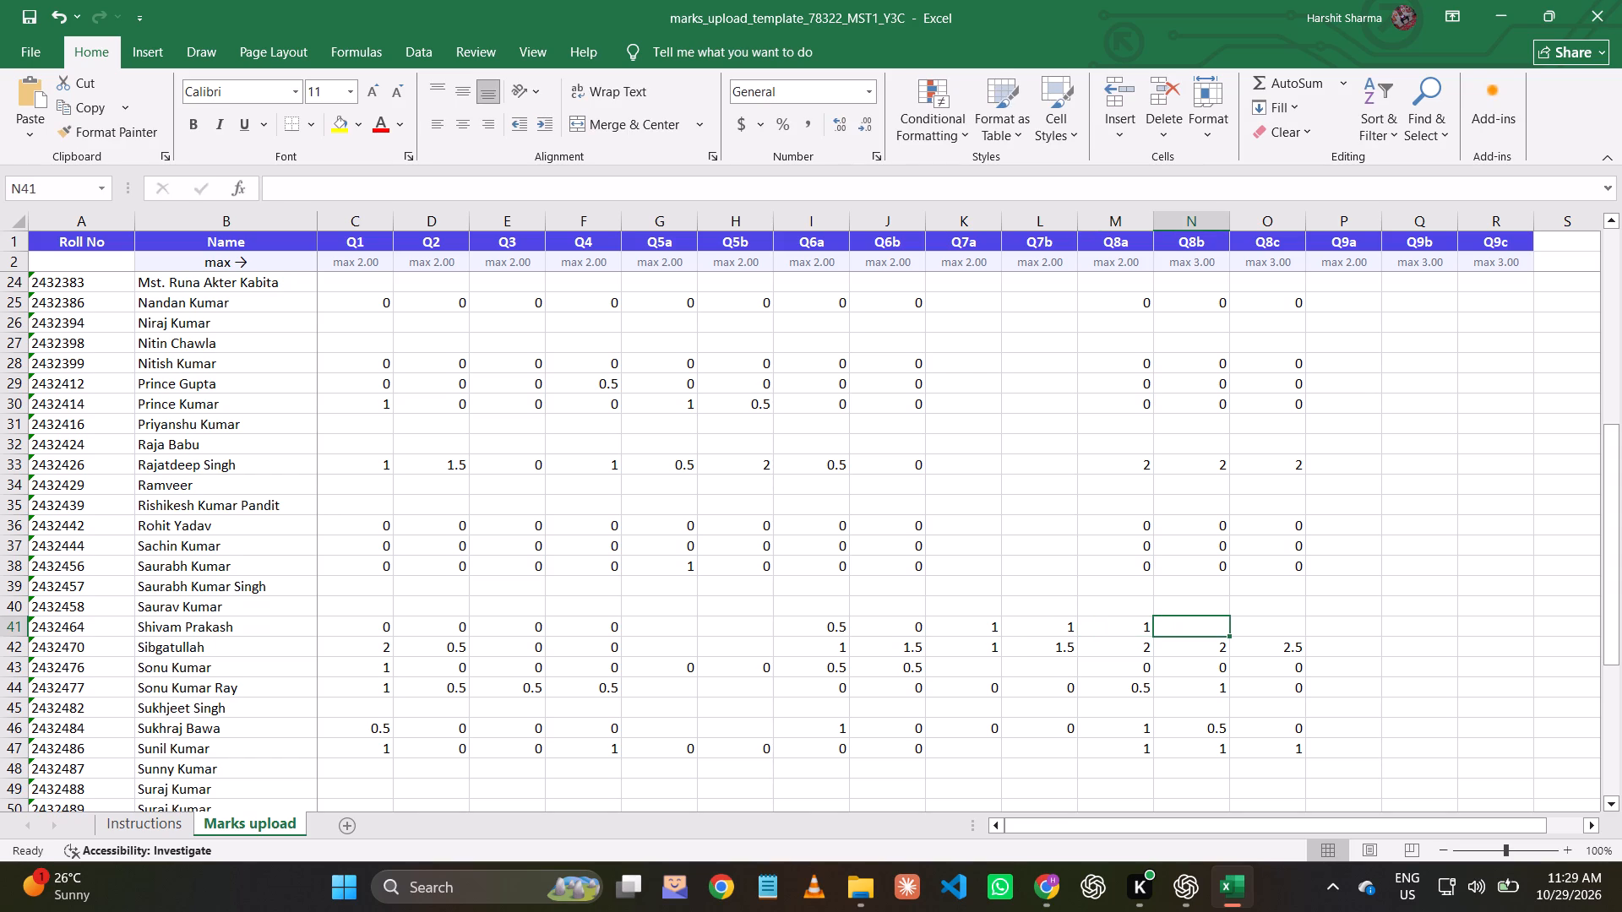
text(.5)
key(Right)
key(0)
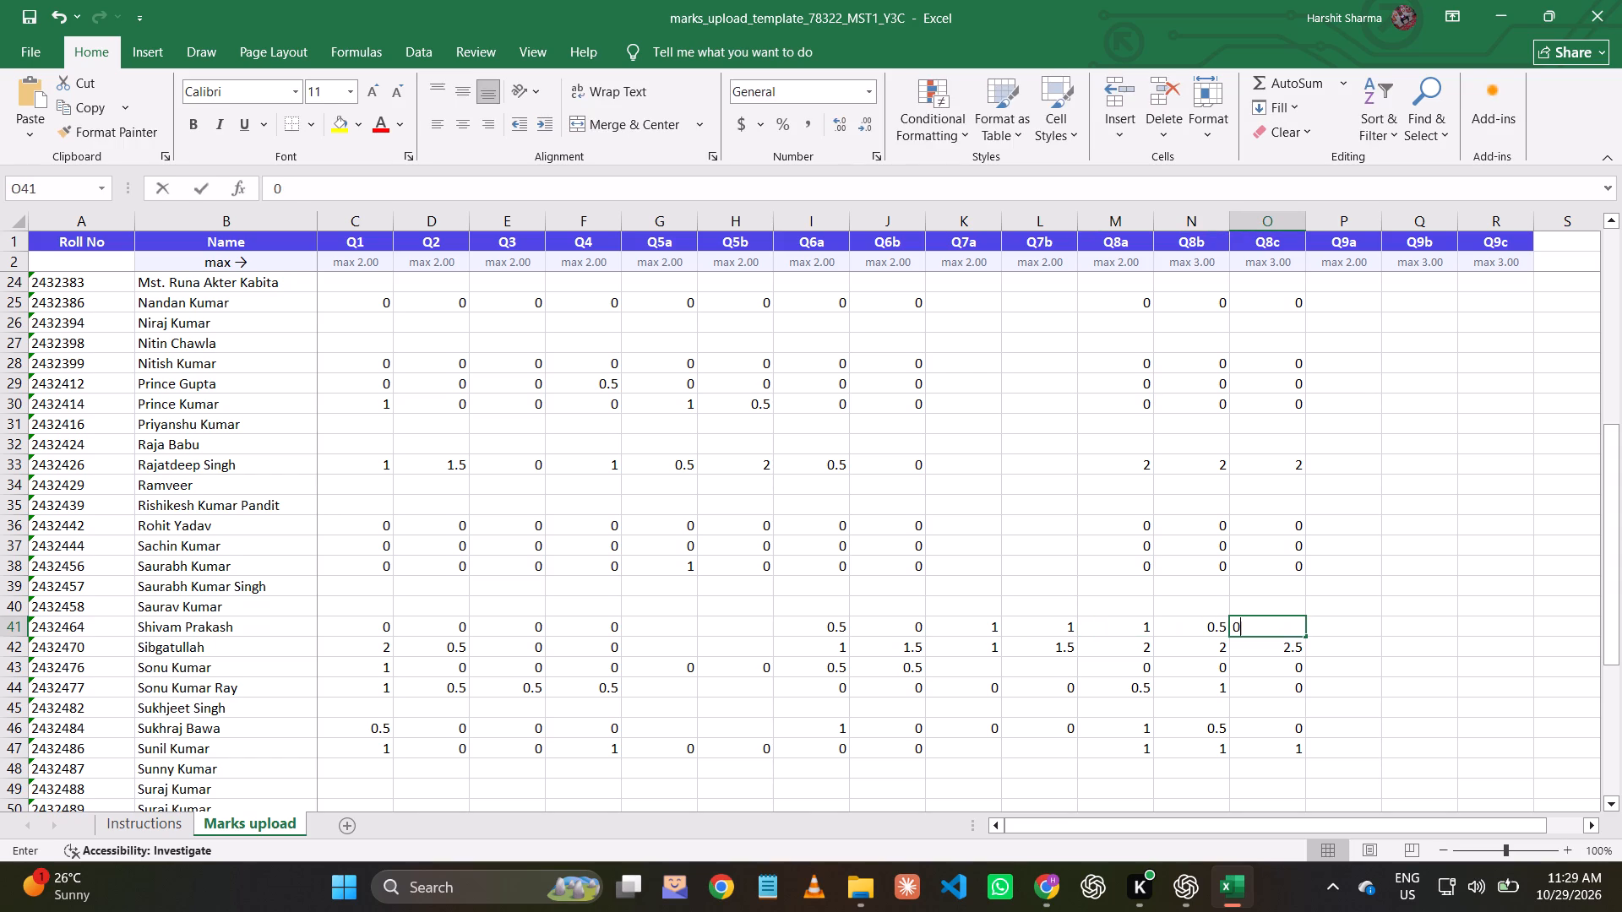
key(Right)
key(ctrl+s)
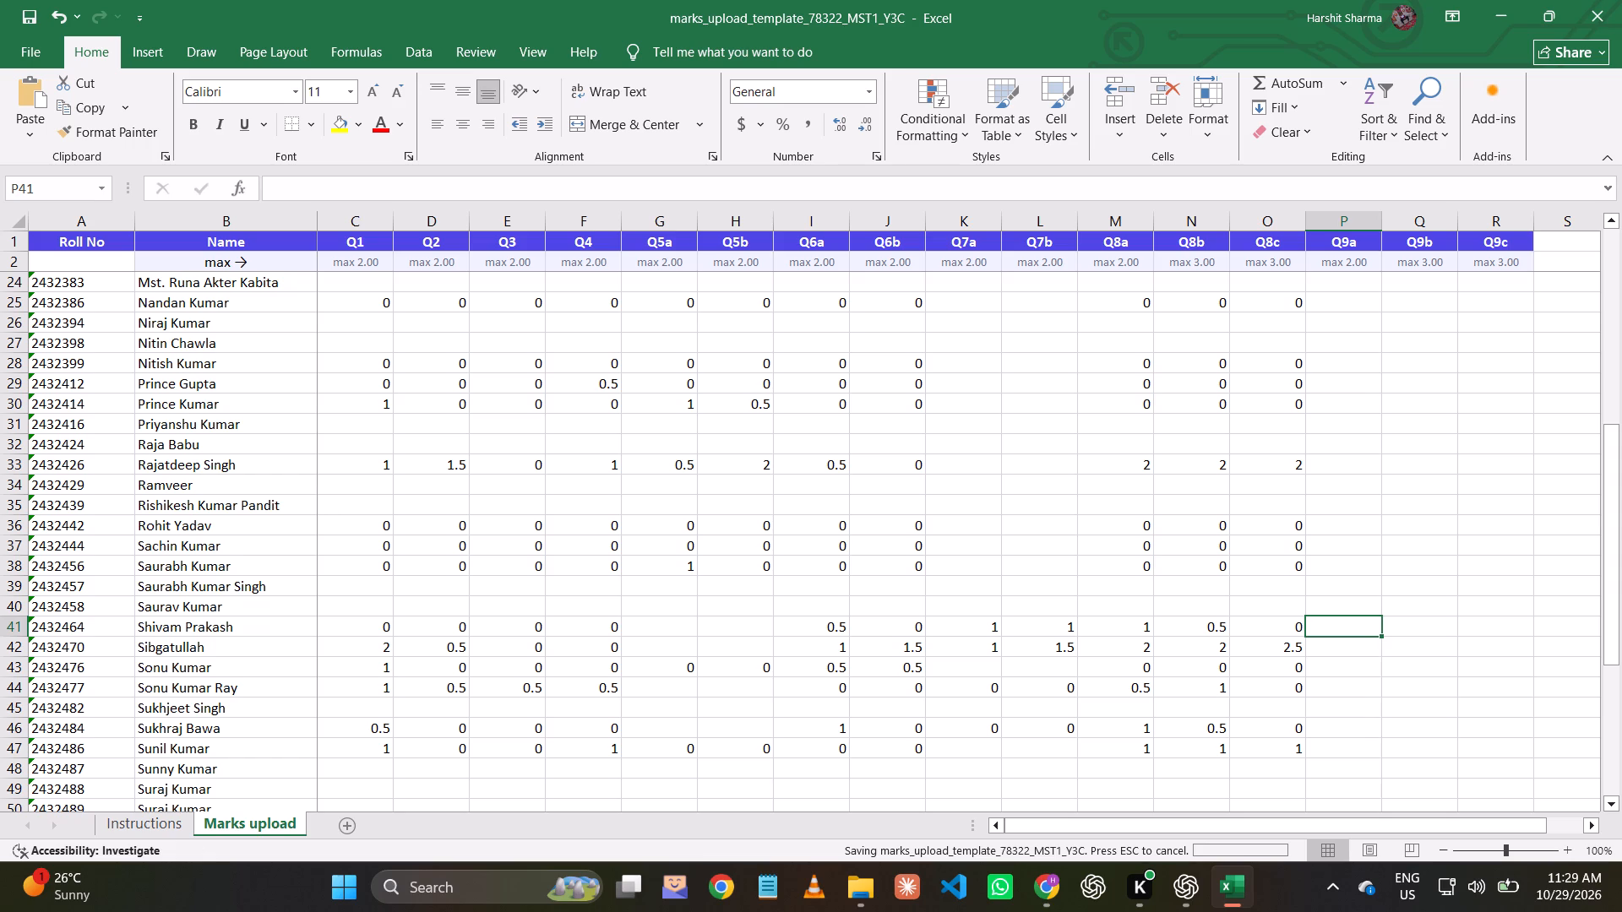
In row 48, enter 0 for Q1, 0 for Q2, 2 for Q3 and 0 for Q4.
key(Left)
key(Up)
key(Left)
key(Left)
key(Left)
key(Left)
key(Left)
key(Left)
key(Left)
key(Left)
key(Left)
key(Left)
key(Left)
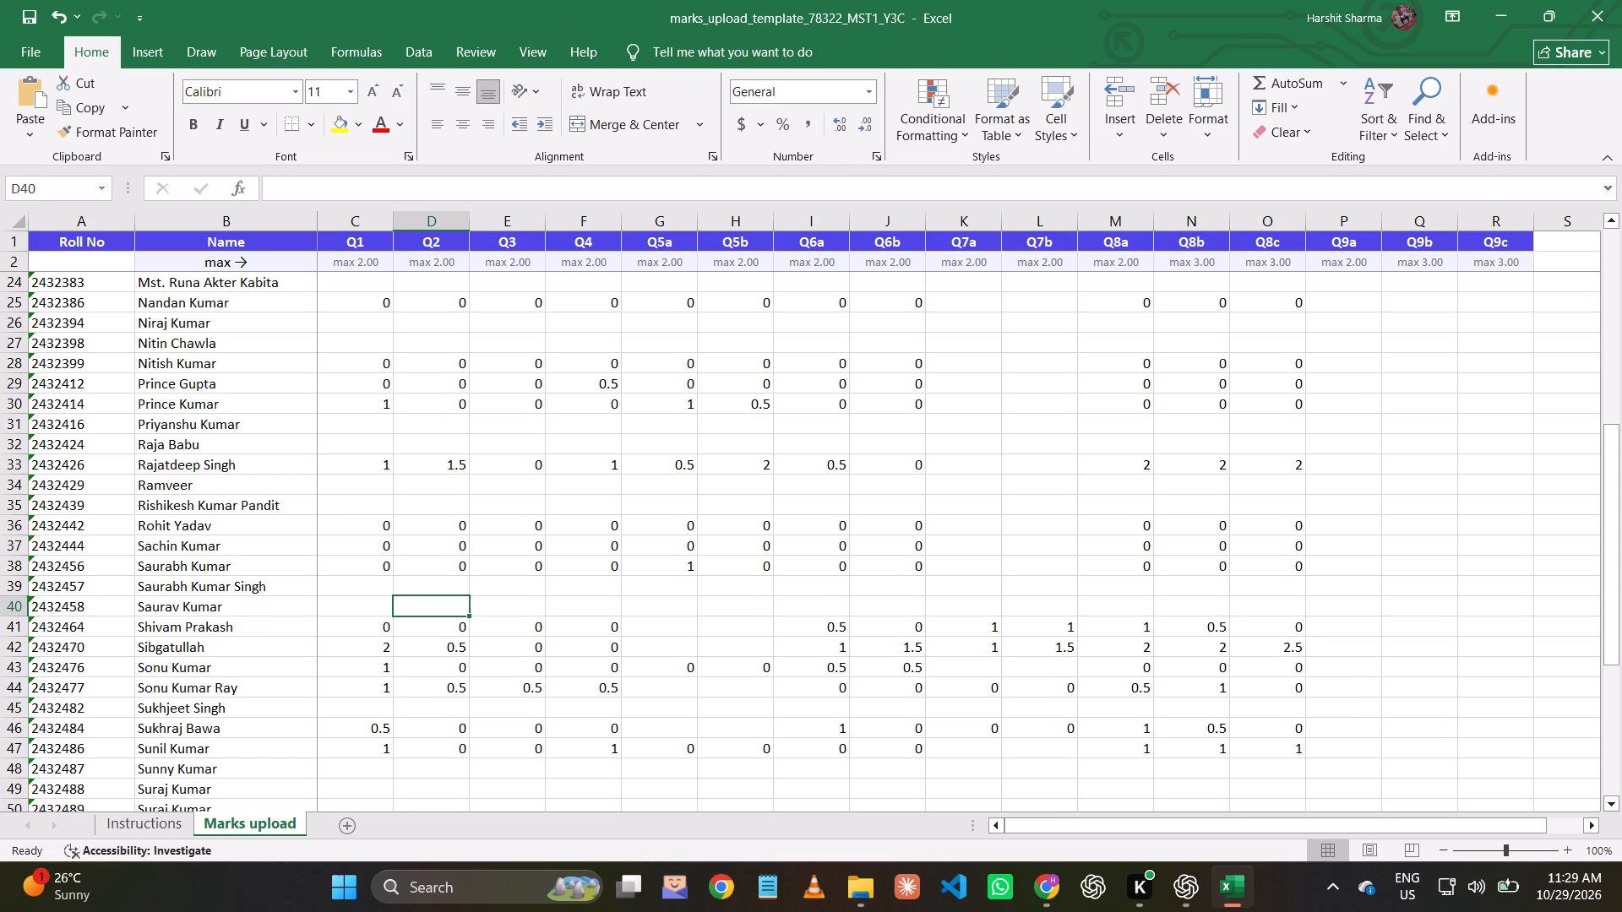
key(Left)
key(Left)
key(Down)
key(Down)
key(Down)
key(Down)
key(Down)
key(Down)
key(Down)
key(Down)
key(Down)
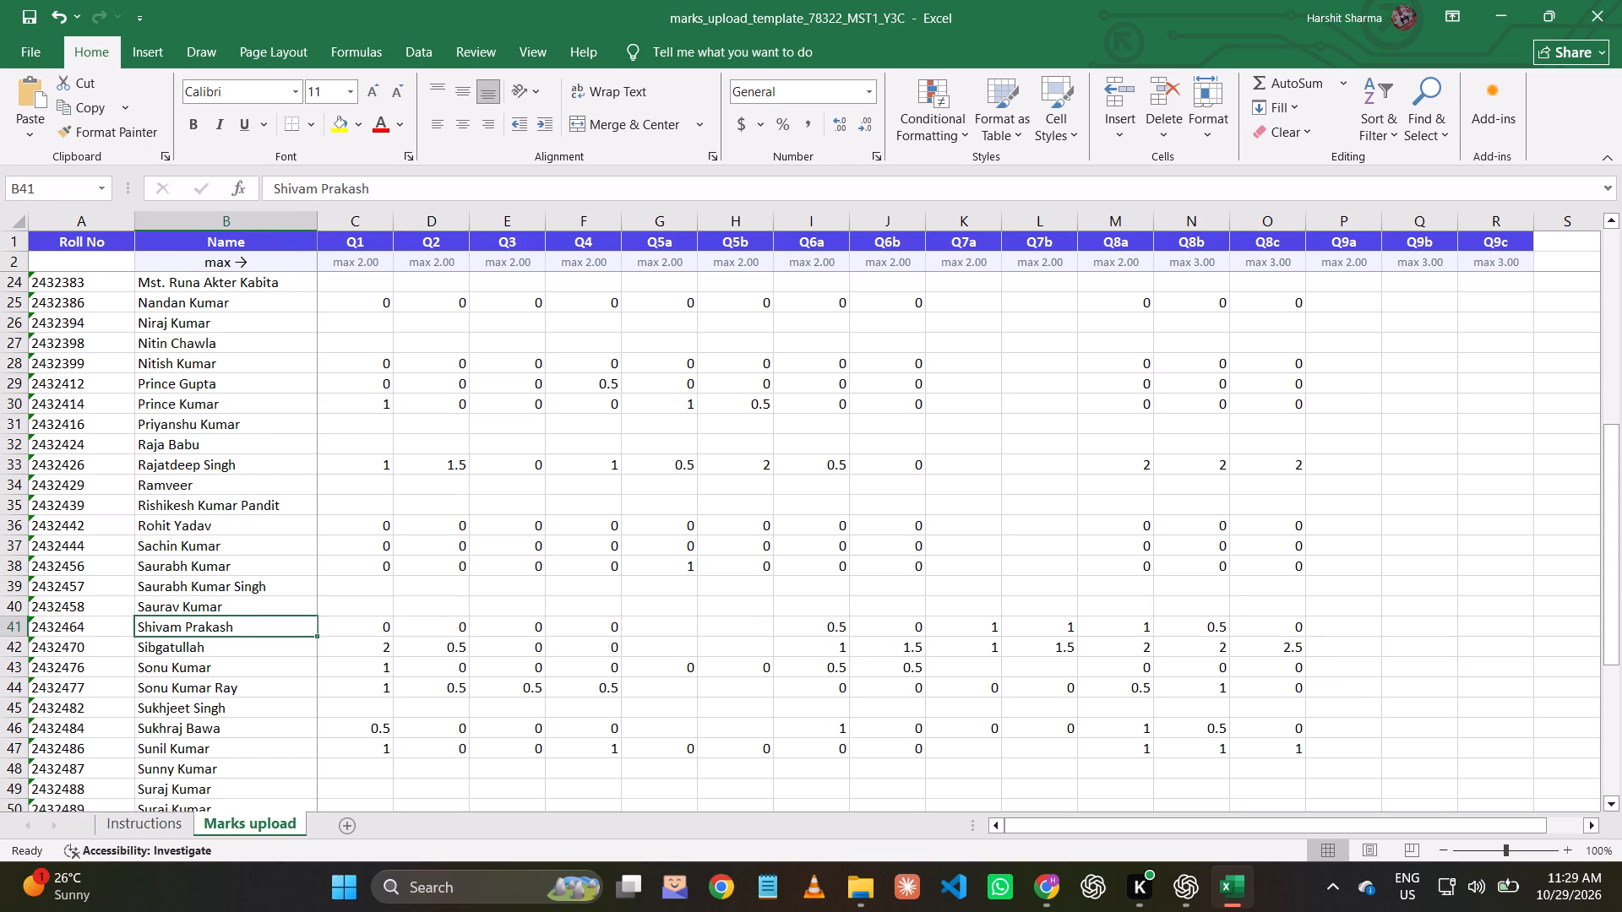
key(Down)
key(Down)
key(Up)
key(Up)
key(Up)
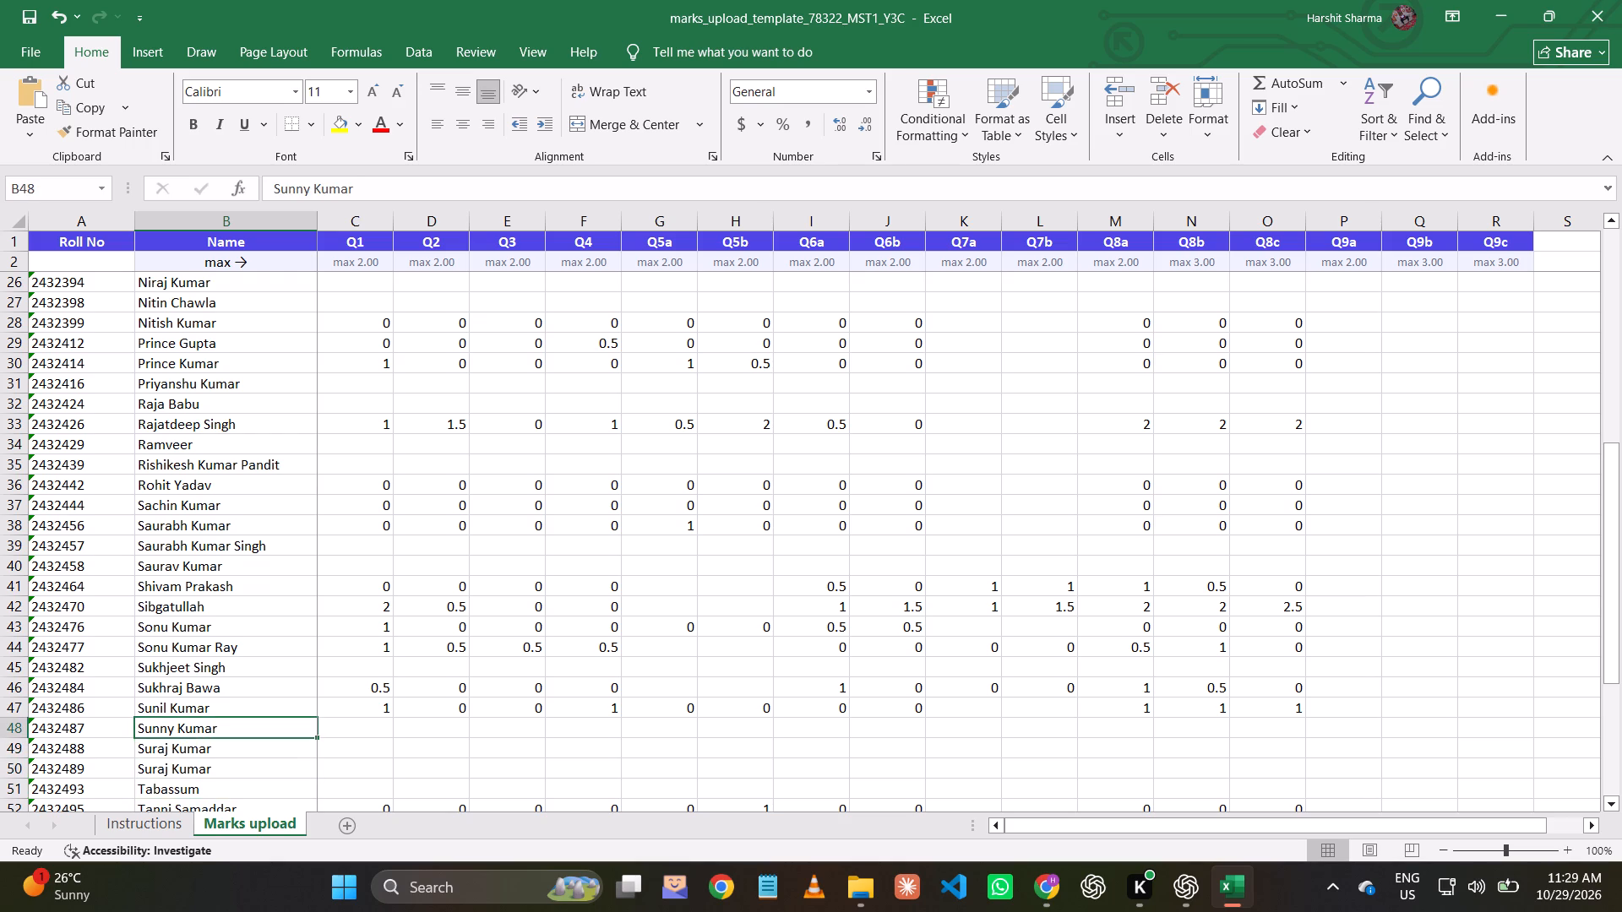
key(Right)
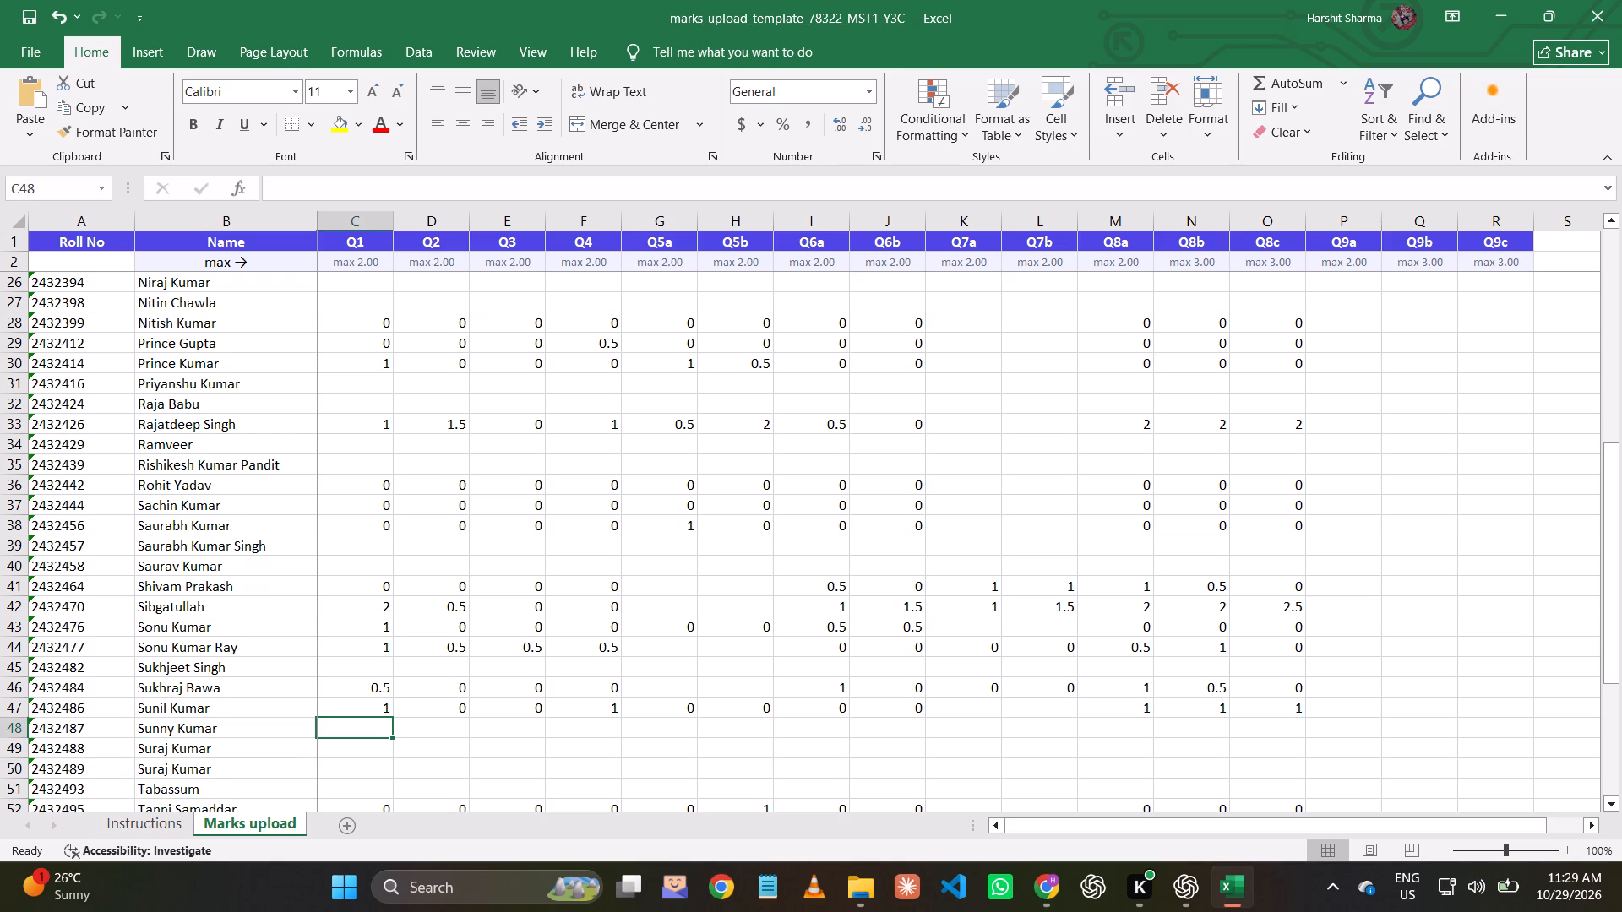
key(0)
key(Right)
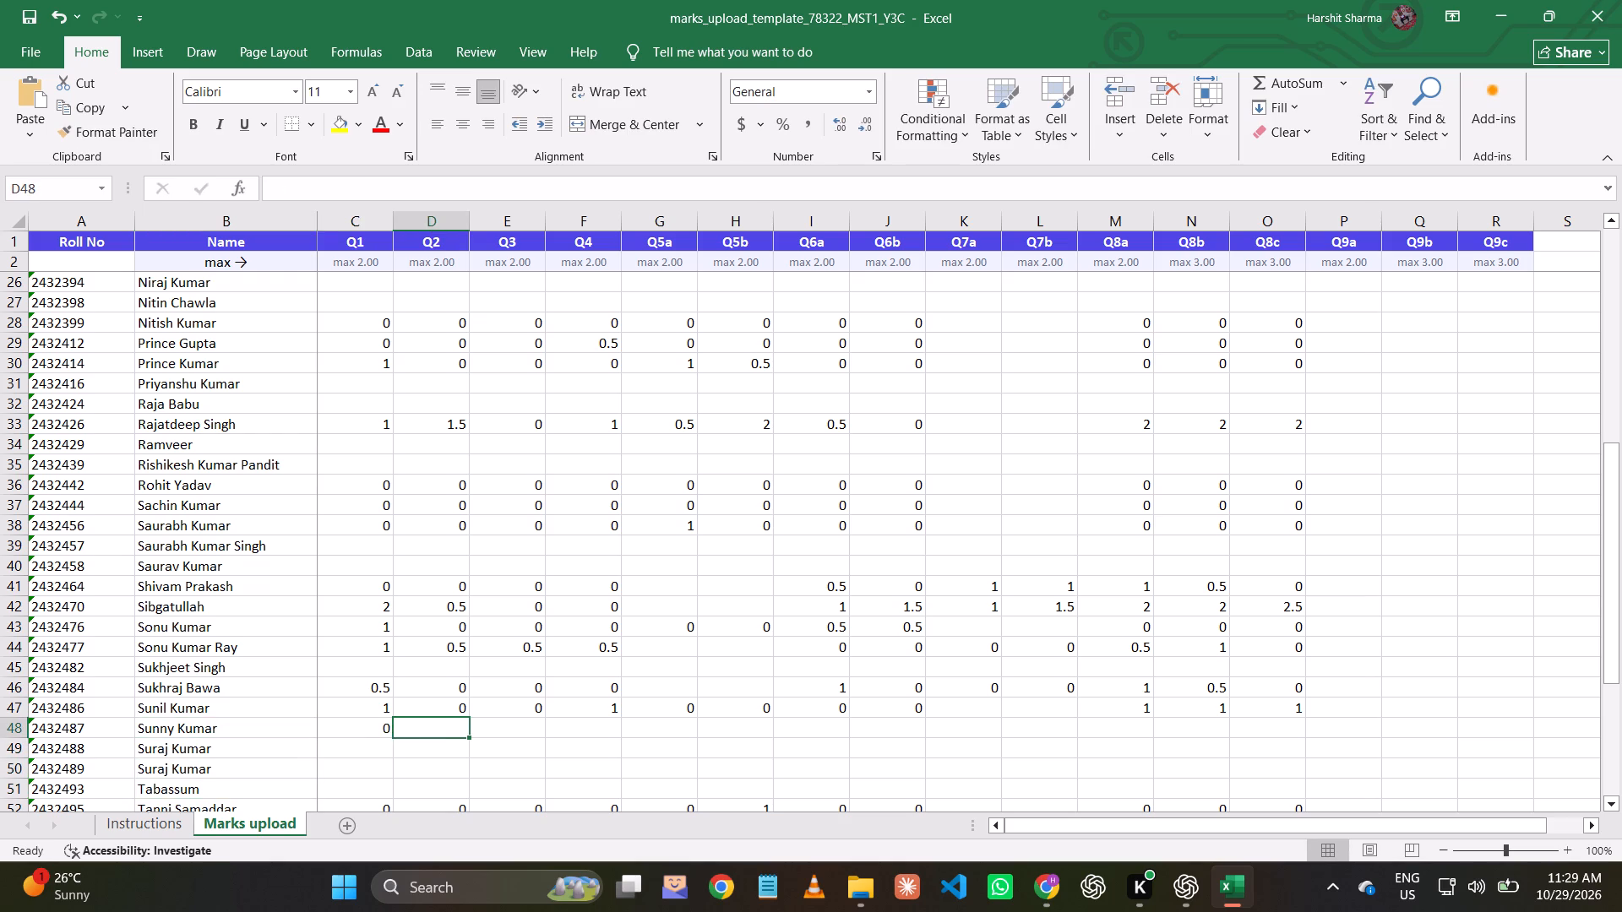
key(0)
key(Right)
key(2)
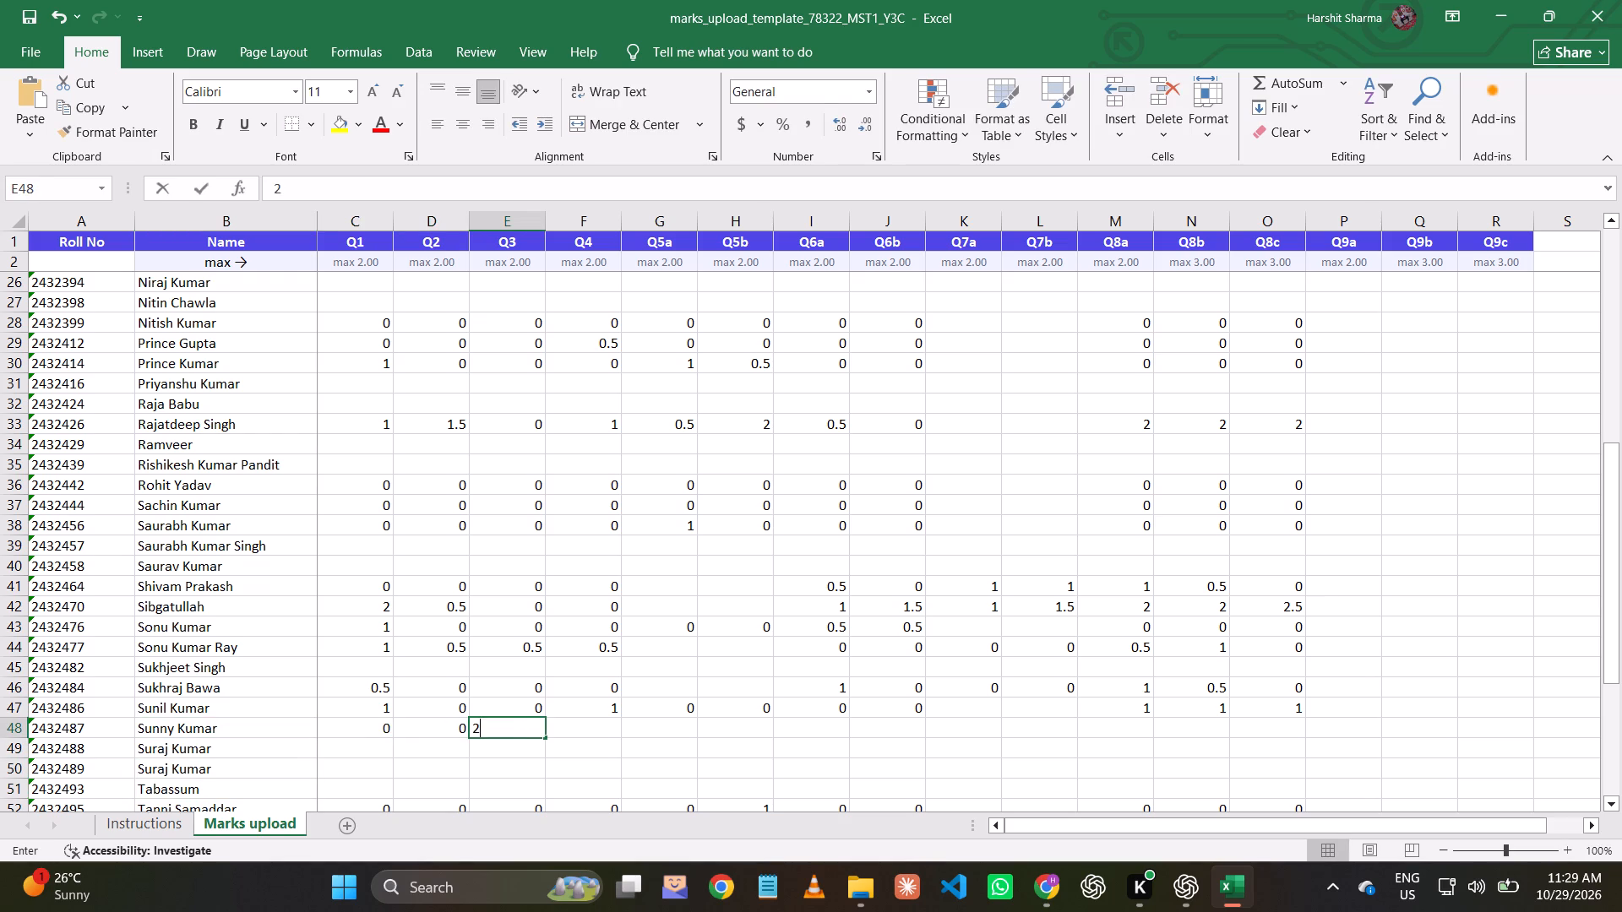
key(Right)
text(00)
key(Right)
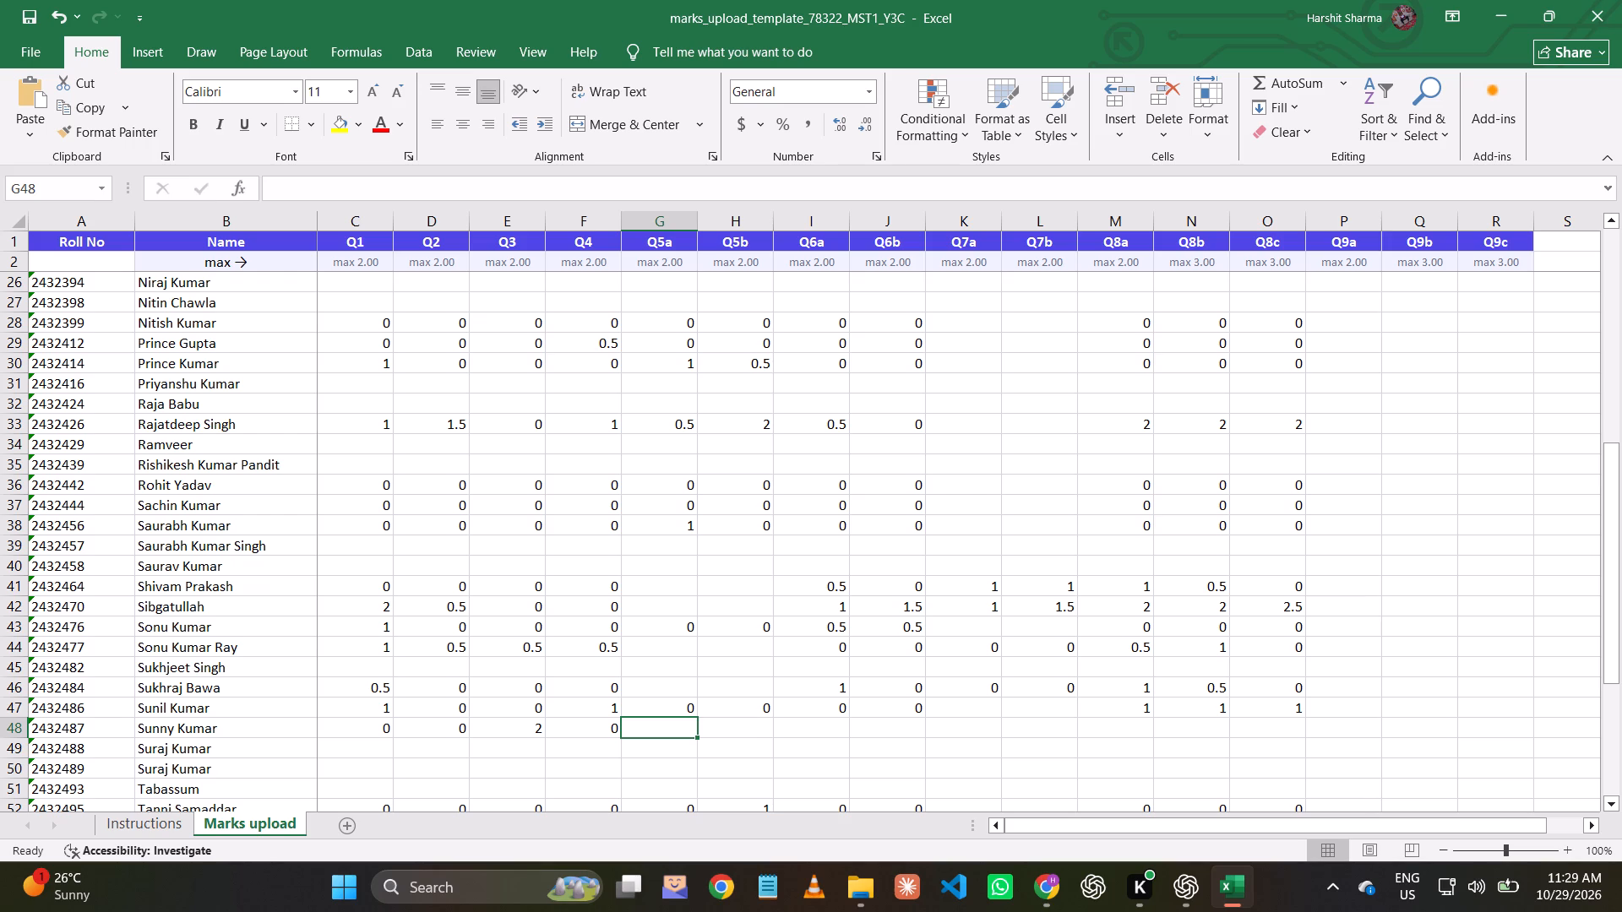
In row 48, enter 1 for Q5a and 0 for each of Q5b, Q6a and Q6b.
key(1)
key(Right)
key(0)
key(Right)
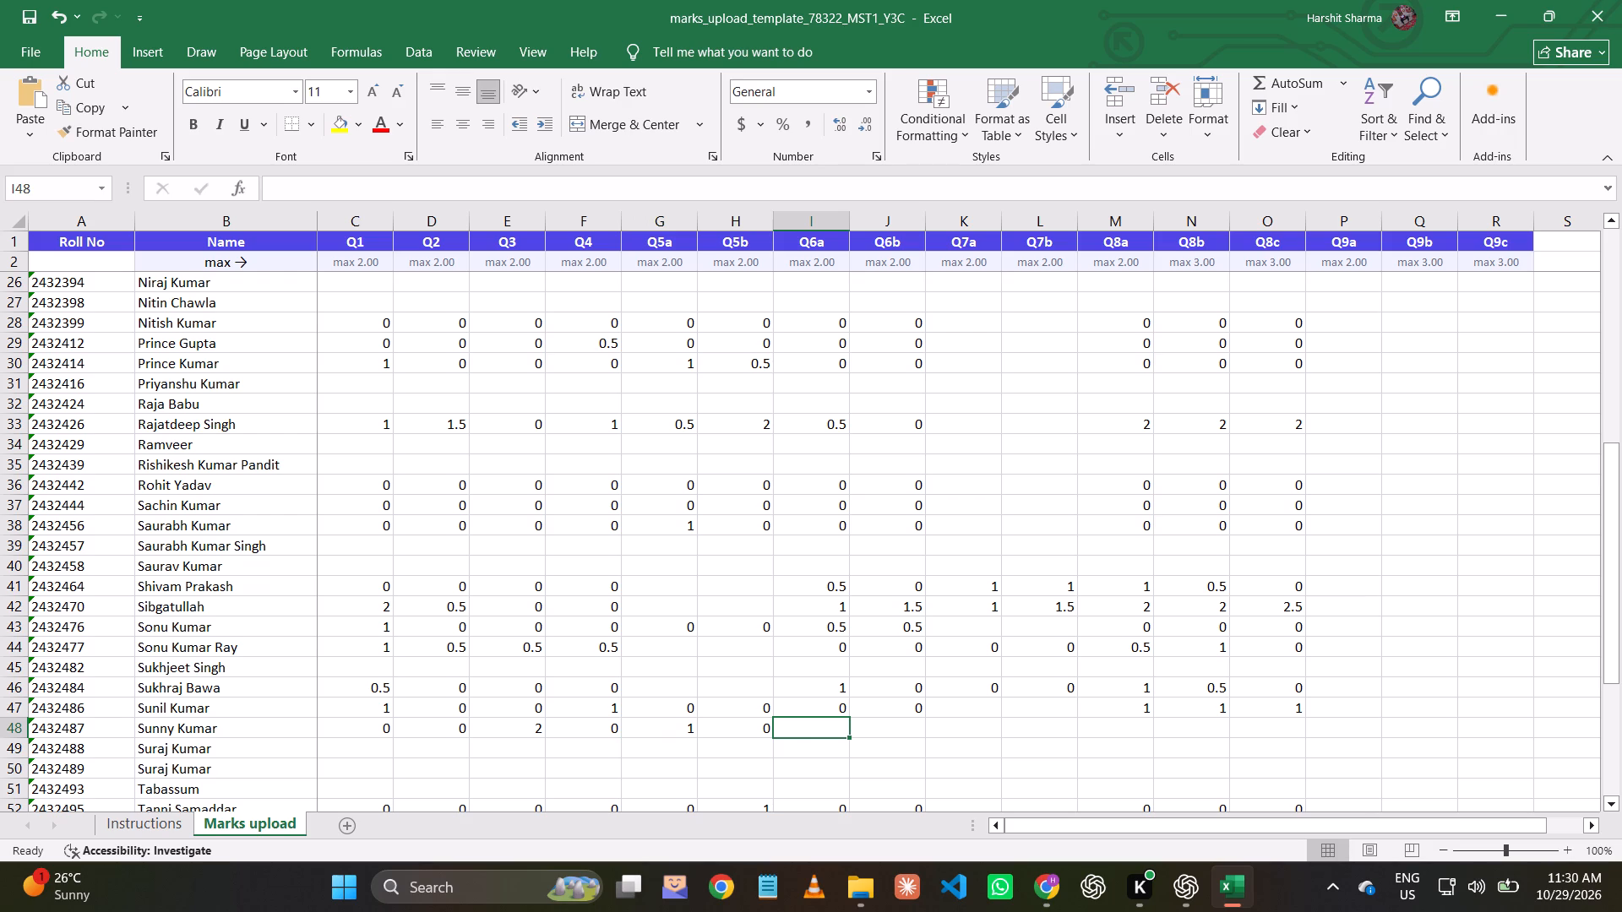
key(0)
key(Right)
key(0)
key(Right)
Skip Q7a and Q7b in row 48 and enter 0.5 for Q8a, 0 for Q8b and 0 for Q8c.
key(Right)
key(Right)
key(Right)
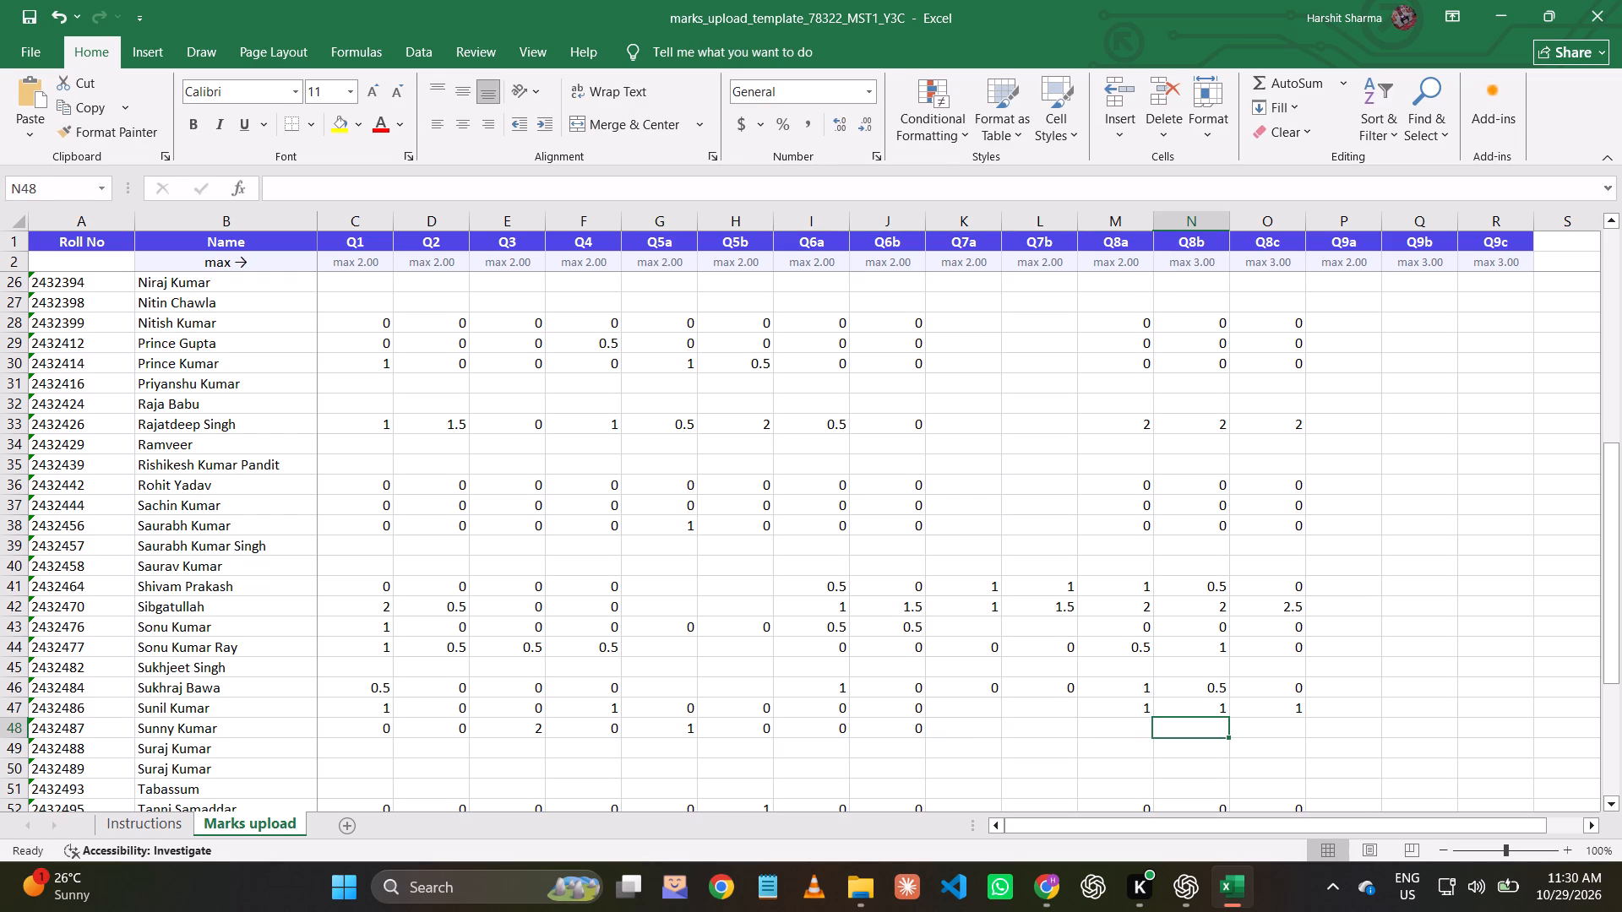
key(Left)
text(.5)
key(Right)
key(0)
key(Right)
key(0)
key(Right)
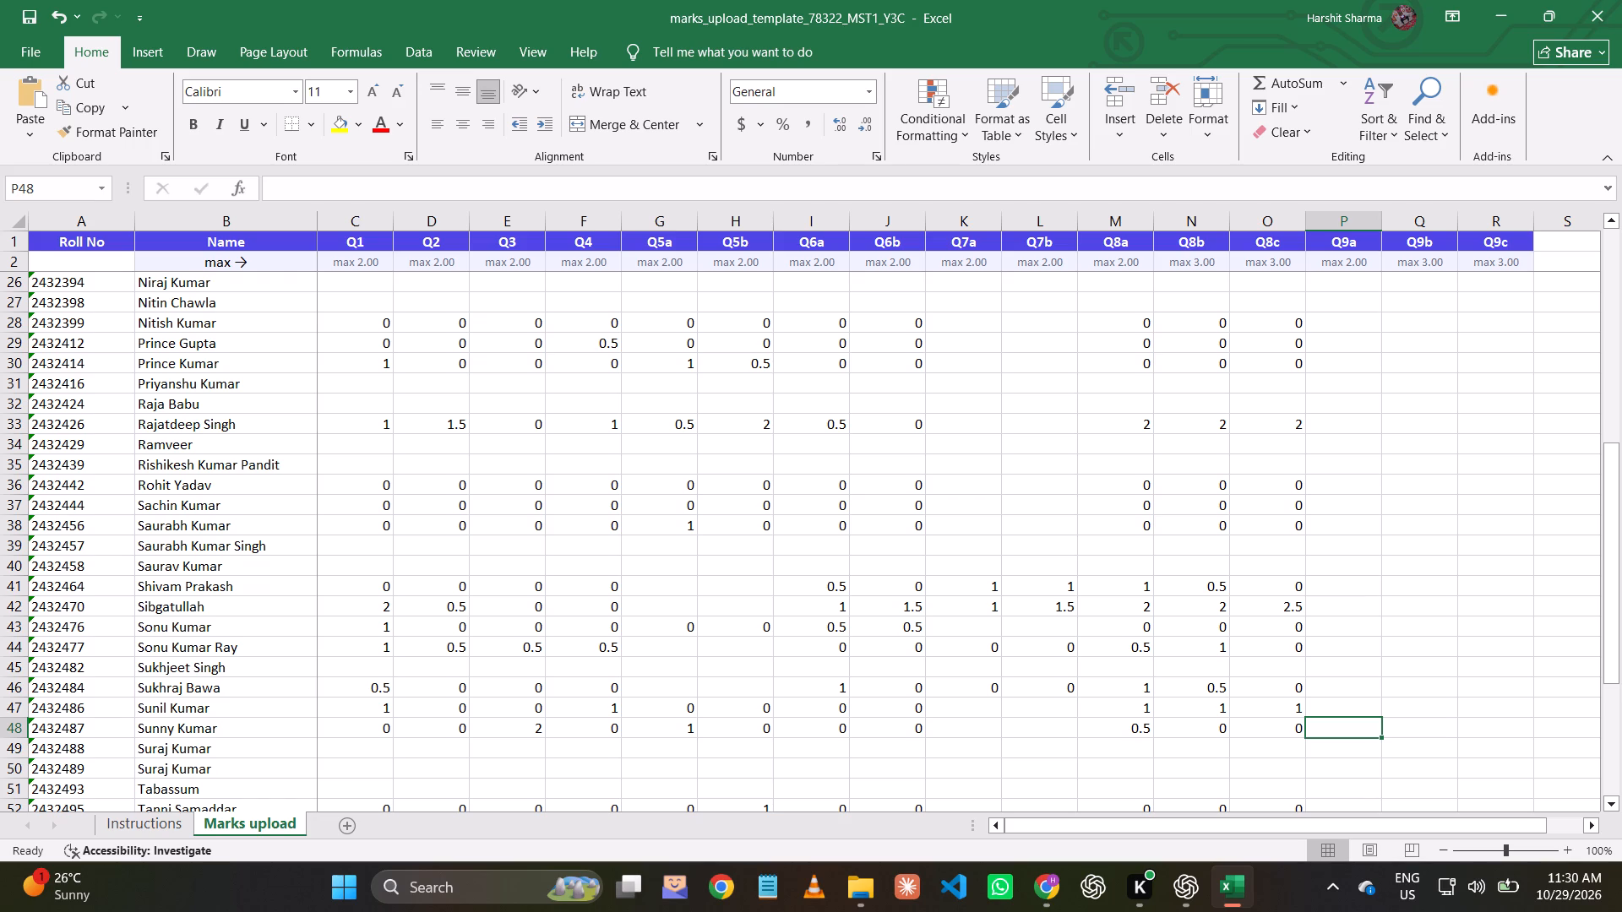
In row 39, enter 0 for Q1, 0 for Q2, 2 for Q3 and 2 for Q4.
key(Up)
key(Left)
key(Left)
key(Left)
key(Left)
key(Left)
key(Left)
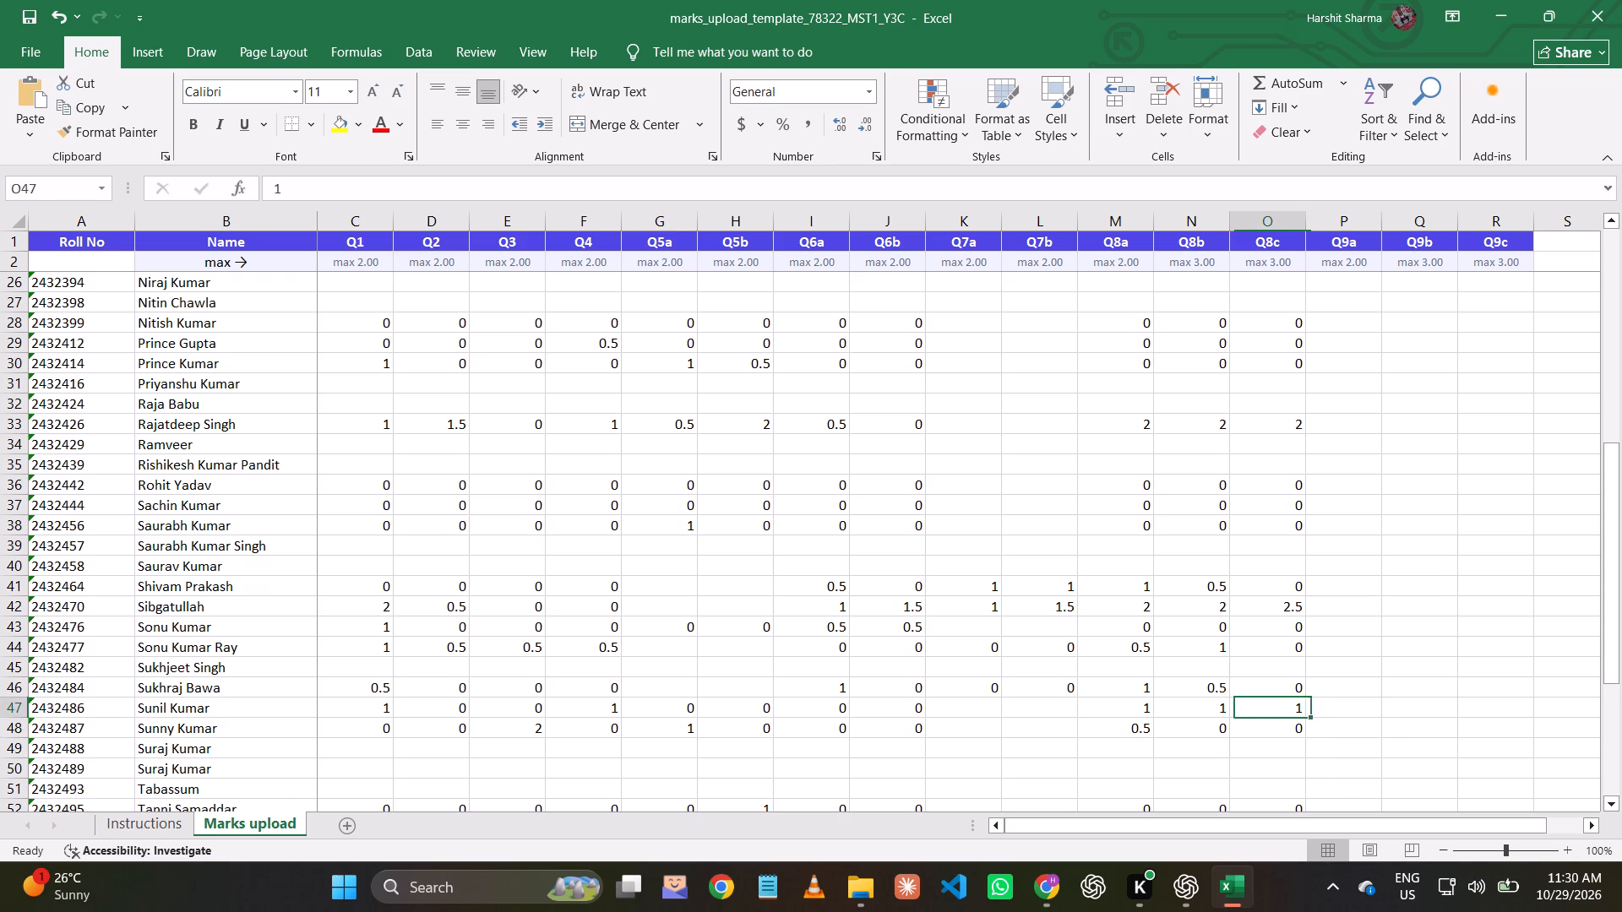
key(Left)
key(Left)
key(Left)
key(Left)
key(Left)
key(Left)
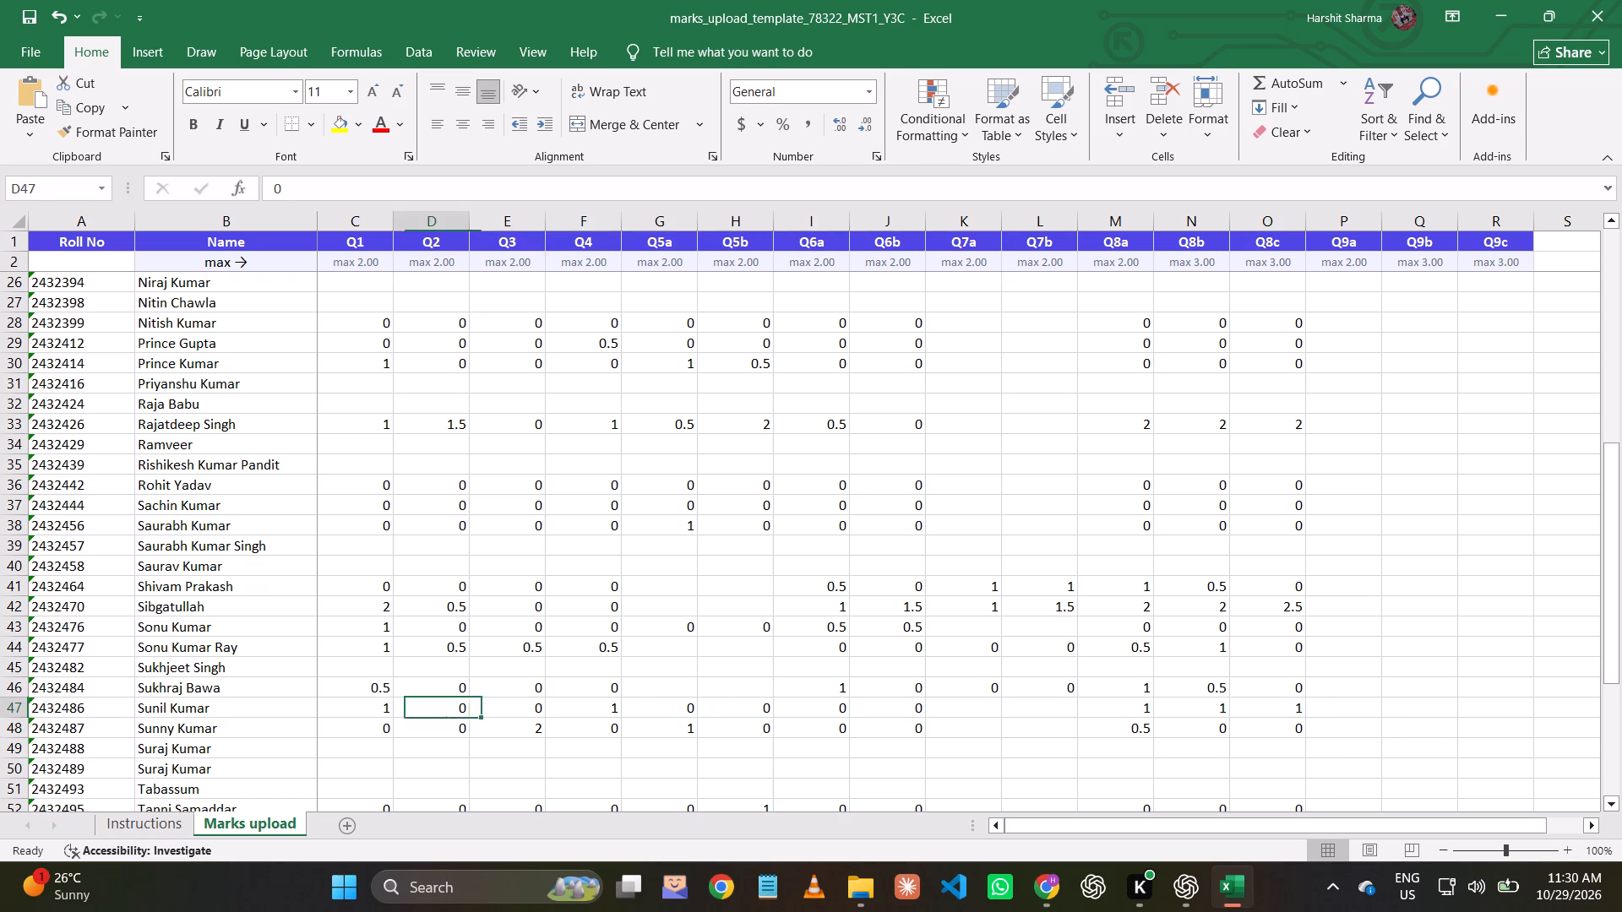
key(Left)
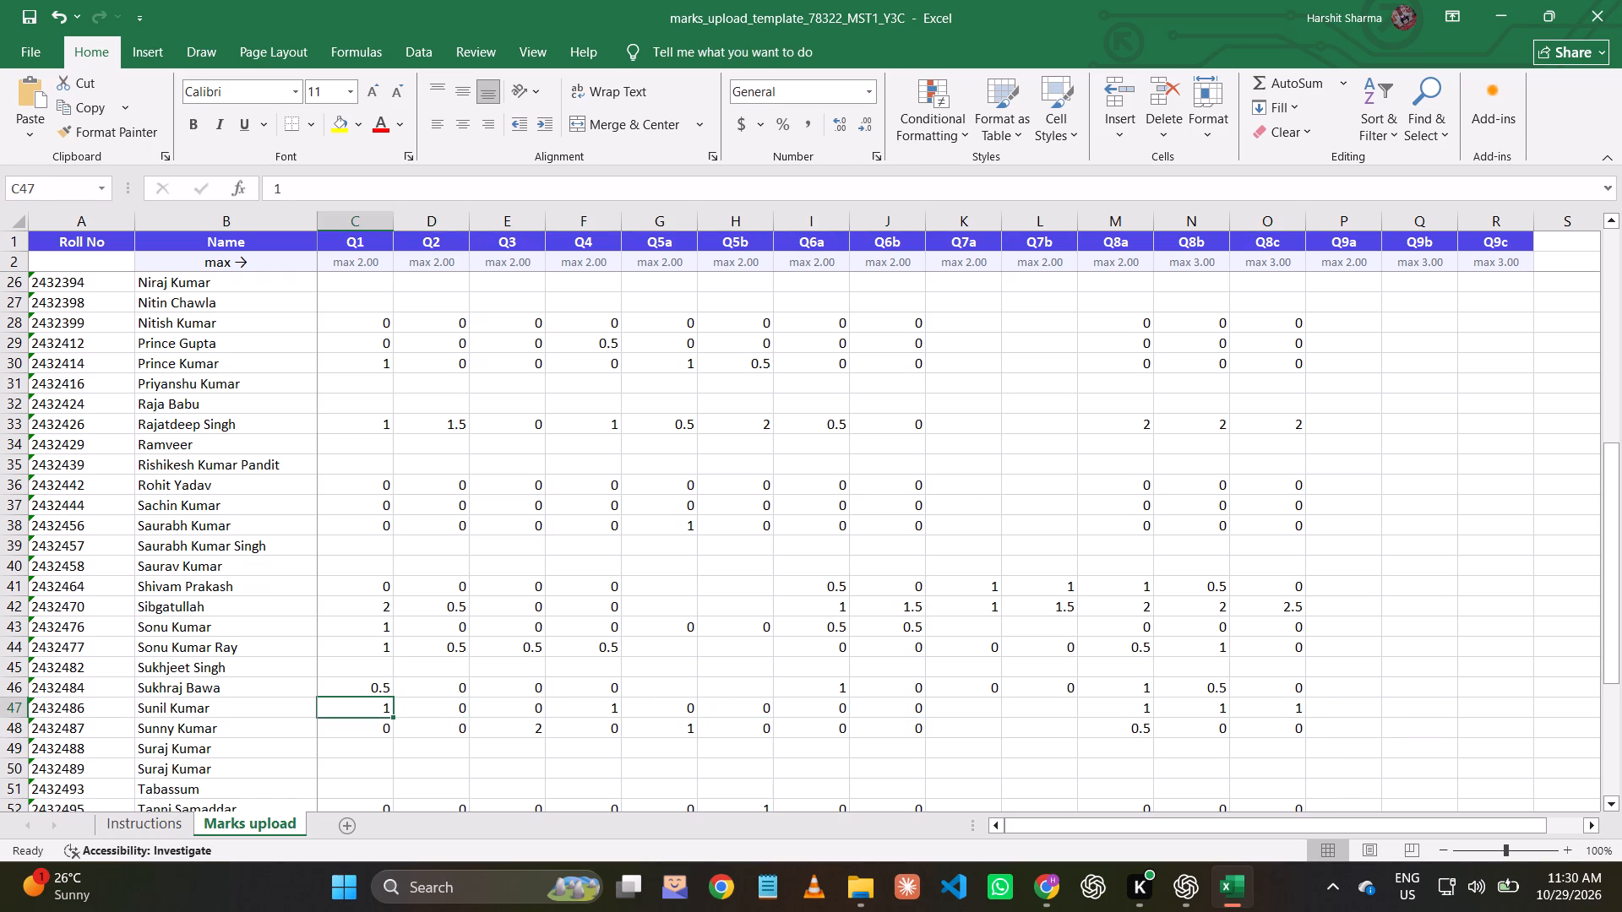
key(Left)
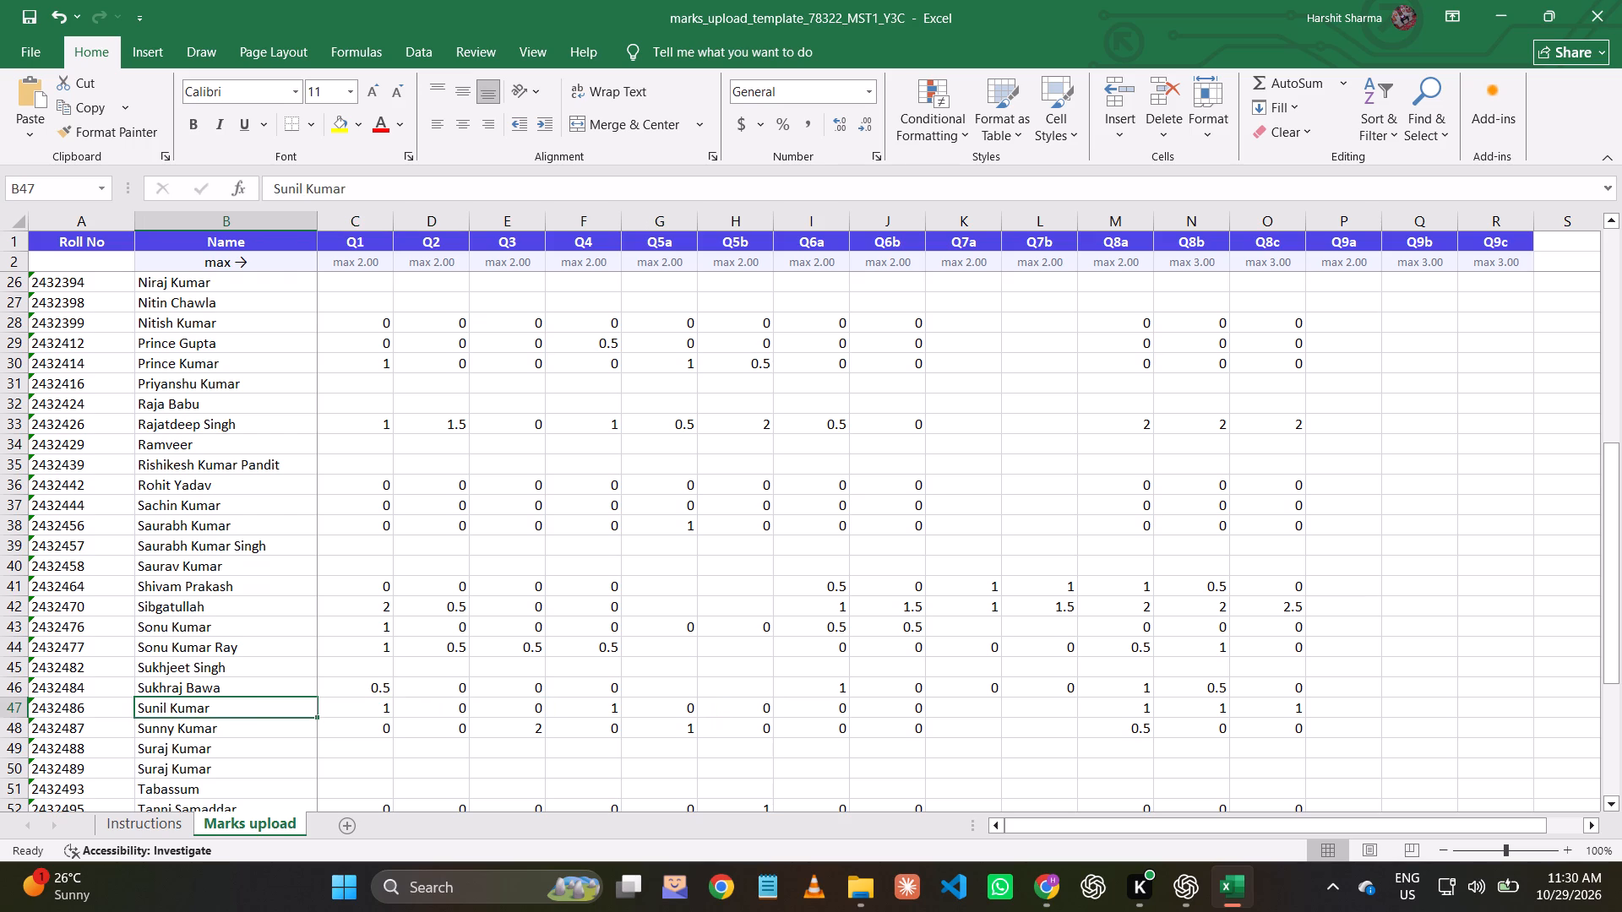
key(Right)
key(Up)
key(Up)
key(Up)
key(Up)
key(Up)
key(Up)
key(Up)
key(Up)
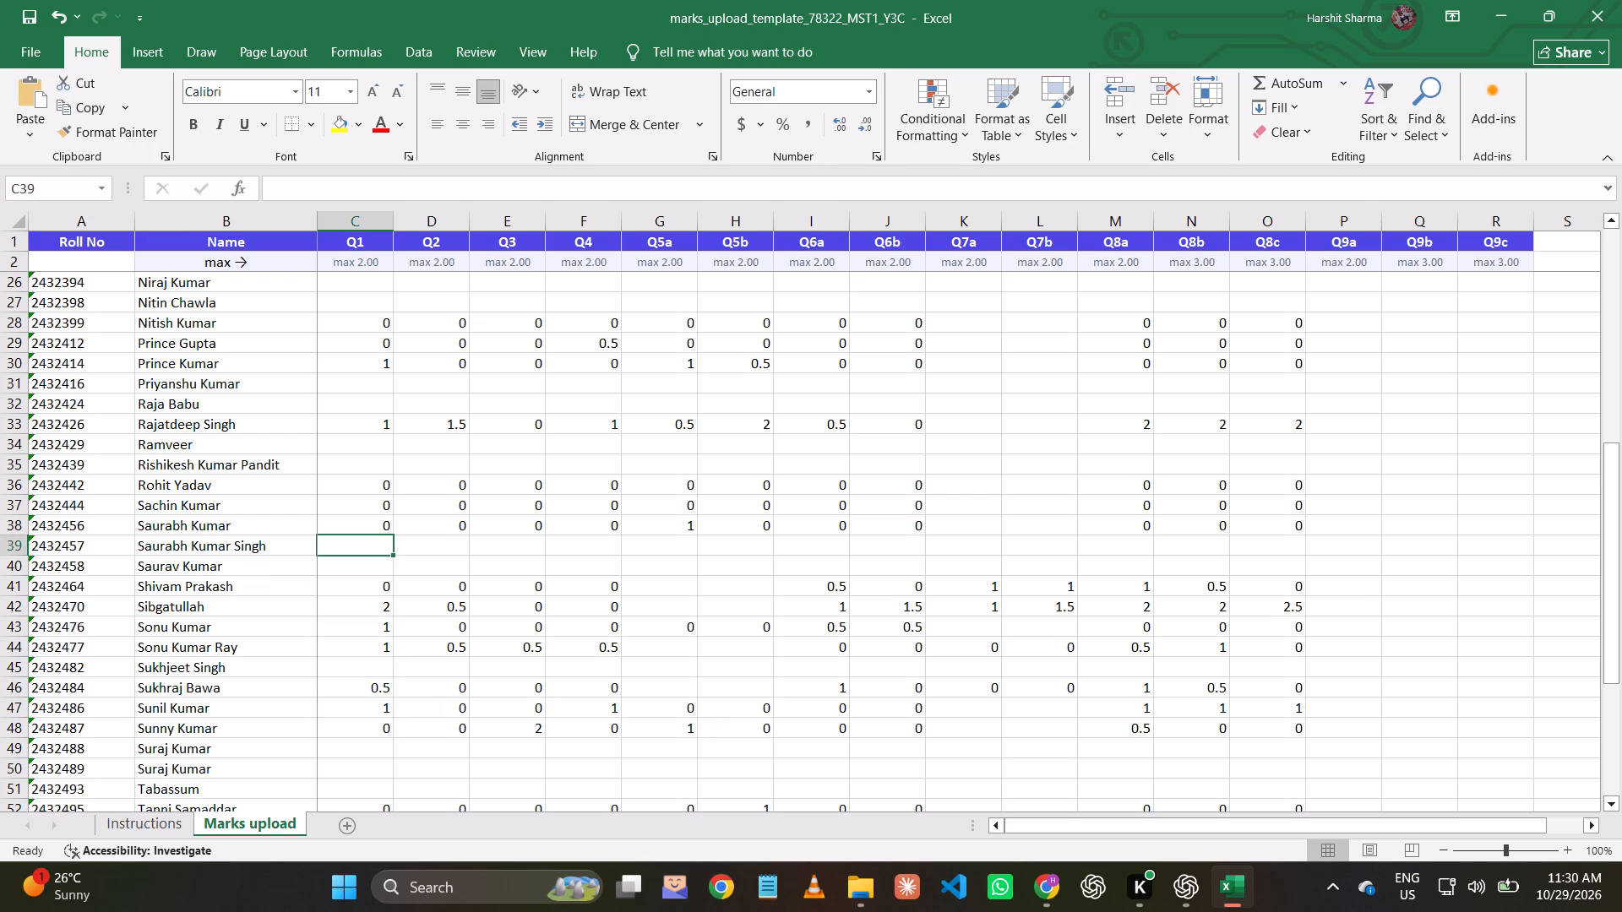
key(0)
key(Right)
key(0)
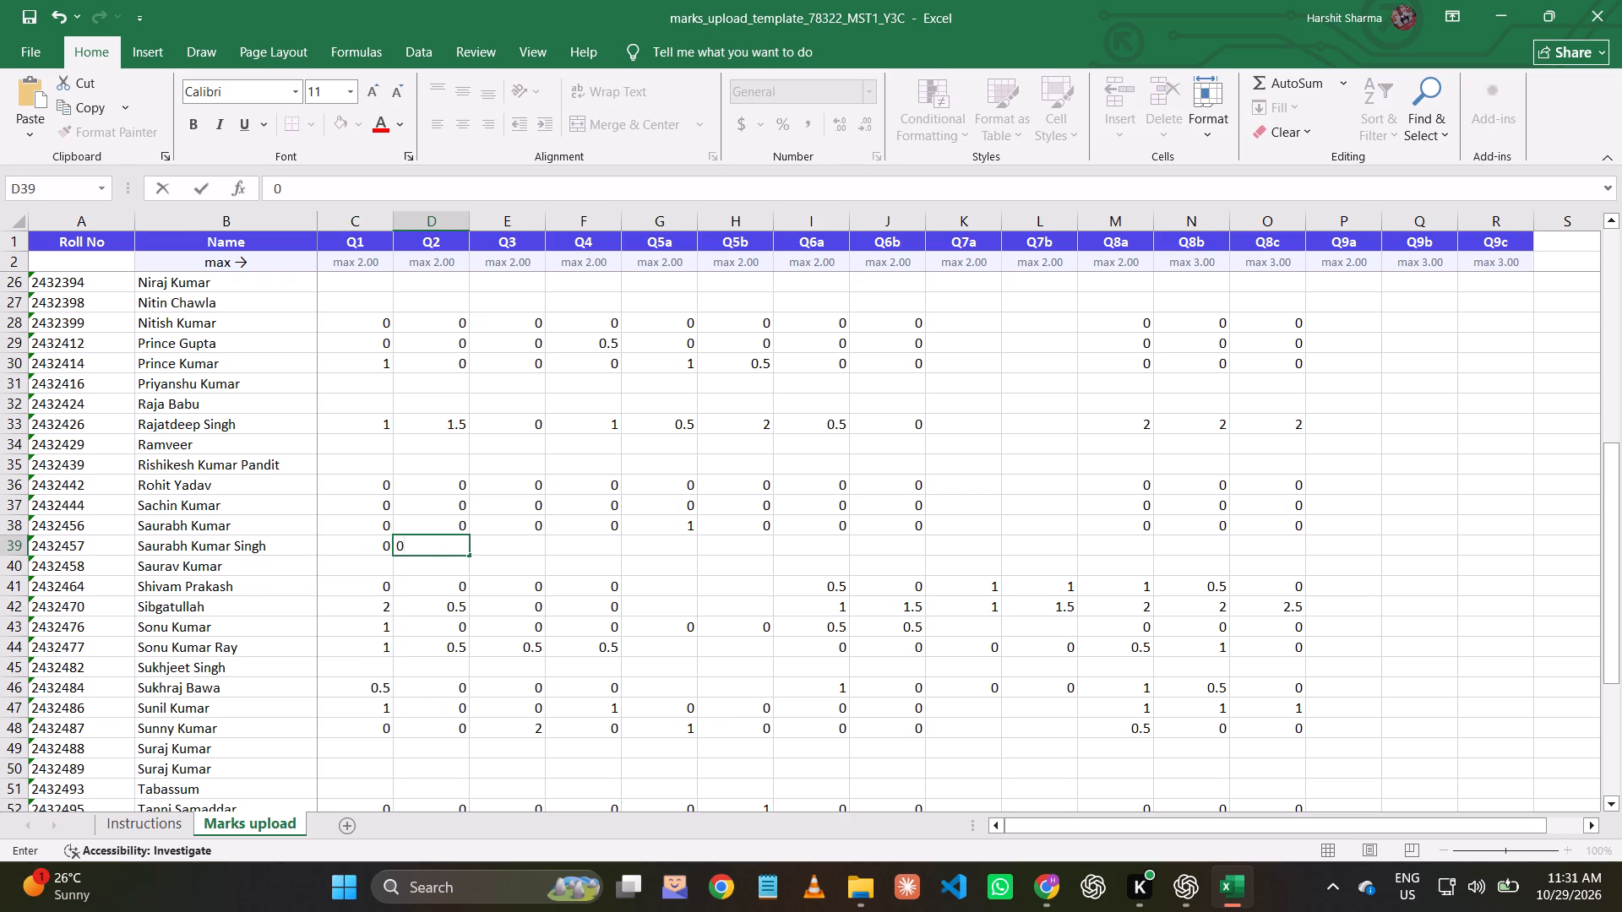
key(0)
key(0)
key(Right)
key(2)
key(Right)
key(2)
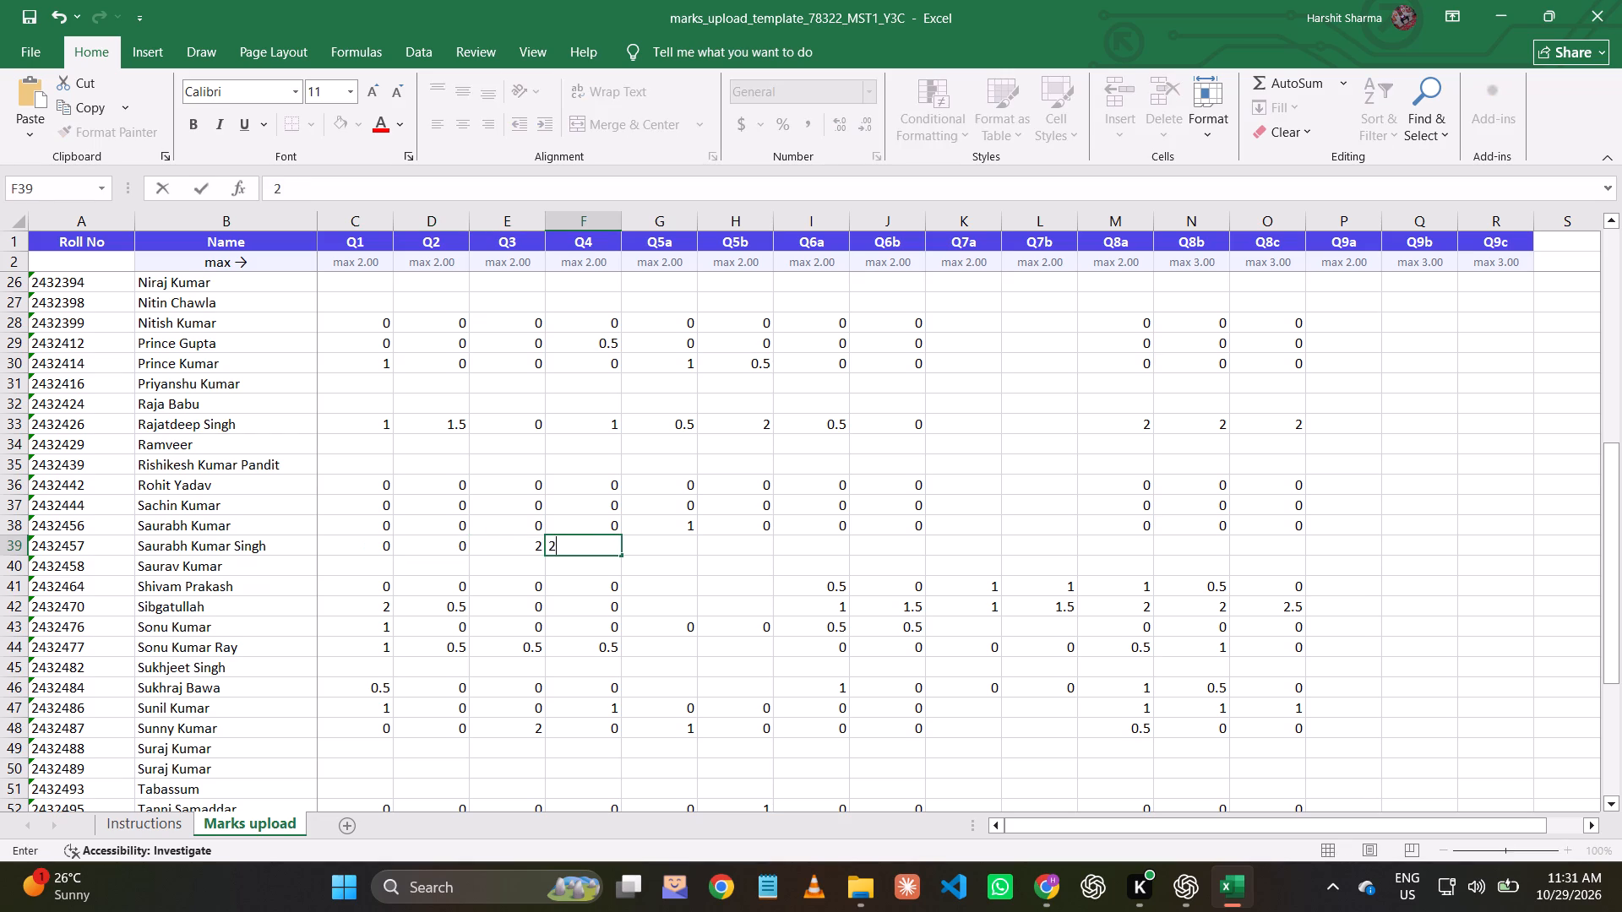
key(Right)
In row 39, enter 0 for each of Q5a, Q5b, Q6a and Q6b.
key(0)
key(Right)
key(0)
key(Right)
key(0)
key(Right)
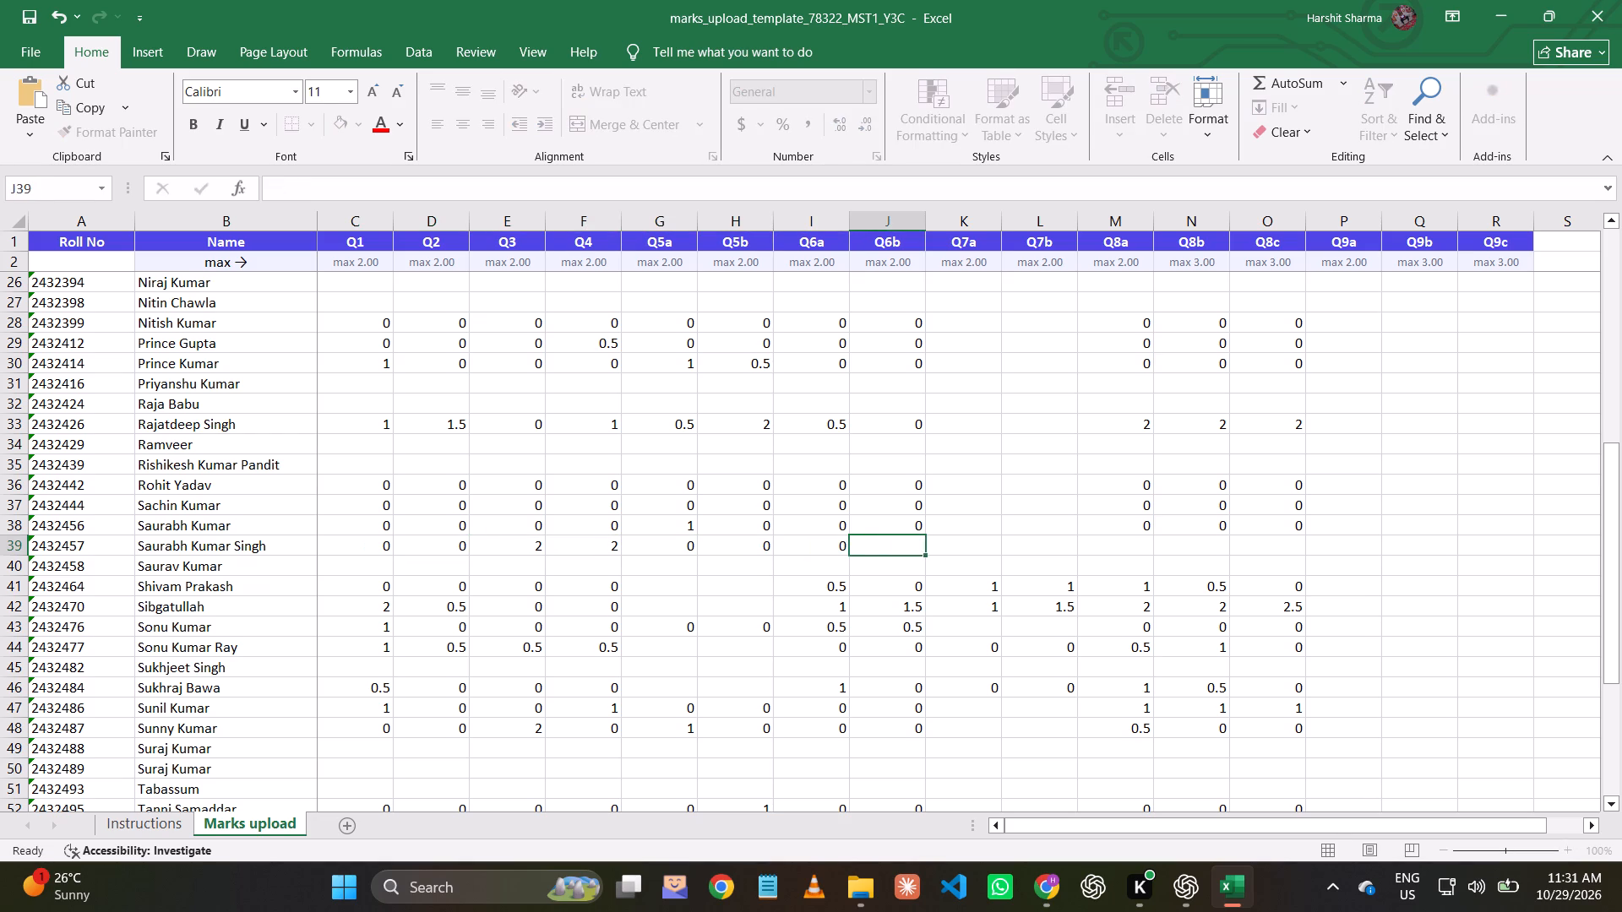
key(0)
key(Right)
Skip Q7a and Q7b in row 39, enter 0 for Q8a, Q8b and Q8c, and save the workbook.
key(Right)
key(Right)
key(0)
key(Right)
key(0)
key(Right)
key(0)
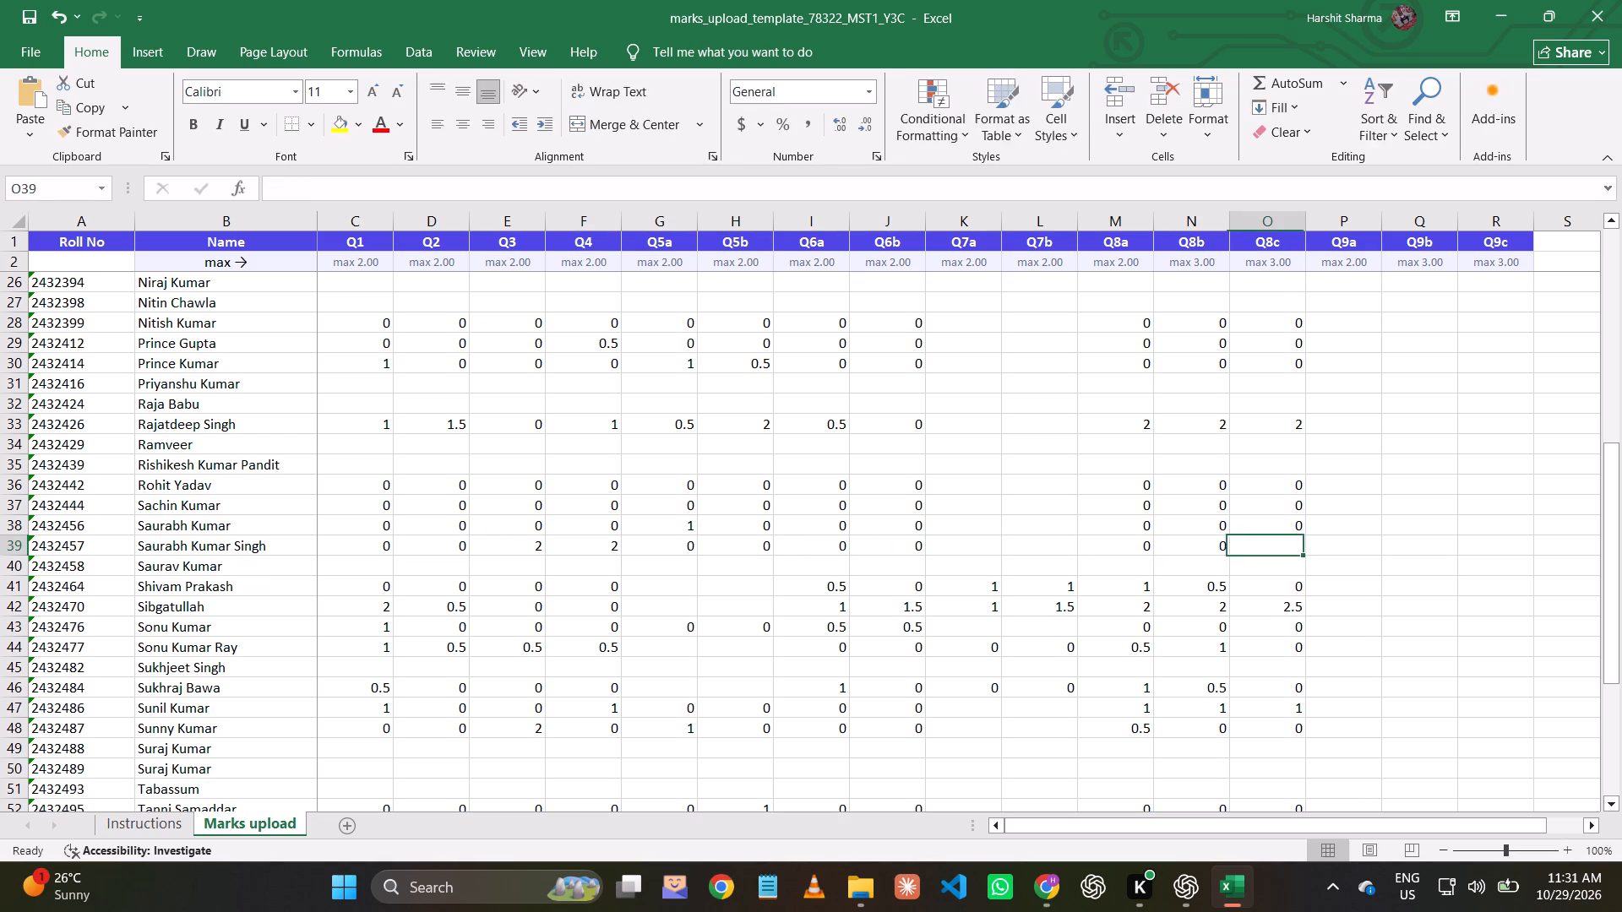
key(Right)
key(ctrl+s)
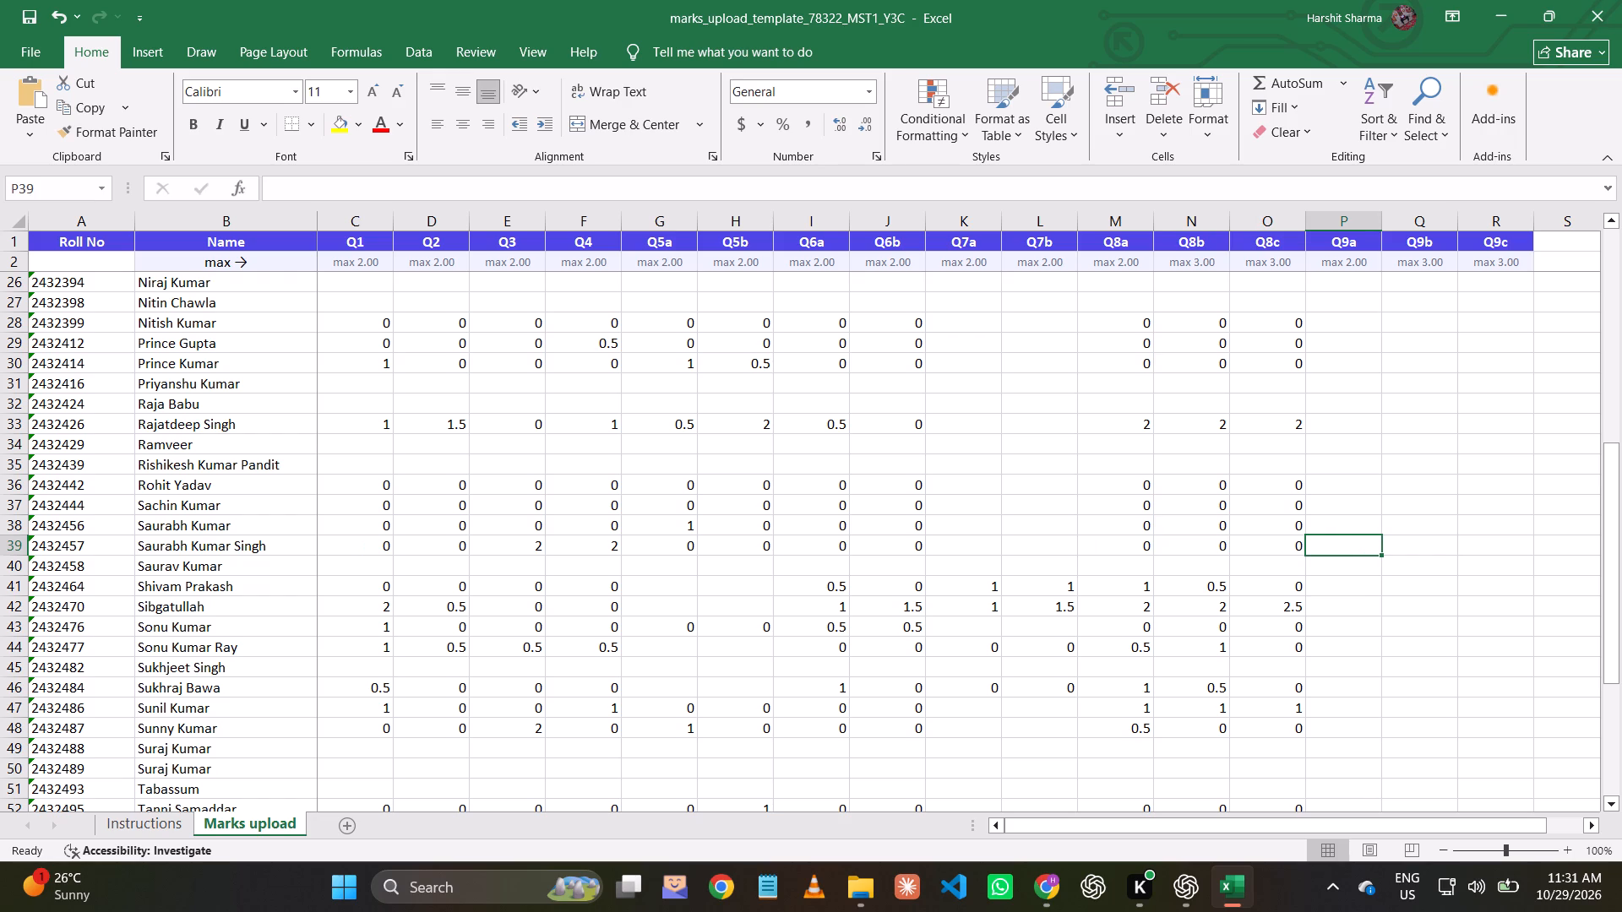
Return to the Q1 column and check the student rows from row 38 up to row 18 for the next marks entry.
key(Up)
key(Left)
key(Left)
key(Left)
key(Left)
key(Left)
key(Left)
key(Left)
key(Left)
key(Left)
key(Left)
key(Left)
key(Left)
key(Left)
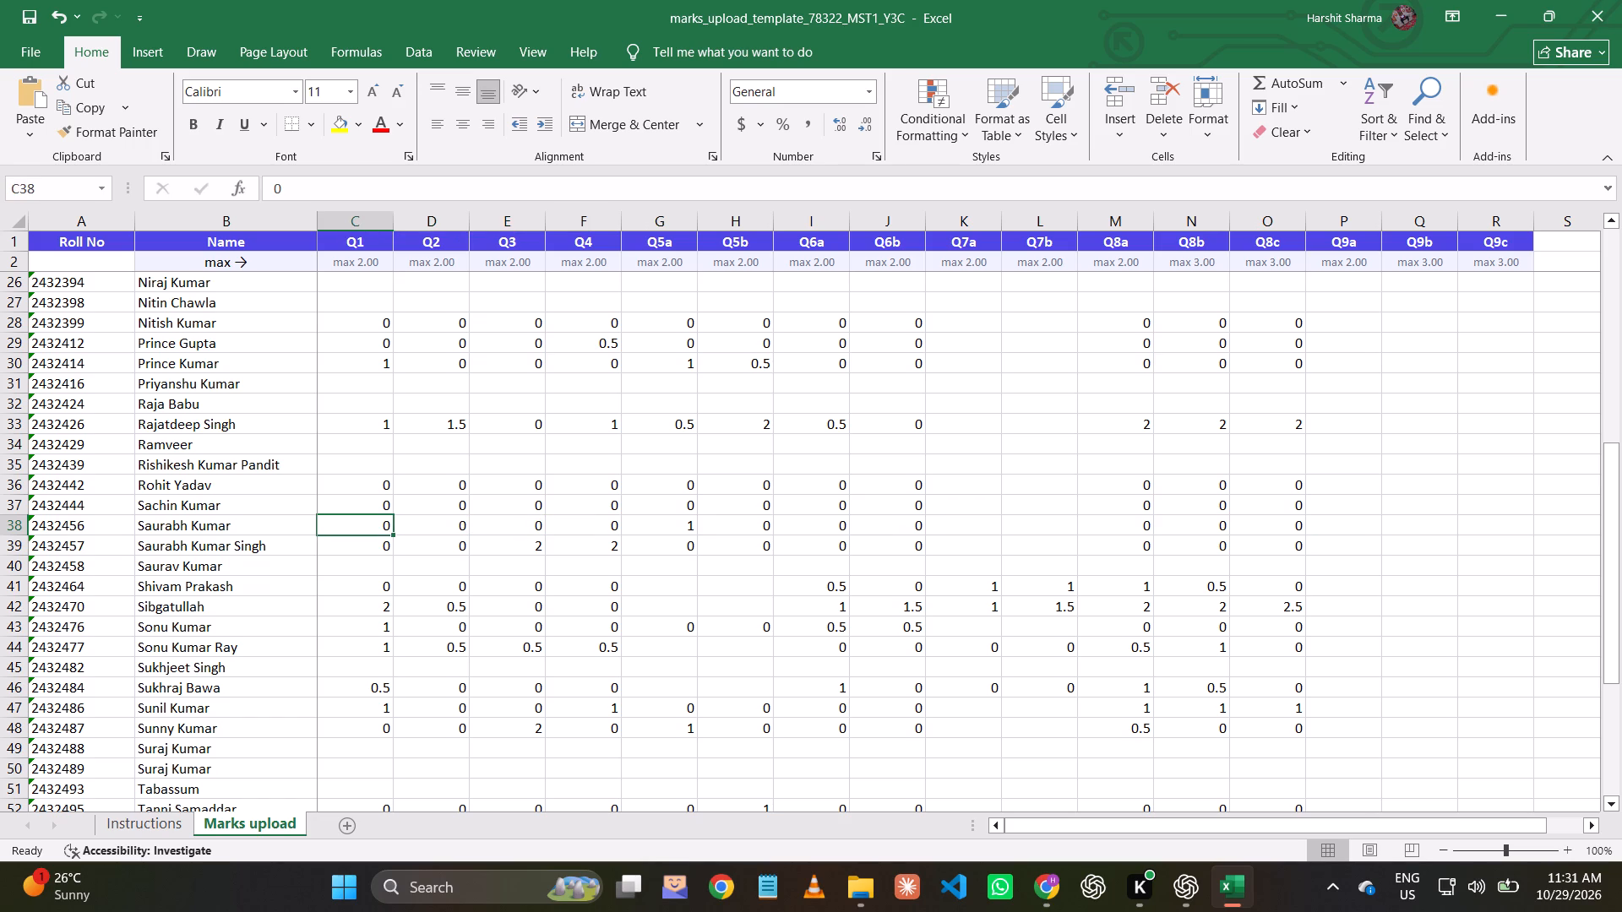
key(Up)
key(Up)
key(Up)
key(Up)
key(Up)
key(Up)
key(Up)
key(Up)
key(Up)
key(Up)
key(Up)
key(Up)
key(Up)
key(Up)
key(Up)
key(Up)
key(Up)
key(Up)
key(Up)
key(Up)
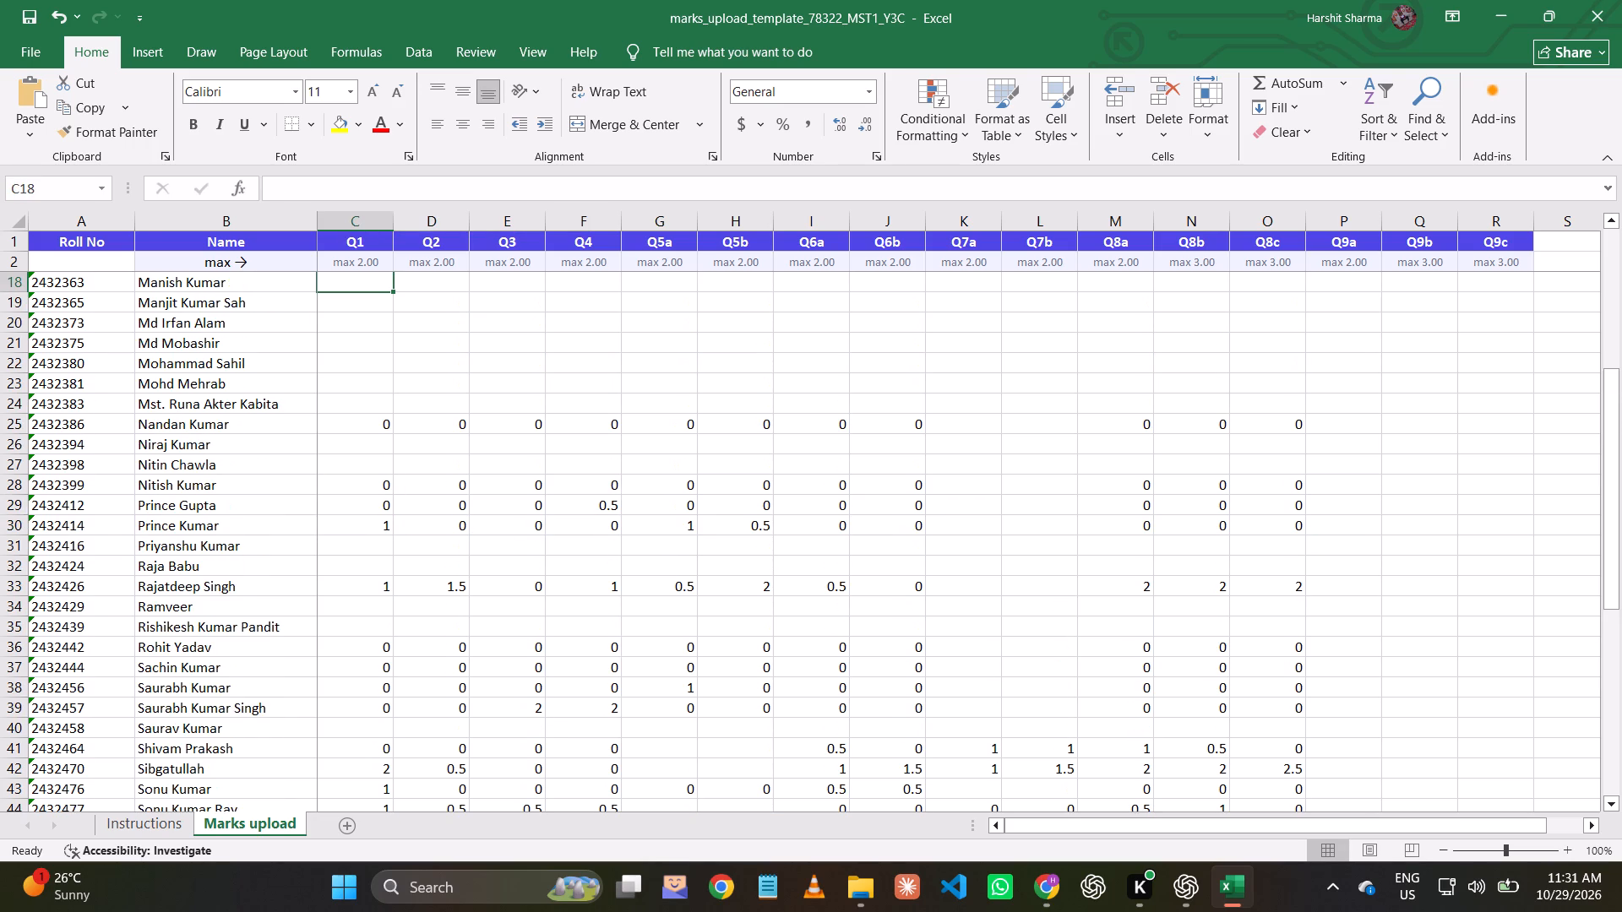
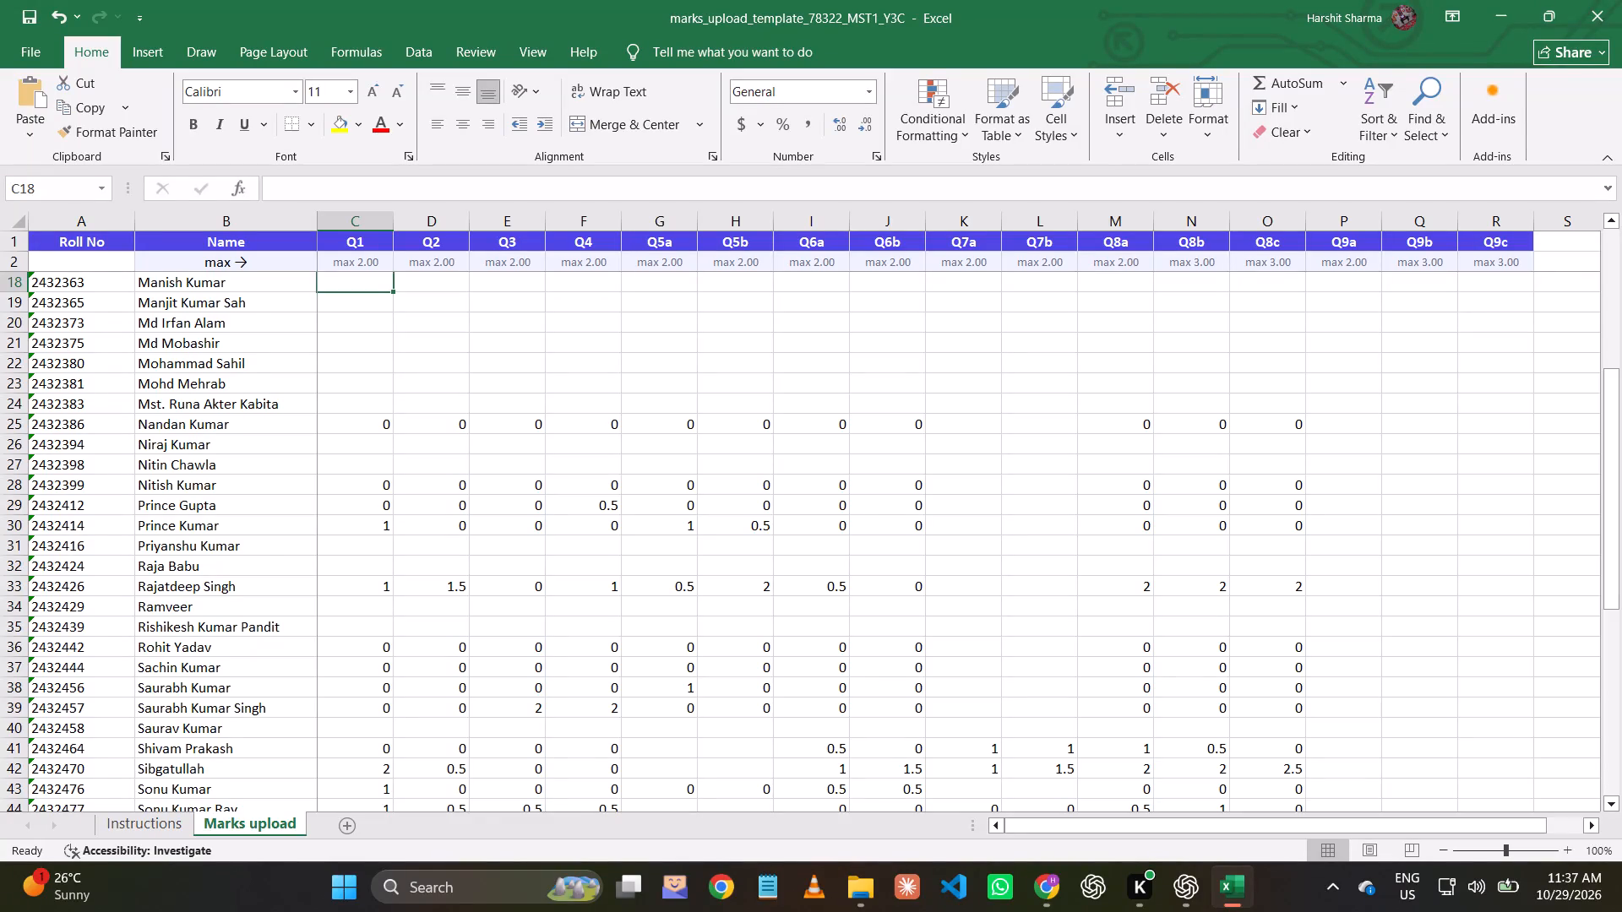
In row 53, enter 0 for each of Q1, Q2, Q3 and Q4.
scroll(231, 702, down, 4)
scroll(223, 711, up, 1)
scroll(223, 711, down, 1)
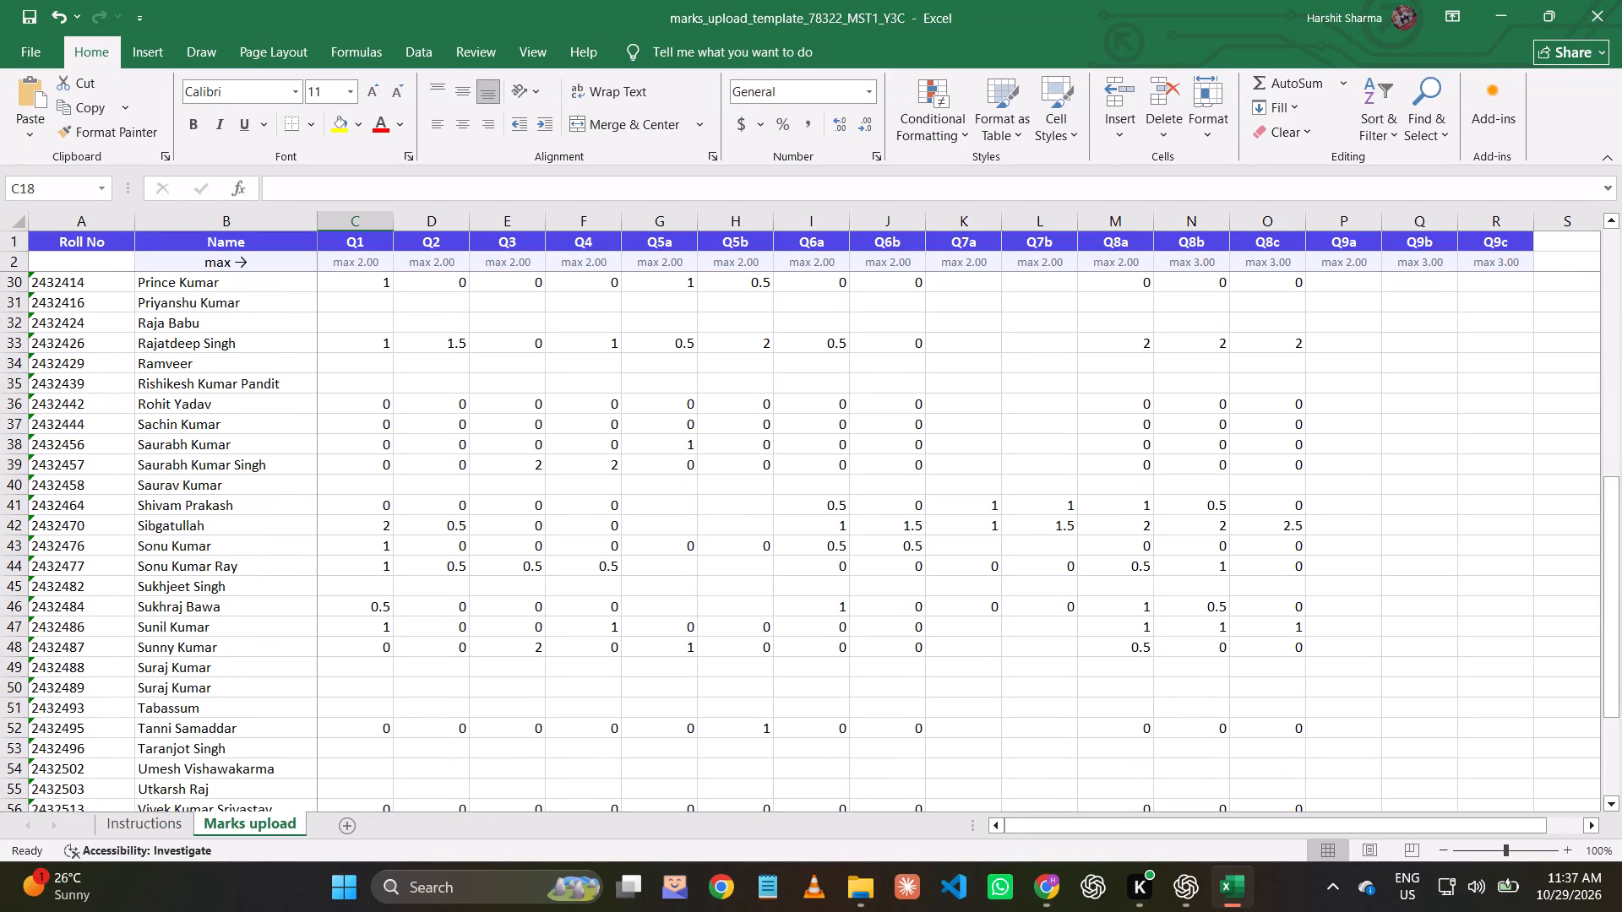
click(329, 745)
key(0)
key(Right)
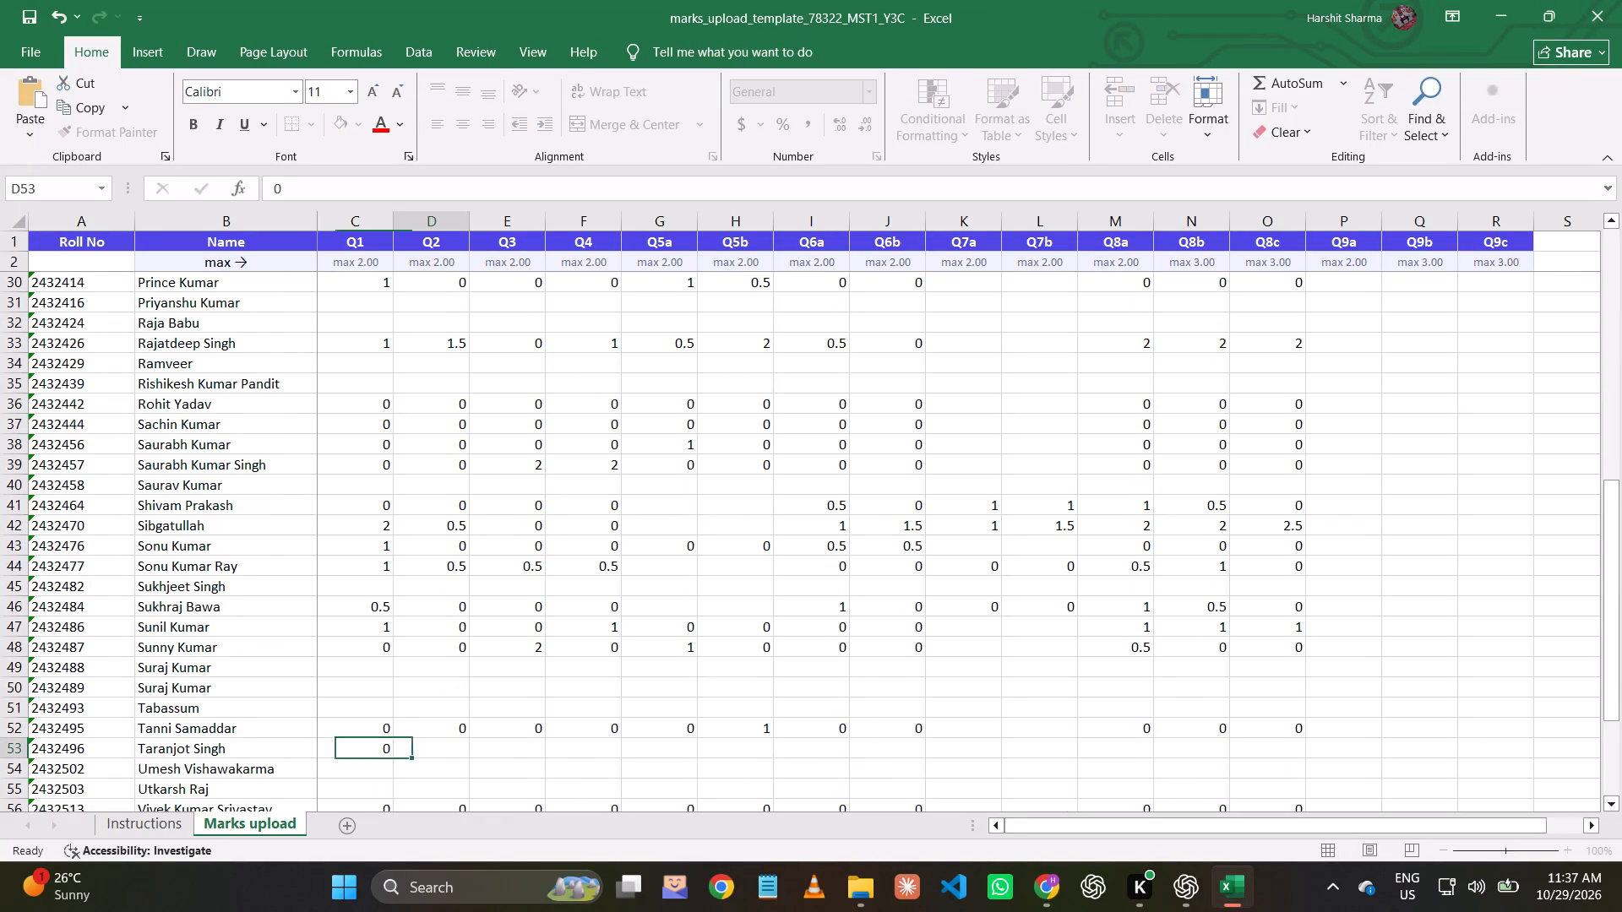
key(0)
key(Right)
key(0)
key(Right)
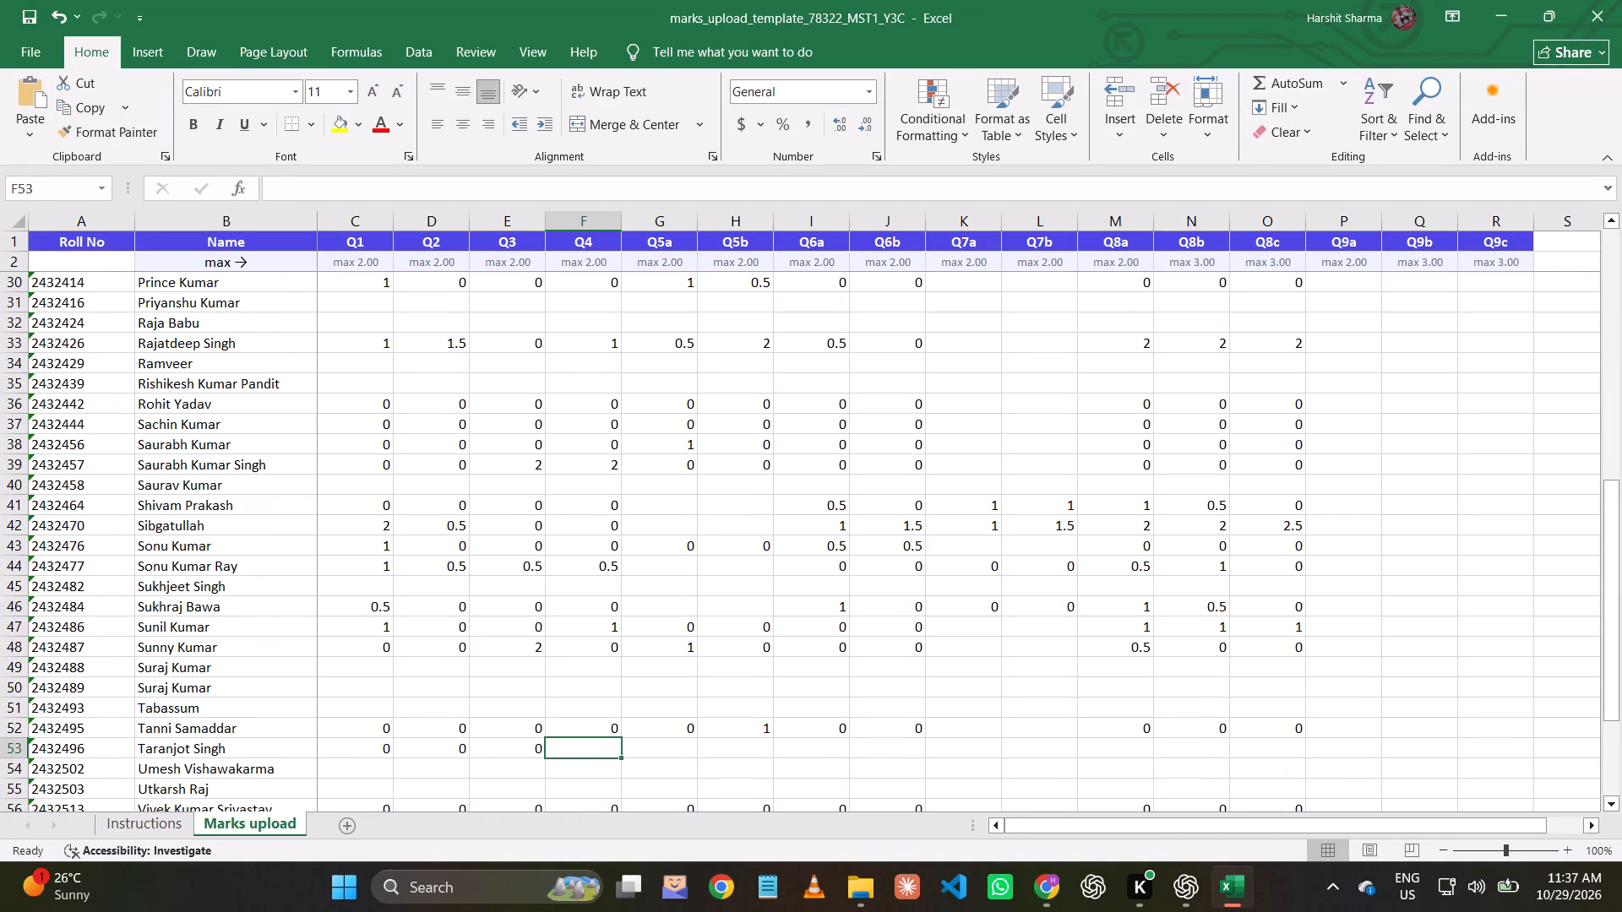
key(0)
key(Right)
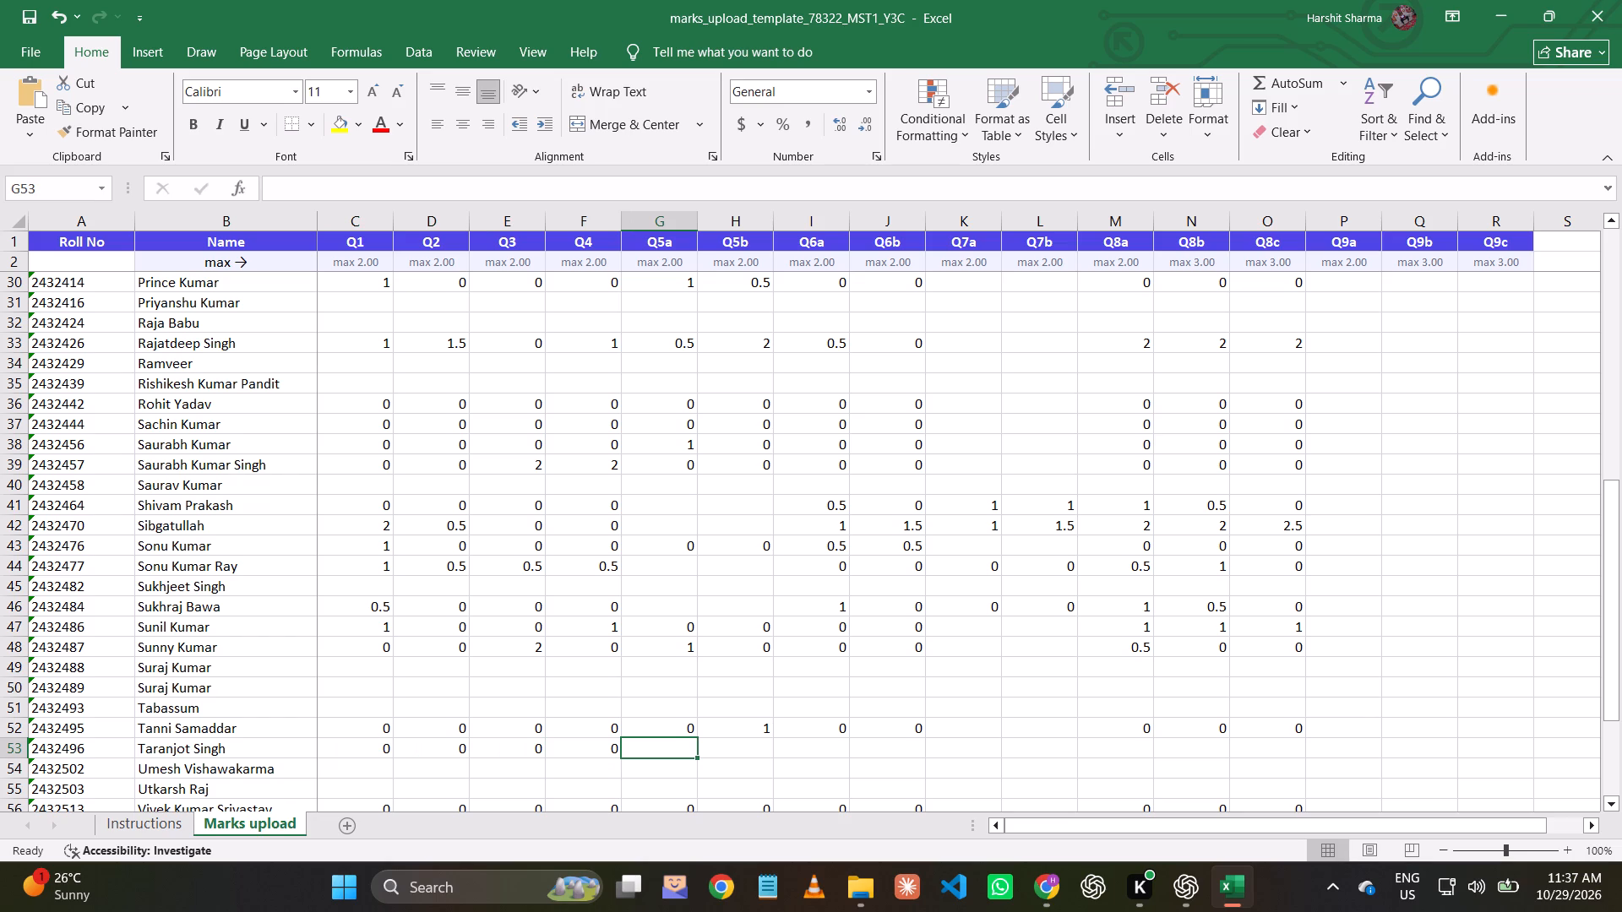
In row 53, enter 2 for Q5a and 0 for each of Q5b, Q6a and Q6b.
key(2)
key(Right)
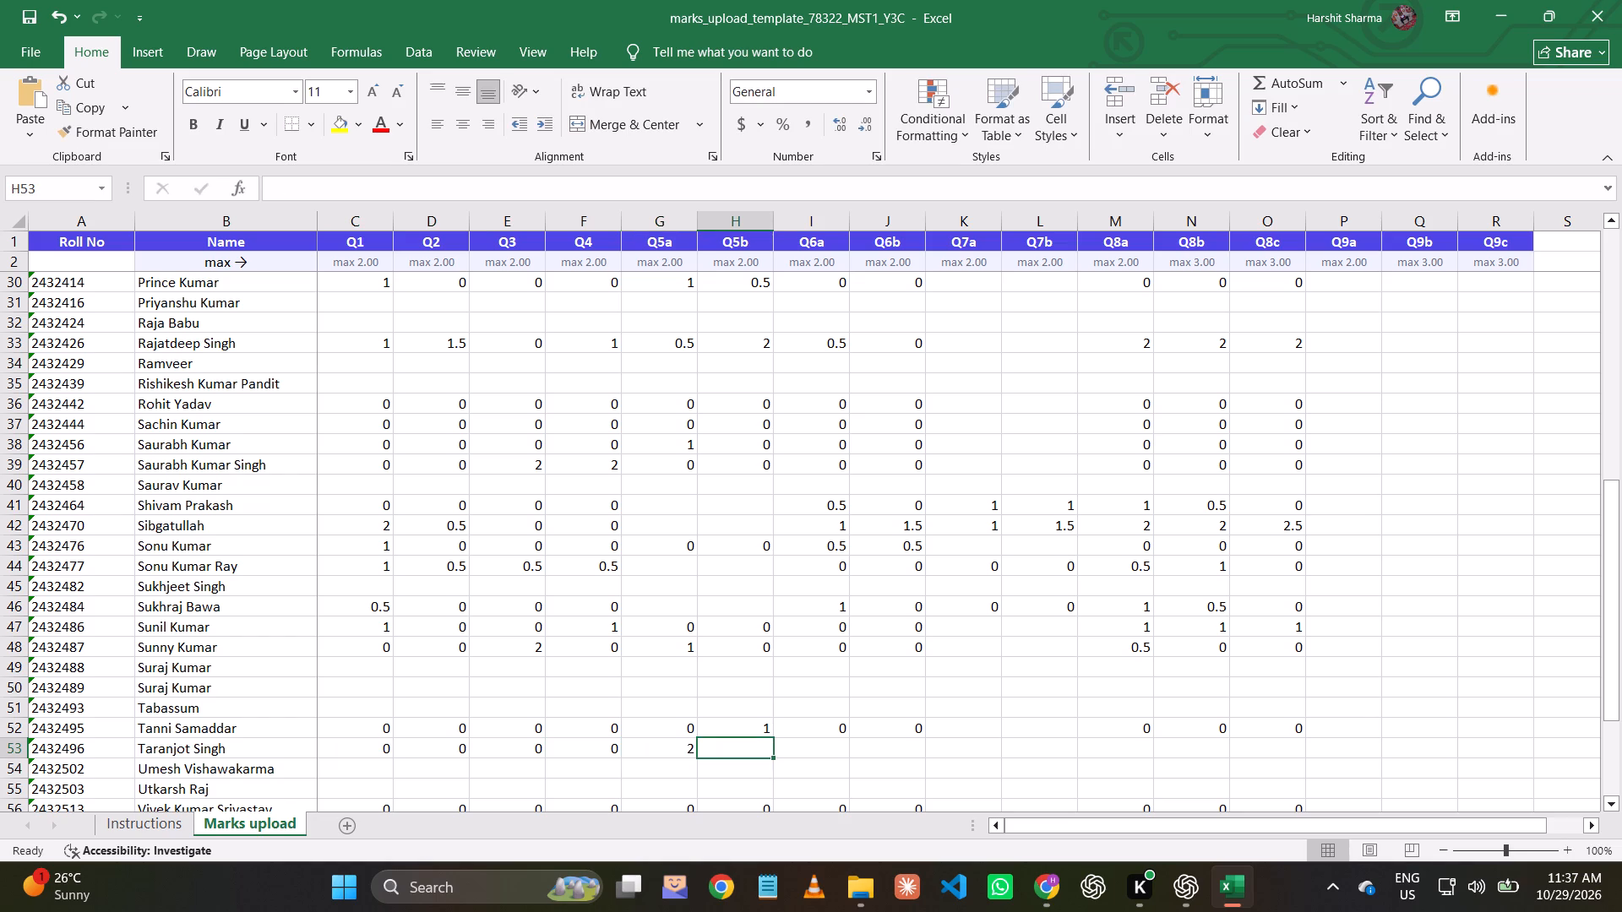
key(0)
key(Right)
key(0)
key(Right)
key(0)
key(Right)
Skip Q7a and Q7b in row 53 and enter 0 for Q8a, Q8b and Q8c.
key(Right)
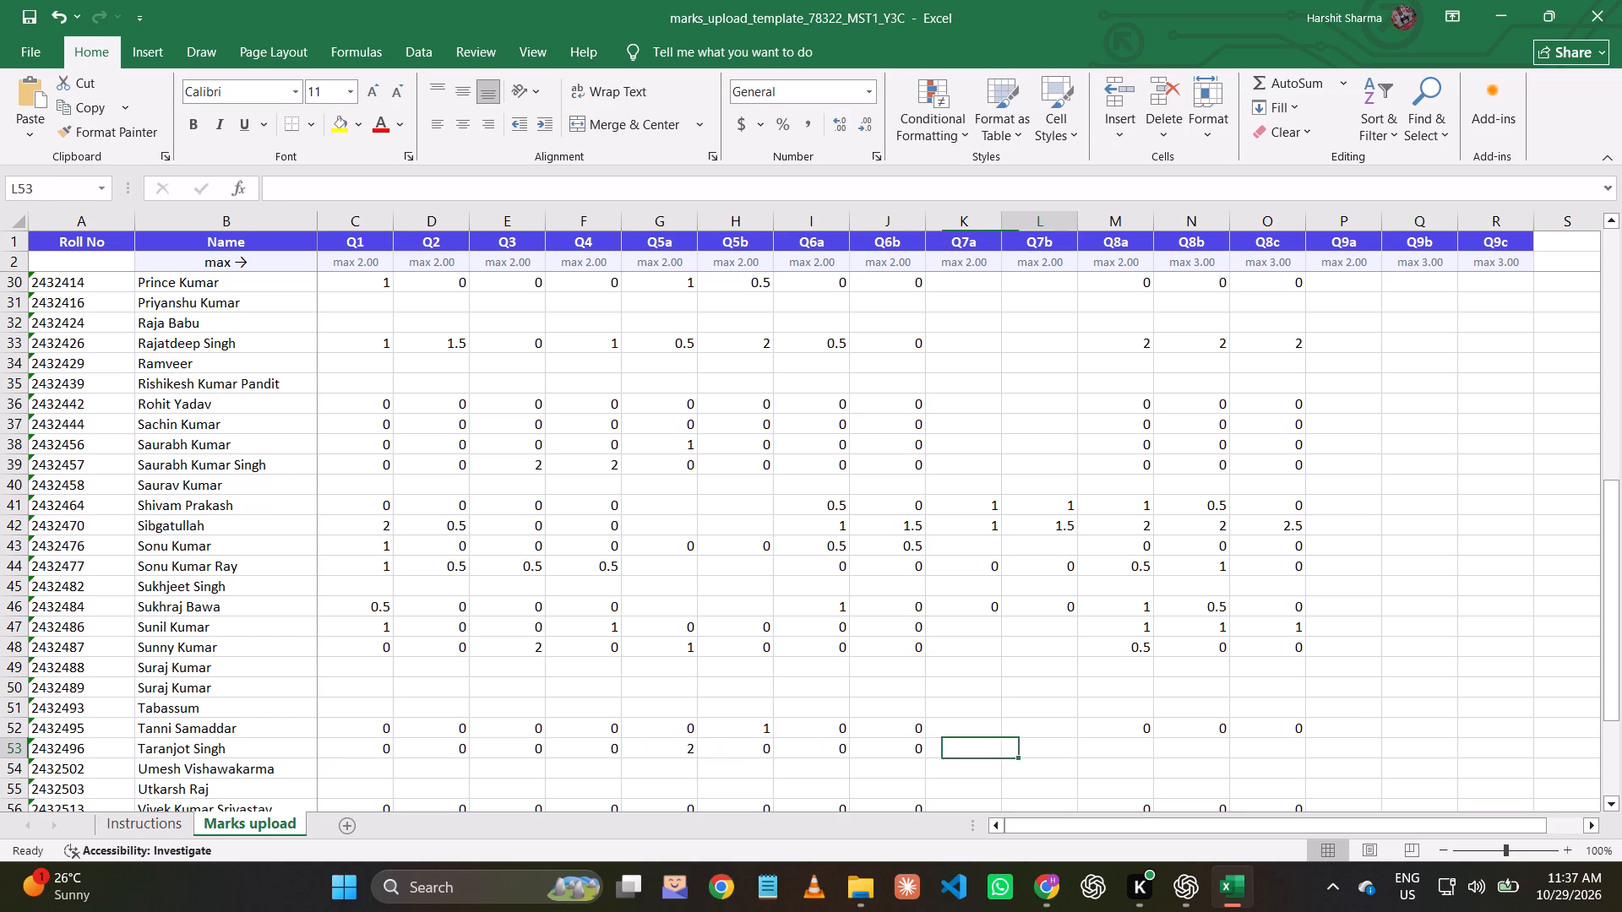
key(Right)
key(0)
key(Right)
key(0)
key(Right)
key(0)
key(Right)
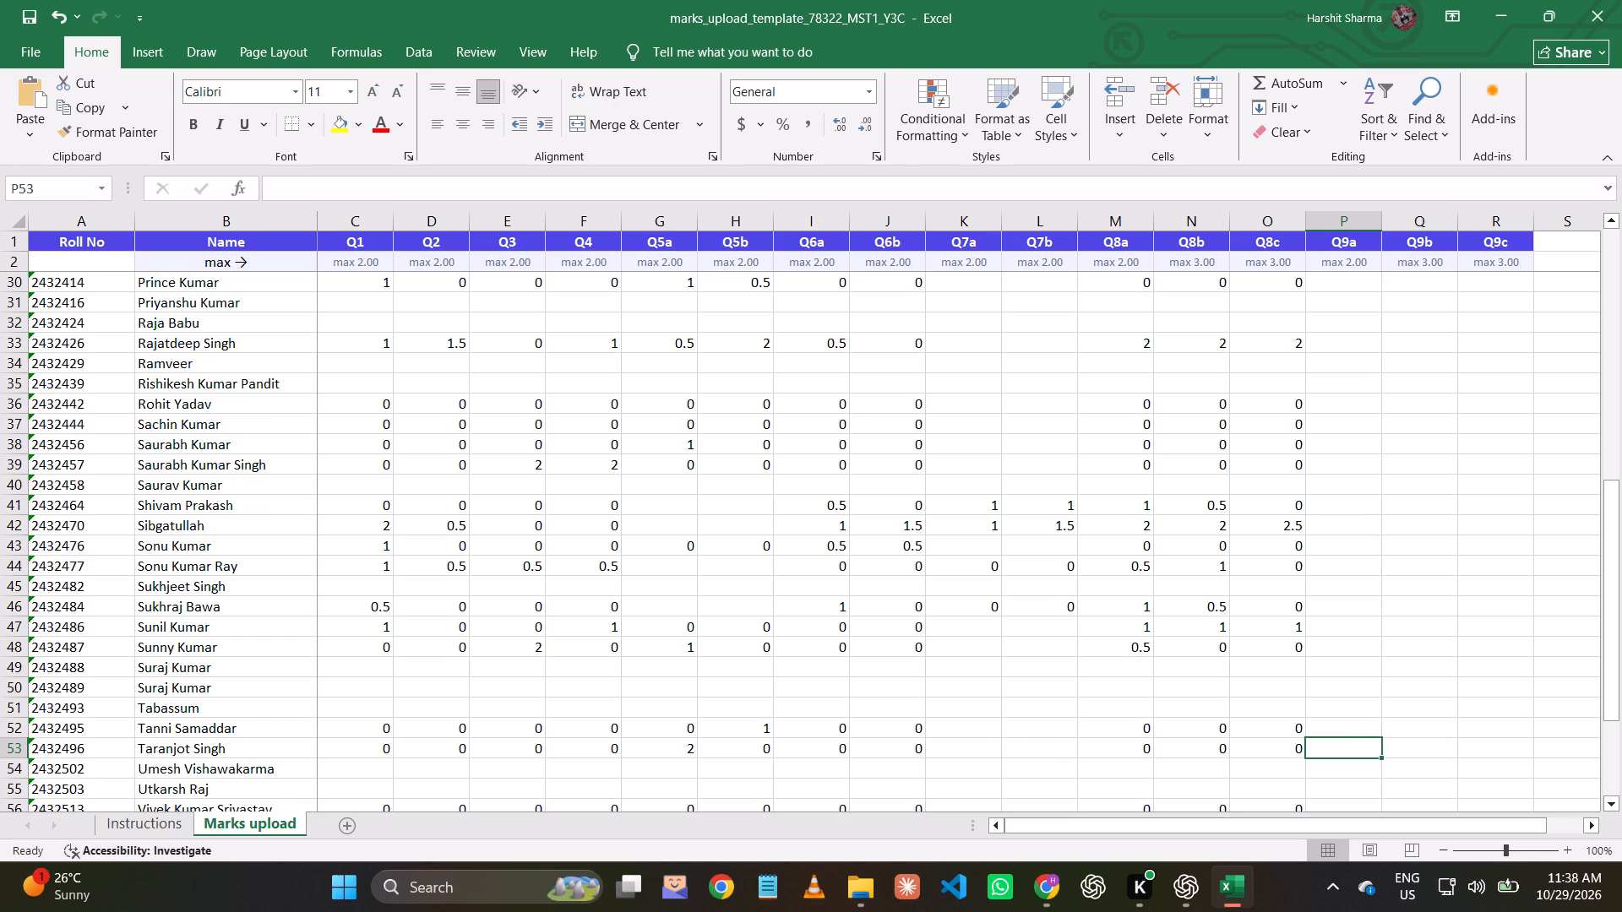
Return to the Q1 column and check the student rows upward to row 3 for the next marks entry.
key(Down)
key(Up)
key(Up)
key(Up)
key(Up)
key(Up)
key(Up)
key(Up)
key(Up)
key(Up)
key(Up)
key(Up)
key(Up)
key(Up)
key(Left)
key(Left)
key(Left)
key(Left)
key(Left)
key(Left)
key(Left)
key(Left)
key(Left)
key(Left)
key(Left)
key(Left)
key(Left)
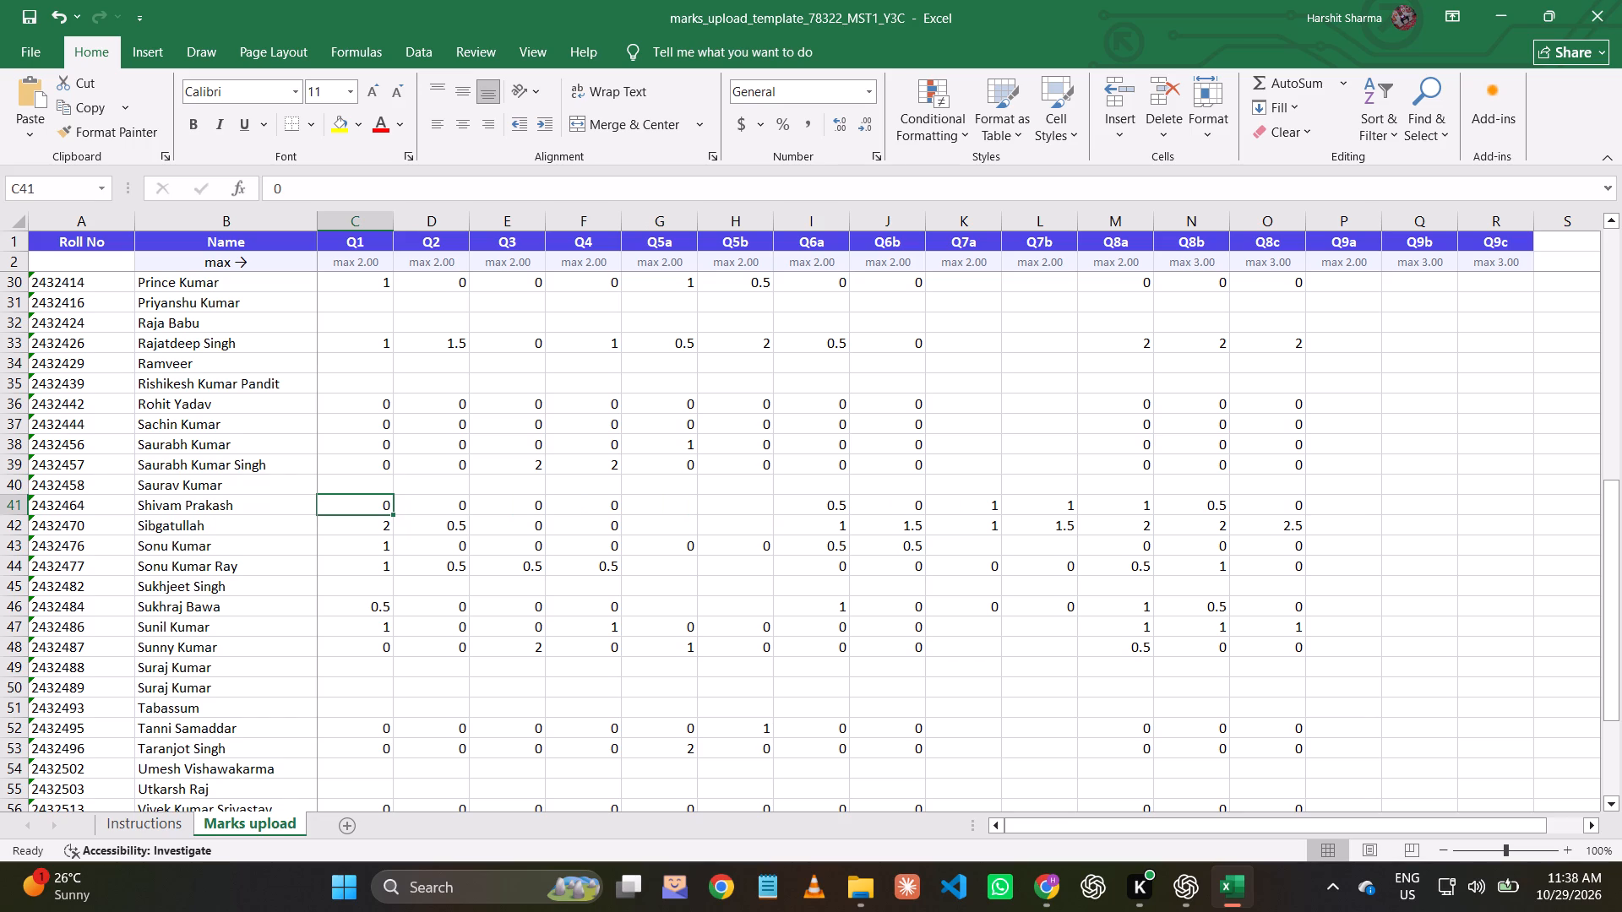
key(Up)
key(Up)
key(Up)
key(Up)
key(Up)
key(Up)
key(Up)
key(Up)
key(Up)
key(Up)
key(Up)
key(Up)
key(Up)
key(Up)
key(Up)
key(Up)
key(Up)
key(Up)
key(Up)
key(Up)
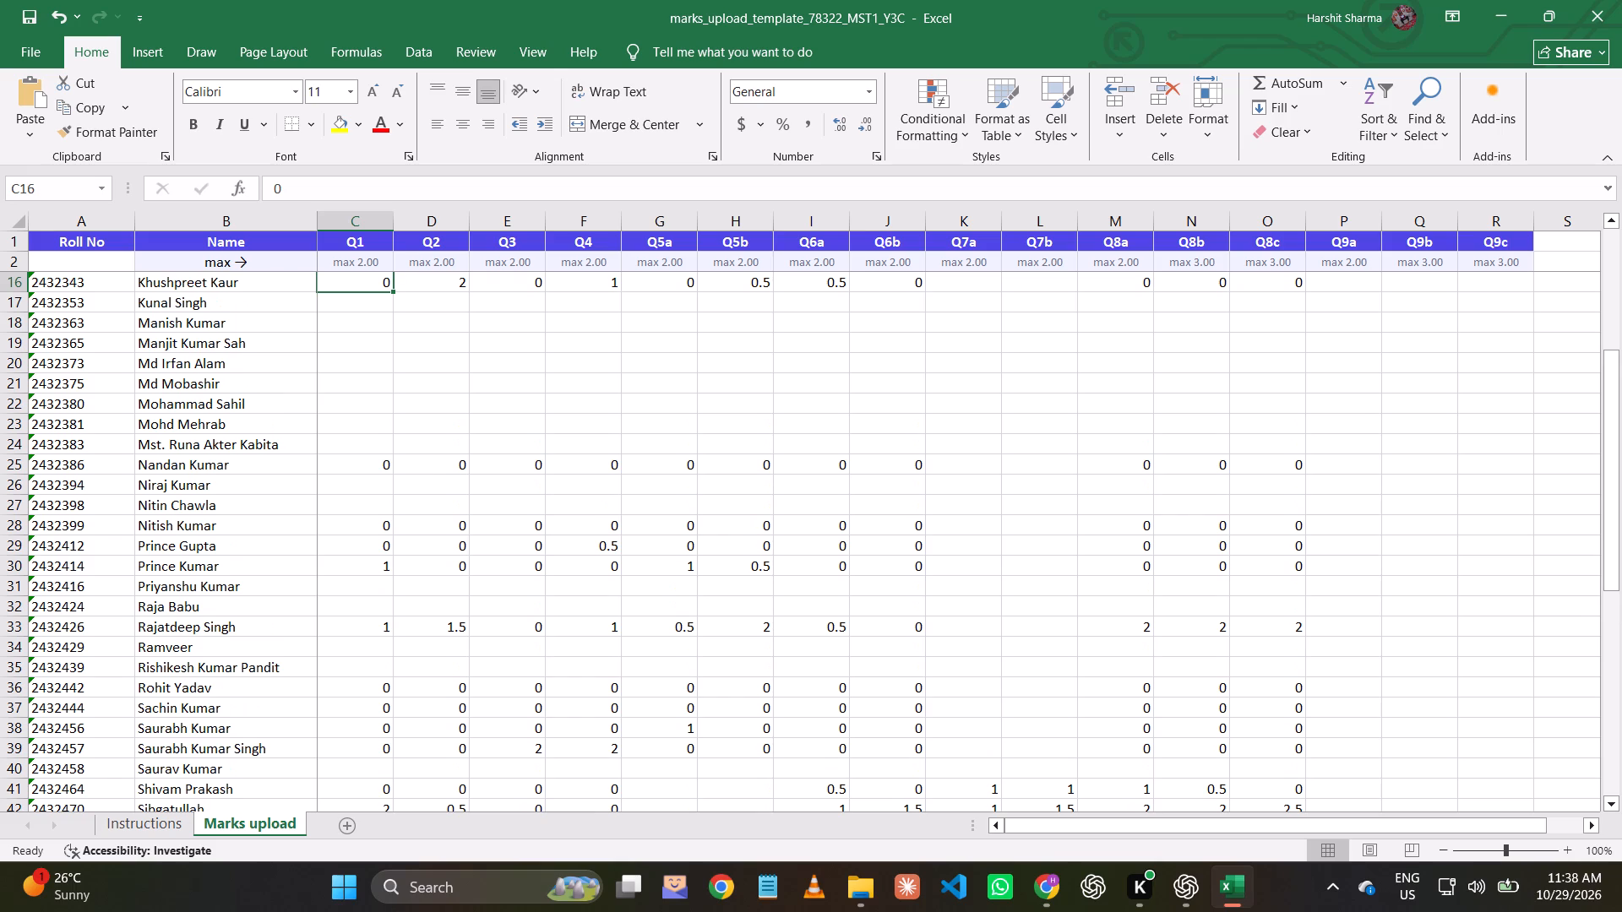
key(Down)
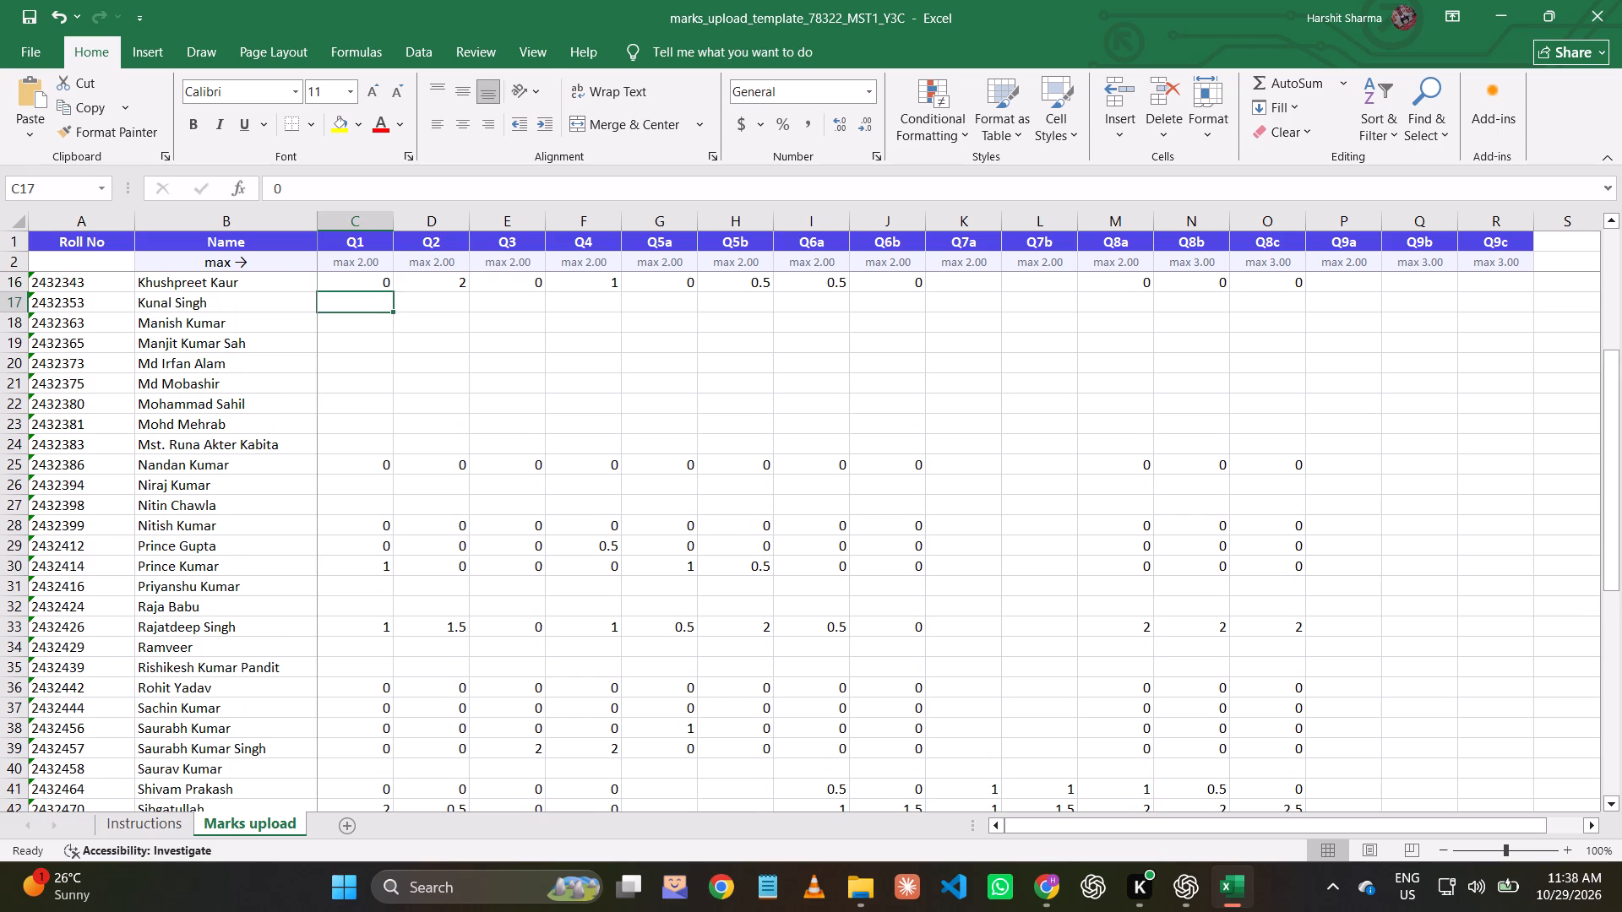
key(Up)
key(Up)
key(Up)
key(Up)
key(Up)
key(Up)
key(Up)
key(Up)
key(Up)
key(Up)
key(Up)
key(Up)
key(Up)
key(Up)
In row 10, enter 0 for each of Q1, Q2, Q3 and Q4.
key(Down)
key(Up)
key(Down)
key(Down)
key(Down)
key(Down)
key(Down)
key(Down)
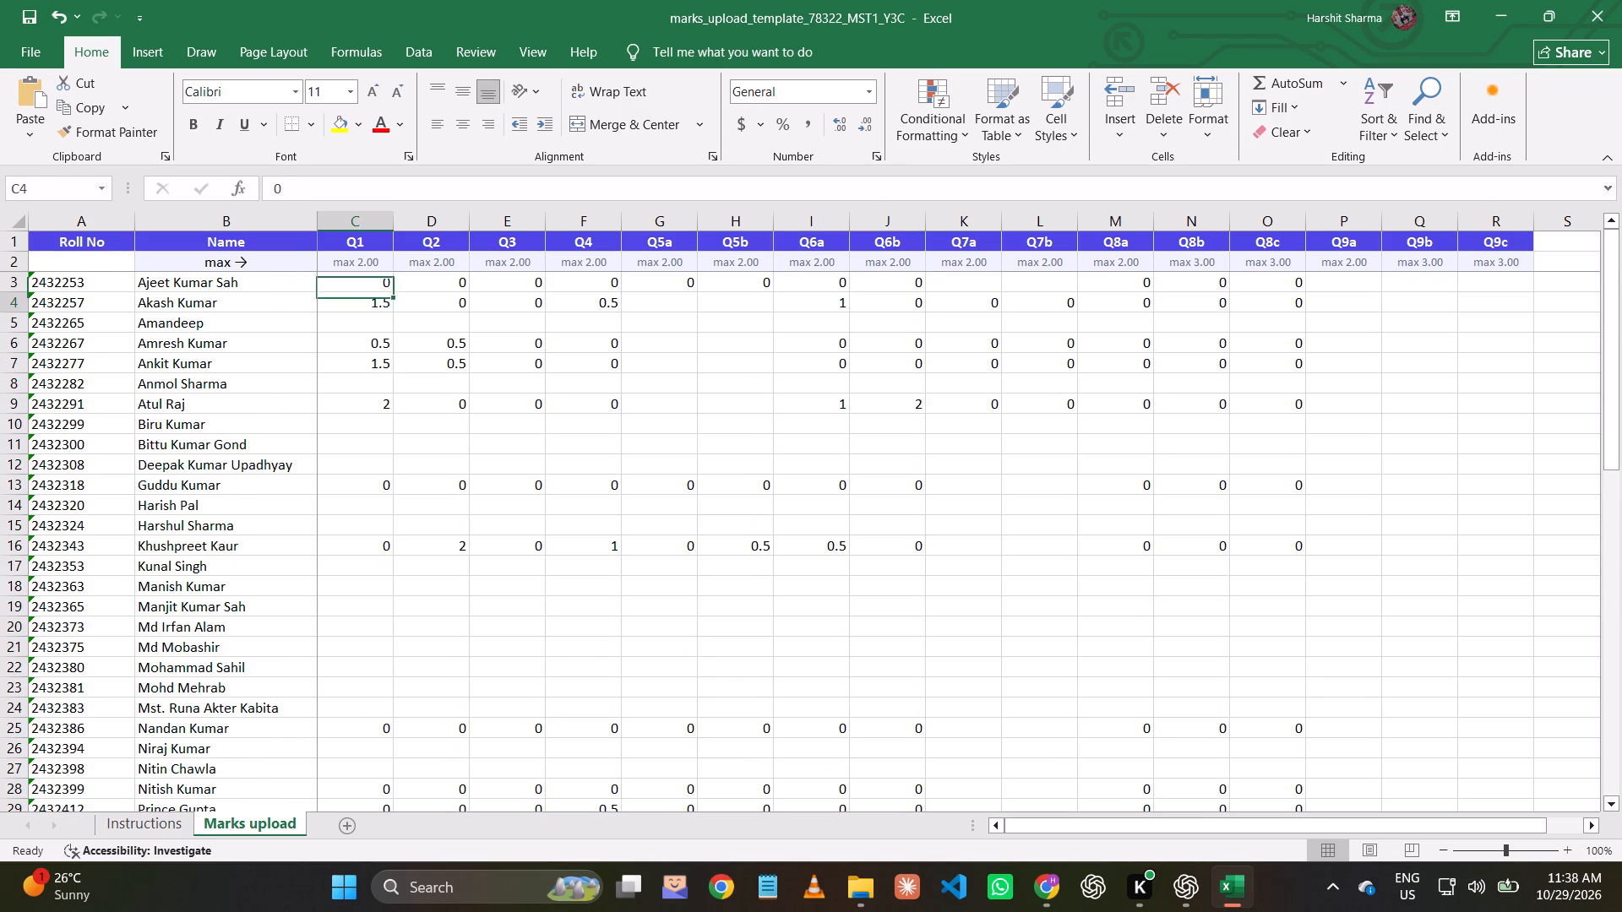
key(Down)
key(0)
key(Right)
key(0)
key(Right)
key(0)
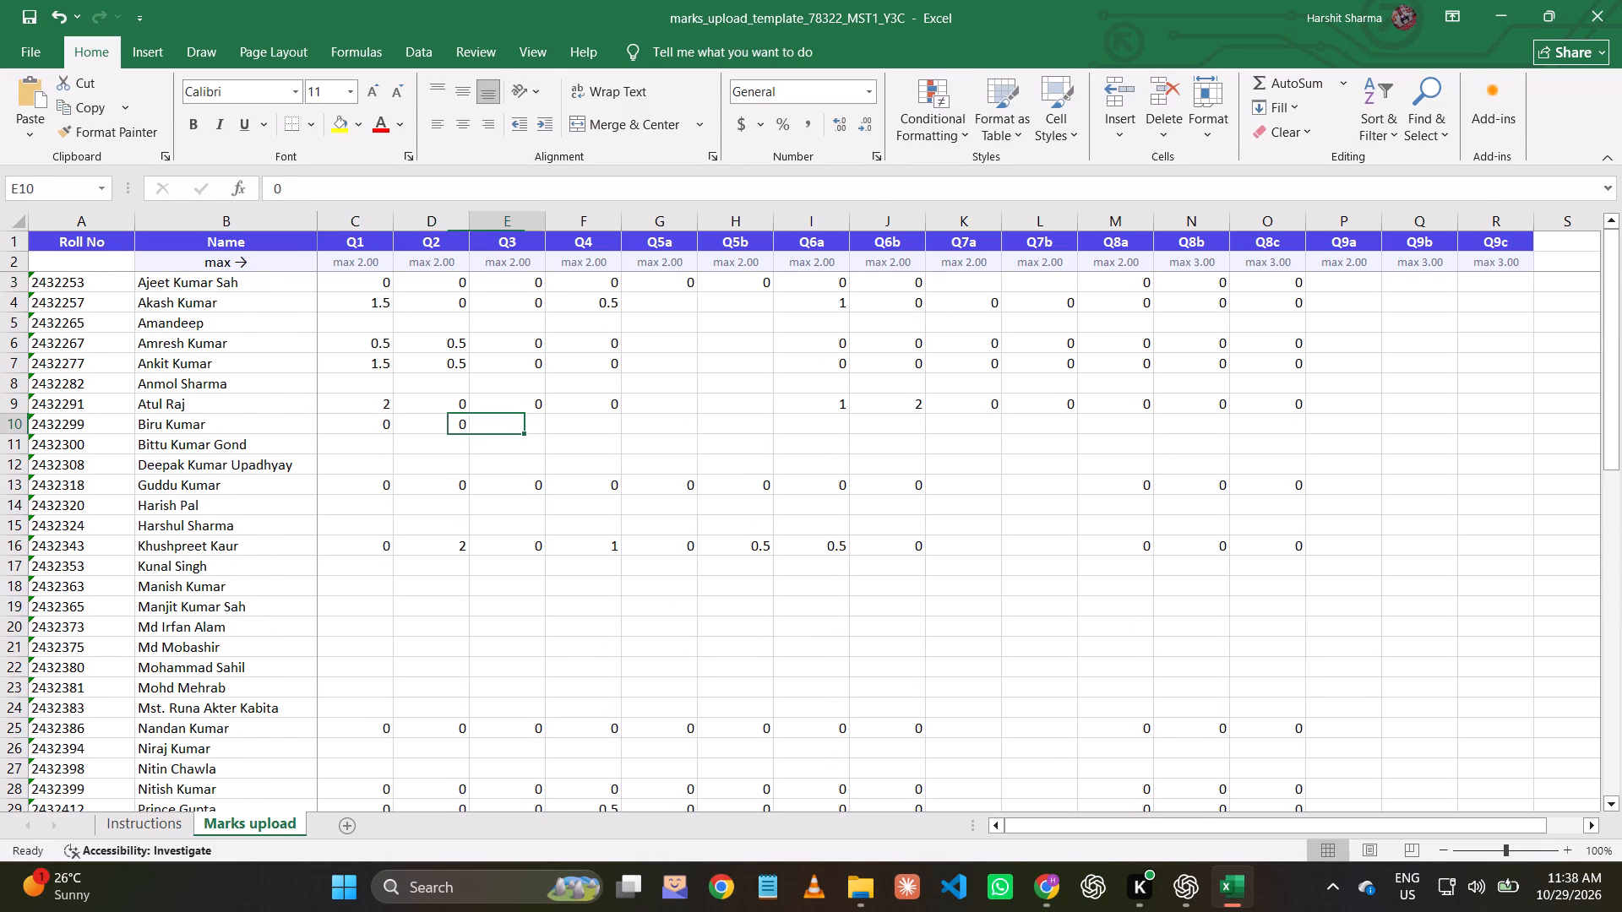
key(Right)
text(00)
key(Right)
In row 10, enter 0 for Q5a, Q5b and Q6a, and 2 for Q6b.
key(Right)
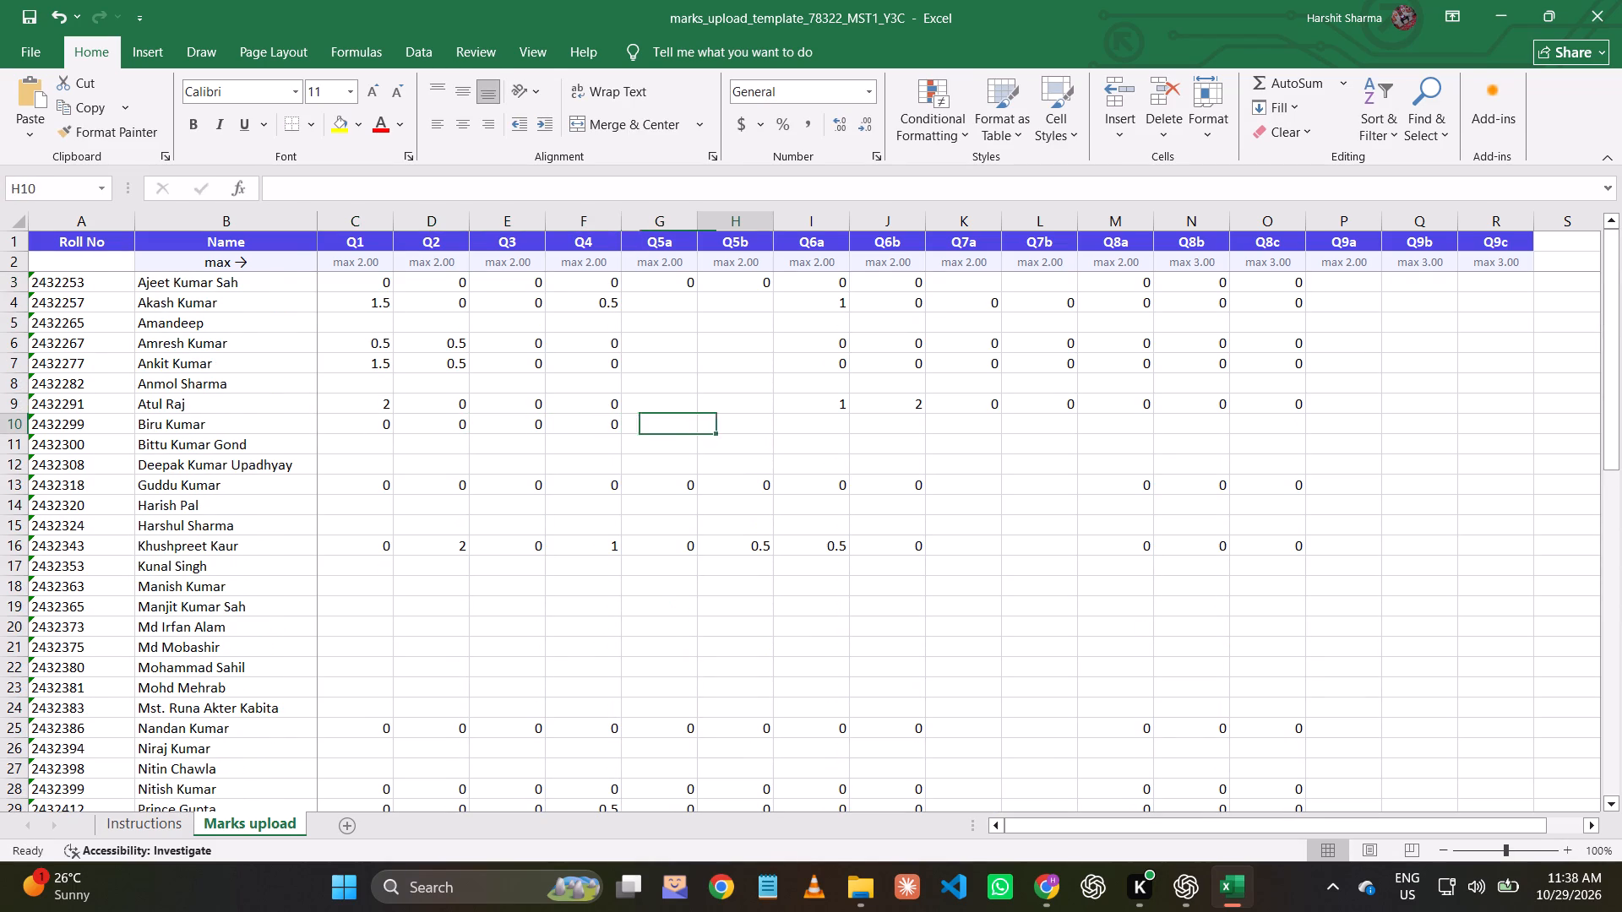
key(Left)
key(0)
key(Right)
key(0)
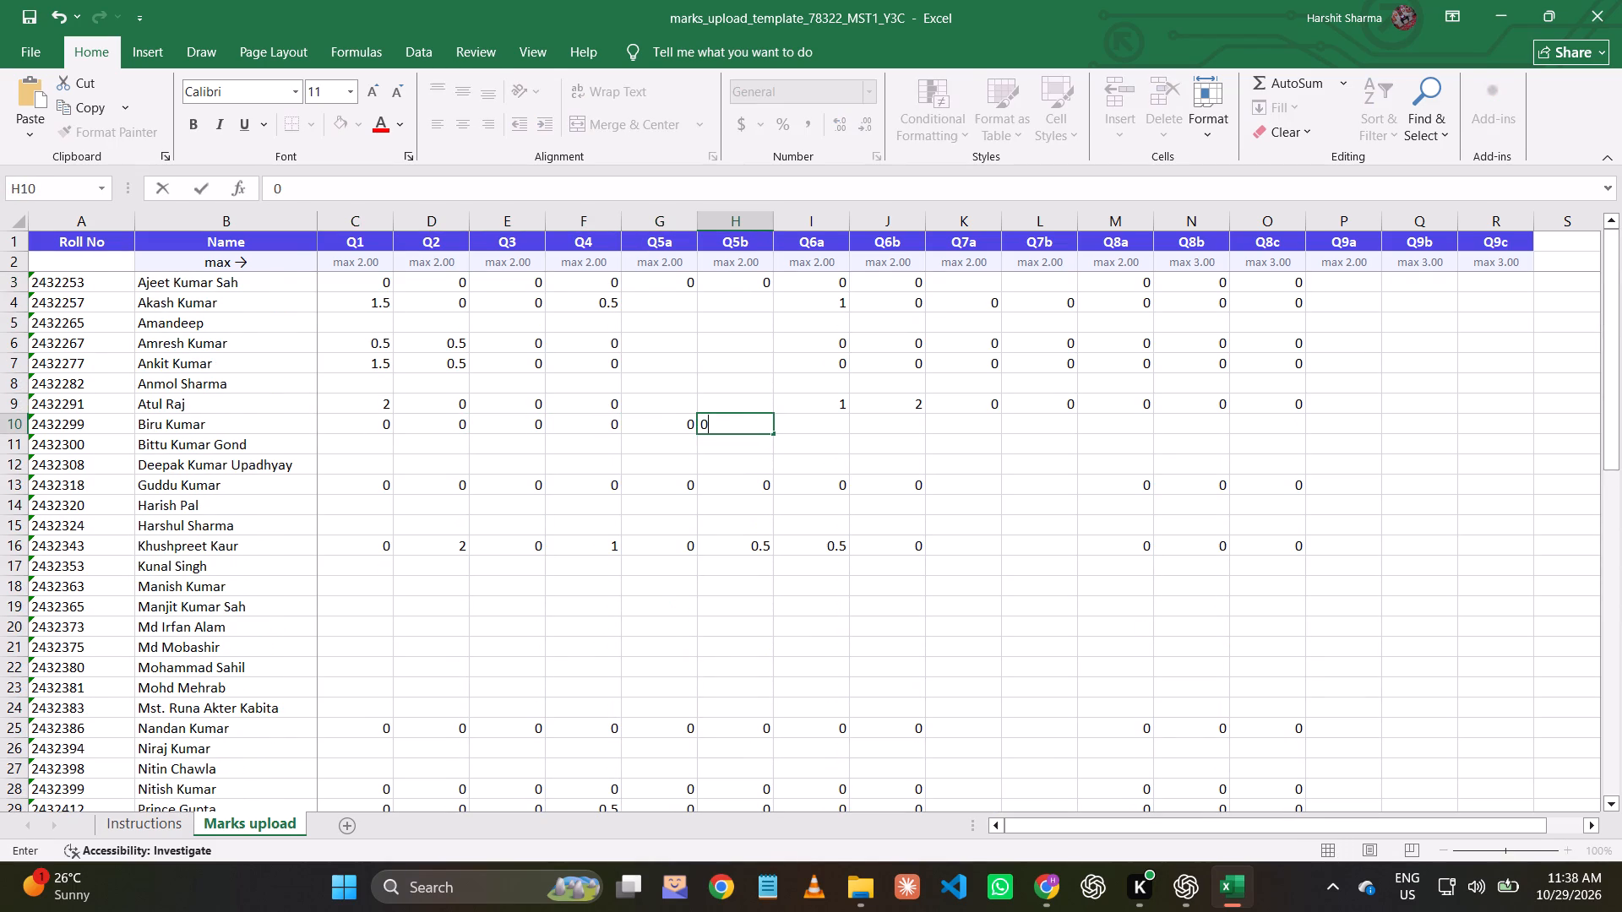
key(Right)
key(0)
key(Right)
key(2)
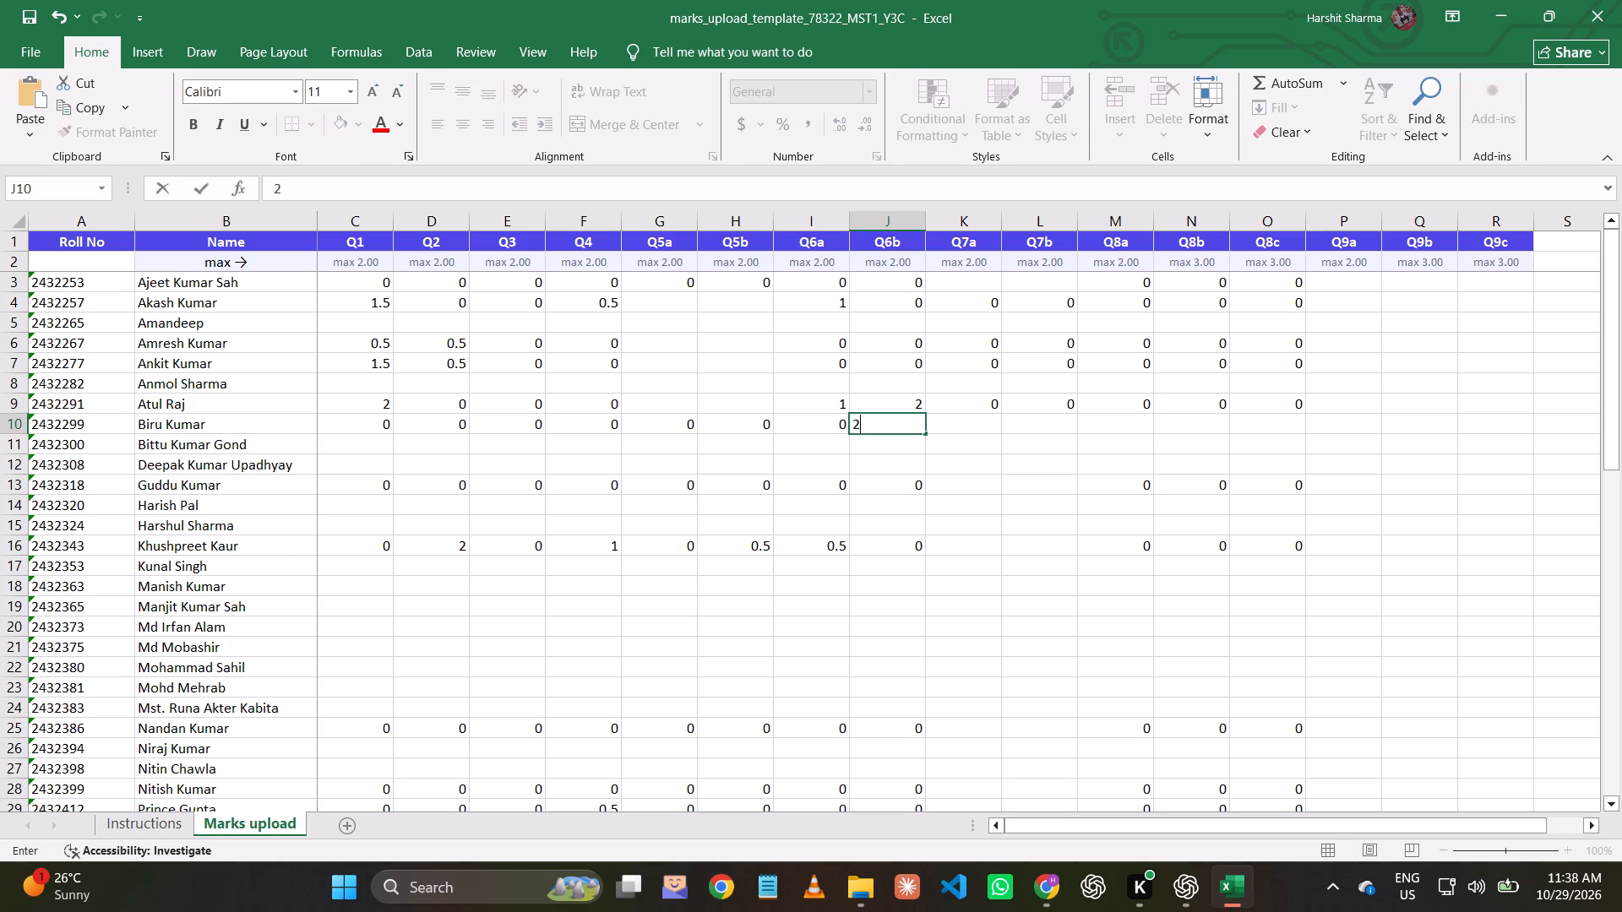
key(Right)
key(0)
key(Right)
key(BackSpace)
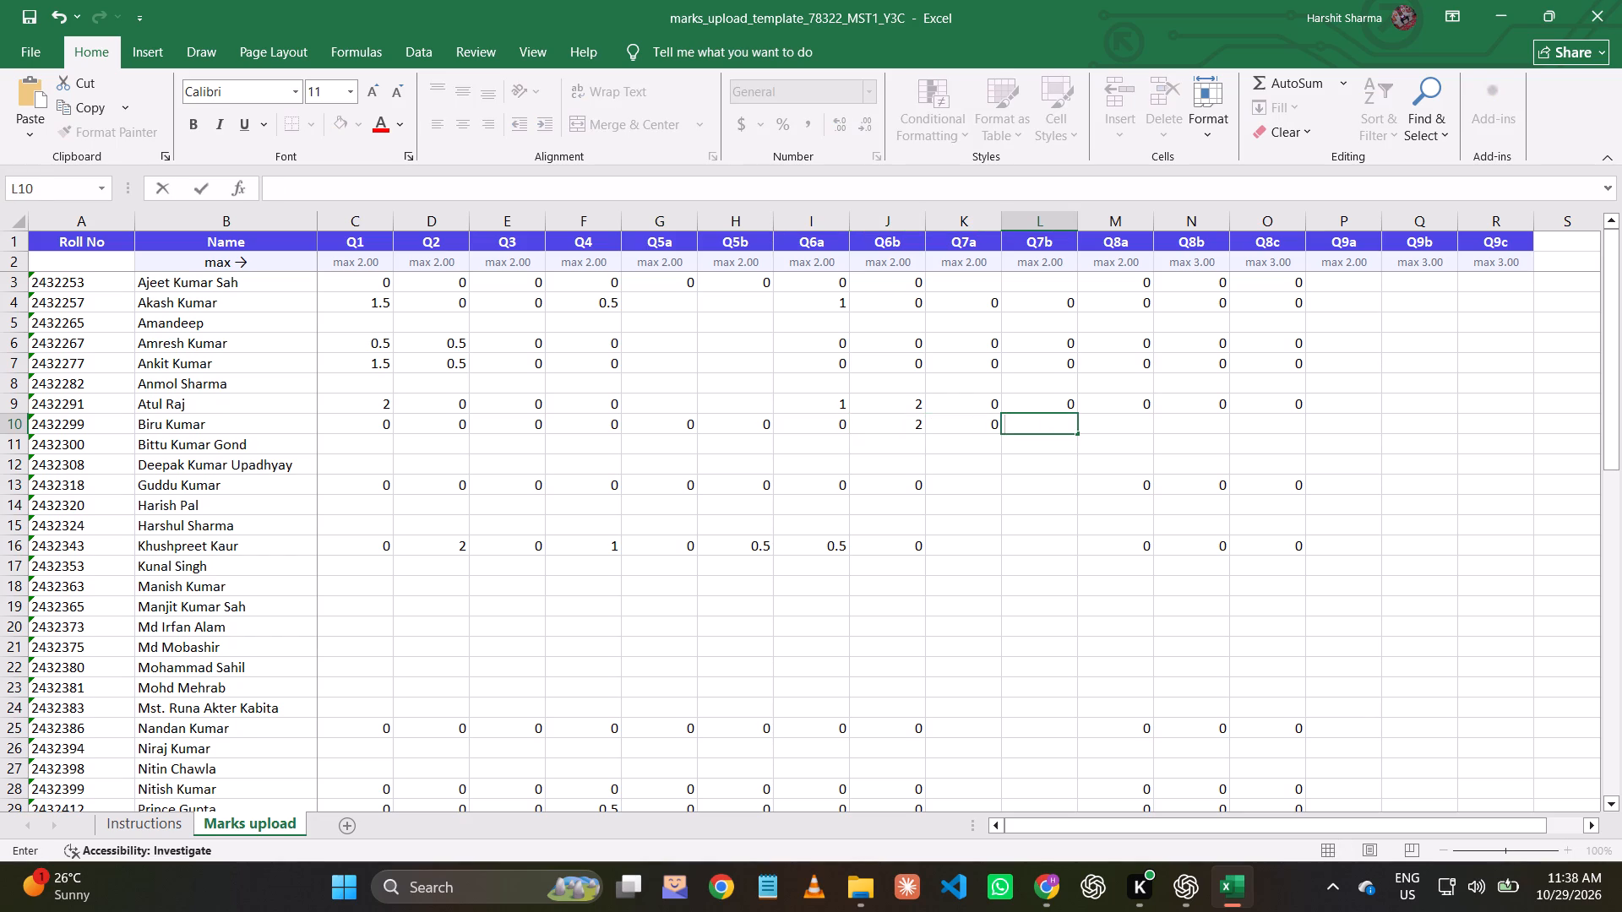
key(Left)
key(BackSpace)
Leave Q7a and Q7b blank in row 10, enter 0 for Q8a, Q8b and Q8c, and save the workbook.
key(Right)
key(Right)
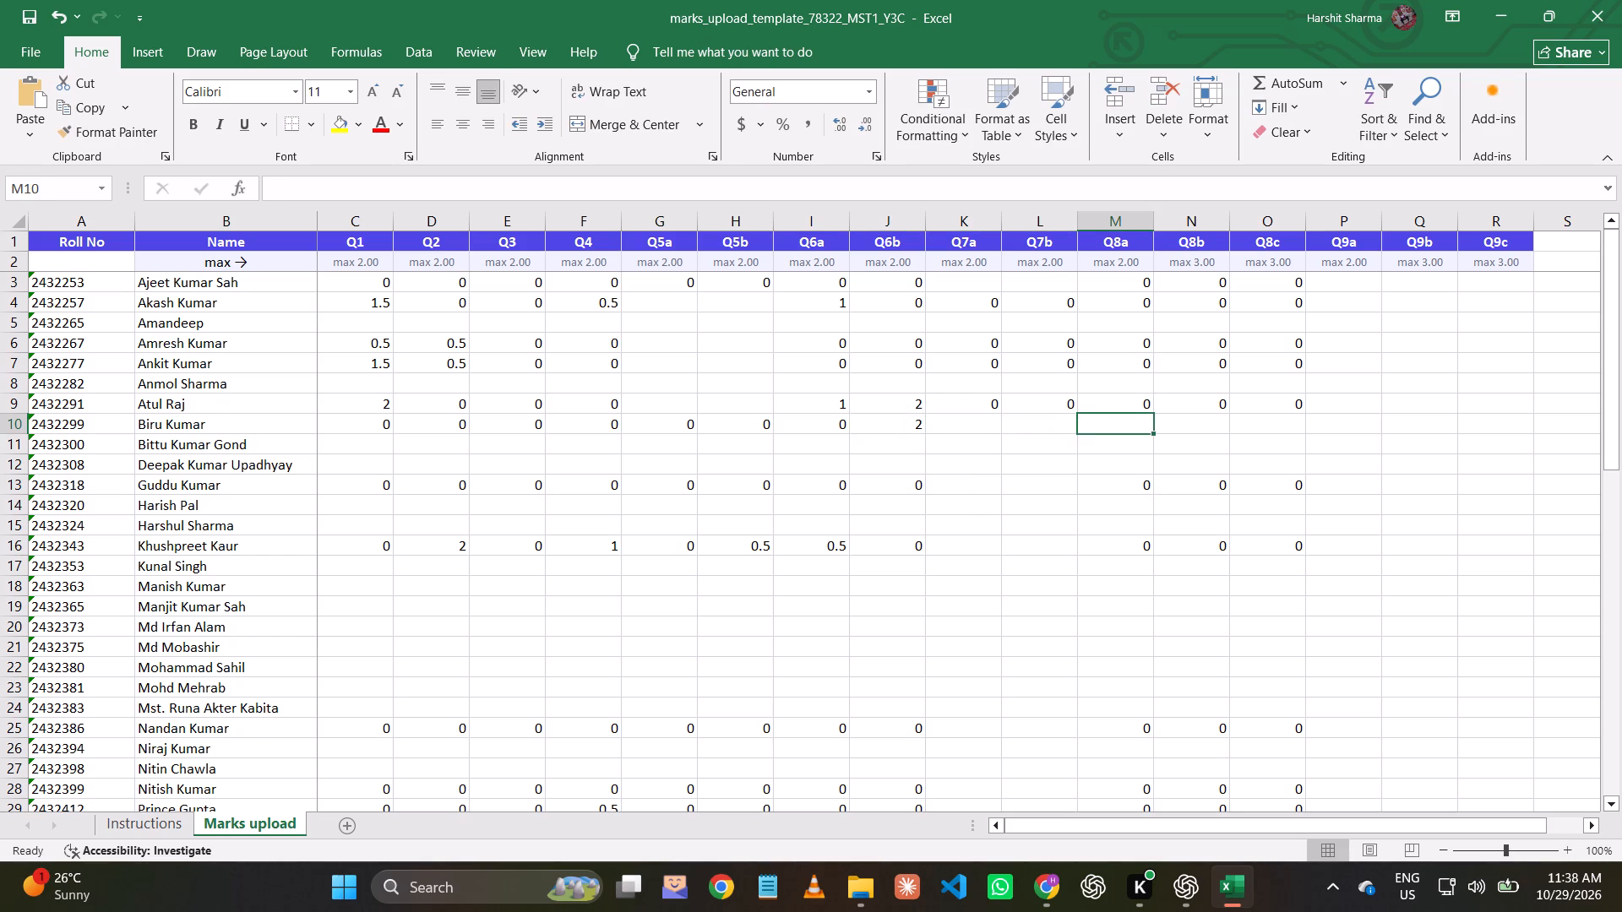
key(0)
key(Right)
key(0)
key(Right)
key(0)
key(Right)
key(ctrl+s)
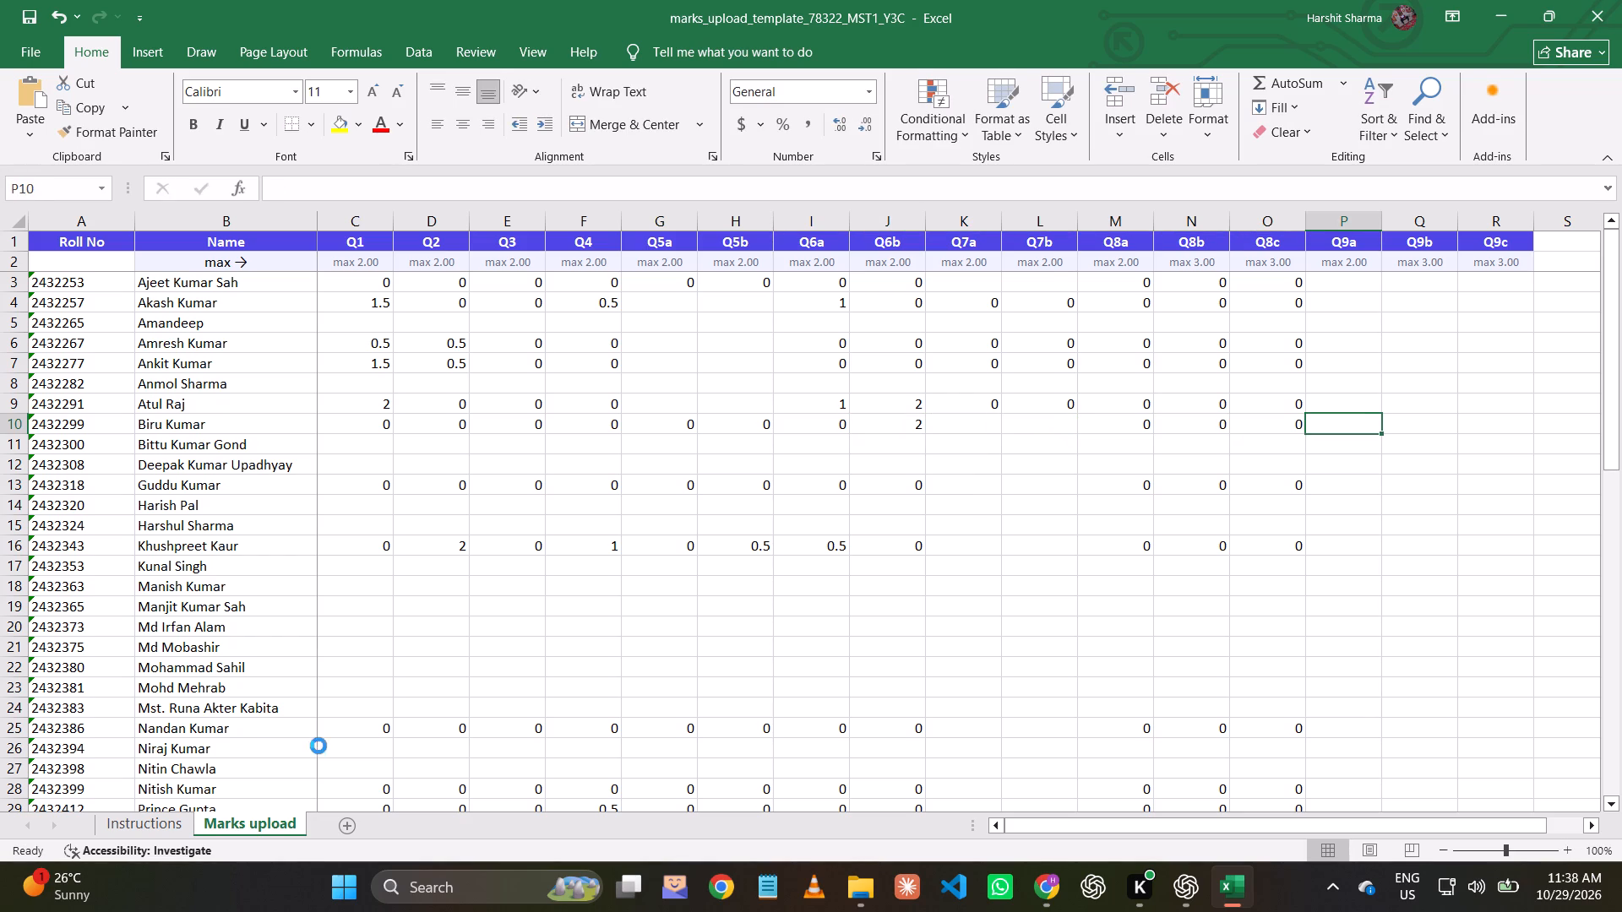
key(ctrl+s)
In row 22, enter 1.5 for Q1 and 0 for each of Q2, Q3 and Q4.
key(Down)
key(Left)
key(Left)
key(Left)
key(Left)
key(Left)
key(Left)
key(Left)
key(Left)
key(Left)
key(Left)
key(Left)
key(Left)
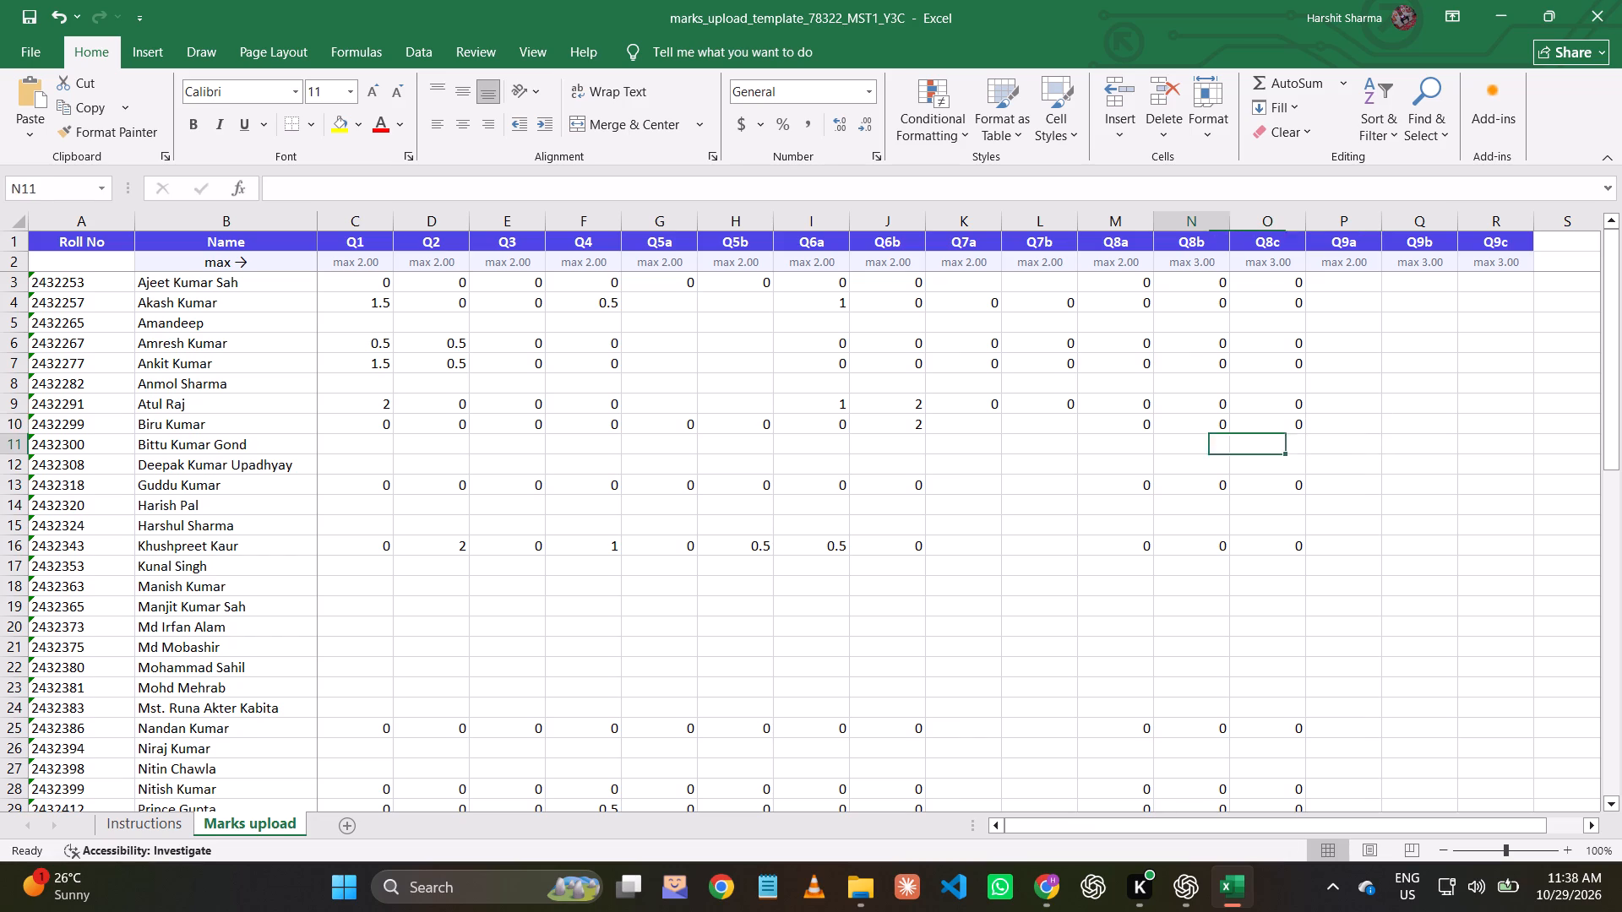
key(Left)
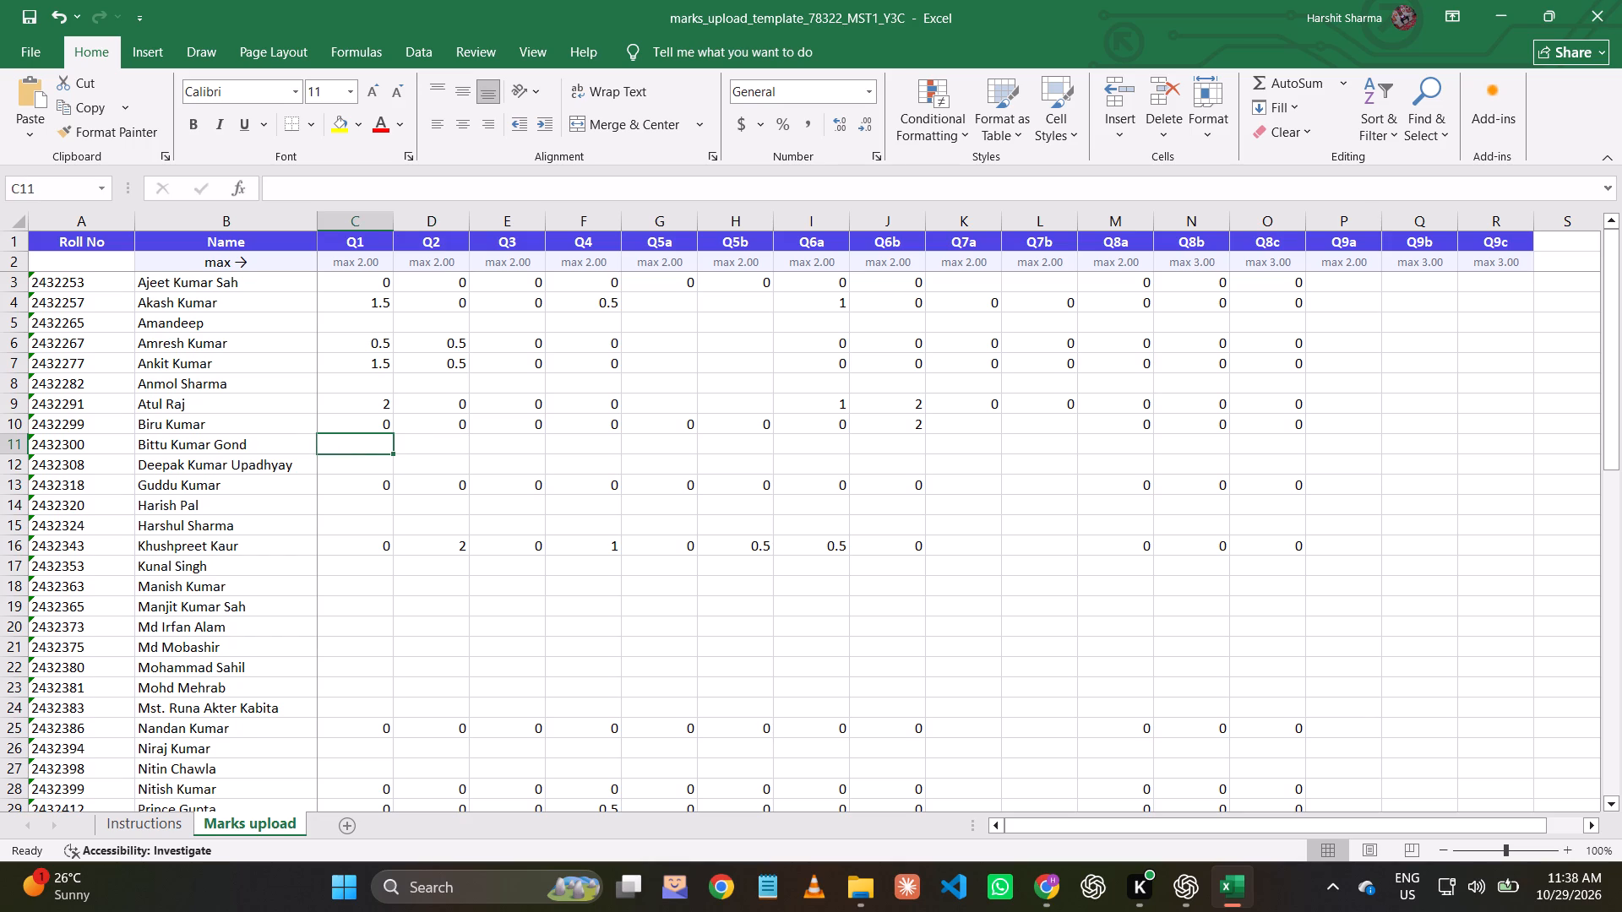
key(Down)
key(Down)
key(Down)
key(Down)
key(Down)
key(Down)
key(Down)
key(Down)
key(Down)
key(Down)
key(Down)
key(Down)
key(Down)
key(Down)
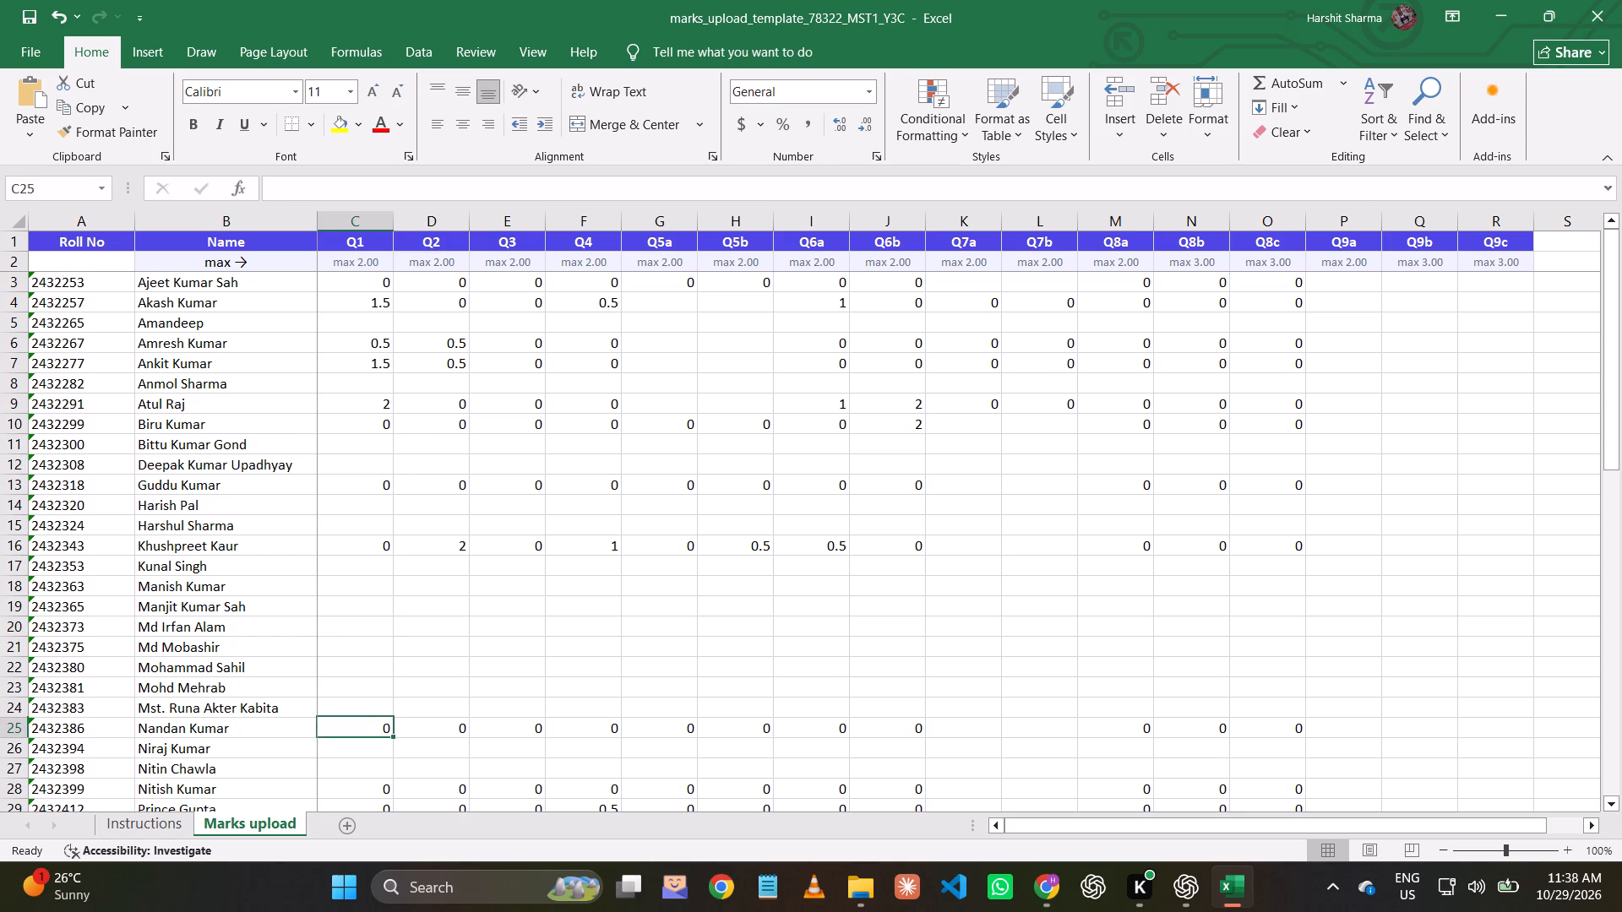
key(Up)
key(Up)
key(Up)
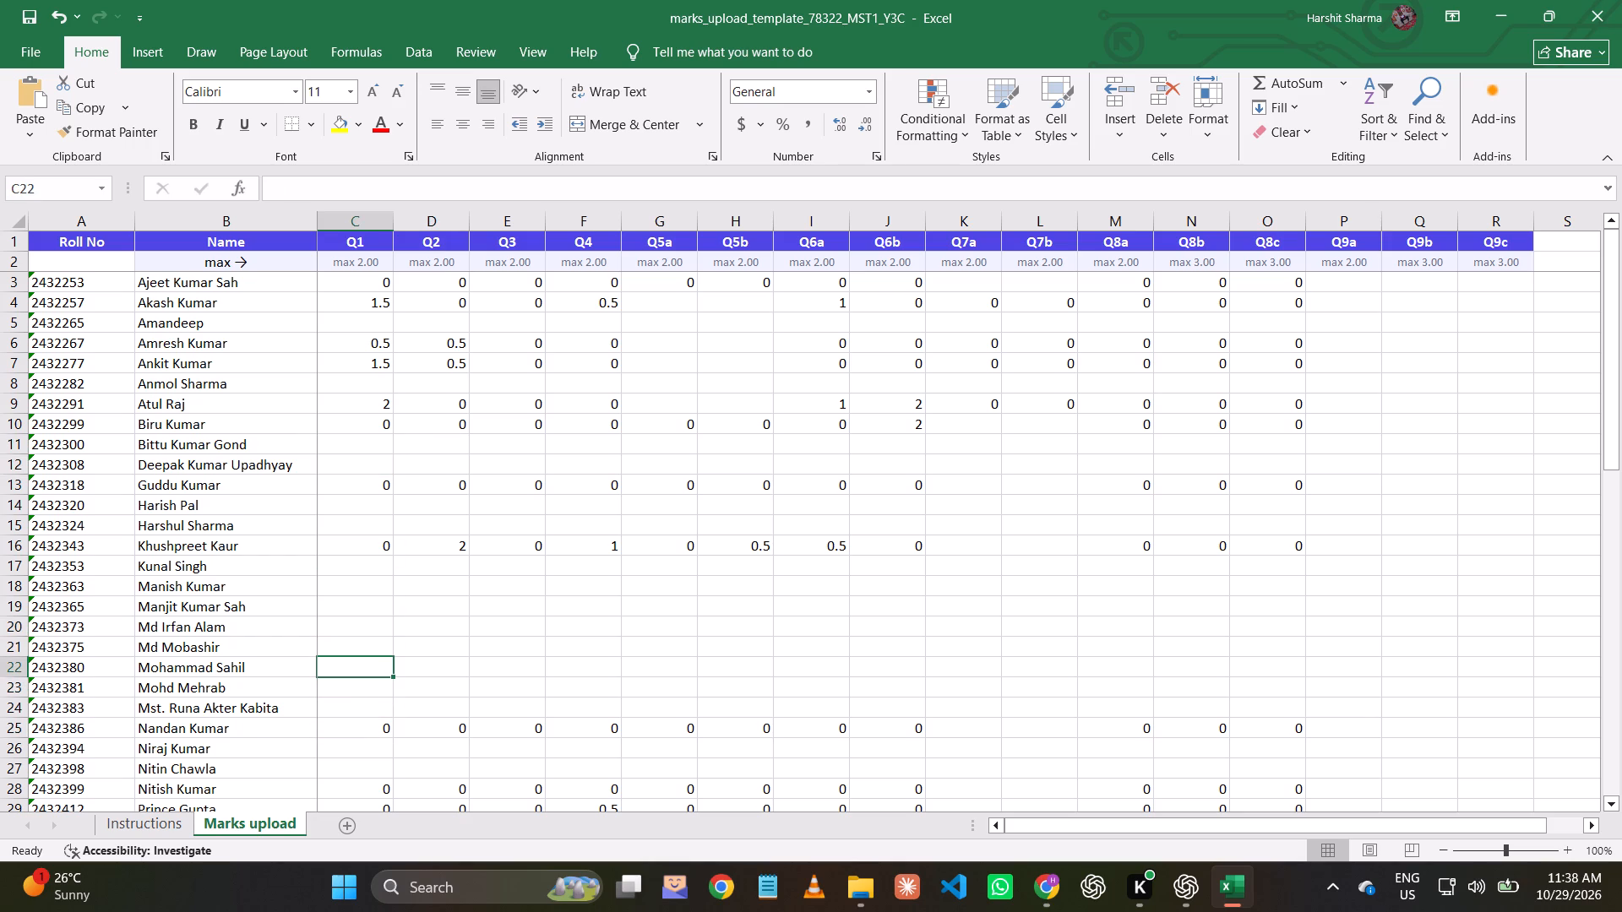
text(1.5)
key(Right)
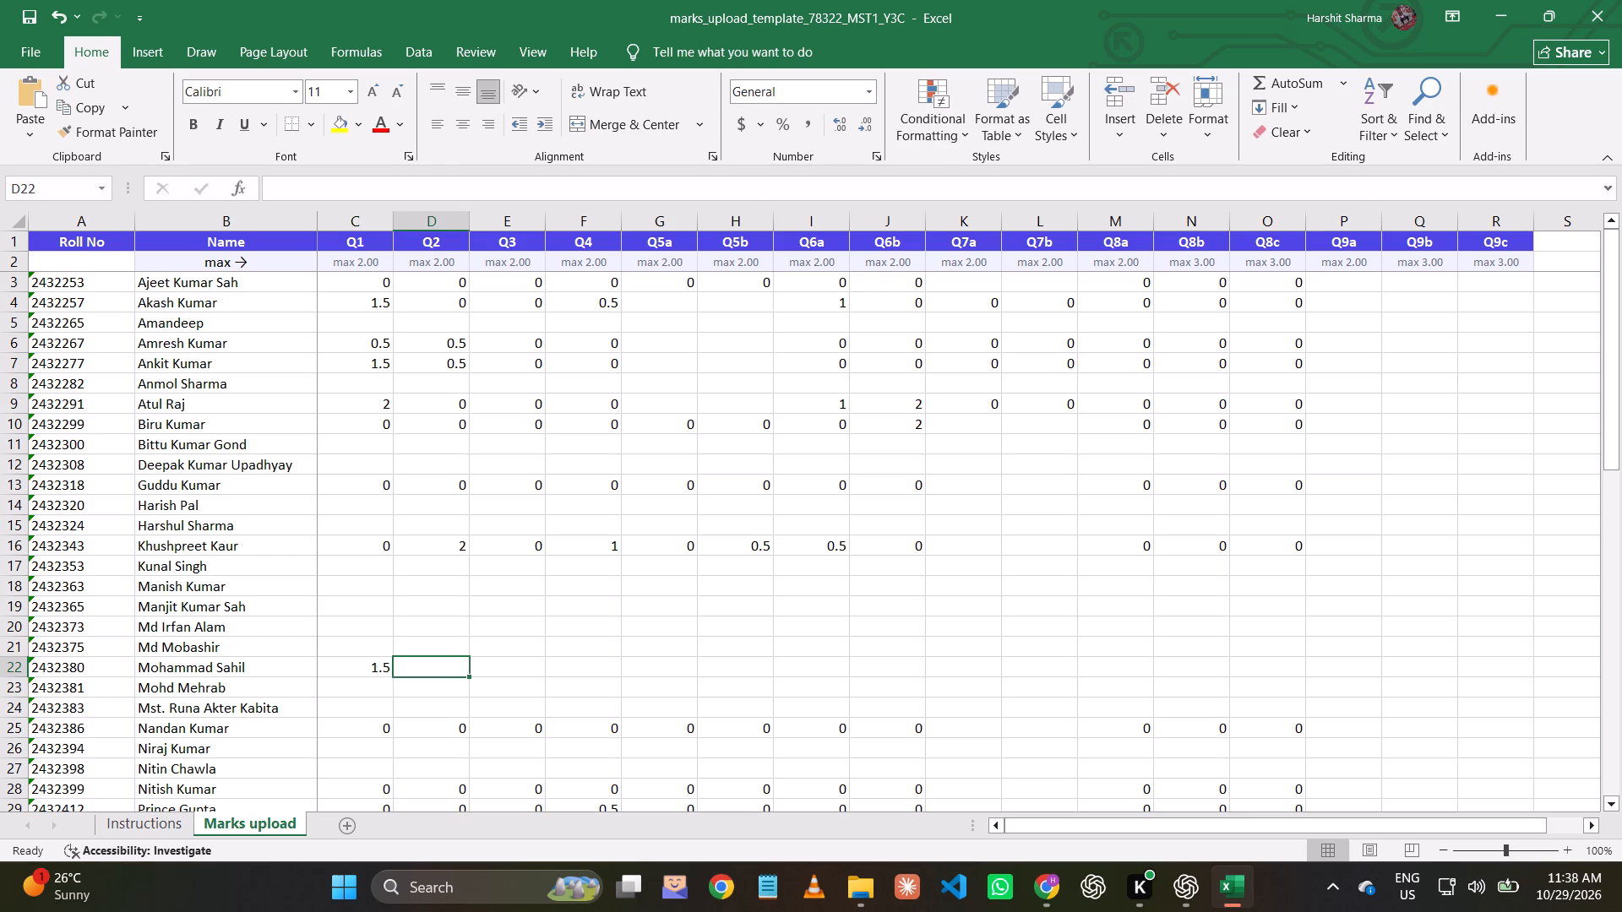
key(0)
key(Right)
key(0)
key(Right)
key(0)
key(Right)
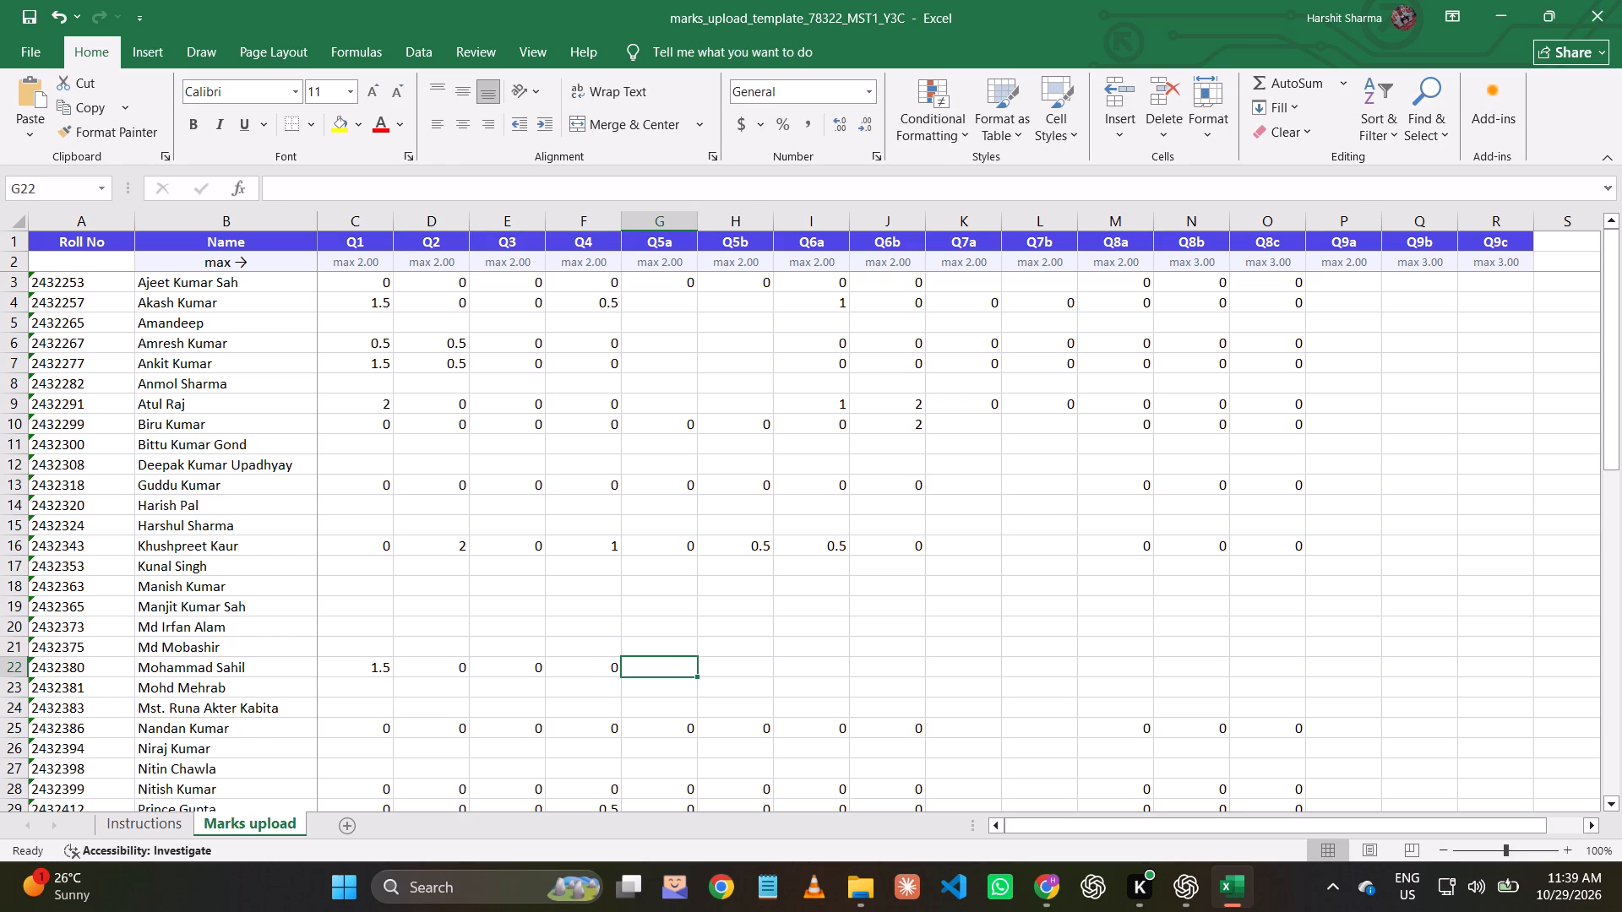
In row 22, enter 0 for each of Q5a, Q5b, Q6a and Q6b.
key(Right)
key(0)
key(Right)
key(Right)
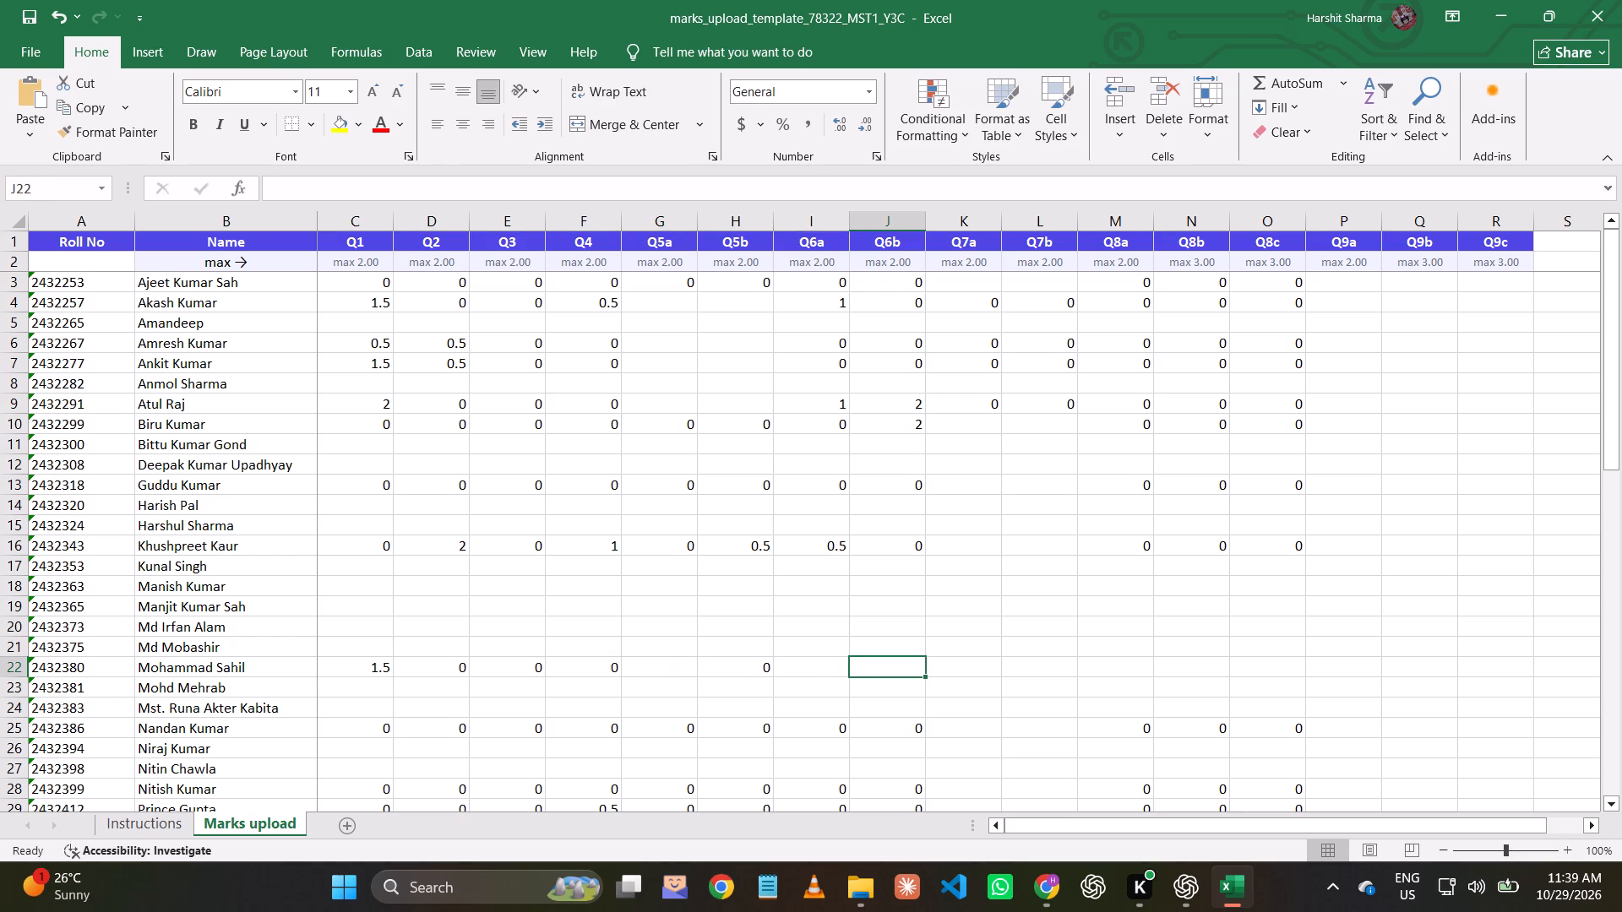
key(0)
key(Left)
key(0)
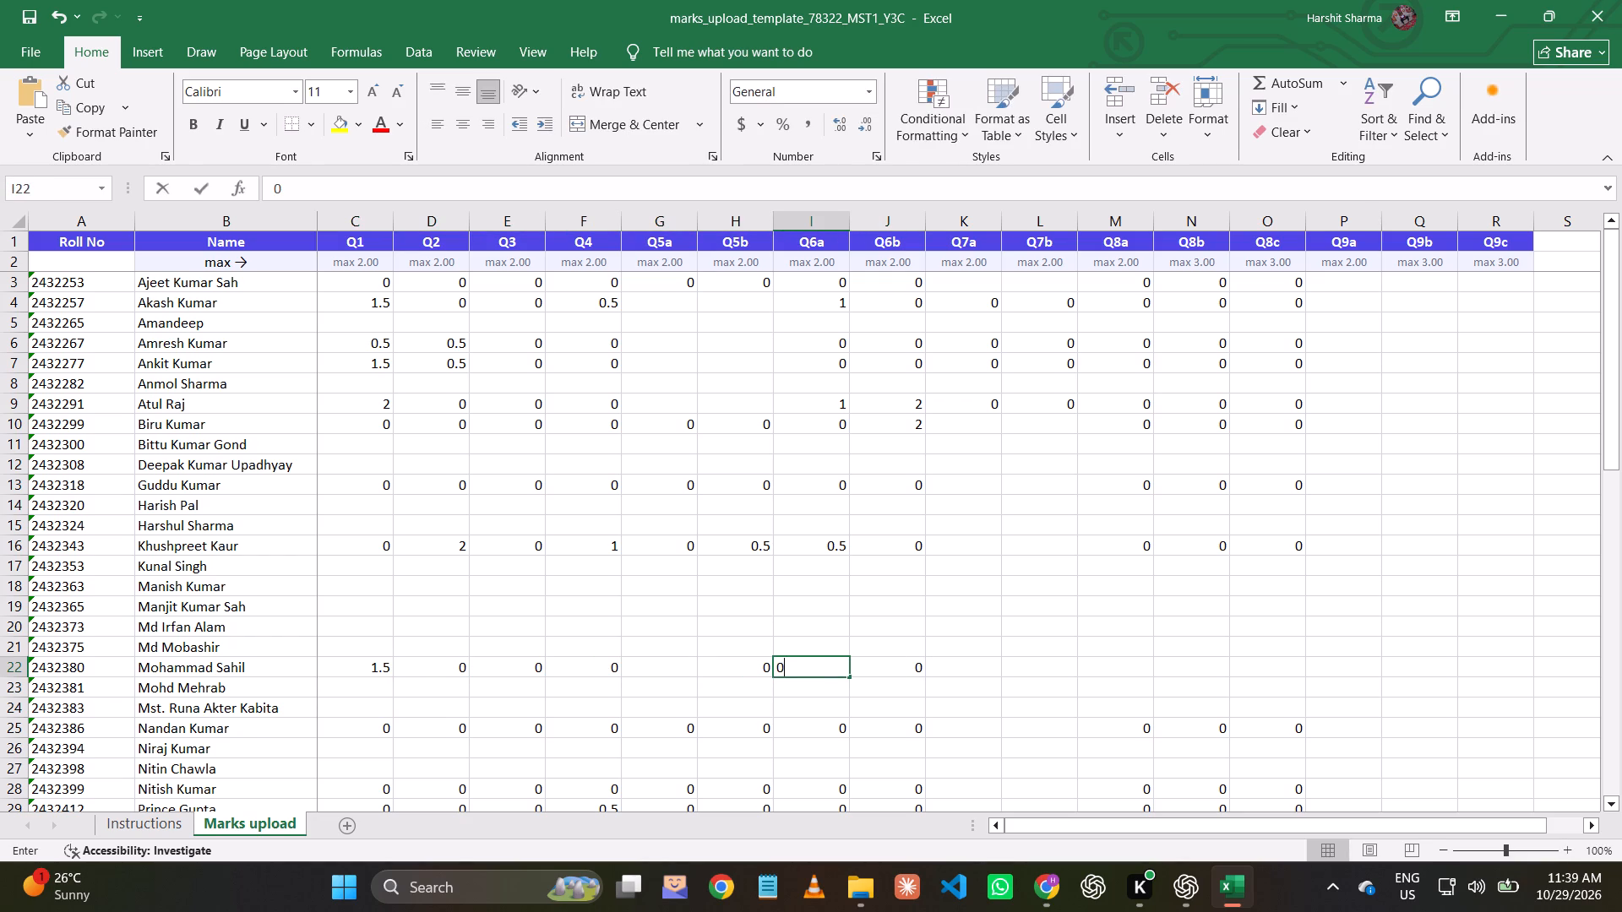
key(Left)
key(0)
key(Left)
key(0)
Leave Q7a and Q7b blank in row 22, enter 0 for Q8a, Q8b and Q8c, and save the workbook.
key(Right)
key(Right)
key(Right)
key(Right)
key(Right)
key(Right)
key(Right)
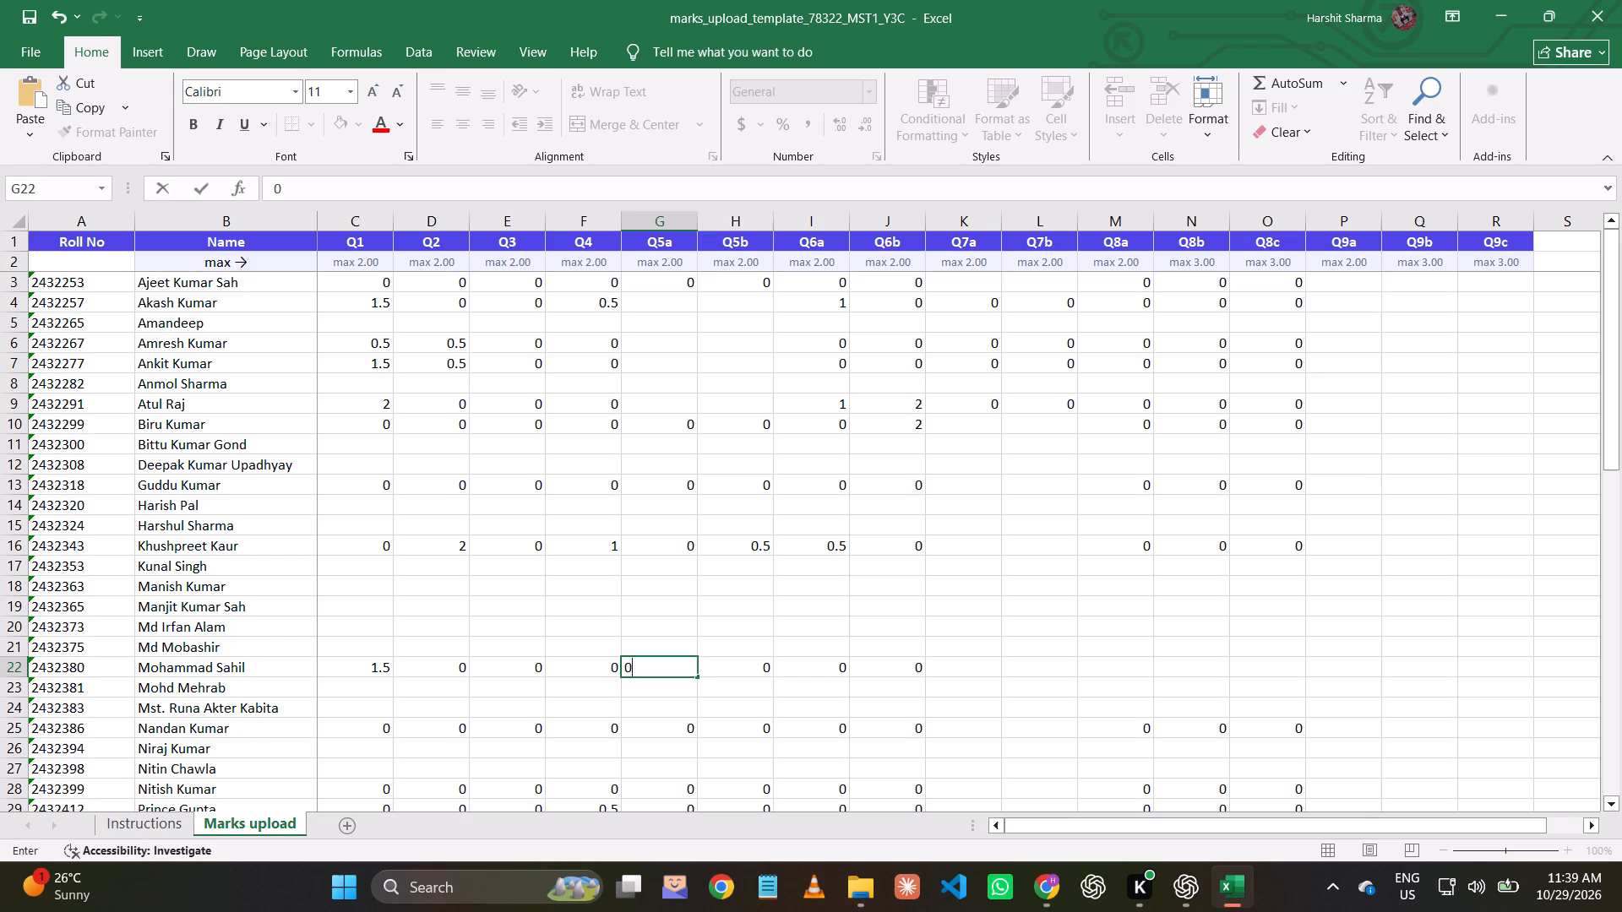
key(Left)
key(0)
key(Right)
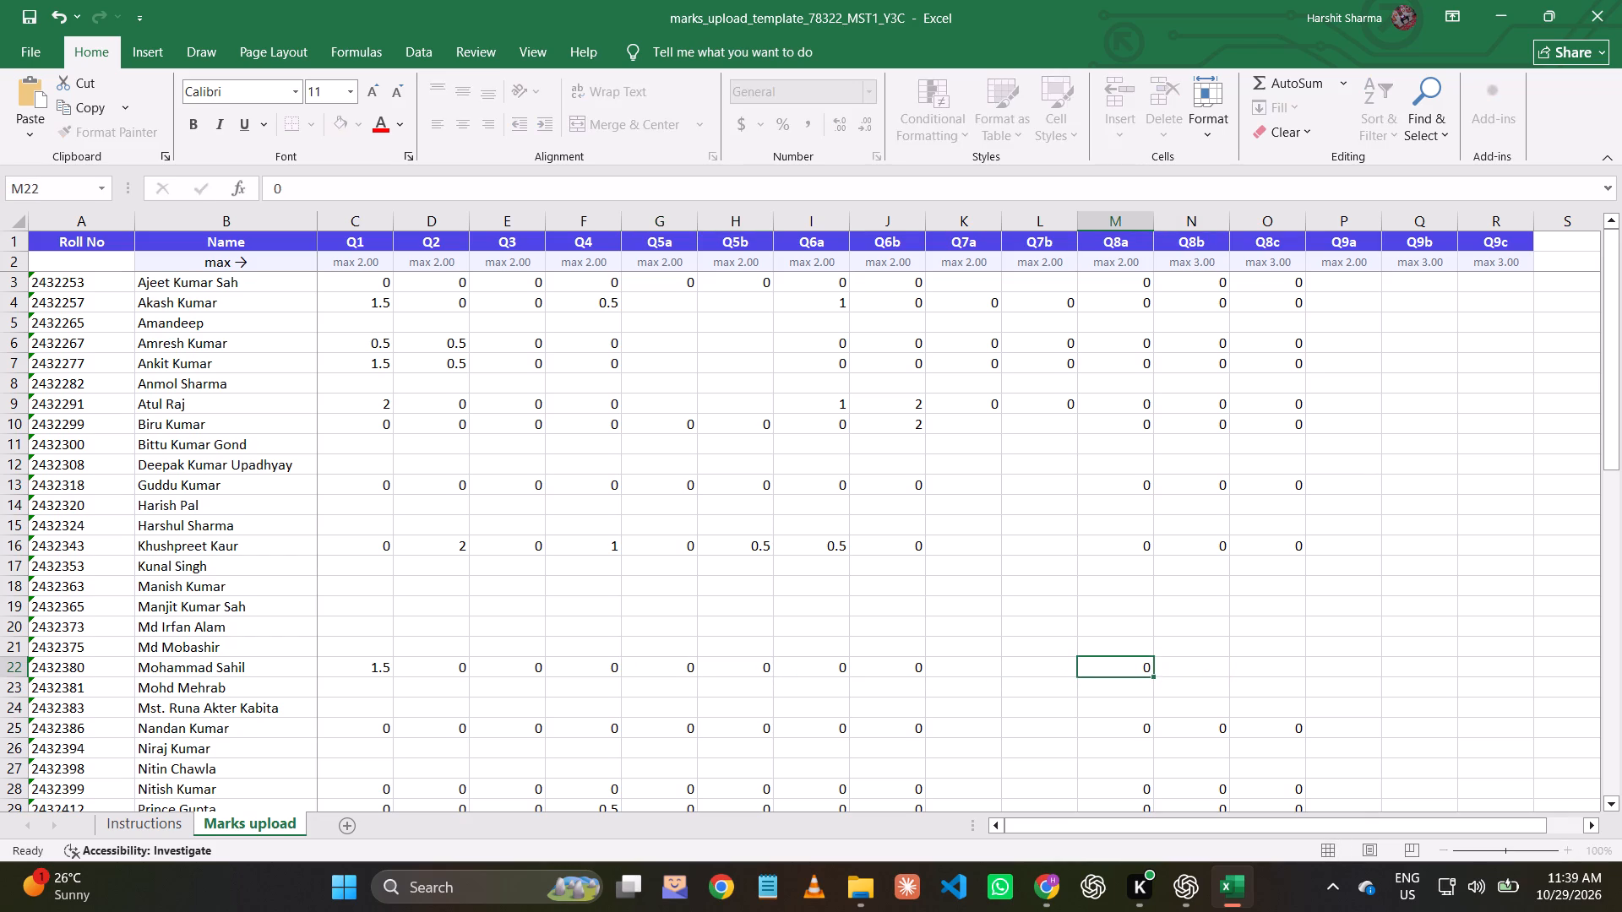
key(0)
key(Right)
key(0)
key(Right)
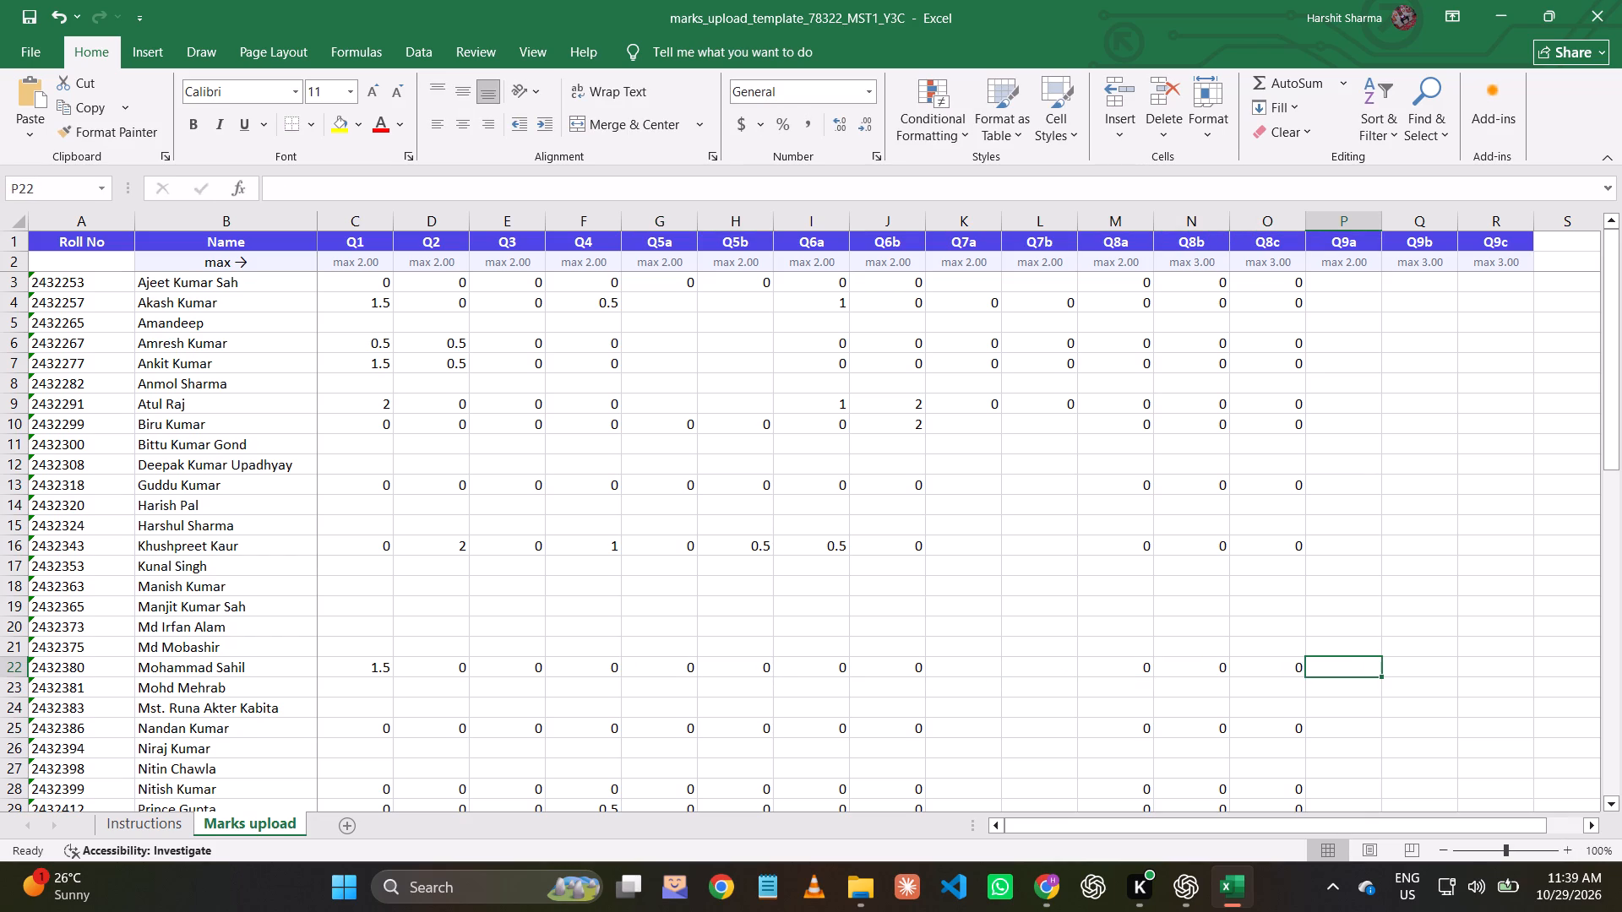
key(ctrl+s)
Return to the Q1 column and check the student rows upward from row 21 for the next marks entry.
key(Up)
key(Left)
key(Left)
key(Left)
key(Left)
key(Left)
key(Left)
key(Left)
key(Left)
key(Left)
key(Left)
key(Left)
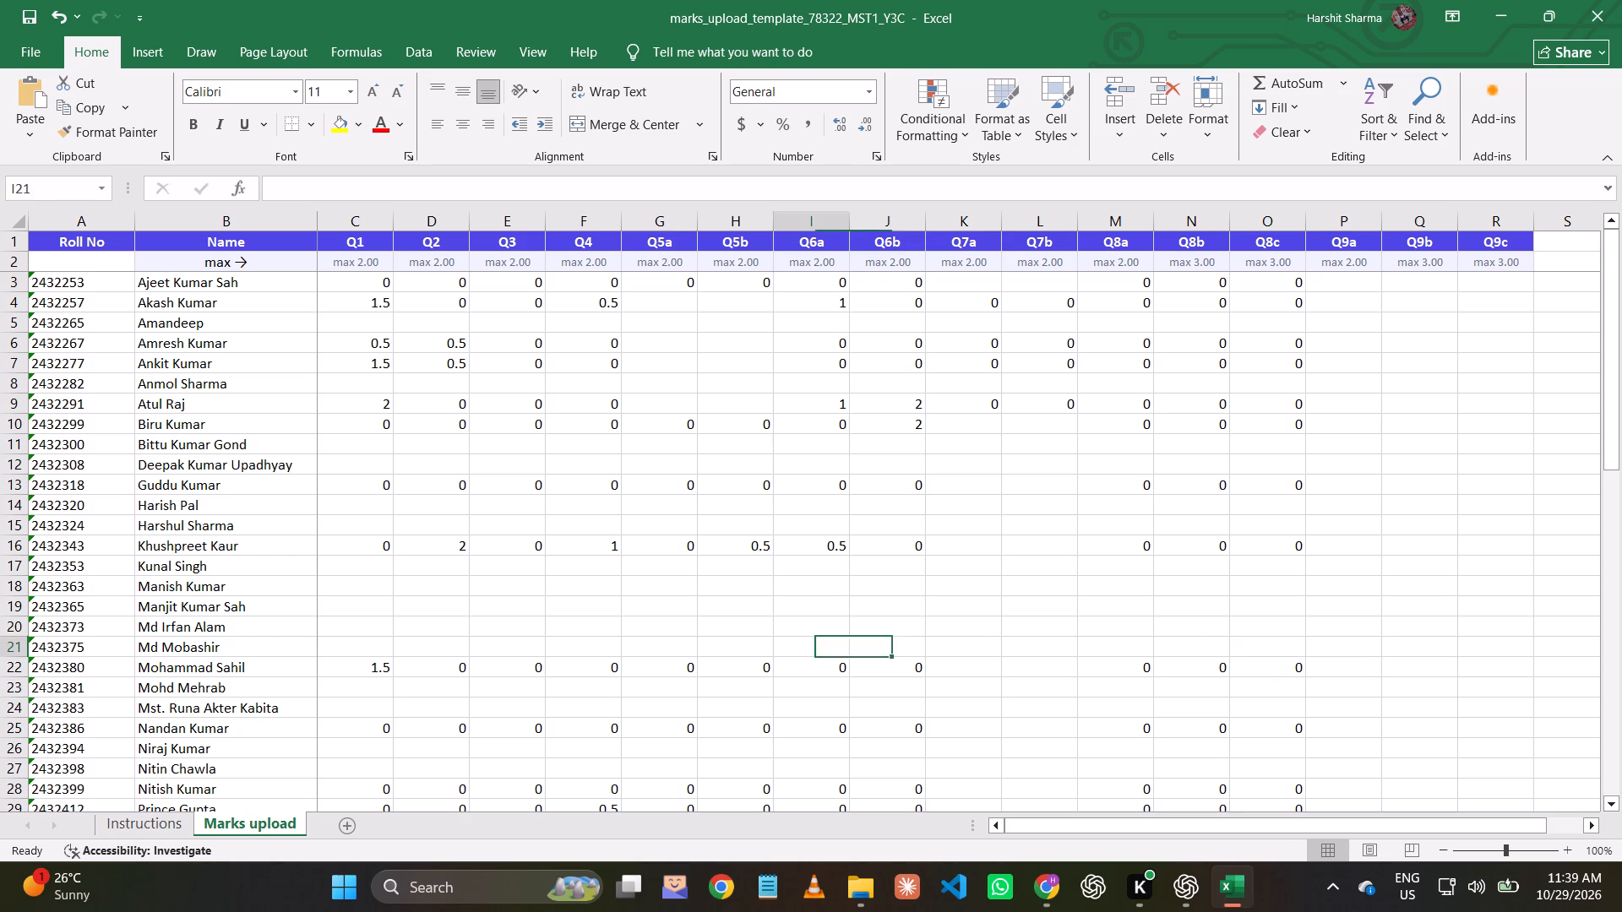
key(Up)
key(Up)
key(Up)
key(Up)
key(Up)
key(Up)
key(Up)
key(Up)
key(Up)
key(Up)
key(Up)
key(Up)
key(Left)
key(Up)
key(Up)
key(Up)
key(Up)
key(Up)
key(Up)
key(Up)
key(Up)
key(Up)
key(Up)
key(Up)
key(Up)
key(Up)
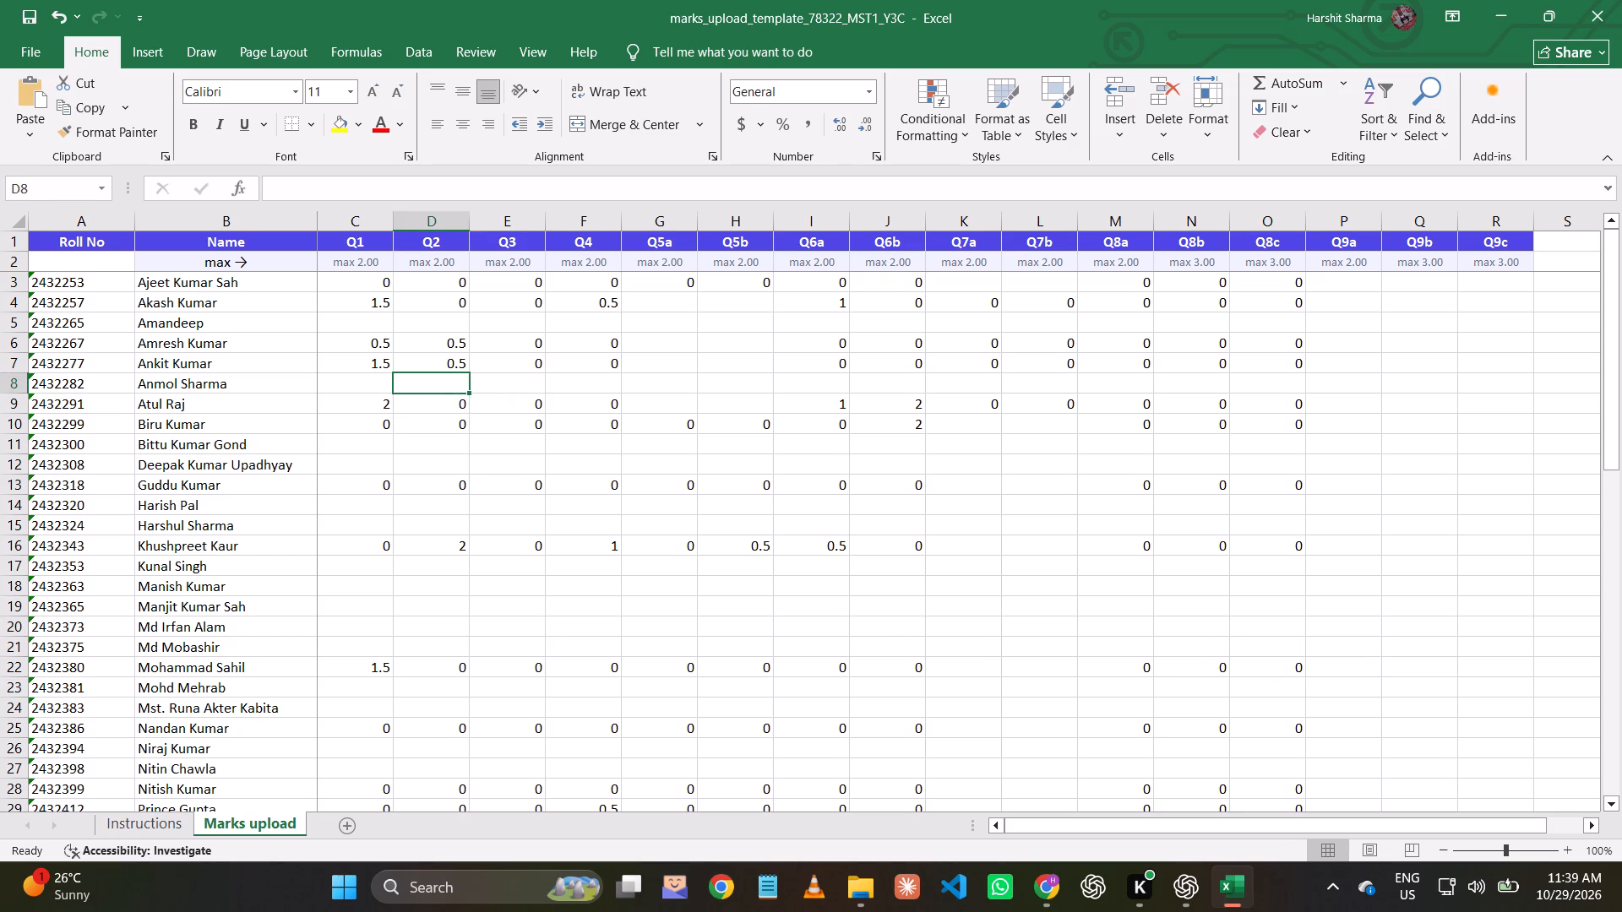
key(Left)
In row 31, enter 0 for each of Q1, Q2, Q3 and Q4.
key(Down)
key(Down)
key(Down)
key(Down)
key(Down)
key(Down)
key(Down)
key(Down)
key(Down)
key(Down)
key(Down)
key(Down)
key(Down)
key(Down)
key(Down)
key(Down)
key(Down)
key(Down)
key(Down)
key(Down)
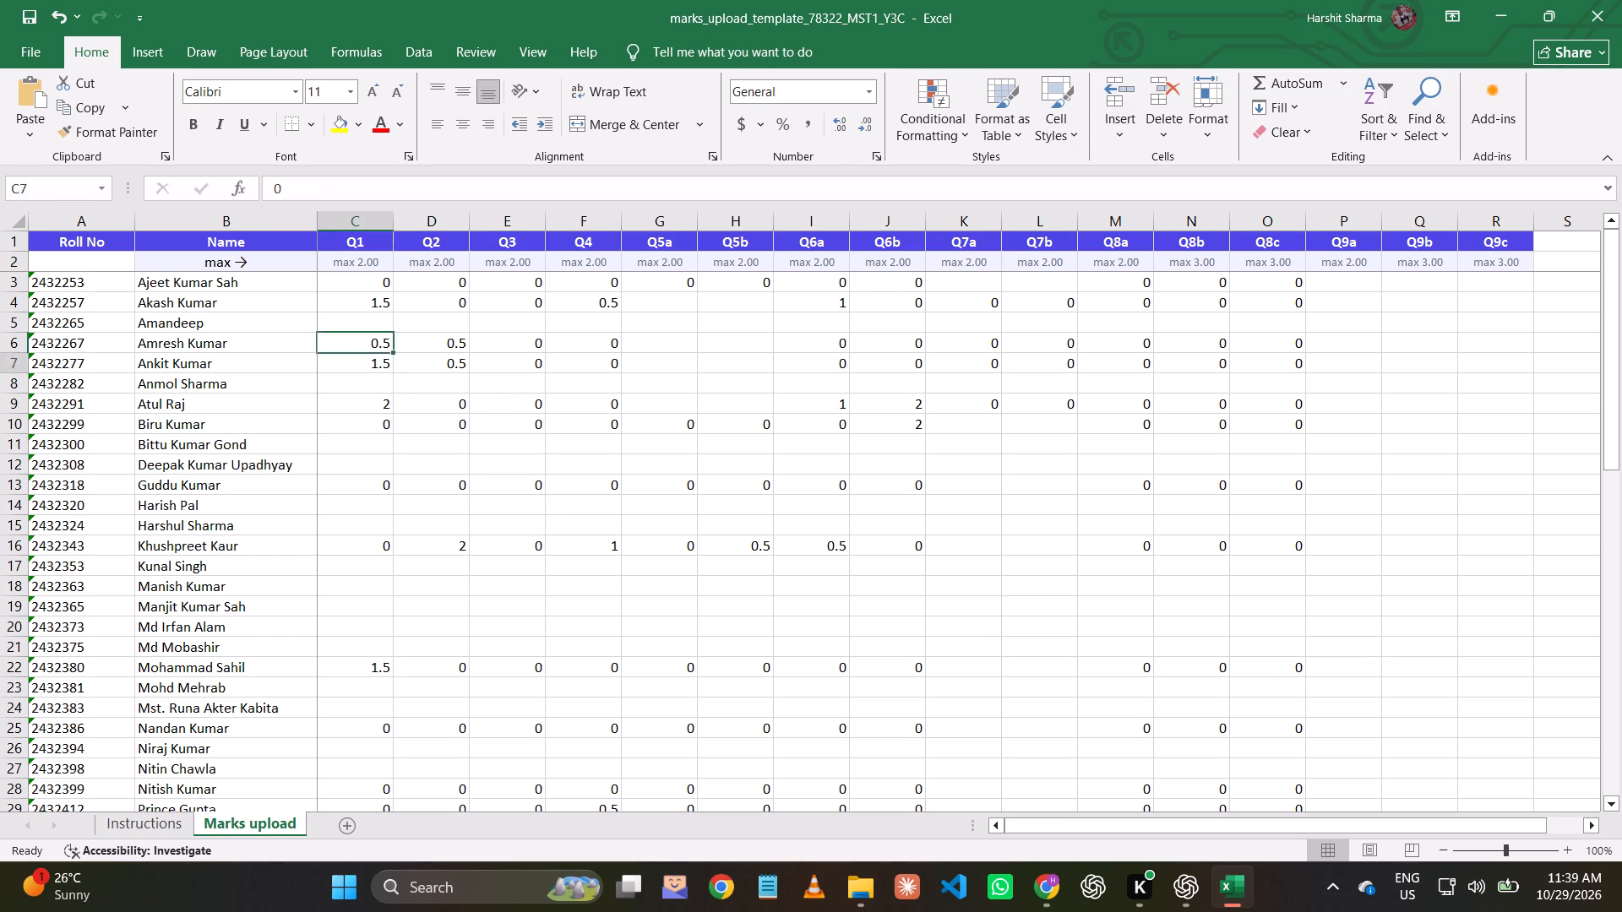
key(Up)
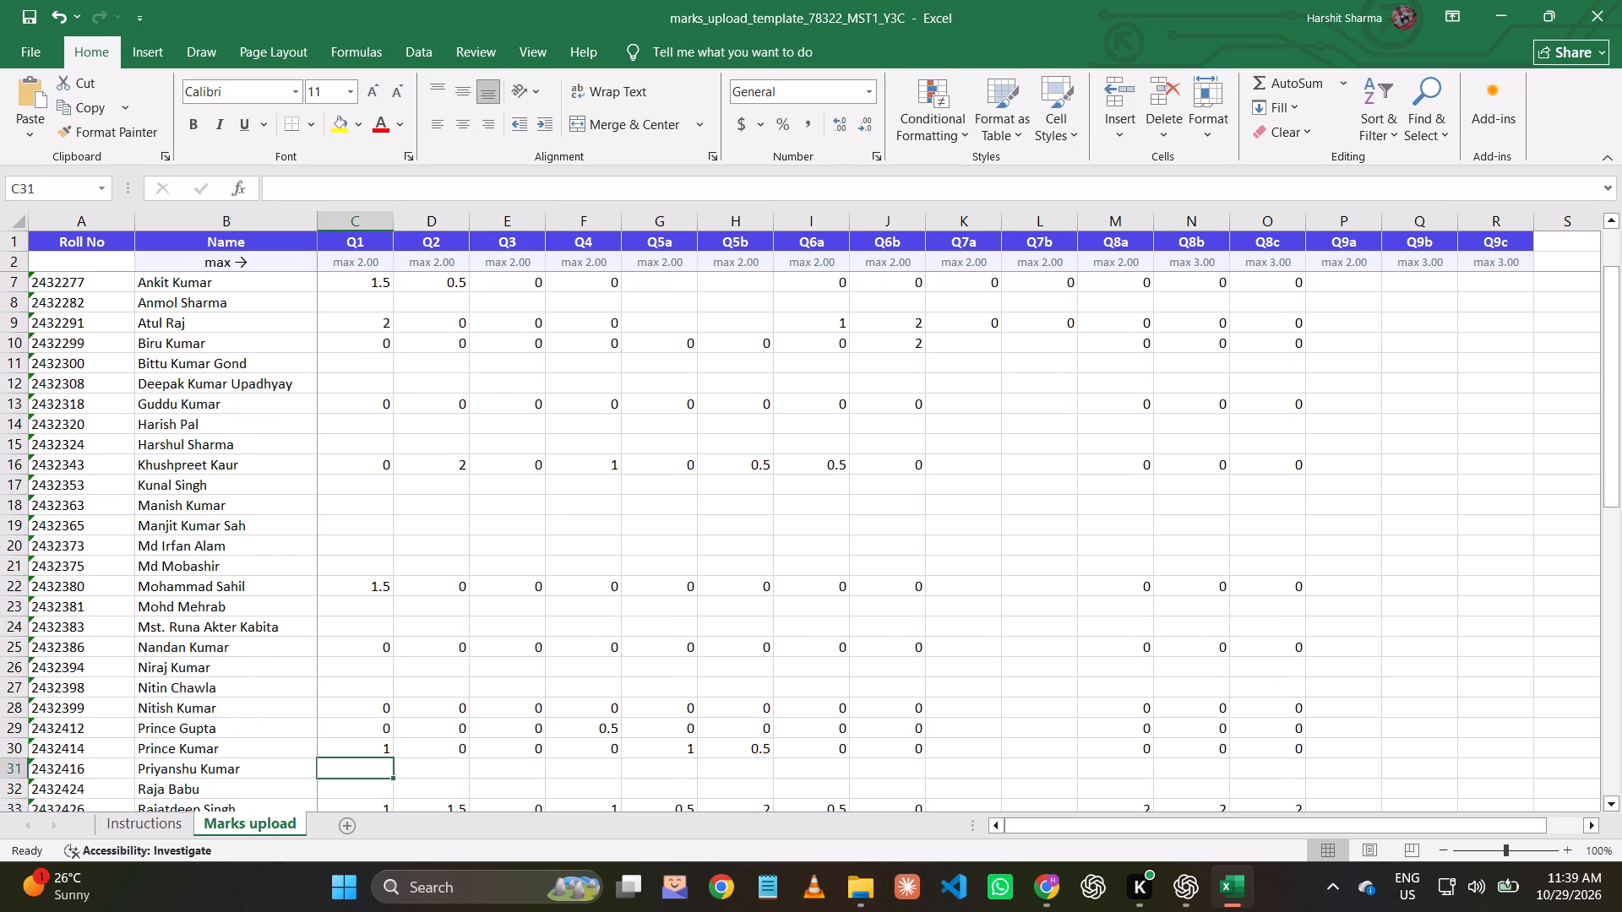
key(0)
key(Right)
key(0)
key(Right)
key(0)
key(Right)
key(0)
key(Right)
In row 31, enter 0 for each of Q5a, Q5b, Q6a and Q6b.
text(00)
key(Right)
key(0)
key(Right)
key(0)
key(Right)
key(0)
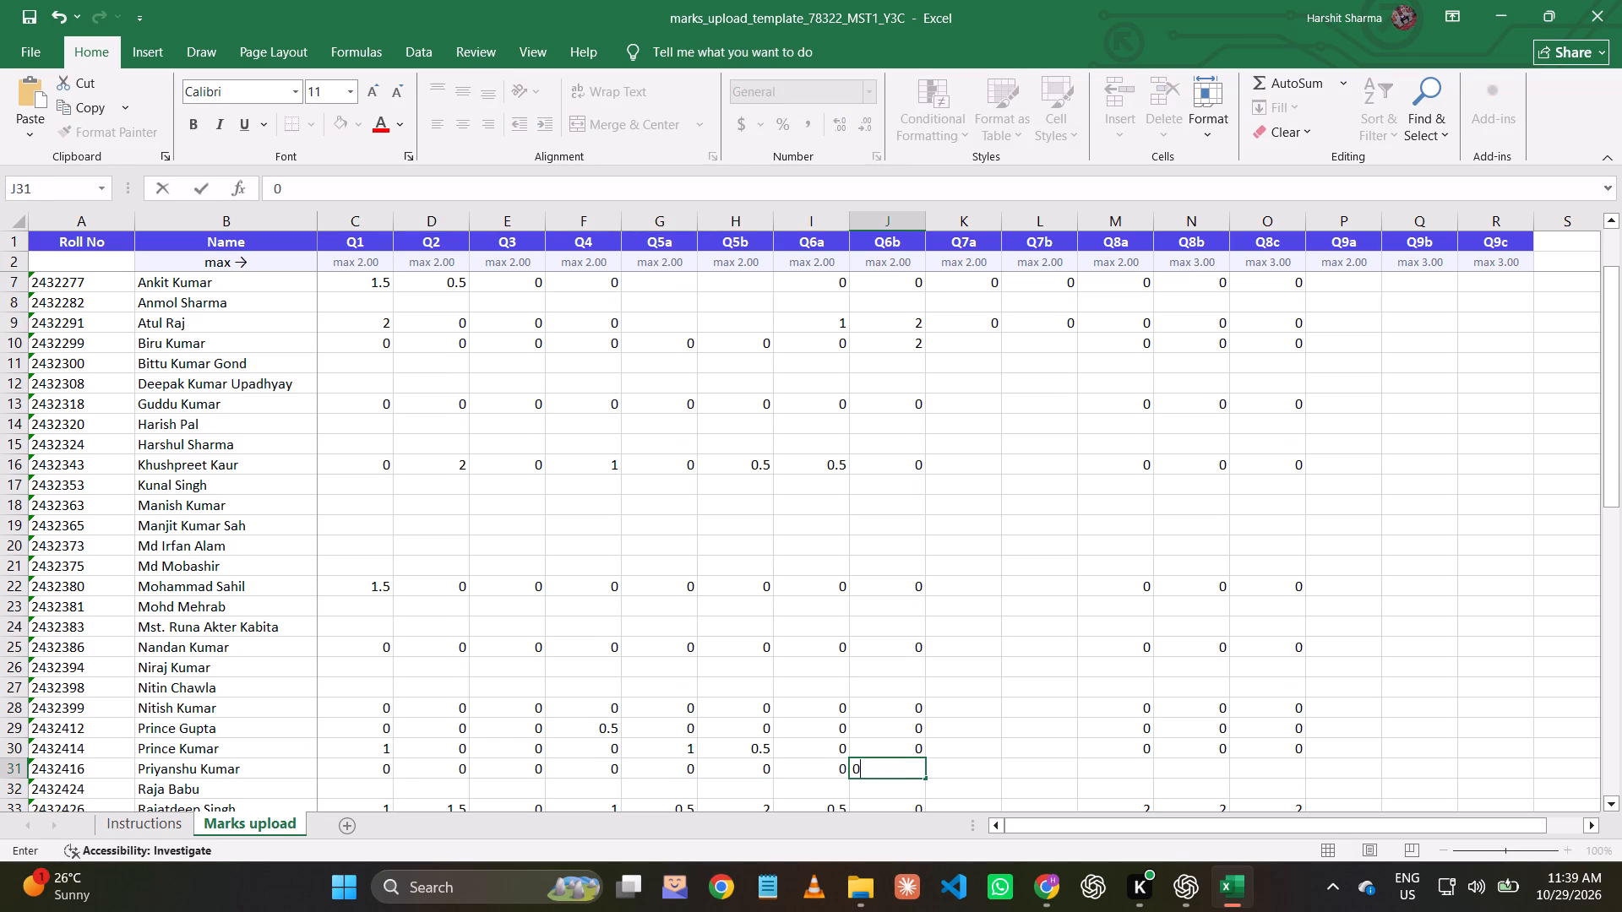
Leave Q7a and Q7b blank in row 31 and enter 0 for each of Q8a, Q8b and Q8c.
key(Right)
key(Right)
key(Right)
key(0)
key(Right)
key(0)
key(Right)
key(0)
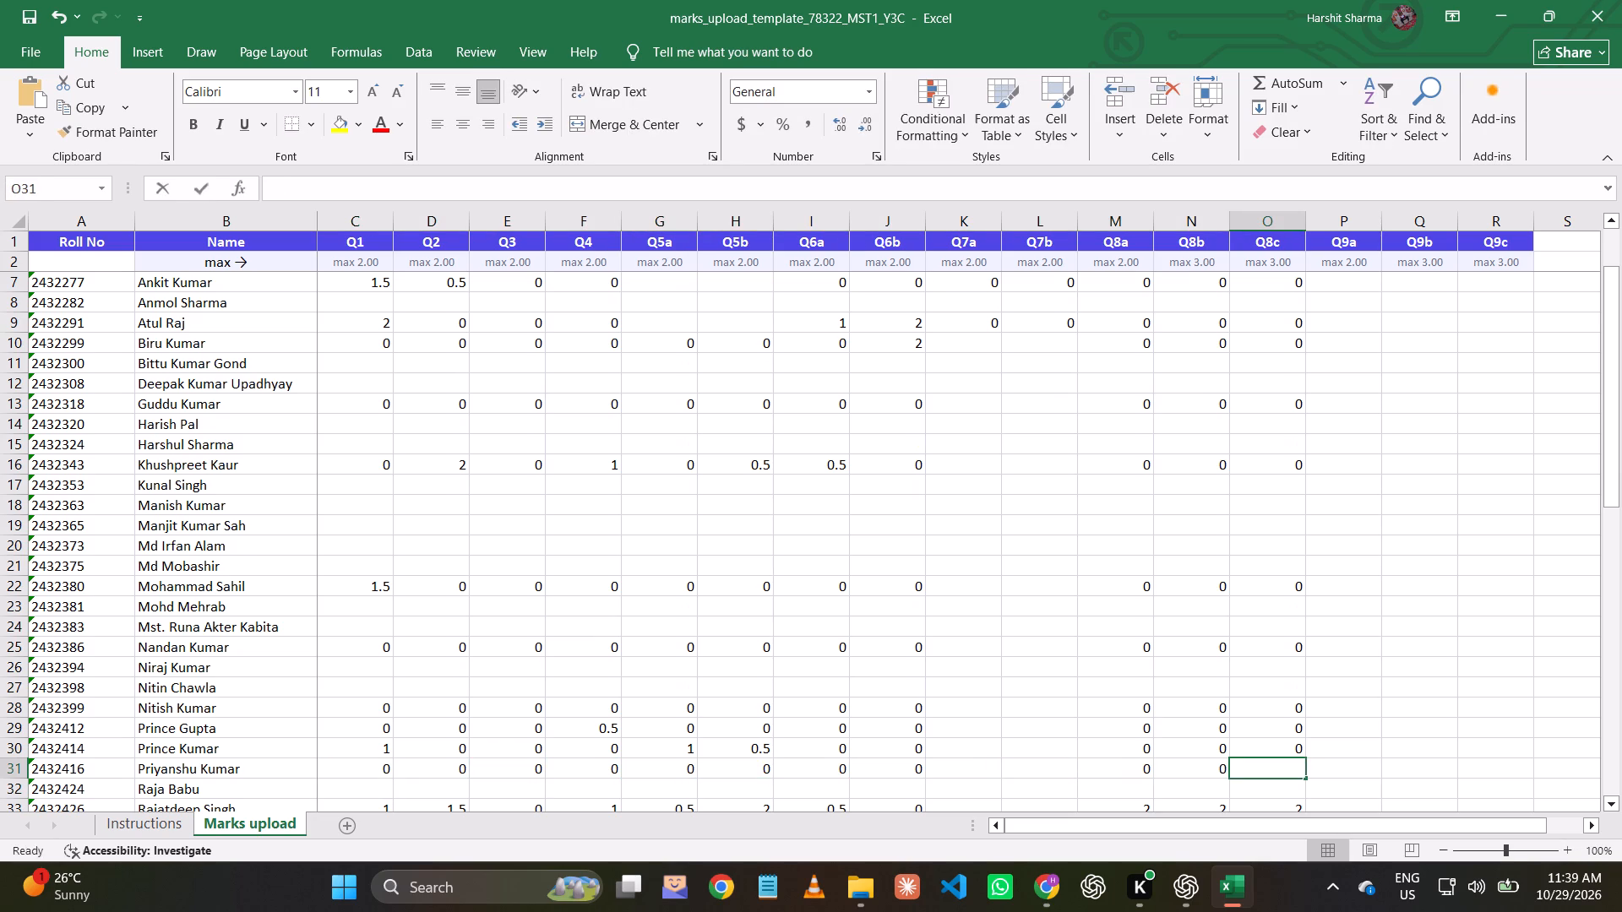
key(Right)
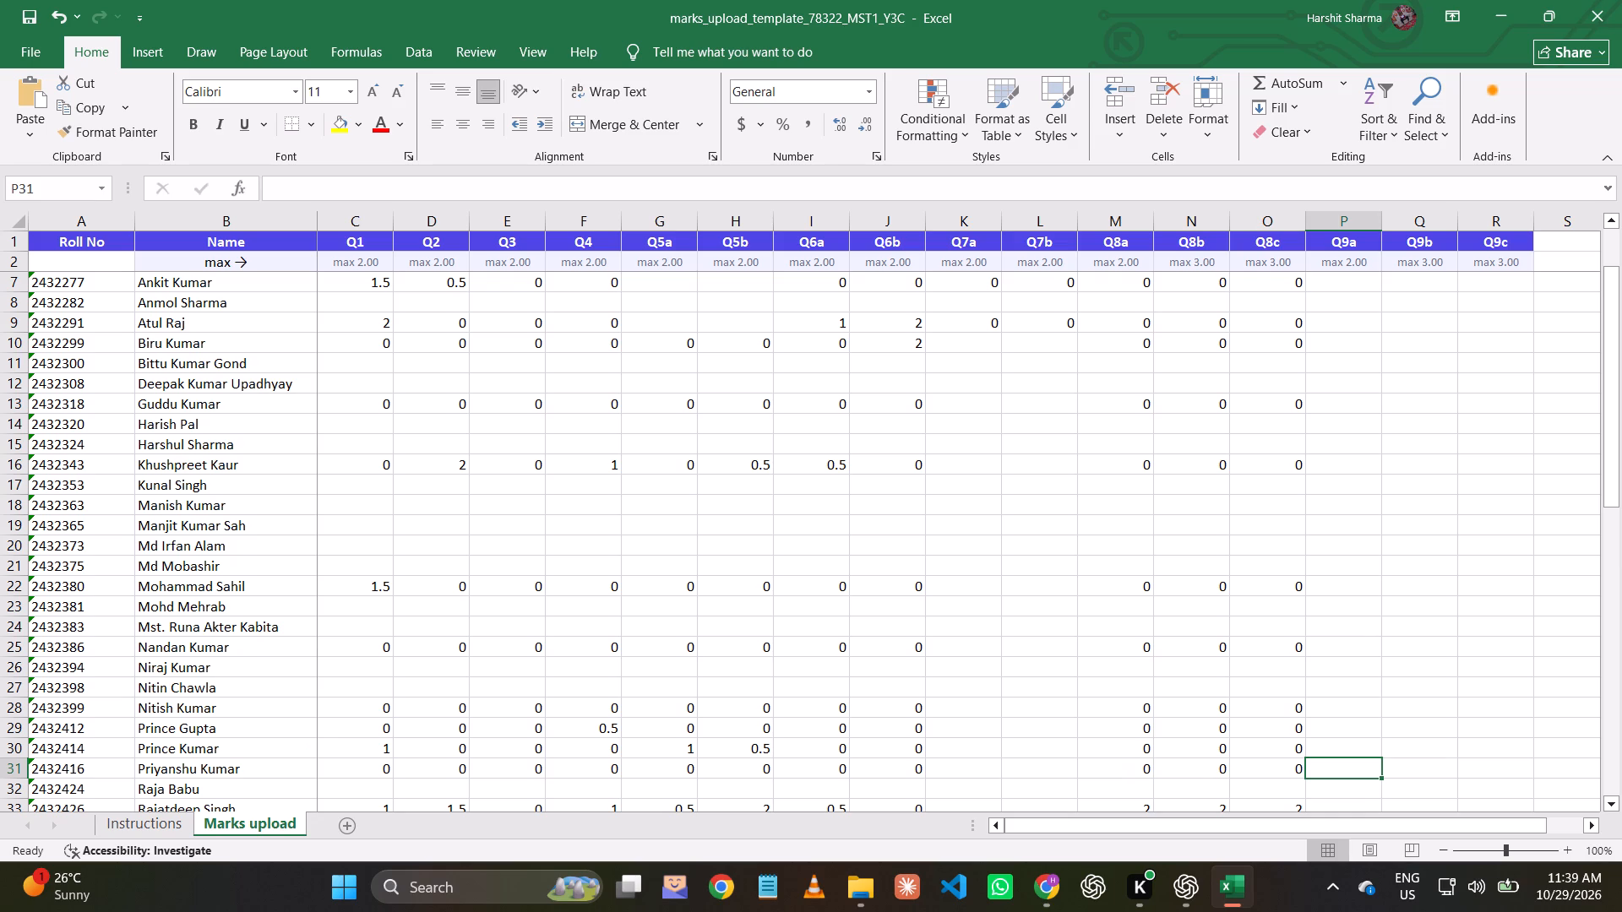
Check the student rows downward from row 31 to find row 45 and go to its Q1 cell.
key(Left)
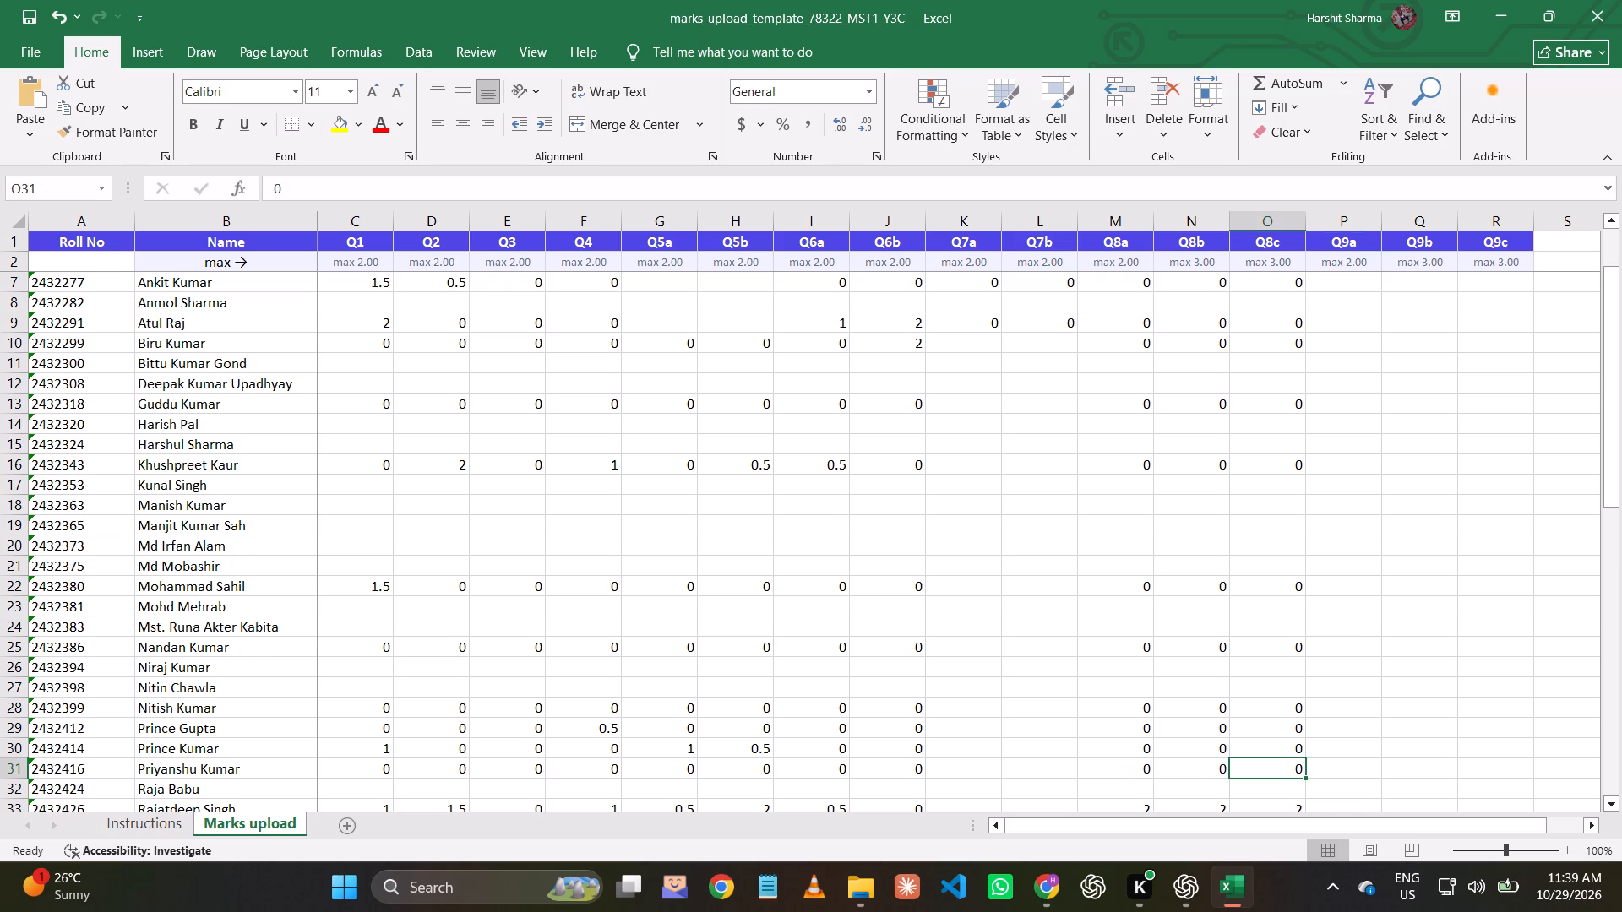
key(Down)
key(Down)
key(Down)
key(Down)
key(Down)
key(Down)
key(Down)
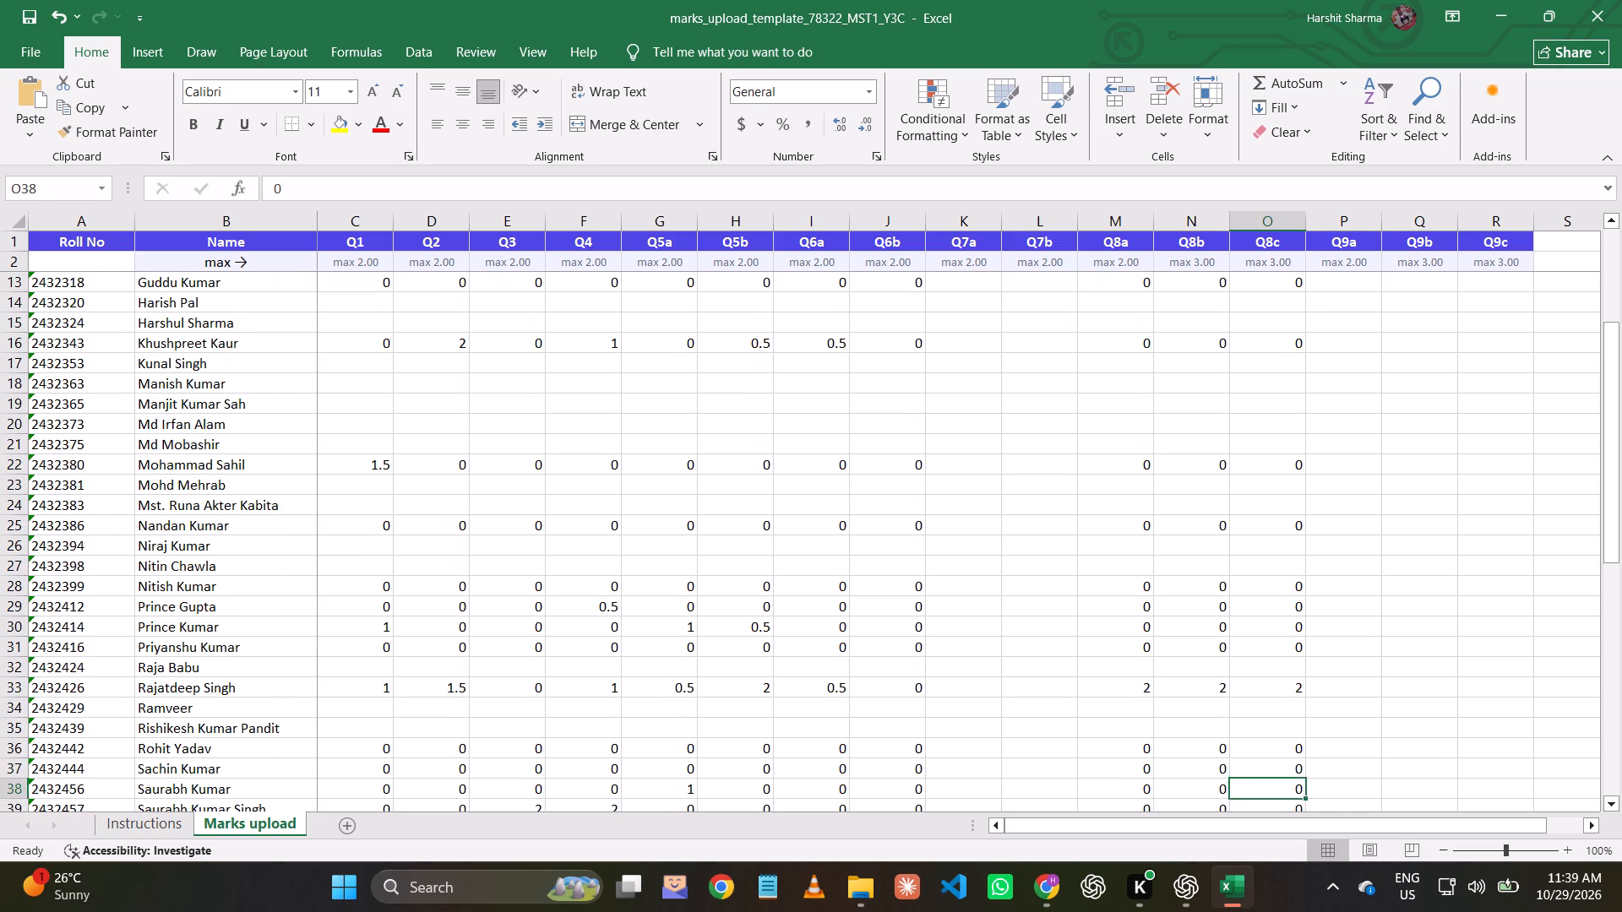
key(Down)
key(Down)
key(Down)
key(Down)
key(Down)
key(Down)
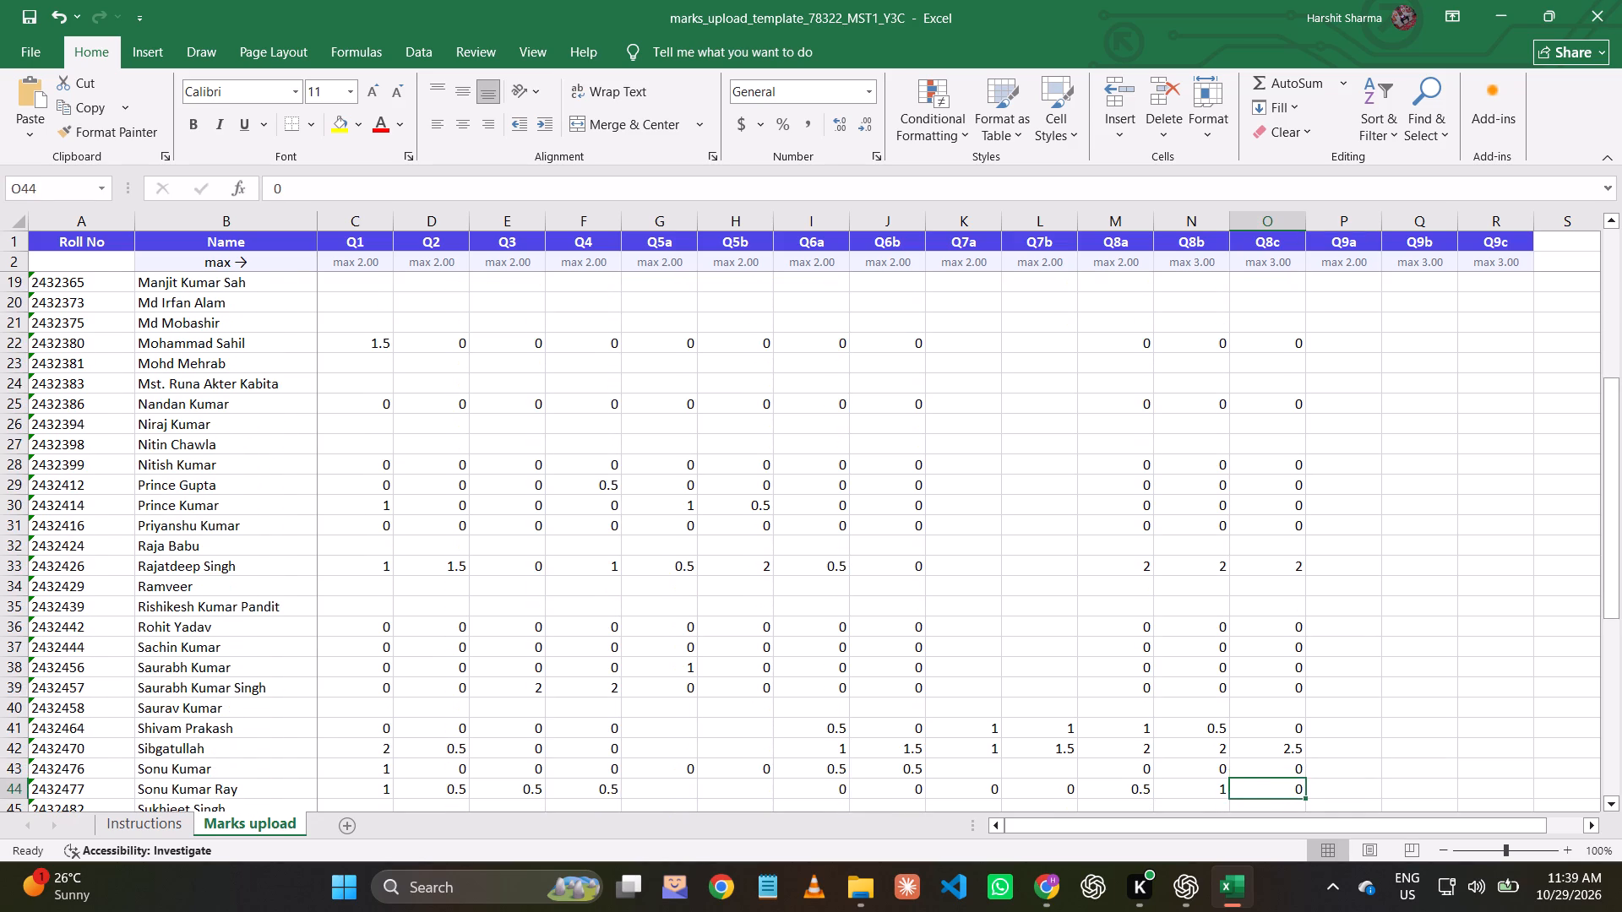
key(Down)
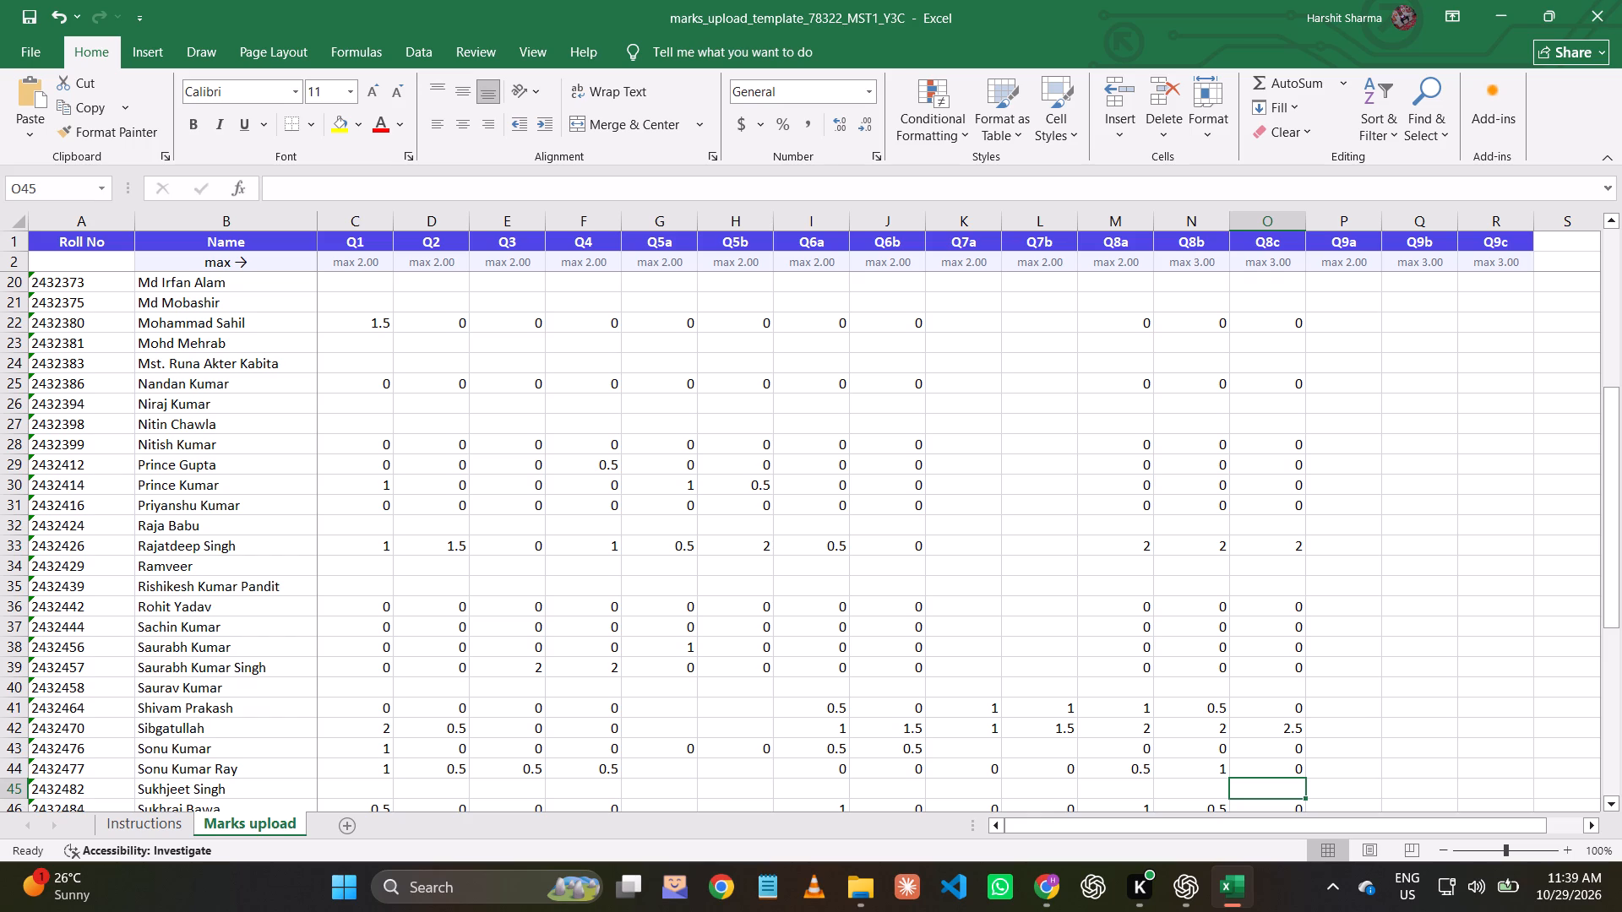
key(Left)
key(Left)
key(Left)
key(Left)
key(Left)
key(Left)
key(Left)
key(Left)
key(Left)
key(Left)
key(Left)
key(Left)
key(Left)
key(Left)
key(Left)
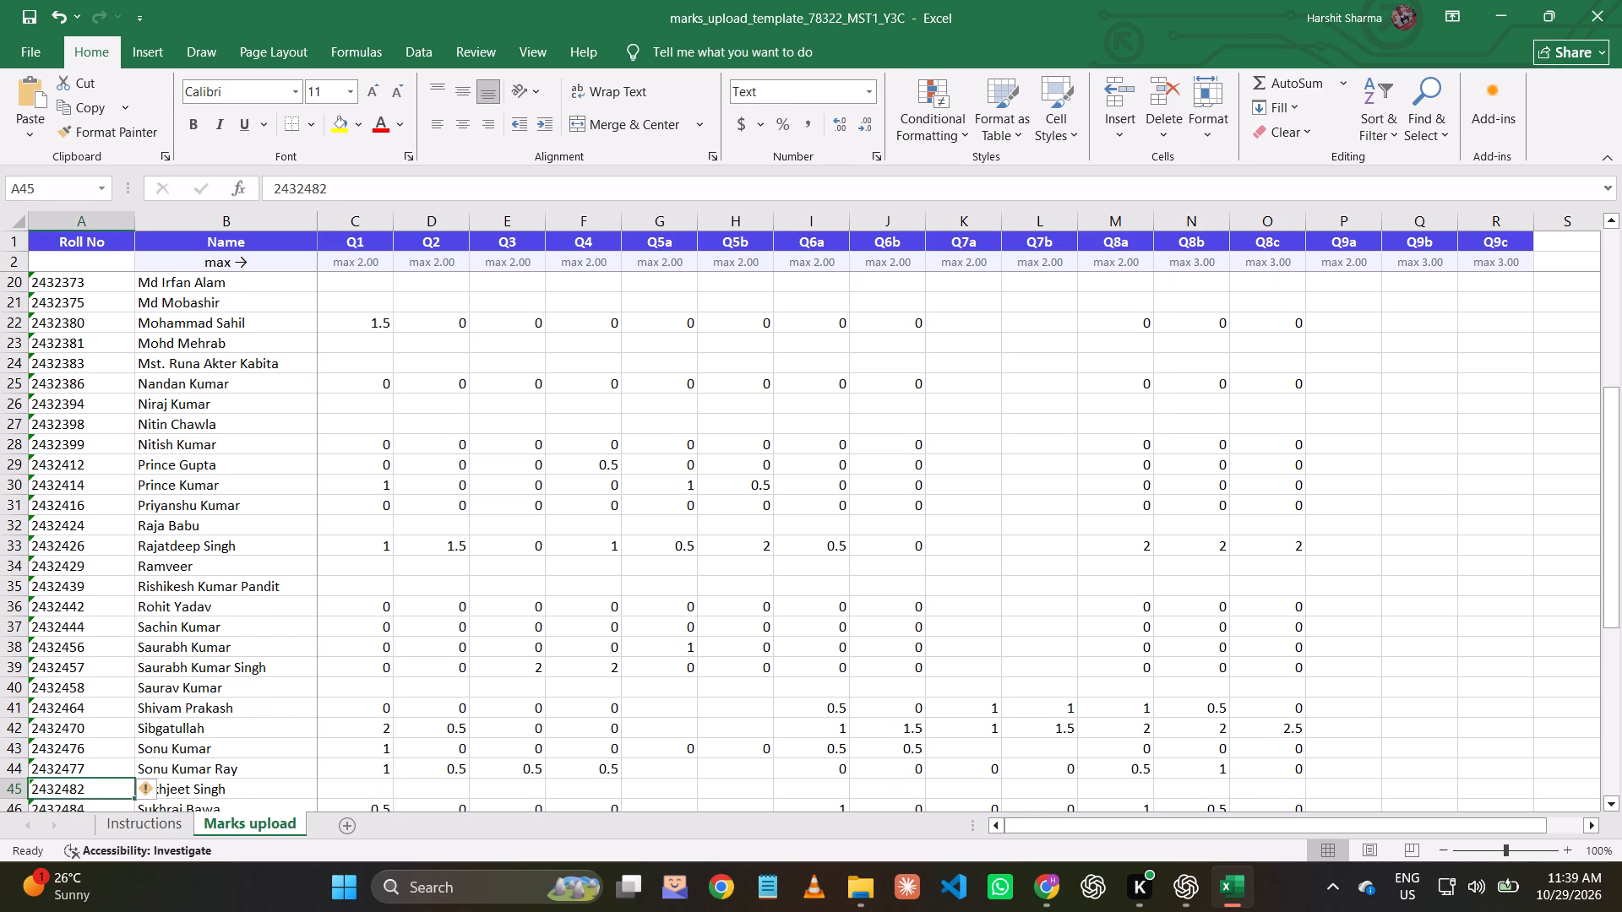
key(Right)
key(Right)
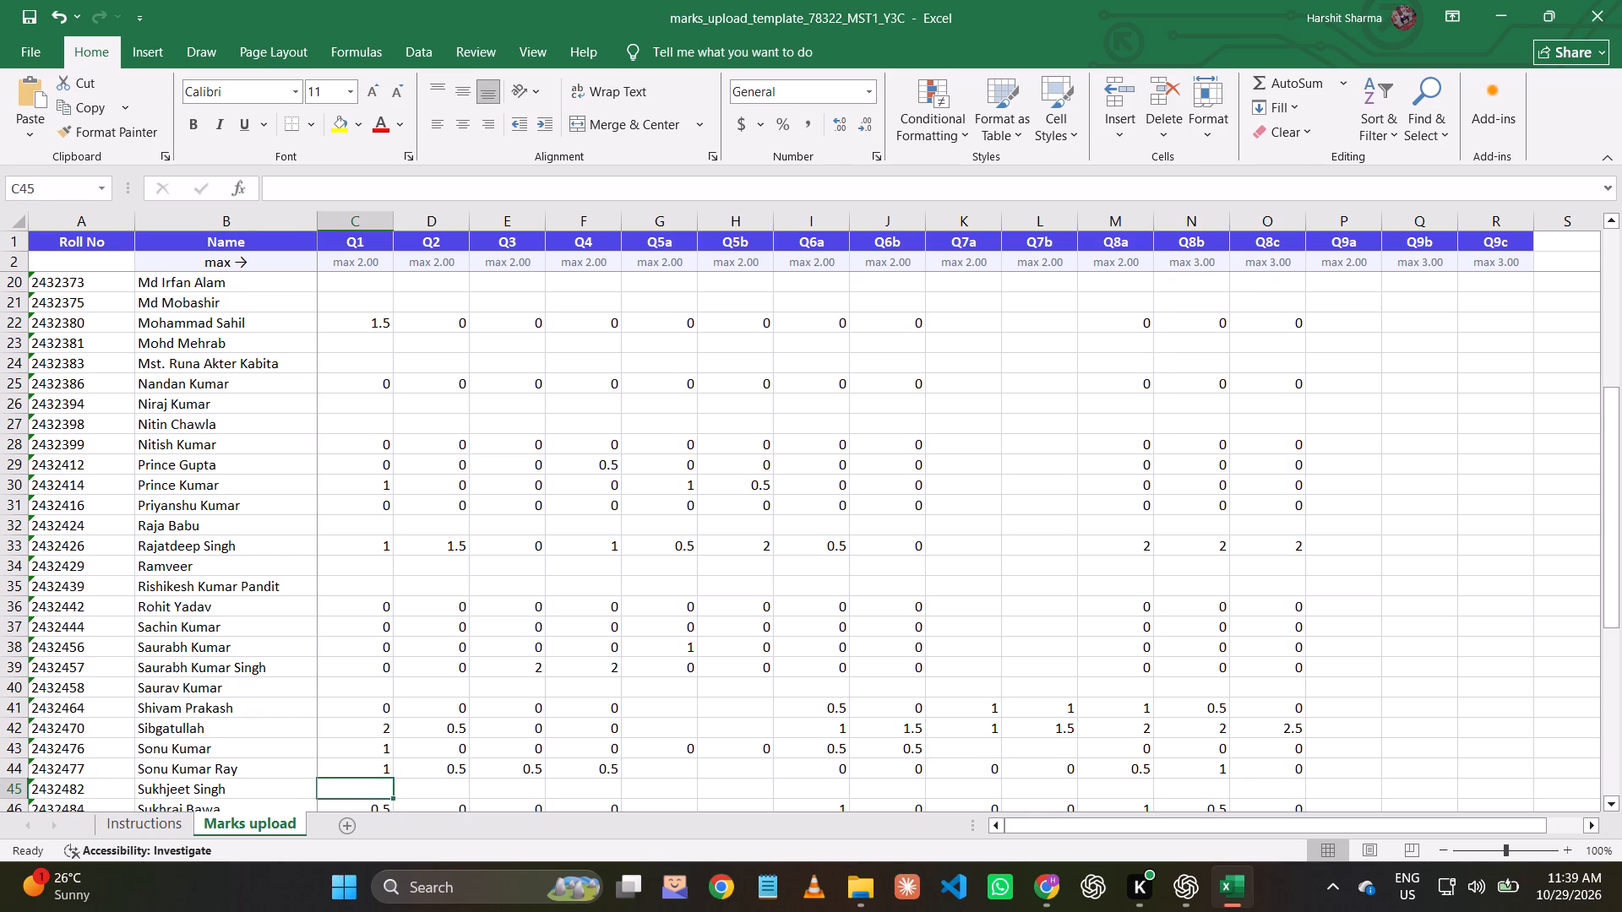
In row 45, enter 0 for each of Q1, Q2, Q3 and Q4.
key(0)
key(Right)
key(0)
key(Right)
key(0)
key(Right)
key(0)
key(Right)
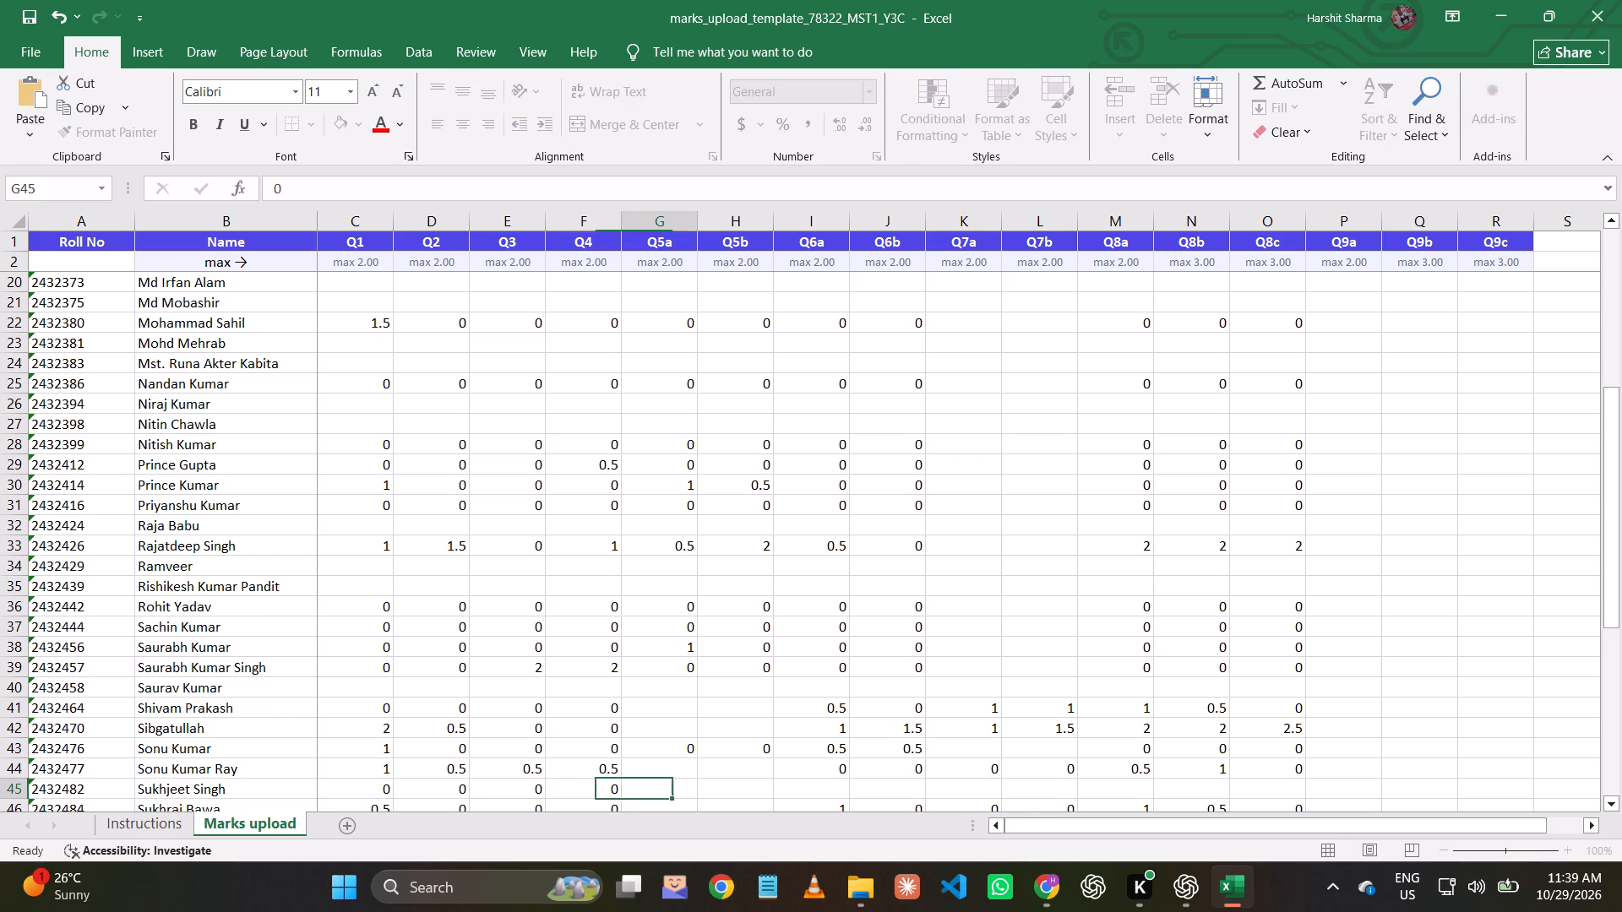
In row 45, enter 2 for Q5a and 0 for each of Q5b, Q6a and Q6b.
key(2)
key(Right)
key(0)
key(Right)
key(0)
key(Right)
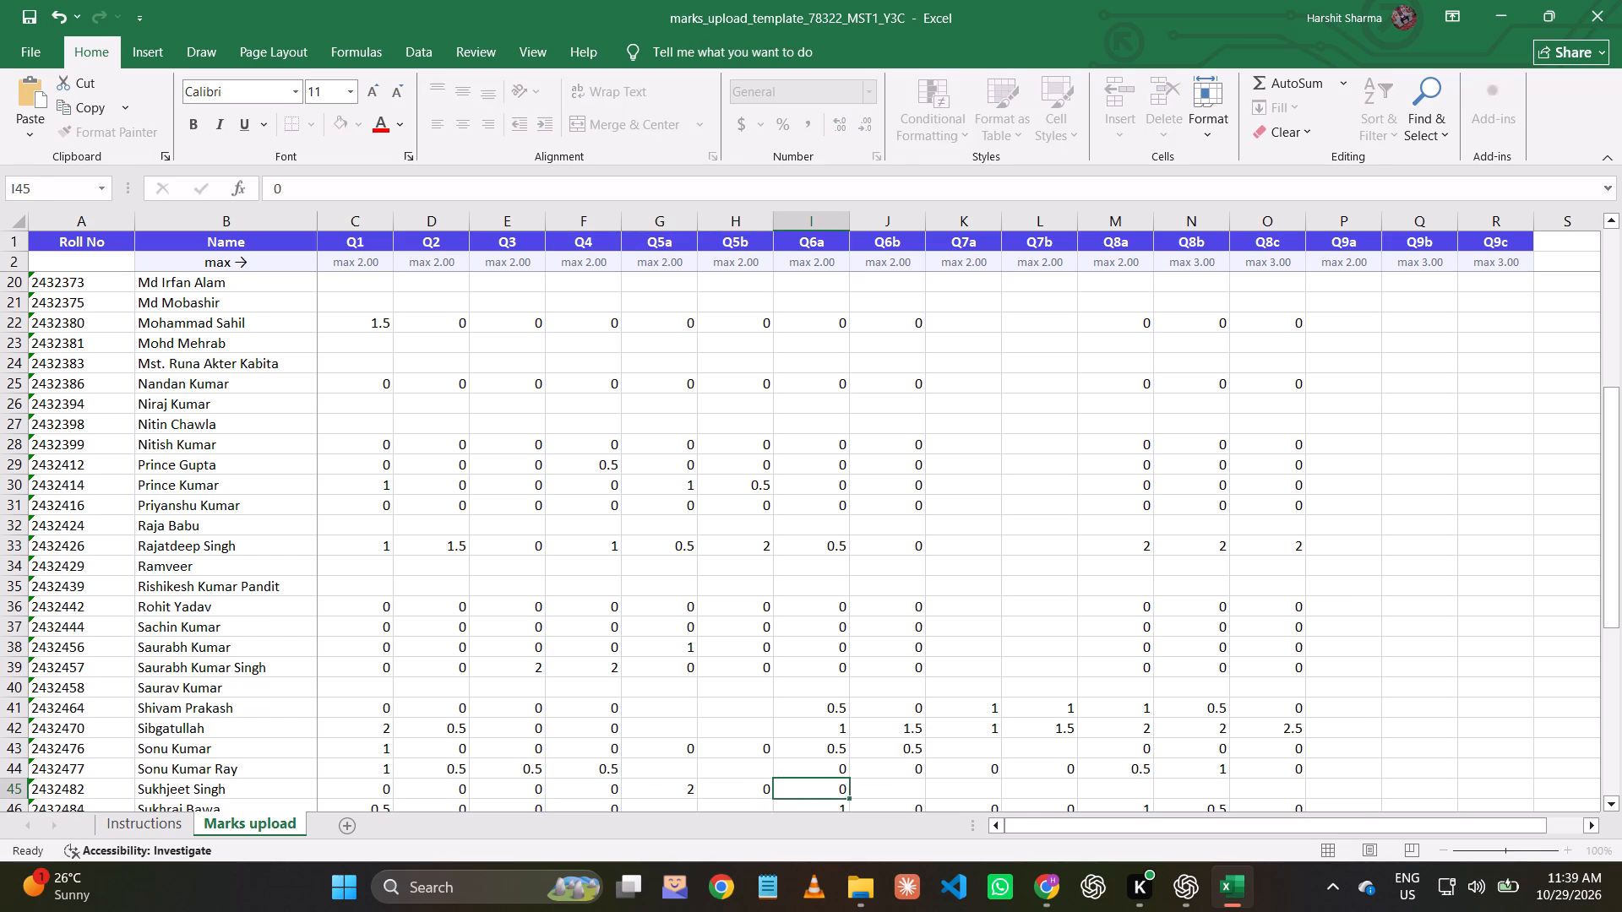
key(0)
key(Right)
Leave Q7a and Q7b blank in row 45 and enter 0 for each of Q8a, Q8b and Q8c.
key(Right)
key(Right)
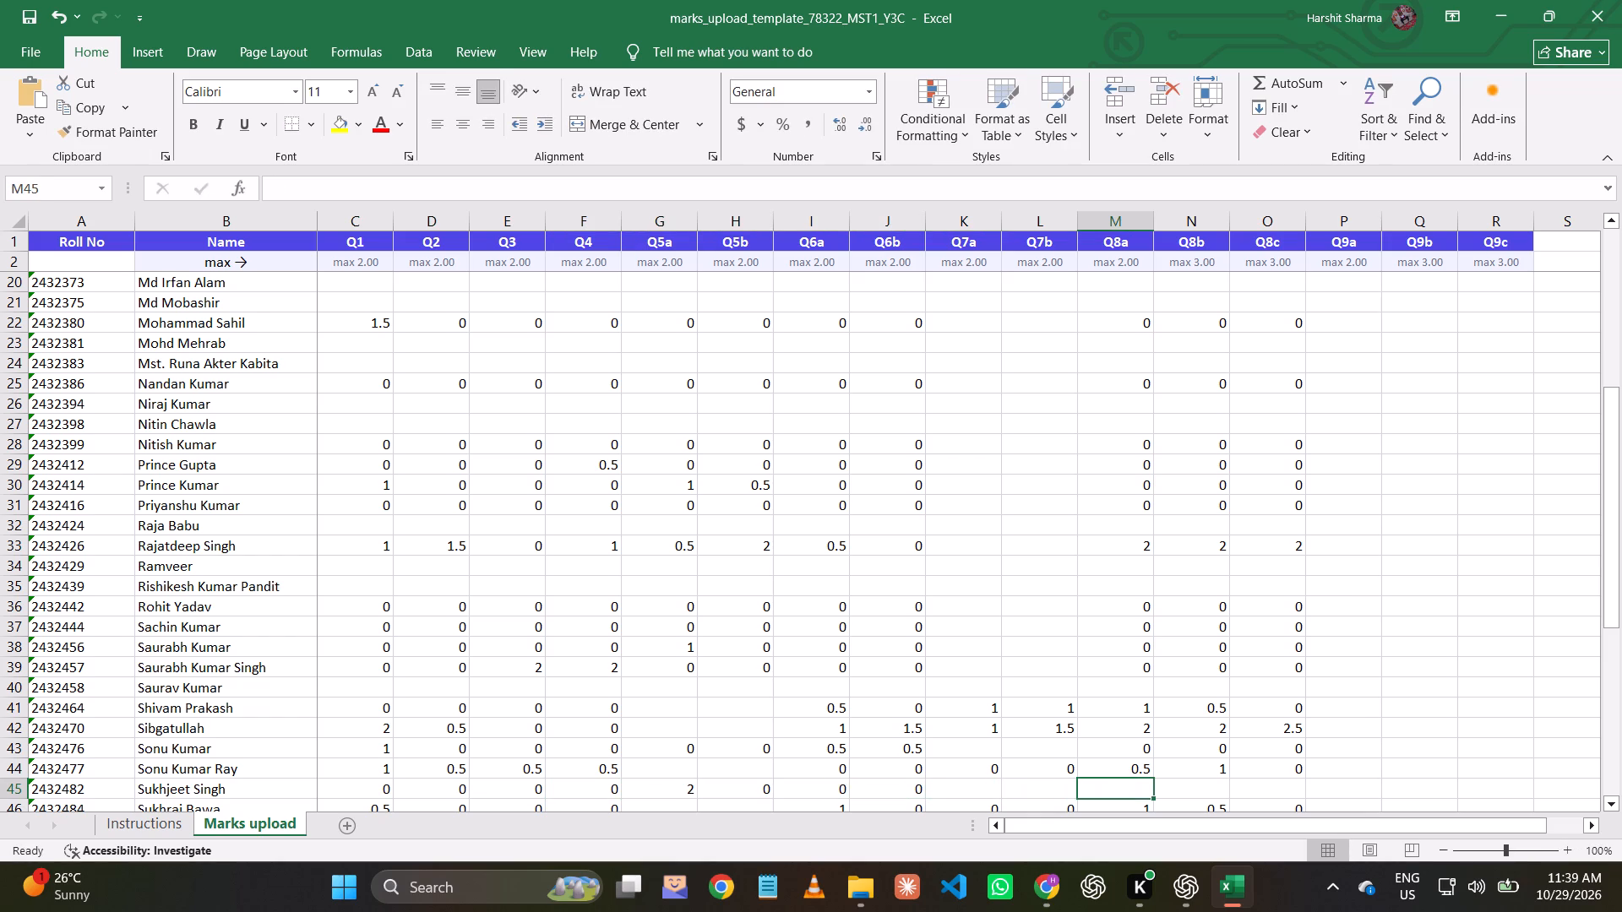
key(Right)
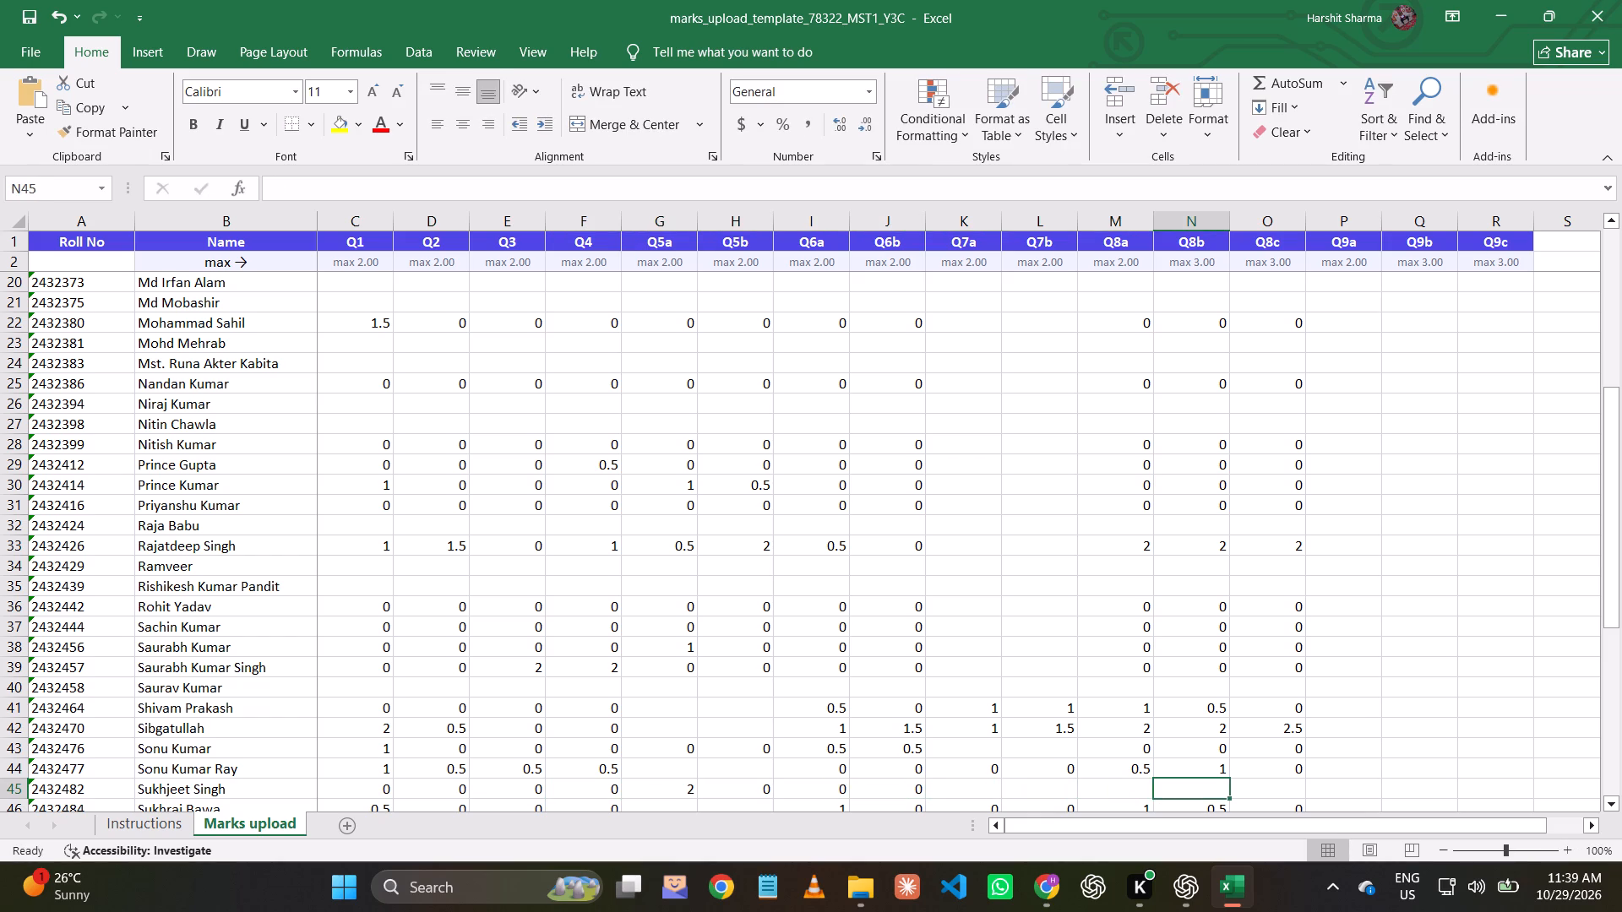
key(Left)
key(0)
key(Right)
key(0)
key(Right)
key(0)
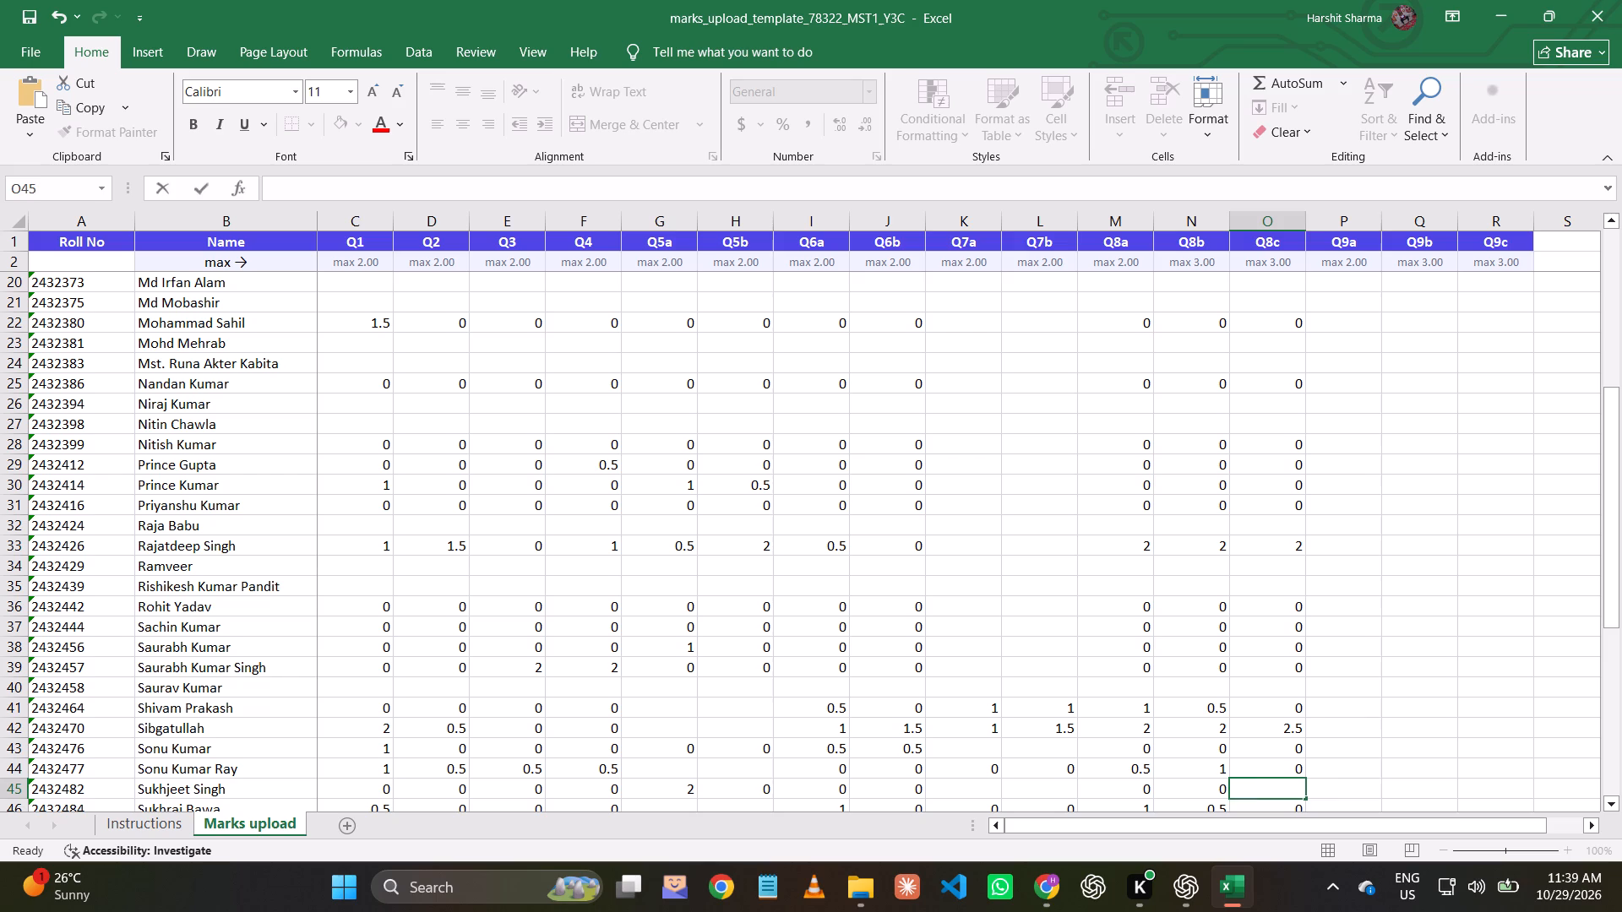
key(Right)
Save the marks workbook with the row 45 entries.
key(ctrl+s)
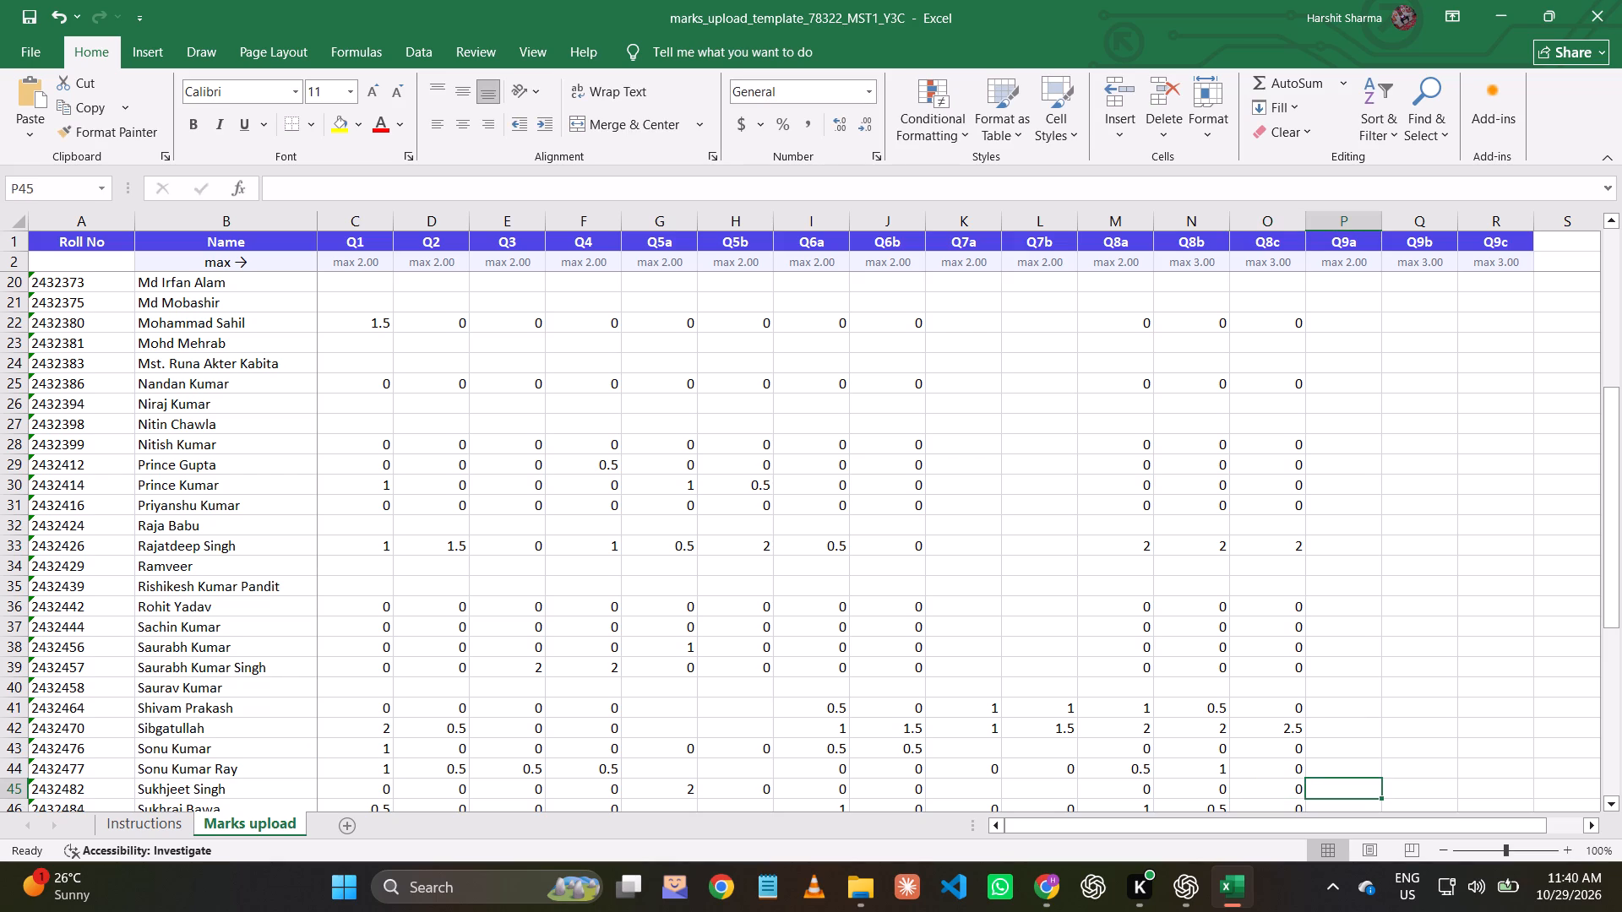
Return to the Q1 column and check the student rows downward from row 45 to reach row 50.
key(Left)
key(Left)
key(Left)
key(Left)
key(Left)
key(Left)
key(Left)
key(Left)
key(Left)
key(Left)
key(Left)
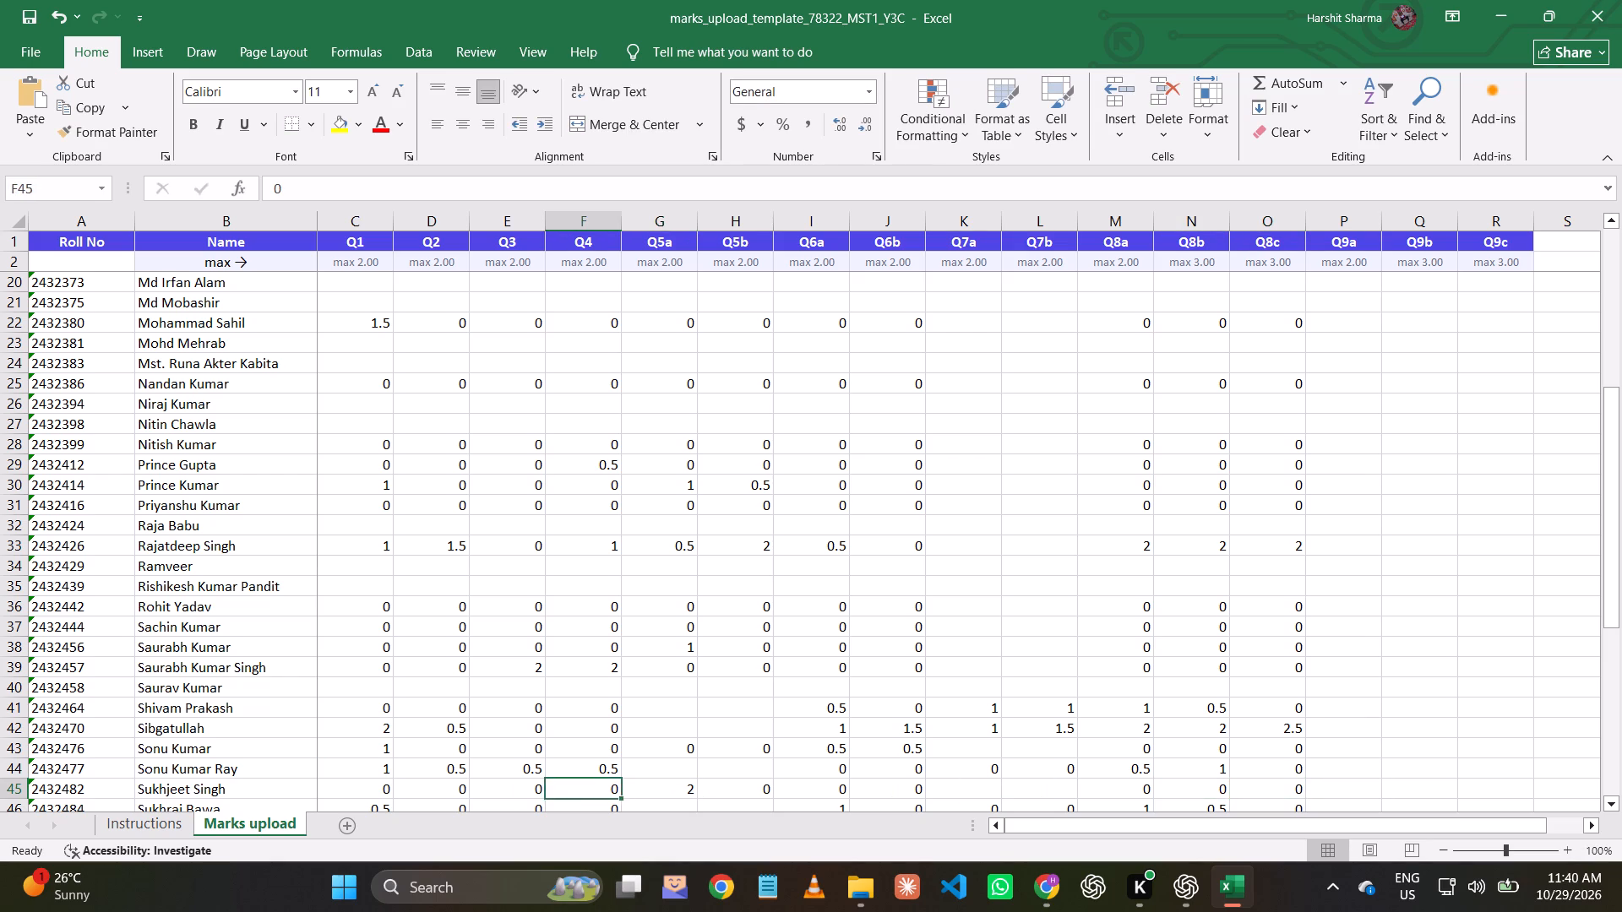
key(Up)
key(Left)
key(Down)
key(Down)
key(Down)
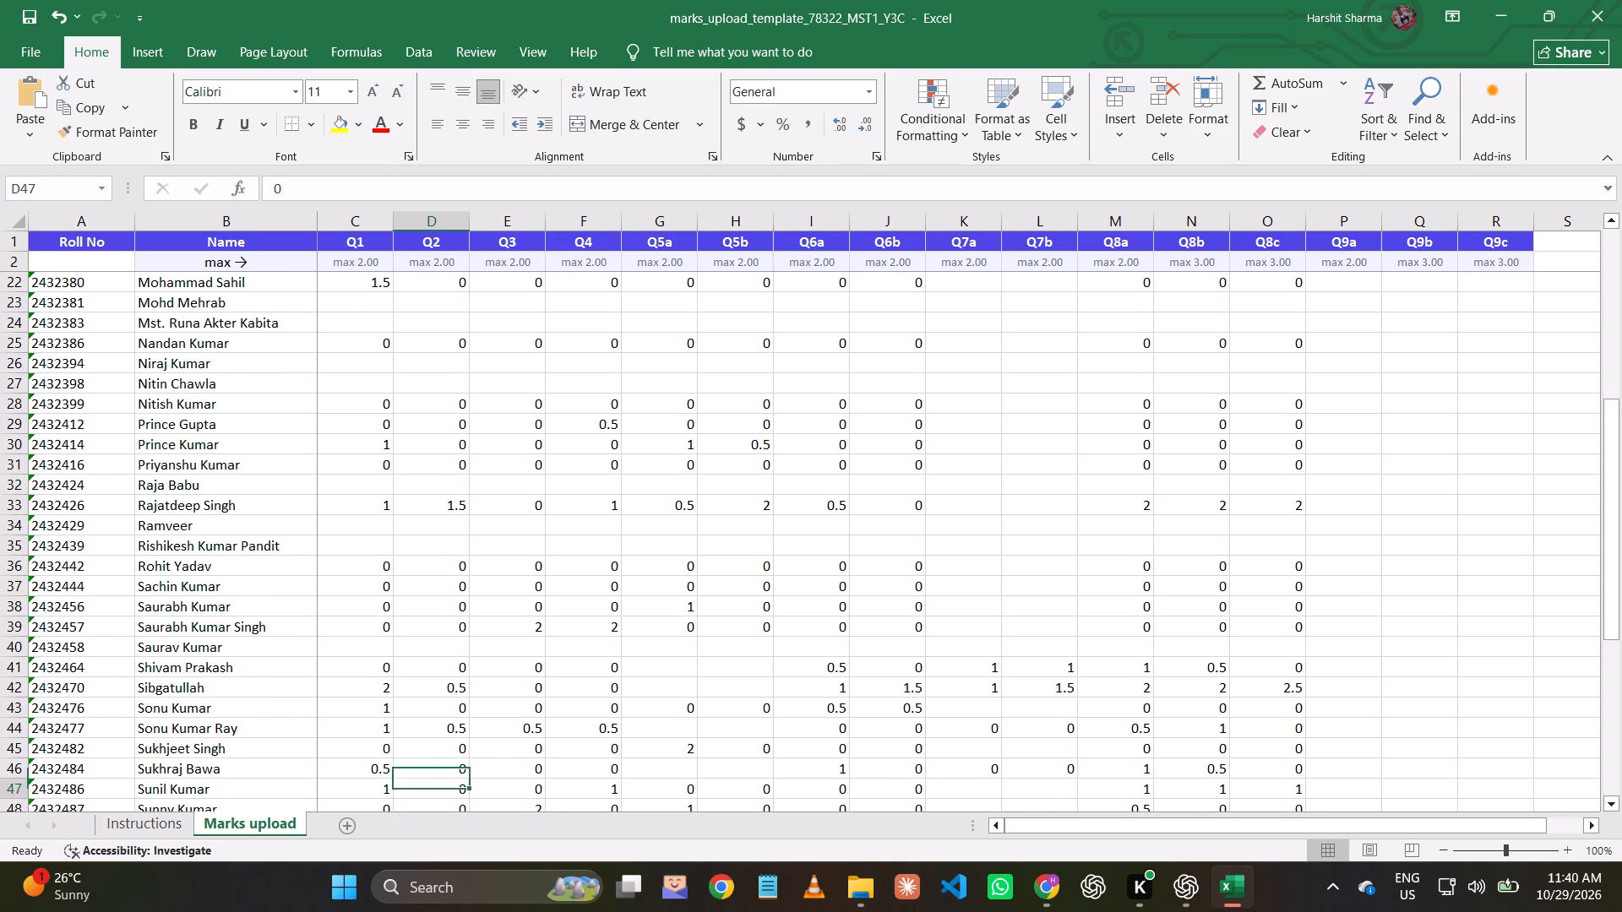
key(Left)
key(Down)
key(Down)
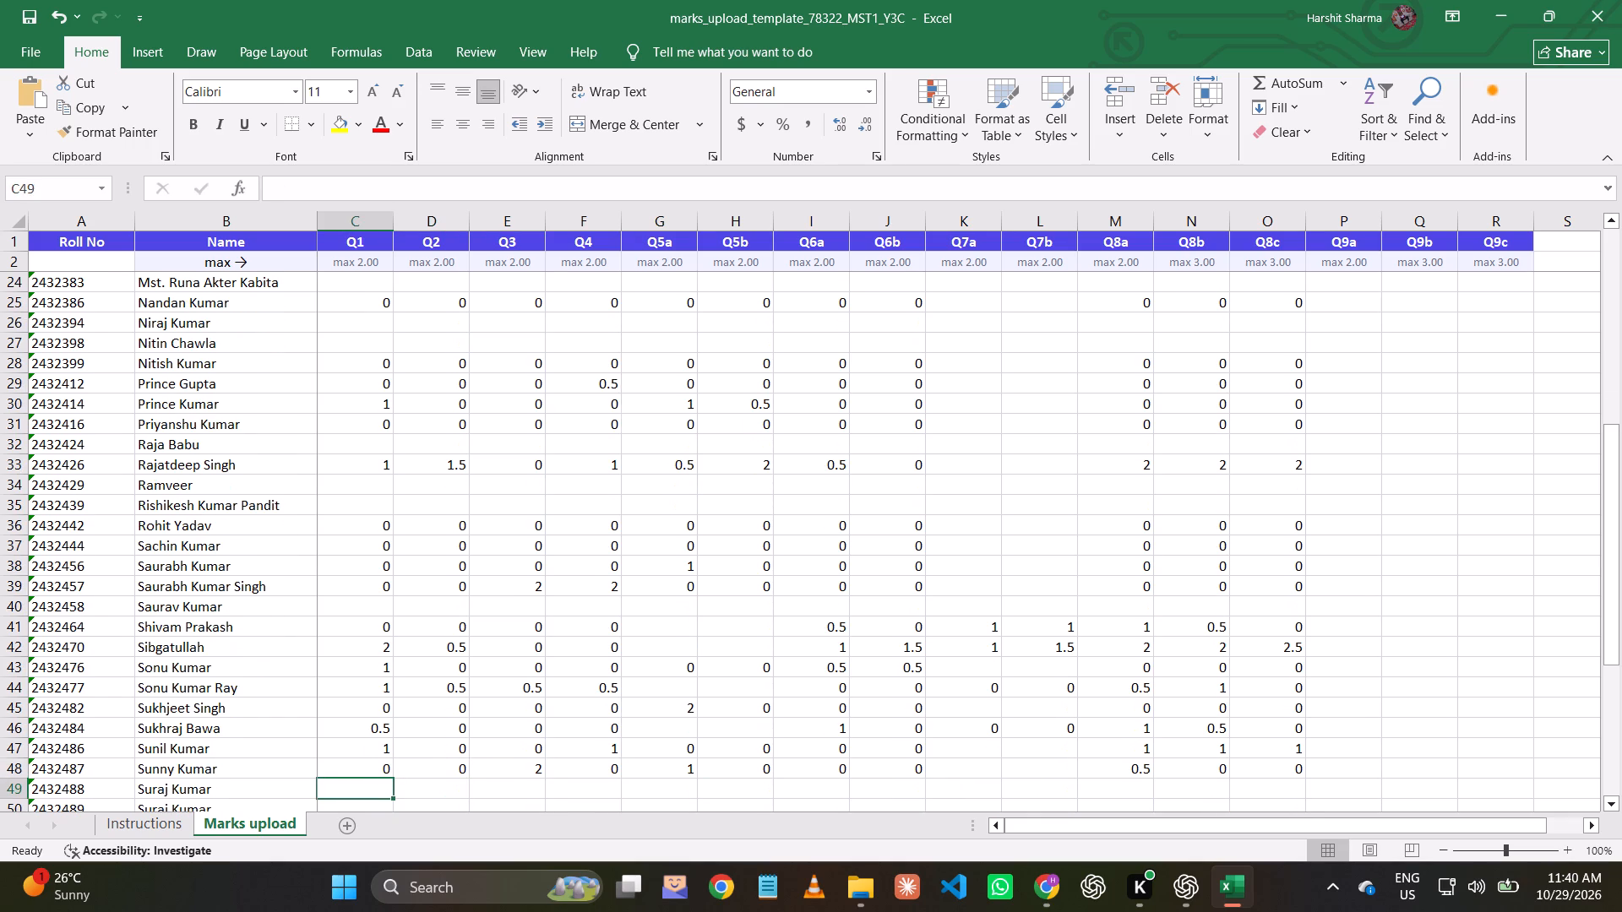
key(Down)
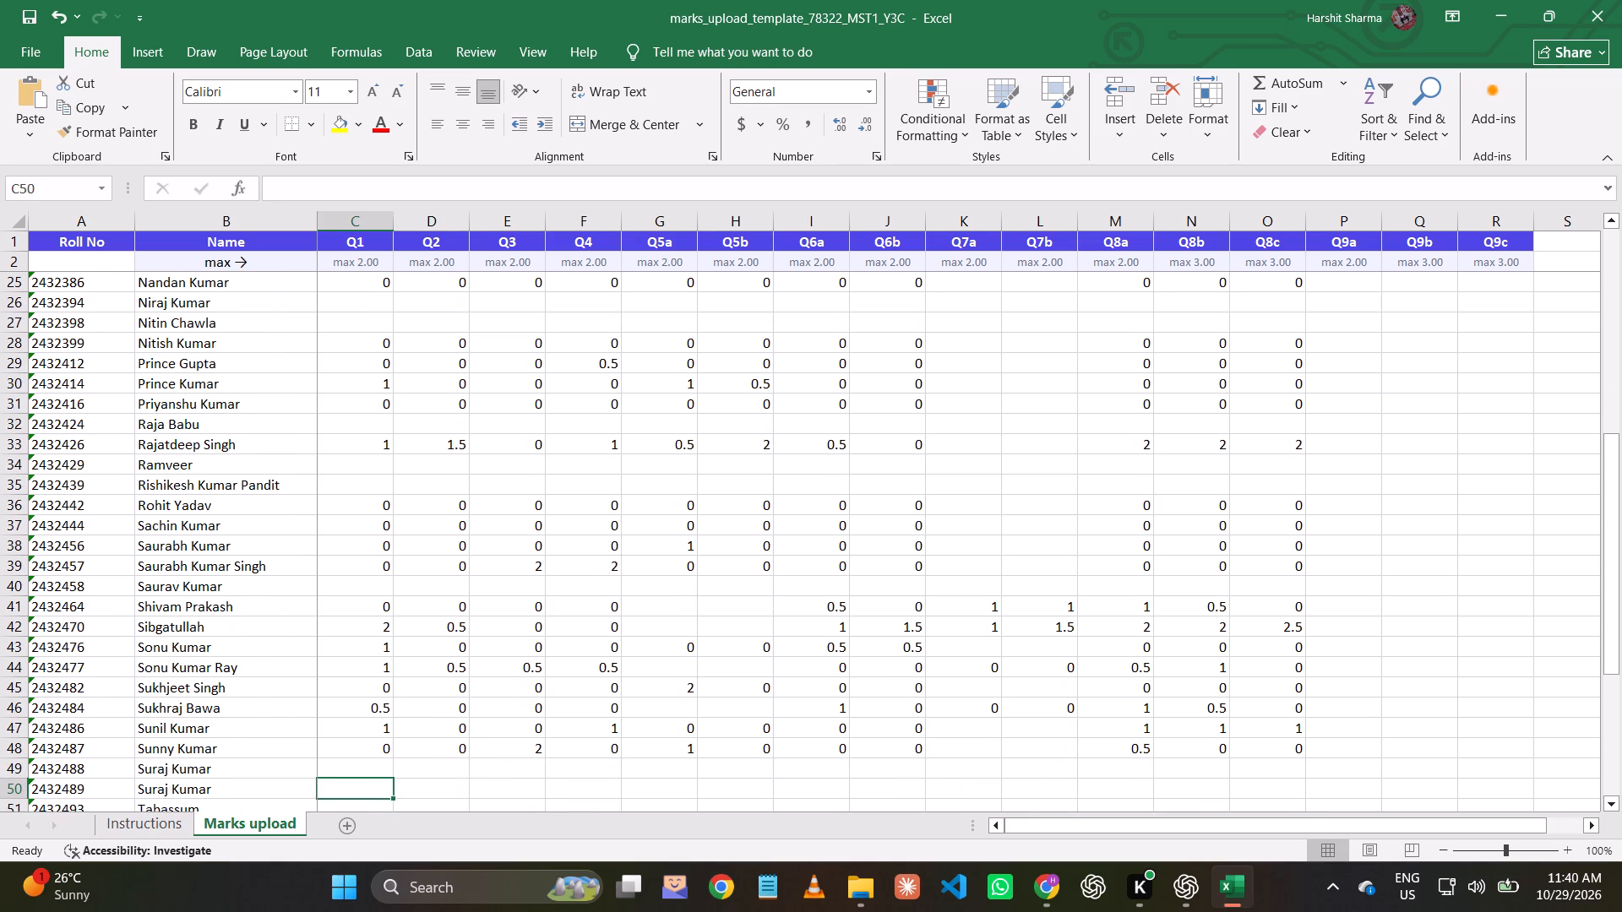
In row 50, enter 0 for each of Q1, Q2, Q3 and Q4.
key(0)
key(Right)
key(0)
key(Right)
key(0)
key(Right)
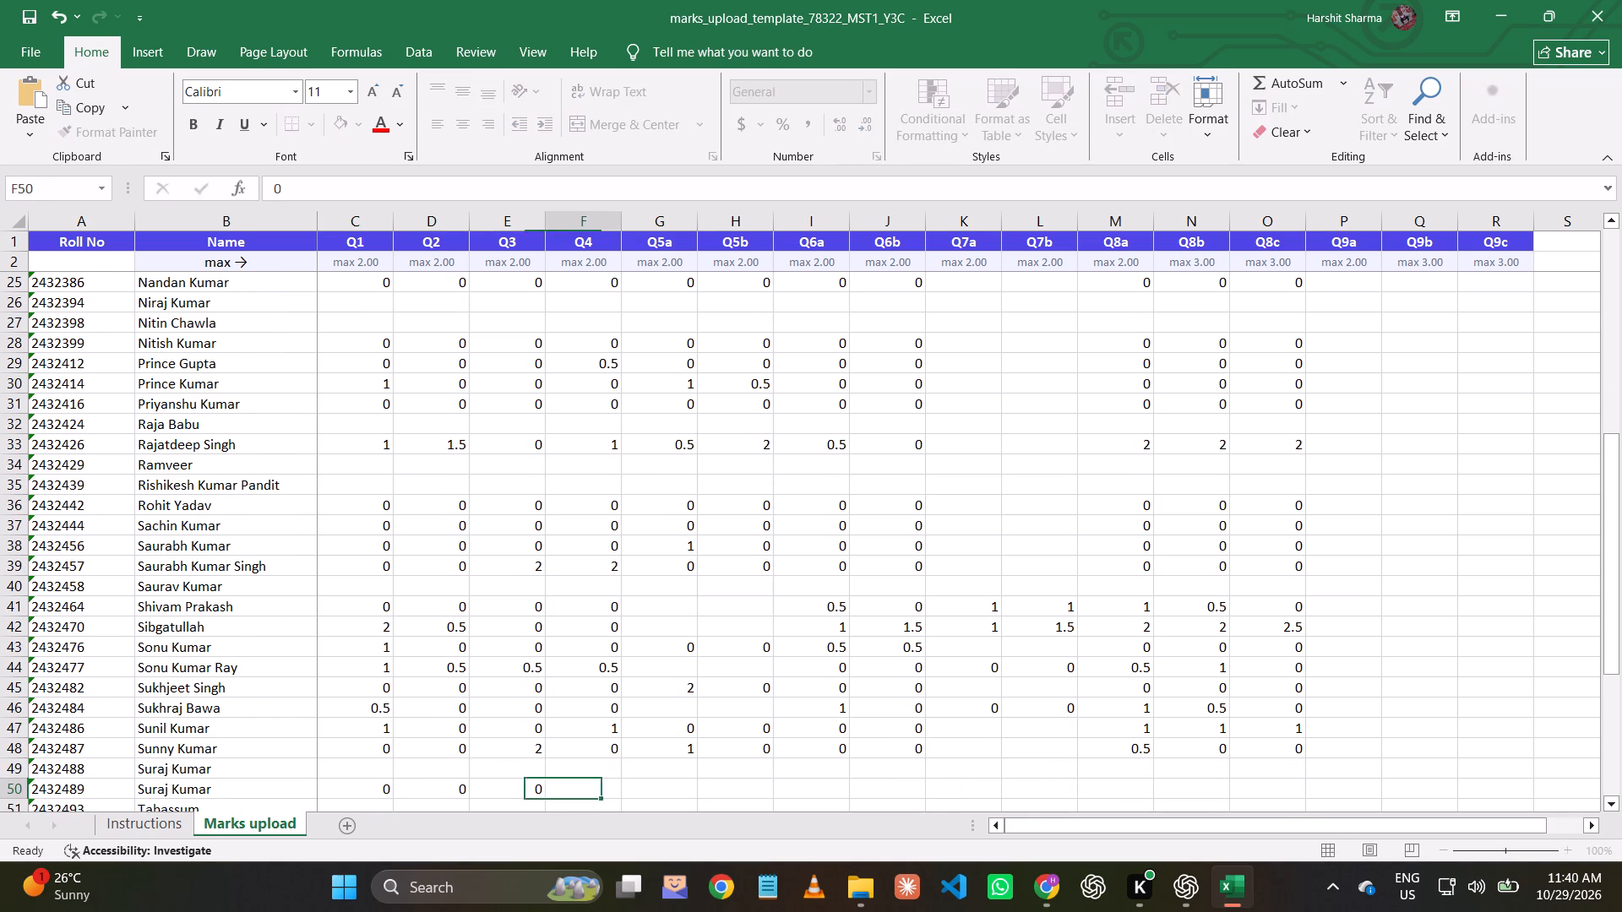
key(0)
key(Right)
In row 50, enter 0 for each of Q5a, Q5b, Q6a and Q6b.
key(0)
key(Right)
key(0)
key(Right)
key(Right)
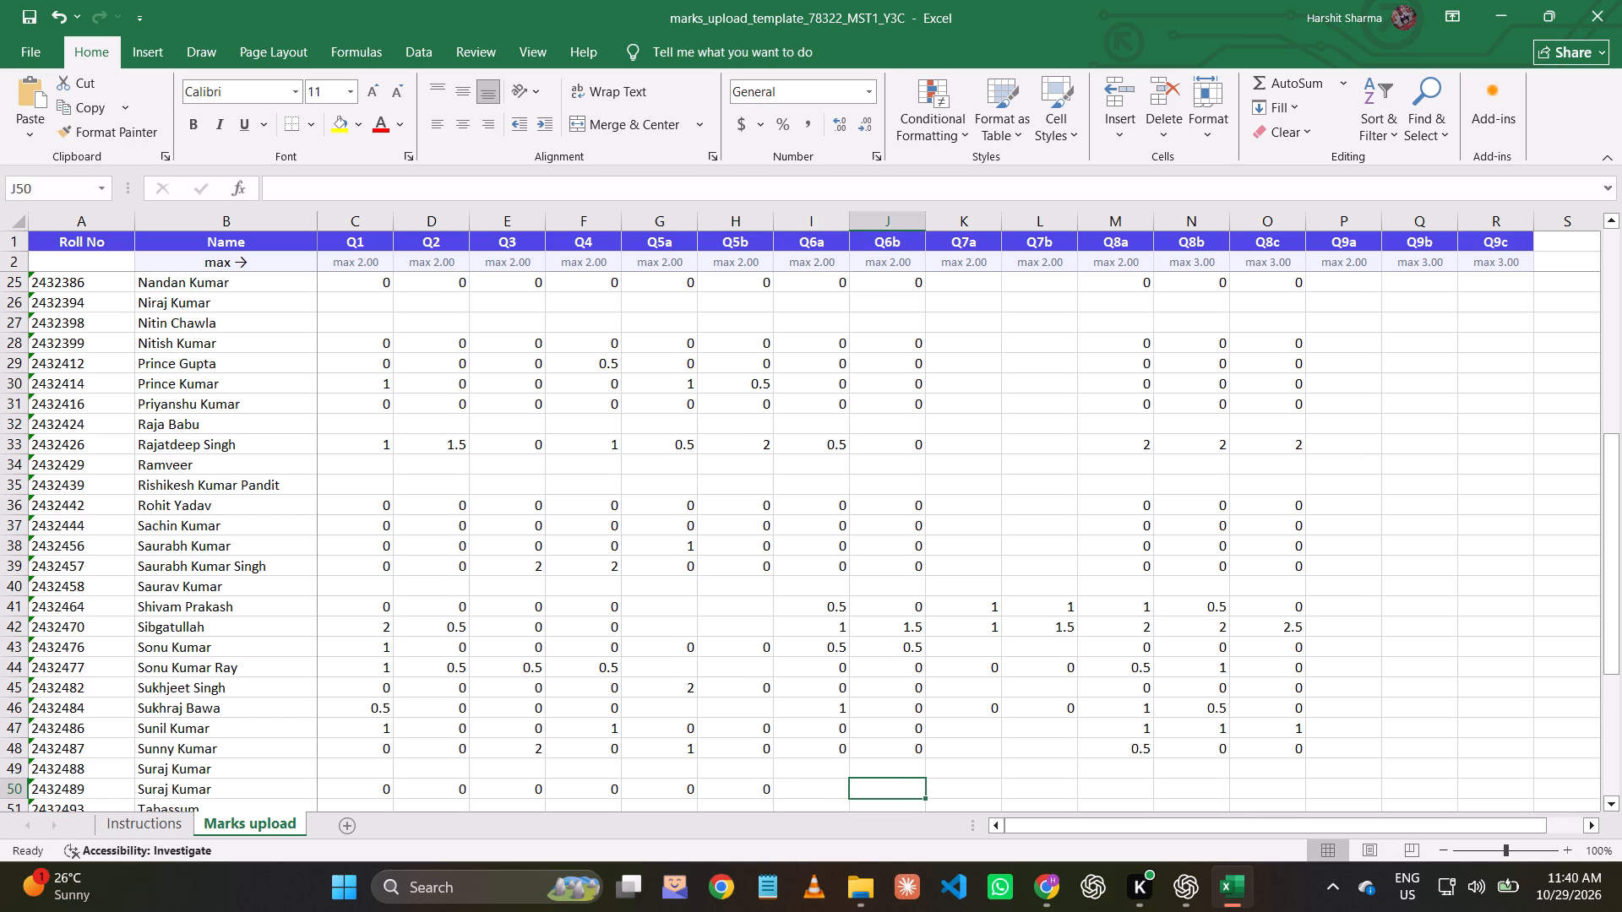
key(Left)
key(0)
key(Right)
key(0)
key(Right)
Leave Q7a and Q7b blank in row 50 and enter 0 for each of Q8a, Q8b and Q8c.
key(Right)
key(Right)
key(Right)
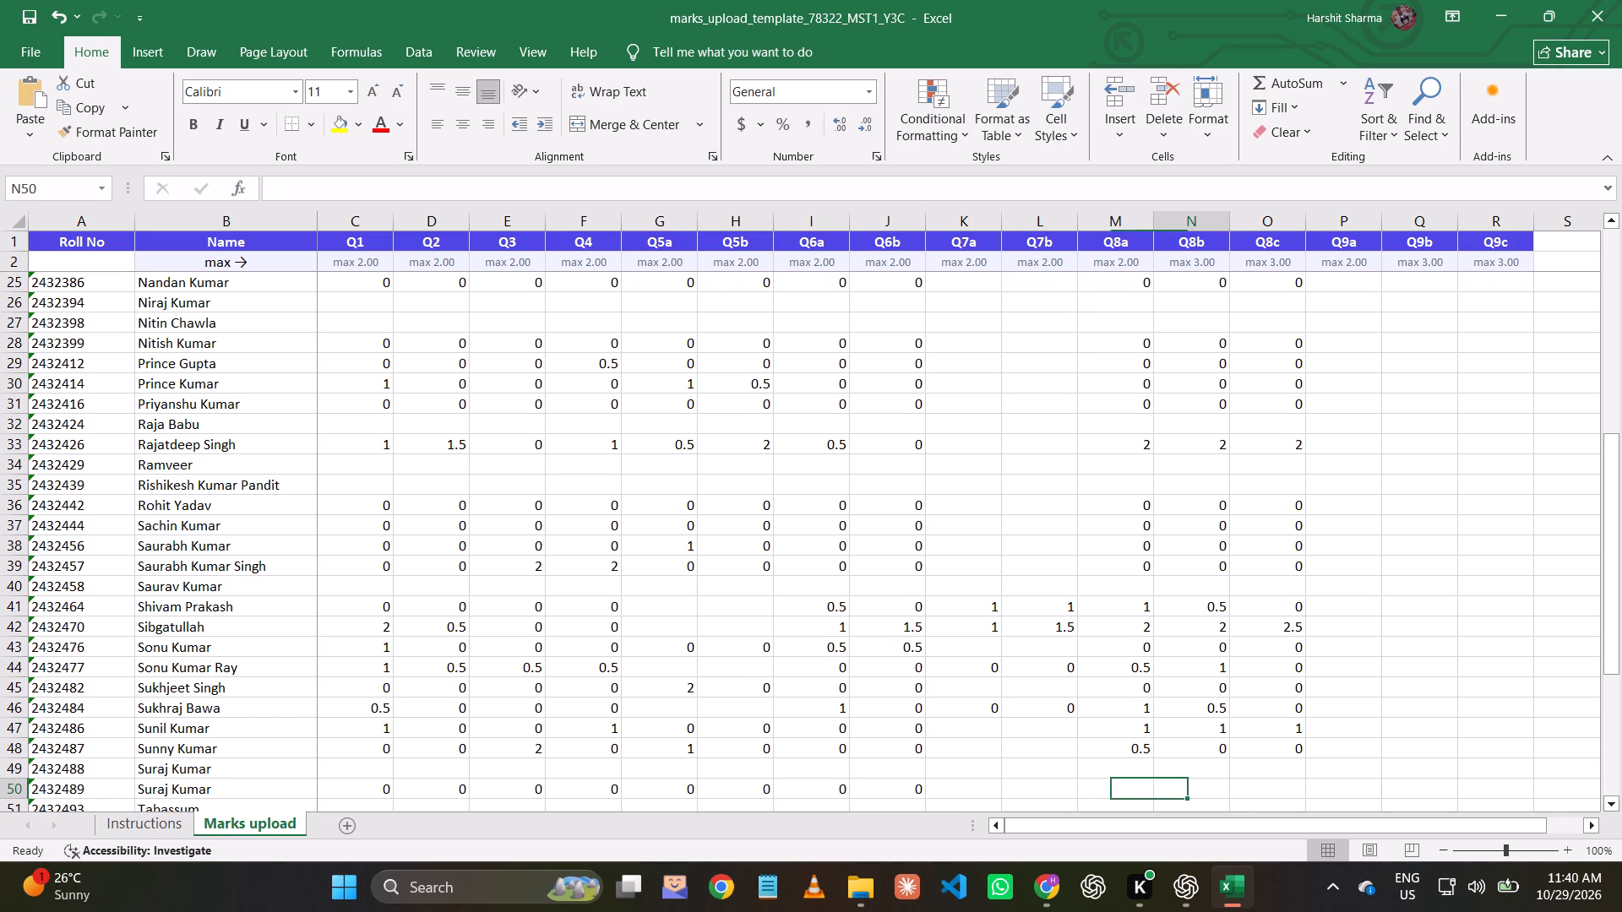
key(Left)
key(0)
key(Right)
key(0)
key(Right)
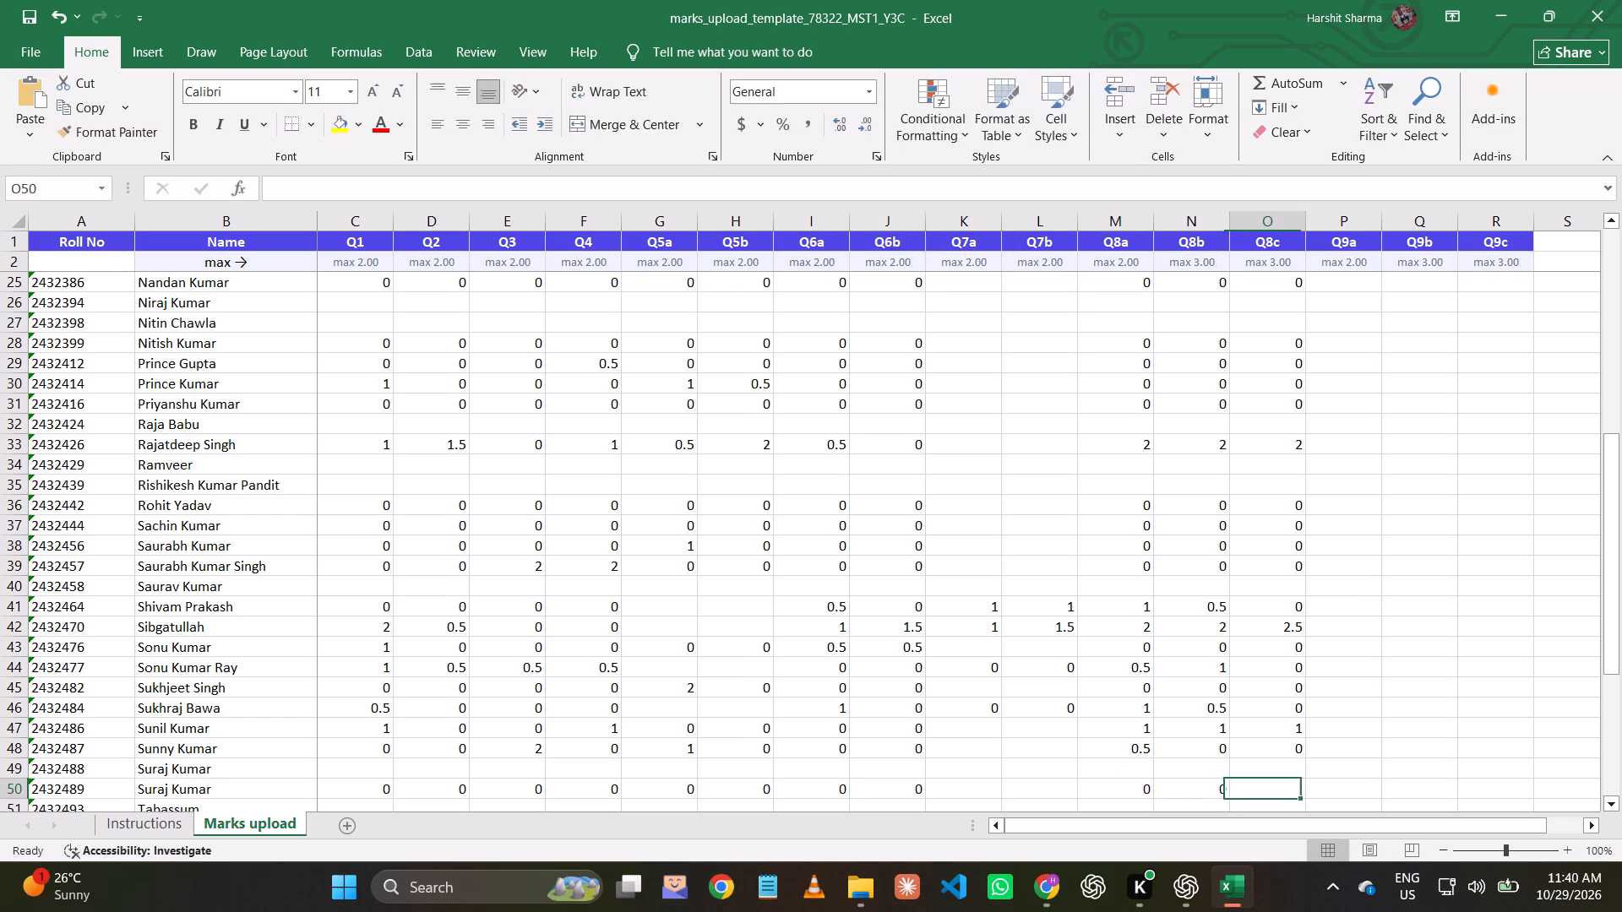
key(0)
key(Right)
Save the marks workbook with the row 50 entries.
key(ctrl+s)
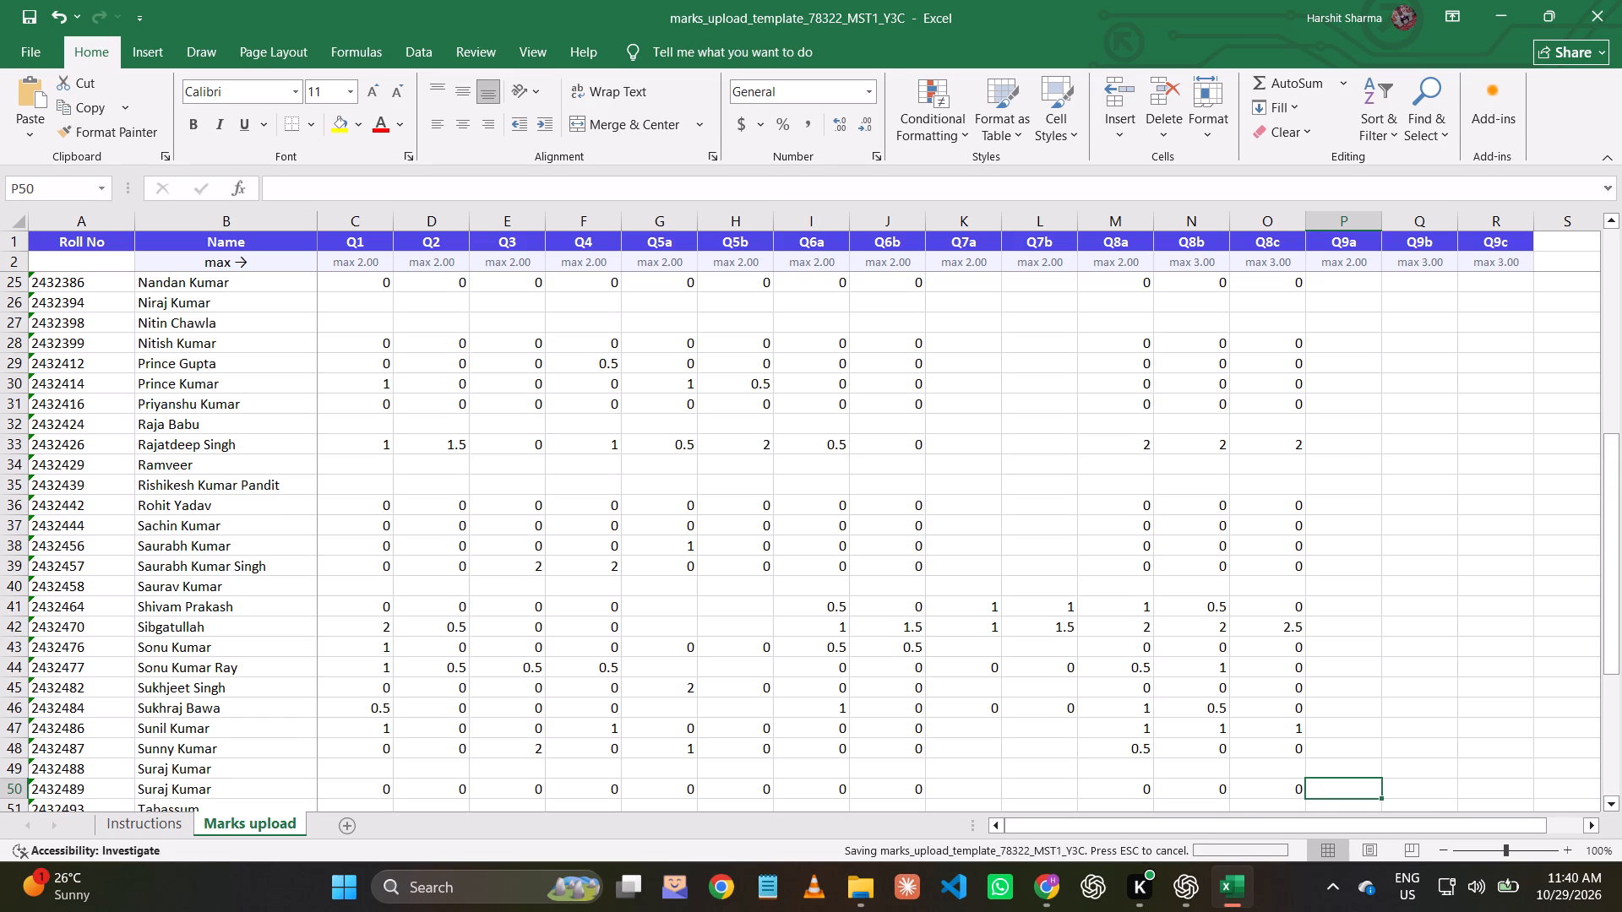
Check the student names upward from row 50 to find row 40 and go to its Q1 cell.
key(Left)
key(Left)
key(Left)
key(Left)
key(Left)
key(Left)
key(Left)
key(Left)
key(Left)
key(Left)
key(Left)
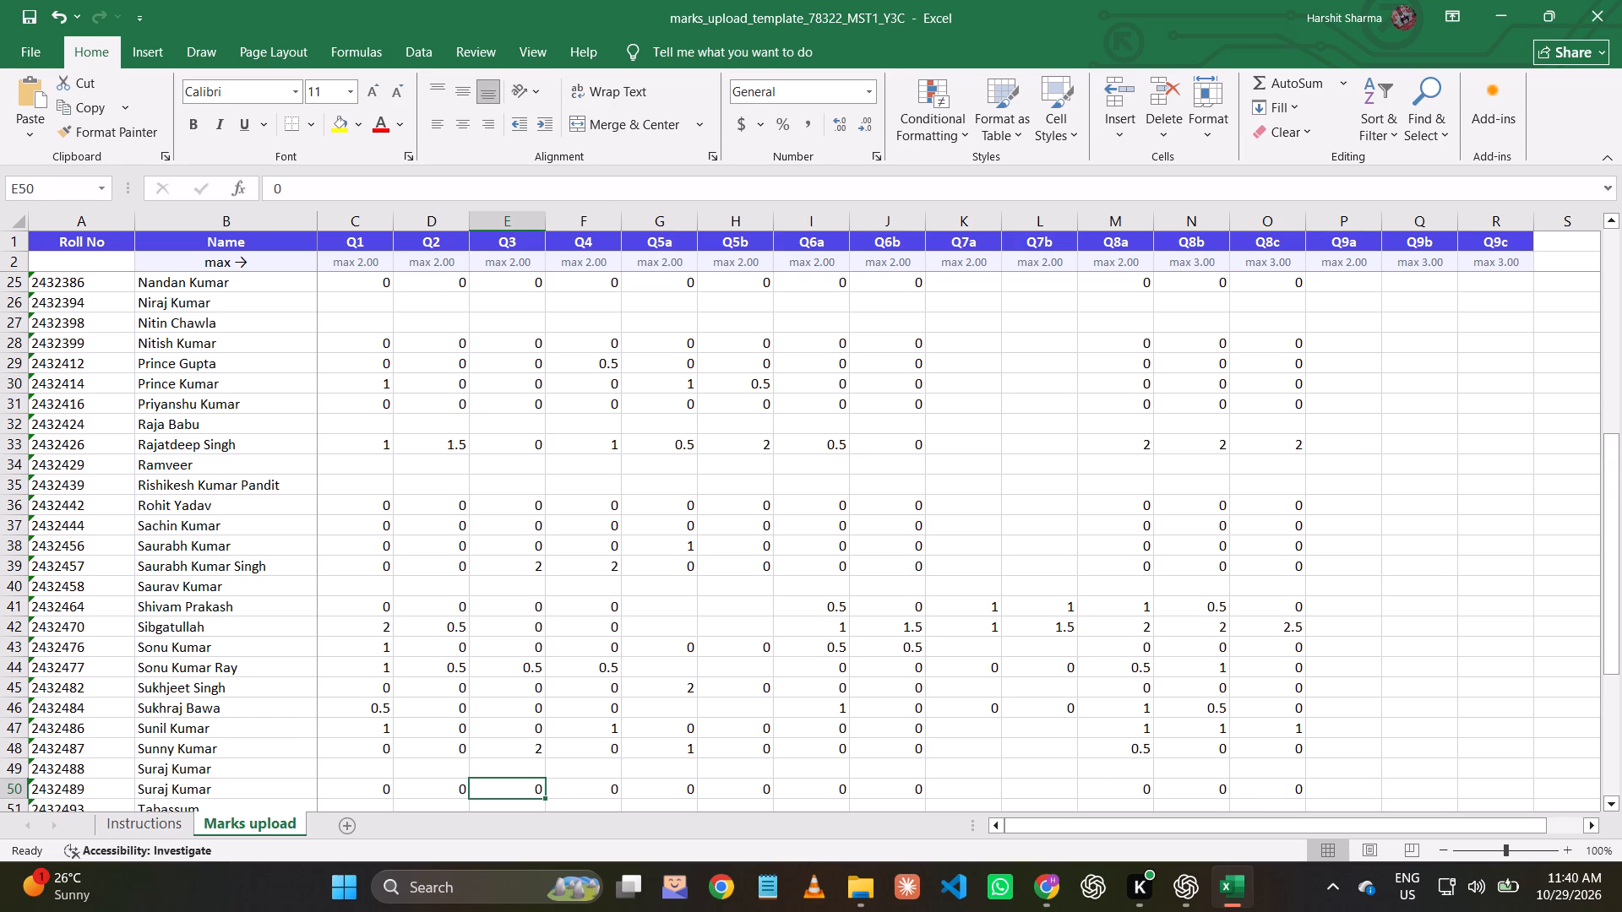
key(Up)
key(Left)
key(Up)
key(Up)
key(Up)
key(Up)
key(Up)
key(Up)
key(Left)
key(Left)
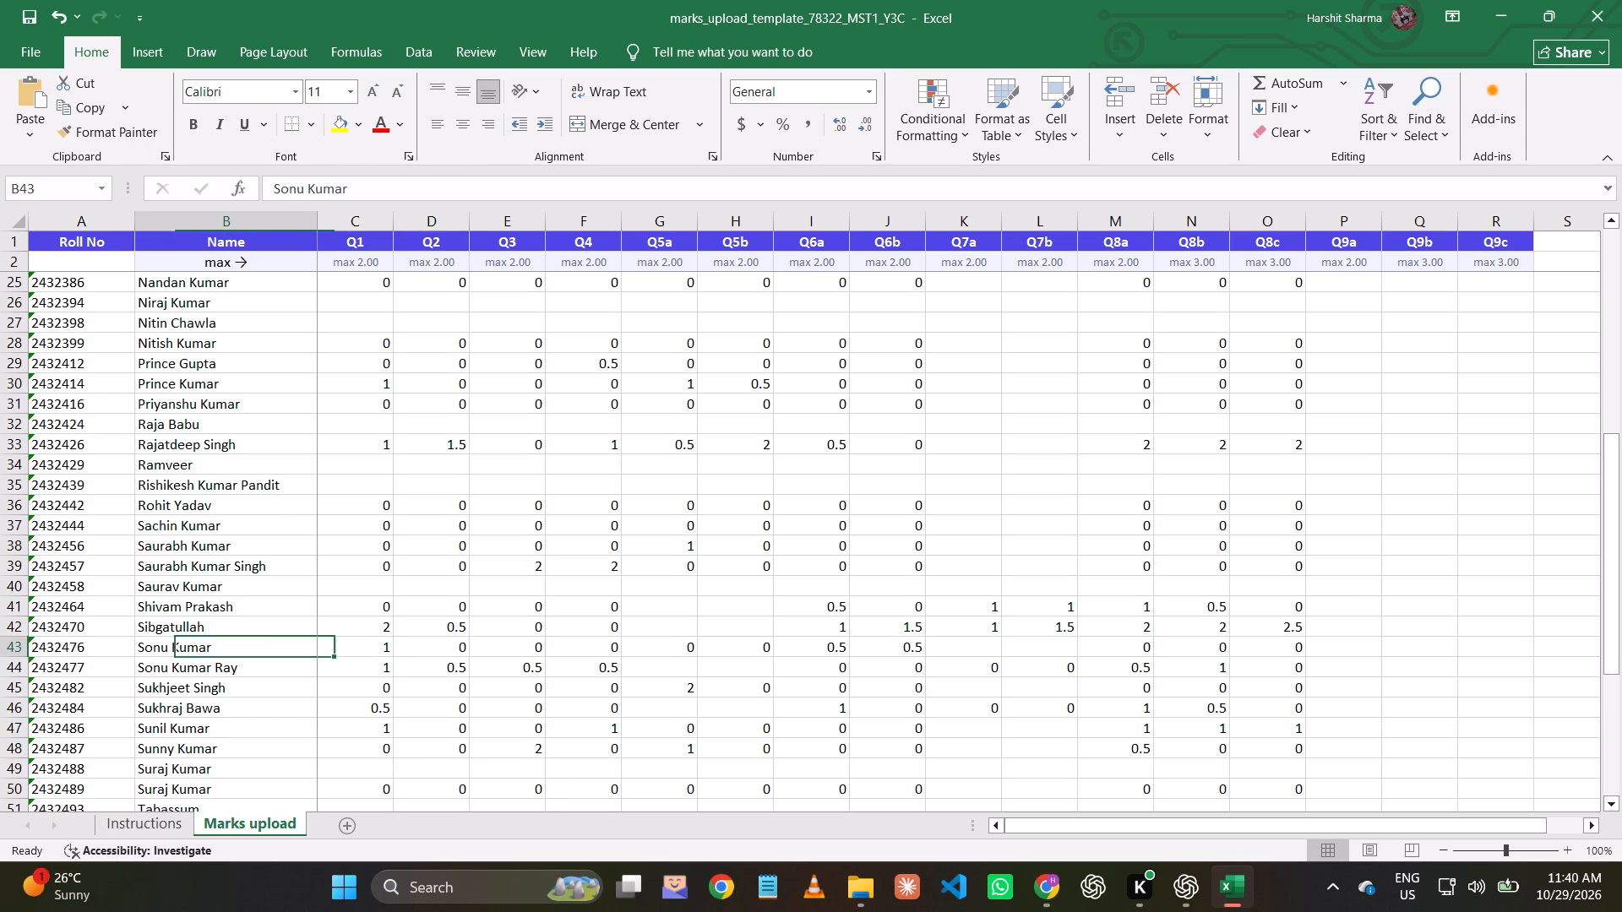
key(Up)
key(Up)
key(Up)
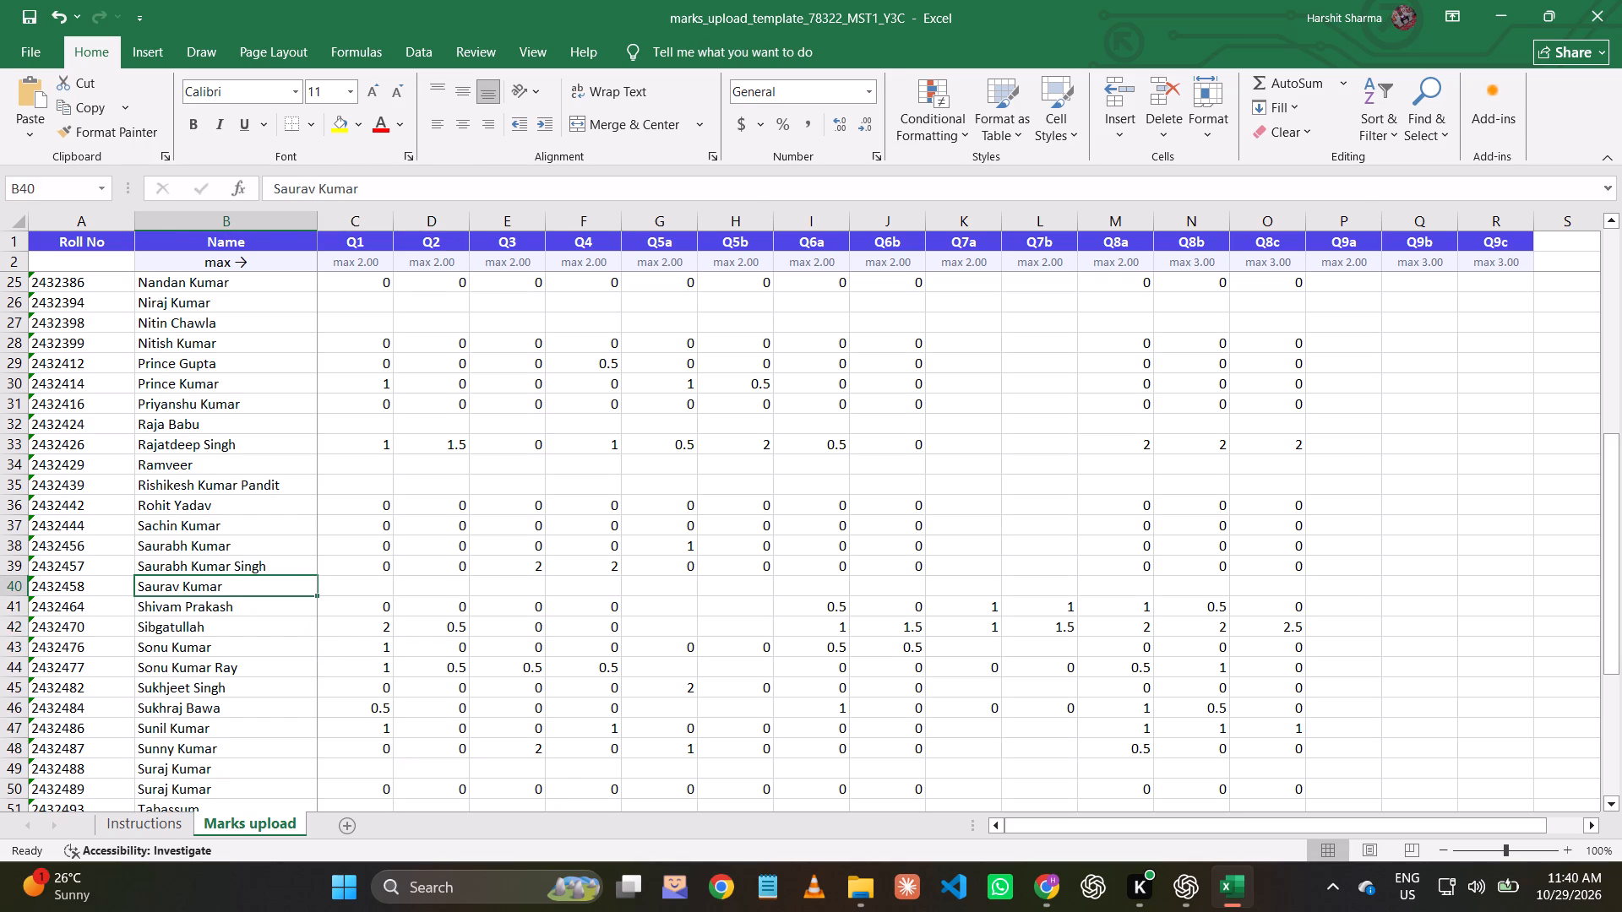
key(Right)
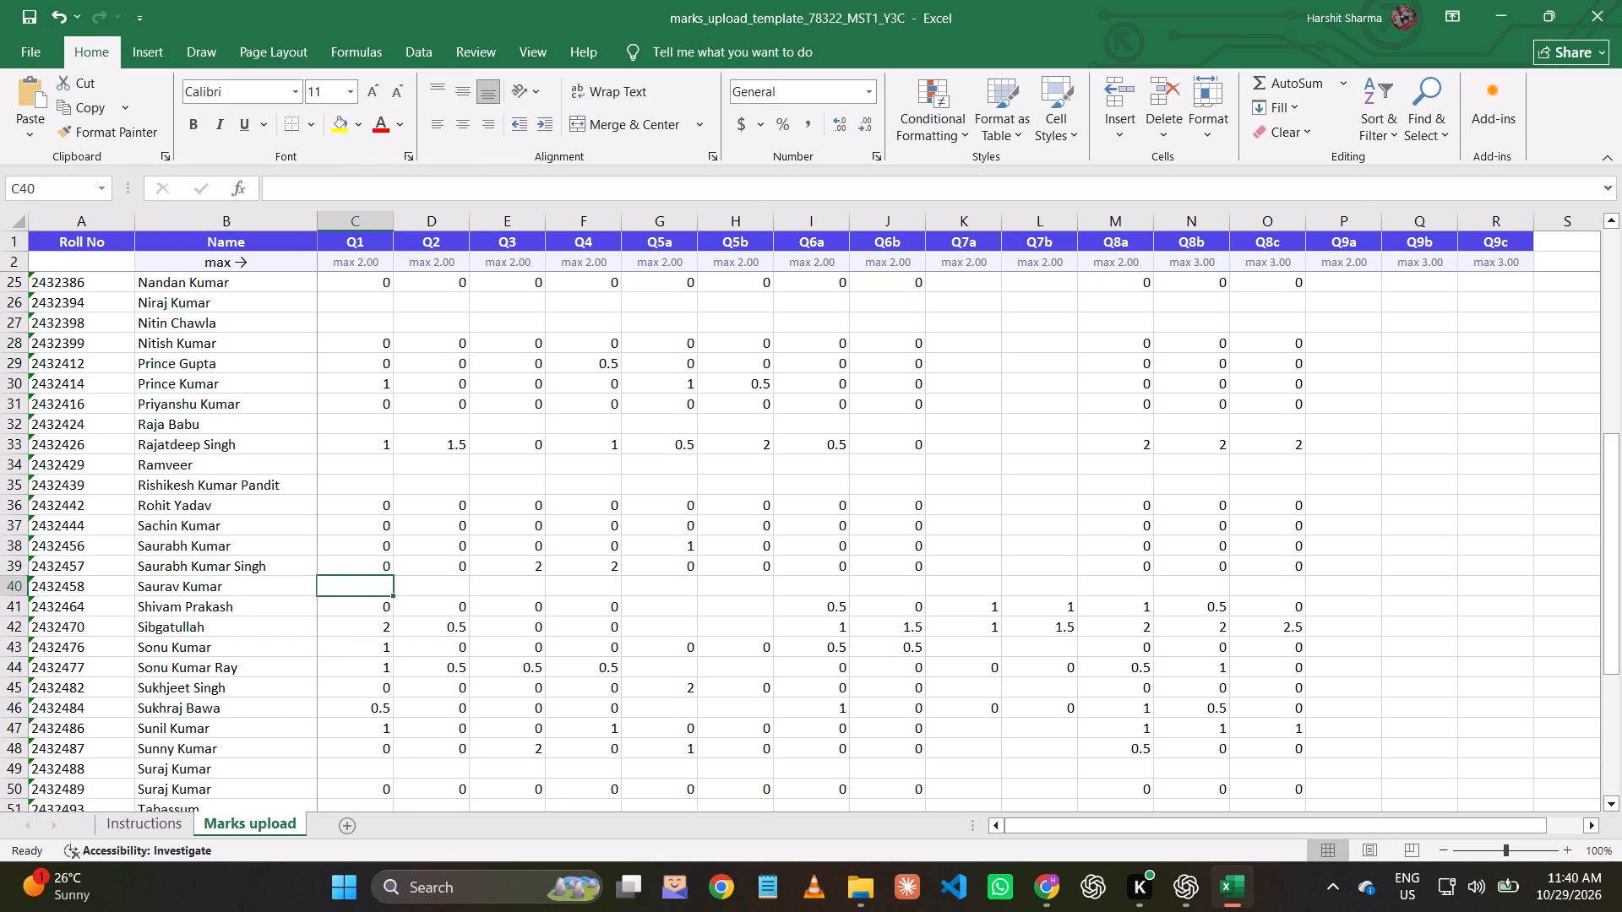
In row 40, enter 0 for Q1, 0 for Q2, 1.5 for Q3 and 2 for Q4.
key(0)
key(Right)
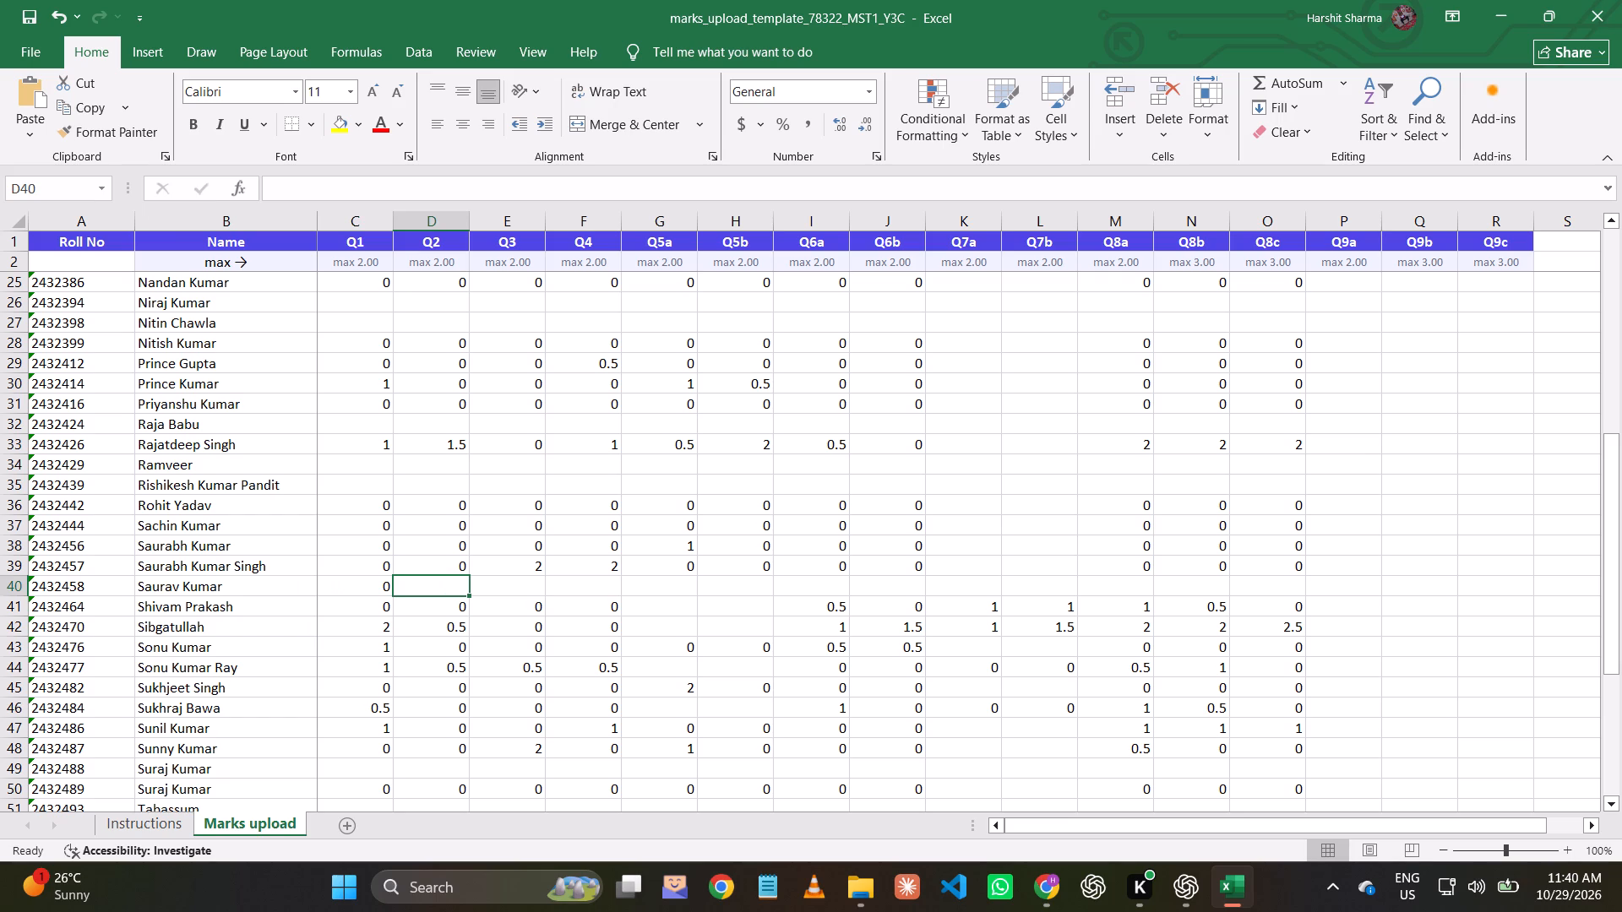
key(0)
key(Right)
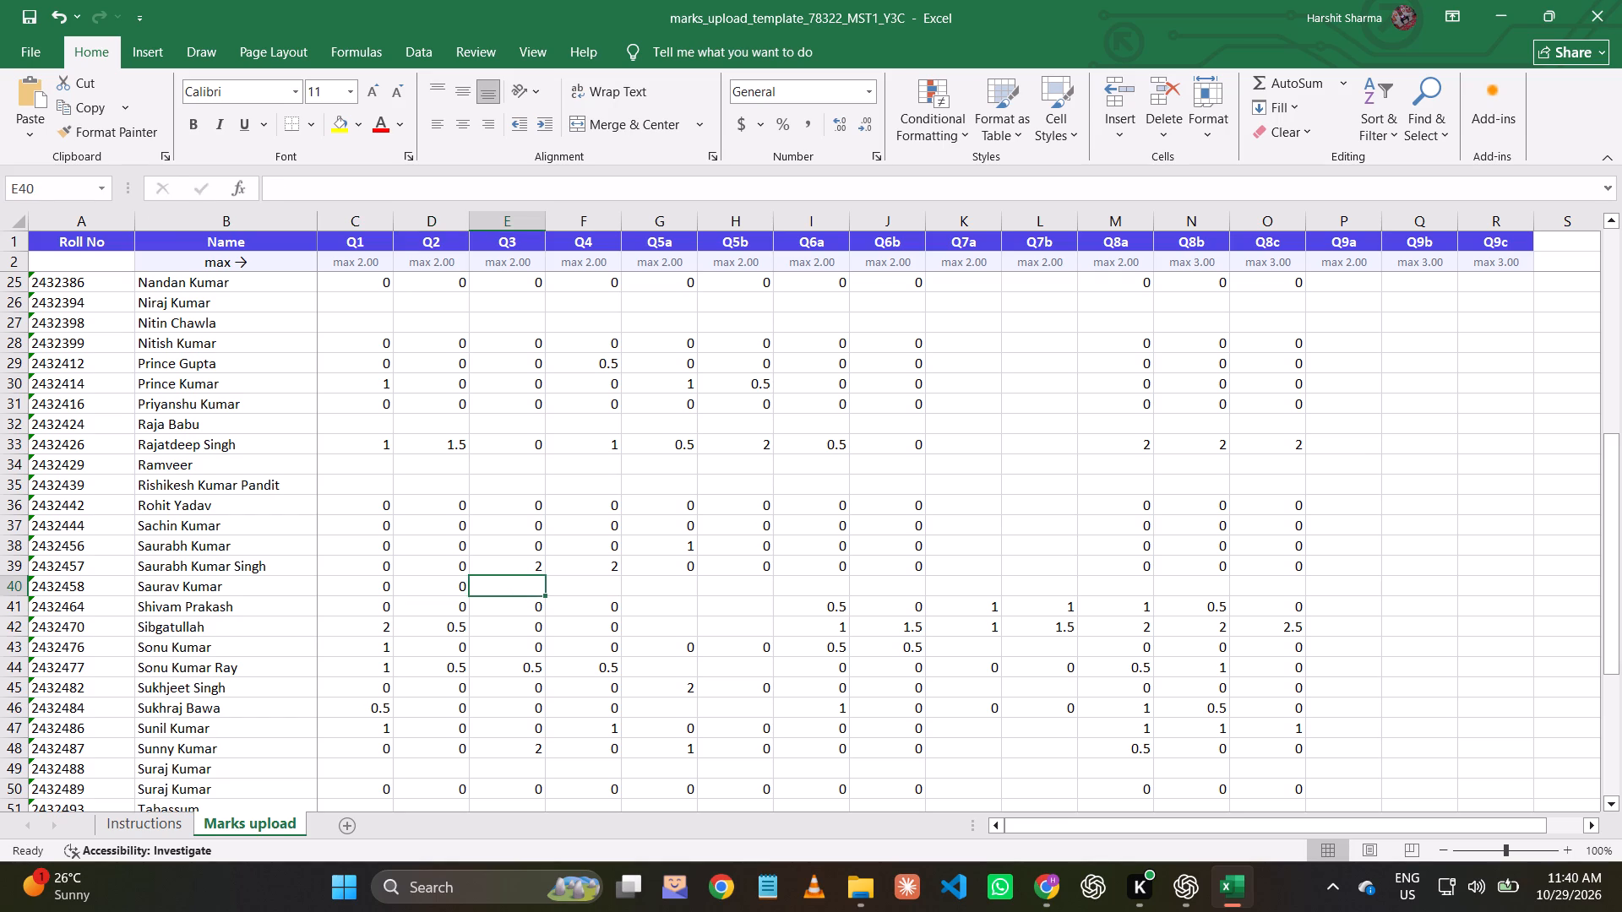
text(1.5)
key(Right)
key(2)
key(Right)
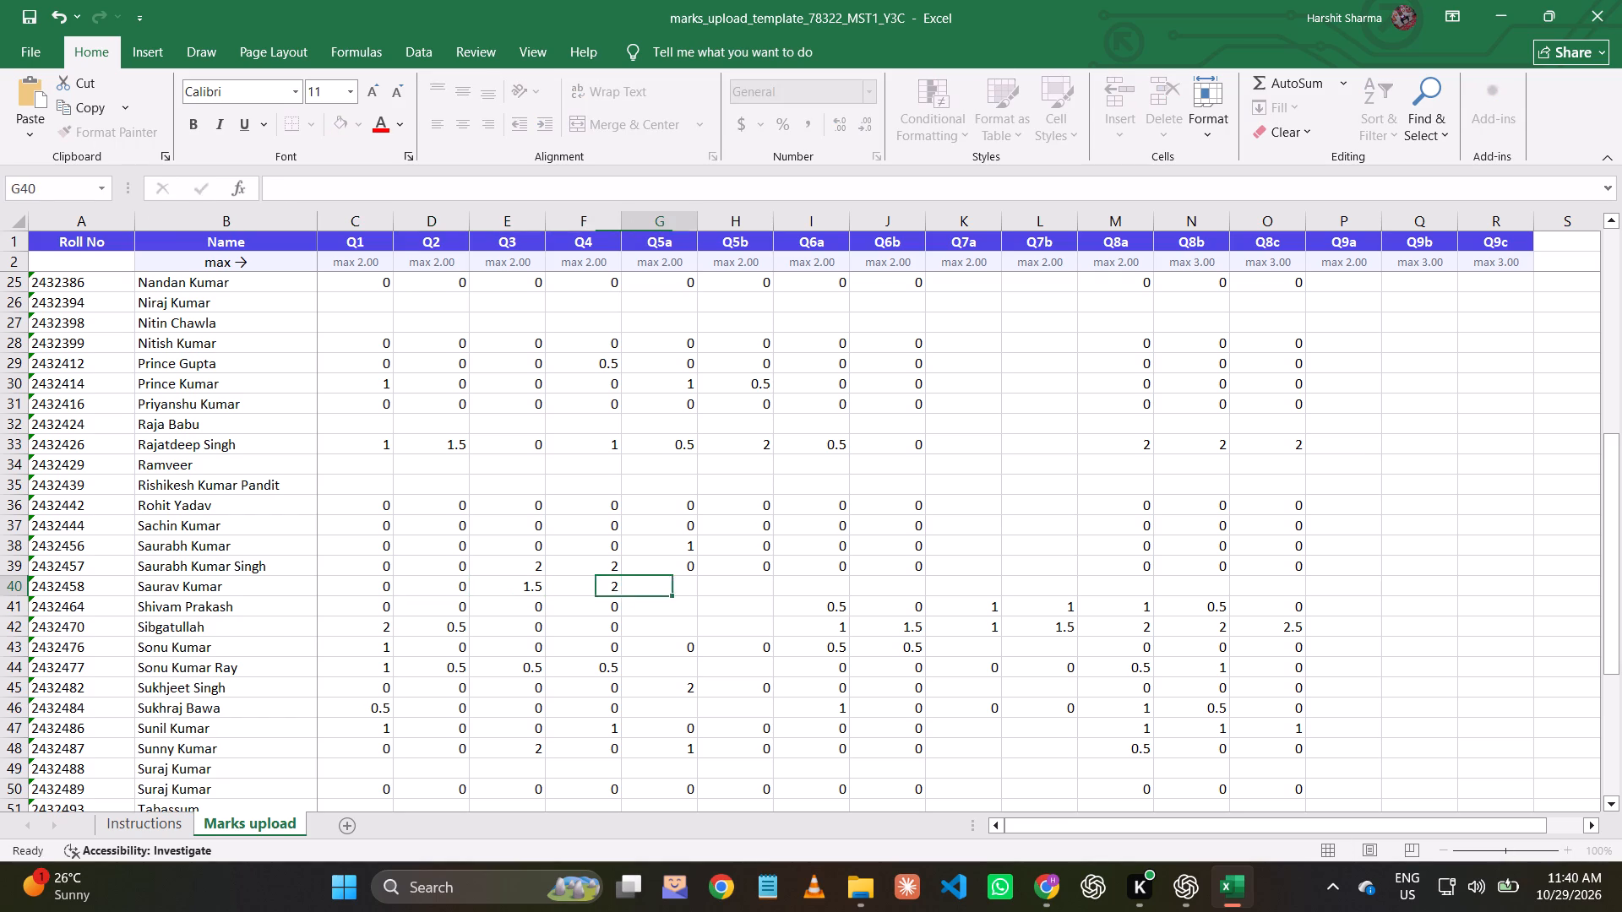
In row 40, enter 0 for each of Q5a, Q5b, Q6a and Q6b.
key(0)
key(Right)
key(0)
key(Right)
key(0)
key(Right)
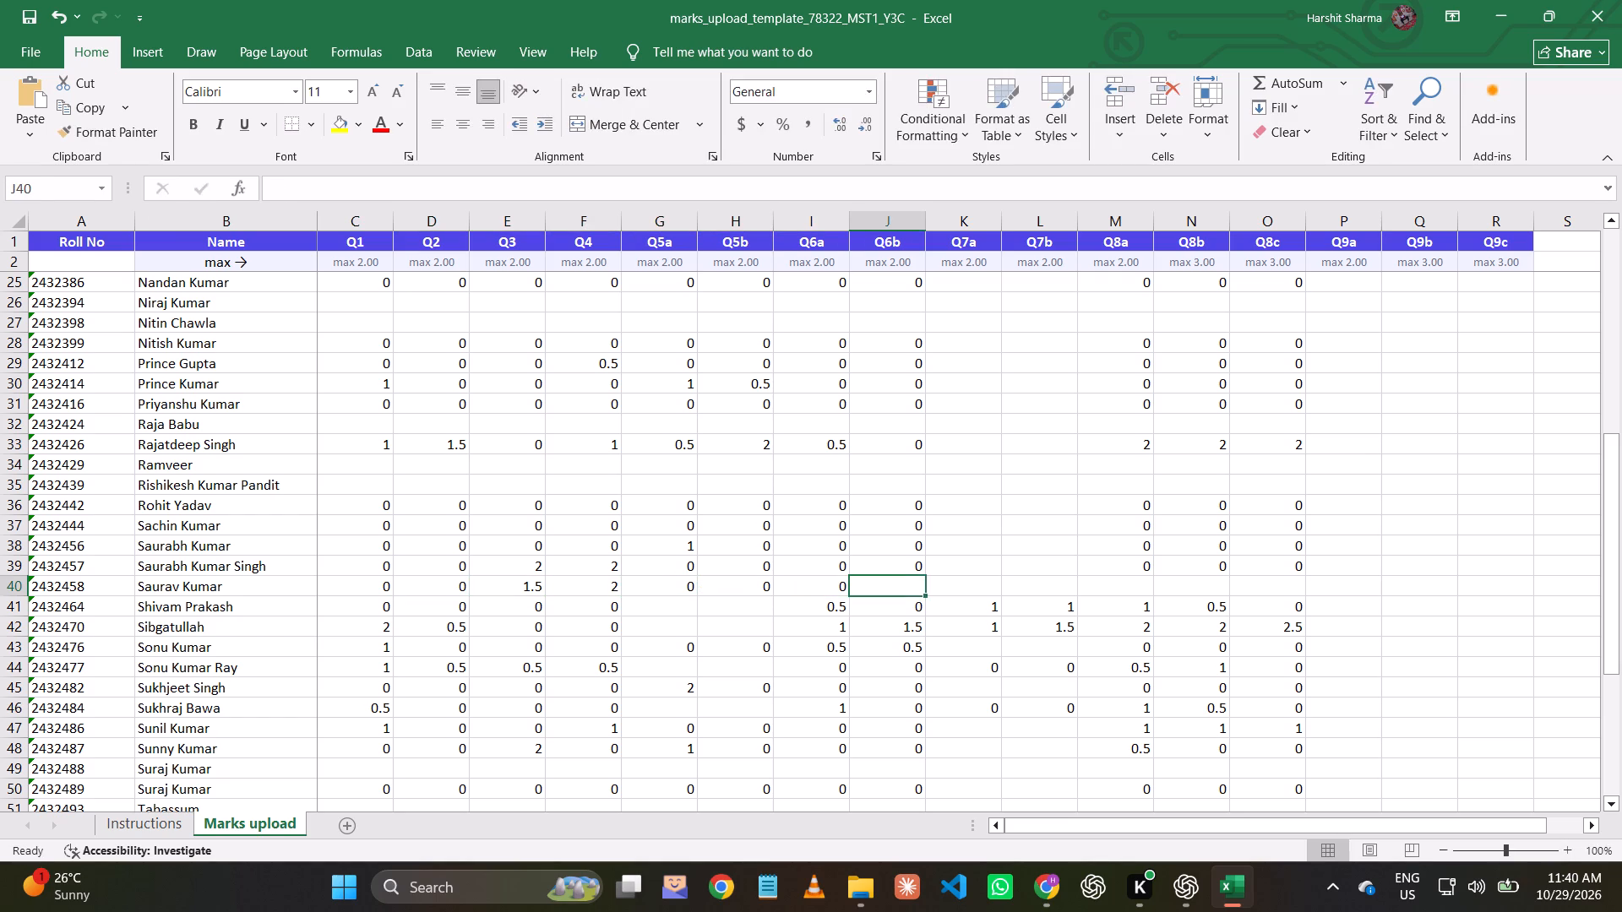
key(0)
key(Right)
Leave Q7a and Q7b blank in row 40 and enter 0 for each of Q8a, Q8b and Q8c.
key(Right)
key(Right)
key(0)
key(Right)
key(0)
key(Right)
key(0)
key(Right)
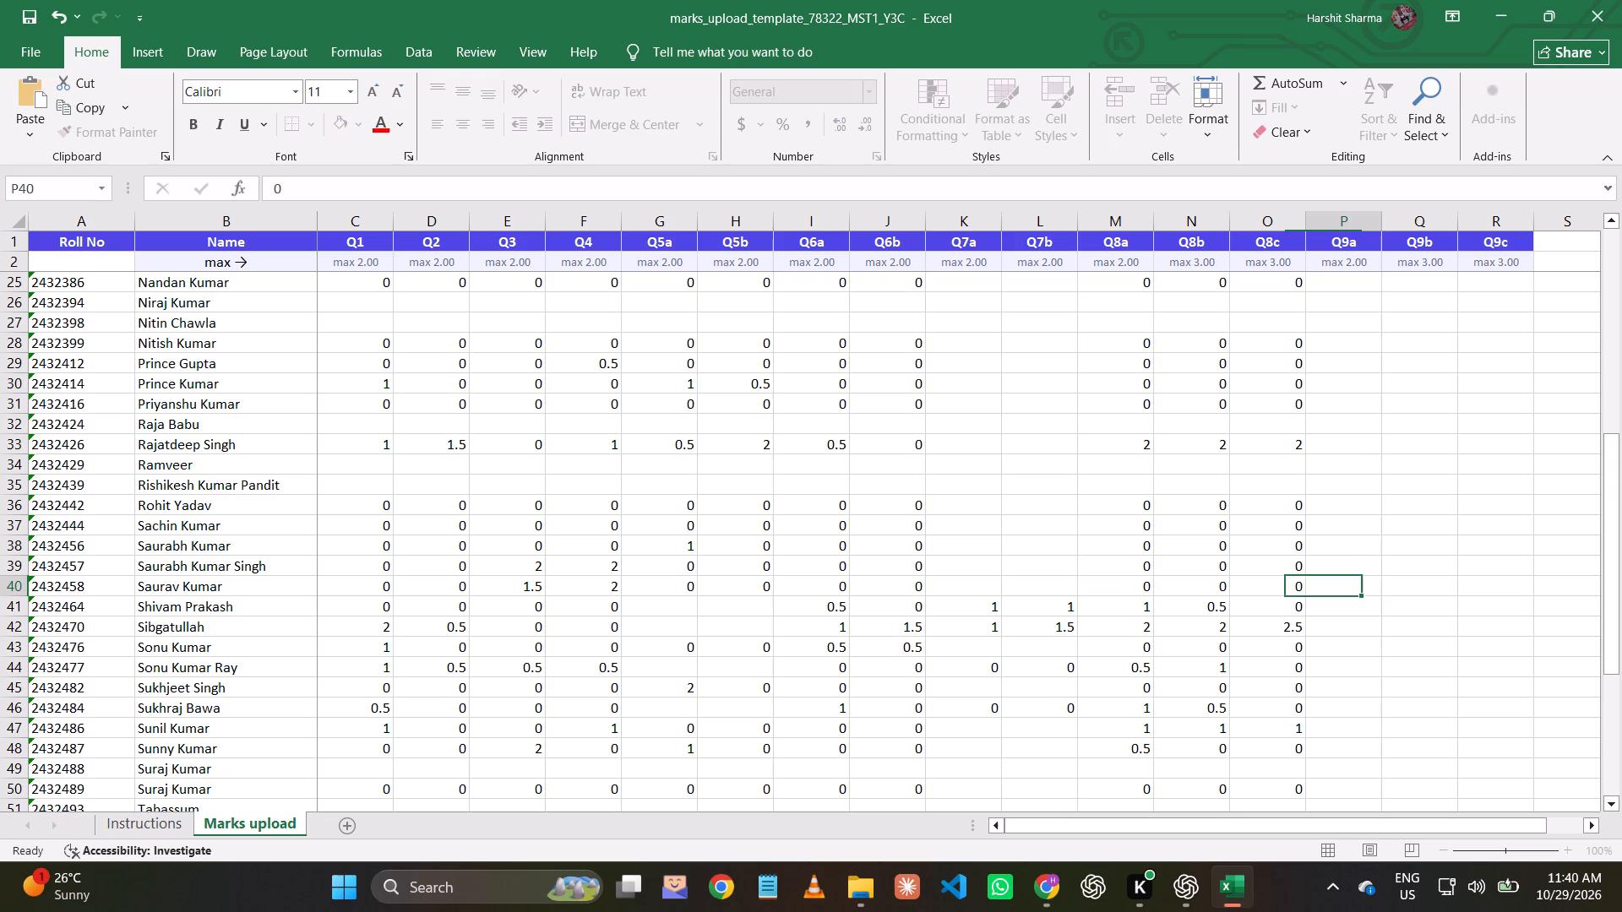
Save the marks workbook with the row 40 entries.
key(ctrl+s)
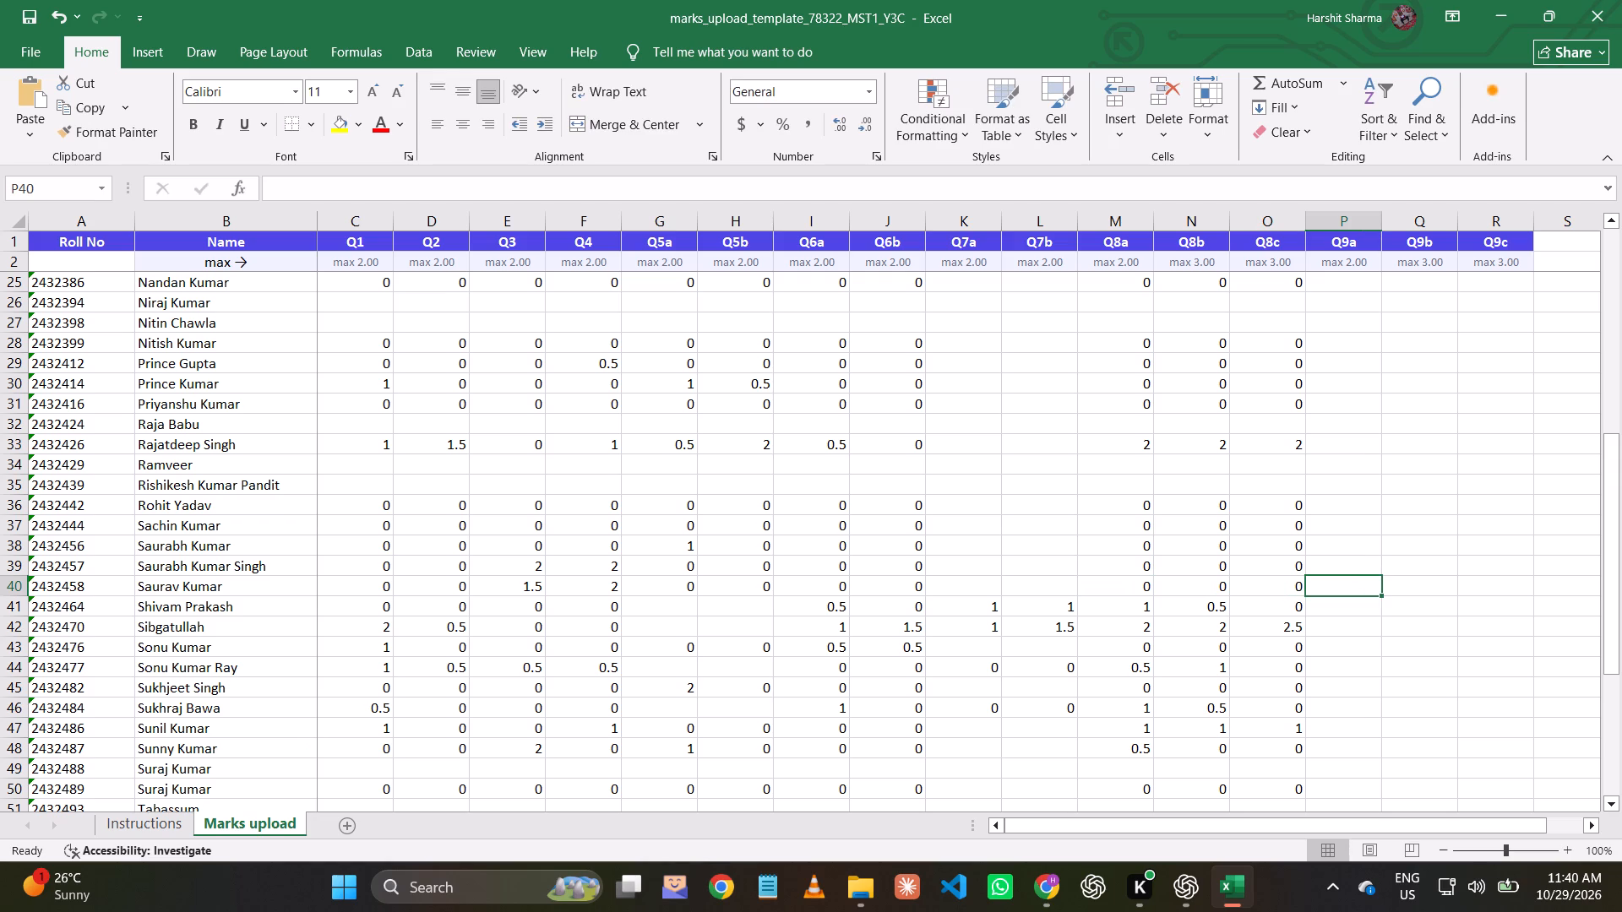
In row 11, enter 0 for each of Q1, Q2, Q3 and Q4.
key(Left)
key(Up)
key(Up)
key(Left)
key(Up)
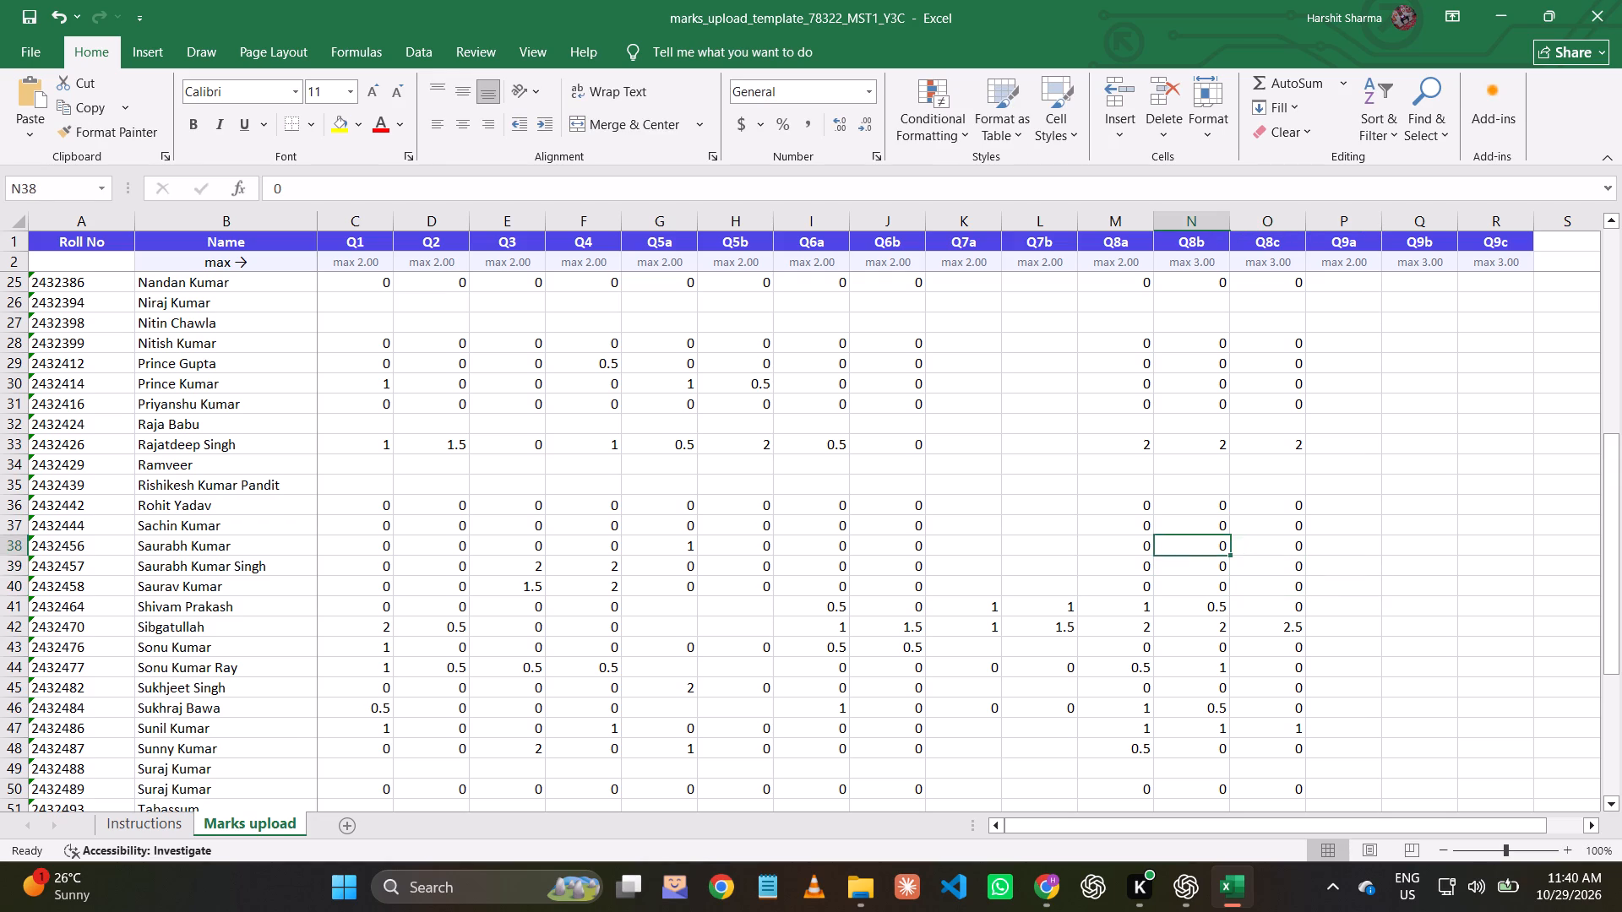
key(Left)
key(Left)
key(Left)
key(Left)
key(Left)
key(Left)
key(Left)
key(Left)
key(Left)
key(Left)
key(Left)
key(Up)
key(Up)
key(Up)
key(Up)
key(Up)
key(Up)
key(Up)
key(Up)
key(Up)
key(Up)
key(Up)
key(Up)
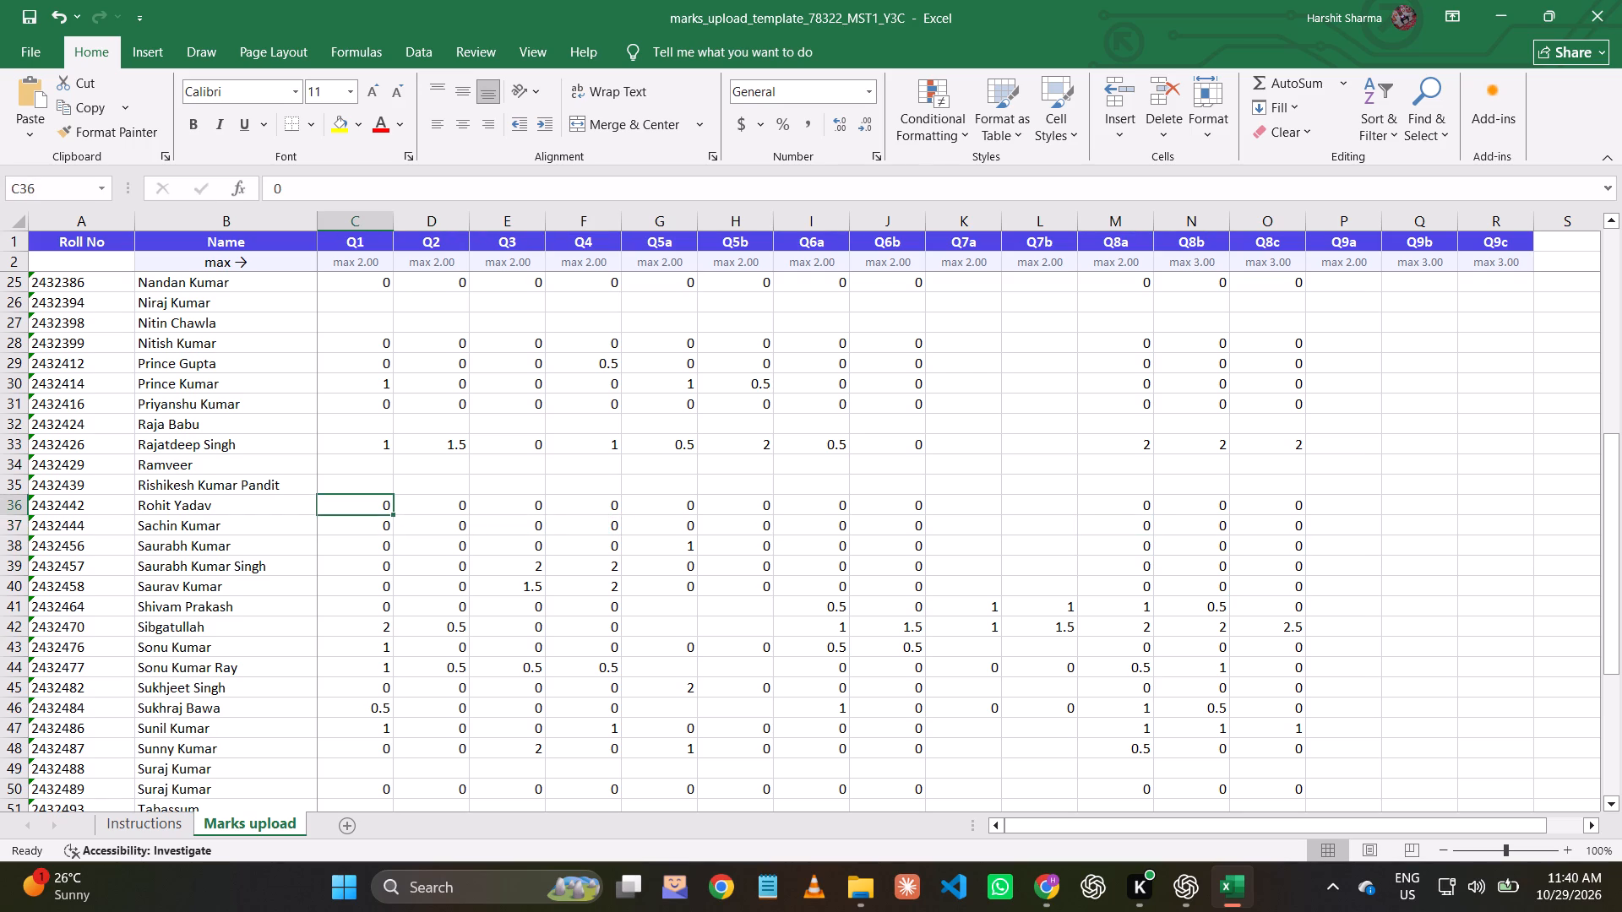
key(Up)
key(Up)
key(Up)
key(Up)
key(Up)
key(Up)
key(Up)
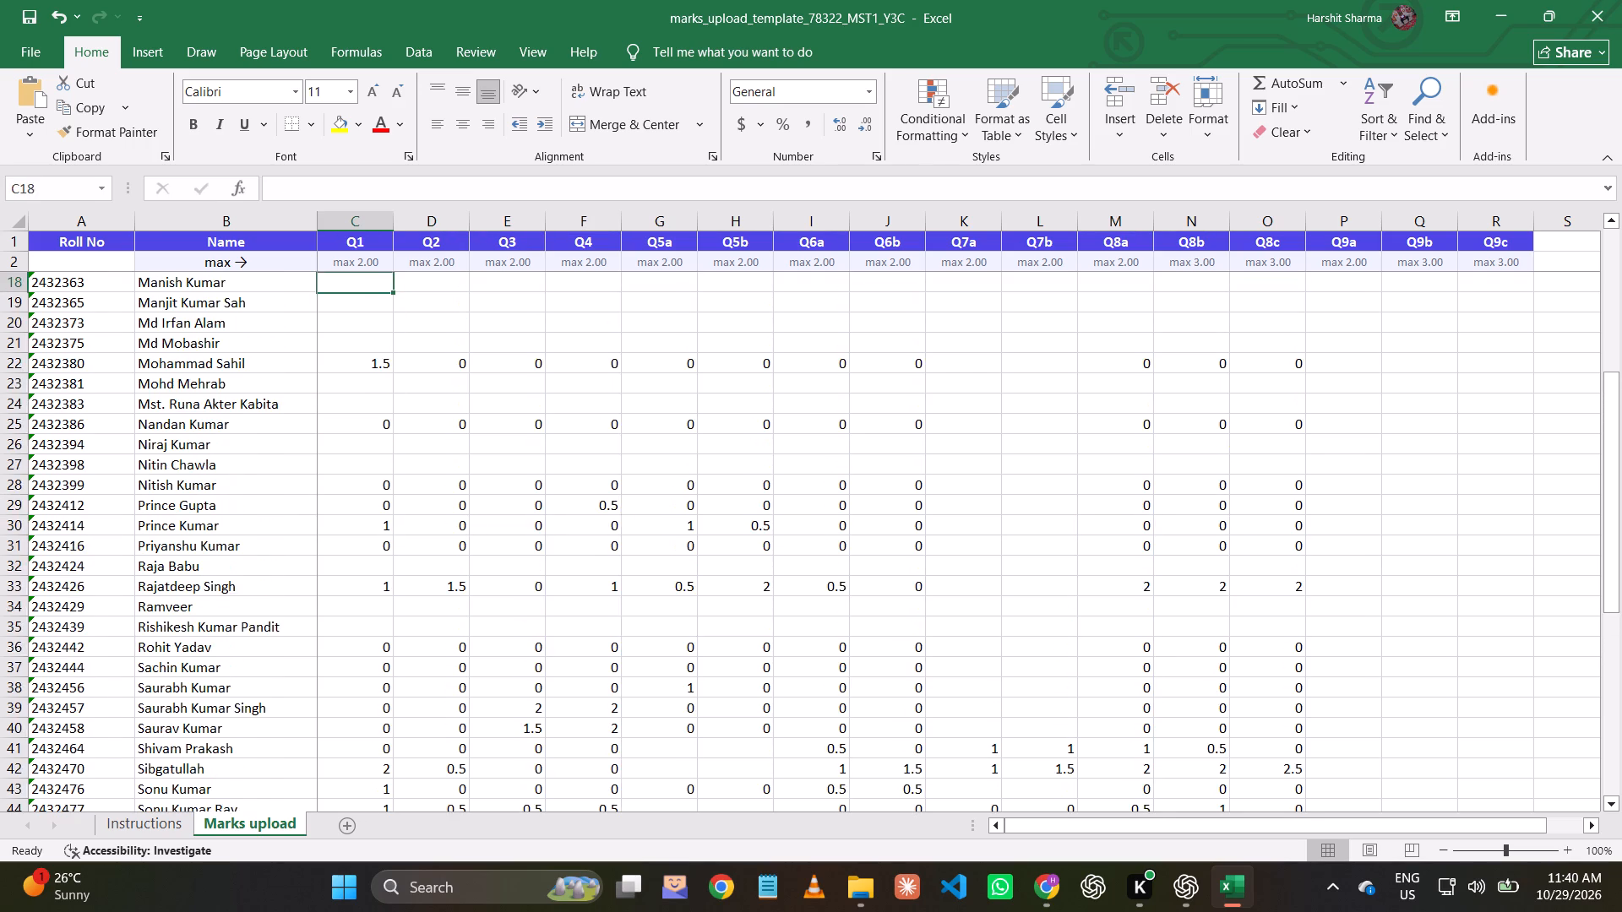
key(Up)
key(Up)
key(Up)
key(Up)
key(Up)
key(Up)
key(Up)
key(Down)
key(Up)
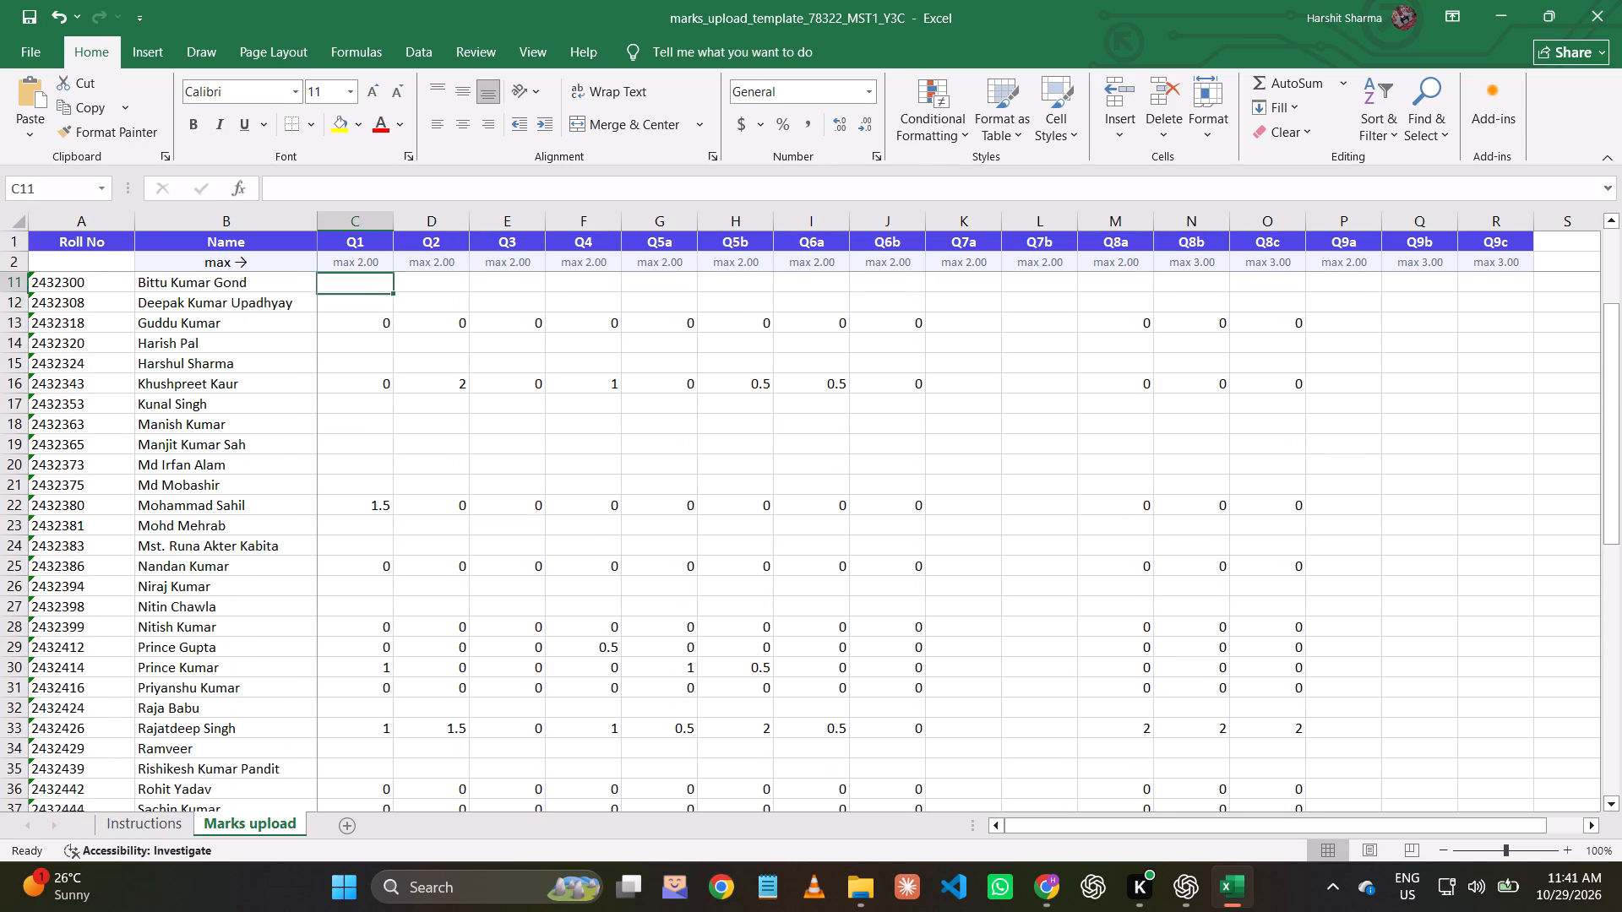
key(Up)
key(Down)
key(0)
key(Right)
key(0)
key(Right)
text(00)
key(Right)
key(0)
key(Right)
In row 11, enter 0 for each of Q5a, Q5b, Q6a and Q6b.
key(0)
key(Right)
key(0)
key(Right)
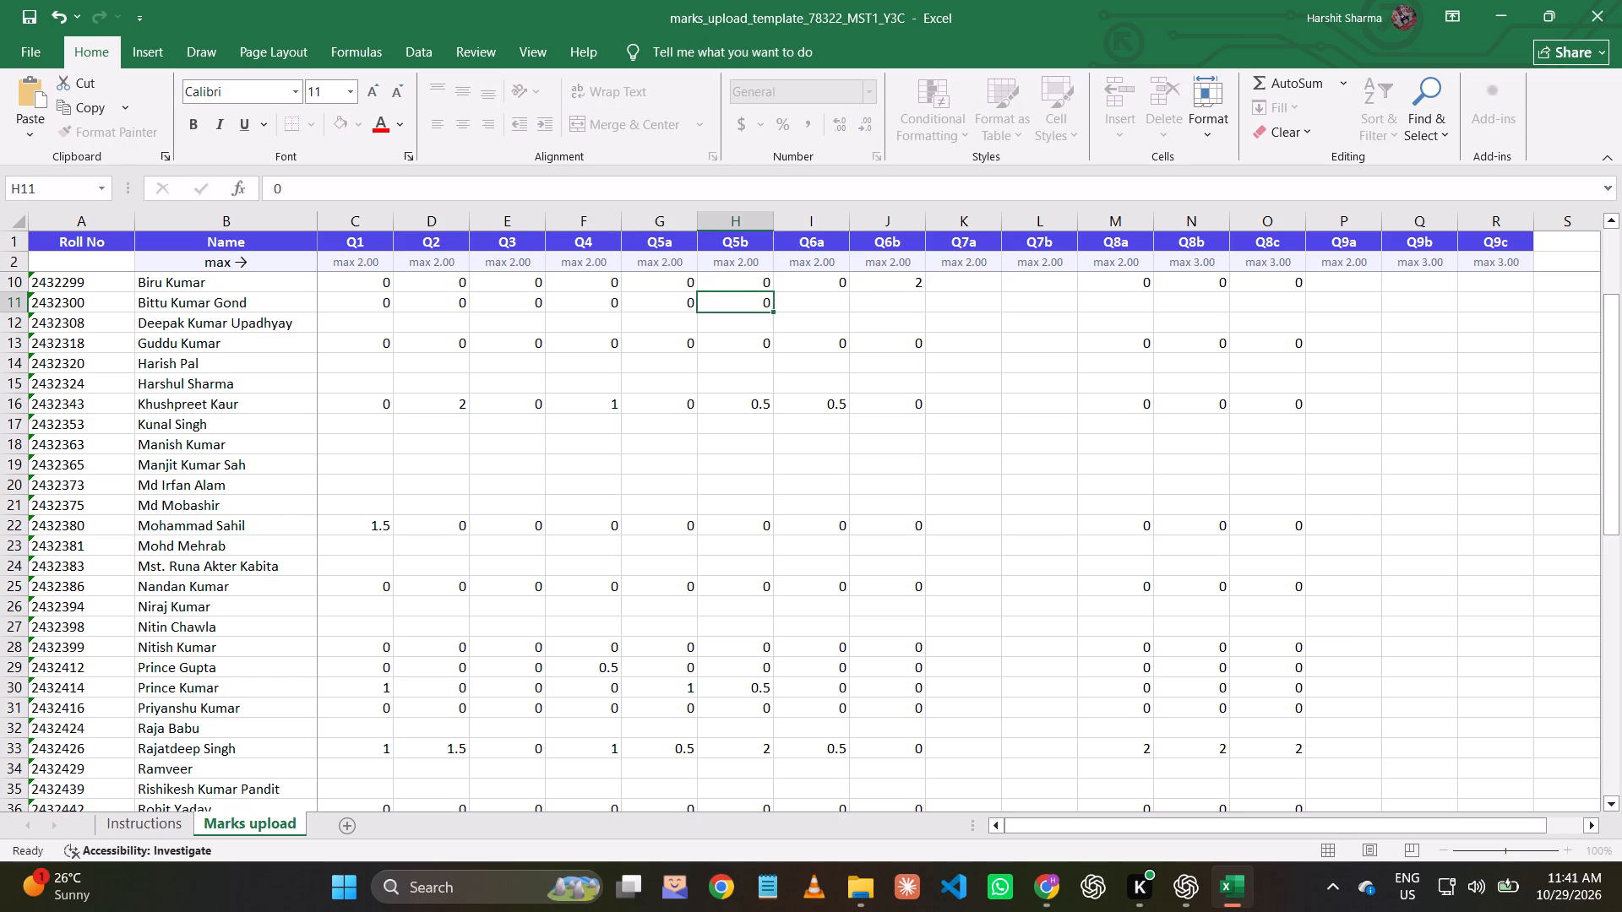
key(0)
key(Right)
key(0)
key(Right)
Leave Q7a and Q7b blank in row 11 and enter 0 for each of Q8a, Q8b and Q8c.
key(Right)
key(Right)
key(0)
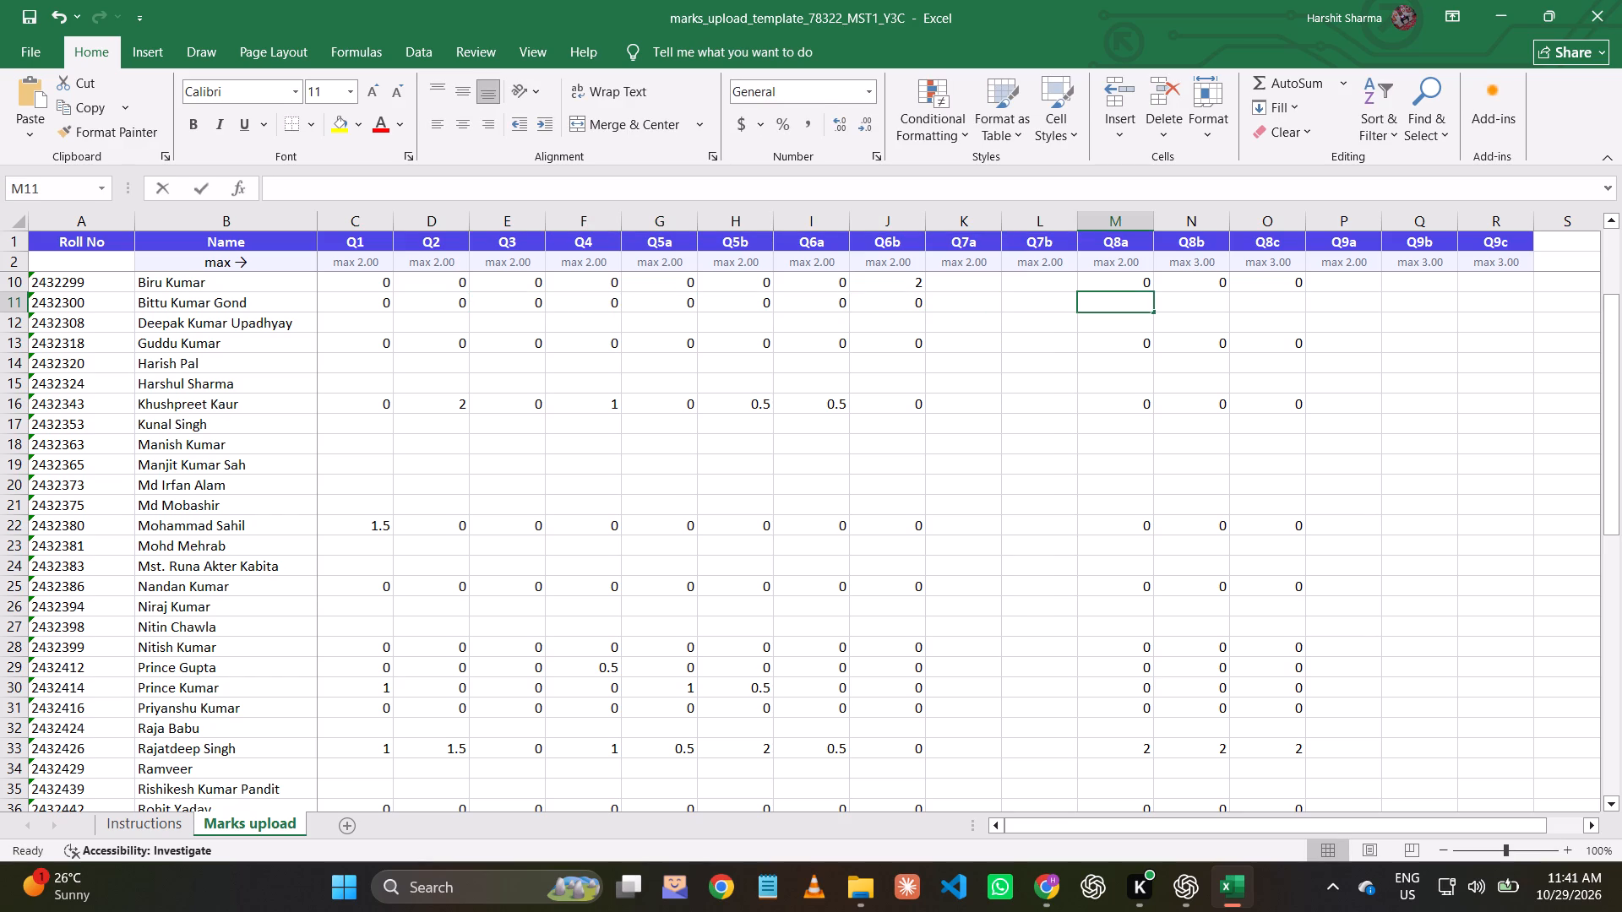
key(Right)
key(0)
key(Right)
key(0)
key(Right)
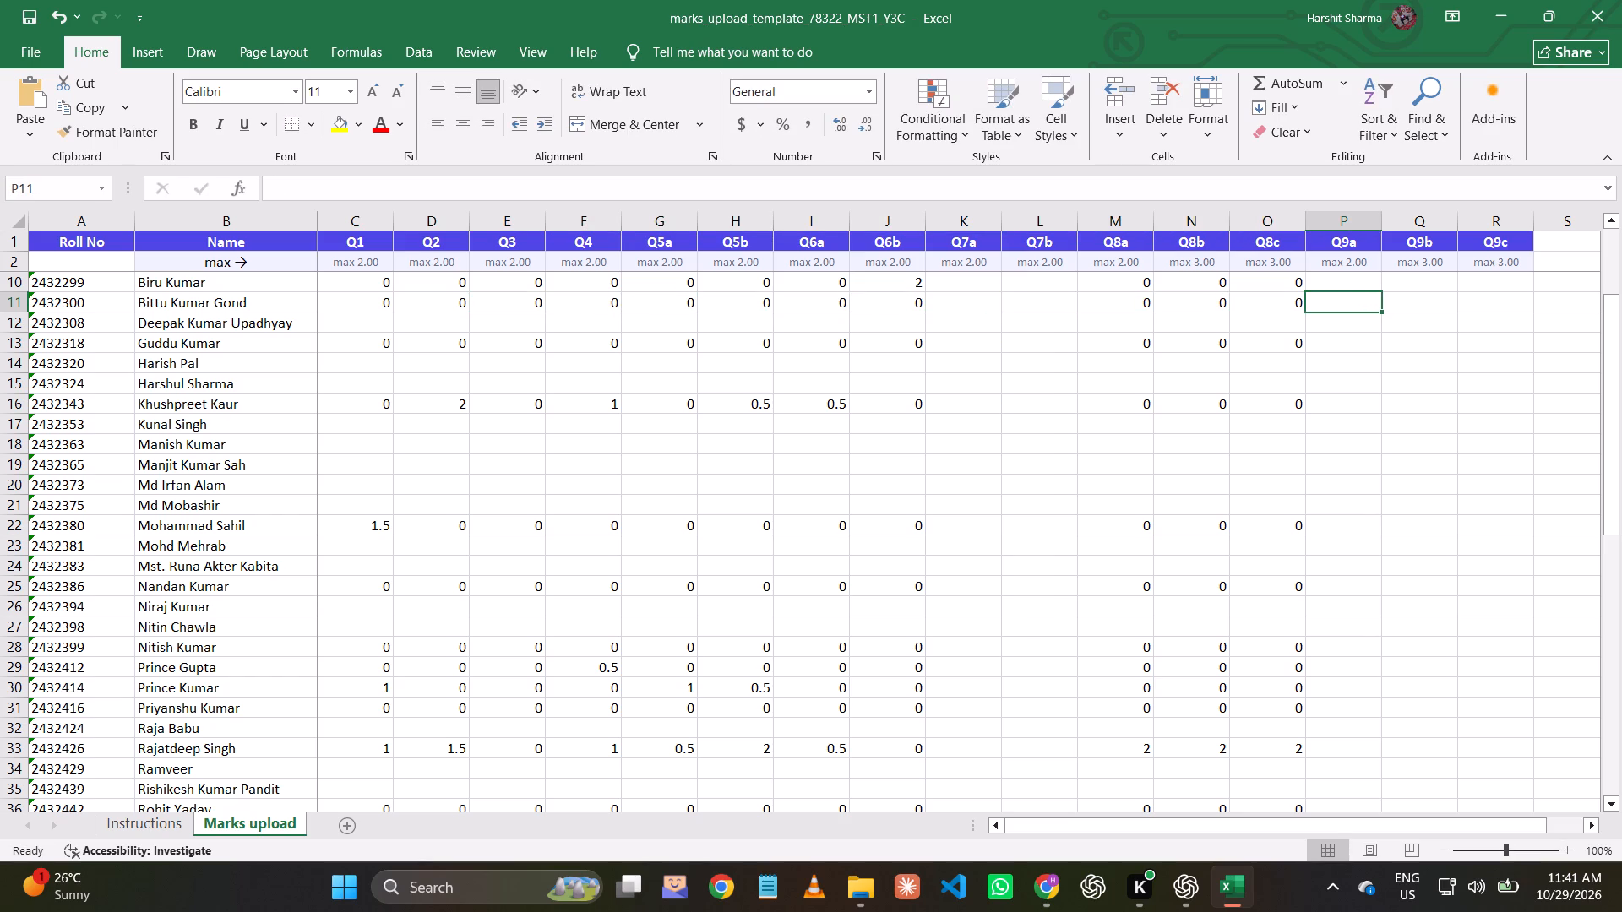
Save the marks workbook with the row 11 entries.
key(ctrl+s)
In row 58, enter 1.5 for Q1 and 0 for each of Q2, Q3 and Q4.
key(Down)
key(Down)
key(Down)
key(Down)
key(Down)
key(Down)
key(Down)
key(Down)
key(Down)
key(Down)
key(Down)
key(Down)
key(Down)
key(Down)
key(Down)
key(Down)
key(Down)
key(Down)
key(Down)
key(Down)
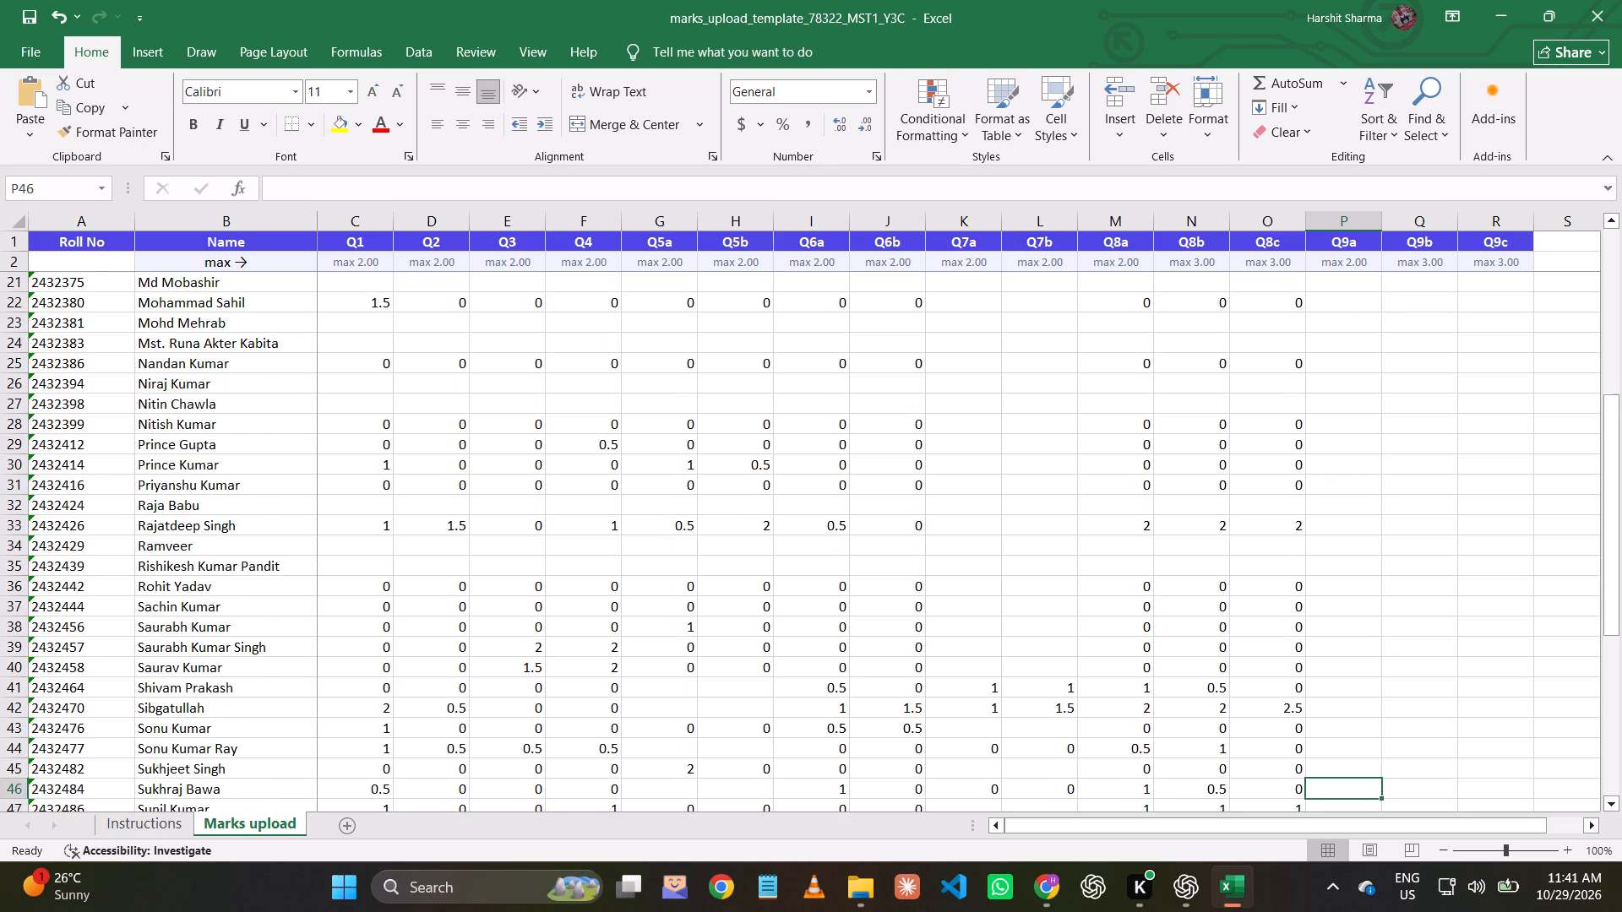
key(Down)
key(Down)
key(Down)
key(Down)
key(Down)
key(Down)
key(Down)
key(Down)
key(Down)
key(Down)
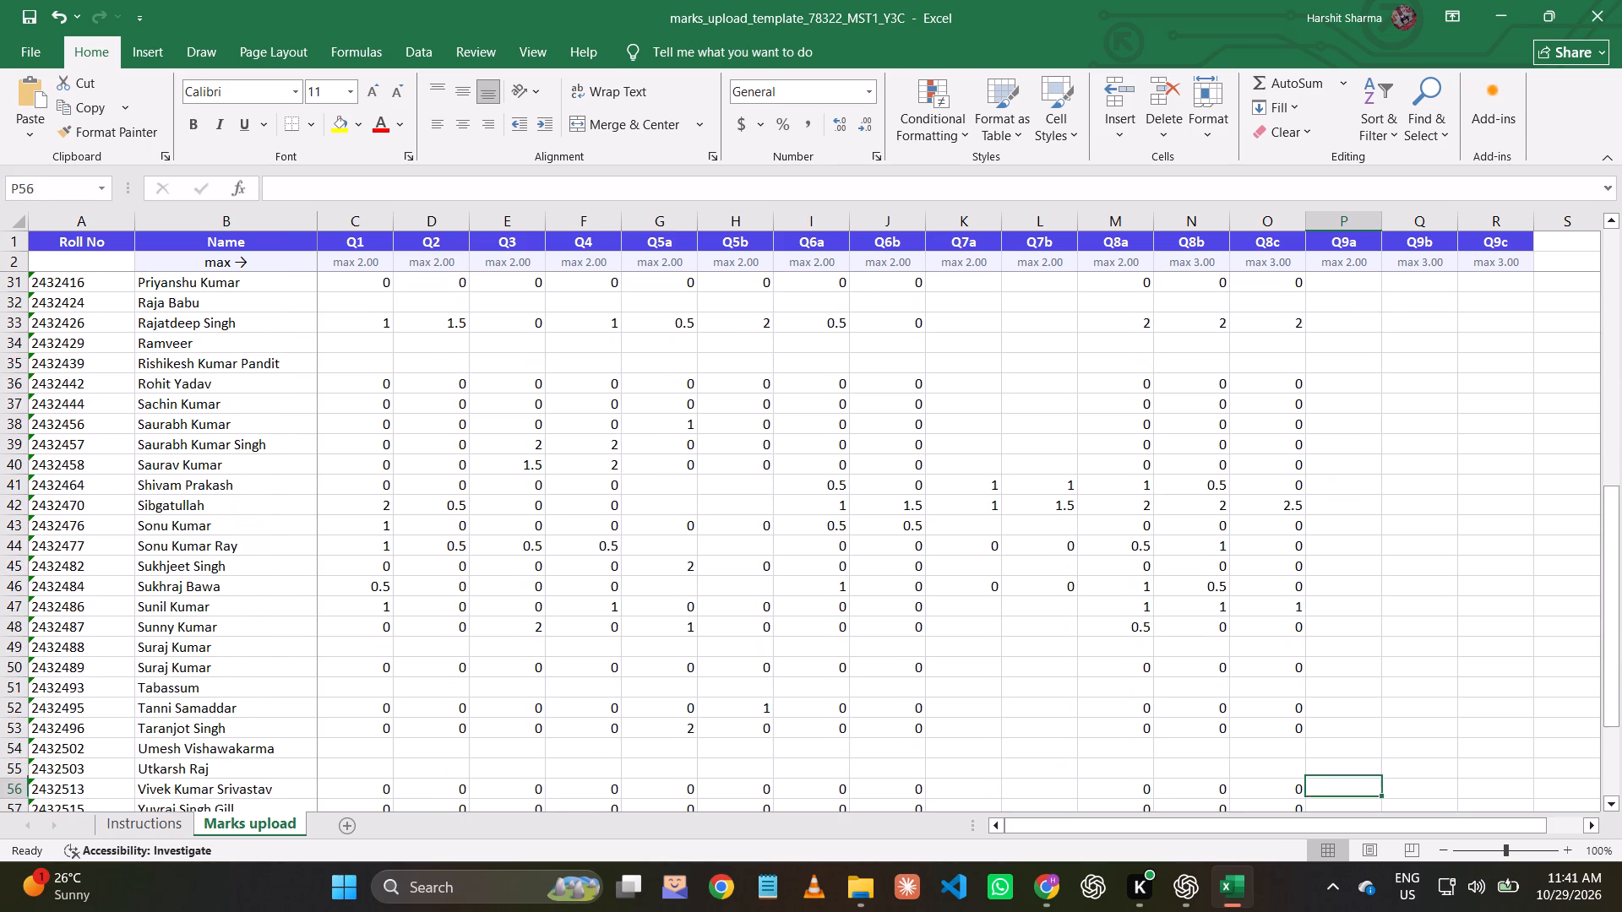
key(Down)
key(Down)
key(Down)
key(Left)
key(Left)
key(Up)
key(Left)
key(Left)
key(Left)
key(Left)
key(Left)
key(Left)
key(Left)
key(Left)
key(Left)
key(Left)
key(Left)
key(Left)
key(Left)
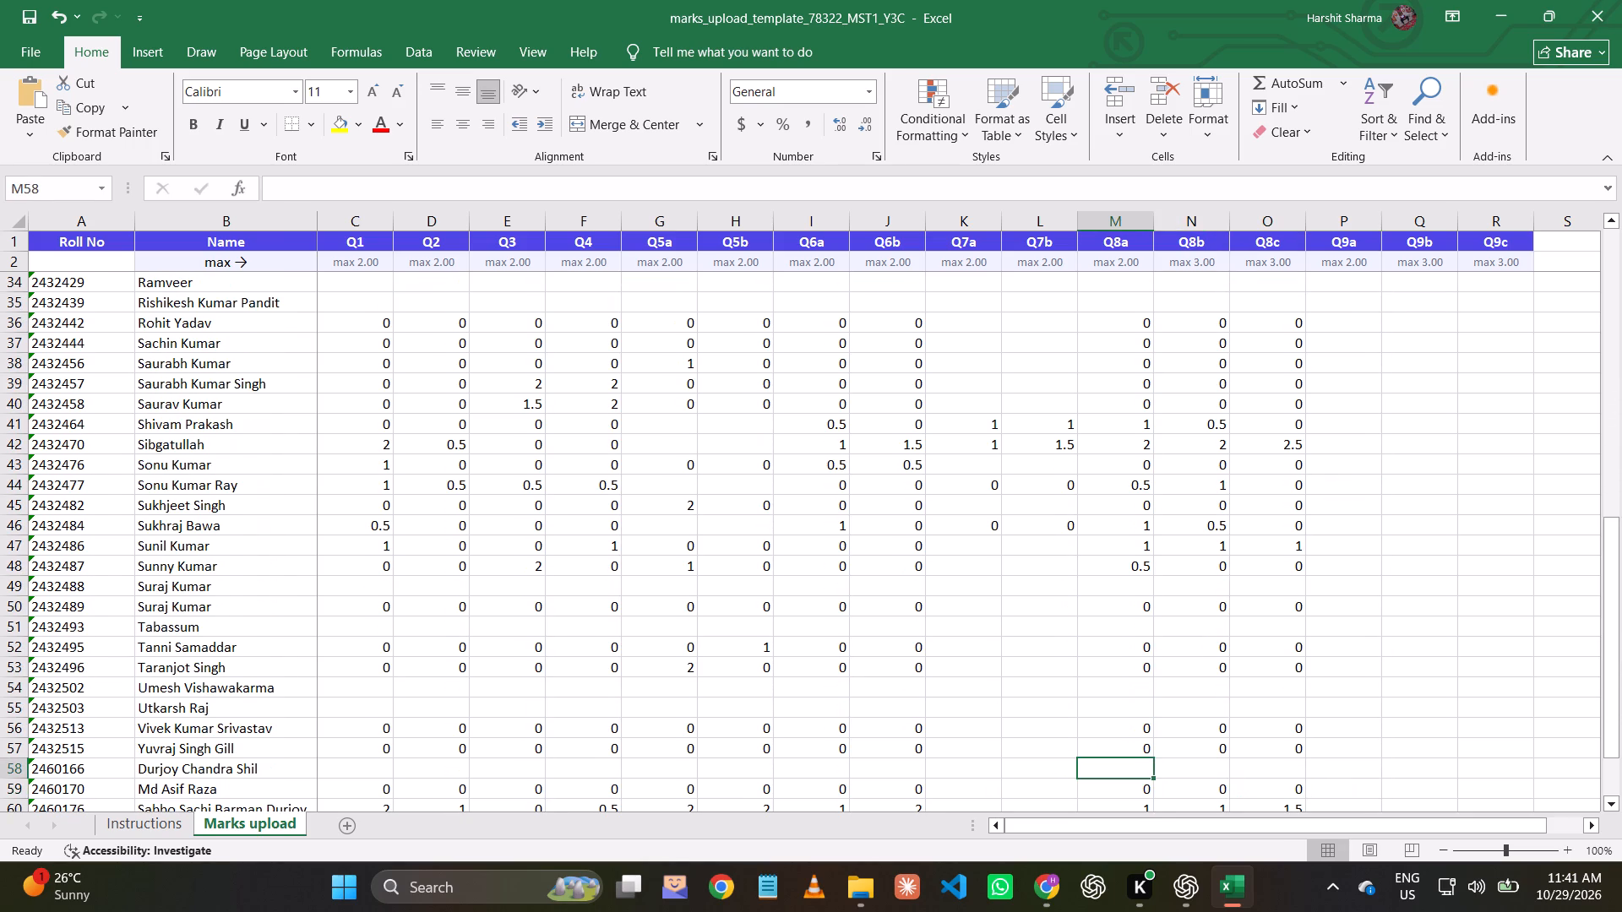
key(Right)
key(Right)
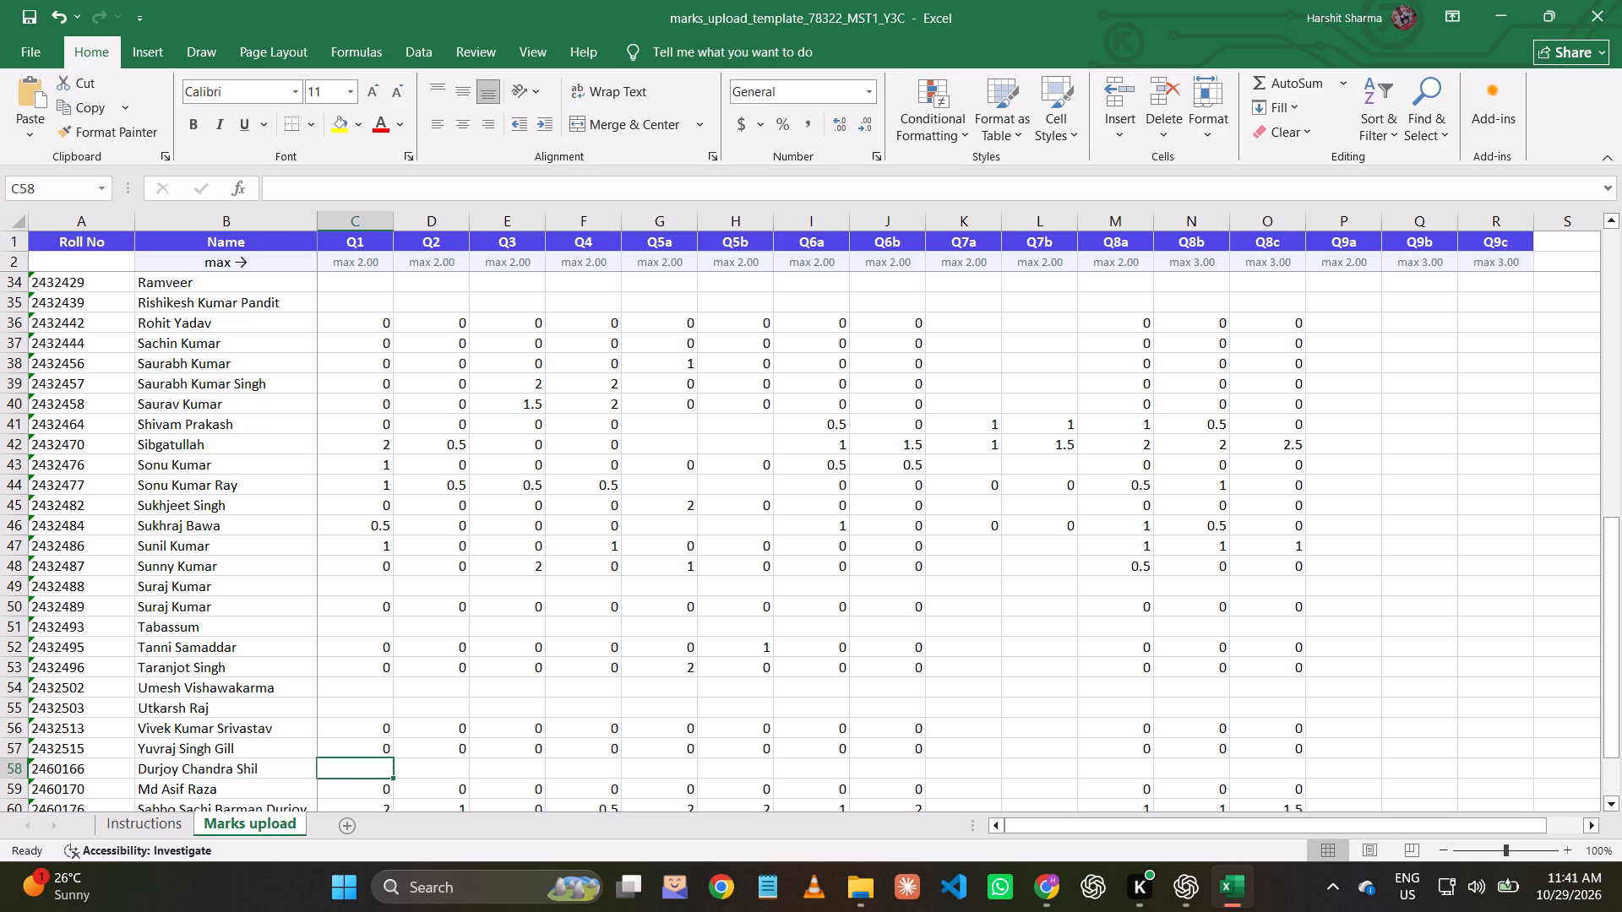
text(1.5)
key(Right)
key(0)
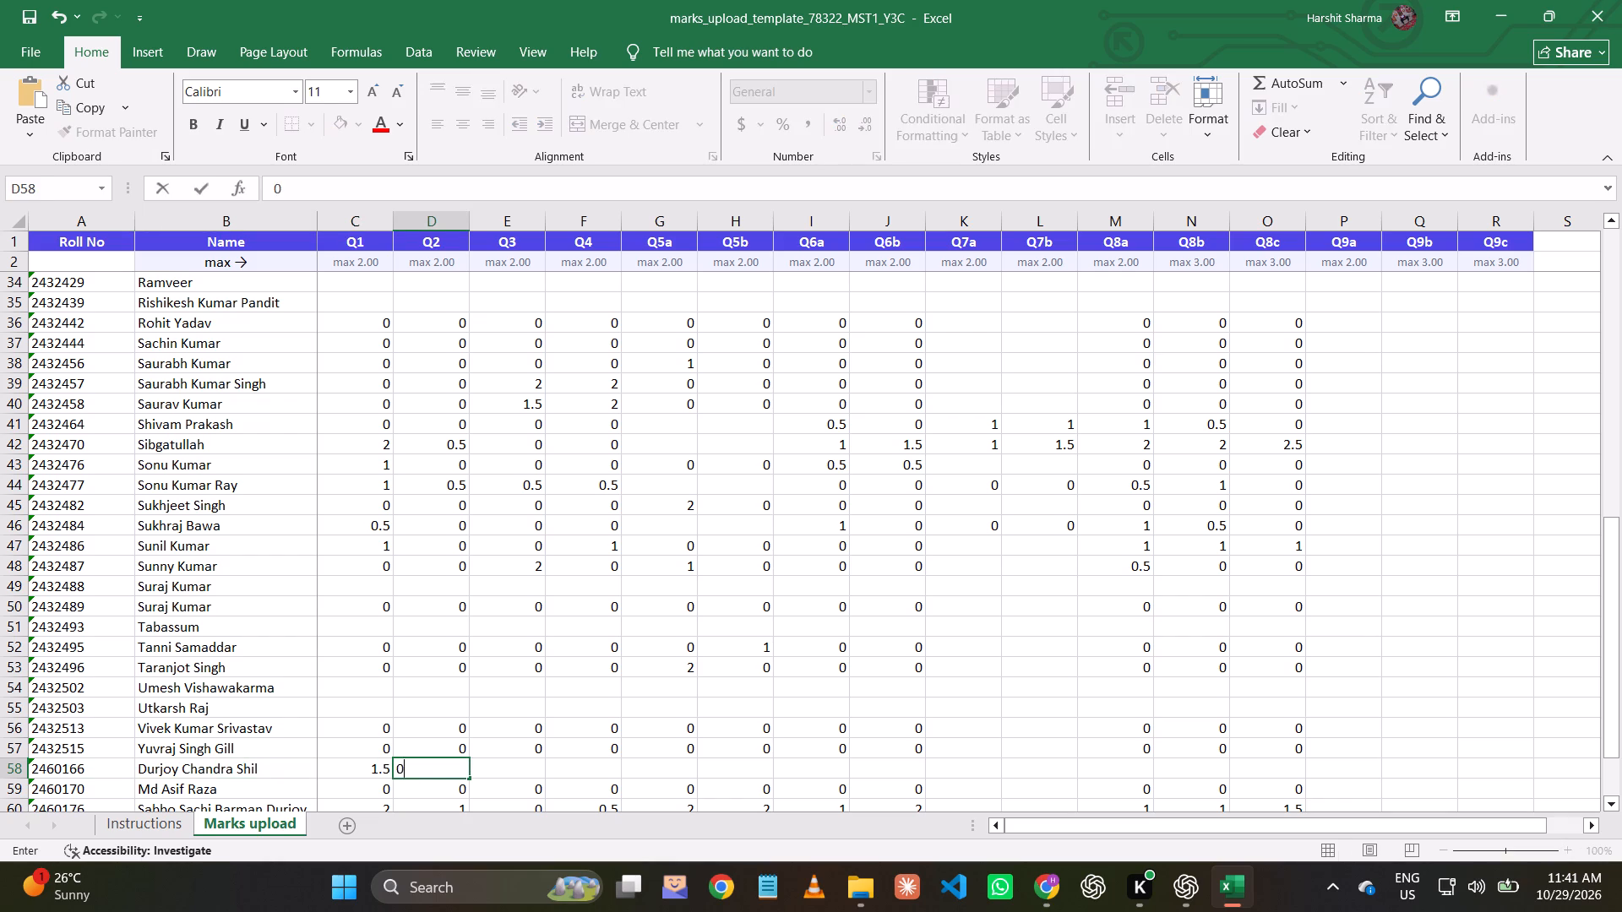
key(Right)
key(0)
key(Right)
key(0)
key(Right)
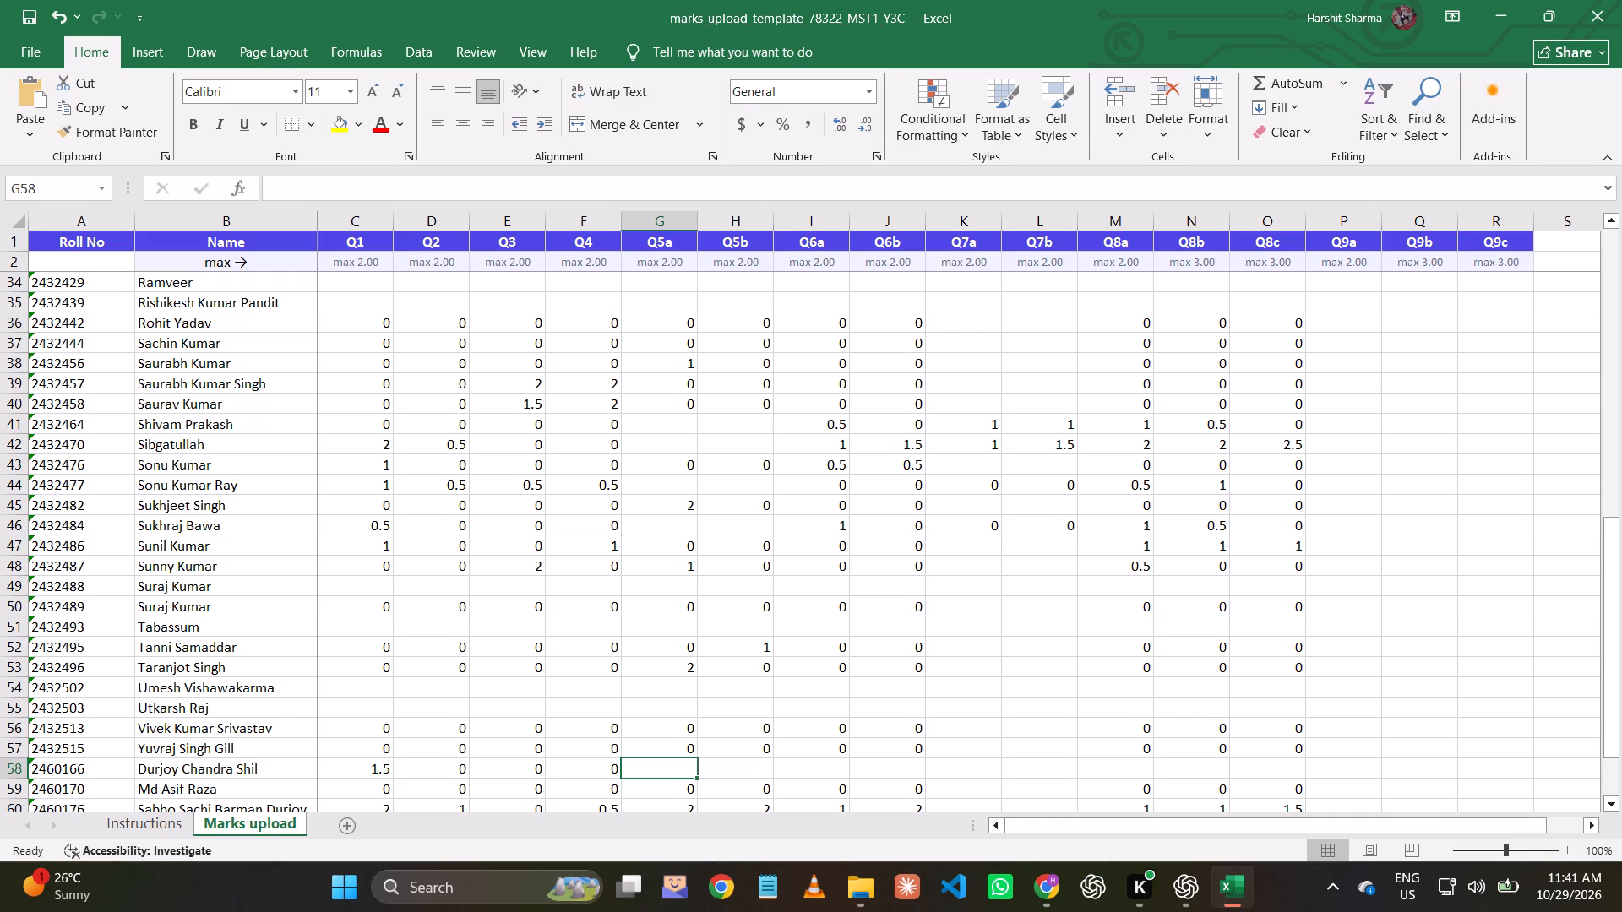
In row 58, enter 1 for Q8a, 2 for Q8b and 2 for Q8c.
key(Right)
key(Right)
key(Right)
key(Right)
key(Right)
key(Right)
key(Right)
key(Left)
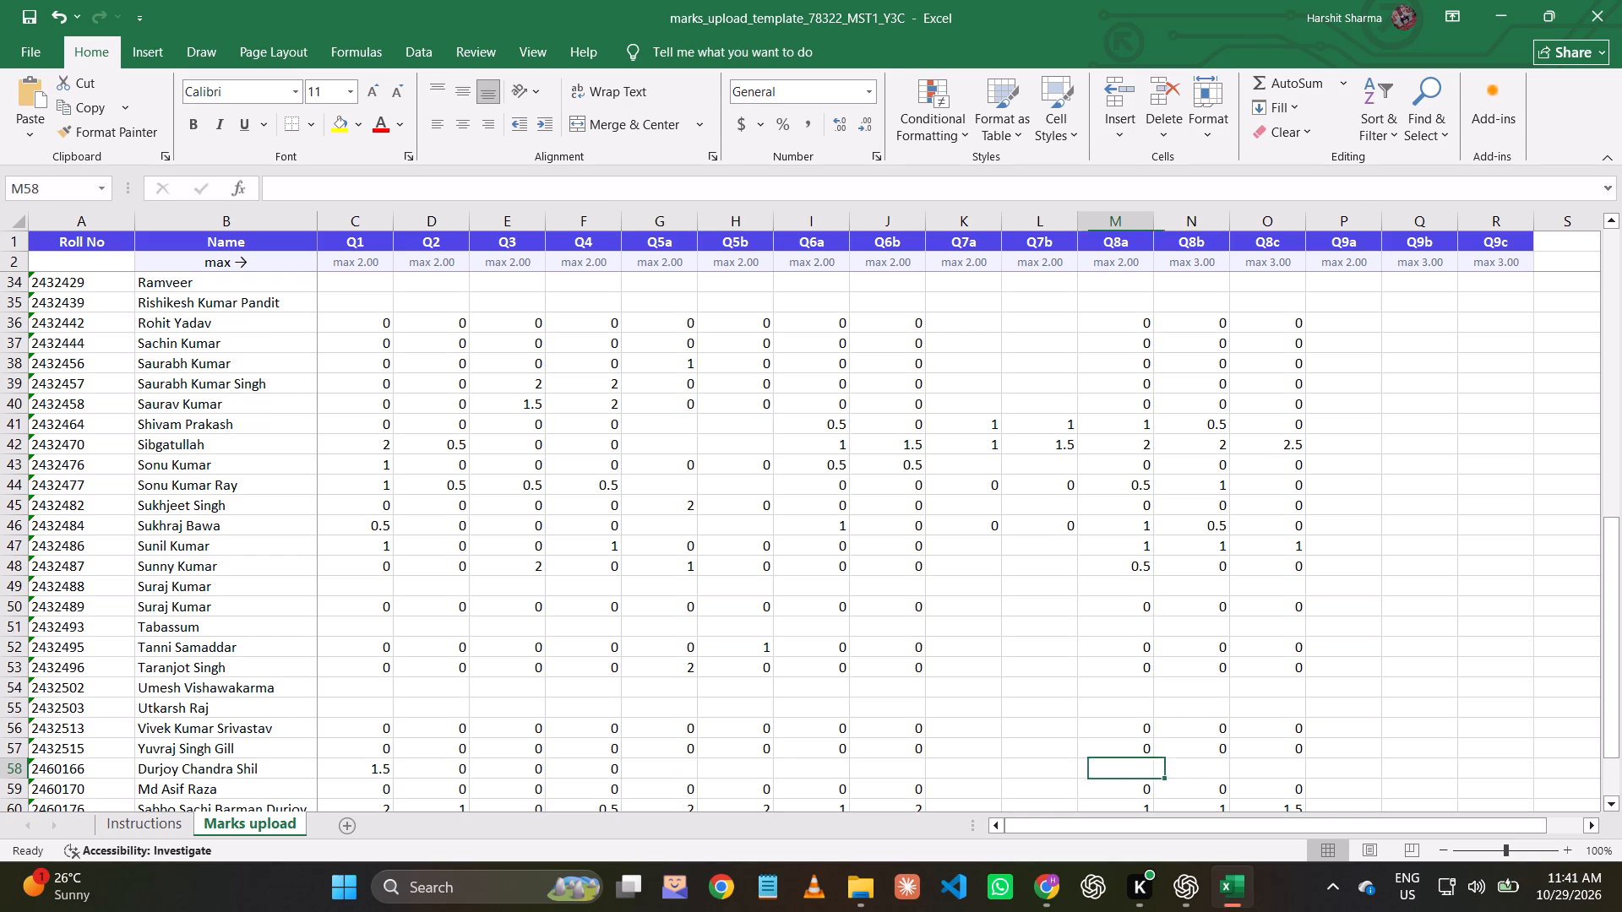
key(1)
key(Right)
key(2)
key(Right)
key(2)
key(Right)
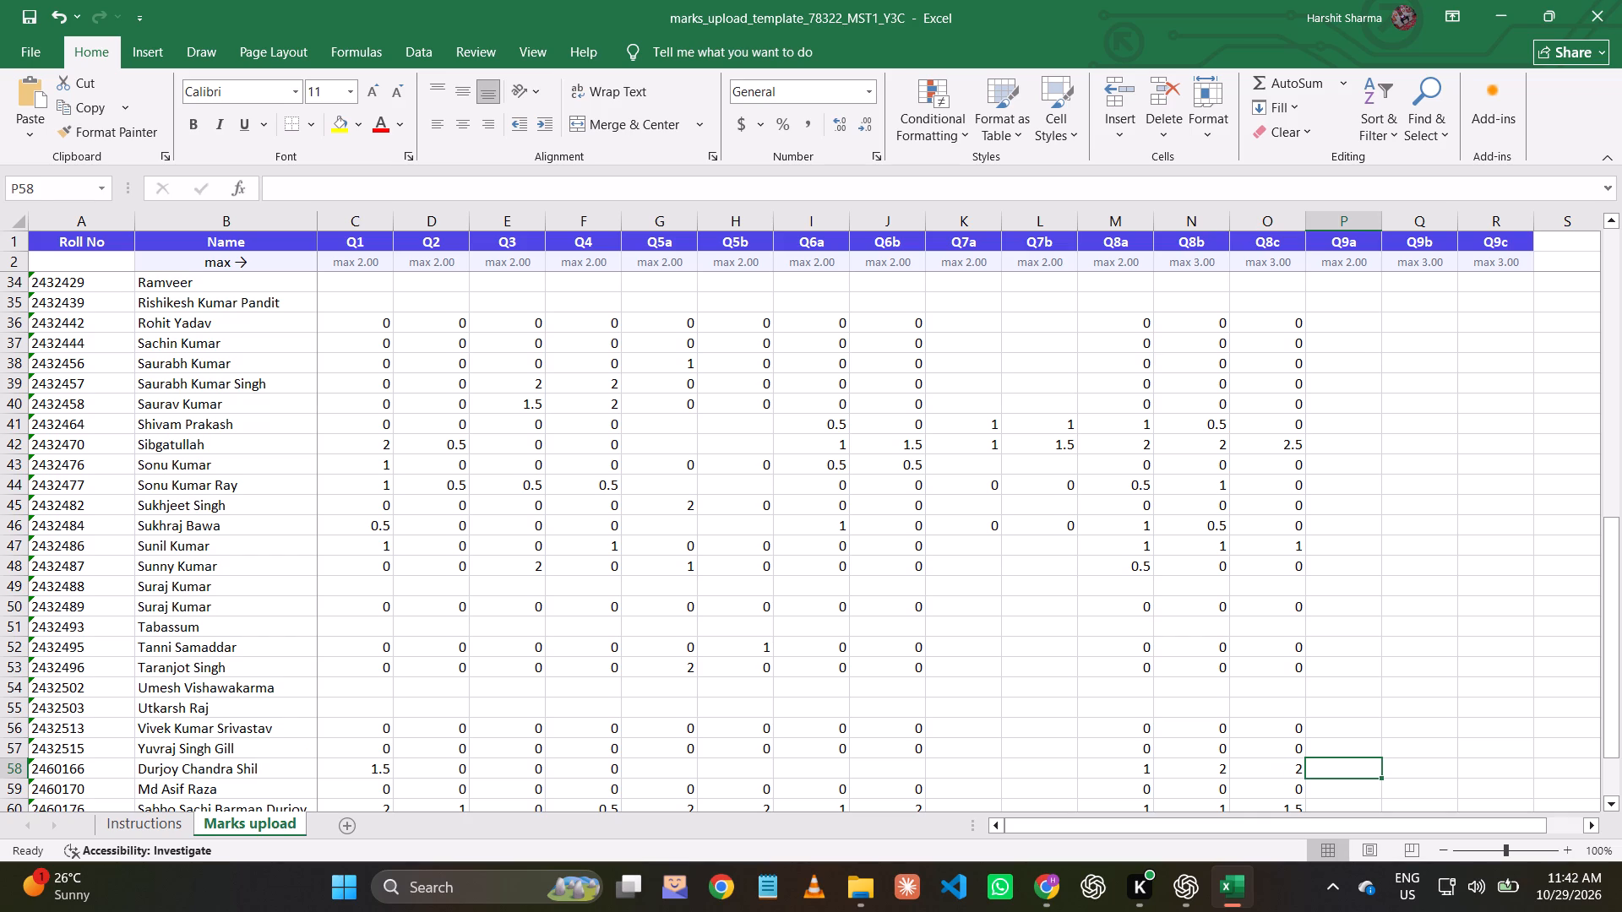
In row 58, enter 2 for Q6b and 1 for Q6a.
key(Left)
key(Left)
key(Left)
key(Left)
key(Left)
key(Left)
key(2)
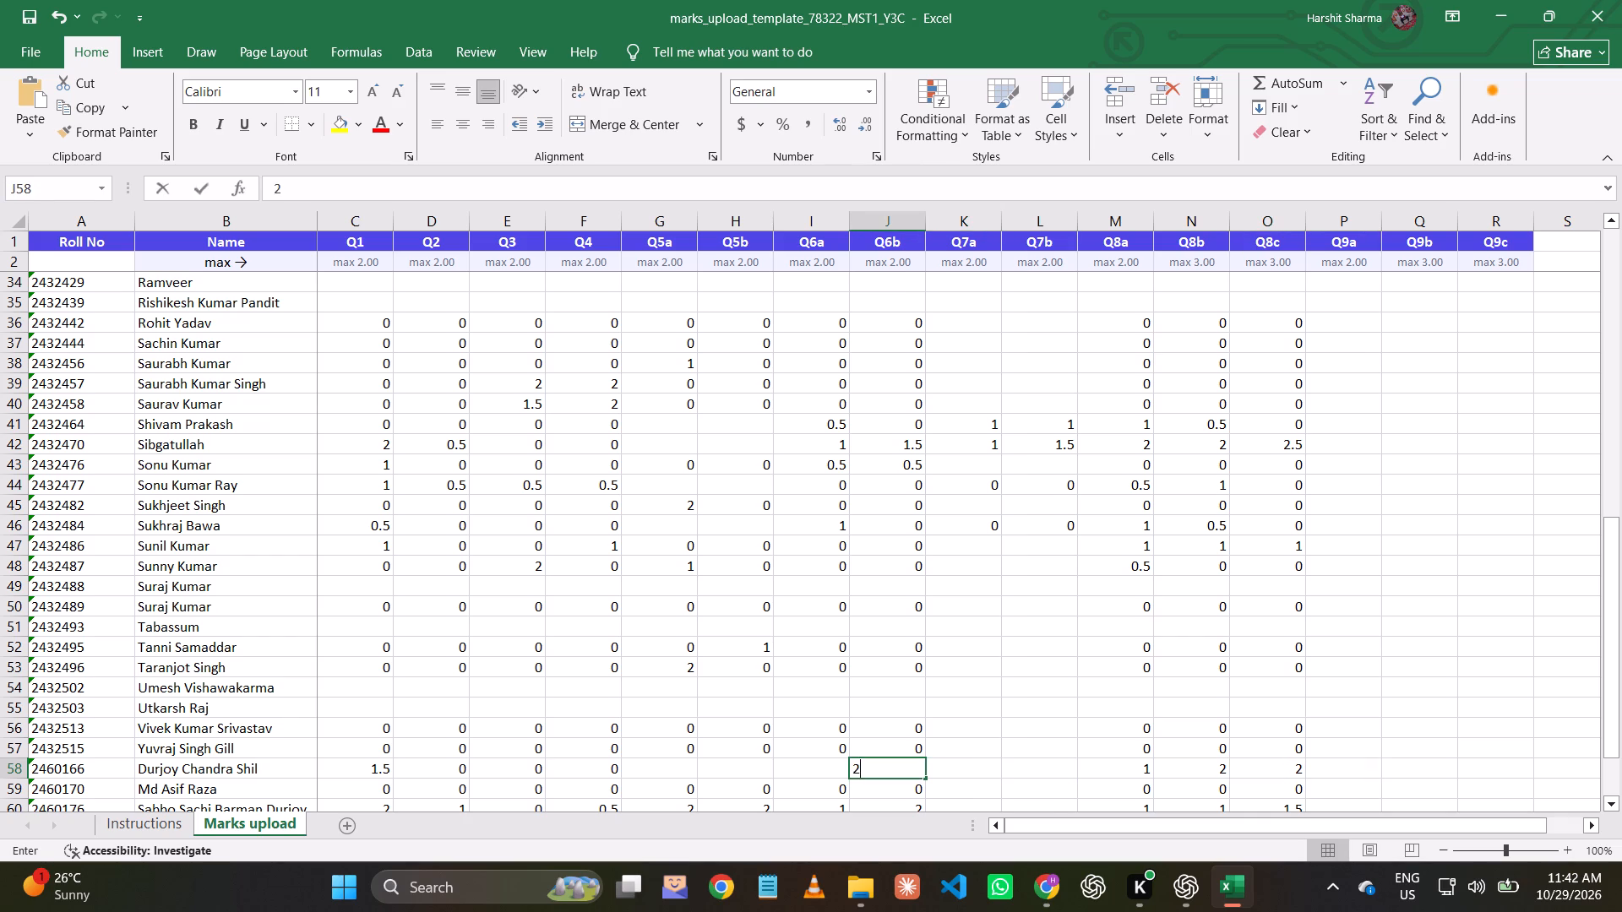
key(Left)
key(1)
key(Left)
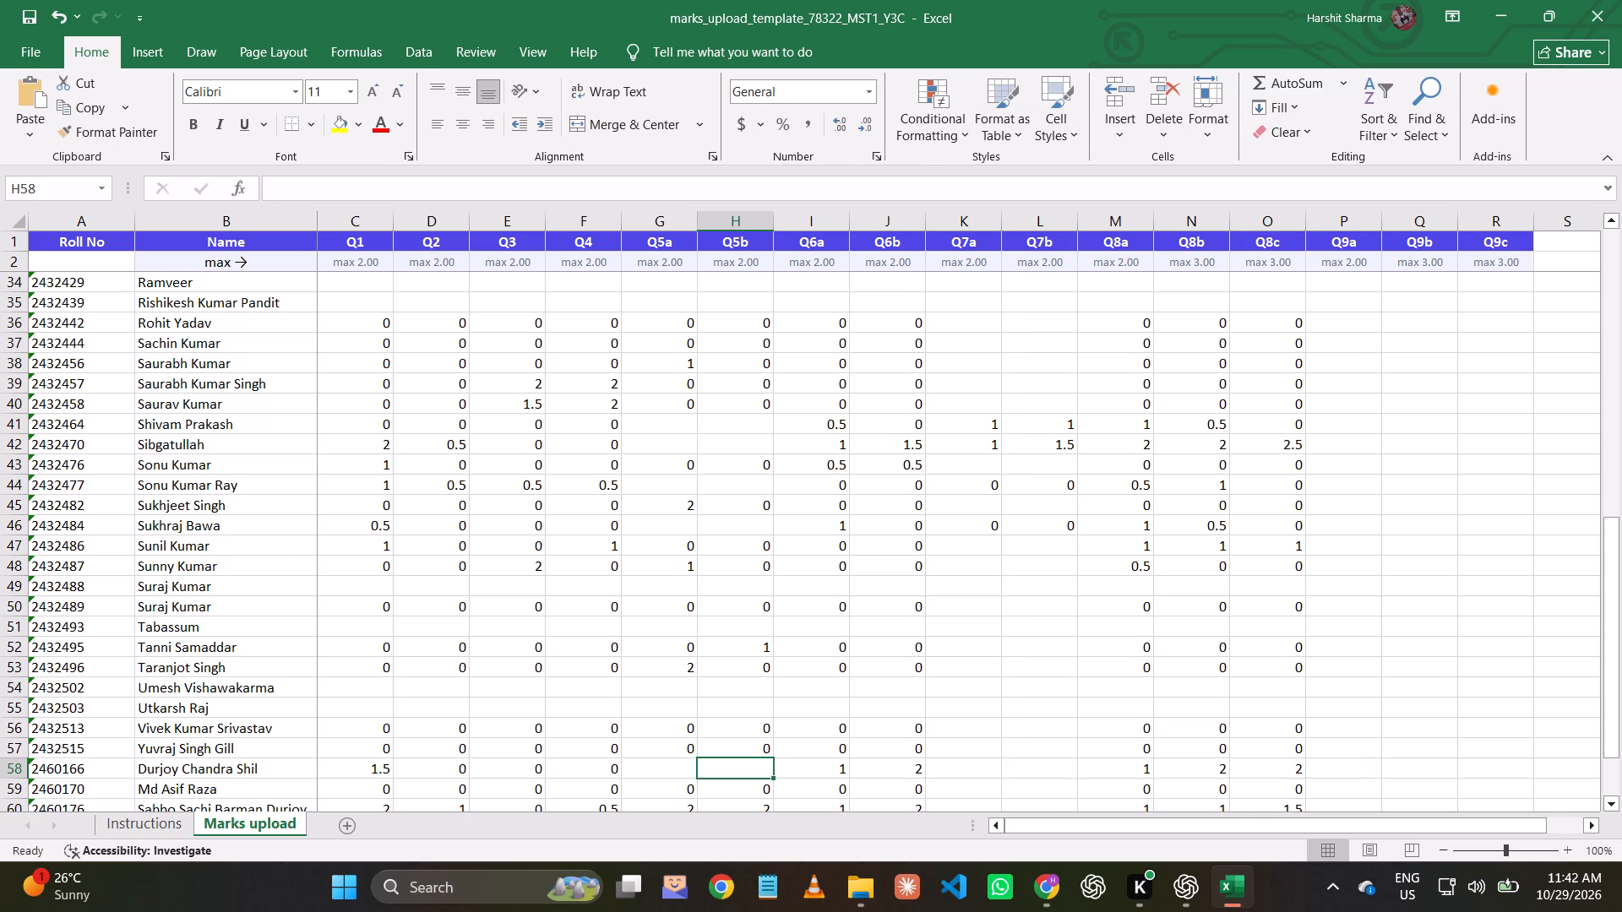
In row 58, enter 1 for Q5a and 1.5 for Q5b.
key(Left)
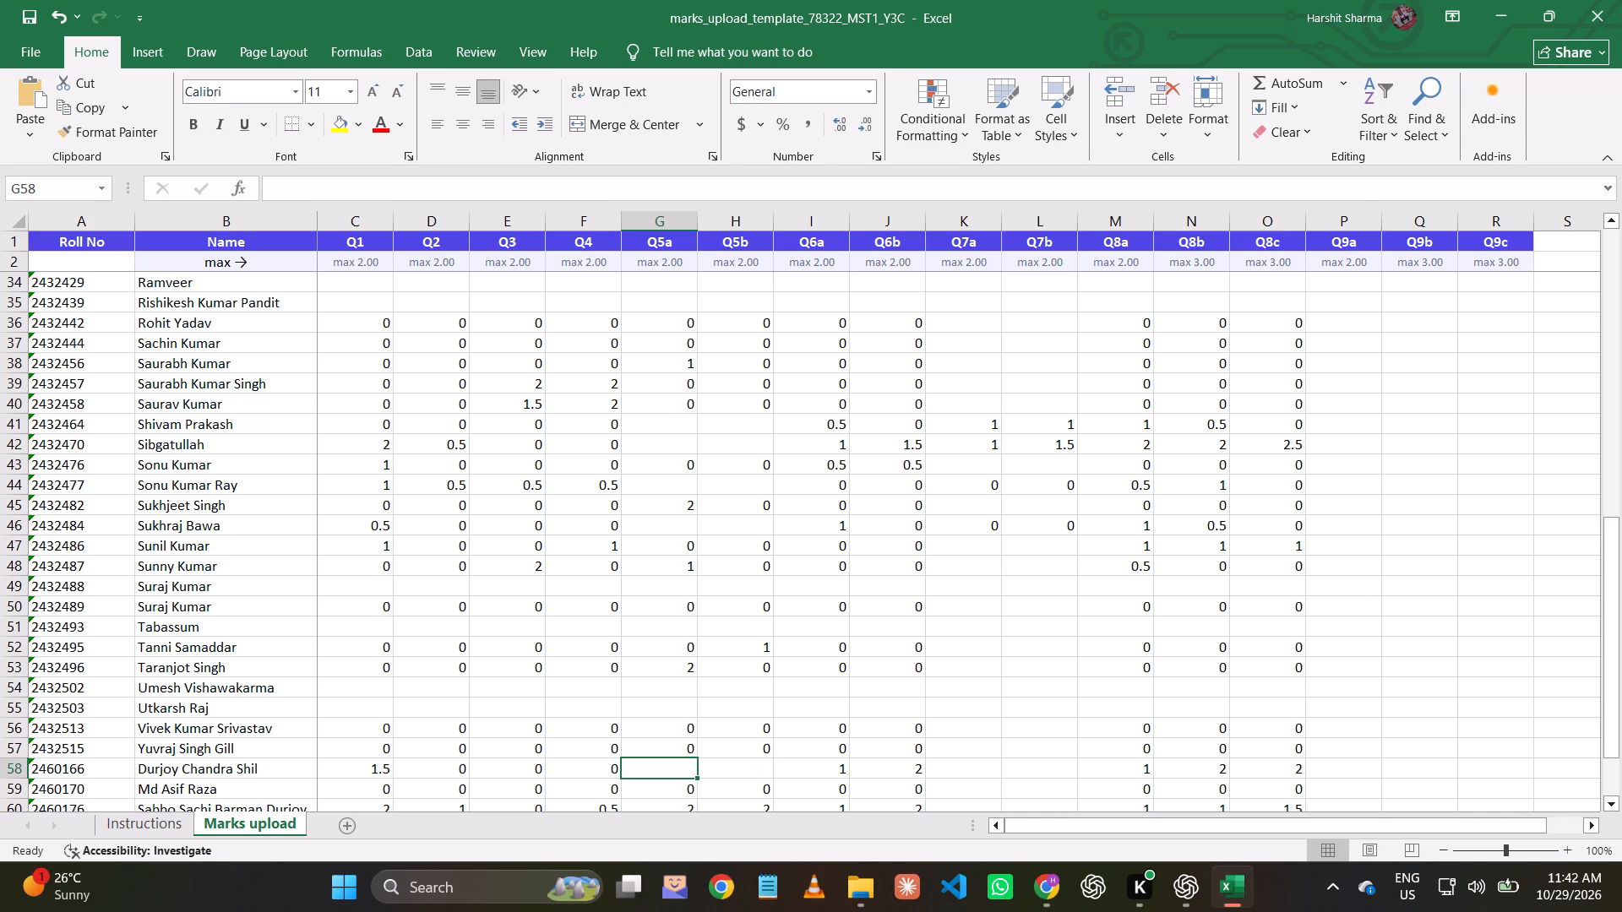
key(1)
key(Right)
text(1.5)
key(Right)
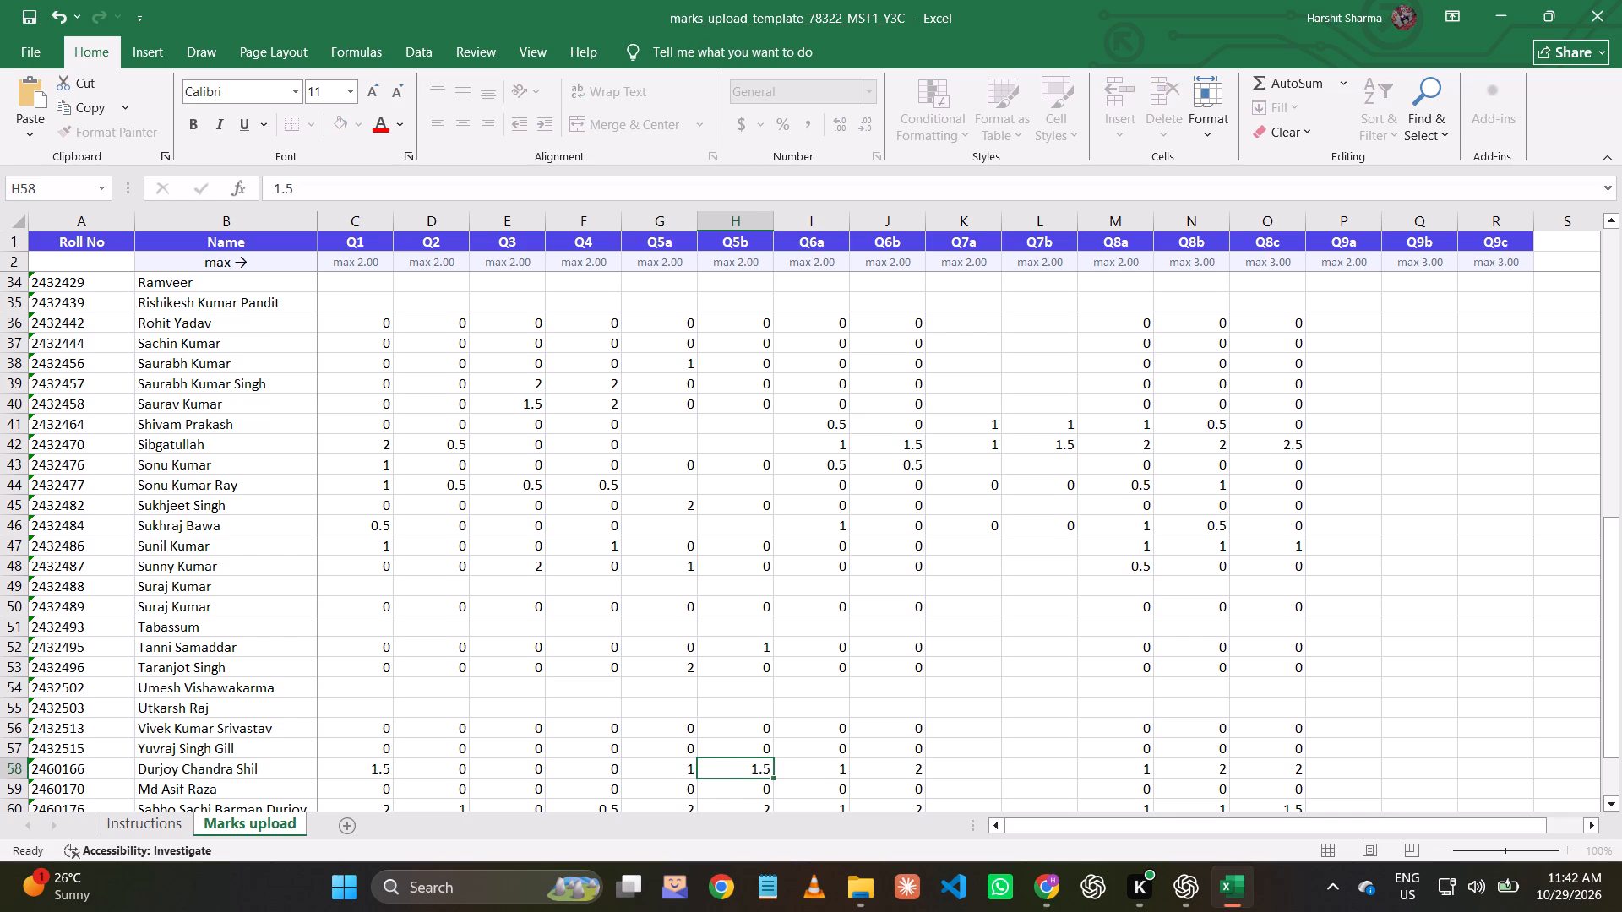
Save the marks workbook with the row 58 entries.
key(ctrl+s)
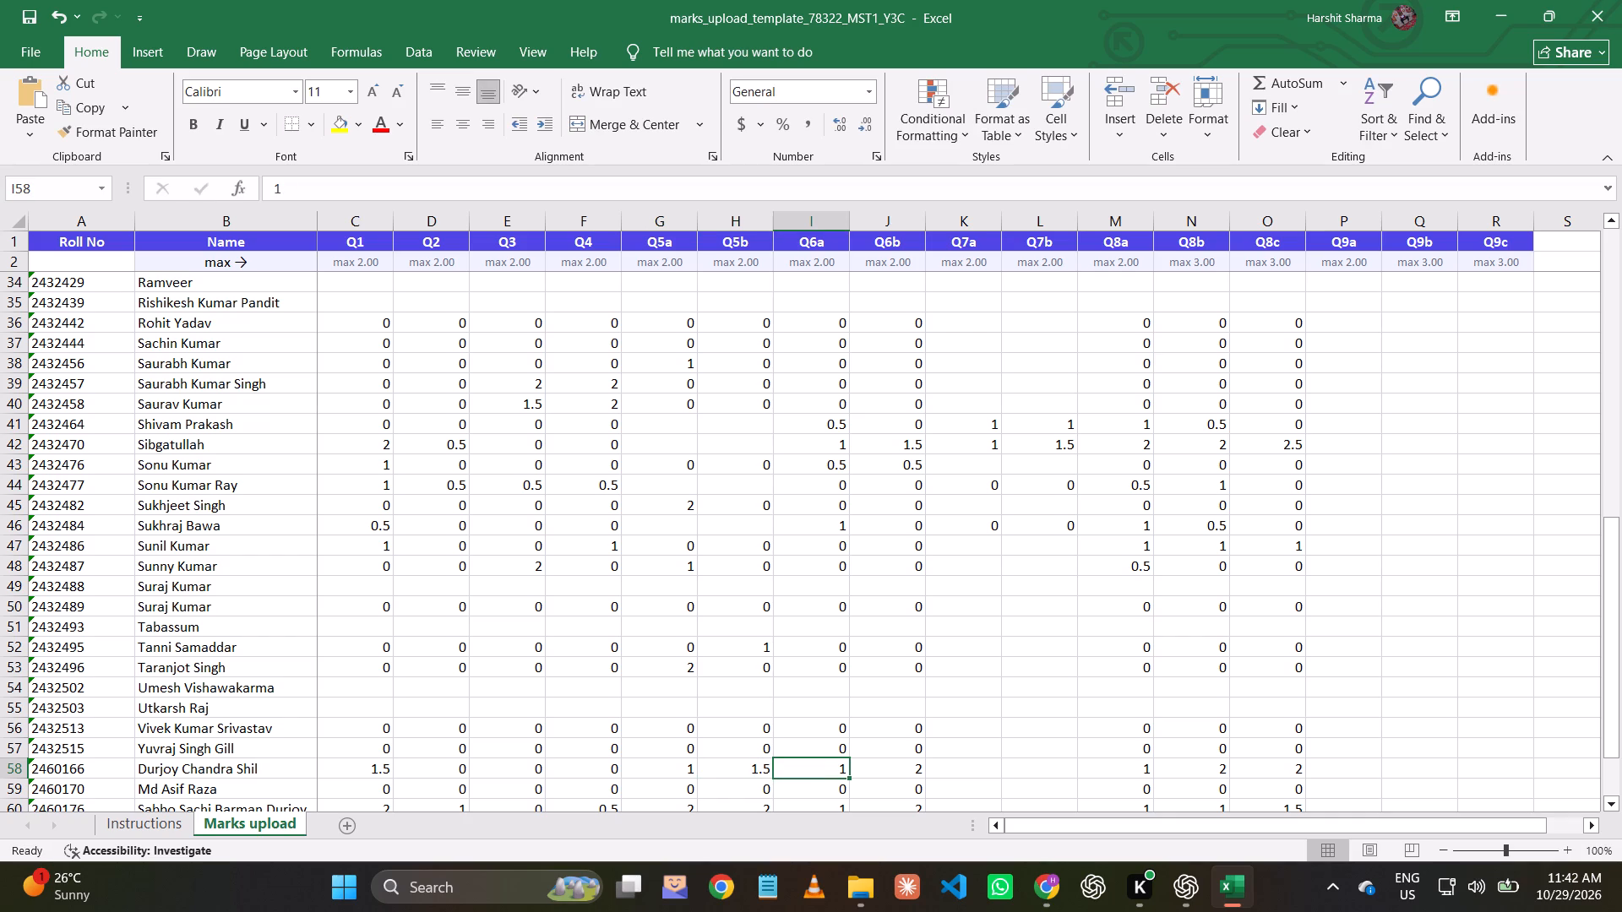
In row 18, enter 0 for each of Q1, Q2, Q3 and Q4.
key(Up)
key(Left)
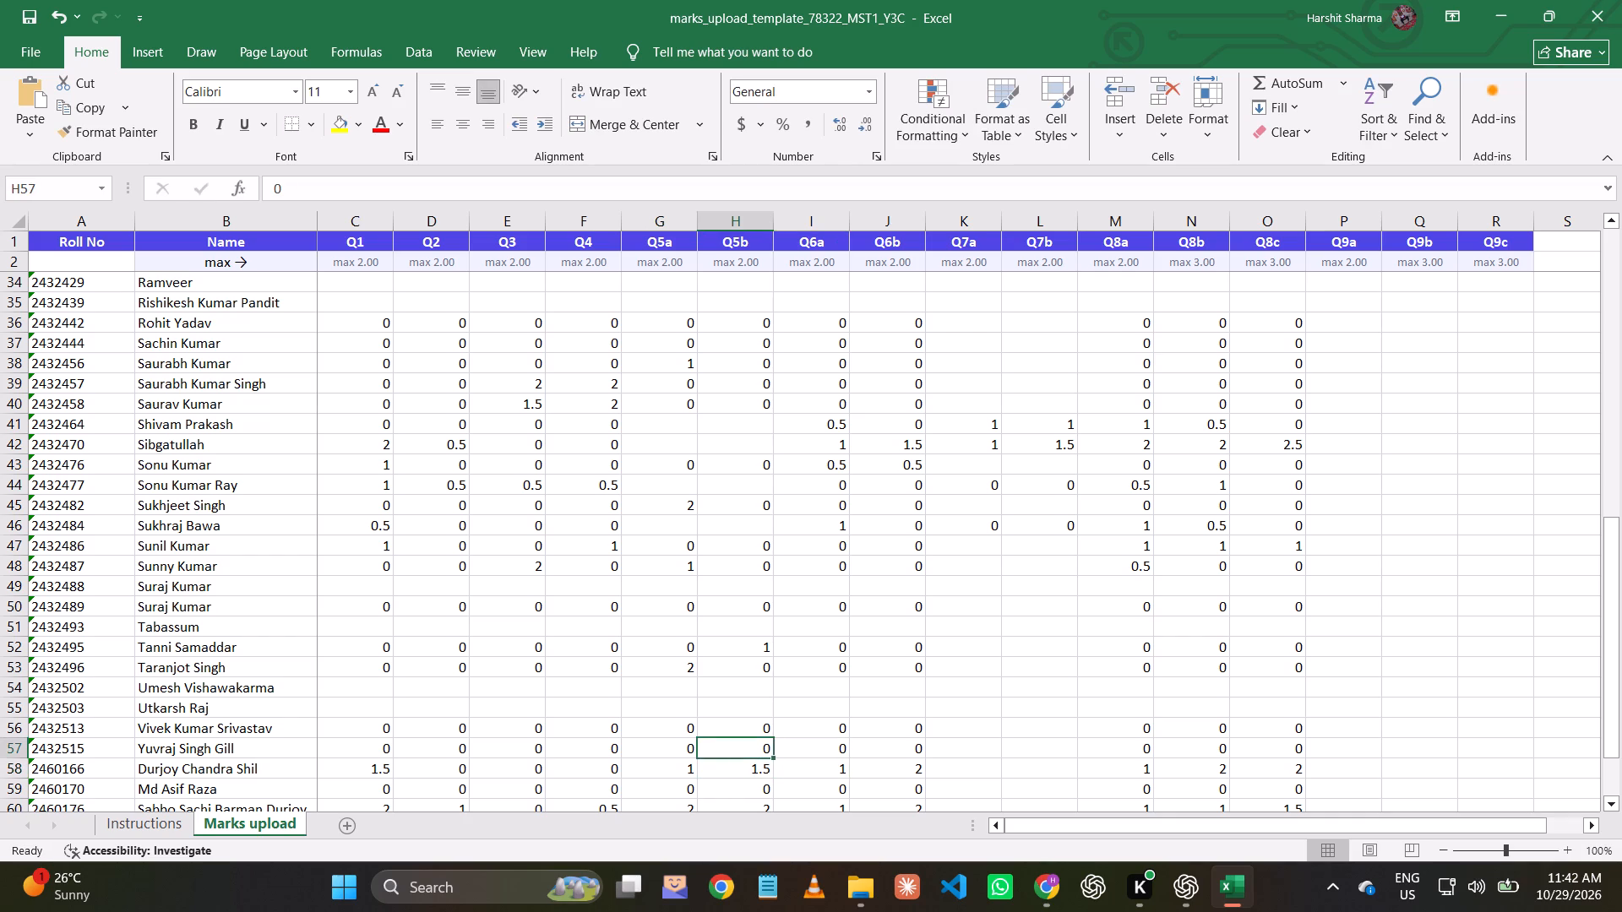
key(Up)
key(Up)
key(Up)
key(Up)
key(Up)
key(Up)
key(Up)
key(Up)
key(Up)
key(Up)
key(Up)
key(Up)
key(Up)
key(Left)
key(Left)
key(Left)
key(Left)
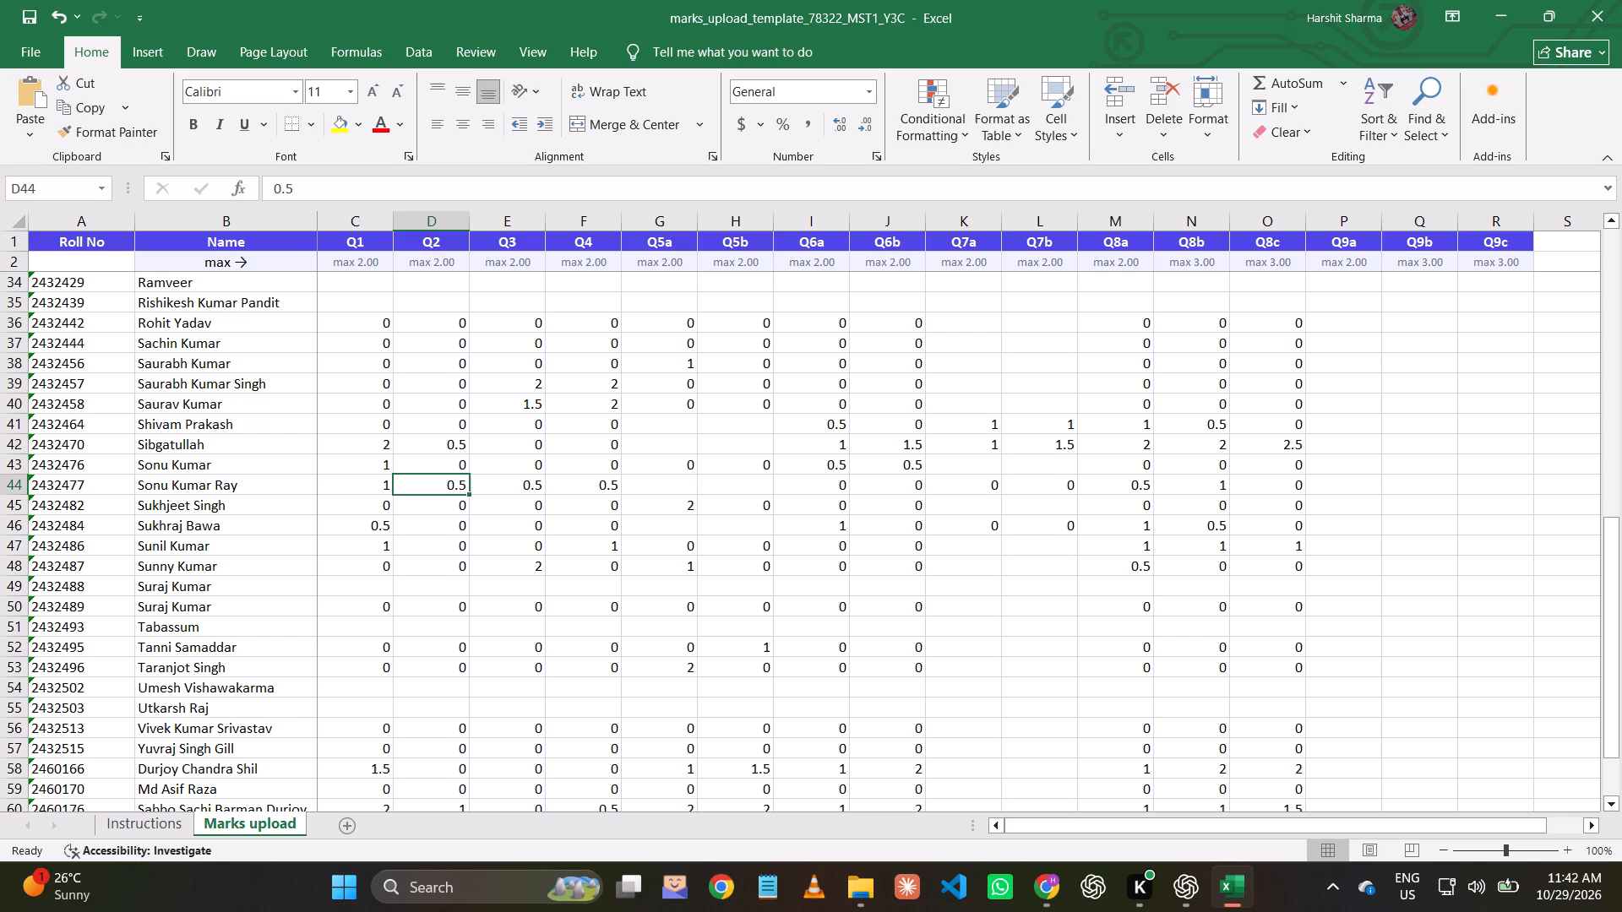
key(Left)
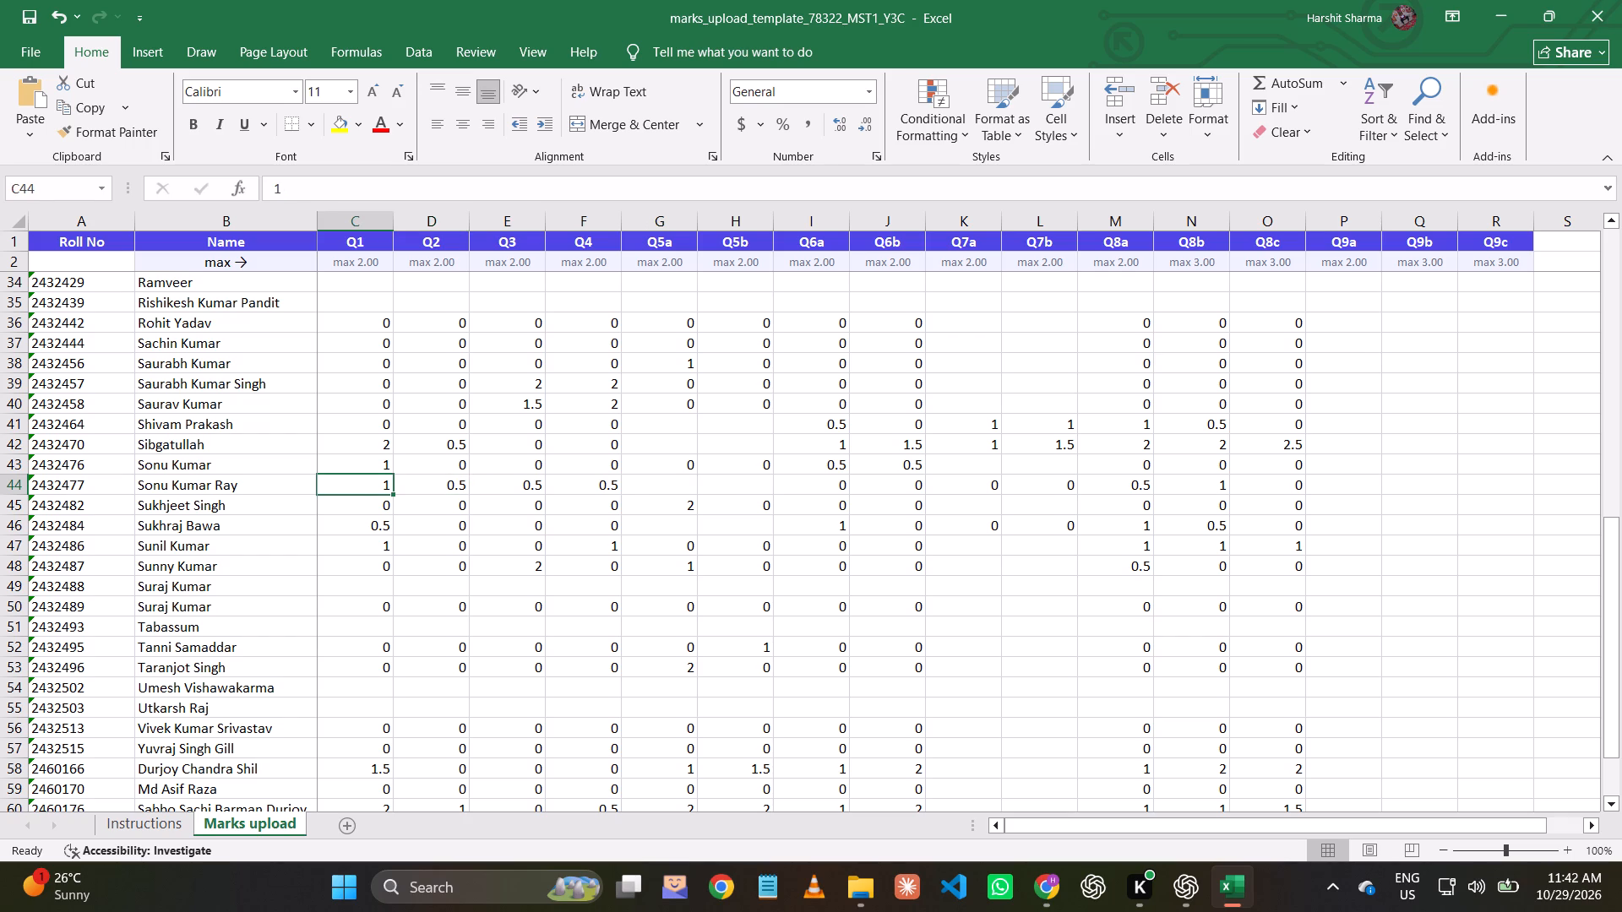
key(Up)
key(Up)
key(Up)
key(Up)
key(Up)
key(Up)
key(Up)
key(Up)
key(Up)
key(Up)
key(Up)
key(Up)
key(Up)
key(Up)
key(Up)
key(Up)
key(Up)
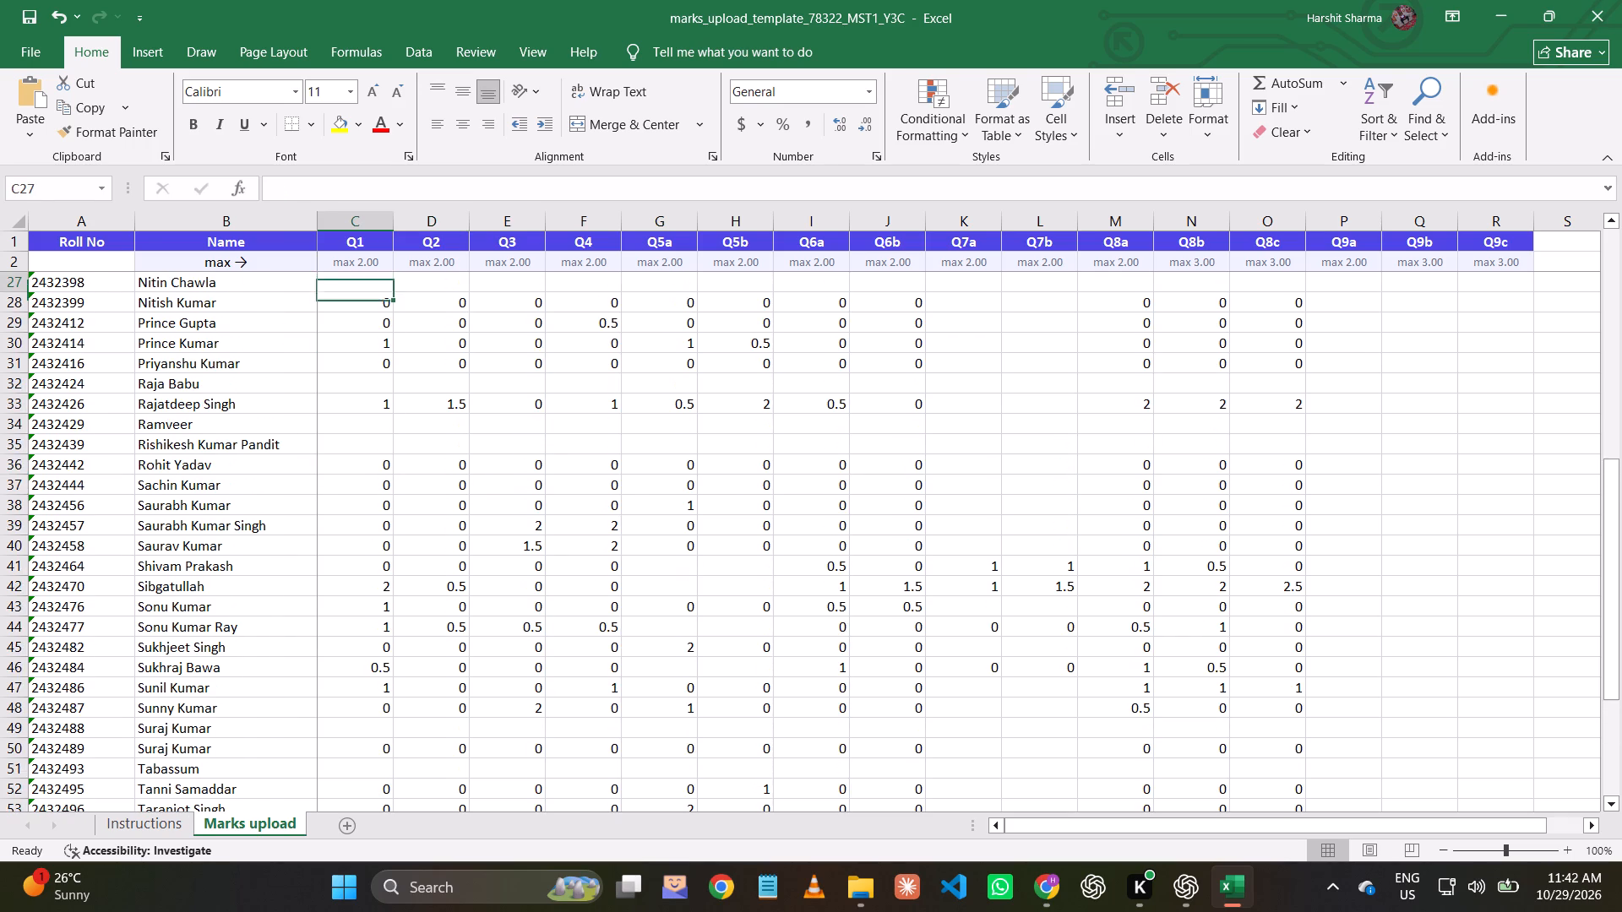
key(Up)
key(Up)
key(Up)
key(Up)
key(Up)
key(Up)
key(Up)
key(Up)
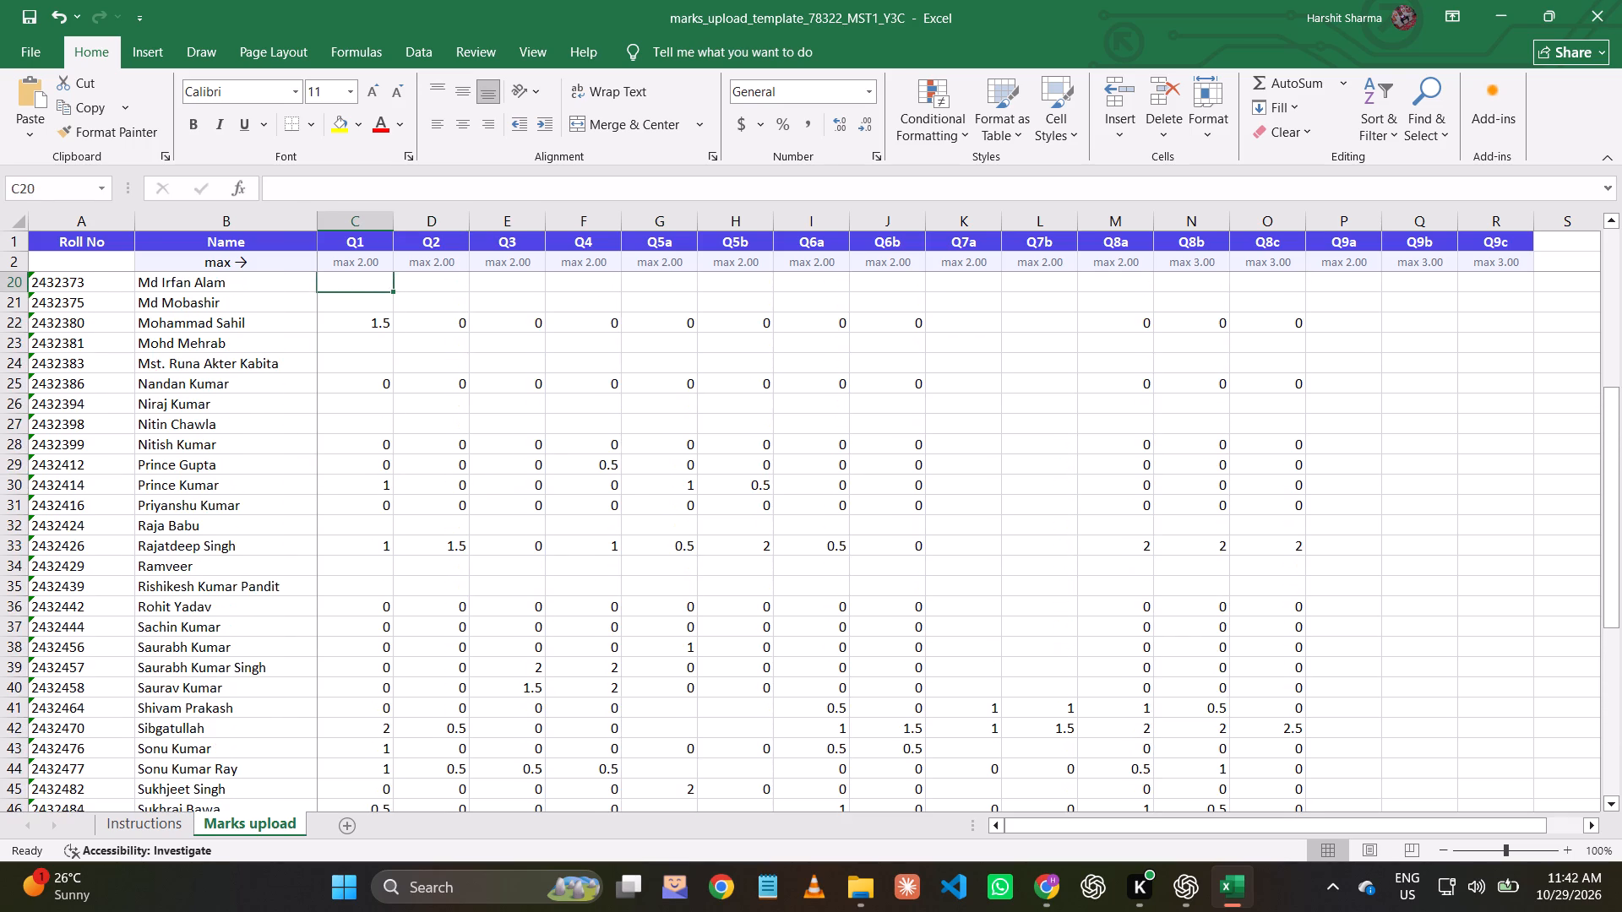
key(Up)
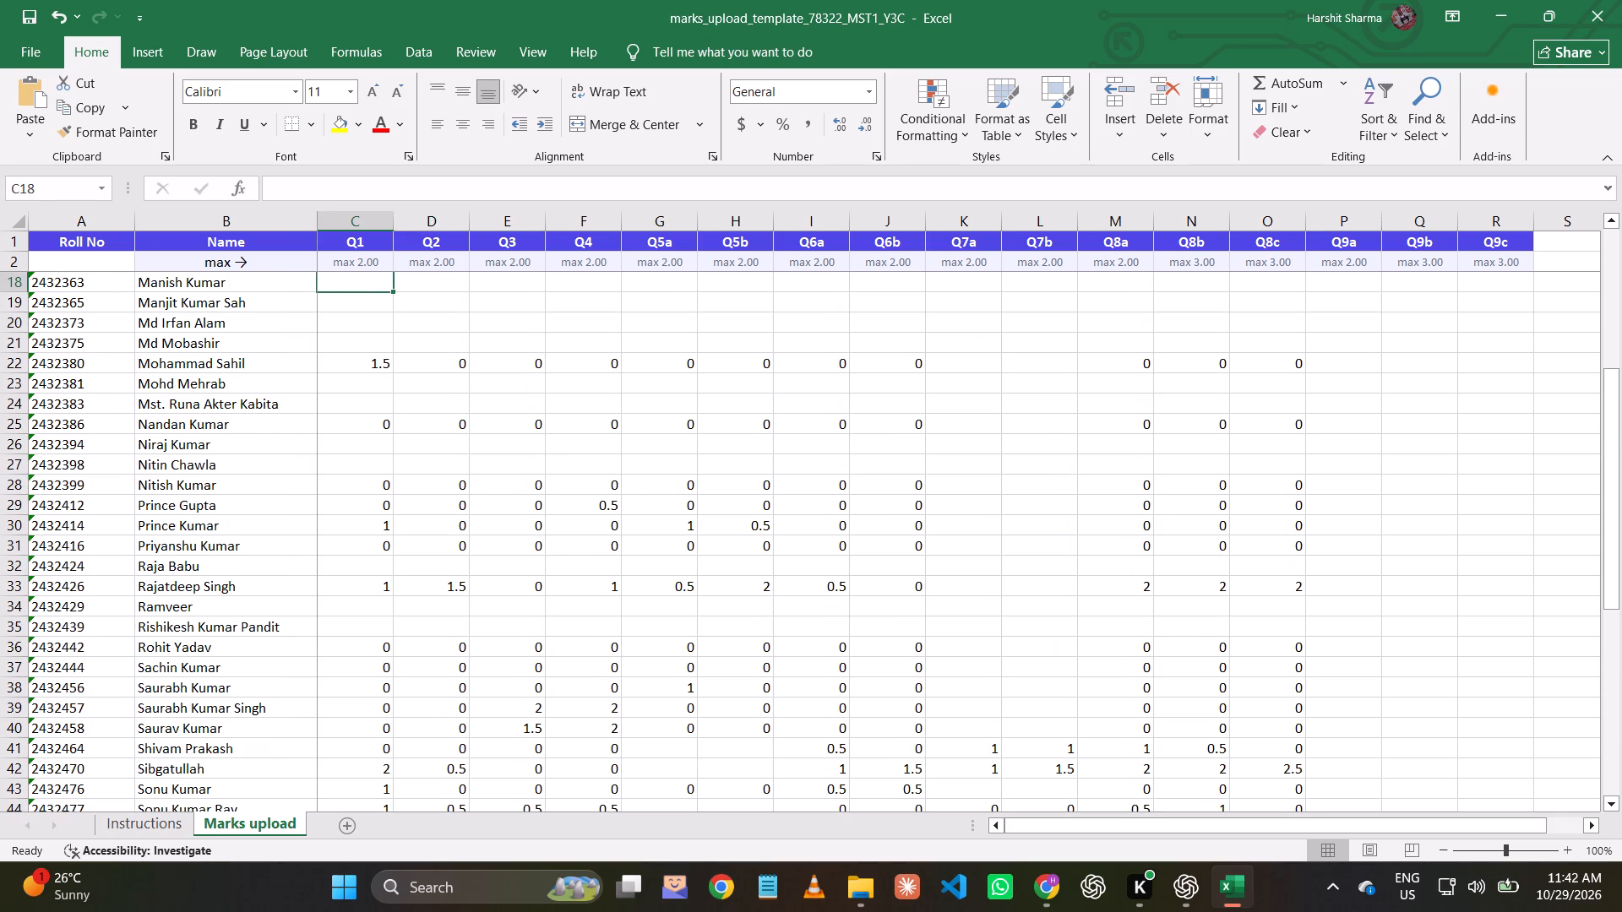
key(0)
key(Right)
key(0)
key(Right)
key(0)
key(Right)
key(0)
key(Right)
In row 18, enter 0 for each of Q5a, Q5b, Q6a and Q6b.
key(0)
key(Right)
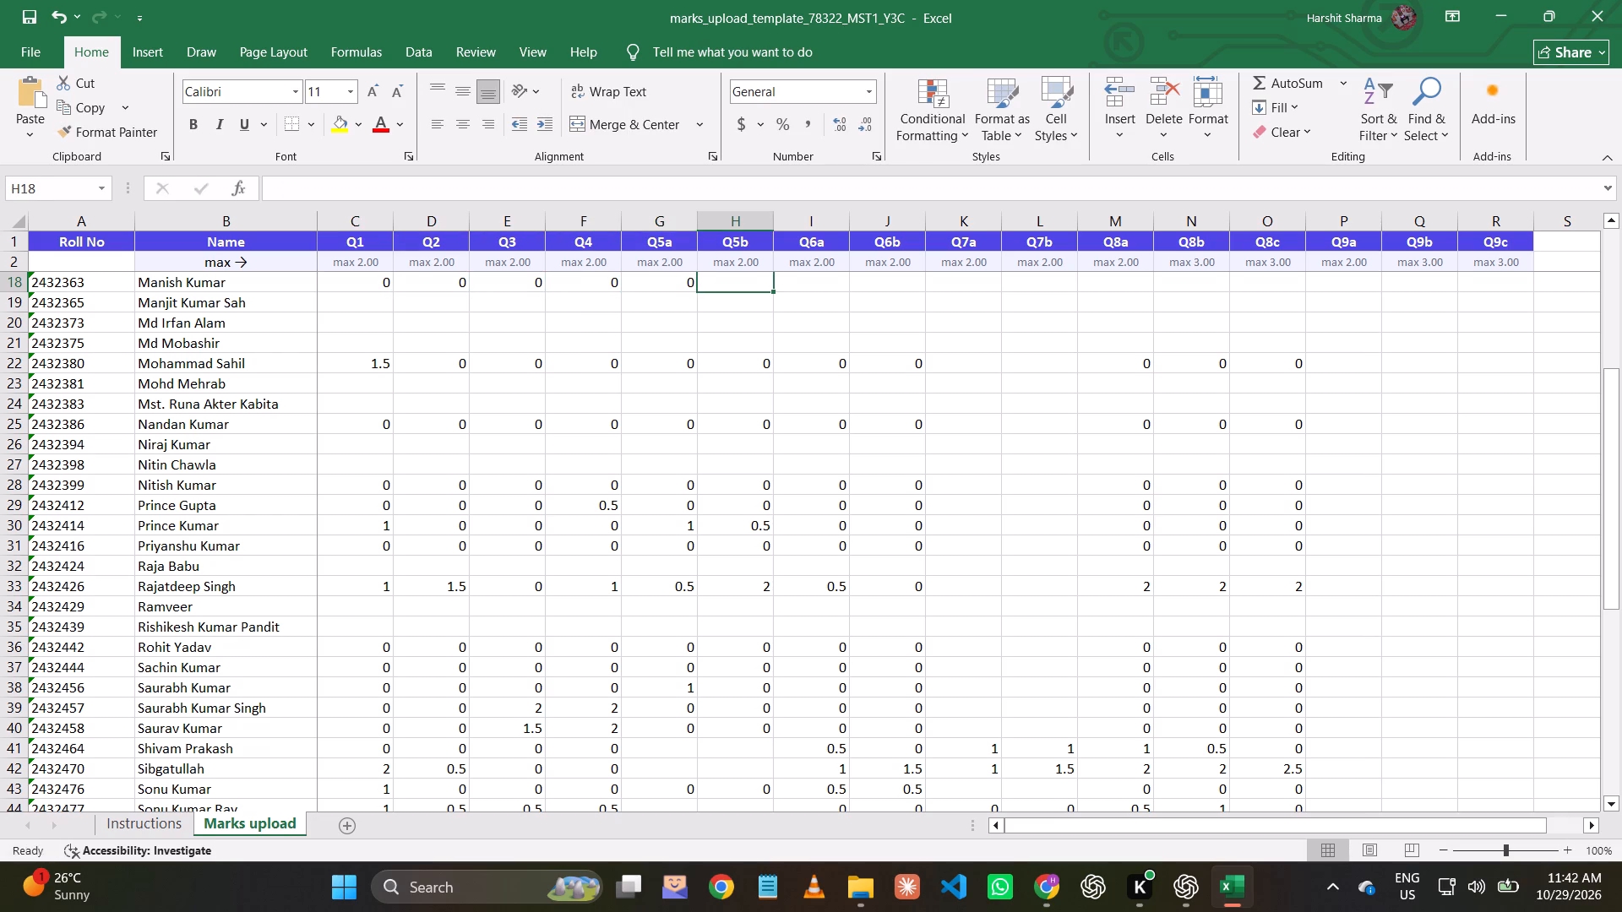
key(0)
key(Right)
key(0)
key(Right)
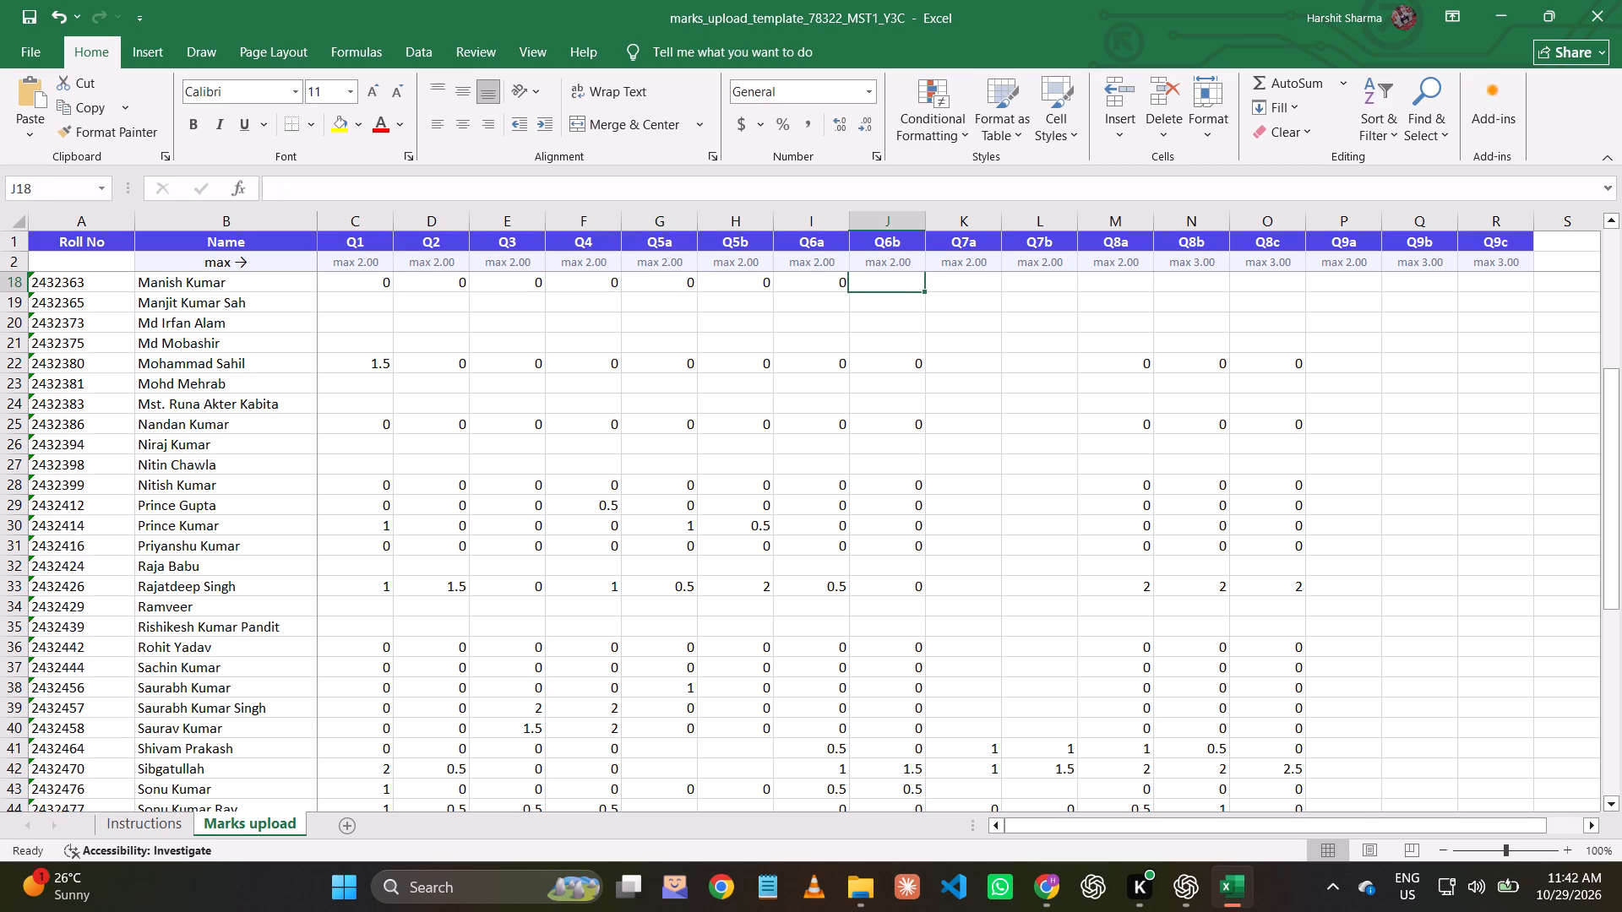
key(0)
key(Right)
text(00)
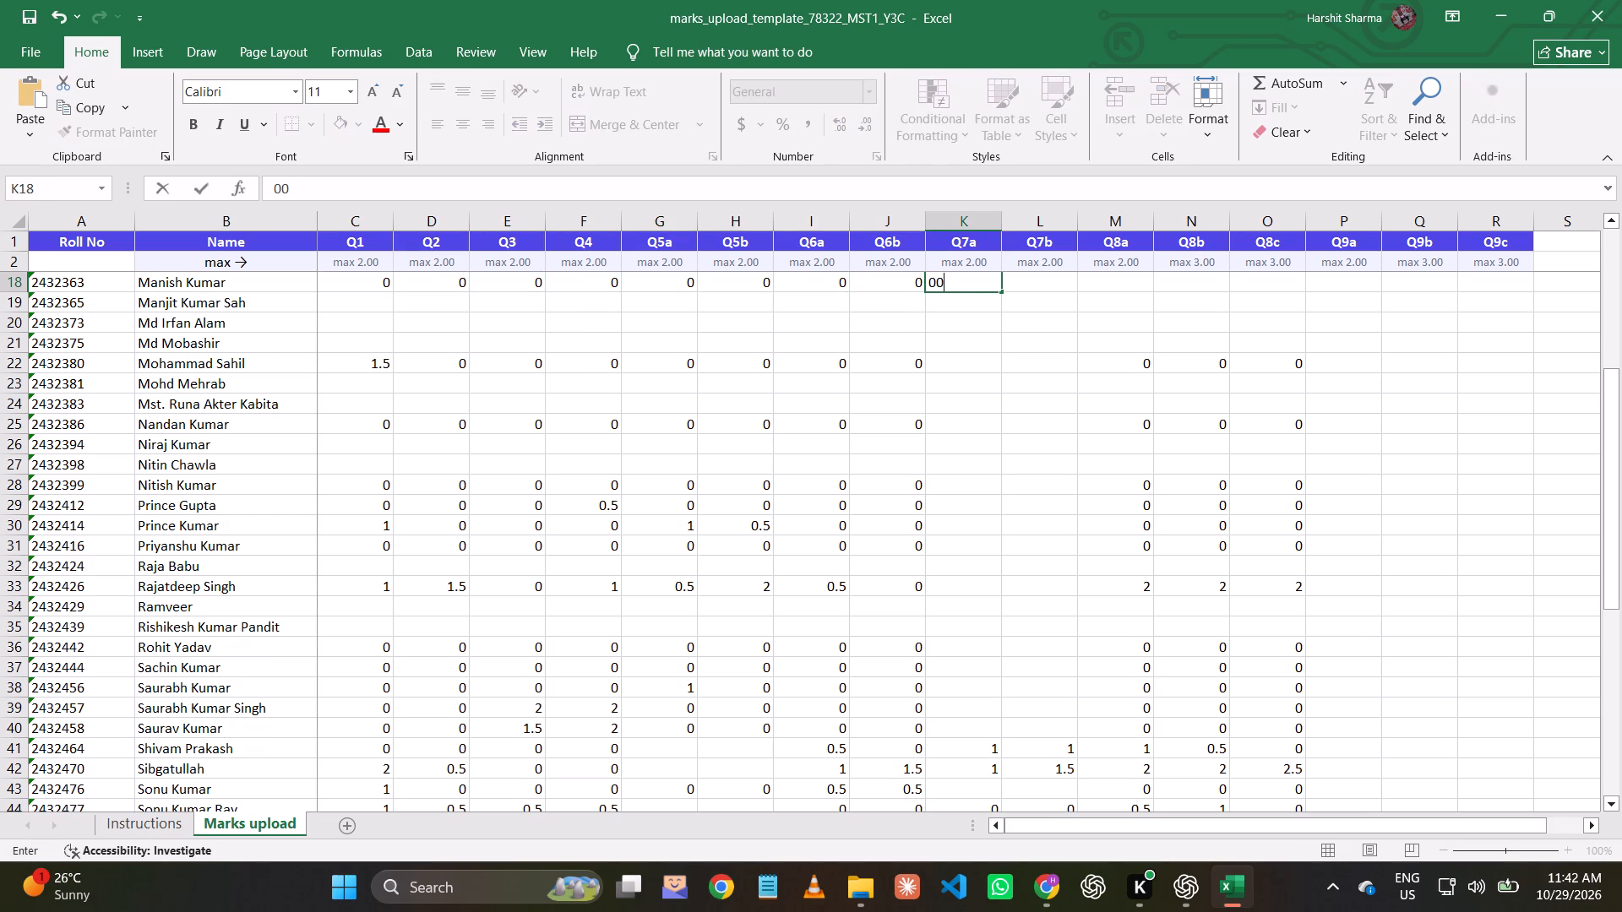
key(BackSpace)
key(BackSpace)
In row 18, leave Q7a and Q7b blank and enter 0 for Q8a, 2 for Q8b and 0 for Q8c.
key(Right)
key(Right)
key(Right)
key(Left)
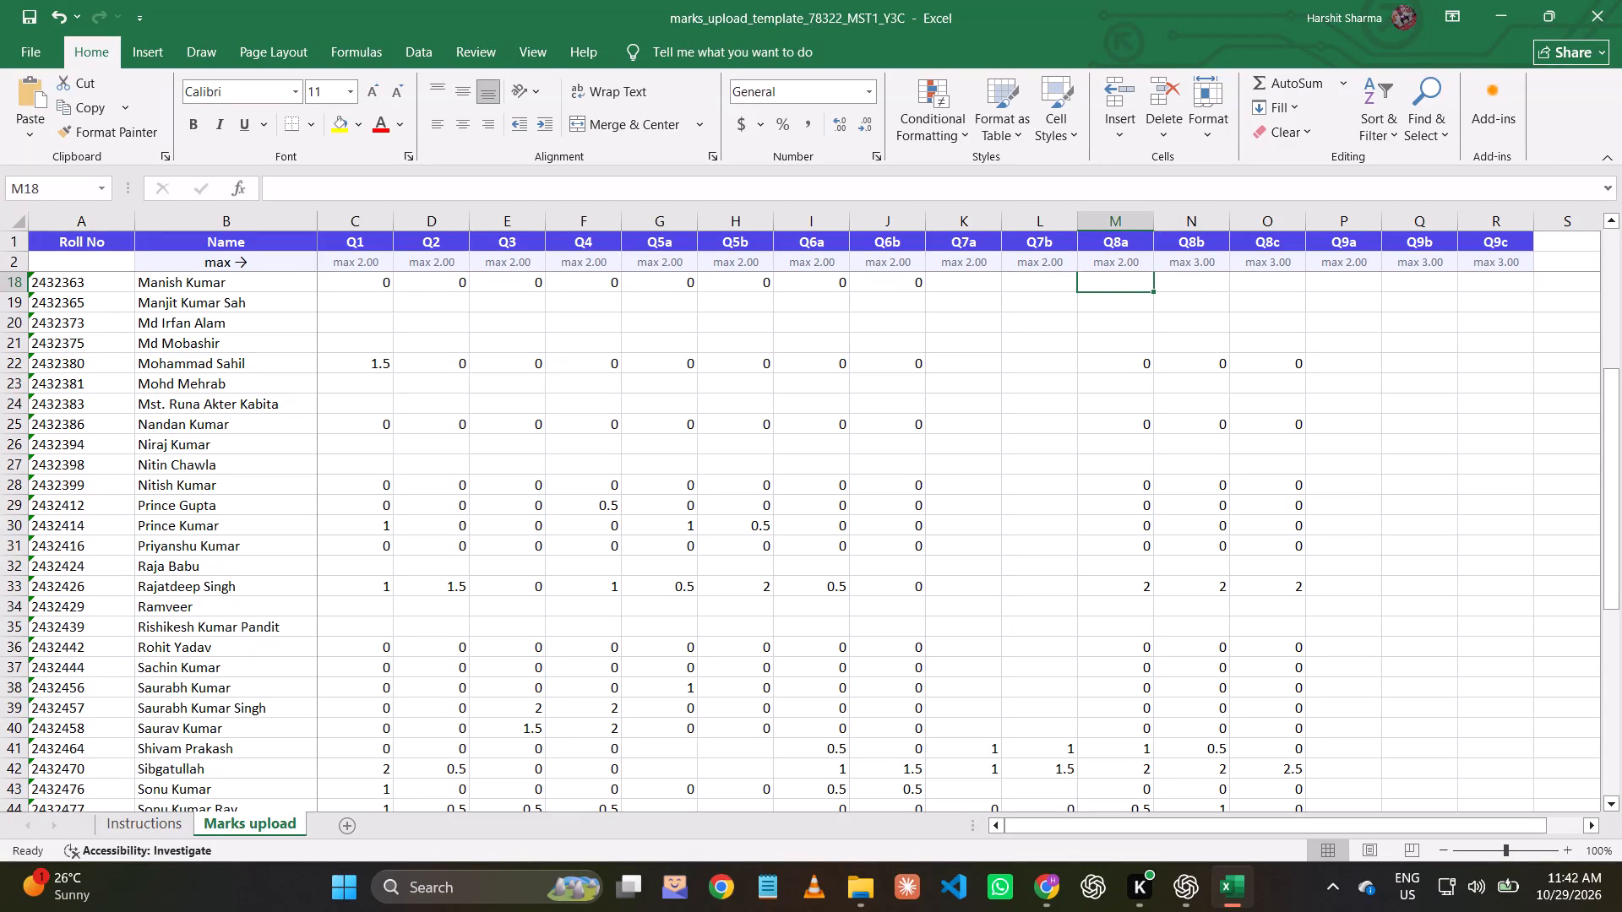
key(0)
key(Right)
key(2)
key(Right)
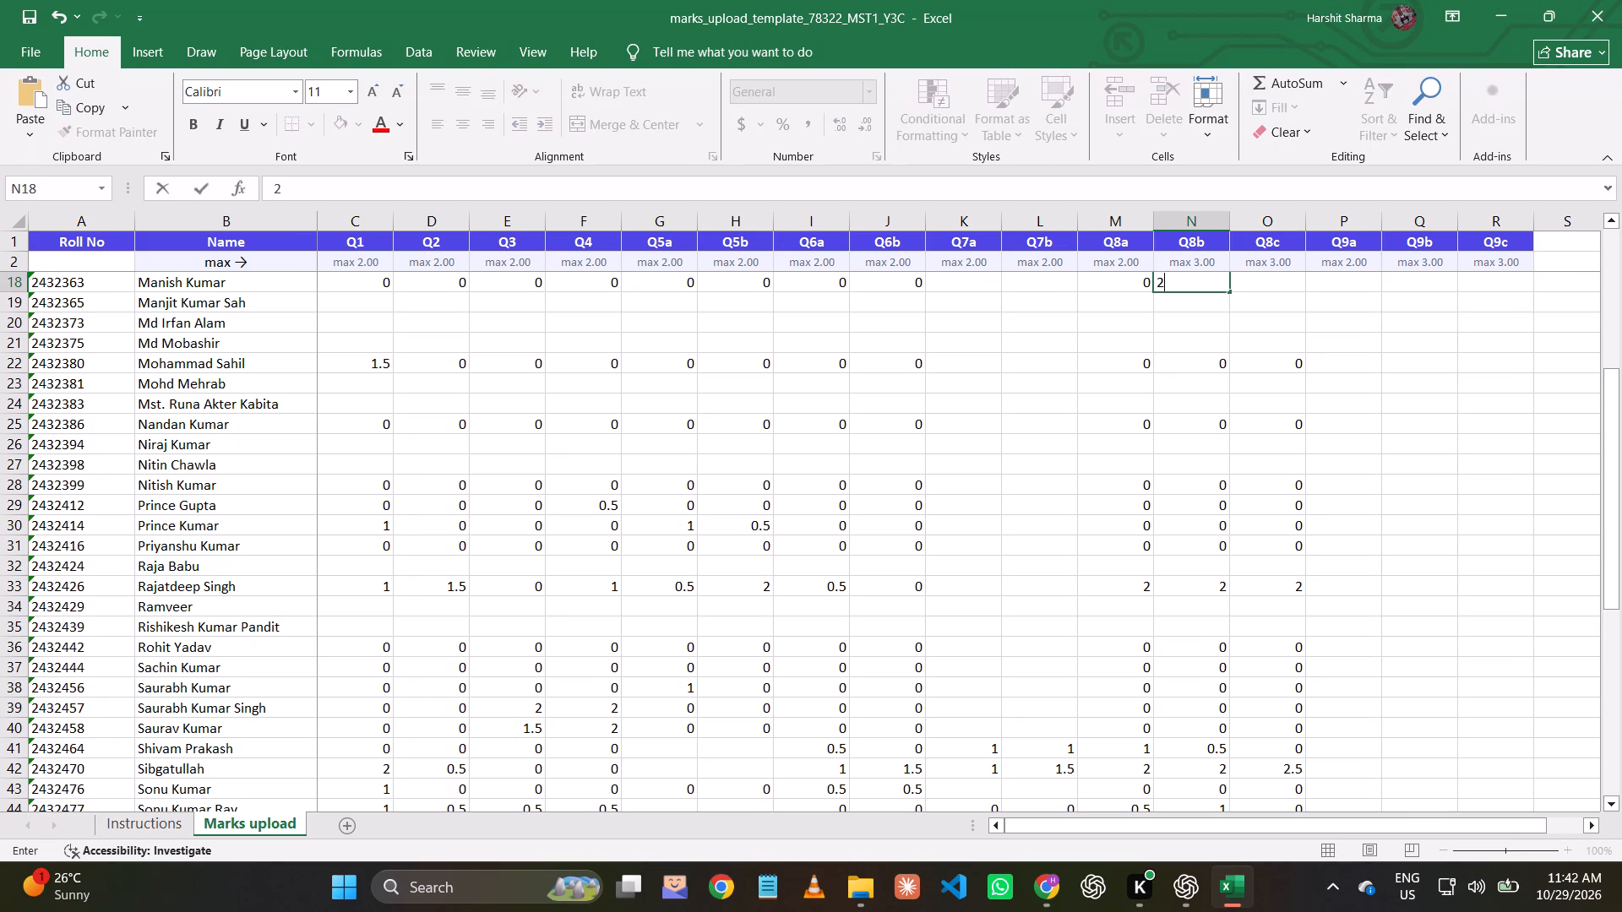
key(0)
key(Right)
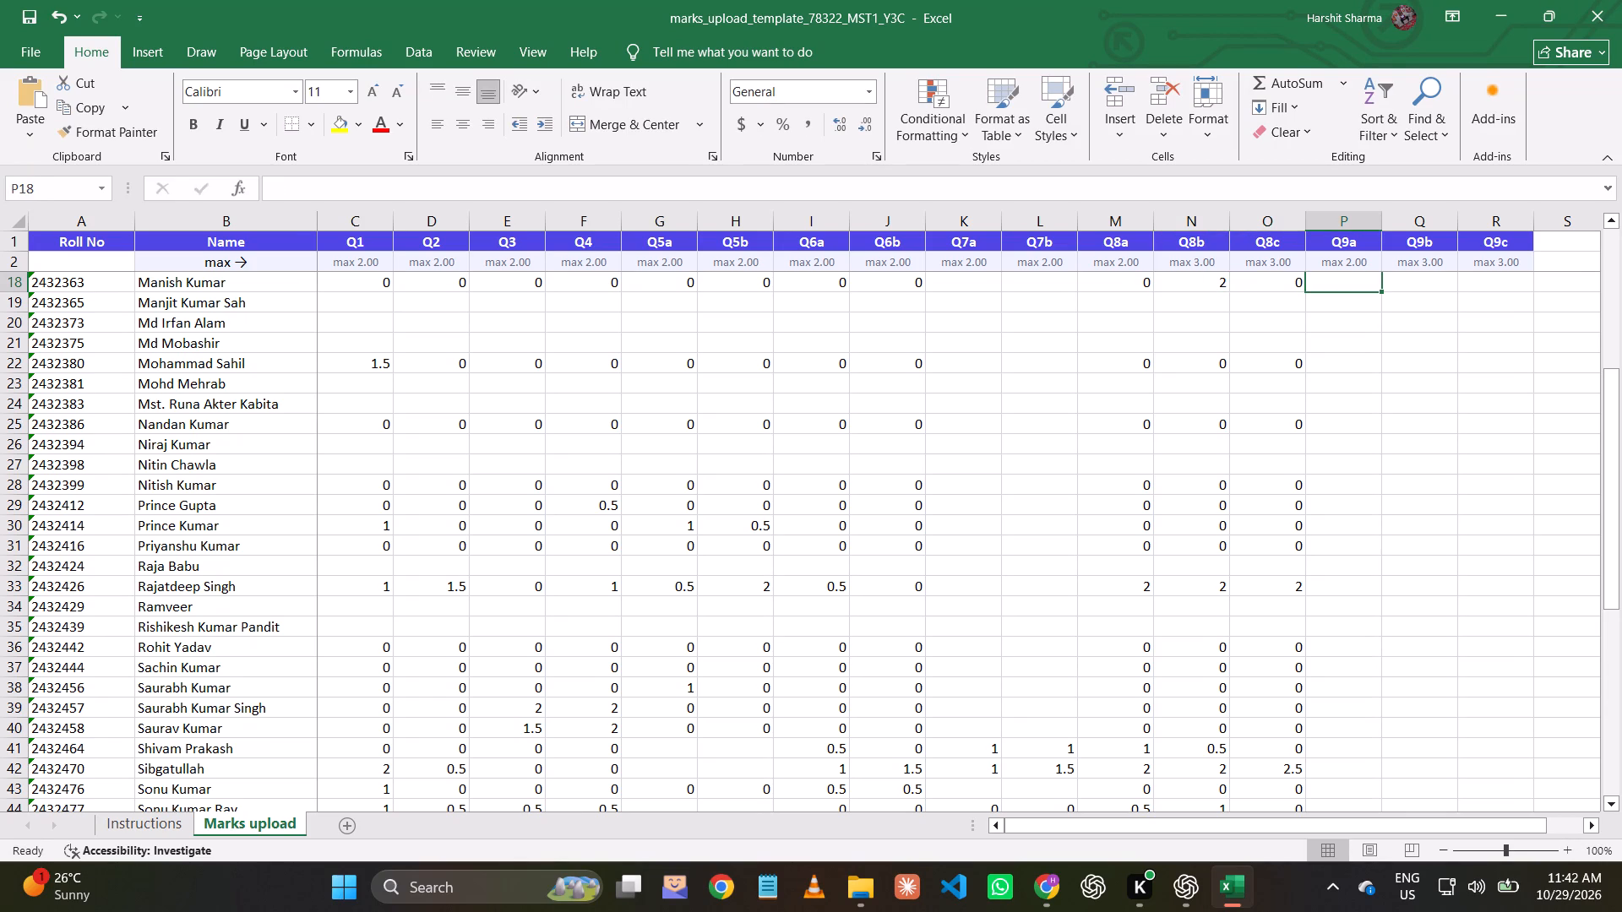
Save the marks workbook with the row 18 entries.
key(ctrl+s)
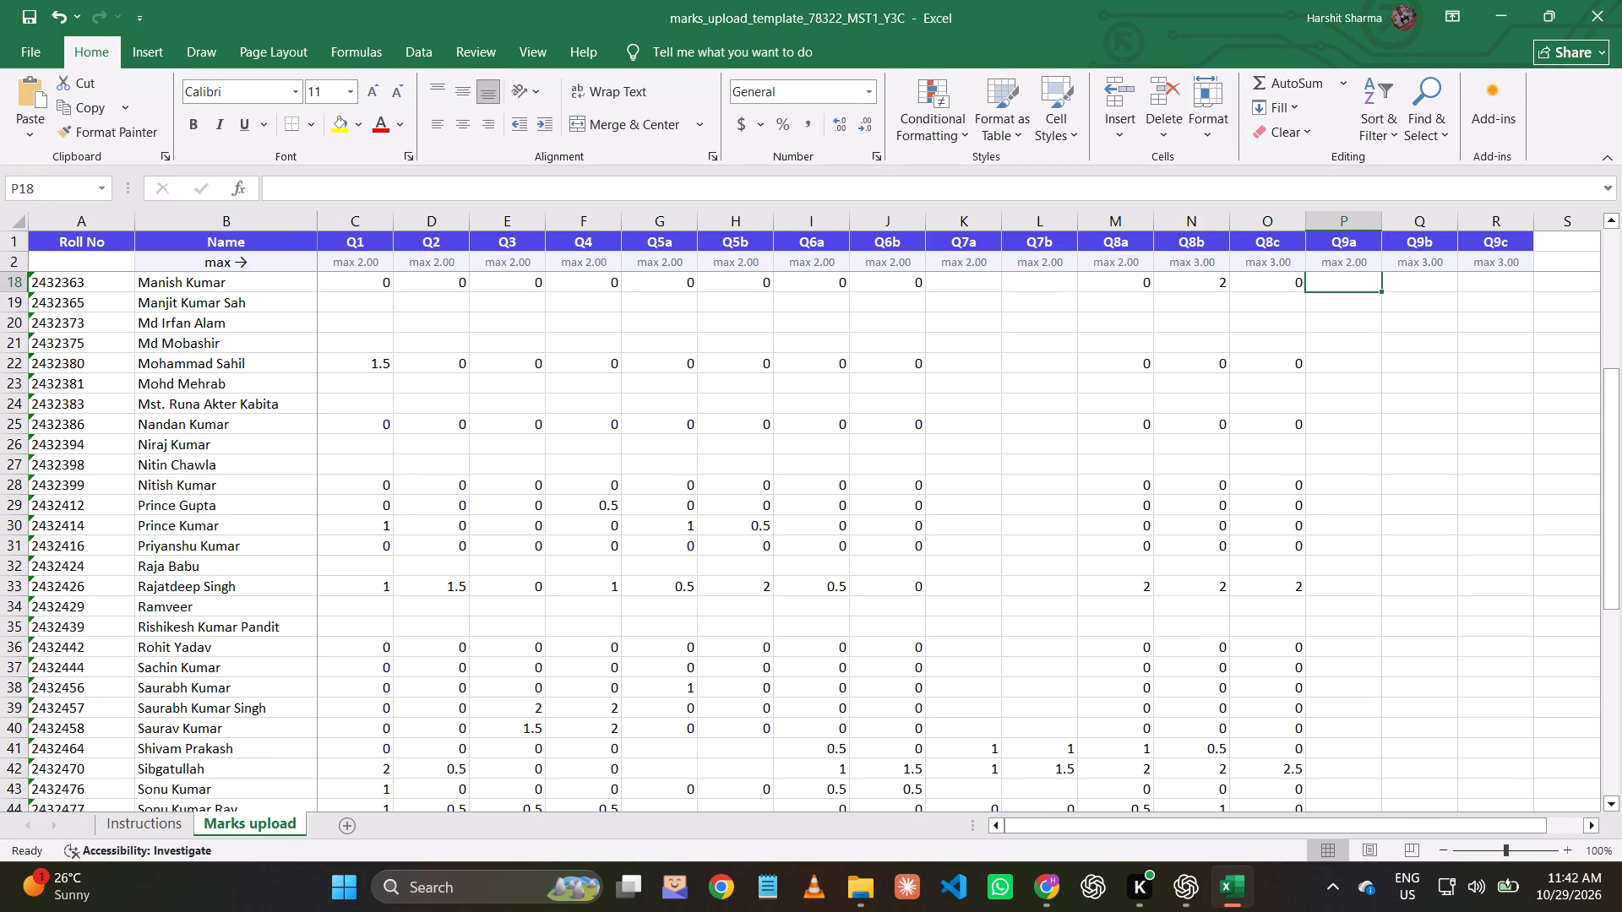
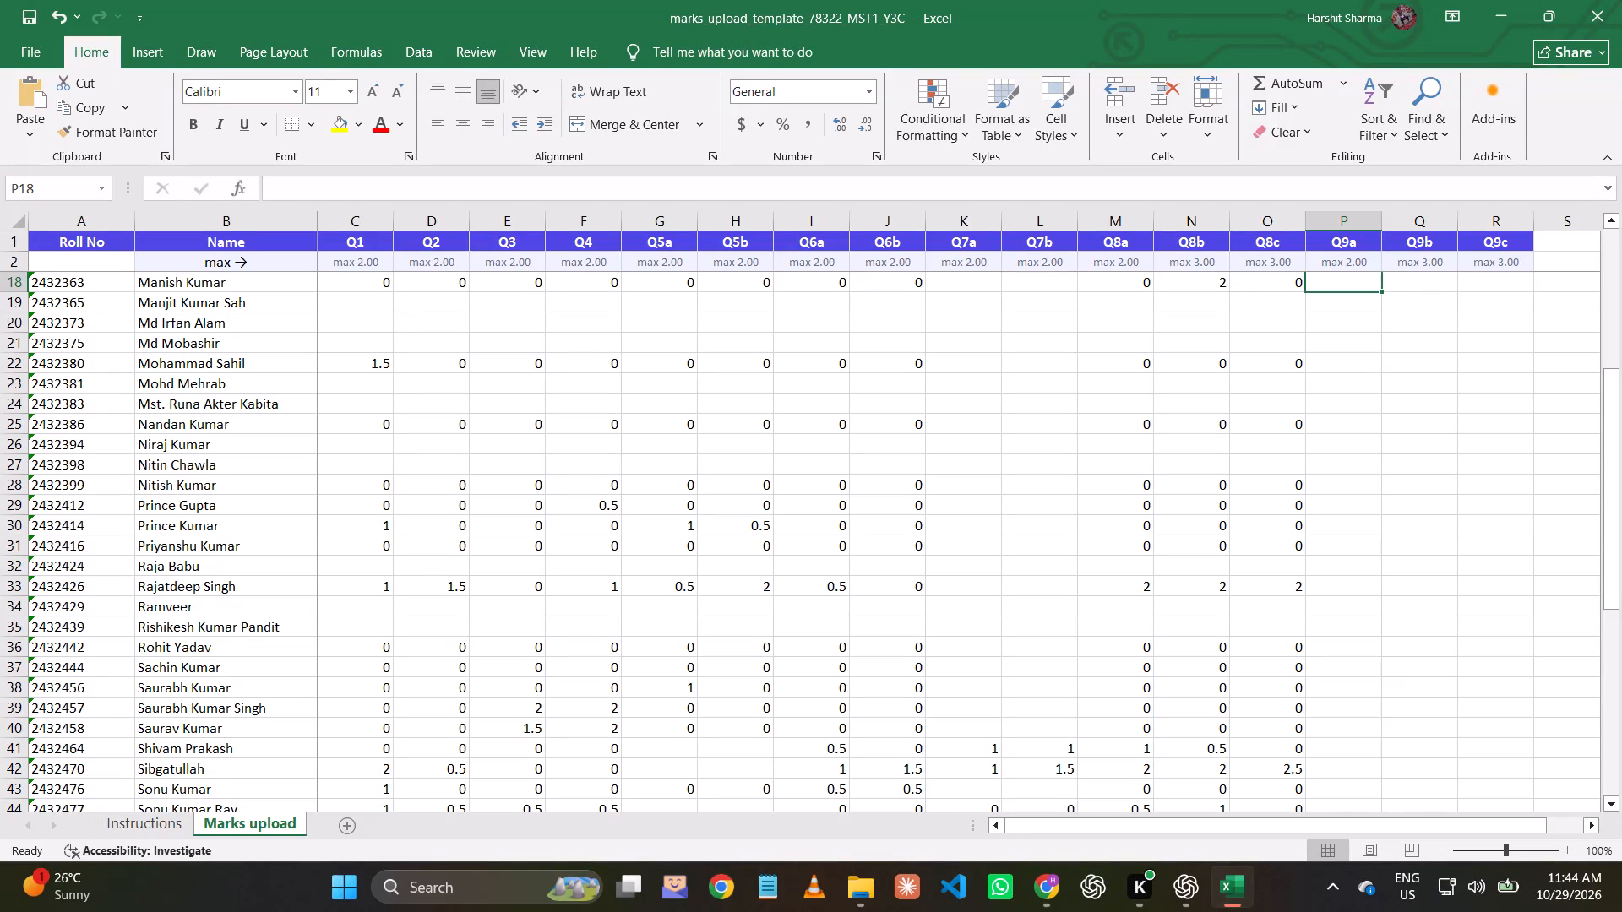
In row 32, enter 0 for each of Q1, Q2, Q3 and Q4.
click(357, 632)
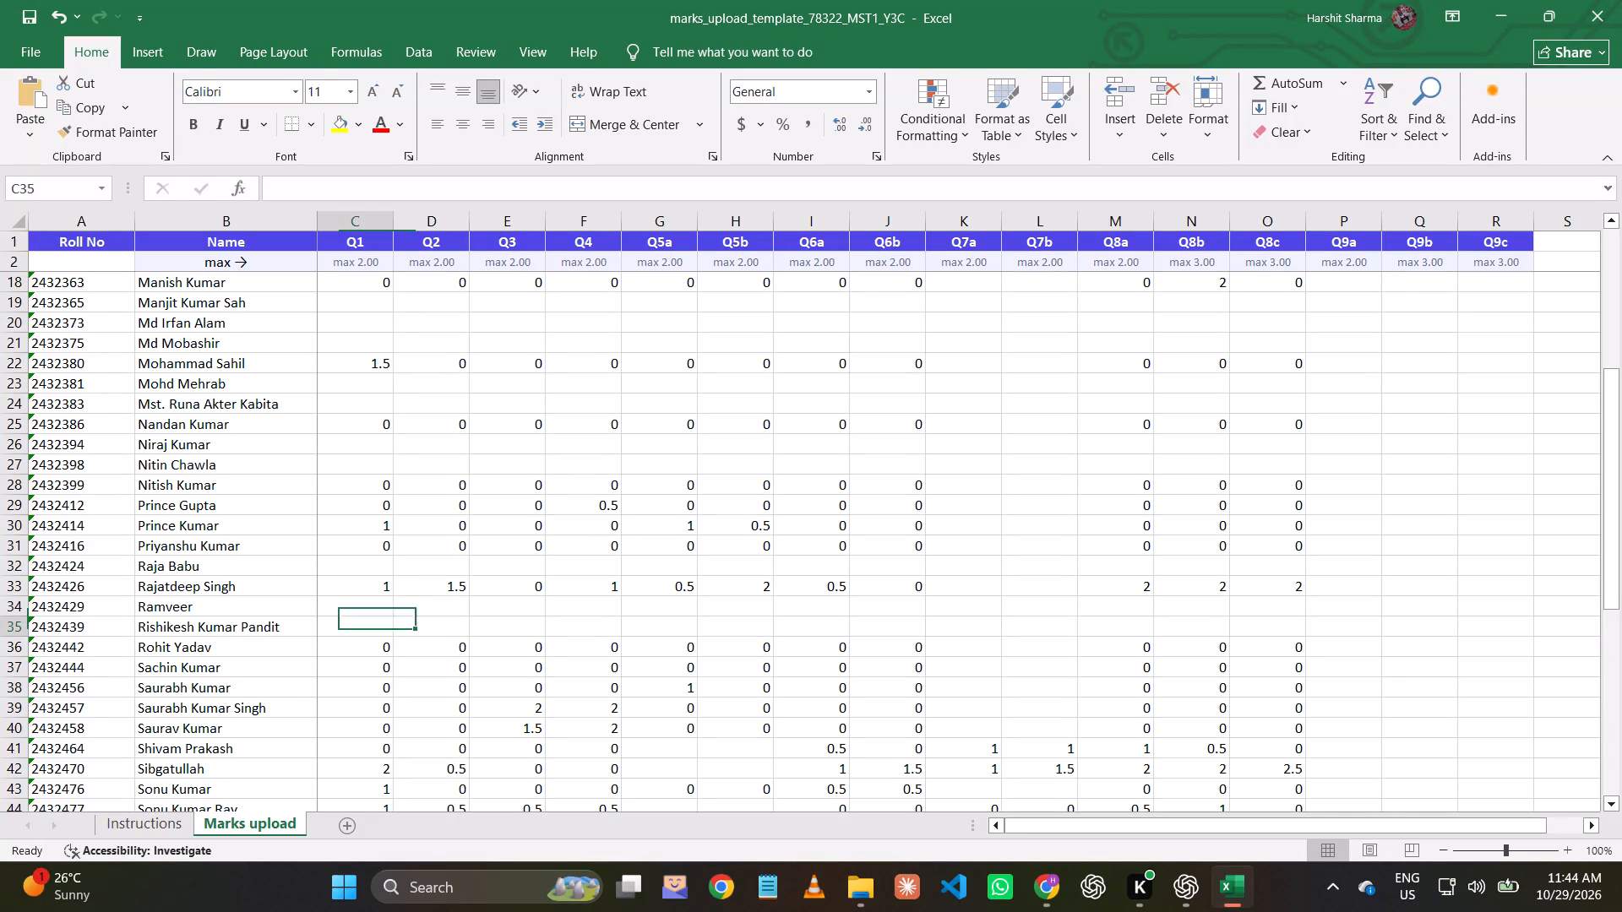
click(351, 566)
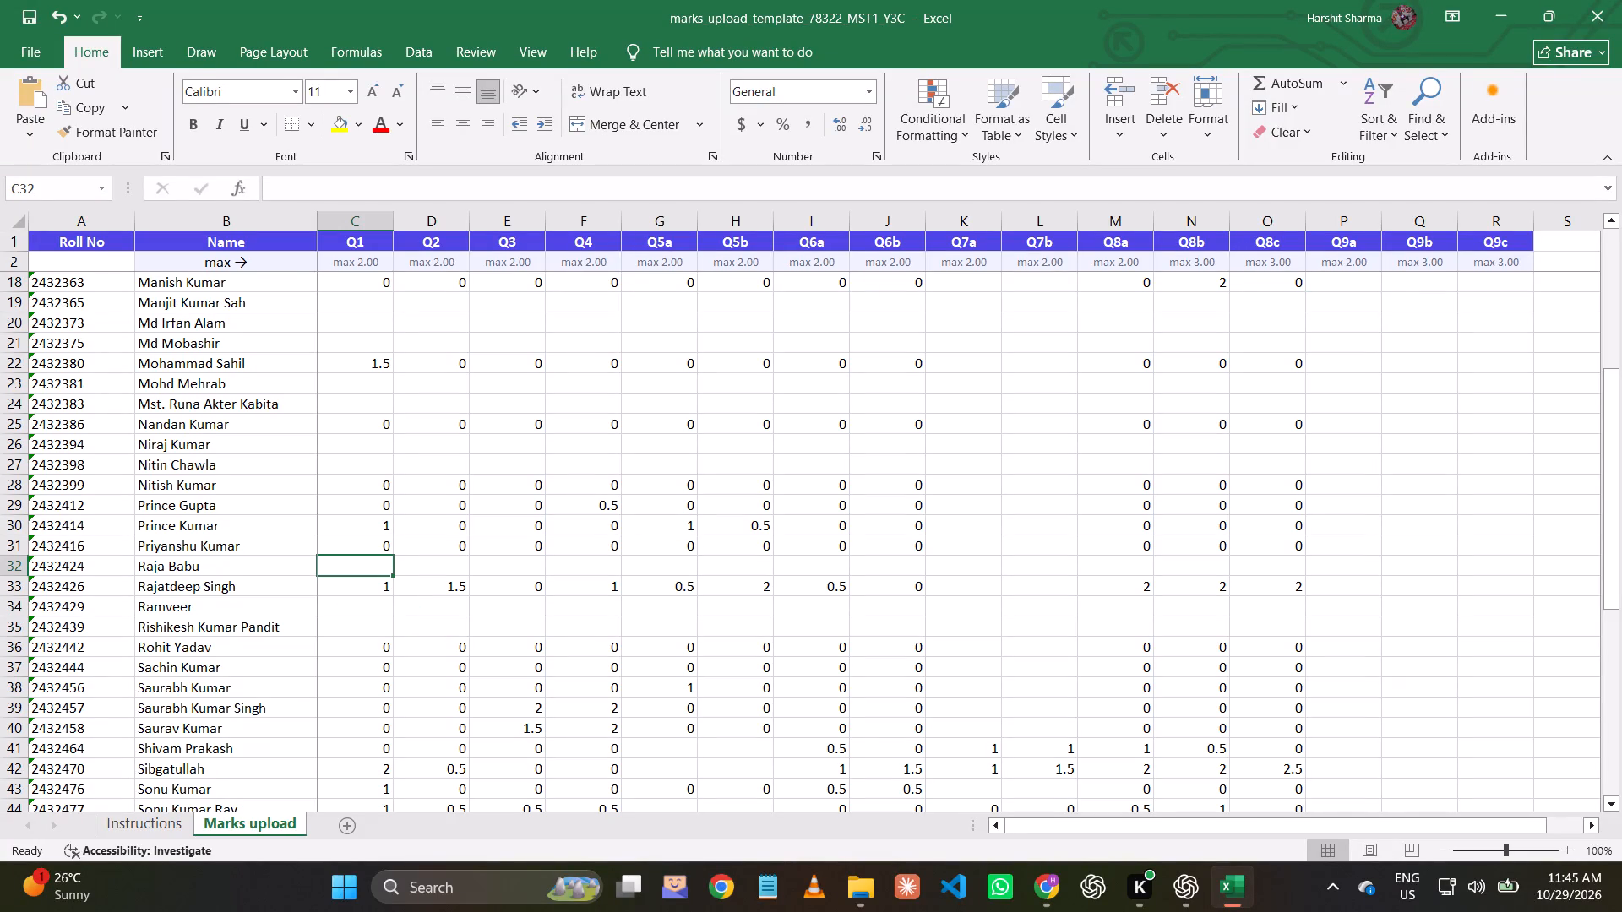
key(0)
key(Right)
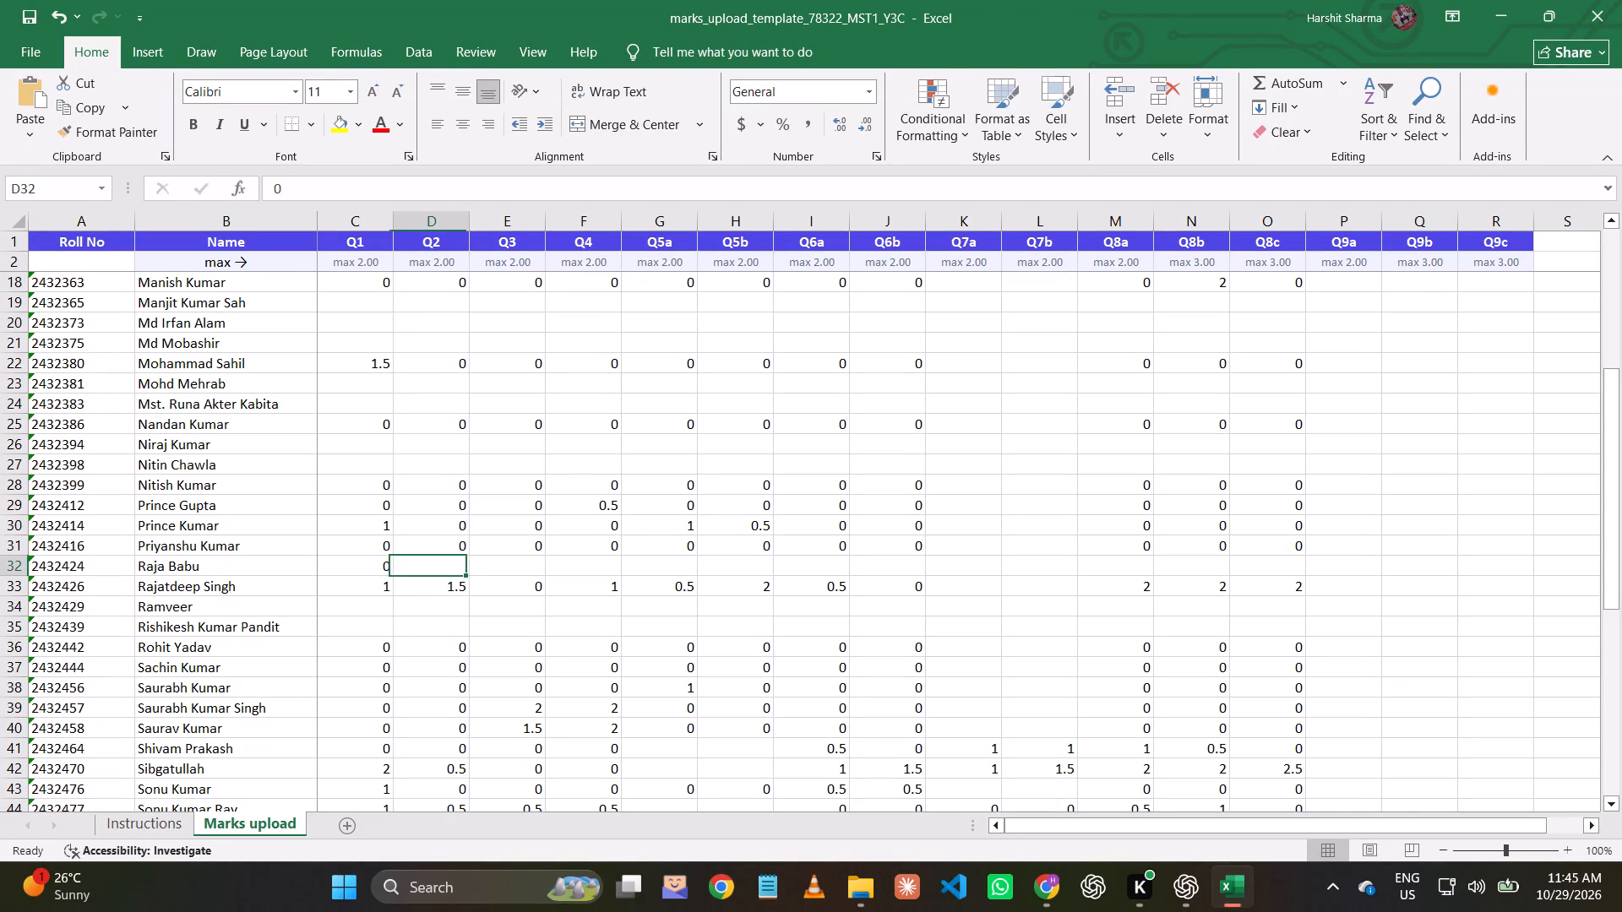
key(0)
key(Right)
key(0)
key(Right)
key(0)
key(Right)
In row 32, enter 0 for each of Q5a, Q5b, Q6a and Q6b.
key(0)
key(Right)
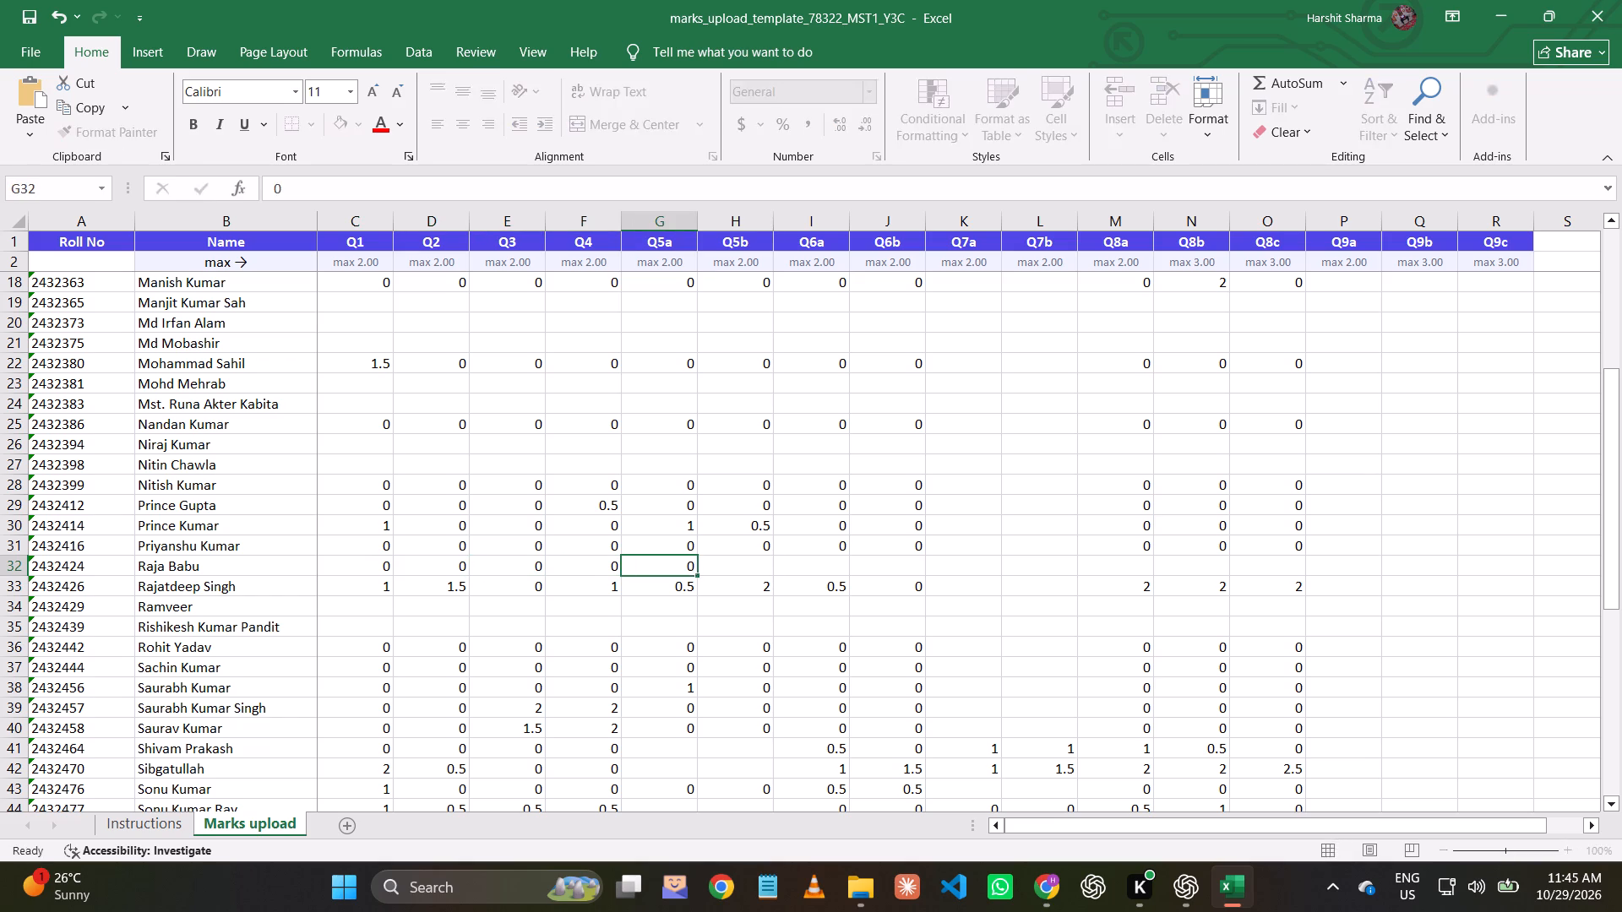
key(0)
key(Right)
key(0)
key(Right)
key(0)
key(Right)
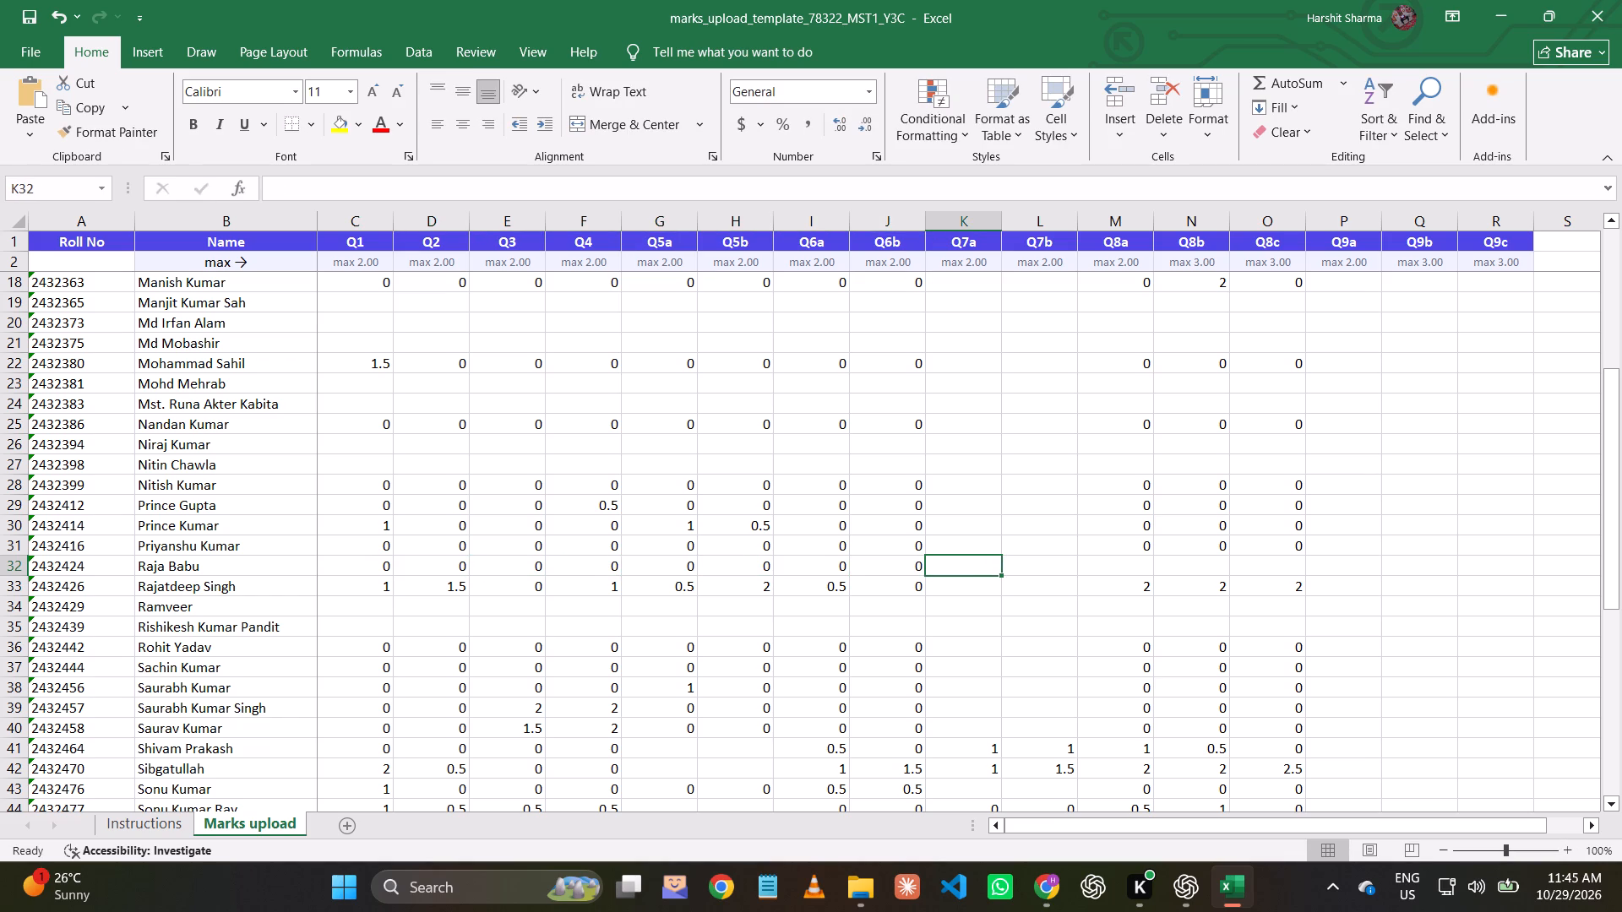
In row 32, leave Q7a and Q7b blank and enter 0 for each of Q8a, Q8b and Q8c.
key(Right)
key(Right)
key(0)
key(Right)
key(0)
key(Right)
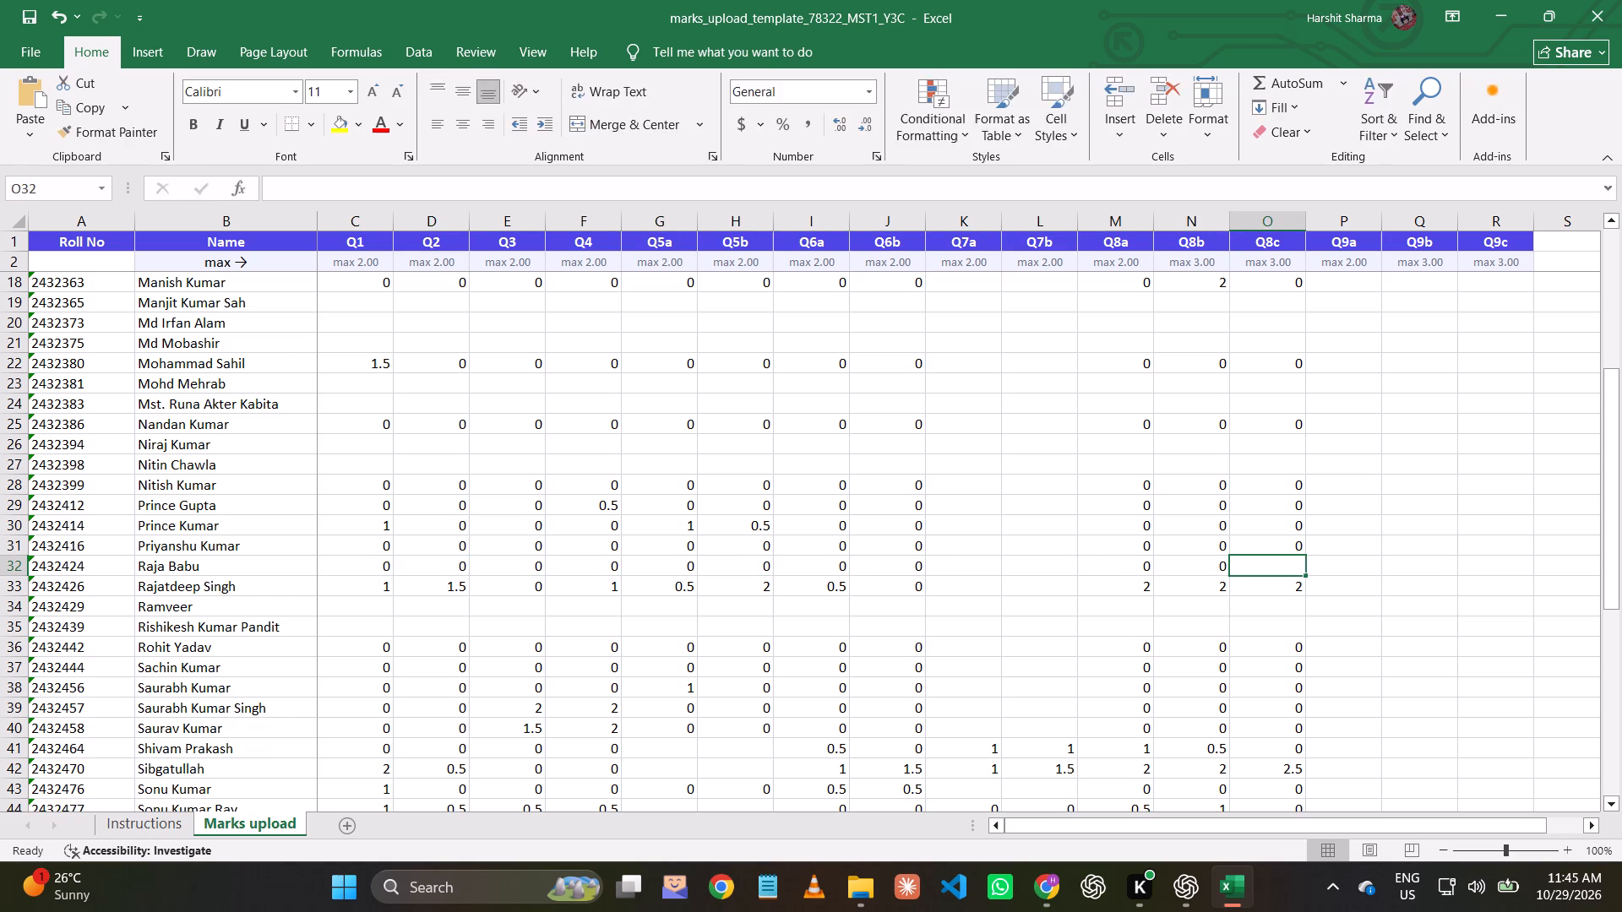
key(0)
key(Right)
Save the marks workbook with the row 32 entries.
key(ctrl+s)
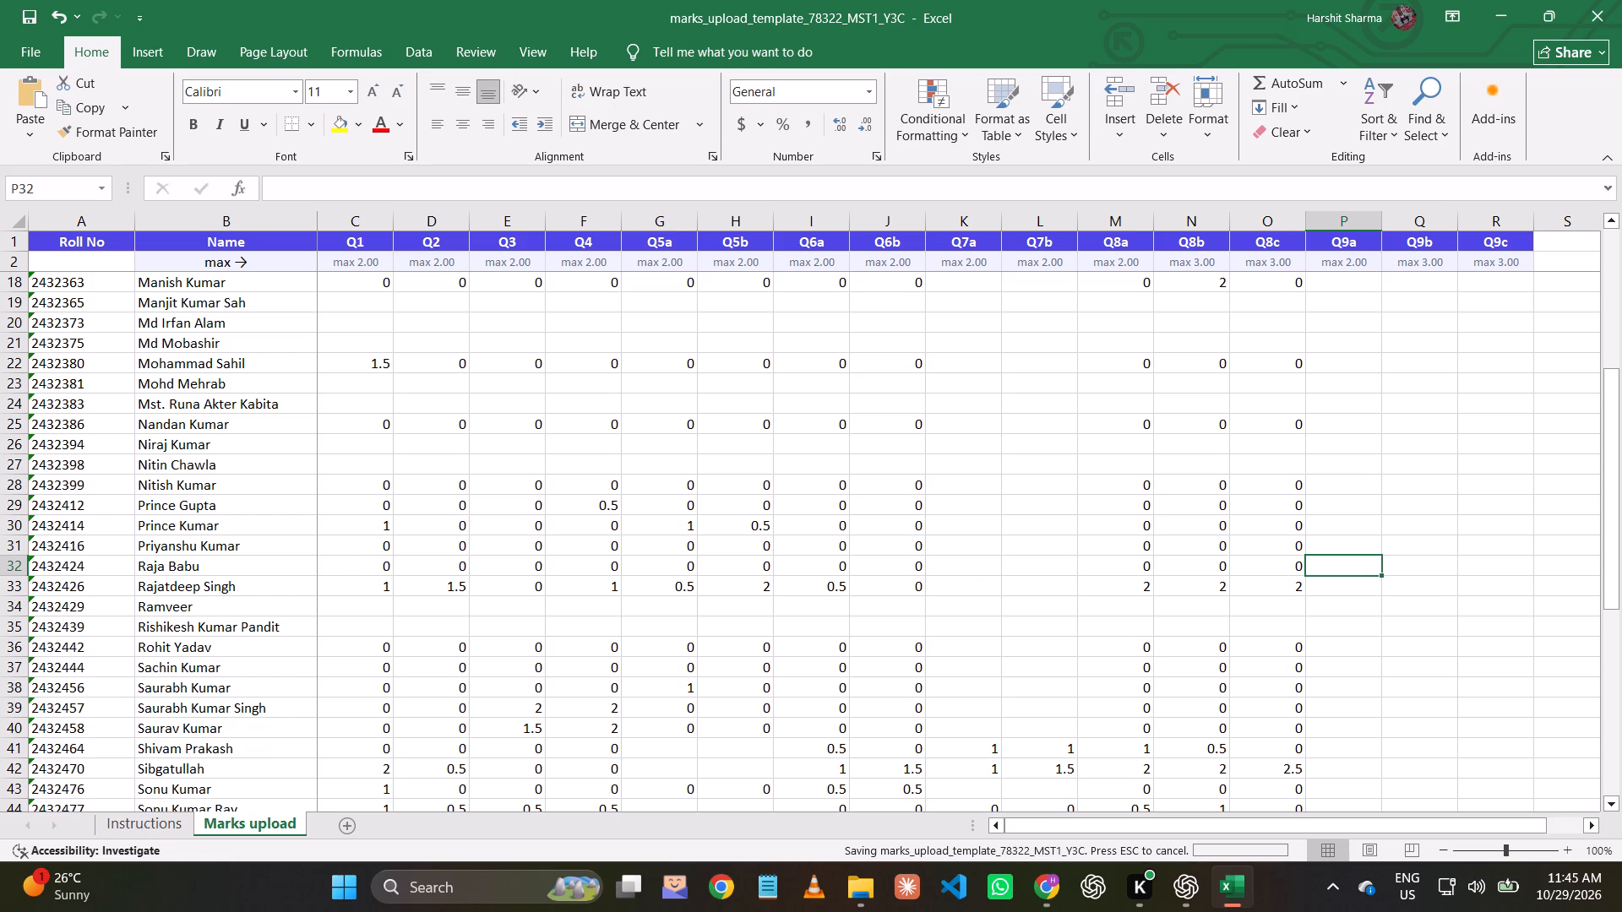
In row 23, enter 0 for each of Q1, Q2, Q3 and Q4.
key(Left)
key(Left)
key(Left)
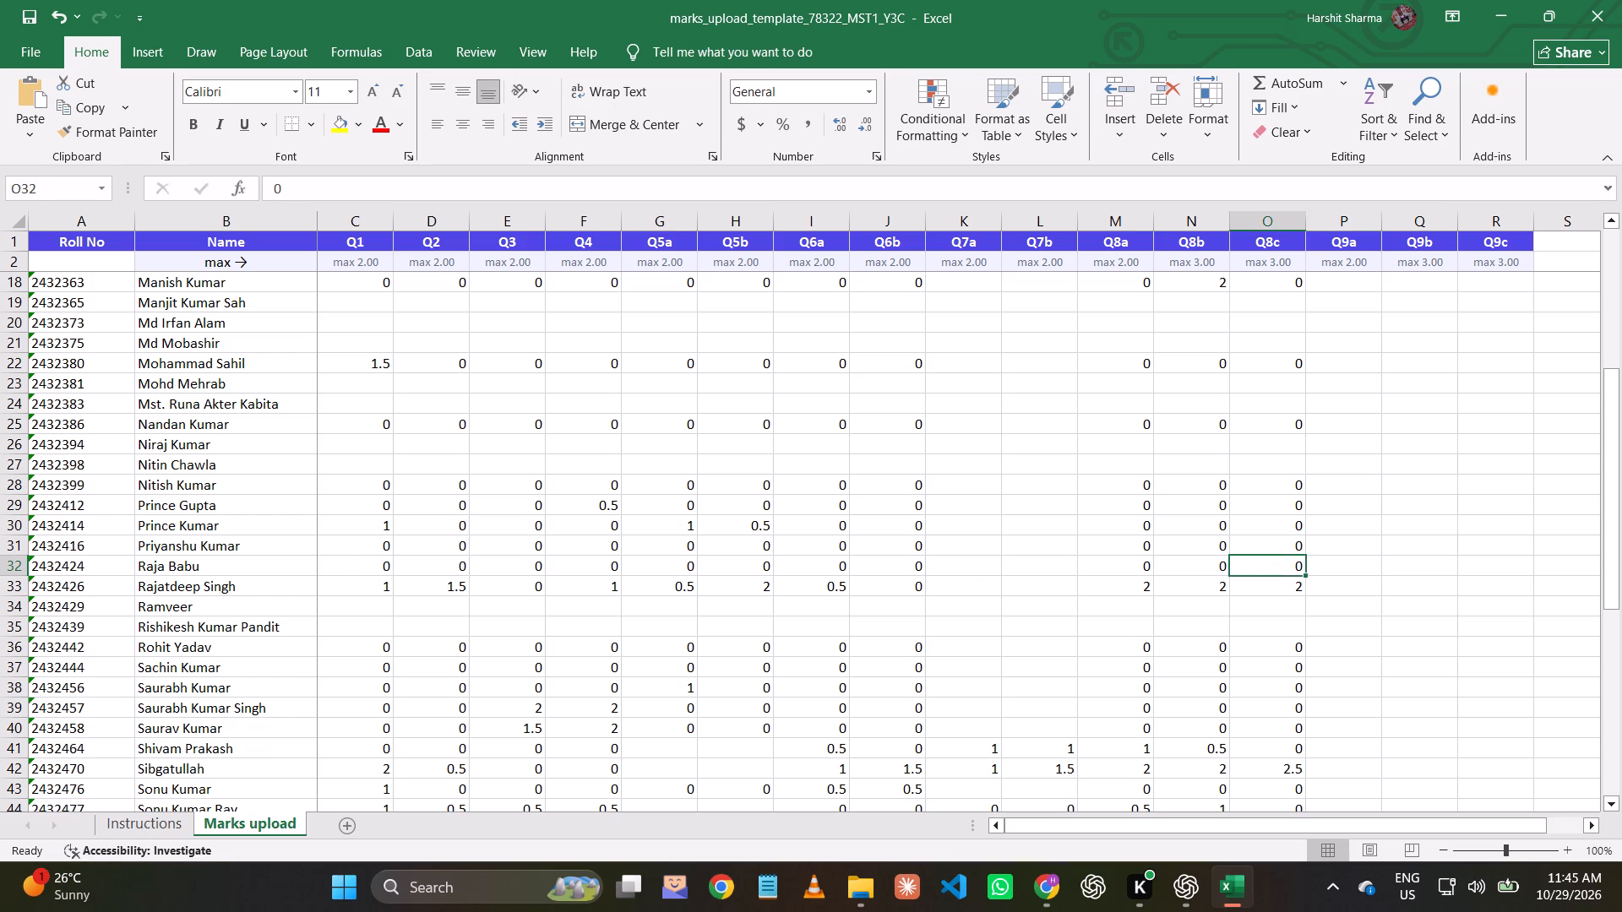
key(Left)
key(Left)
key(Left)
key(Left)
key(Left)
key(Left)
key(Left)
key(Left)
key(Left)
key(Left)
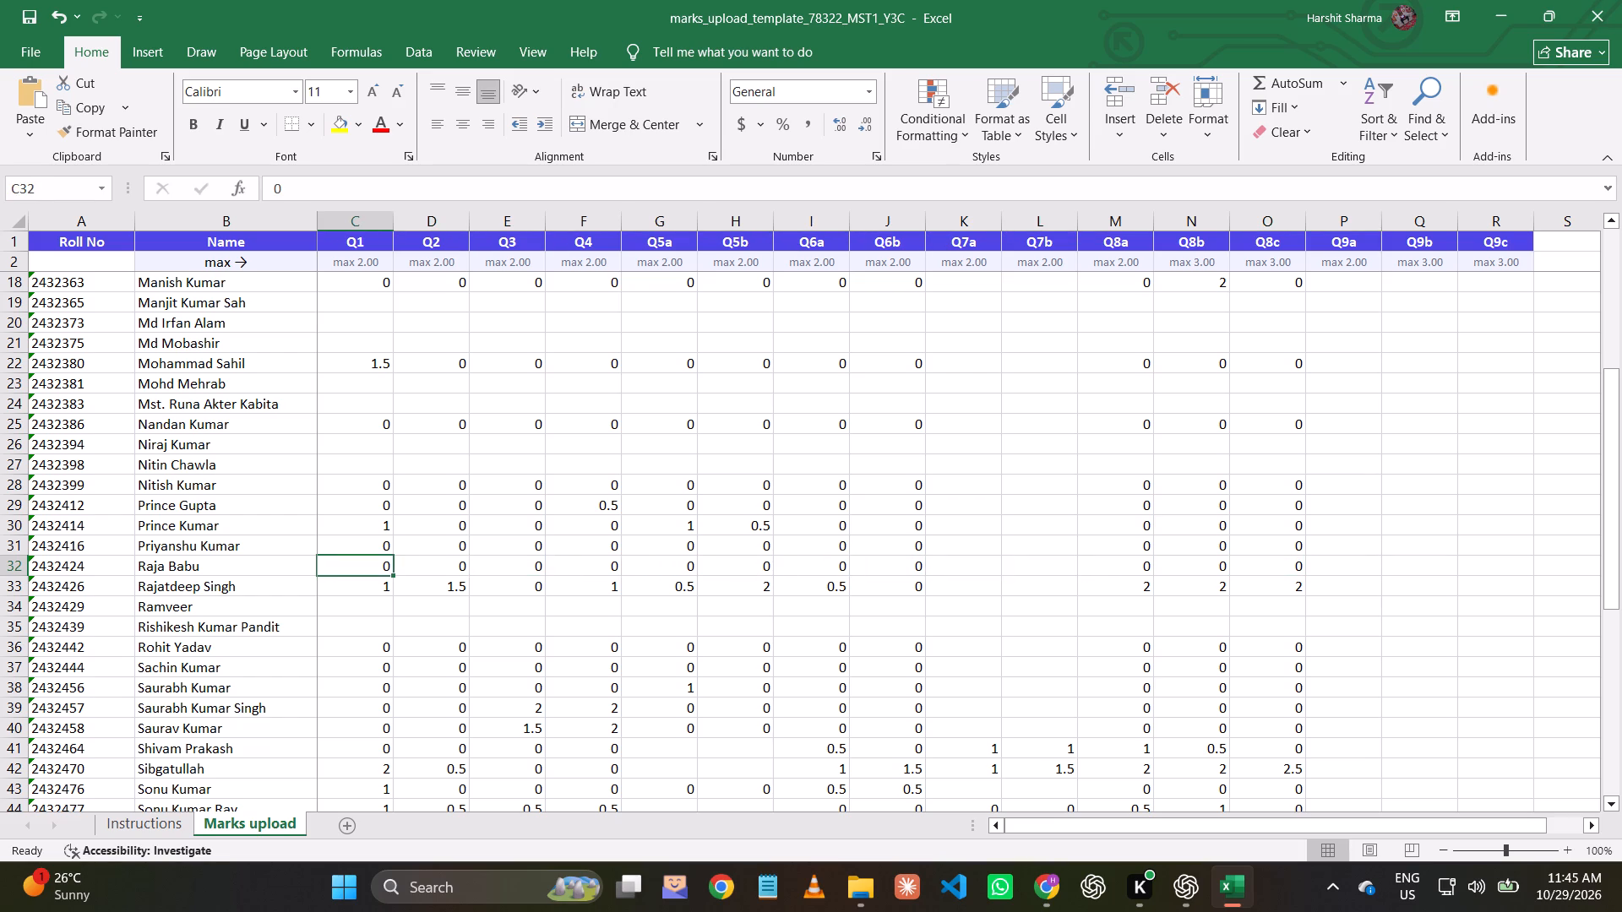
key(Down)
key(Down)
key(Down)
key(Up)
key(Up)
key(Up)
key(Up)
key(Up)
key(Up)
key(Up)
key(Up)
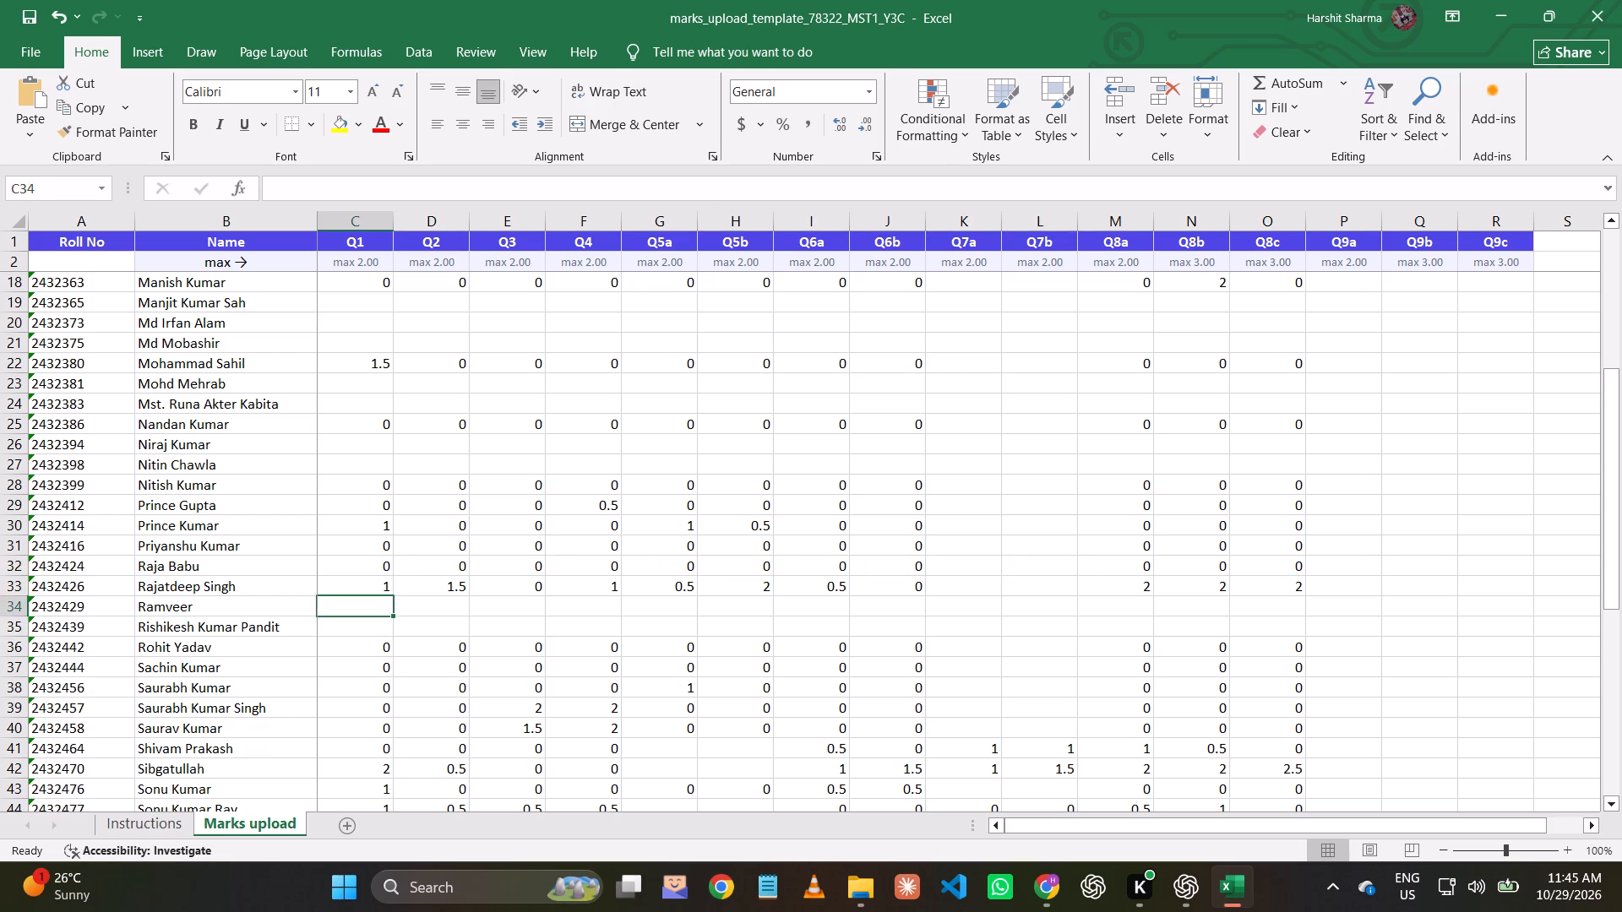
key(Up)
key(Up)
key(Up)
key(Up)
key(0)
key(Right)
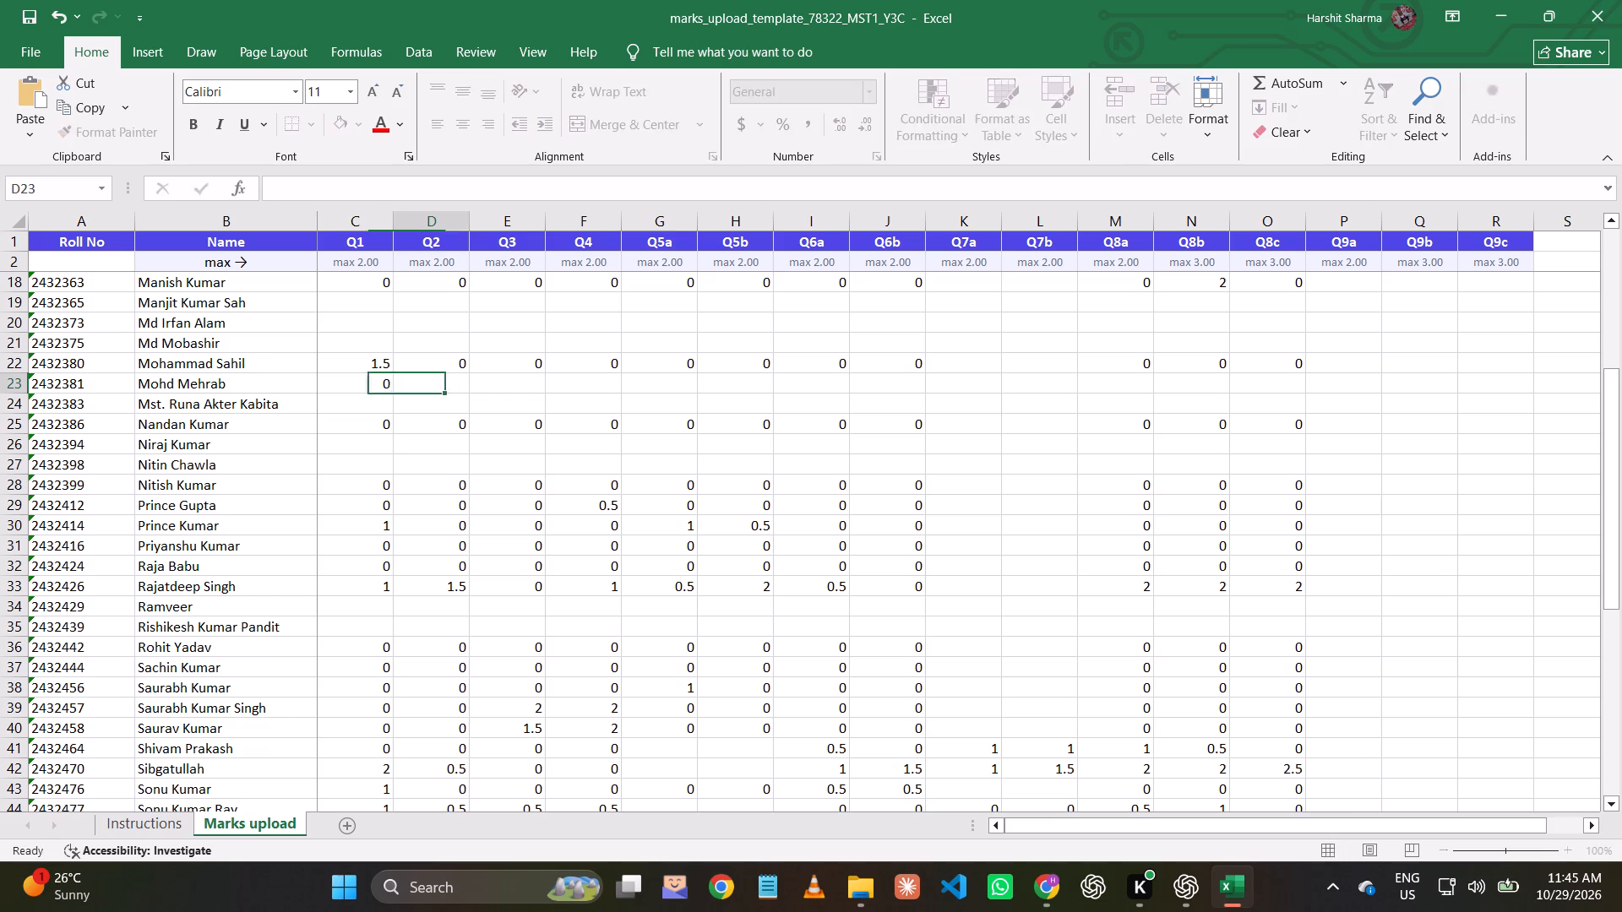
key(0)
key(Right)
key(0)
key(Right)
key(0)
key(Right)
In row 23, enter 0 for each of Q5a, Q5b, Q6a and Q6b.
key(0)
key(Right)
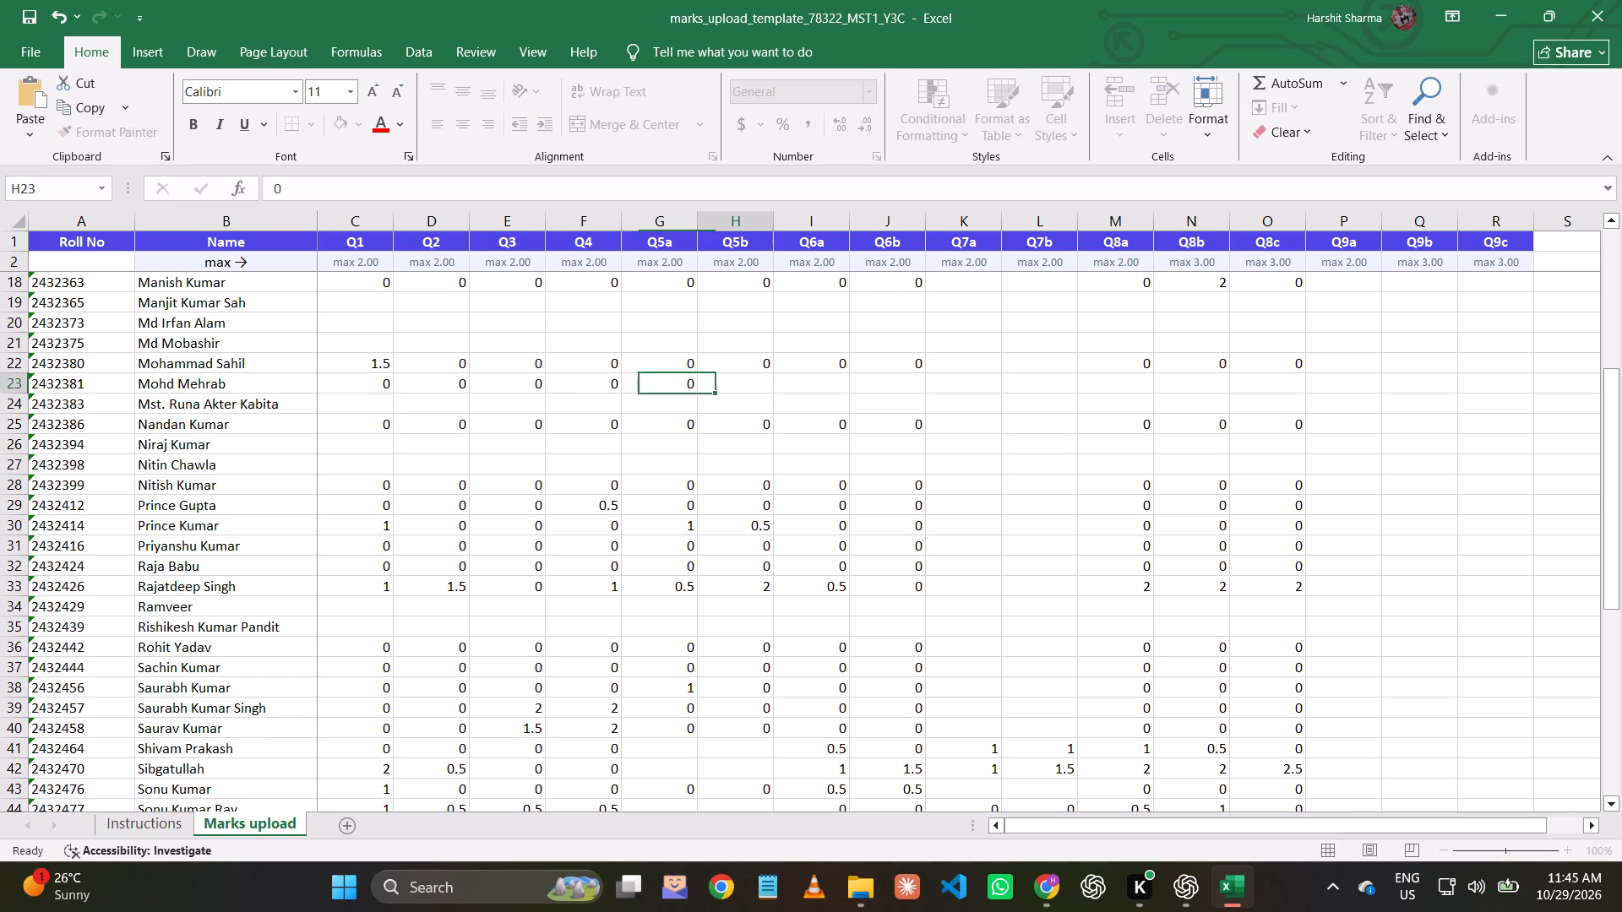
key(0)
key(Right)
key(0)
key(Right)
key(0)
key(Right)
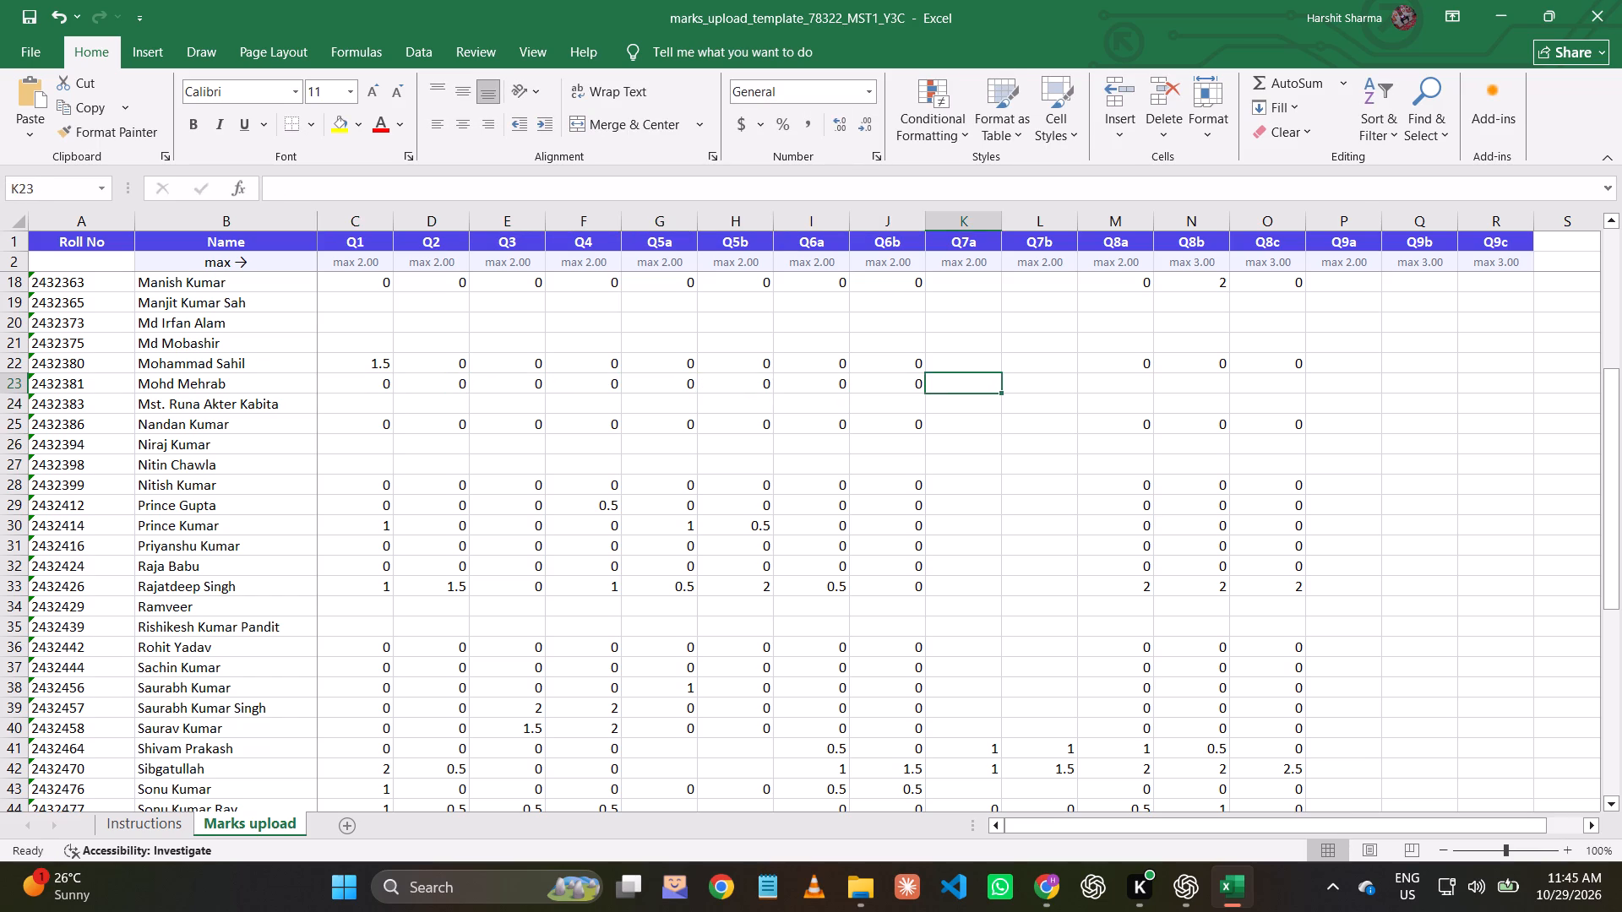
In row 23, leave Q7a and Q7b blank and enter 0 for each of Q8a, Q8b and Q8c.
key(Right)
key(Right)
key(0)
key(Right)
key(0)
key(Right)
key(0)
key(Right)
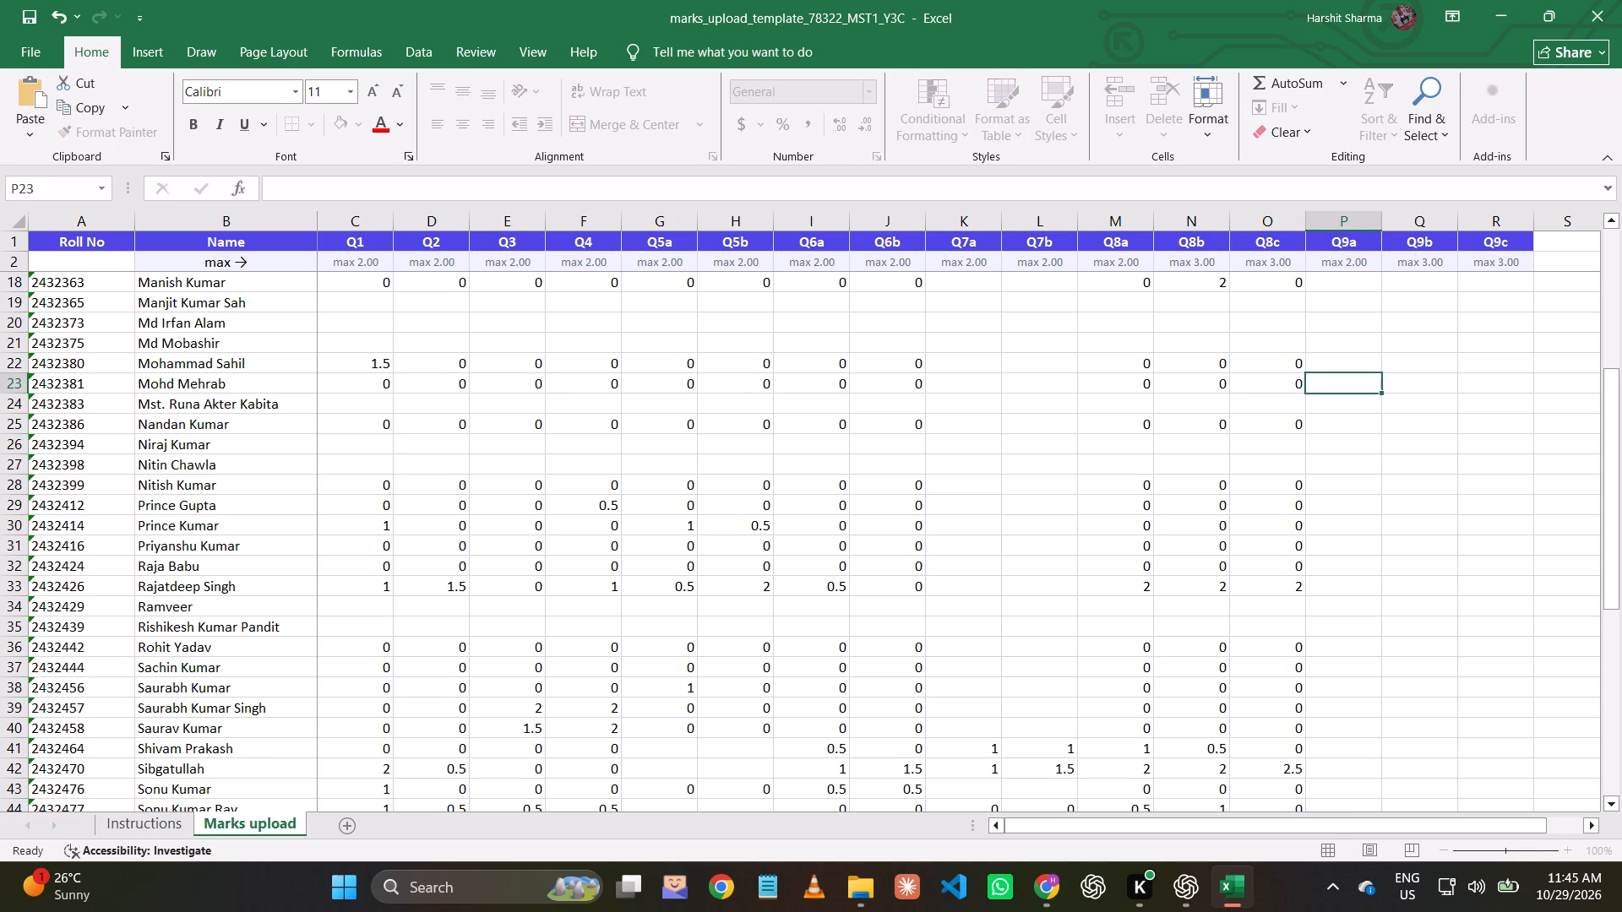
Save the marks workbook with the row 23 entries.
key(ctrl+s)
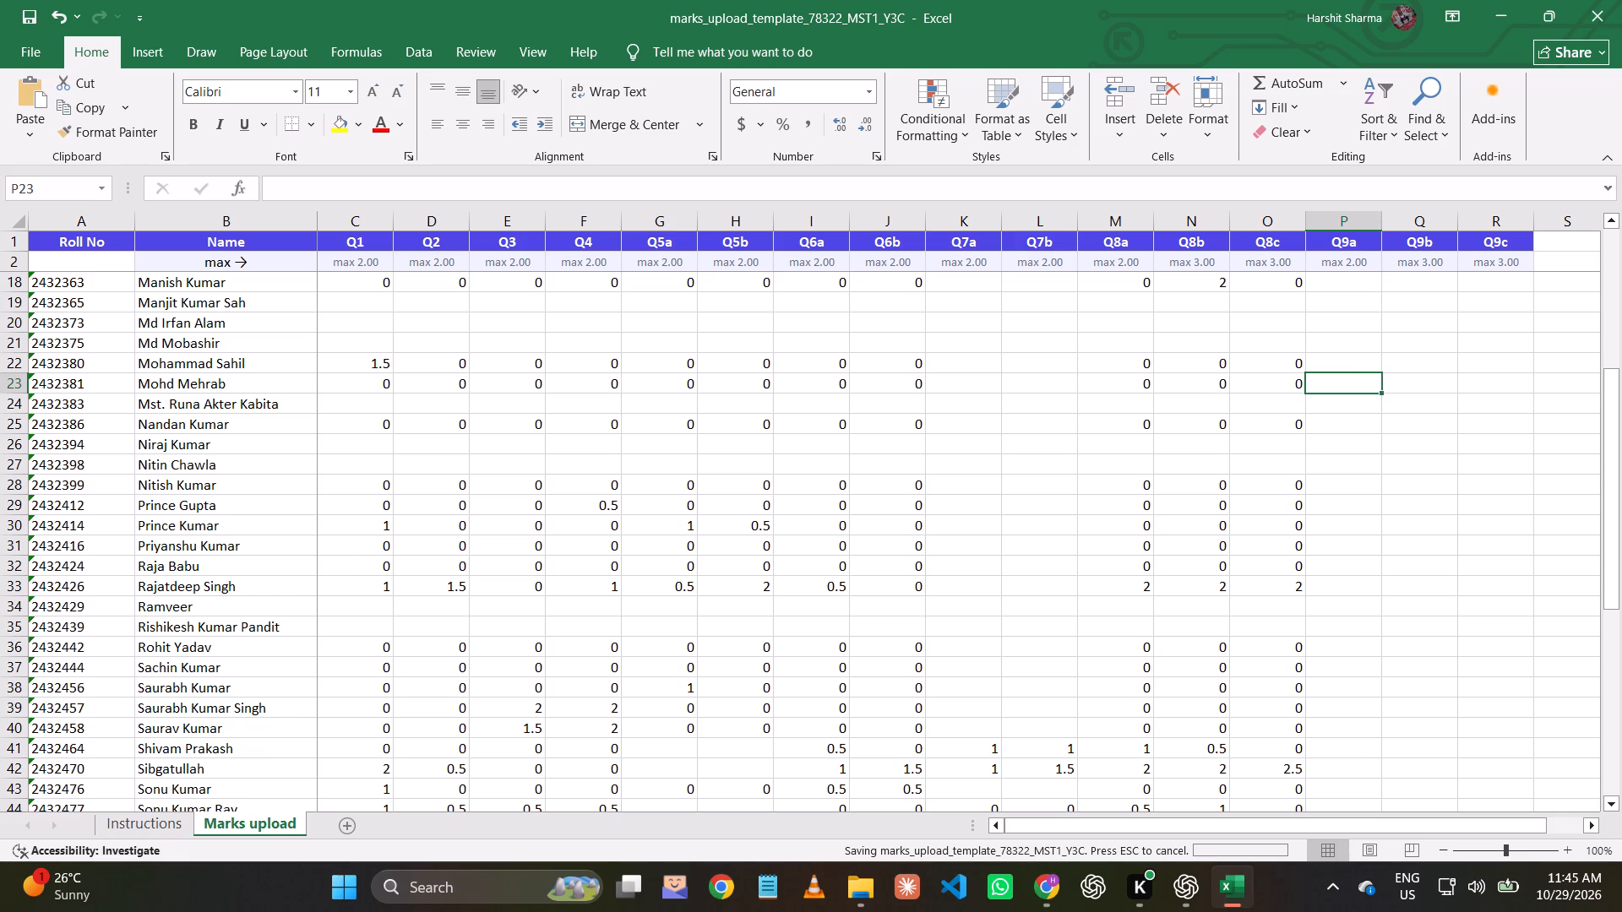
In row 5, enter 1.5 for Q1, 1.5 for Q2, 1 for Q3 and 1 for Q4.
key(Up)
key(Up)
key(Up)
key(Up)
key(Up)
key(Up)
key(Up)
key(Up)
key(Up)
key(Up)
key(Up)
key(Up)
key(Up)
key(Up)
key(Up)
key(Up)
key(Up)
key(Up)
key(Up)
key(Up)
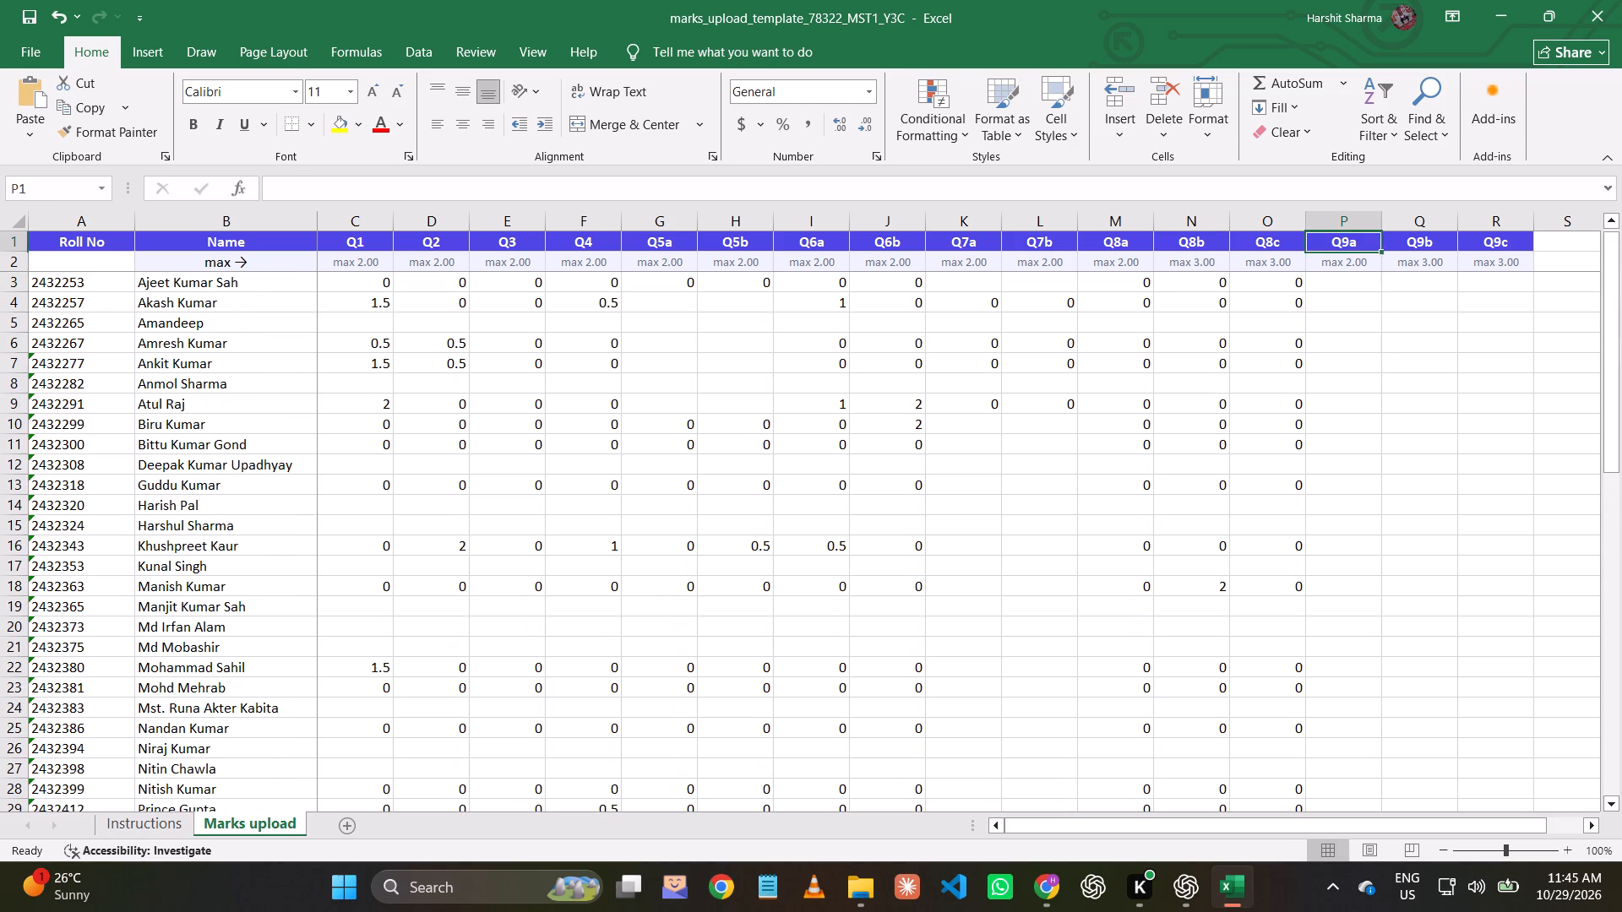
key(Left)
key(Left)
key(Left)
key(Left)
key(Left)
key(Left)
key(Left)
key(Left)
key(Left)
key(Left)
key(Left)
key(Left)
key(Left)
key(Down)
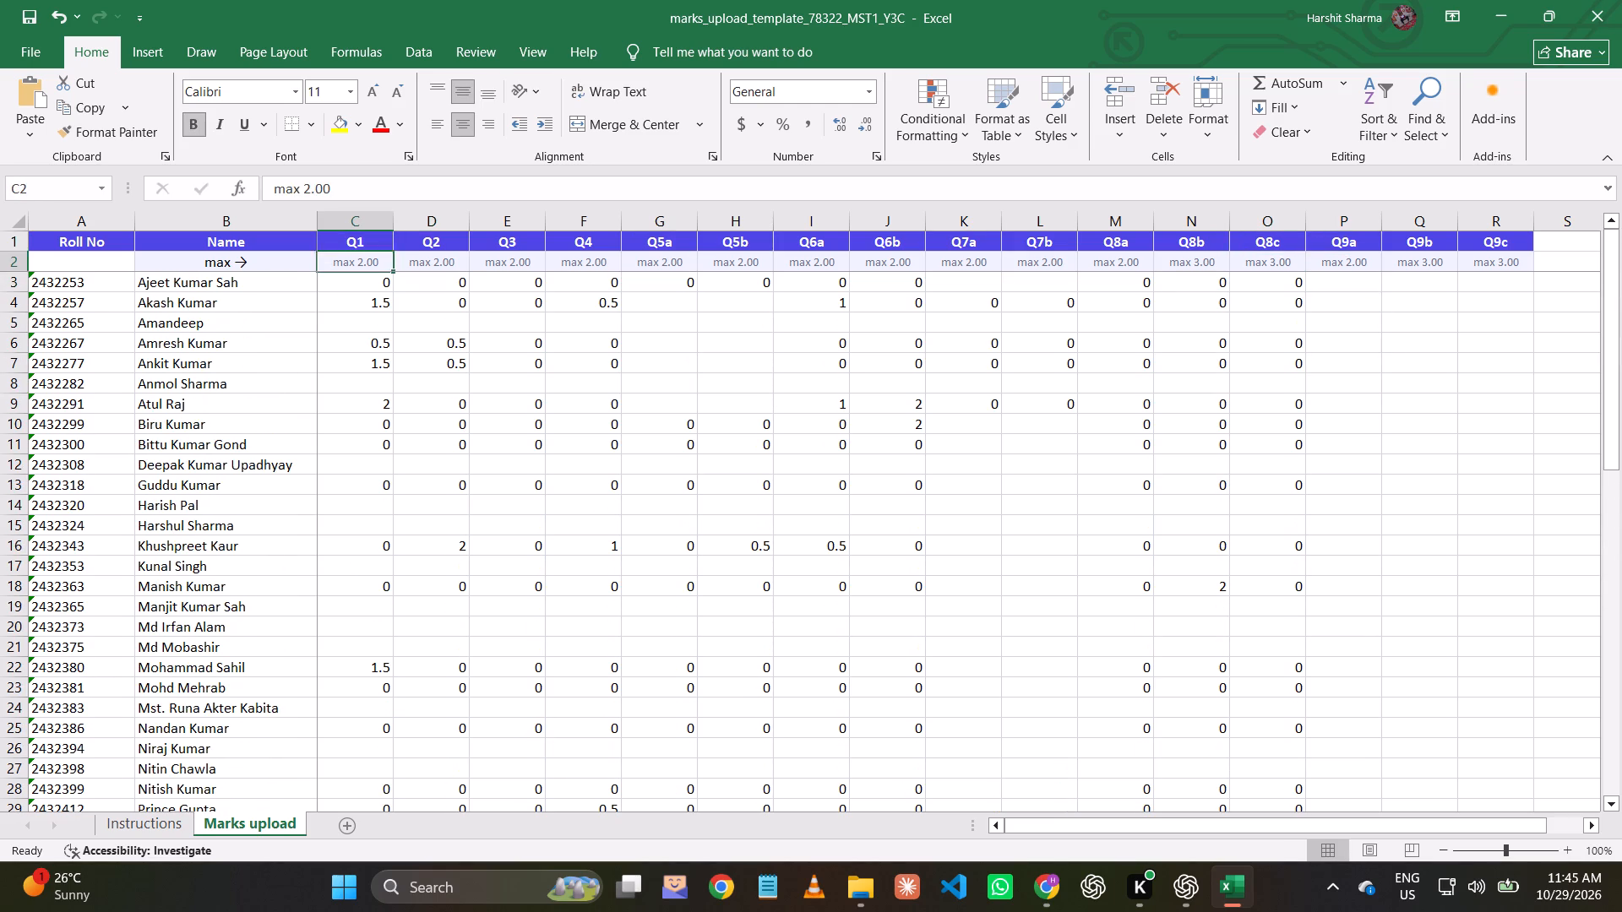
key(Down)
key(Down)
key(Down)
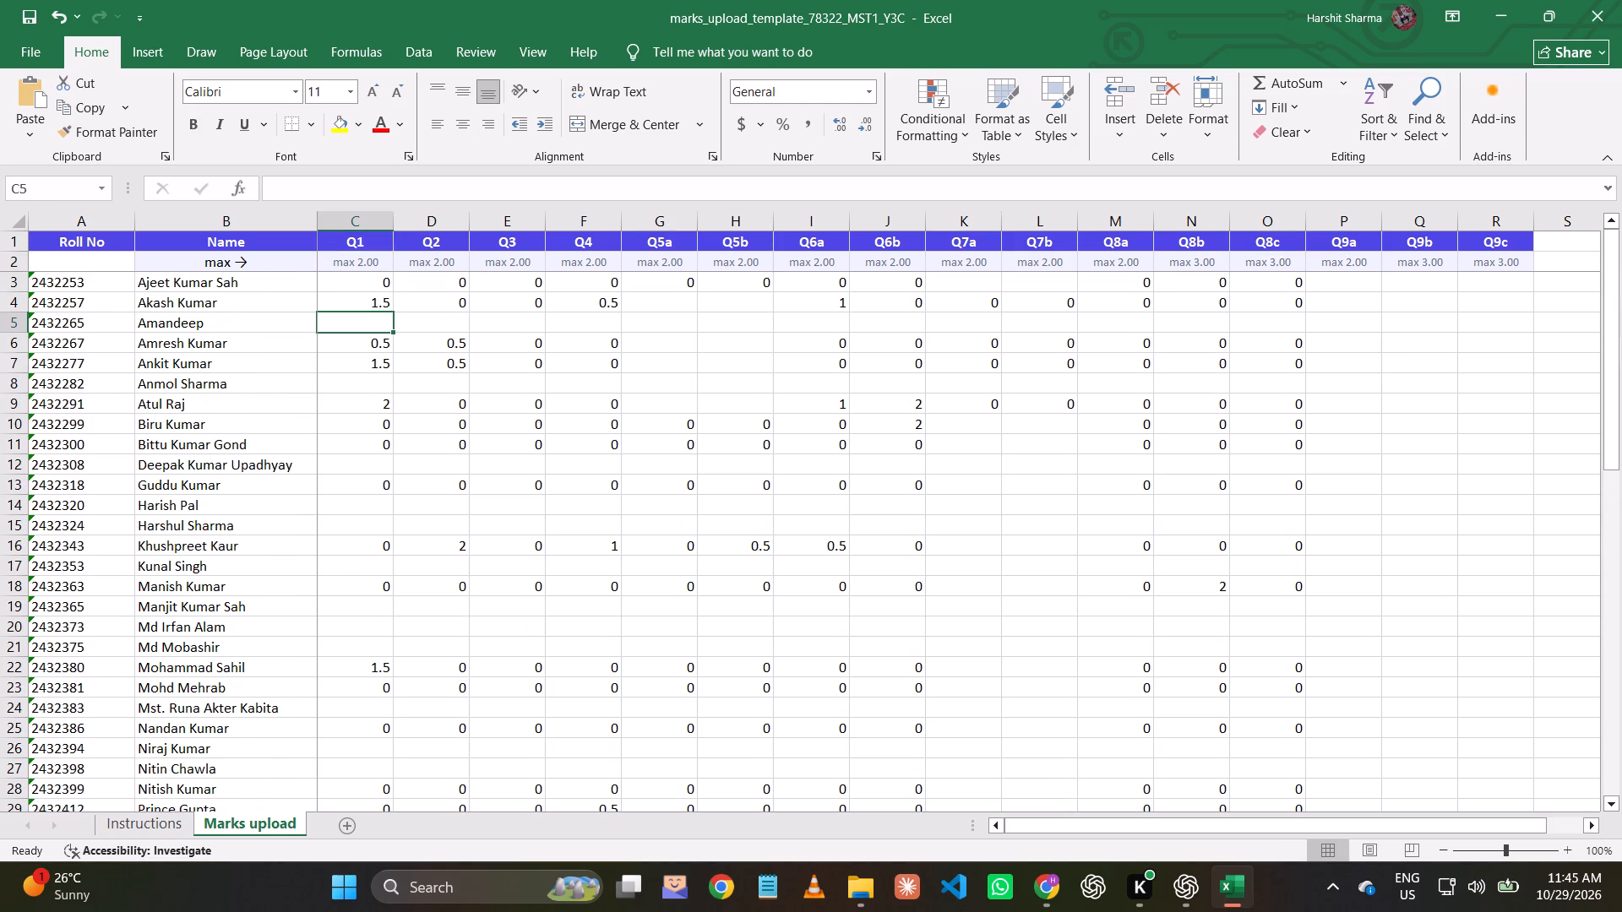
text(1.5)
key(Right)
text(1.5)
key(Right)
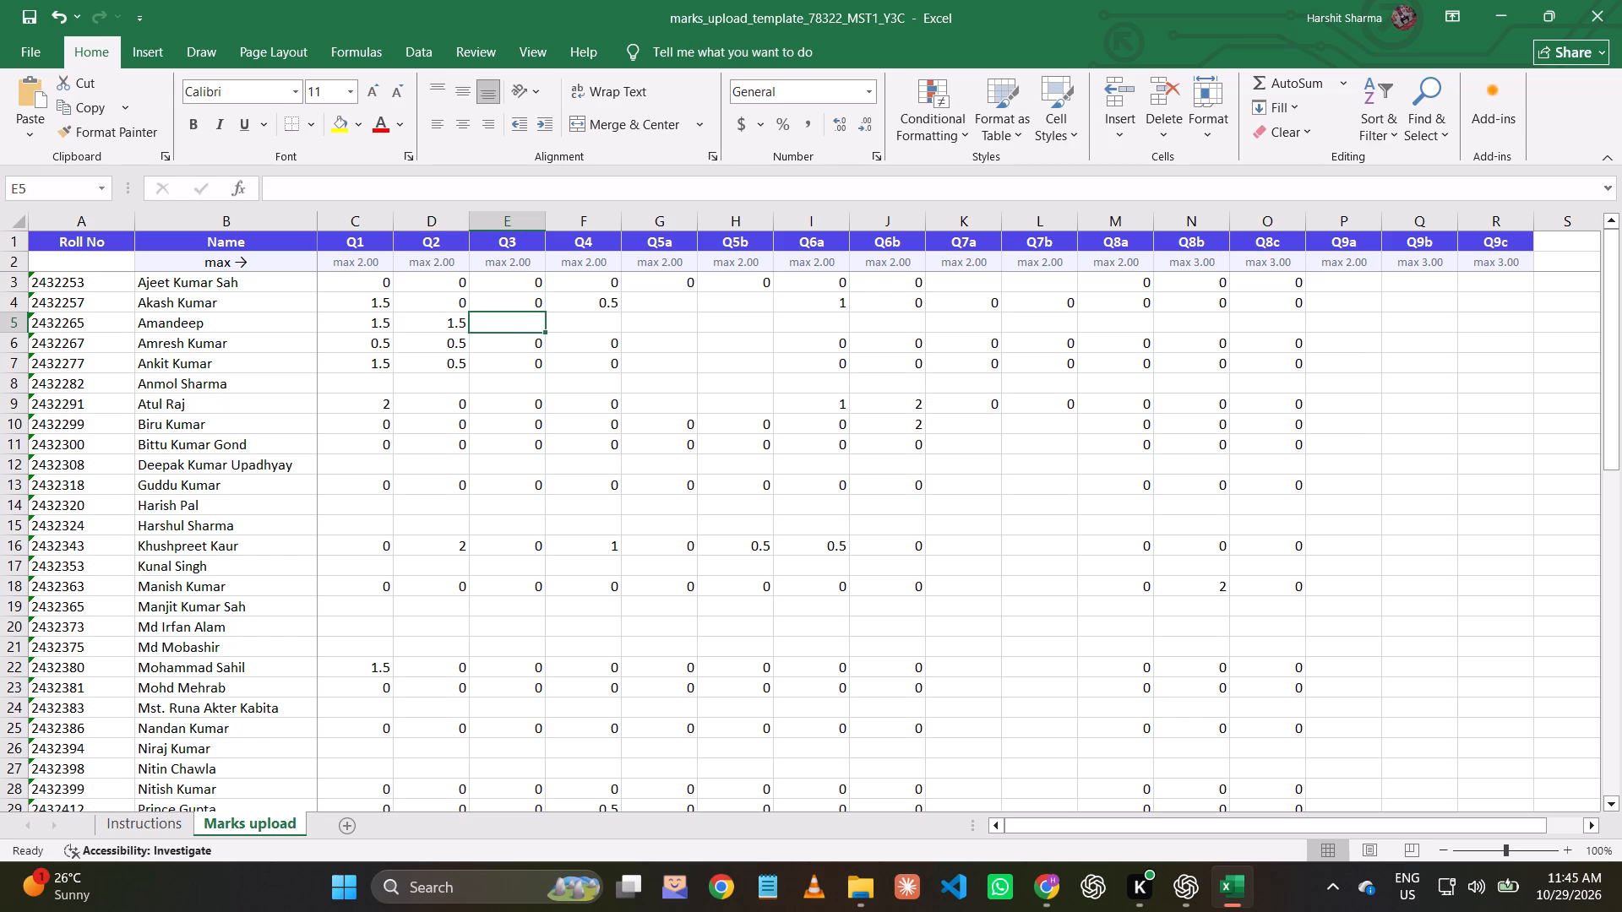
key(1)
key(Right)
key(1)
key(Right)
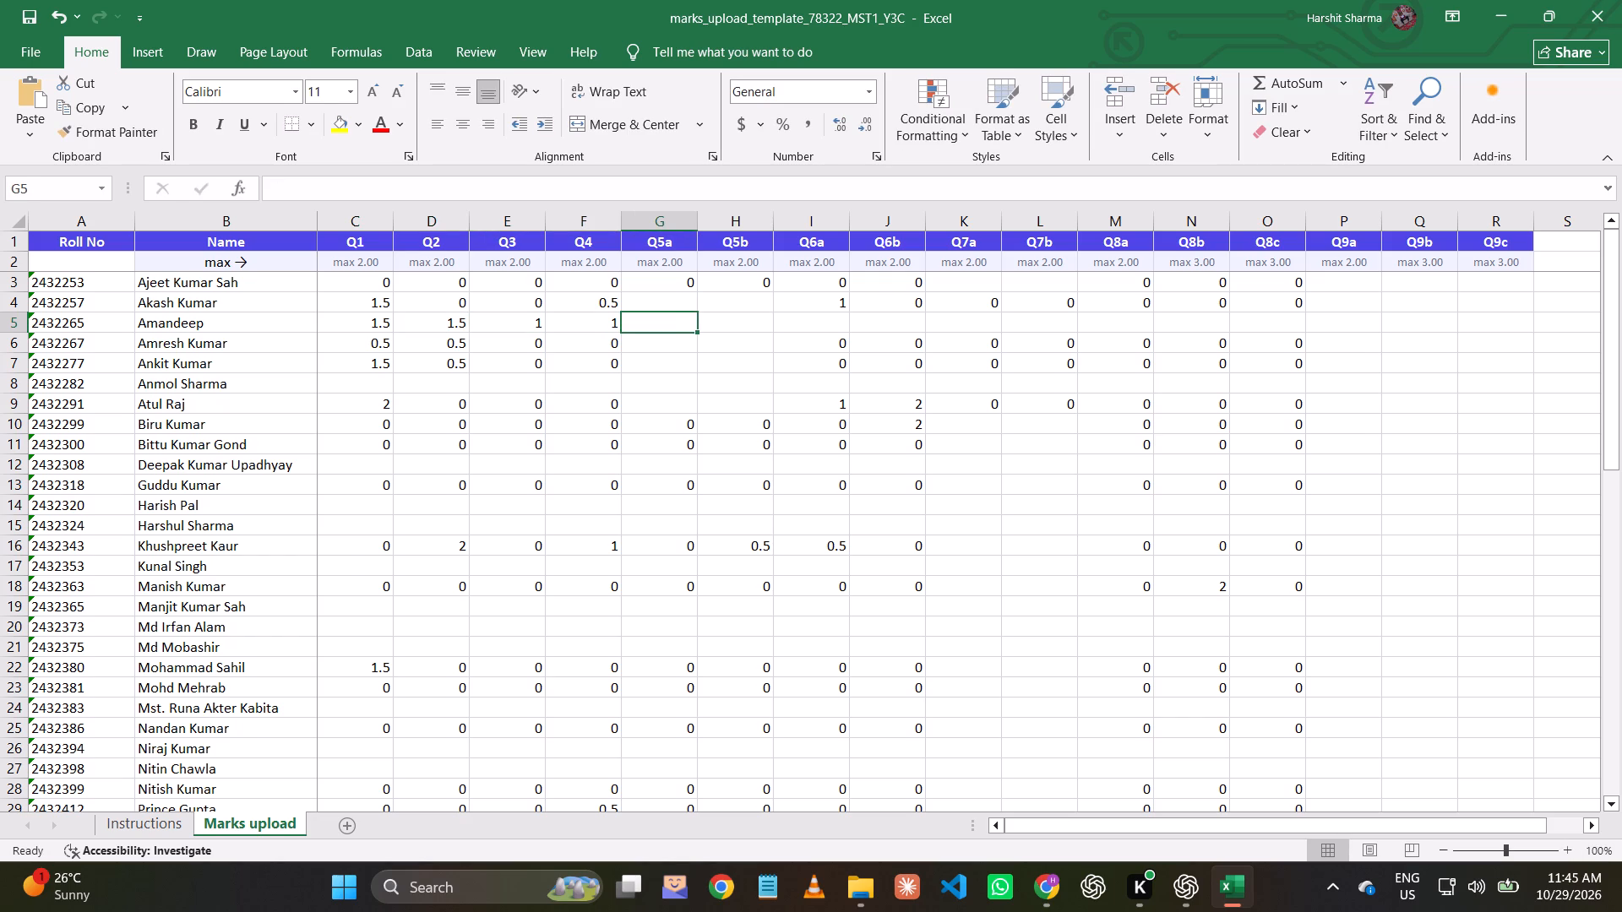
In row 5, leave Q5a and Q5b blank and enter 1.5 for Q6a, 2 for Q6b, 1.5 for Q7a and 2 for Q7b.
key(Right)
key(Right)
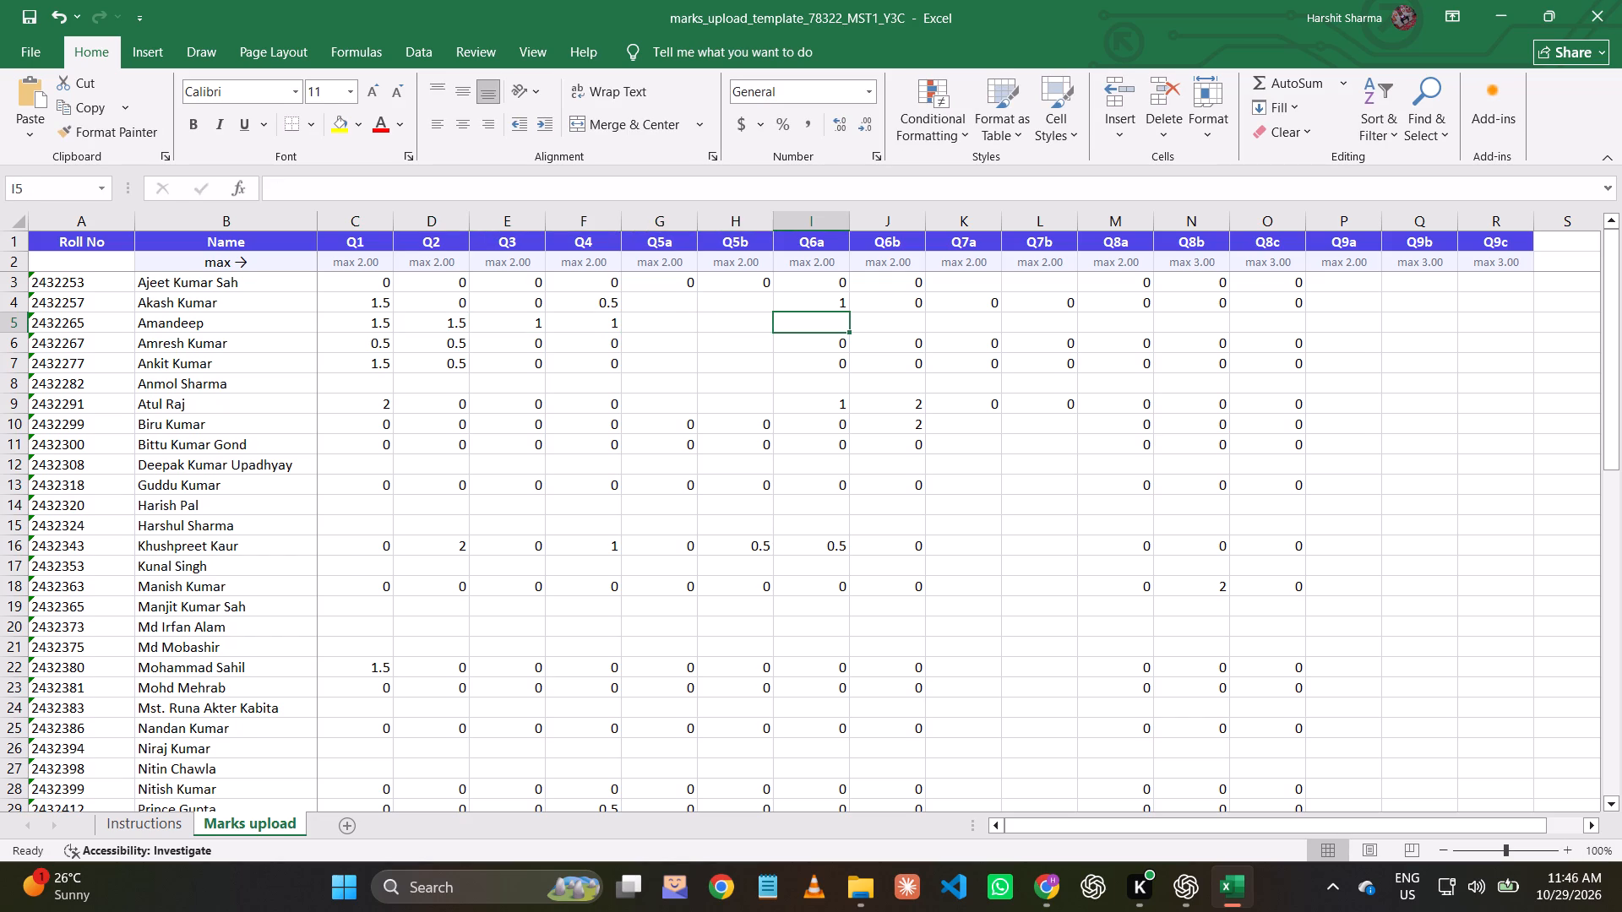
text(1.5)
key(Right)
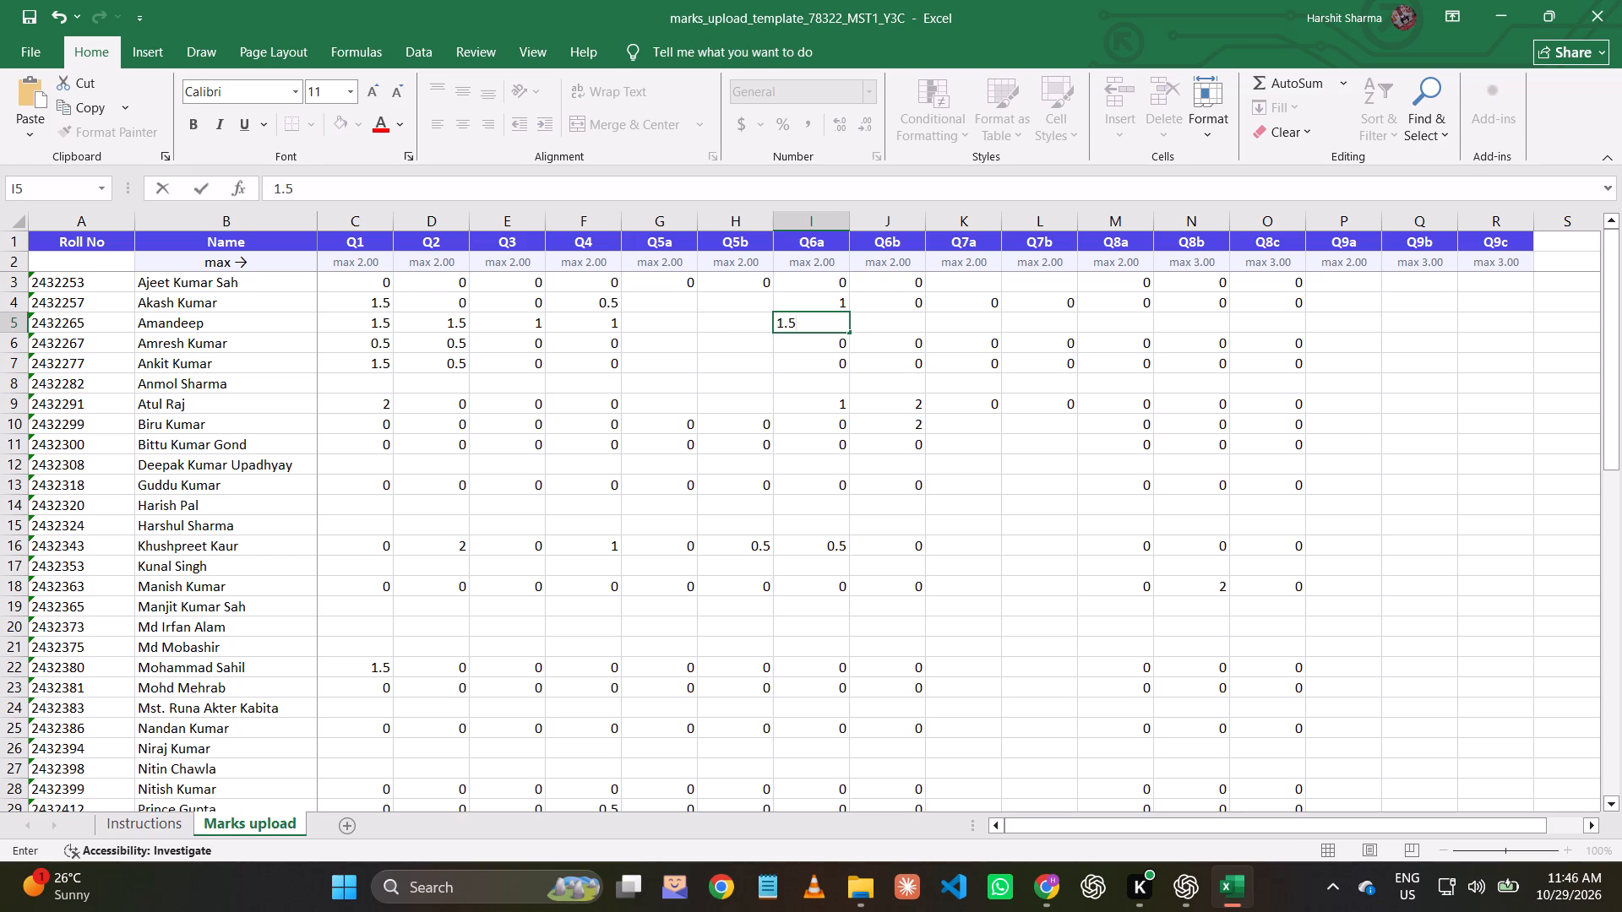
key(2)
key(Right)
text(1.5)
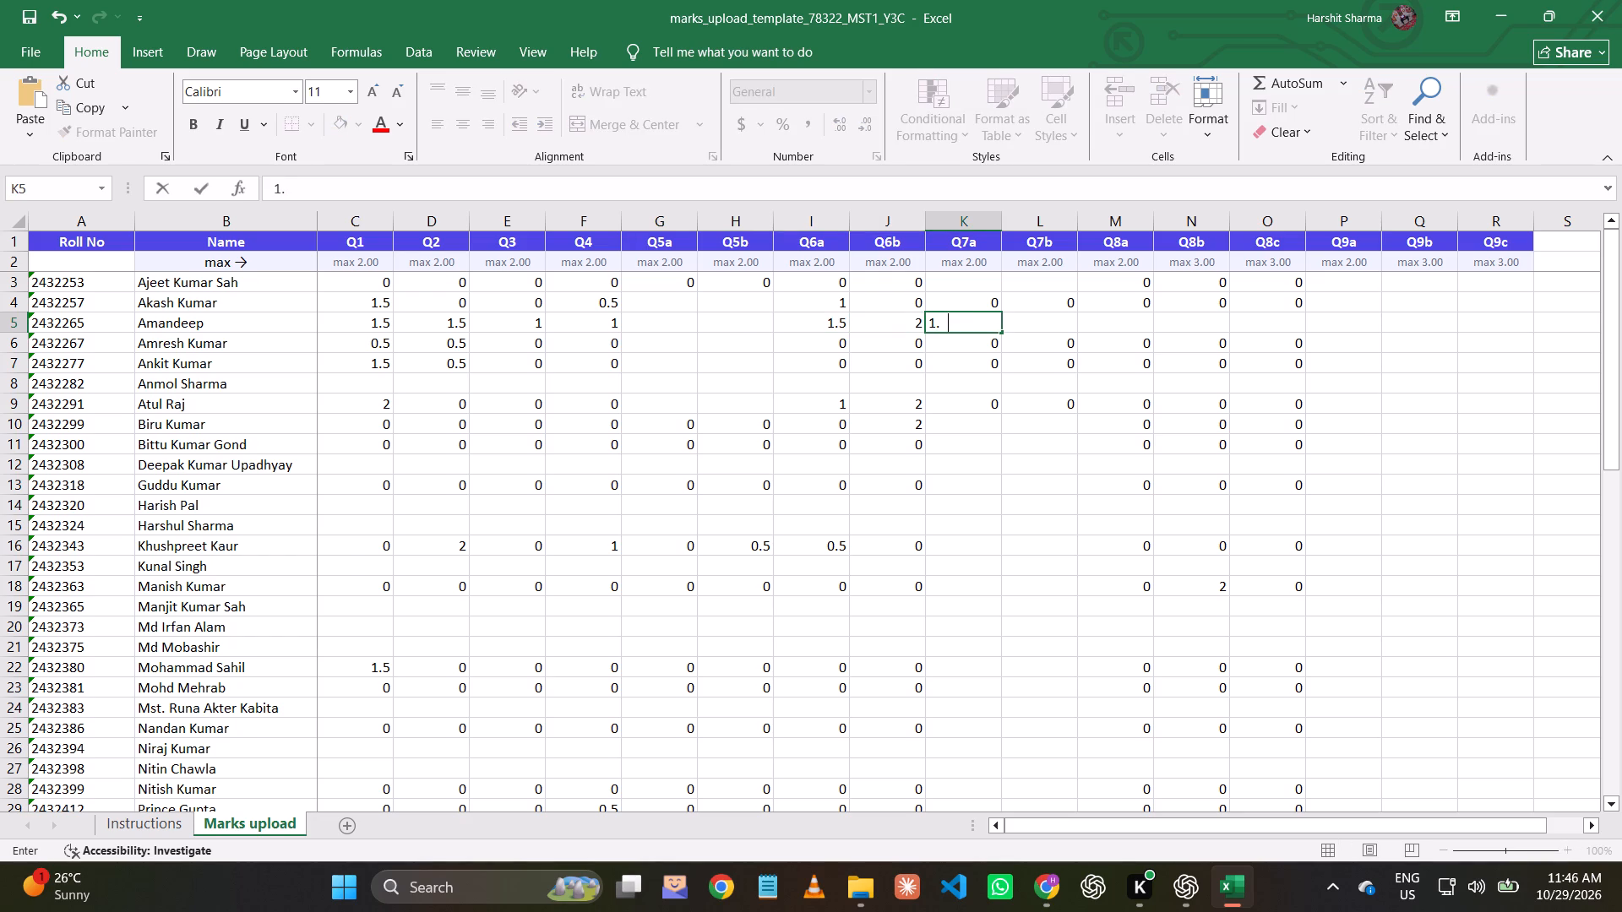
key(Right)
key(2)
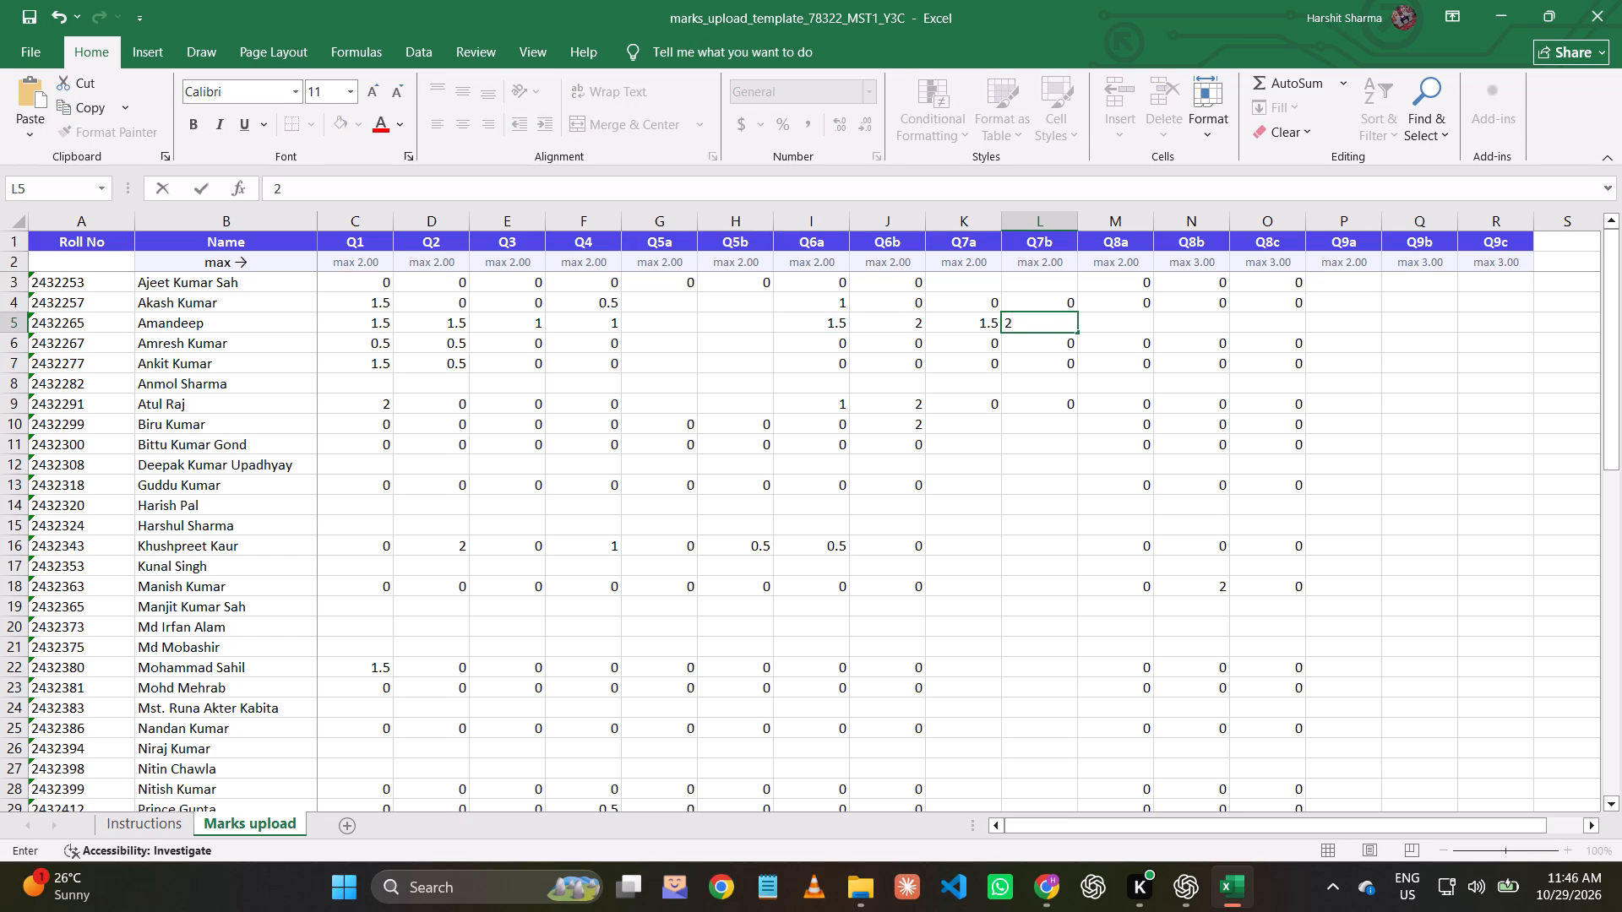
key(Right)
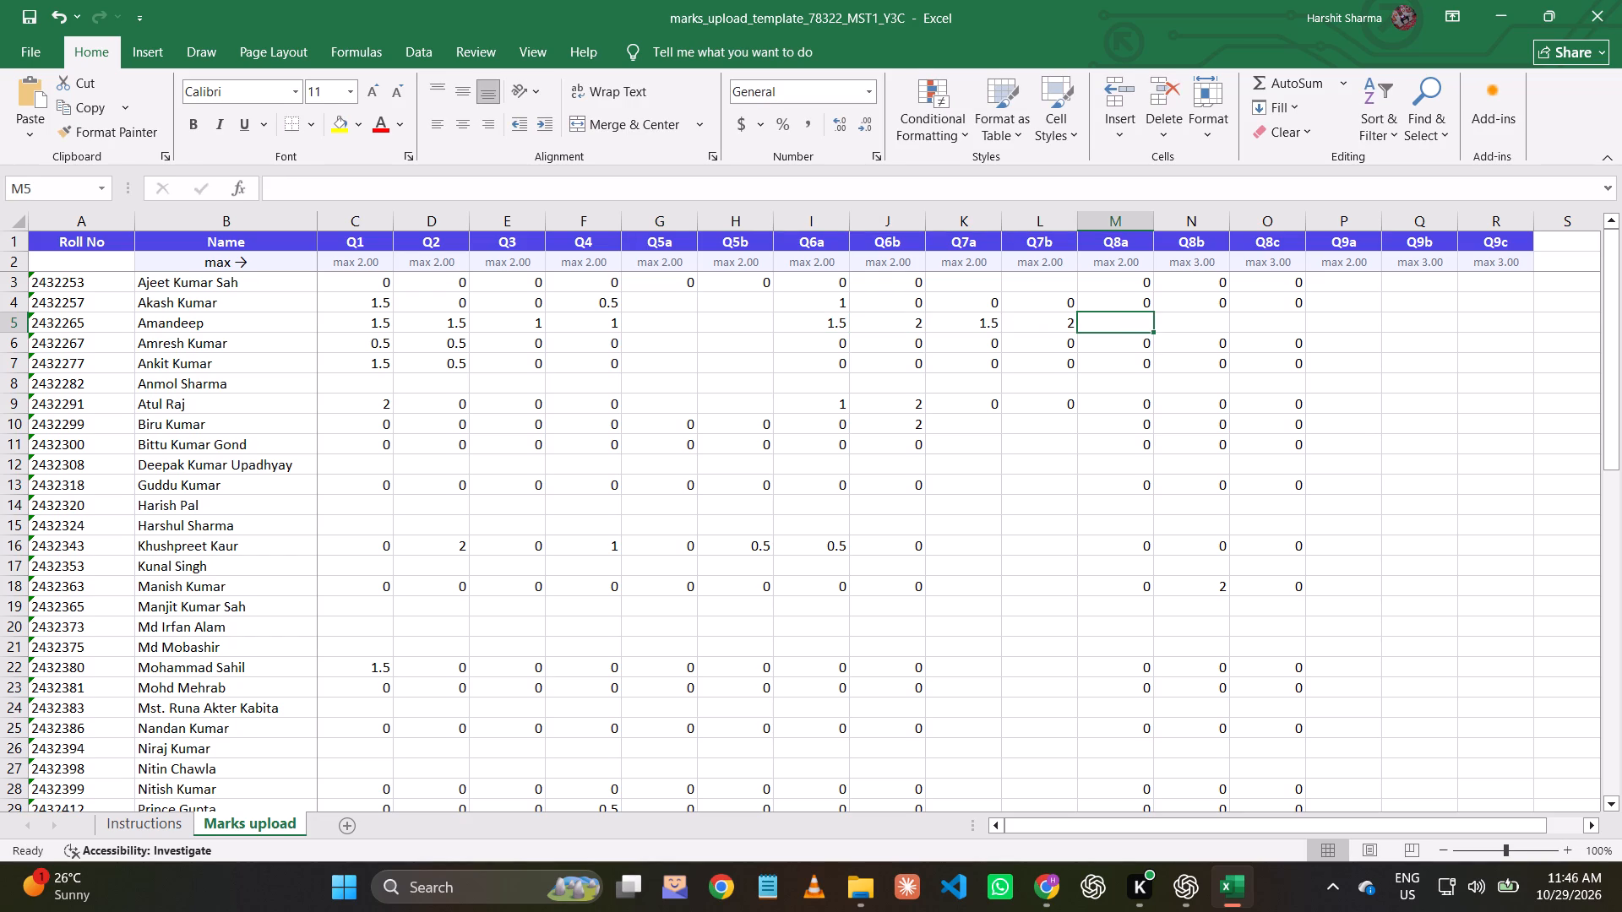
In row 5, enter 1 for Q8a, 0 for Q8b and 0 for Q8c.
key(1)
key(Right)
key(0)
key(Right)
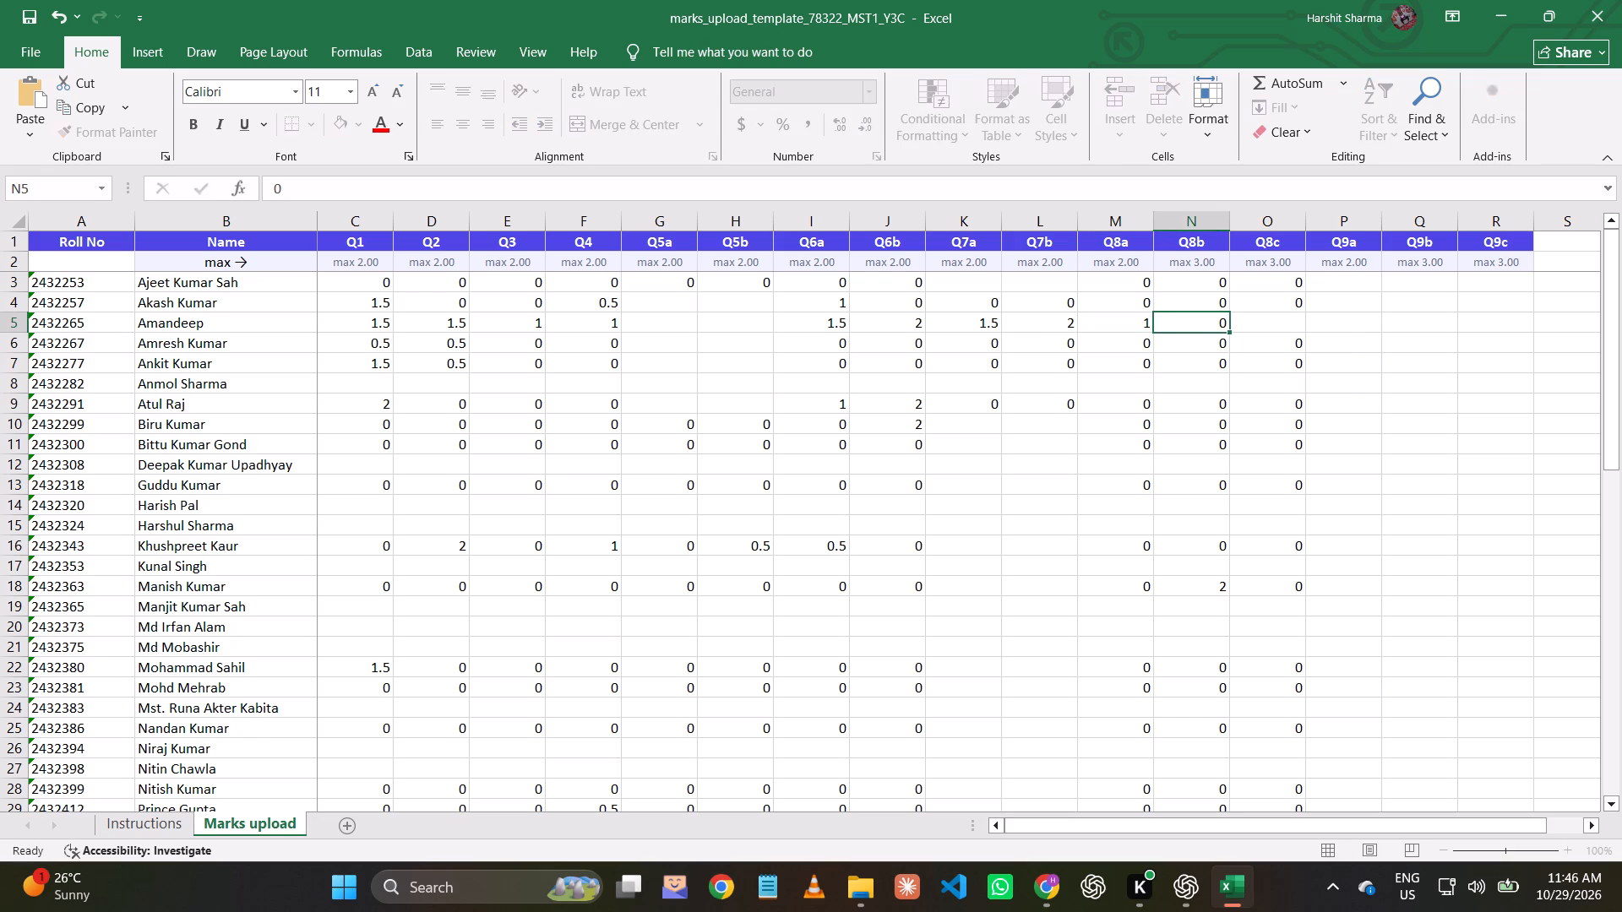
key(0)
key(Right)
Save the marks workbook with the row 5 entries.
key(ctrl+s)
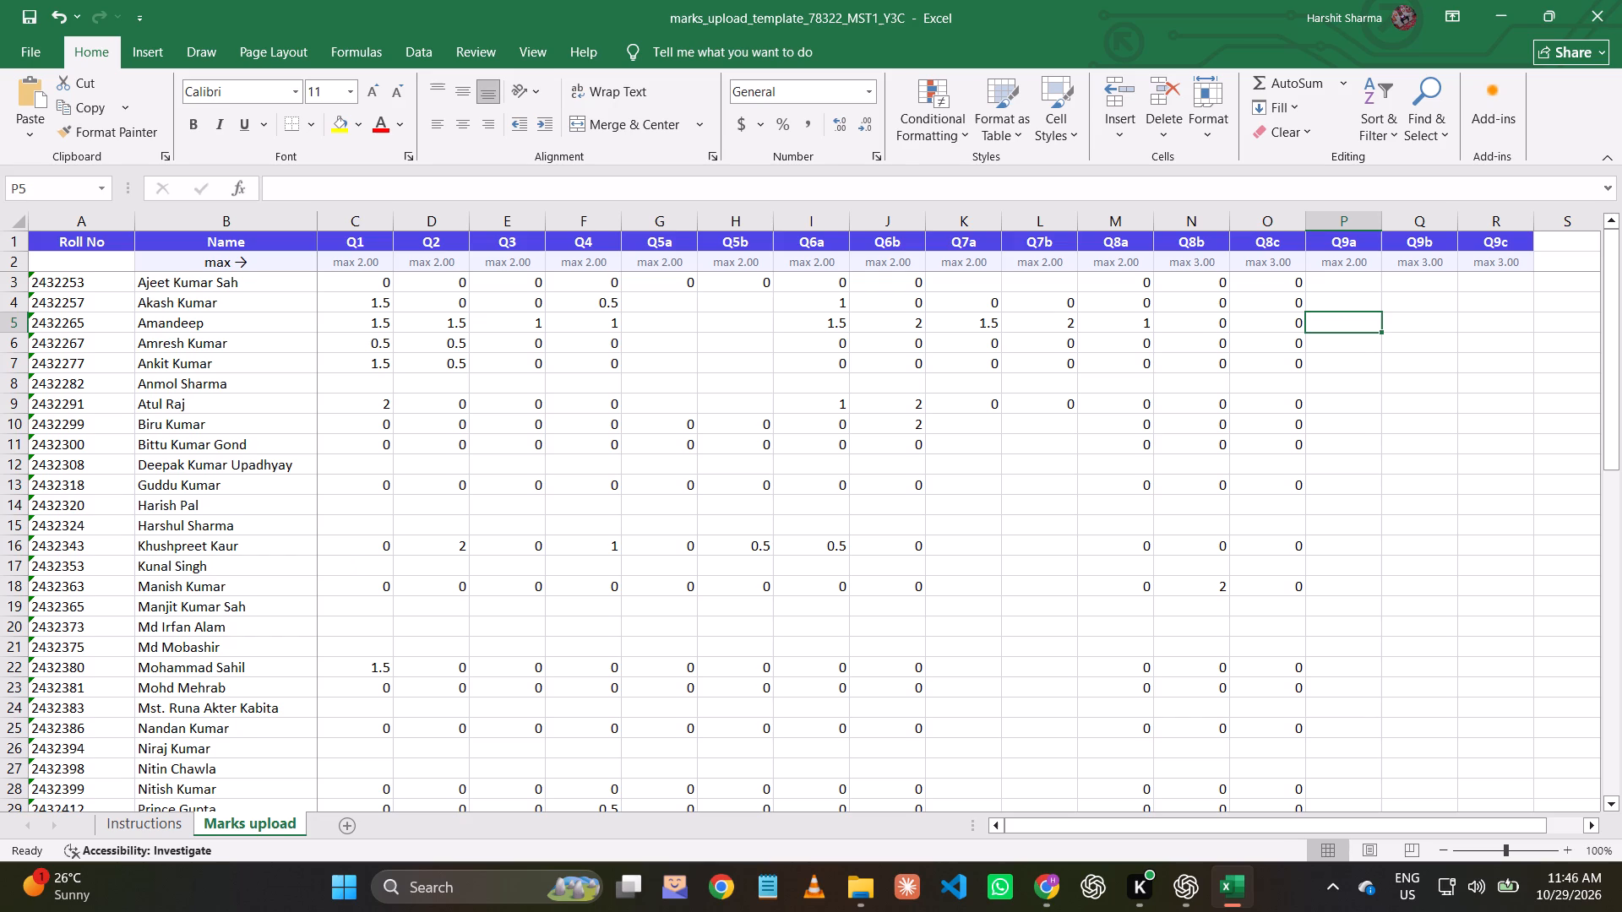
In row 17, enter 1.5 for Q1, 2 for Q2, 0 for Q3 and 1.5 for Q4.
key(Down)
key(Down)
key(Down)
key(Down)
key(Down)
key(Down)
key(Down)
key(Down)
key(Down)
key(Down)
key(Down)
key(Down)
key(Down)
key(Down)
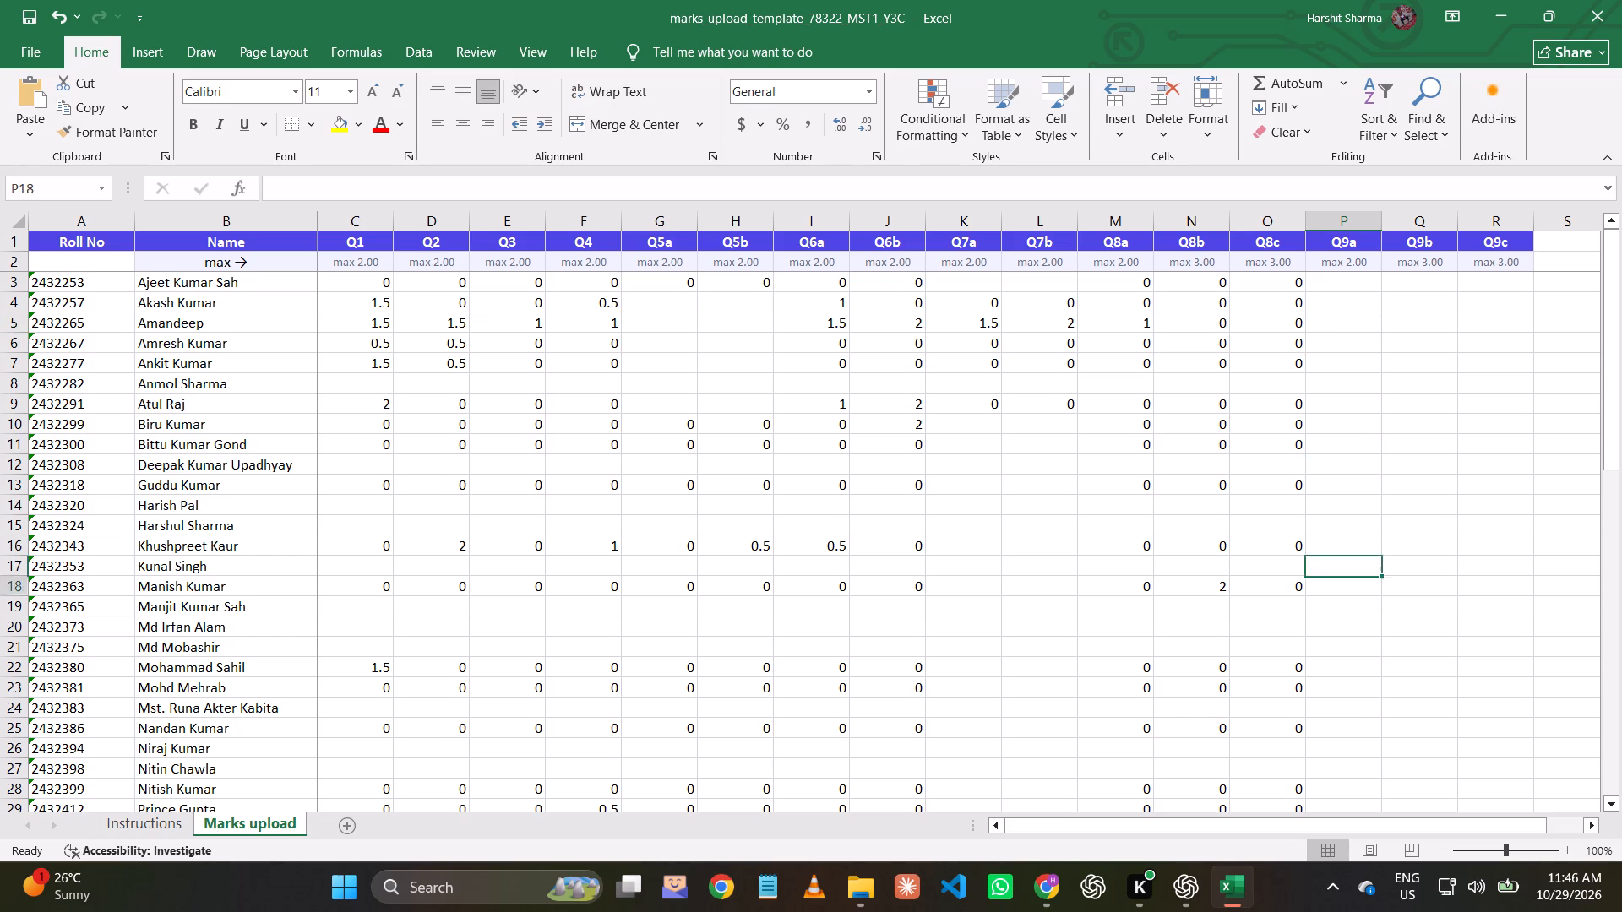
key(Down)
key(Down)
key(Down)
key(Down)
key(Down)
key(Down)
key(Down)
key(Down)
key(Down)
key(Down)
key(Down)
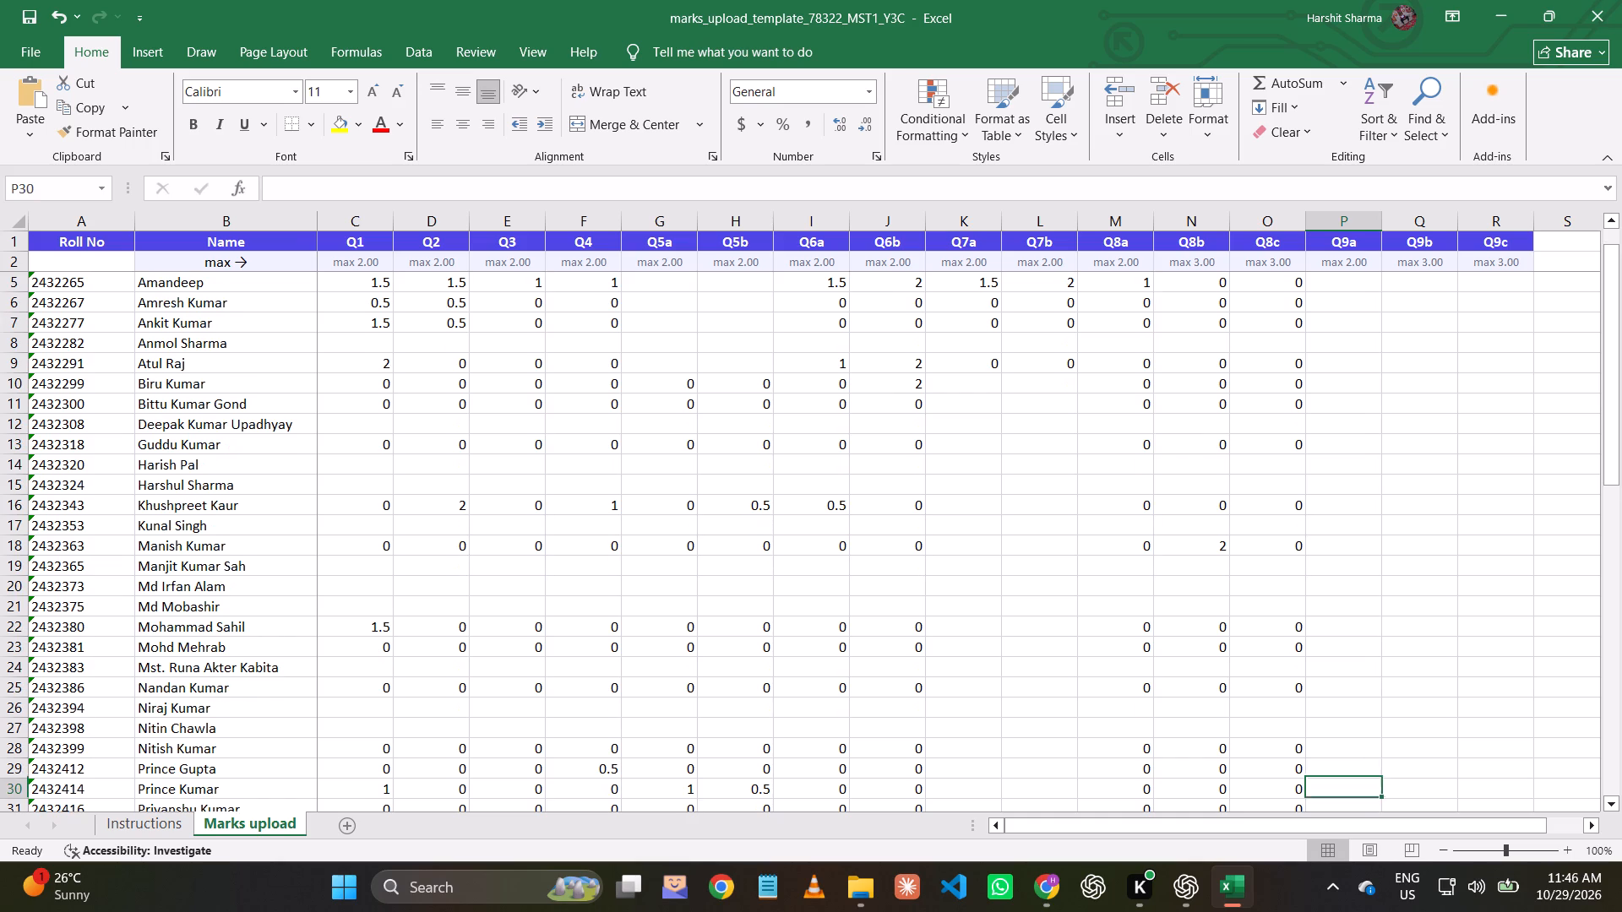
key(Up)
key(Up)
key(Up)
key(Up)
key(Up)
key(Up)
key(Up)
key(Left)
key(Left)
key(Left)
key(Left)
key(Left)
key(Left)
key(Left)
key(Left)
key(Left)
key(Left)
key(Left)
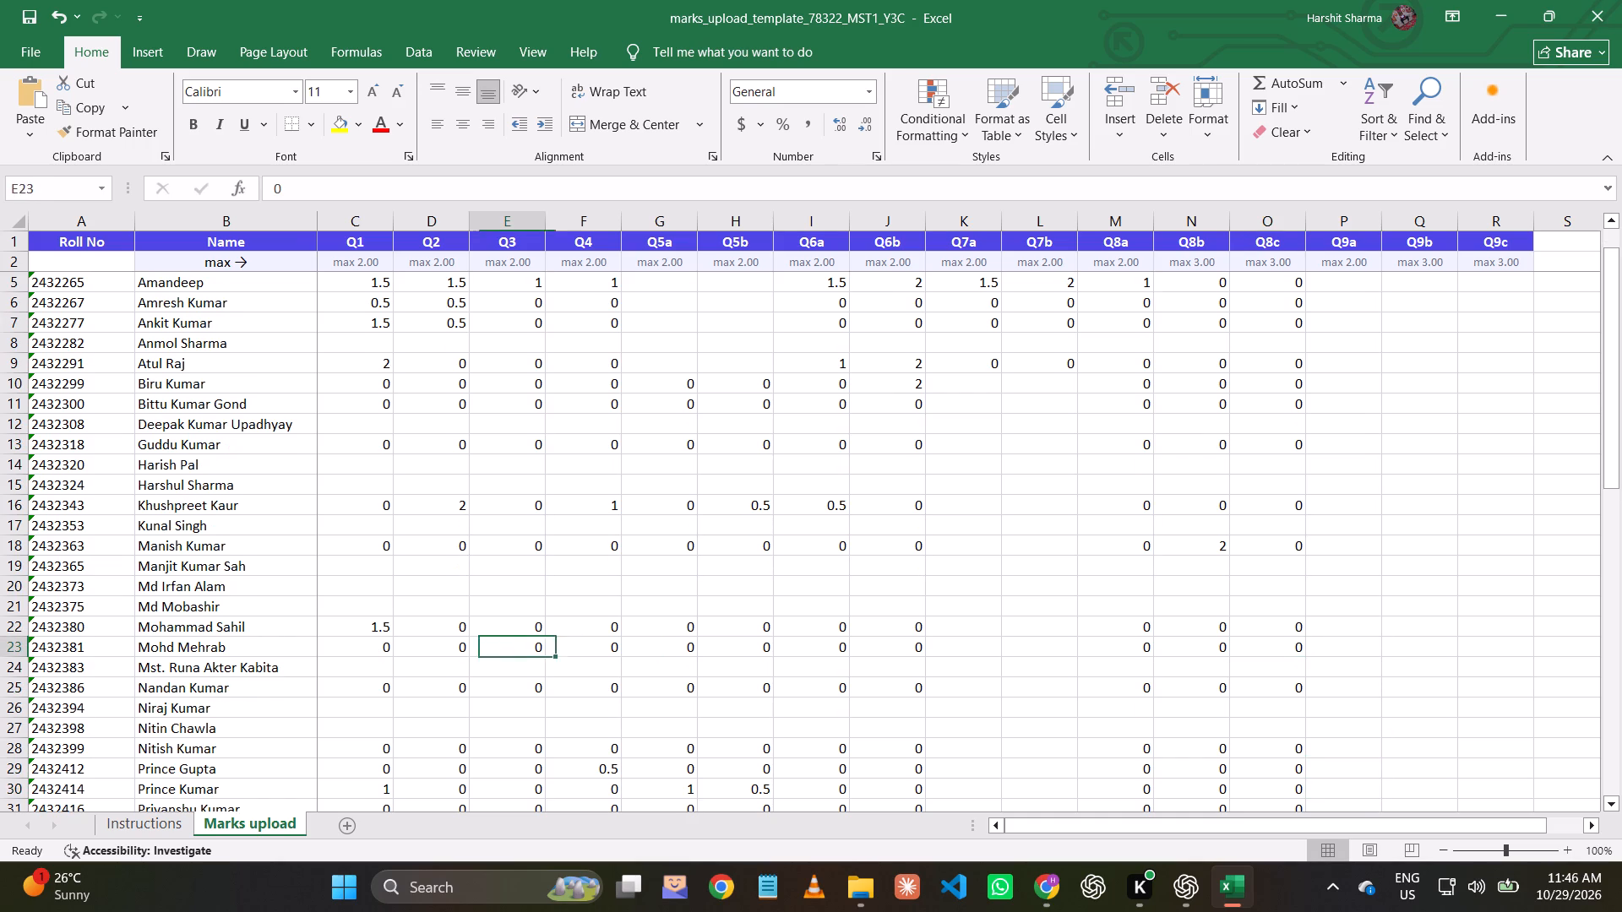
key(Left)
key(Left)
key(Up)
key(Up)
key(Up)
key(Up)
key(Up)
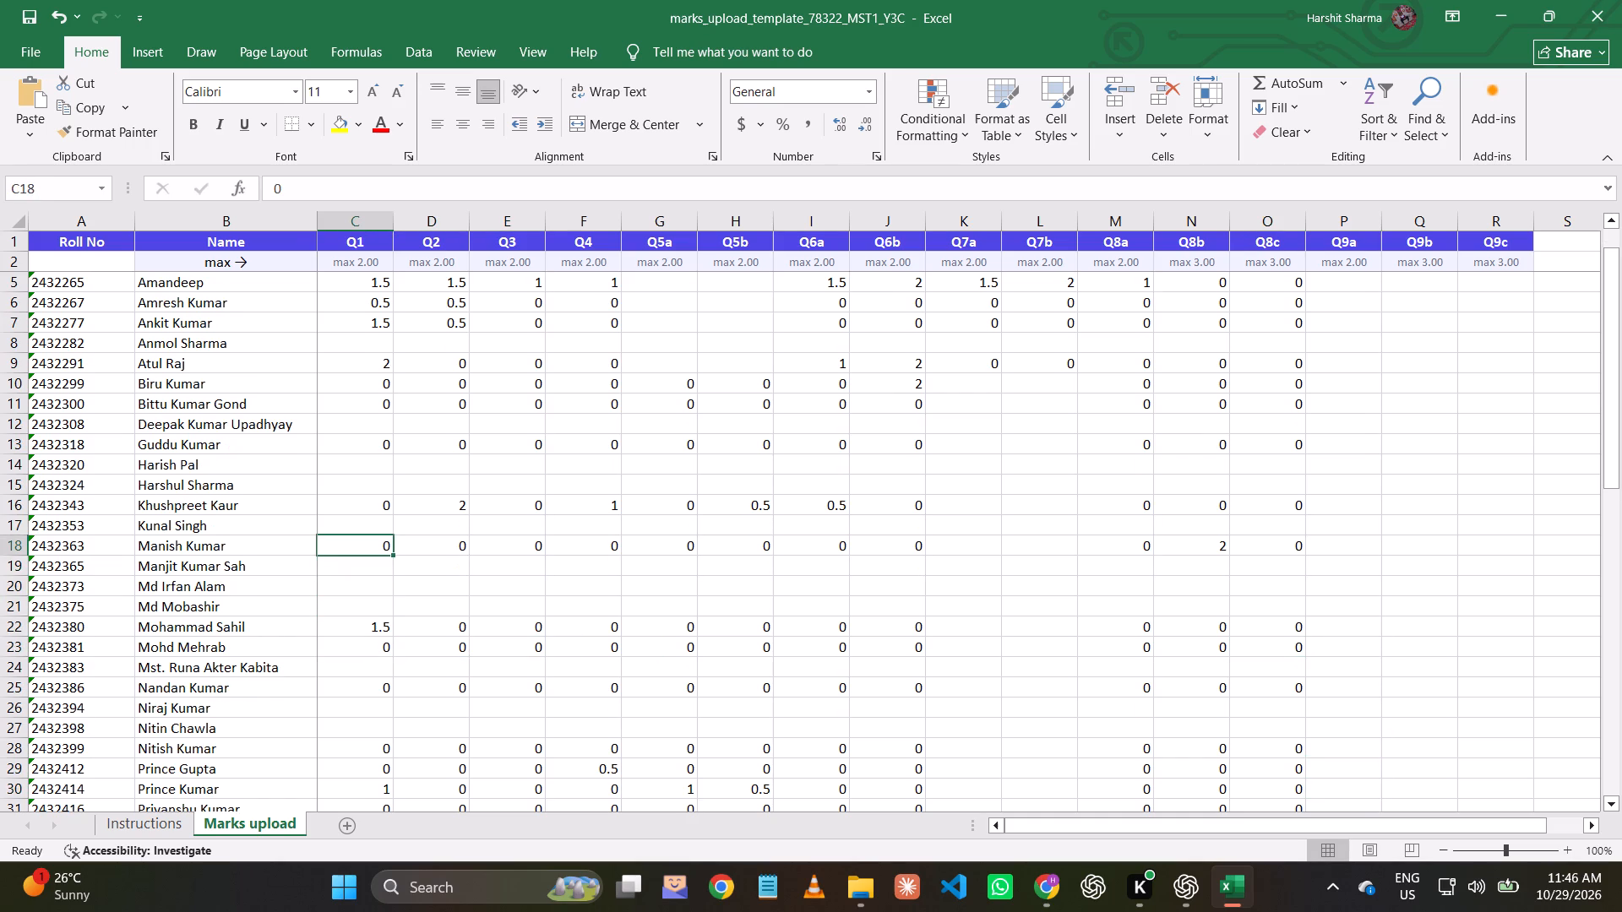
key(Up)
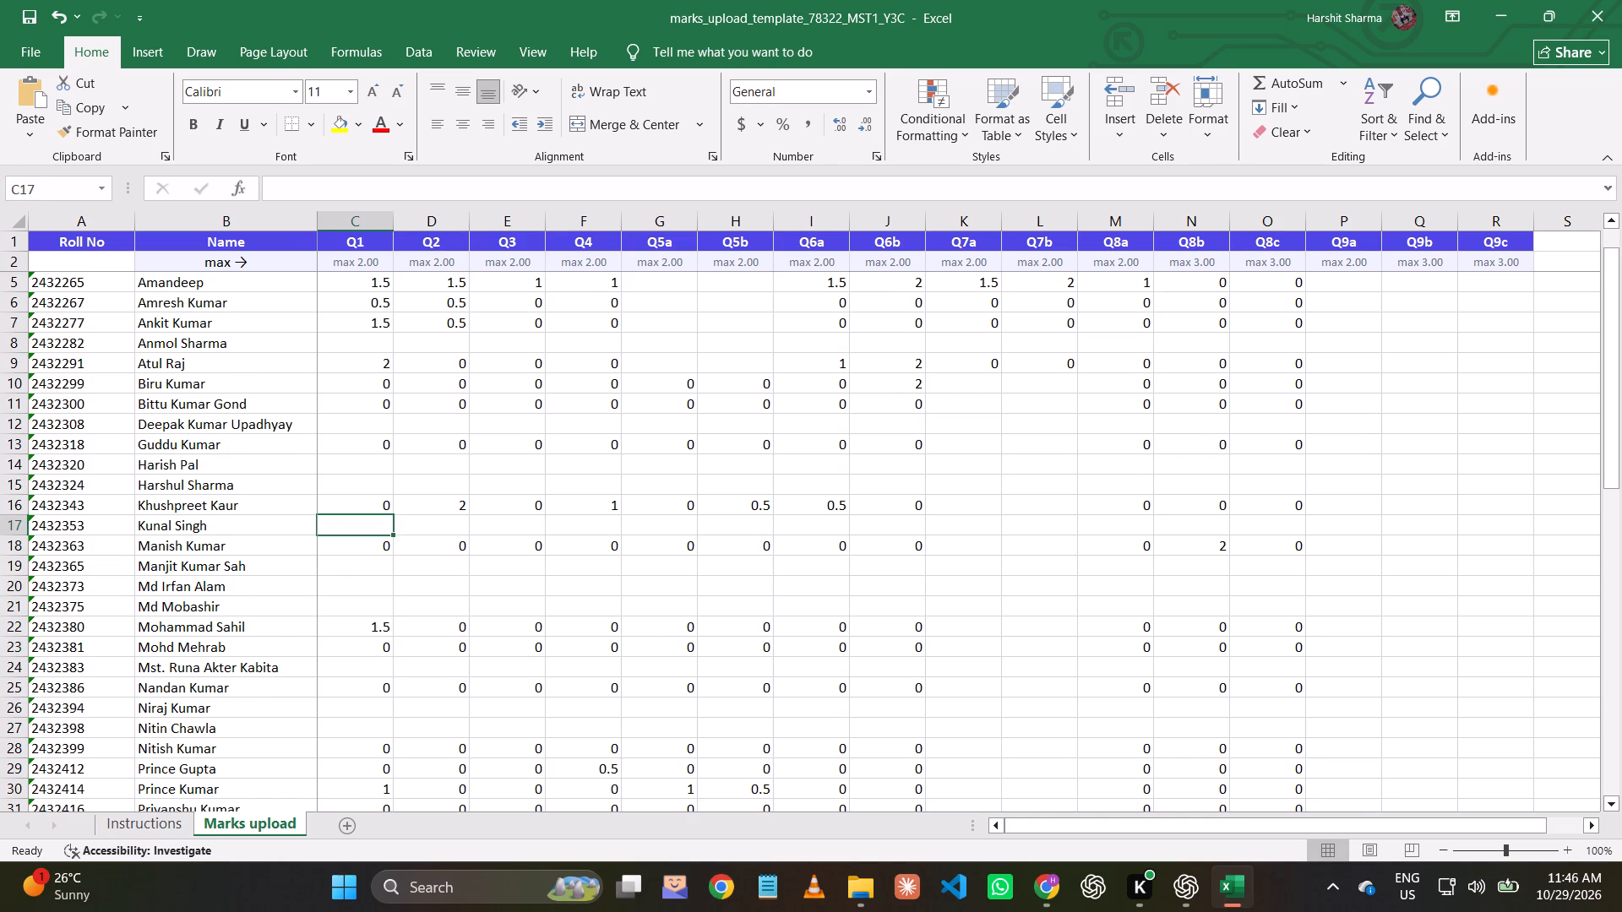
text(1.)
key(Right)
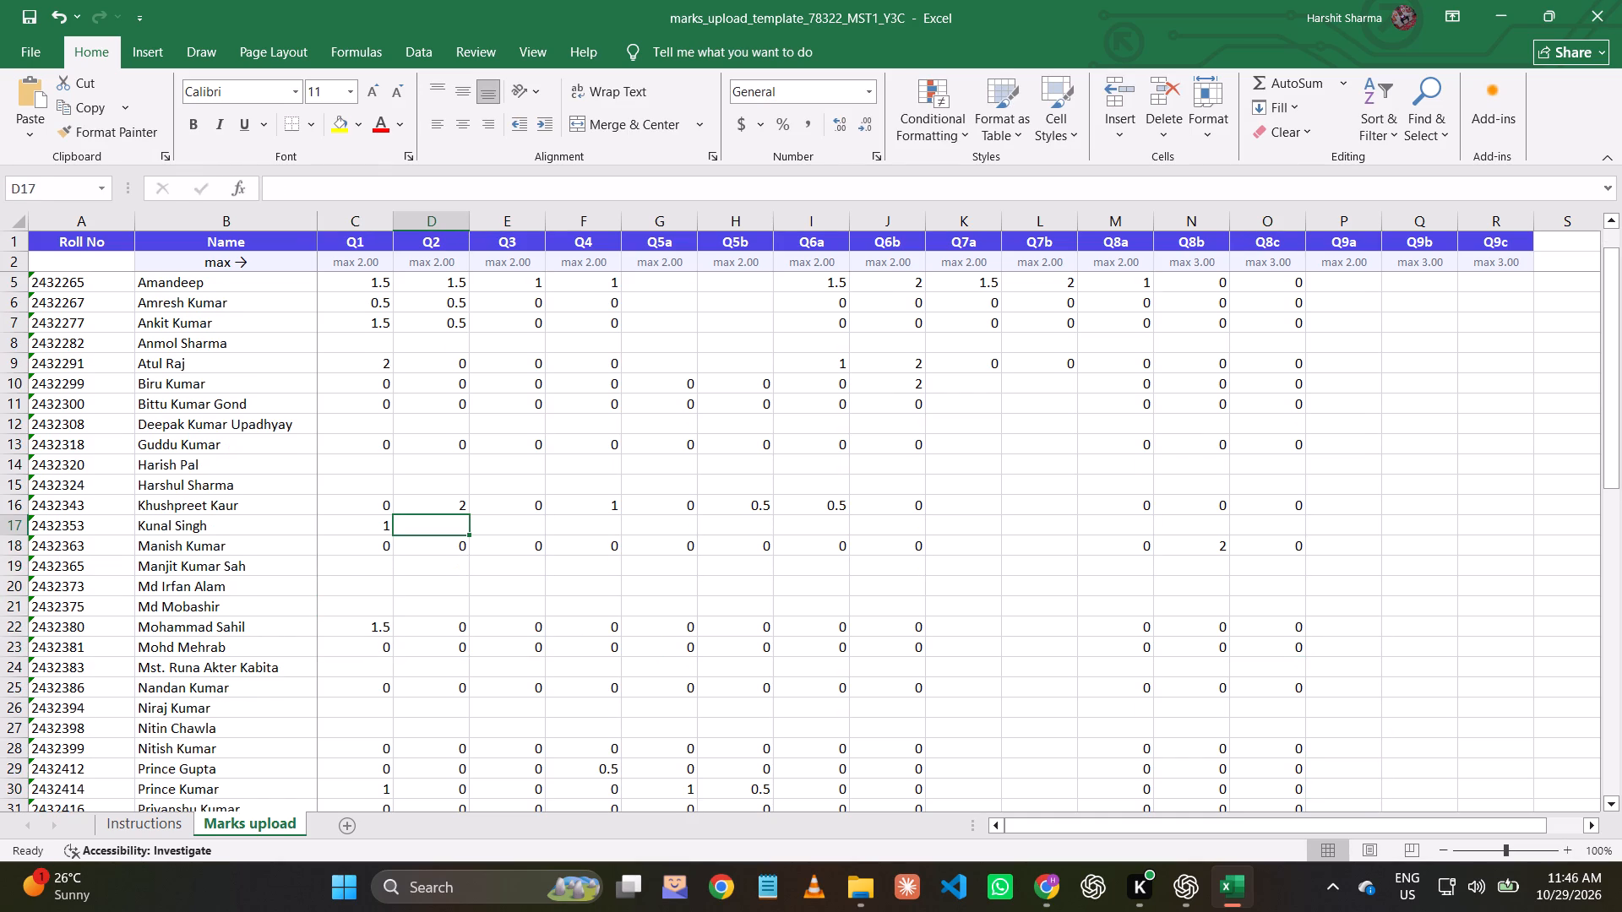
key(BackSpace)
key(Left)
text(1.5)
key(Right)
key(2)
key(Right)
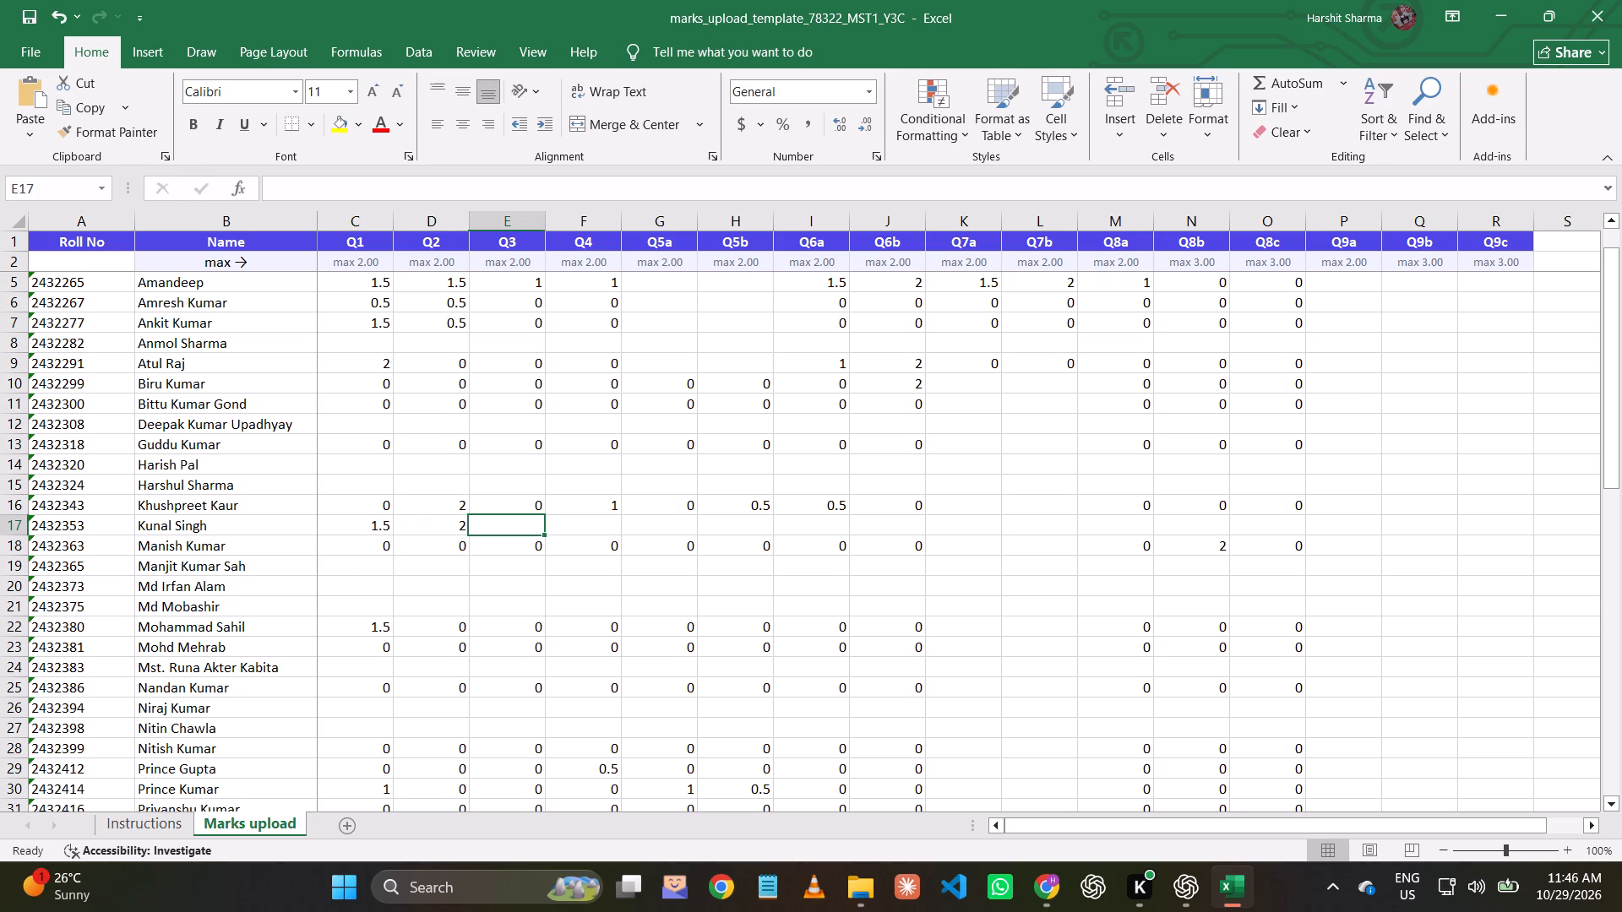
key(0)
key(Right)
text(1.5)
key(Right)
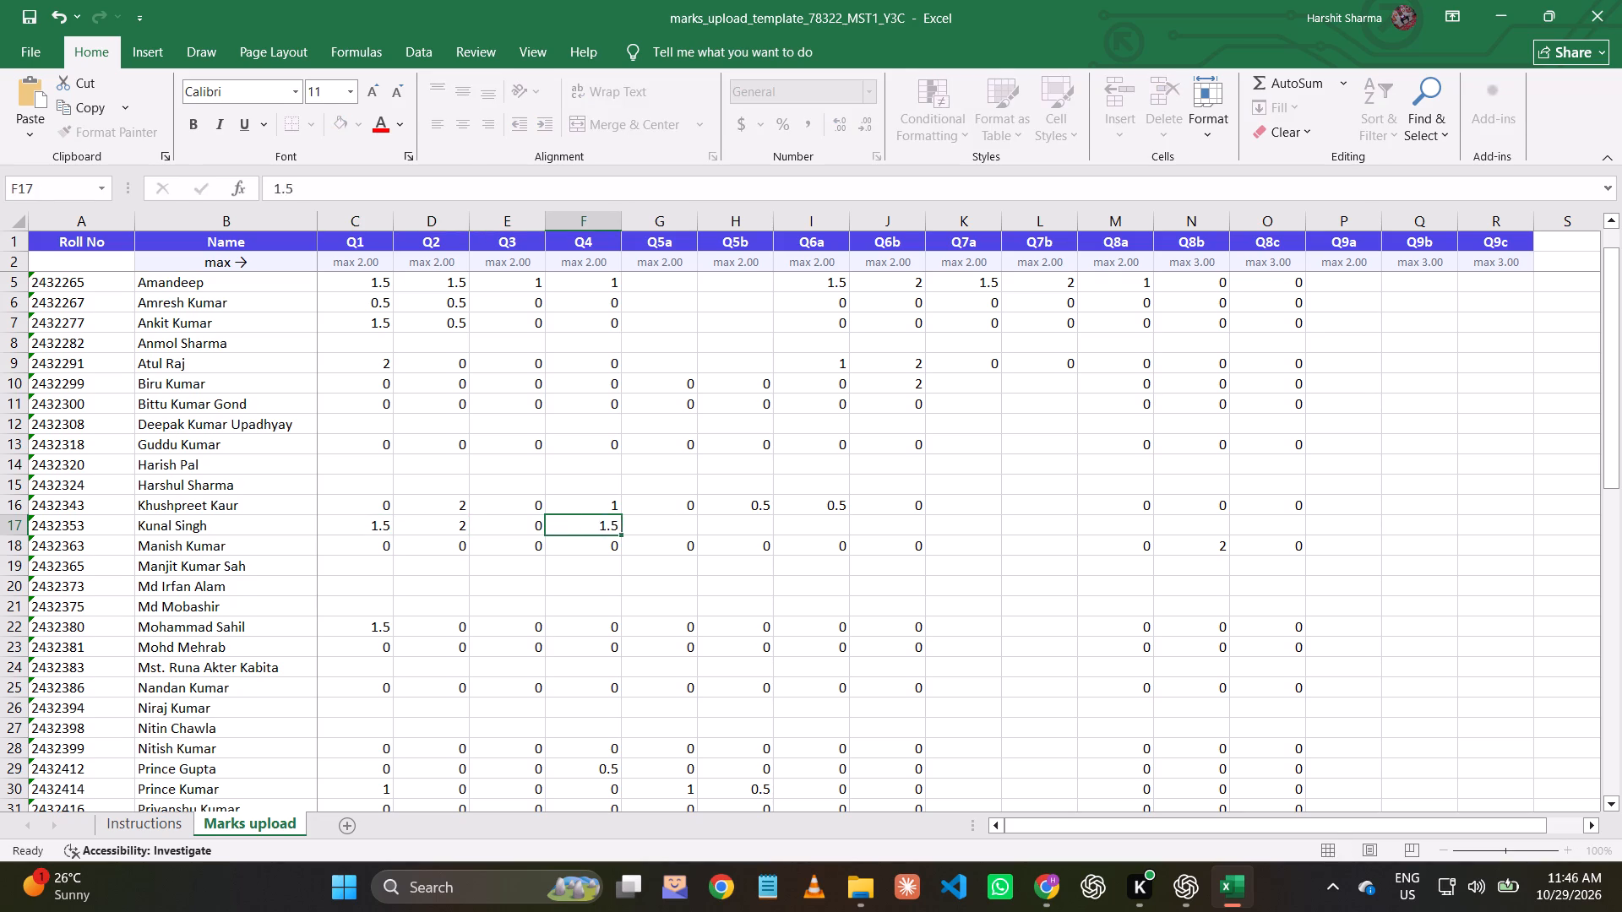
In row 17, leave Q5a and Q5b blank and enter 1 for Q6a, 2 for Q6b, 1 for Q7a and 1 for Q7b.
key(Right)
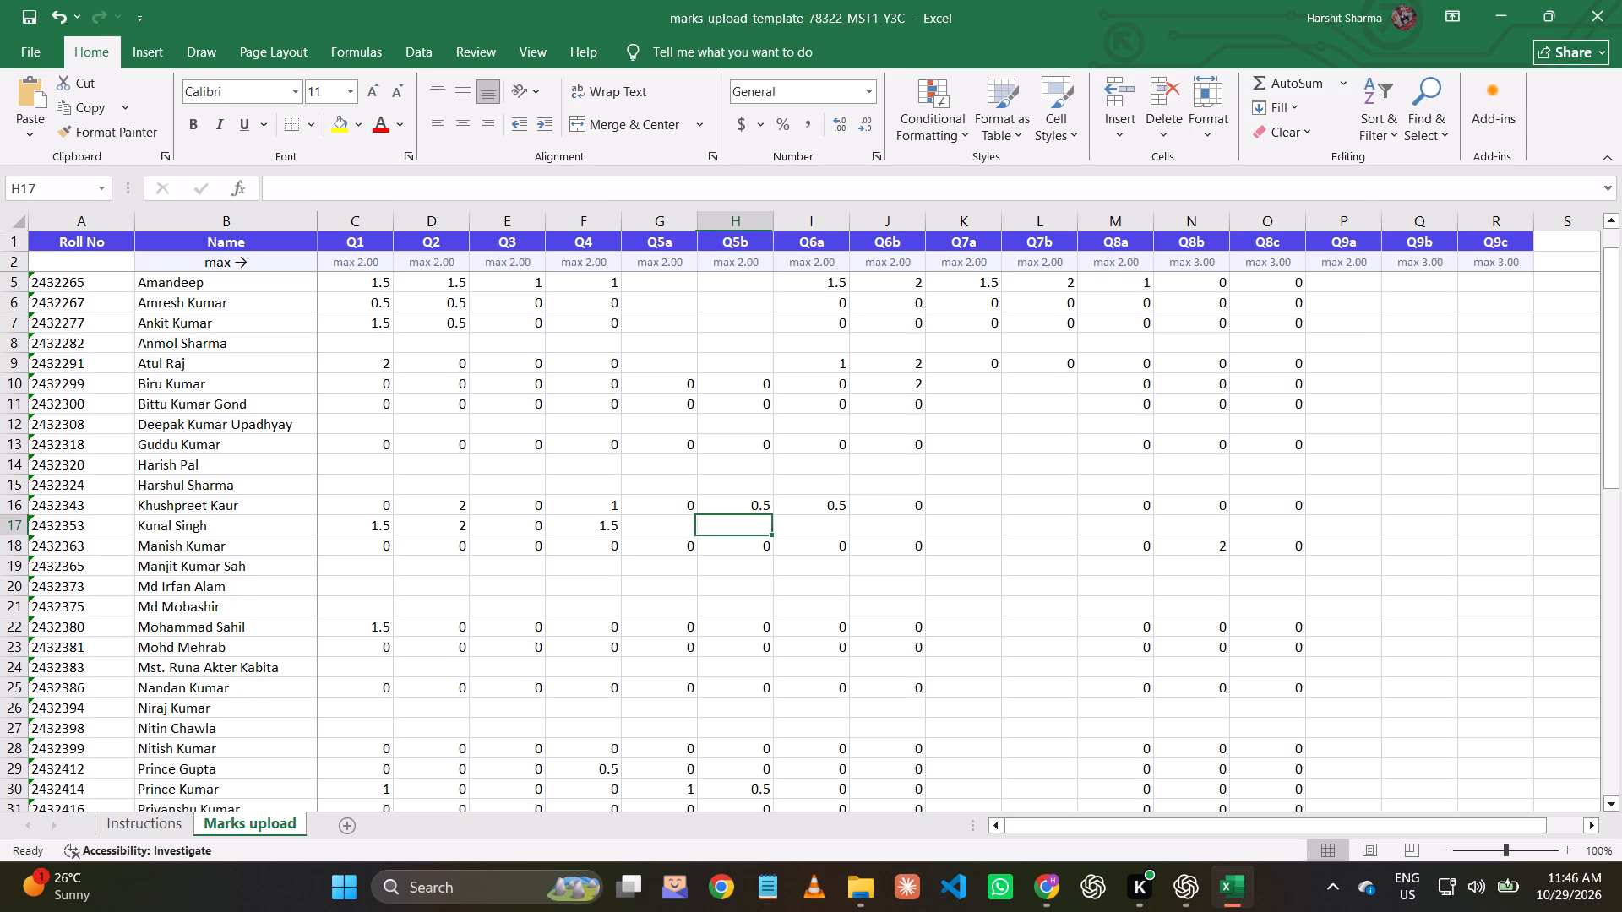
key(Right)
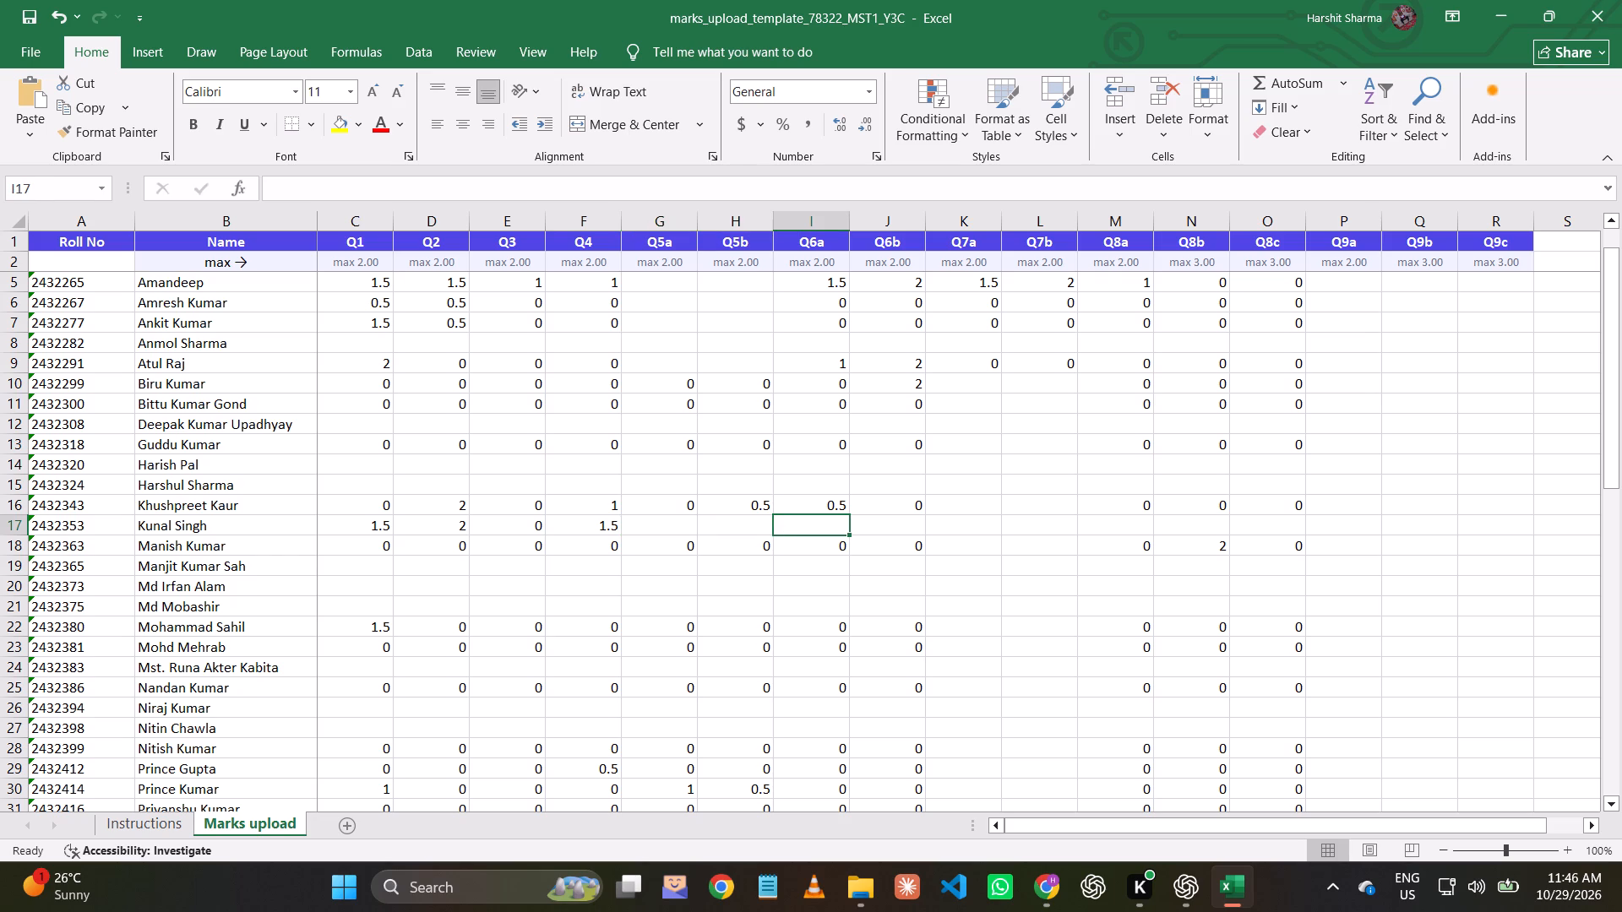
key(1)
key(Right)
key(2)
key(Right)
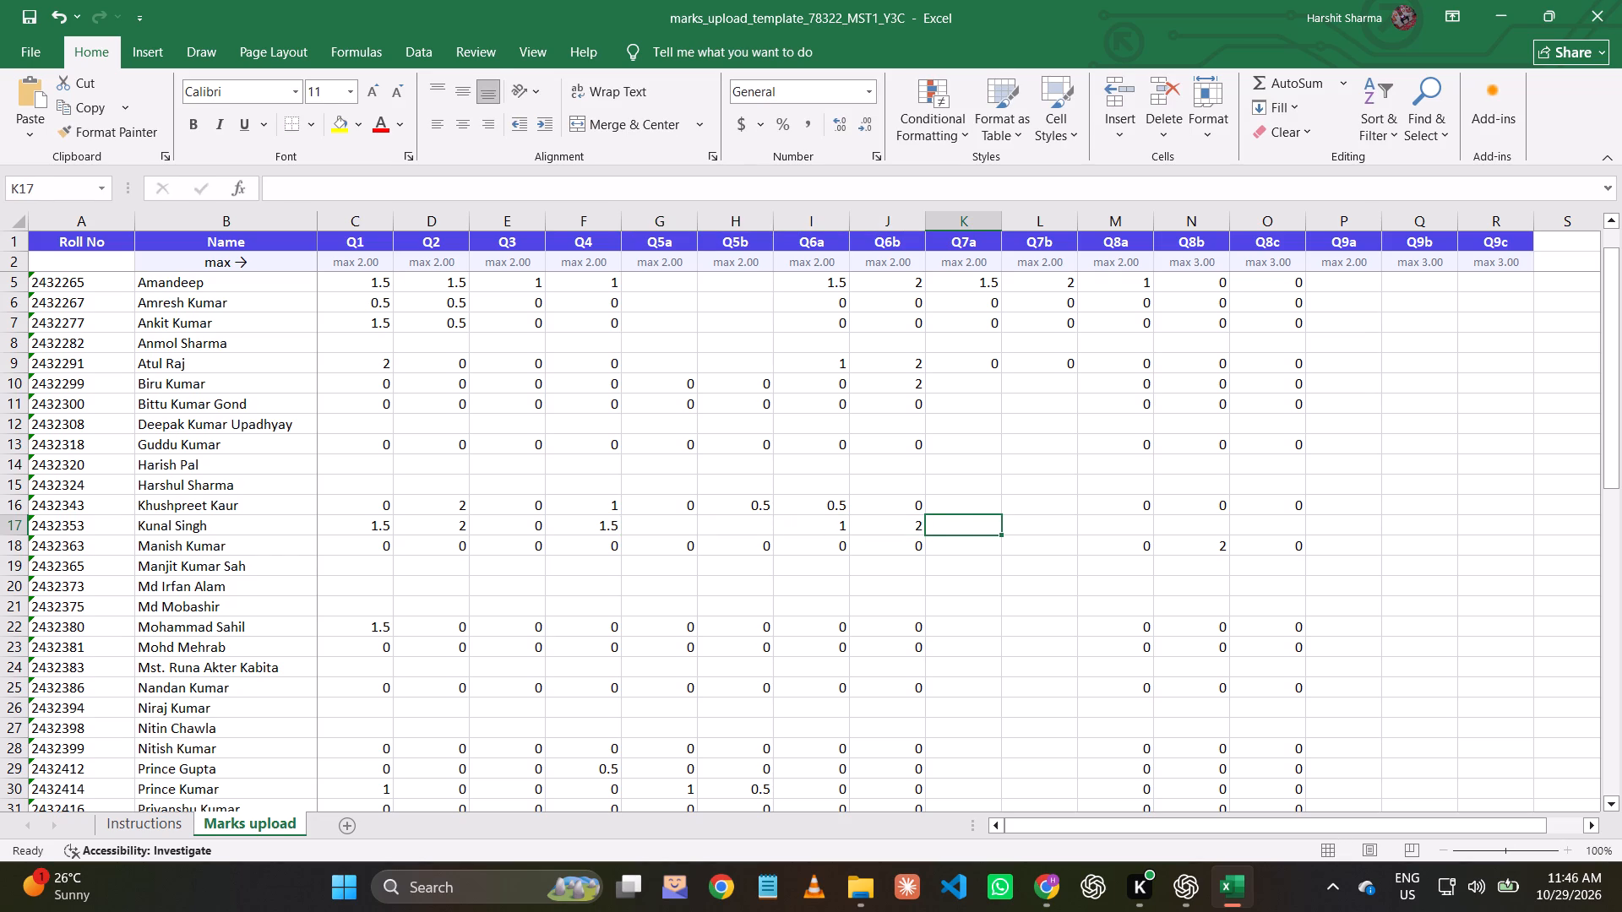
key(1)
key(Right)
key(1)
key(Right)
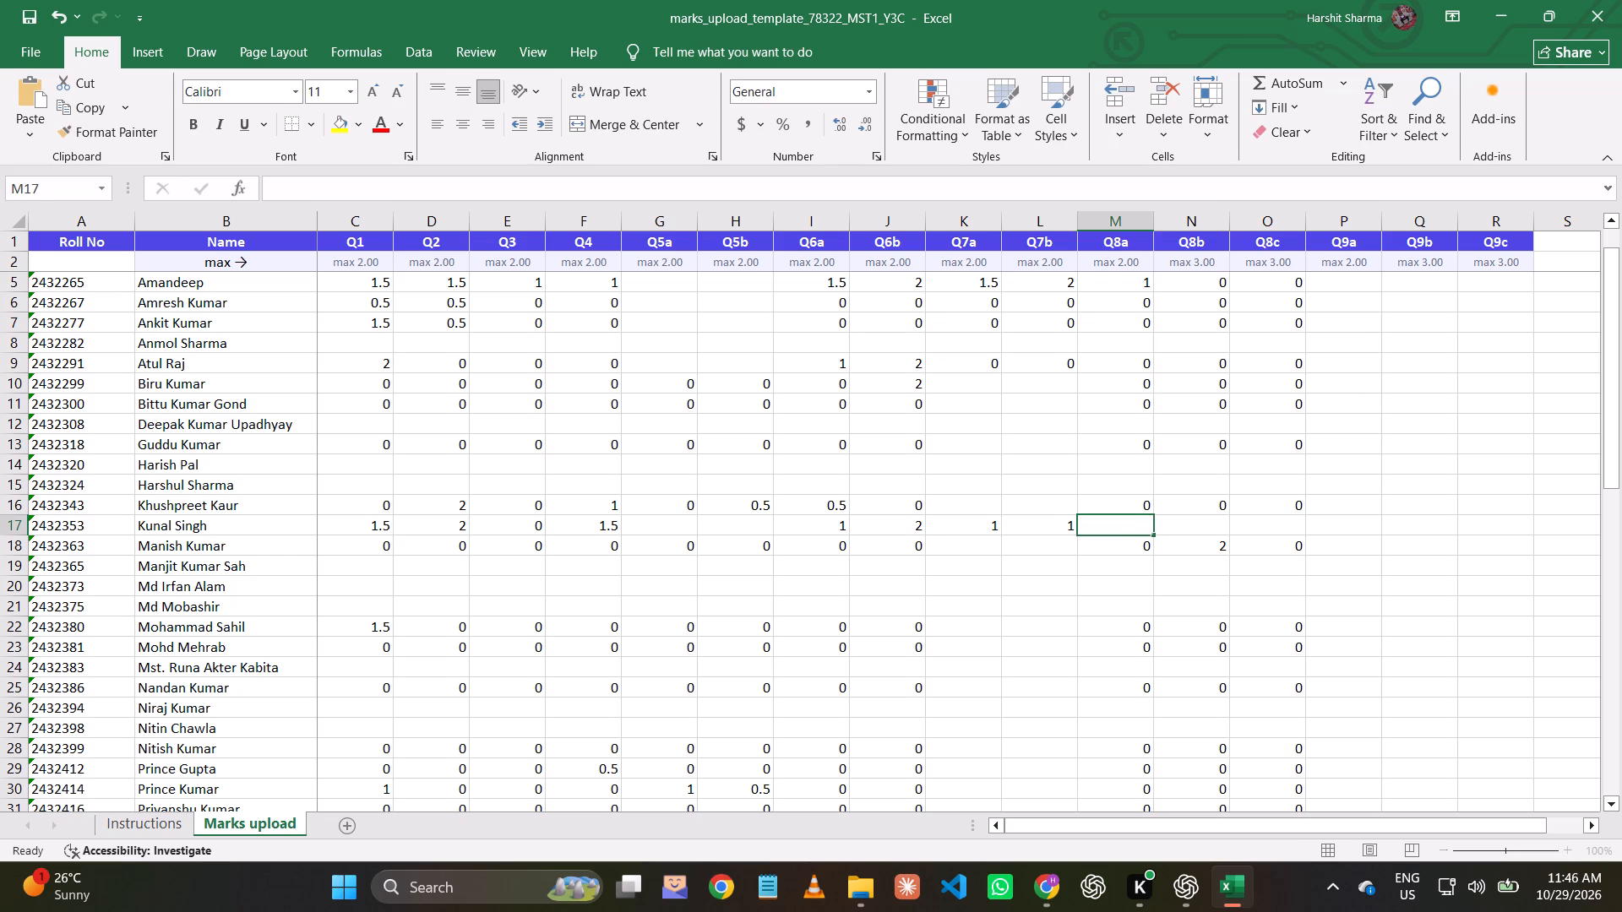
In row 17, enter 1 for Q8a, 2 for Q8b and 3 for Q8c.
key(1)
key(Right)
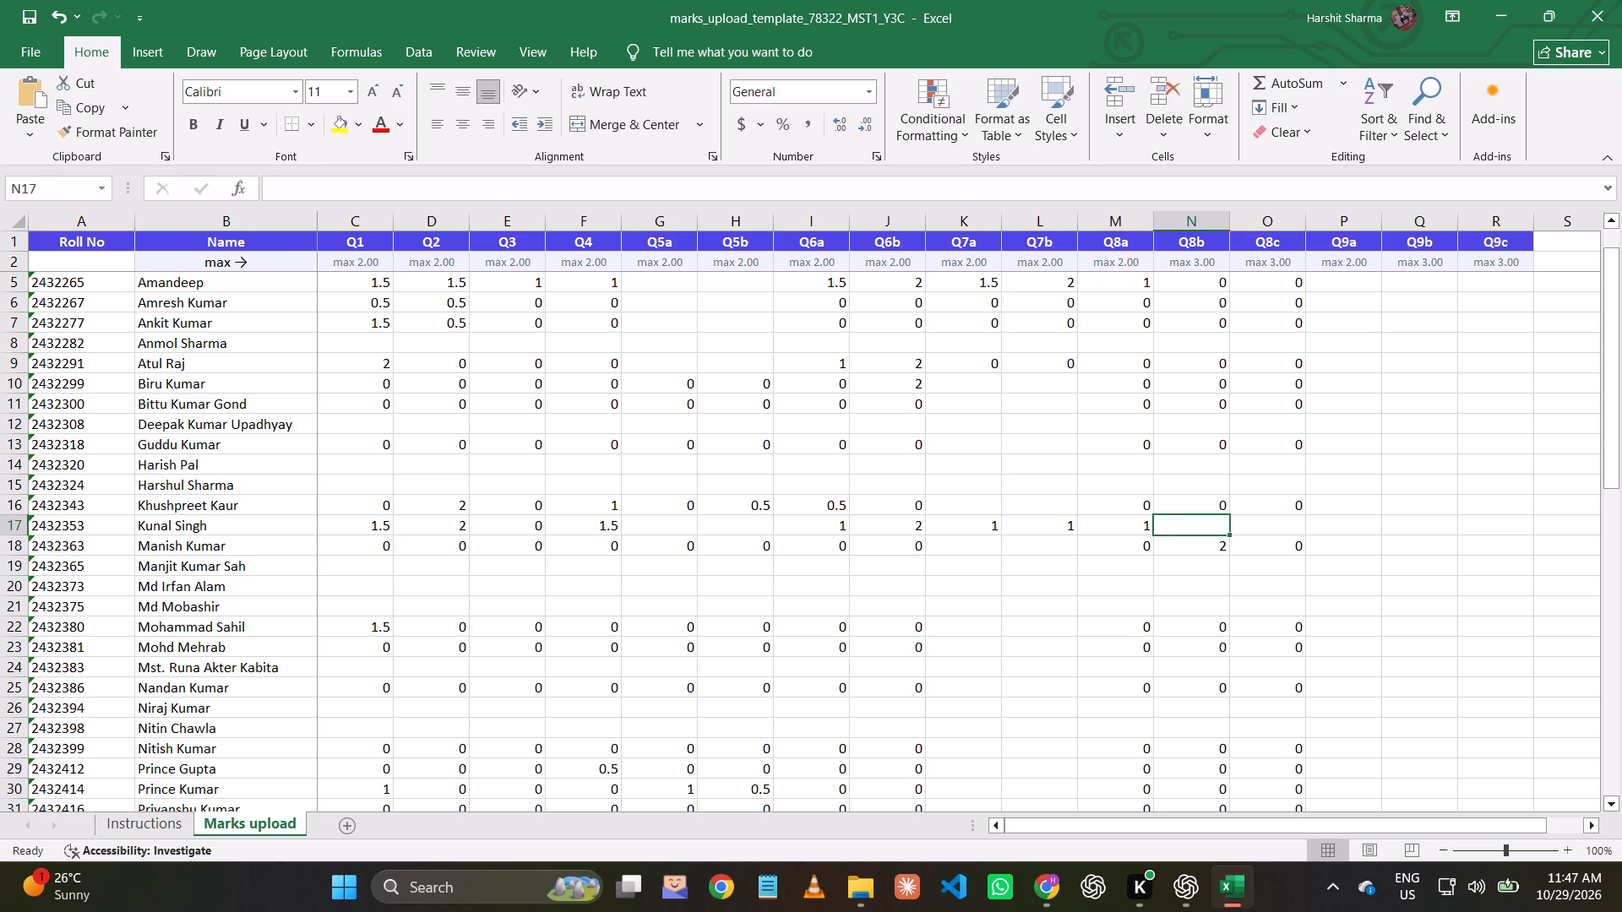
key(2)
key(Right)
key(3)
key(Right)
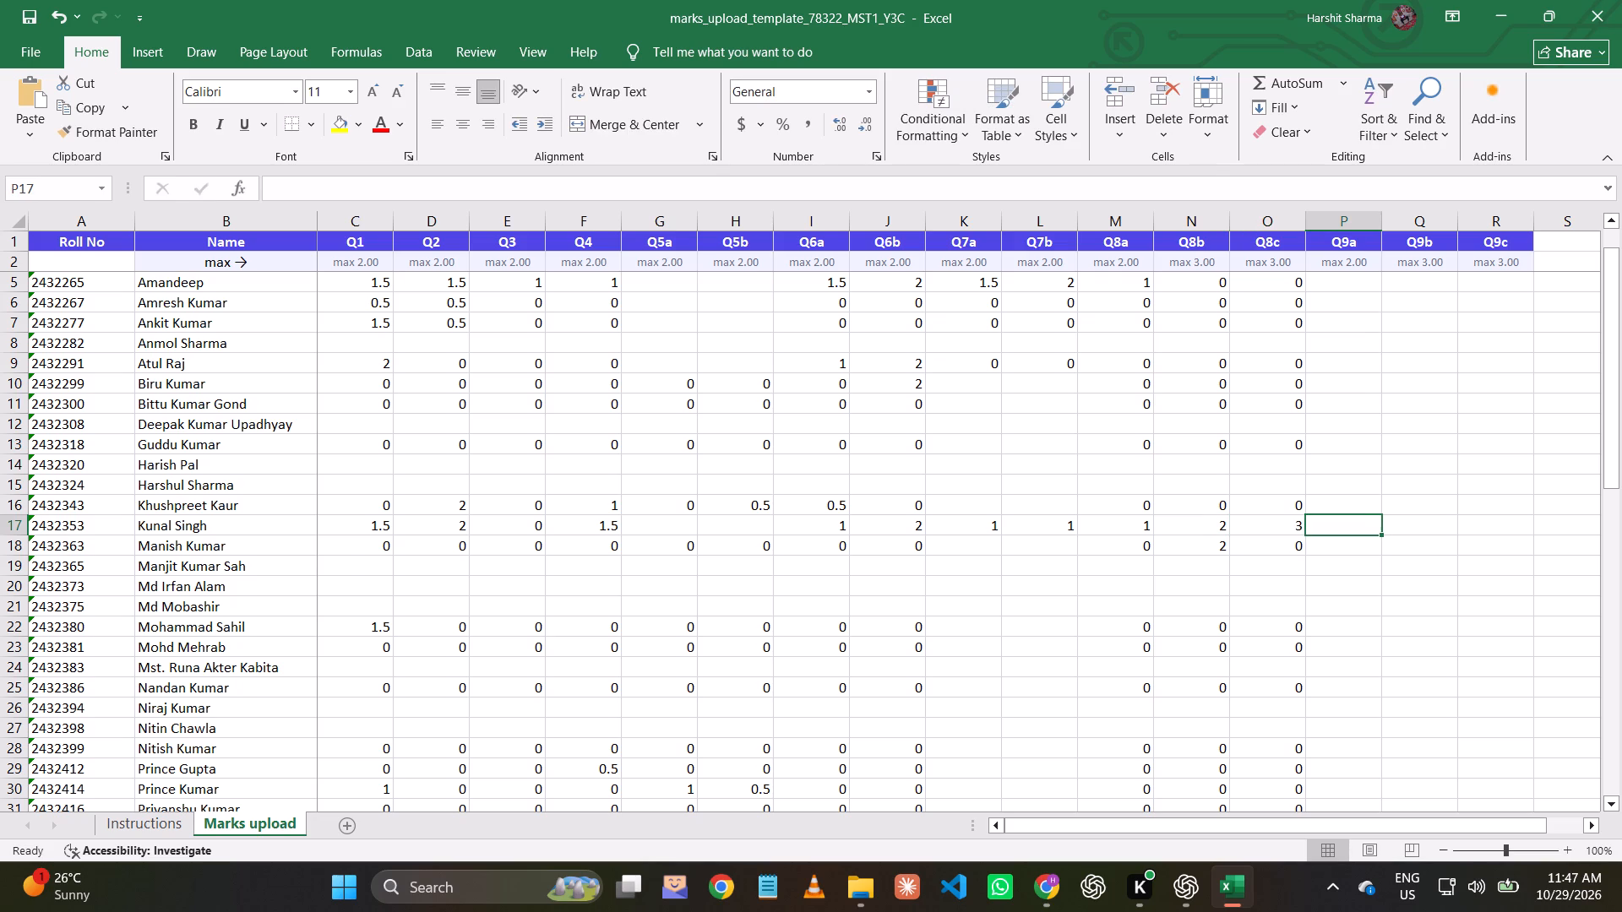
Save the marks workbook with the row 17 entries.
key(ctrl+s)
Look through the student rows of the Marks upload sheet from row 15 down to the end of the list.
key(Up)
key(Left)
key(Up)
key(Left)
key(Left)
key(Left)
key(Left)
key(Left)
key(Left)
key(Left)
key(Left)
key(Left)
key(Left)
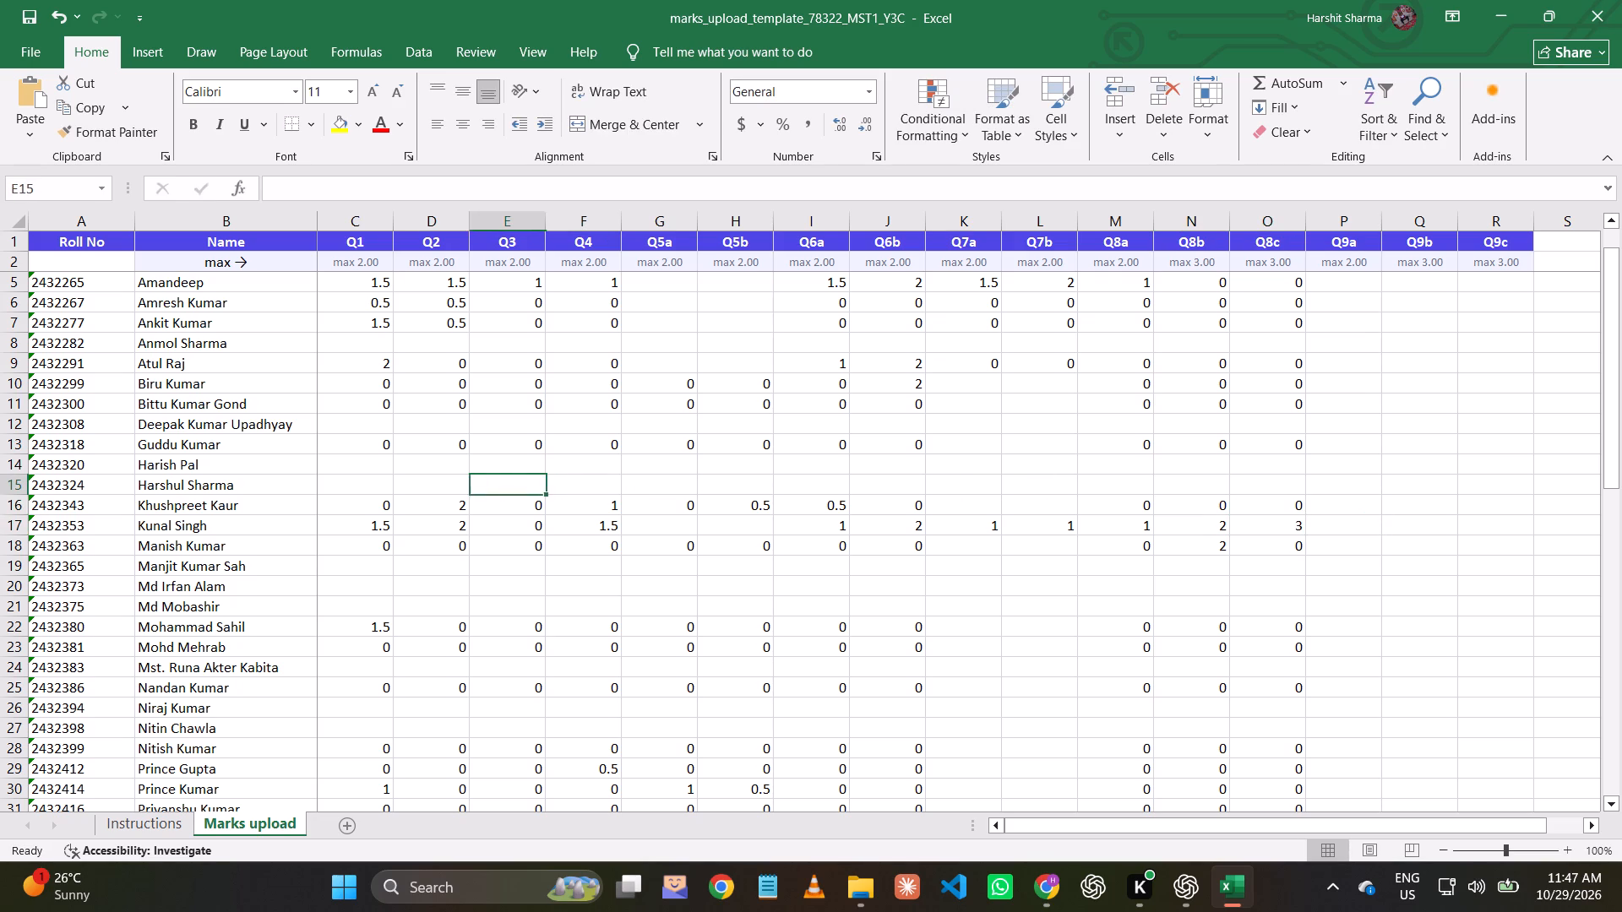
key(Left)
key(Left)
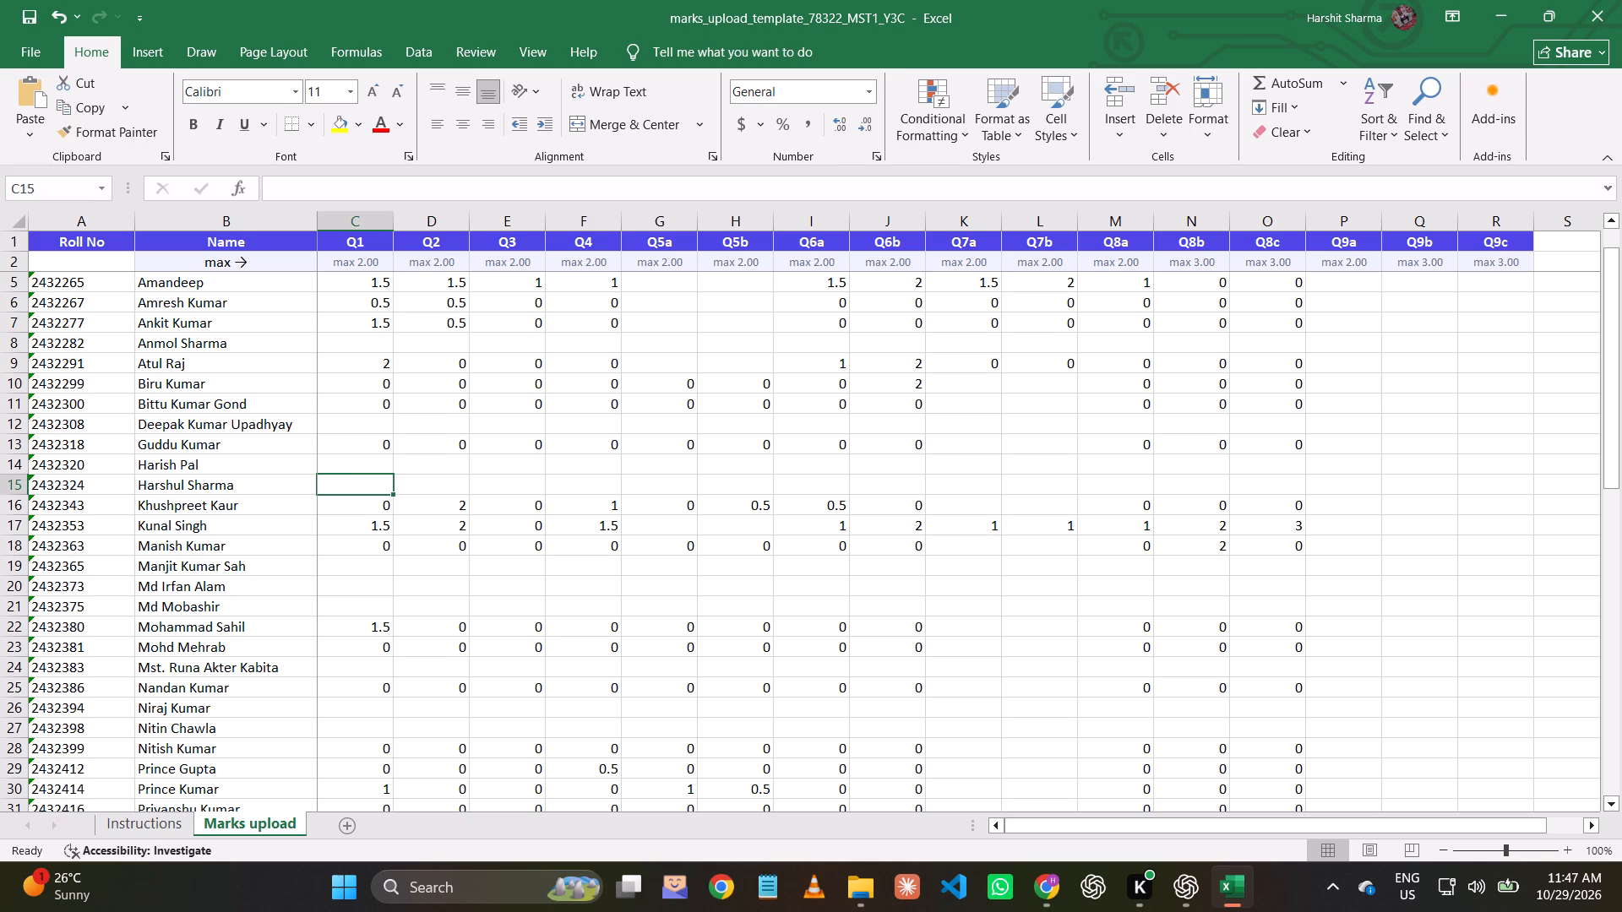
key(Down)
key(Down)
key(Down)
key(Down)
key(Down)
key(Down)
key(Down)
key(Down)
key(Down)
key(Down)
key(Down)
key(Down)
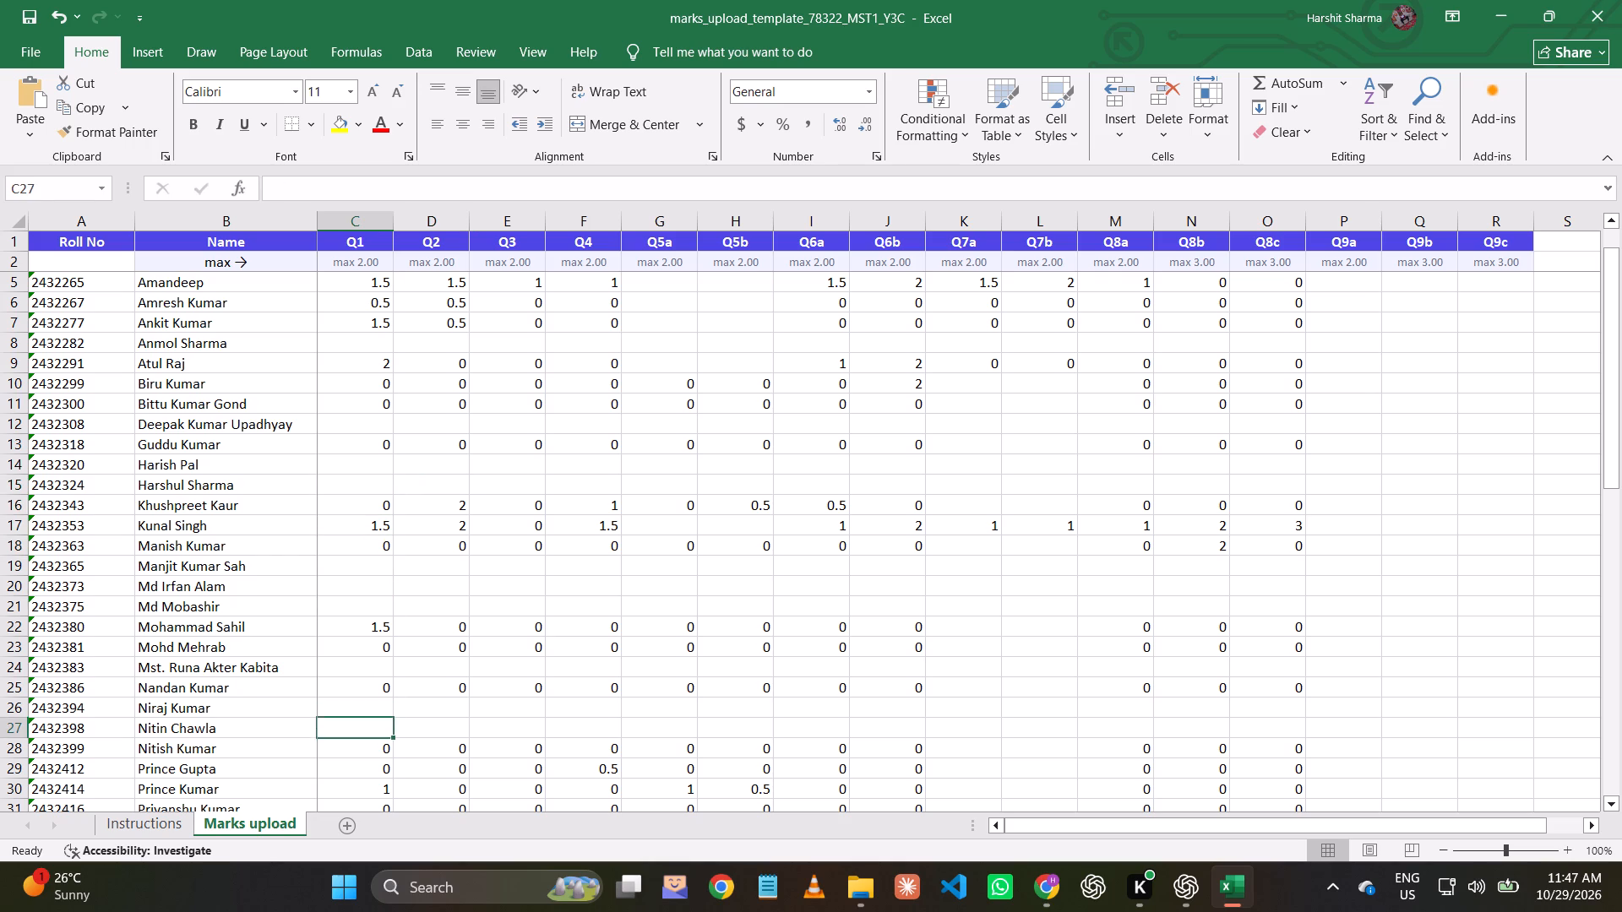
key(Down)
key(Down)
key(Down)
key(Down)
key(Down)
key(Down)
key(Down)
key(Down)
key(Down)
key(Down)
key(Down)
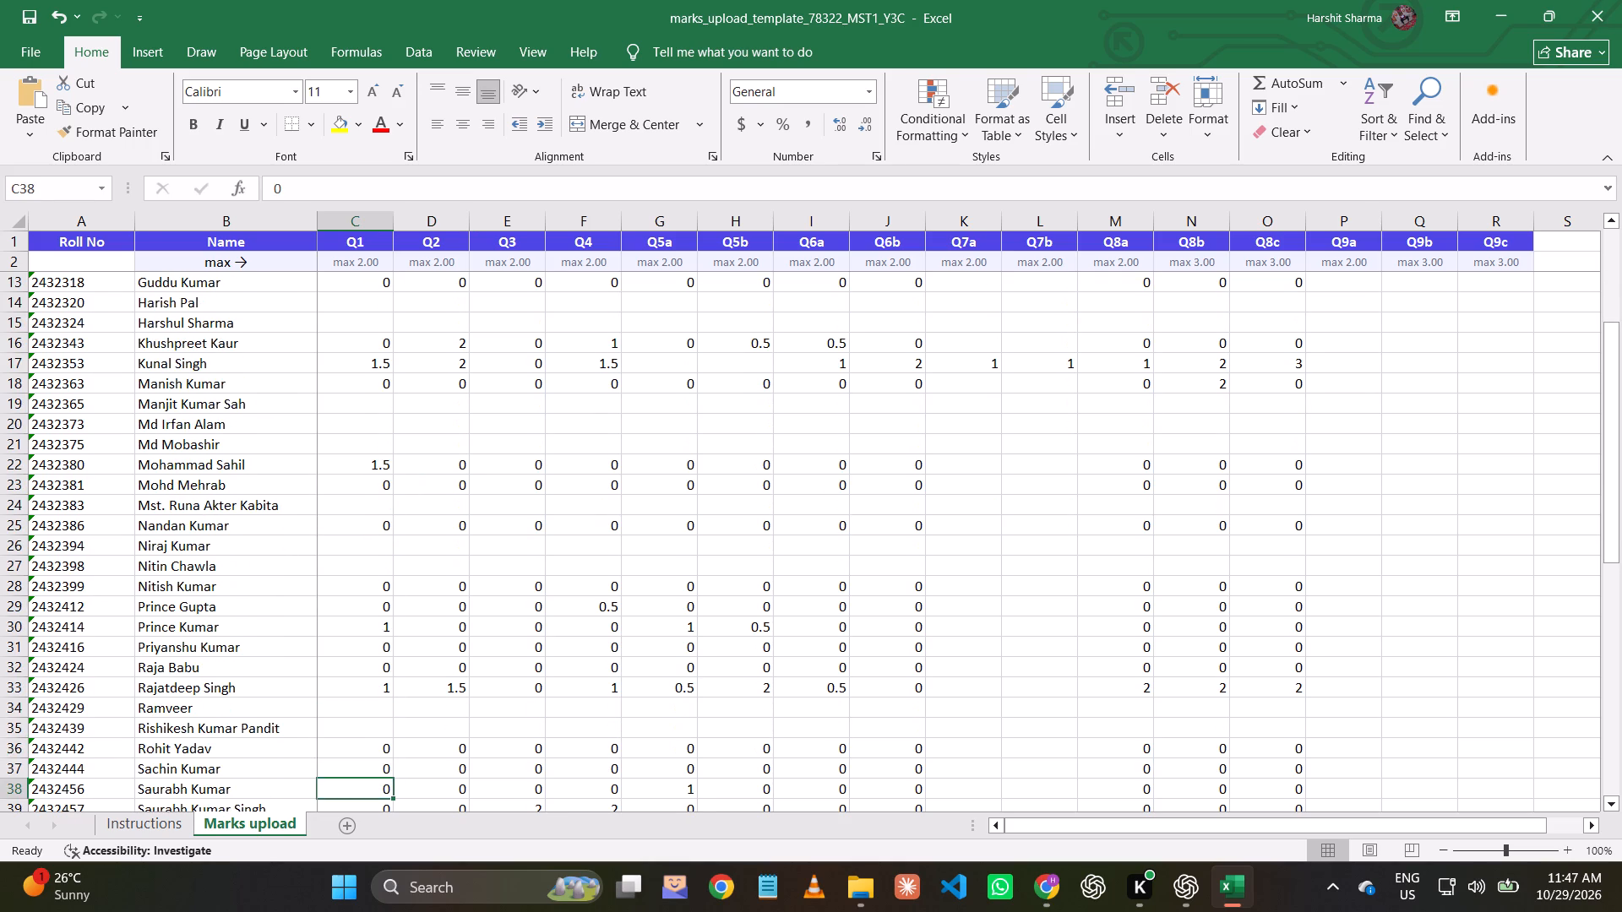
key(Up)
key(Down)
key(Down)
key(Down)
key(Down)
key(Down)
key(Down)
key(Down)
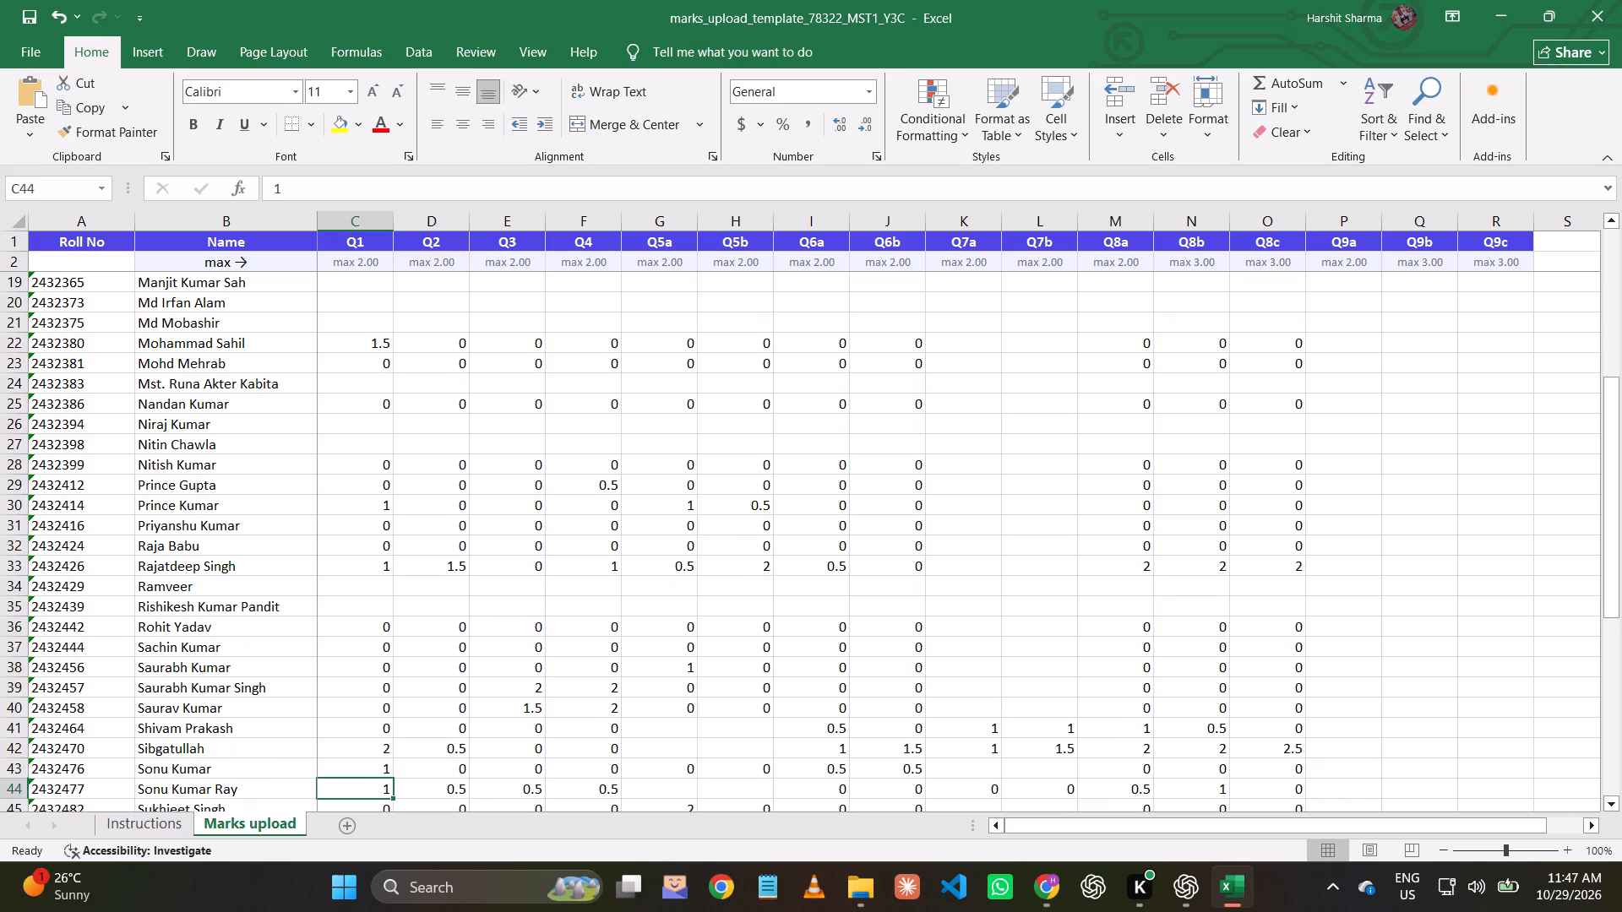
key(Down)
key(Down)
key(Down)
key(Down)
key(Down)
key(Down)
key(Down)
key(Down)
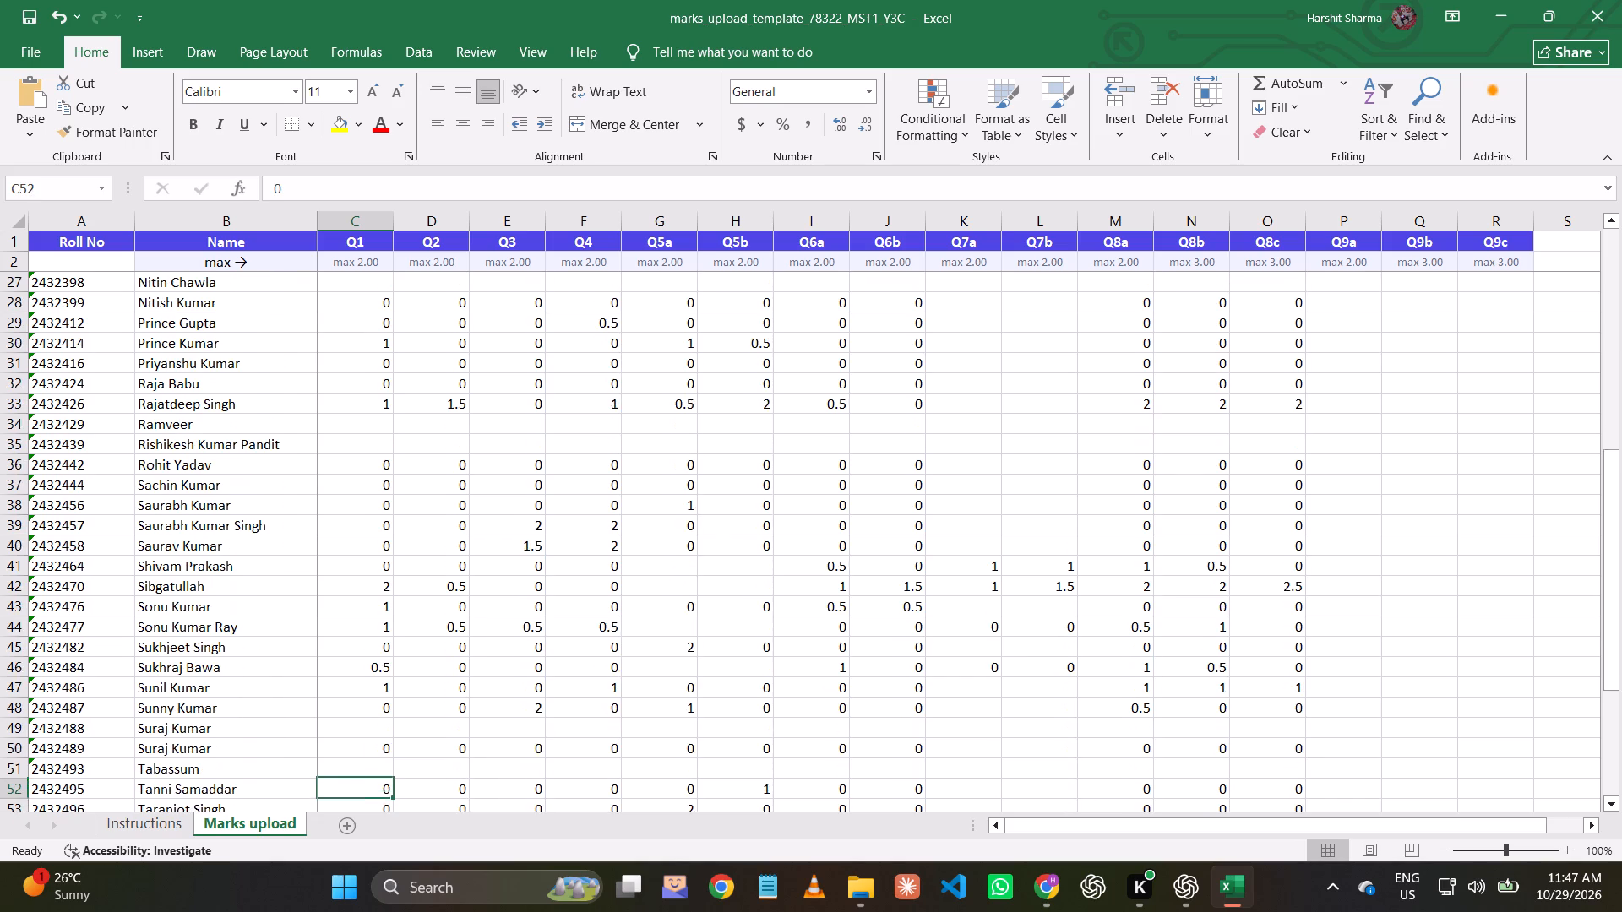
key(Down)
key(Down)
key(Down)
key(Down)
key(Down)
key(Down)
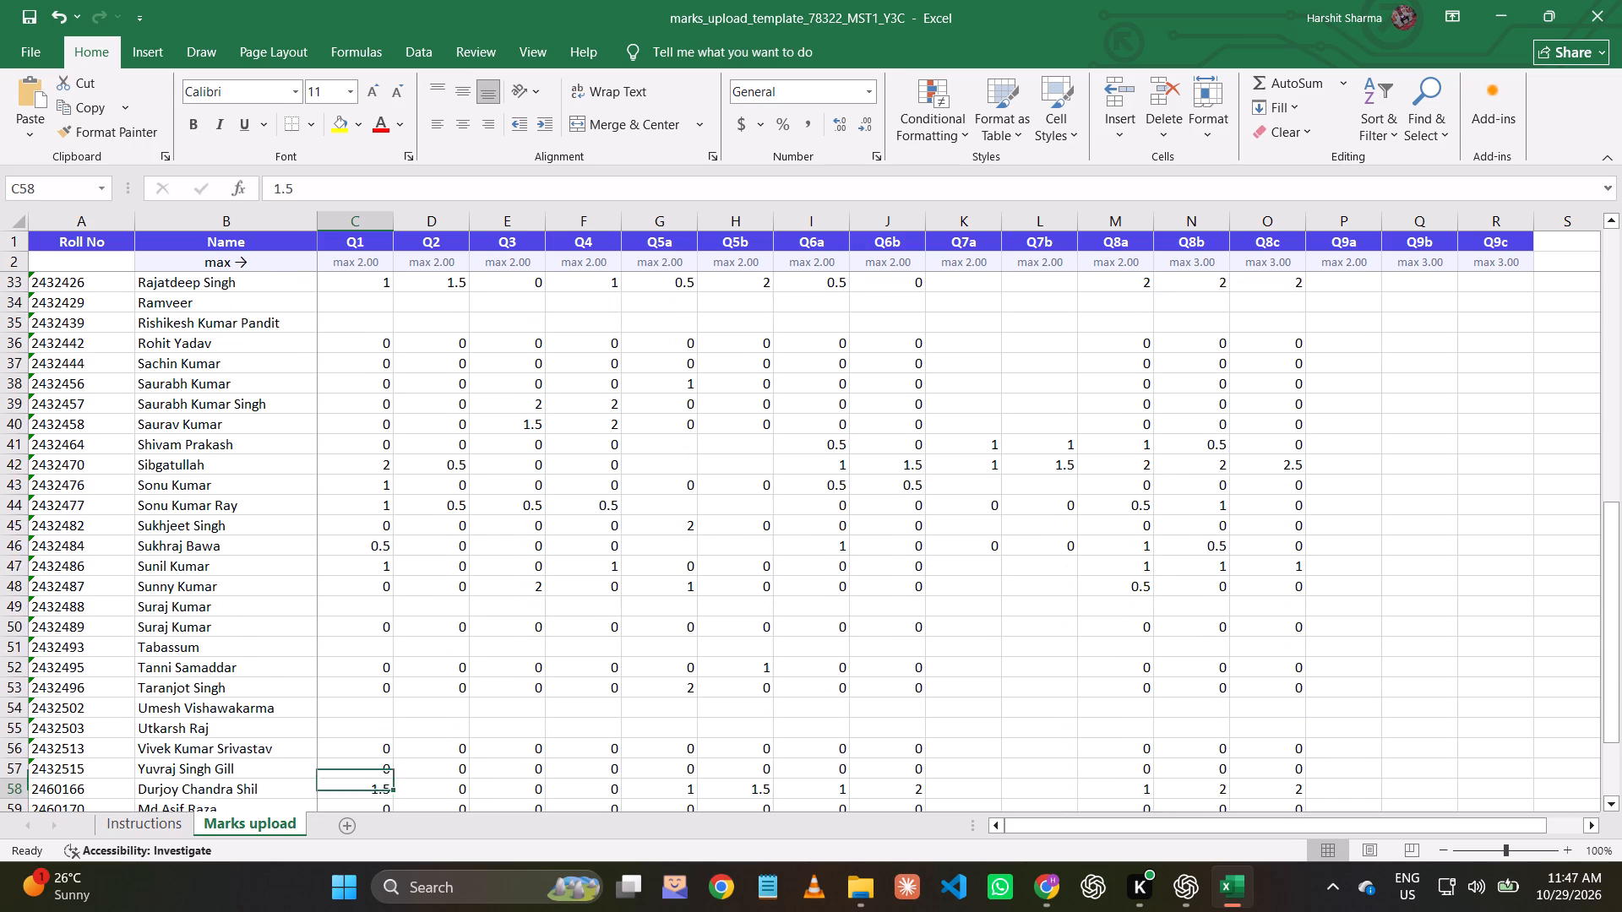
key(Down)
key(Down)
key(Down)
key(Down)
key(Down)
key(Down)
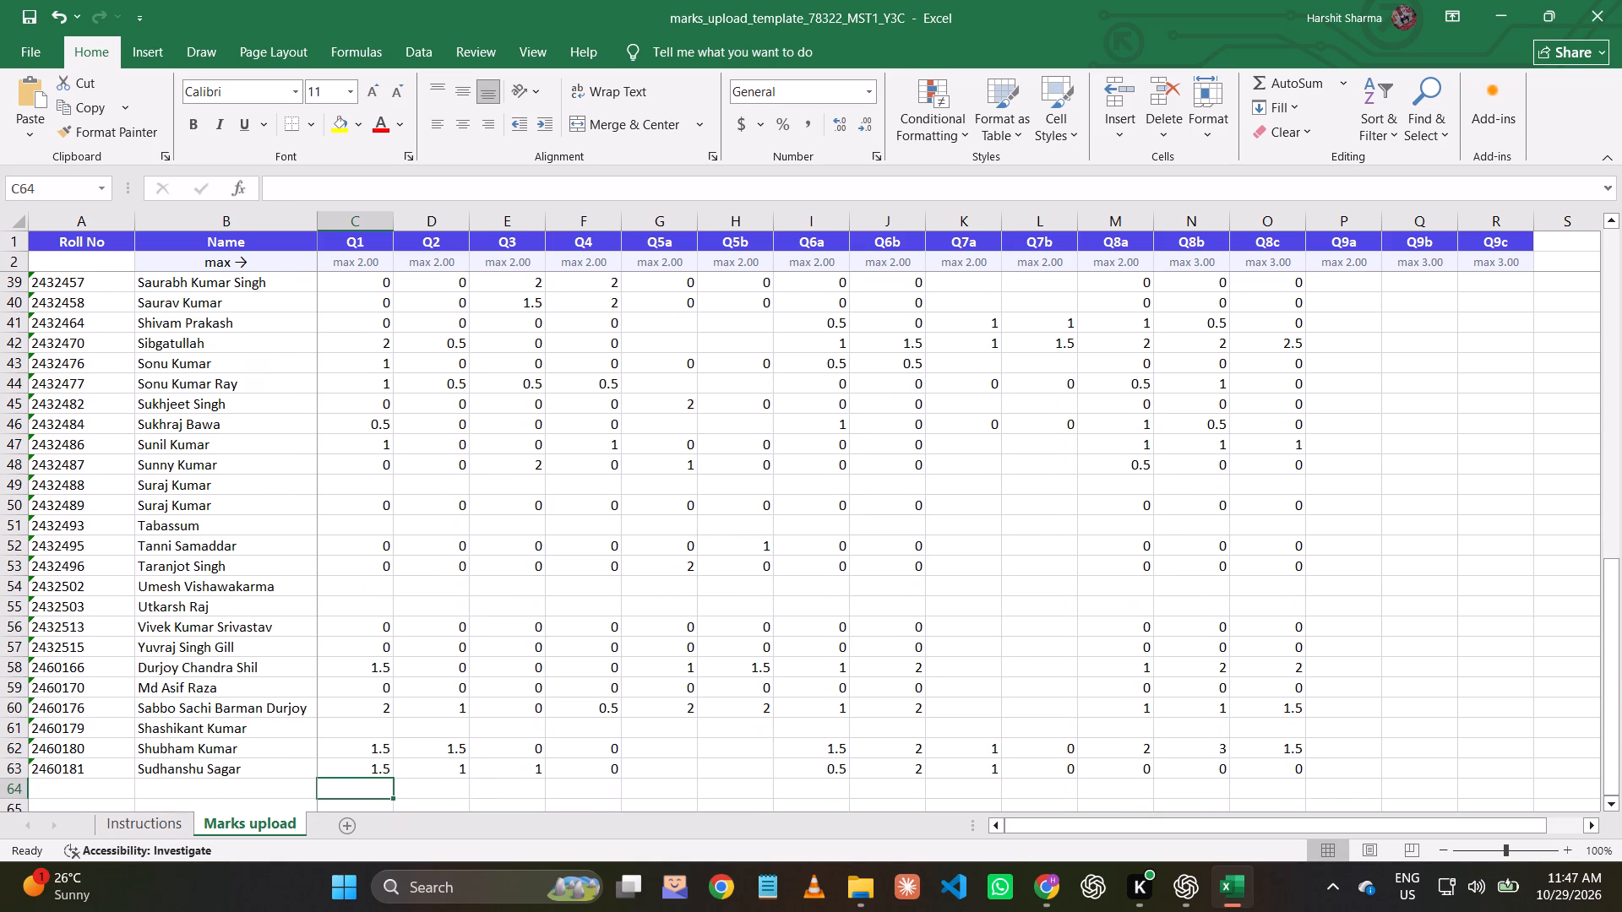
In row 24 of the Marks upload sheet, enter 0 for each of Q1, Q2, Q3 and Q4.
key(Up)
key(Up)
key(Up)
key(Up)
key(Up)
key(Up)
key(Up)
key(Up)
key(Up)
key(Up)
key(Up)
key(Up)
key(Up)
key(Up)
key(Up)
key(Up)
key(Up)
key(Up)
key(Up)
key(Up)
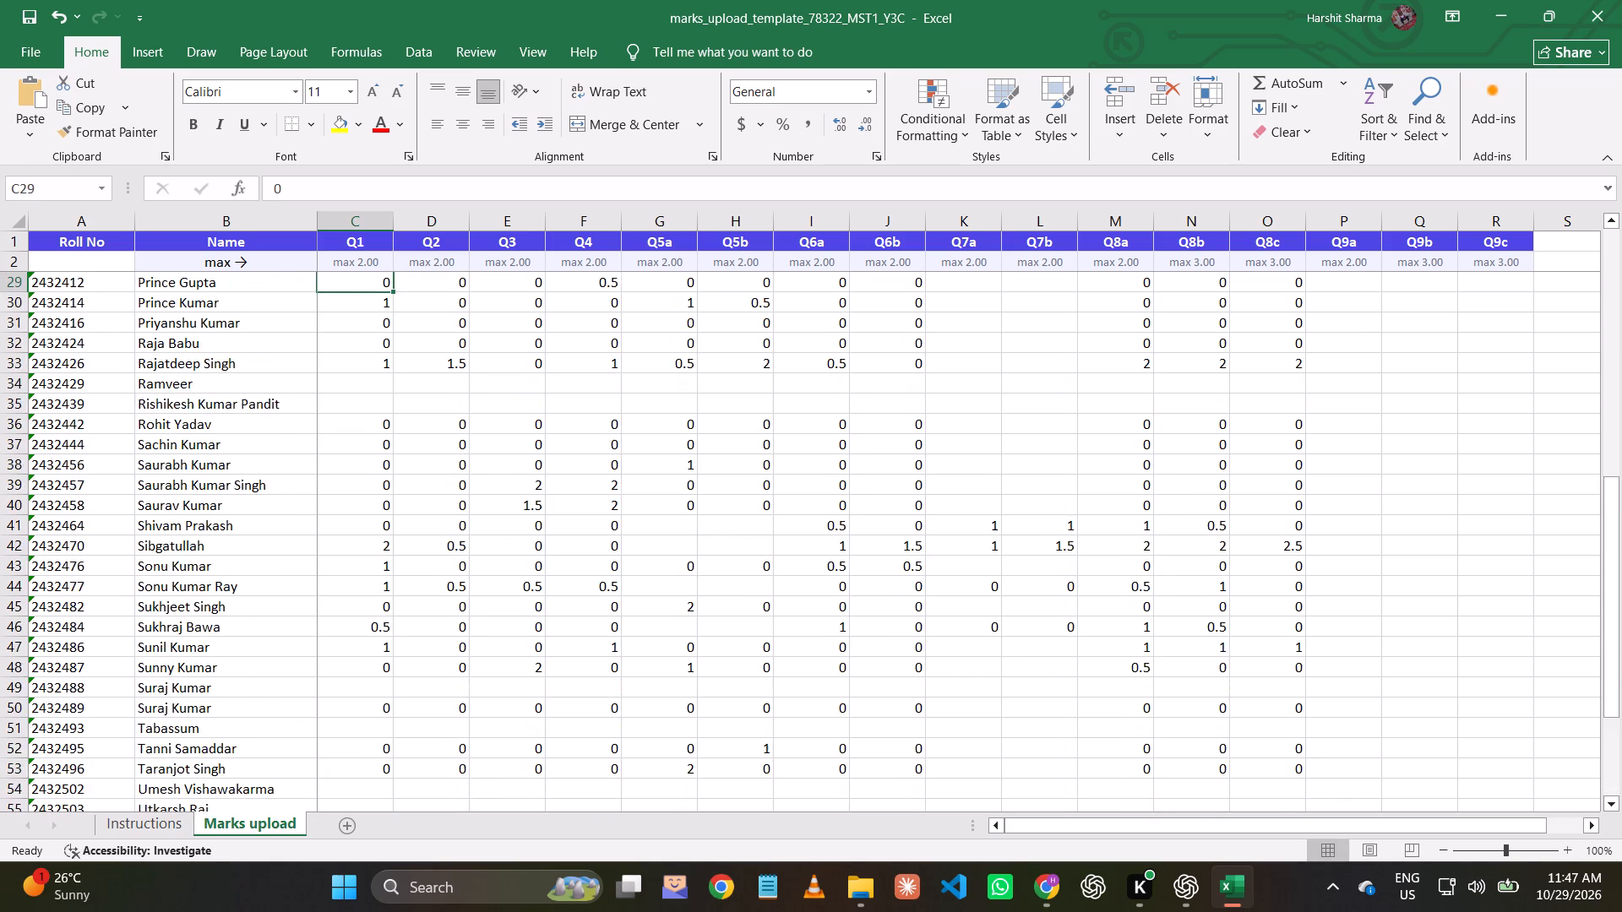
key(Up)
key(Up)
key(Up)
key(Up)
key(Up)
key(Up)
key(Down)
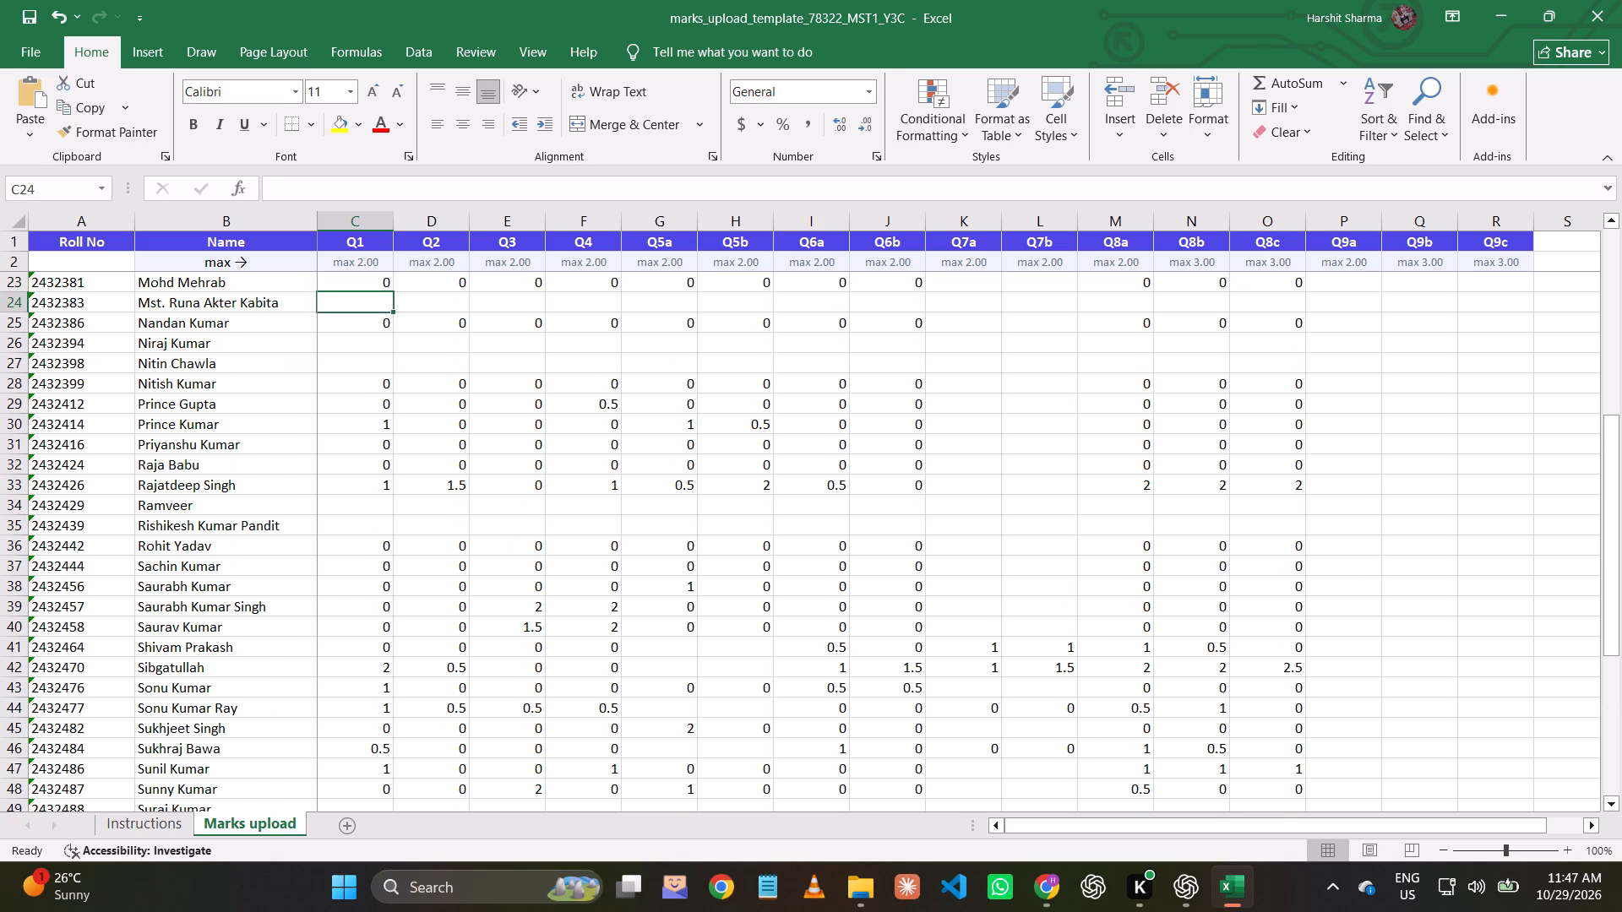
key(0)
key(Right)
key(0)
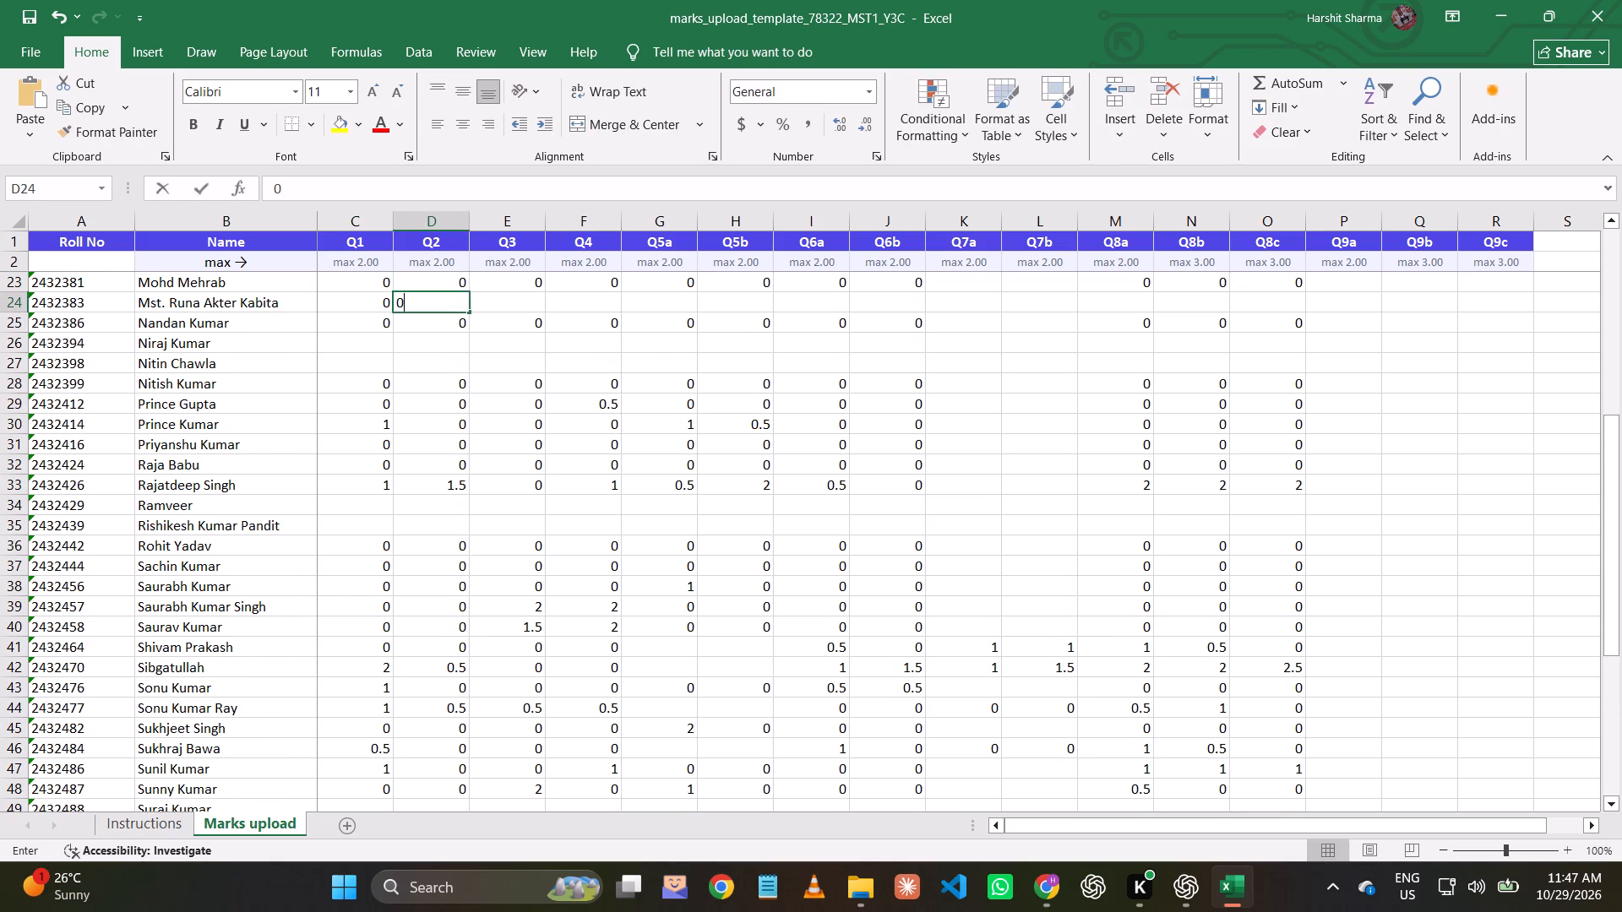
key(Right)
key(0)
key(Right)
key(0)
key(Right)
In row 24, enter 0 for Q5a, 0 for Q5b, 1 for Q6a and 2 for Q6b.
key(Right)
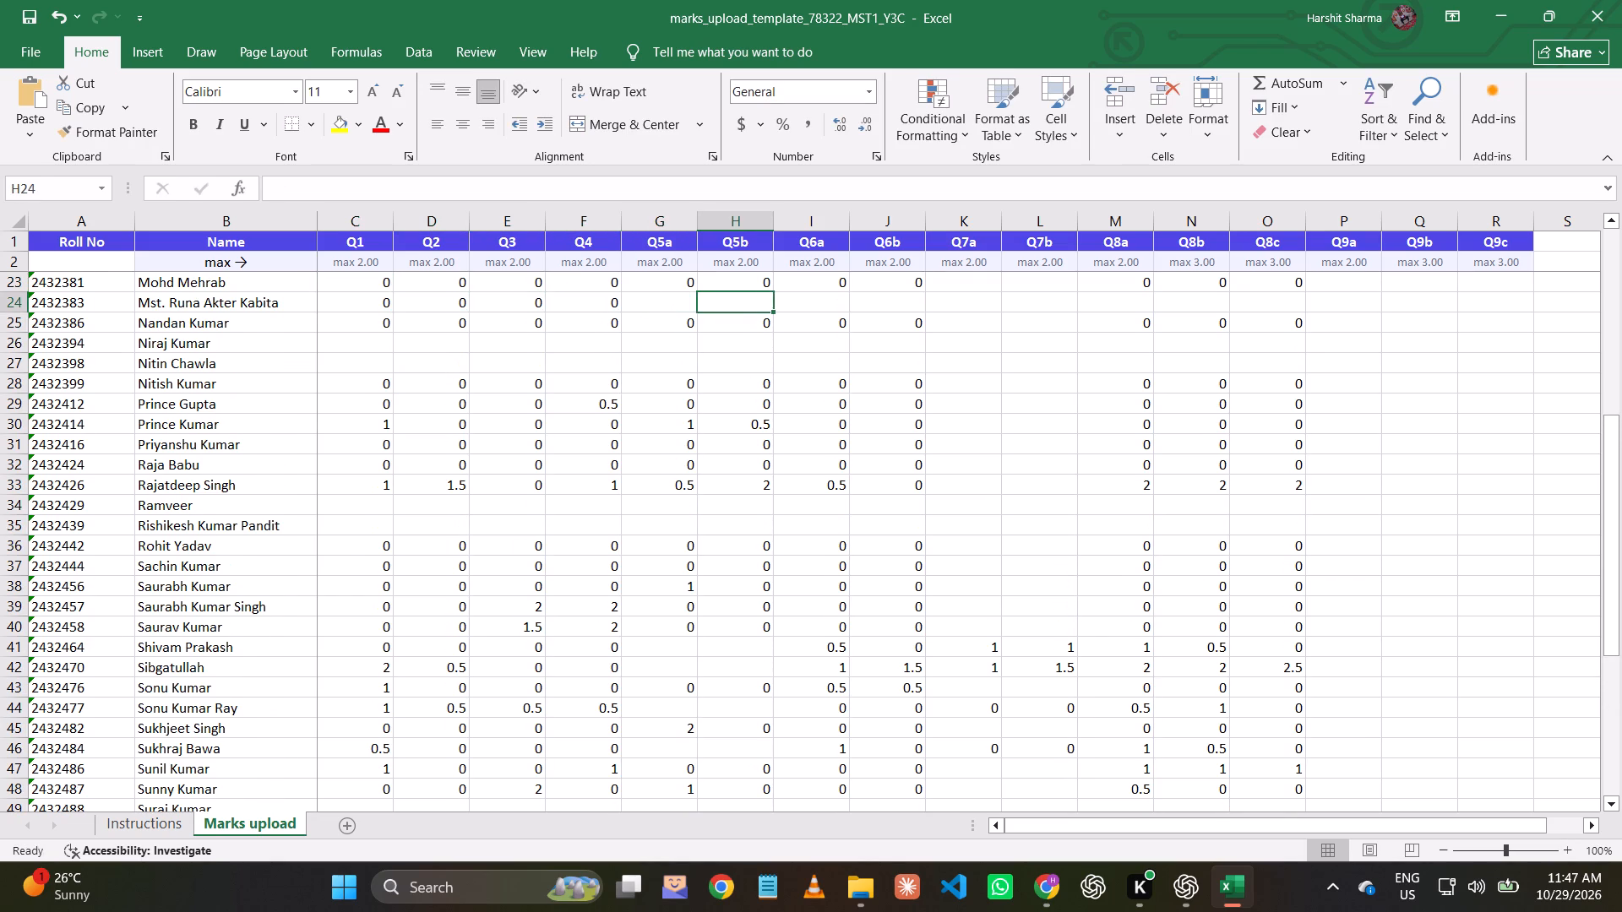
key(Left)
key(0)
key(Right)
key(0)
key(Right)
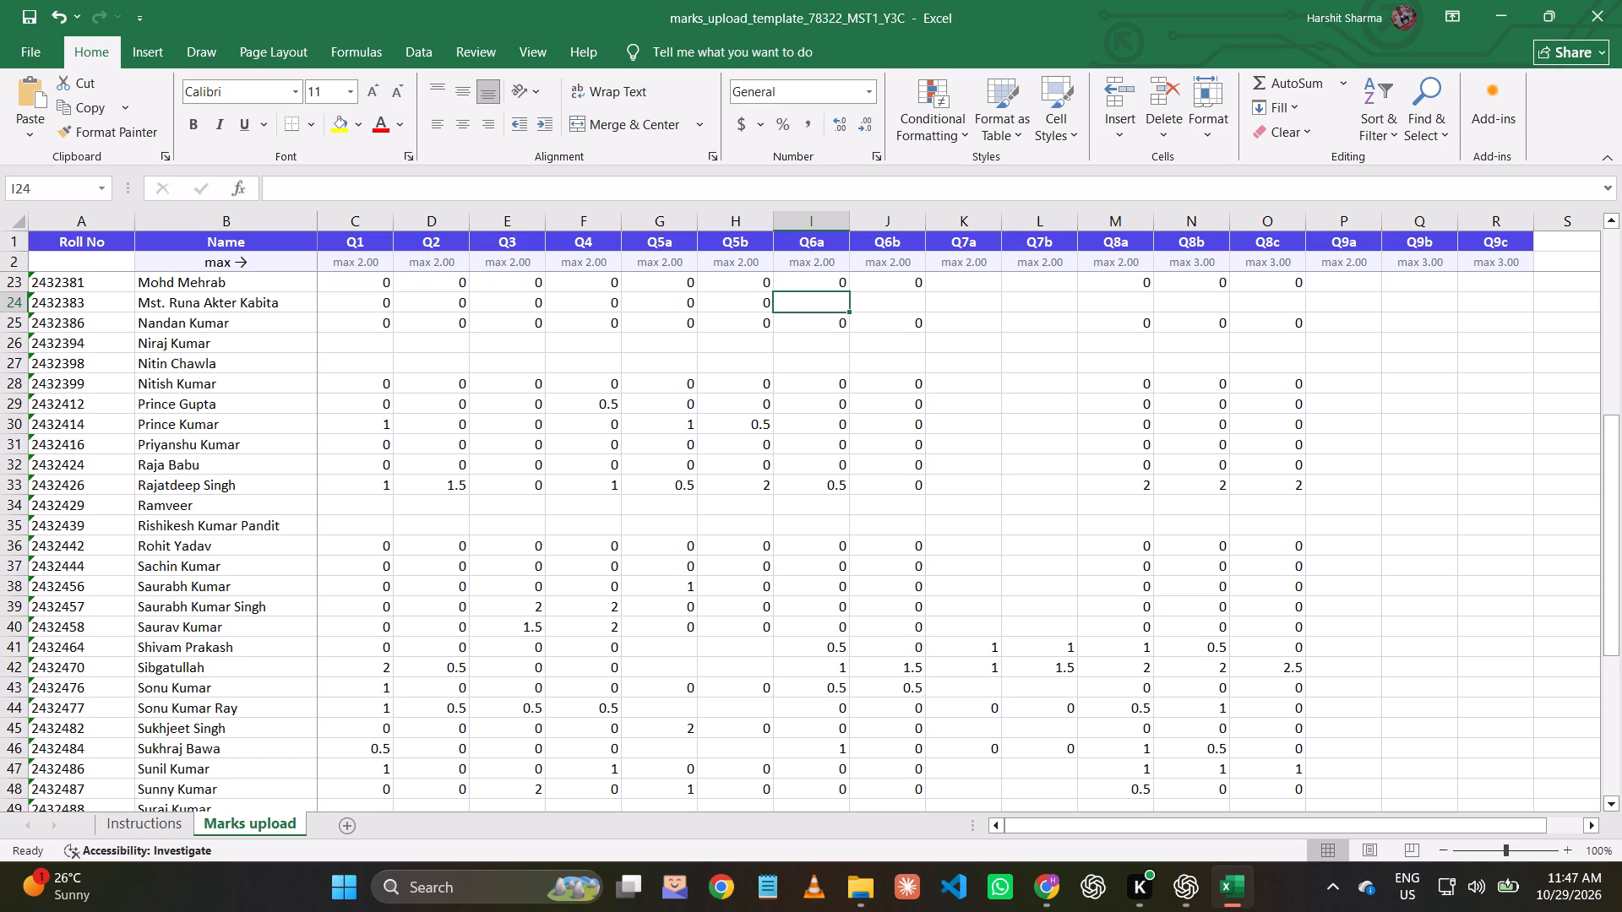
key(1)
key(Right)
key(2)
key(Right)
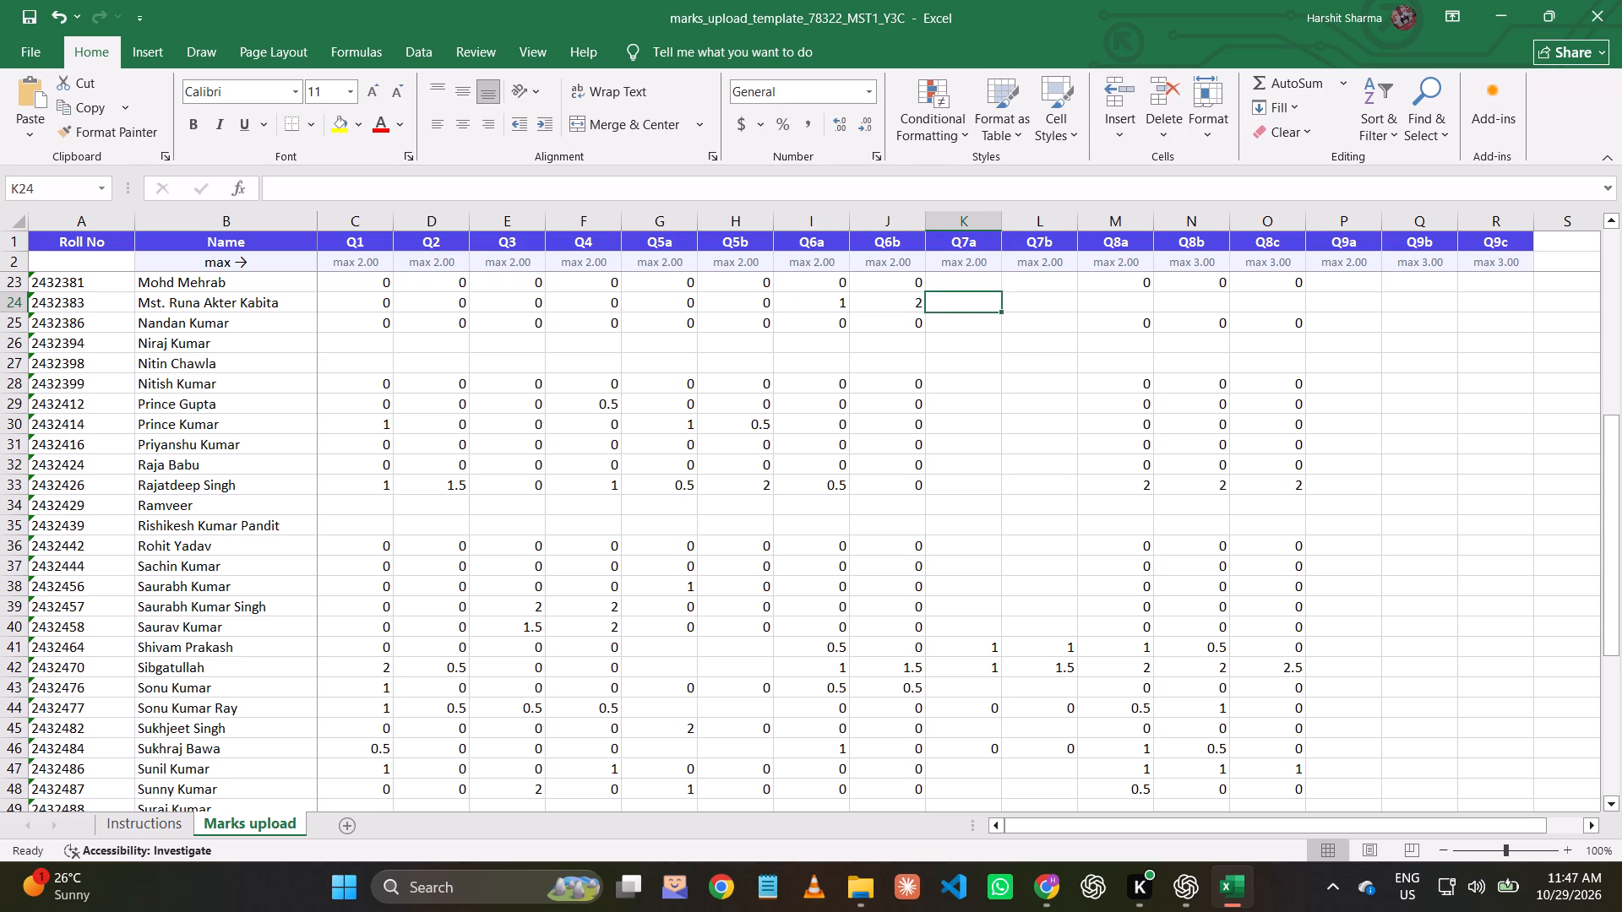
In row 24, leave Q7a and Q7b blank and enter 0 for each of Q8a, Q8b and Q8c.
key(Right)
key(Right)
key(0)
key(Right)
key(0)
key(Right)
key(Right)
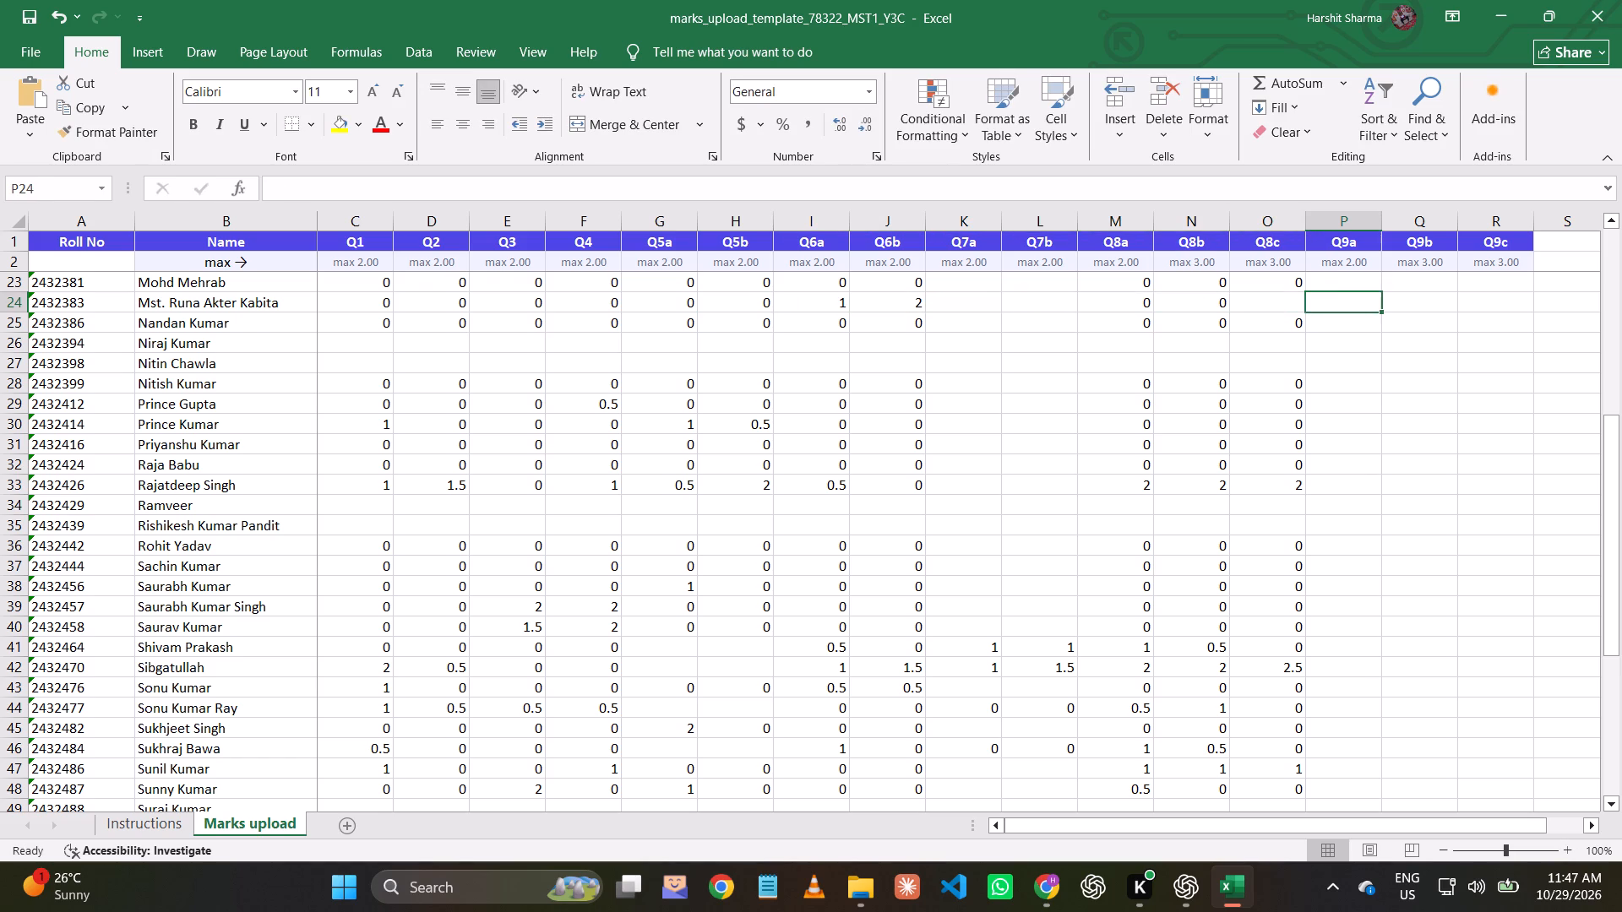
key(Left)
key(0)
Save the marks workbook with the row 24 entries.
key(ctrl+s)
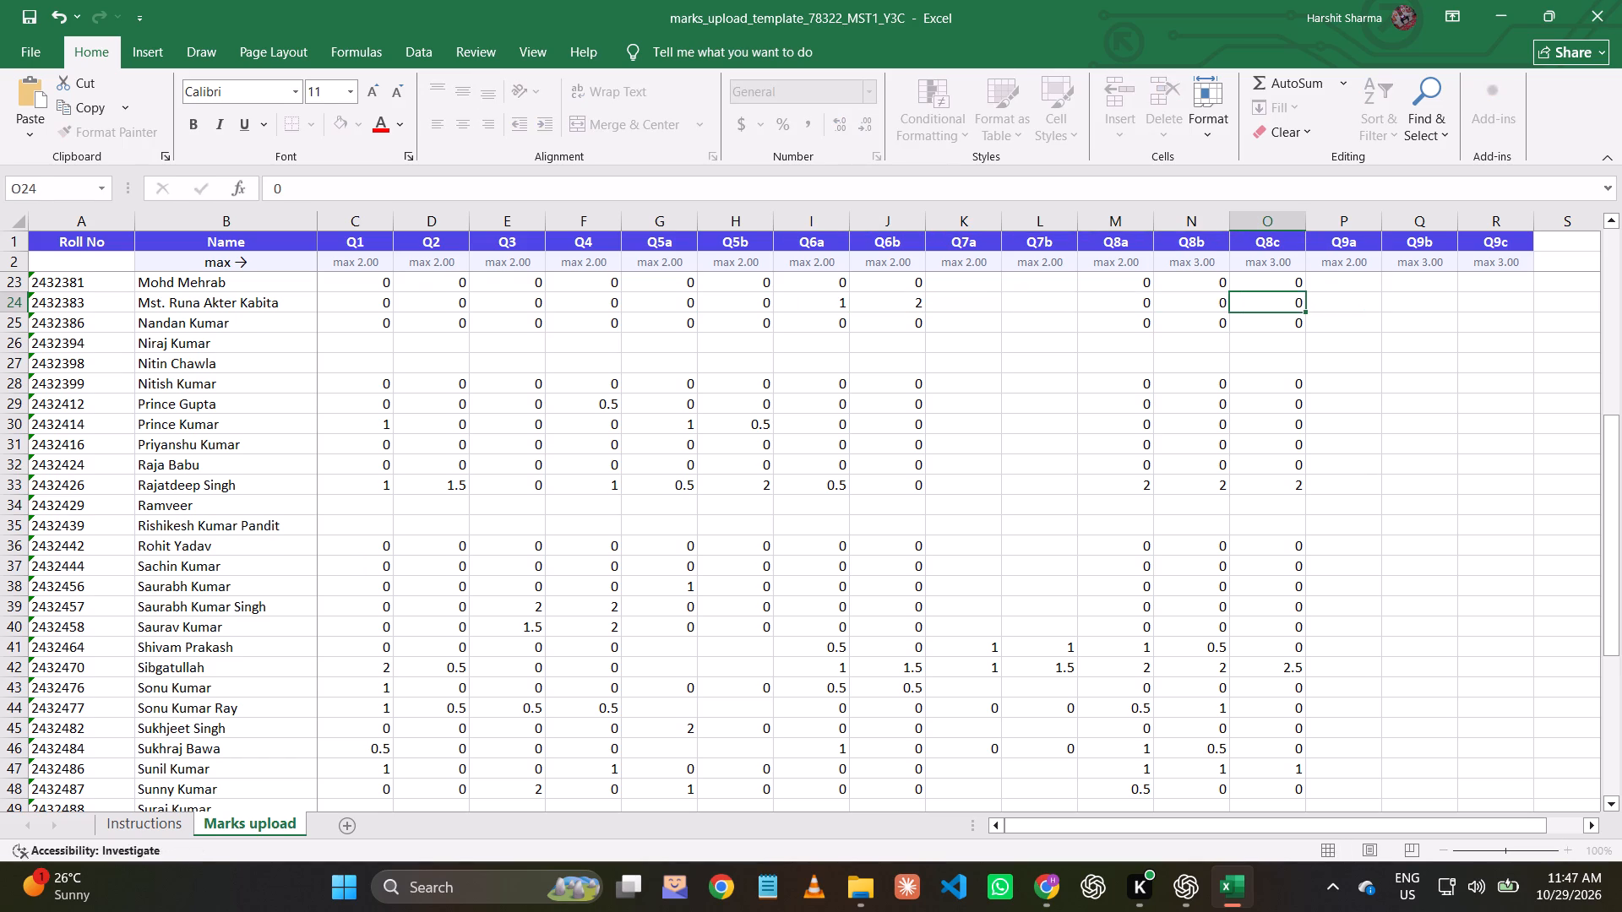
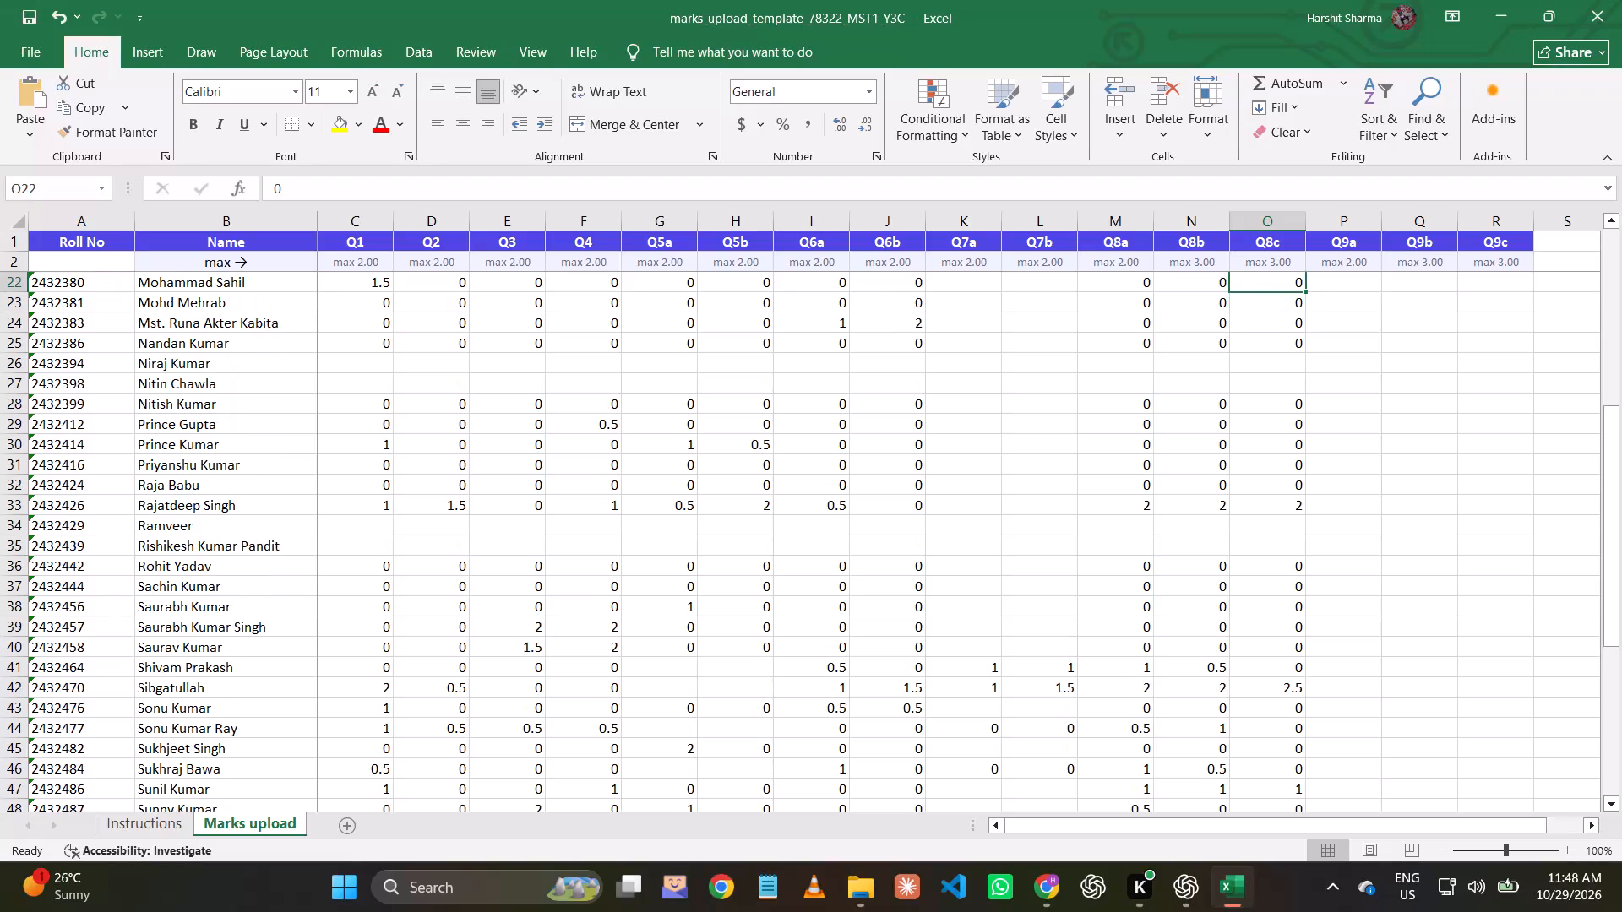
Review the marks already entered in the Marks upload sheet from row 22 up to the header row.
key(Up)
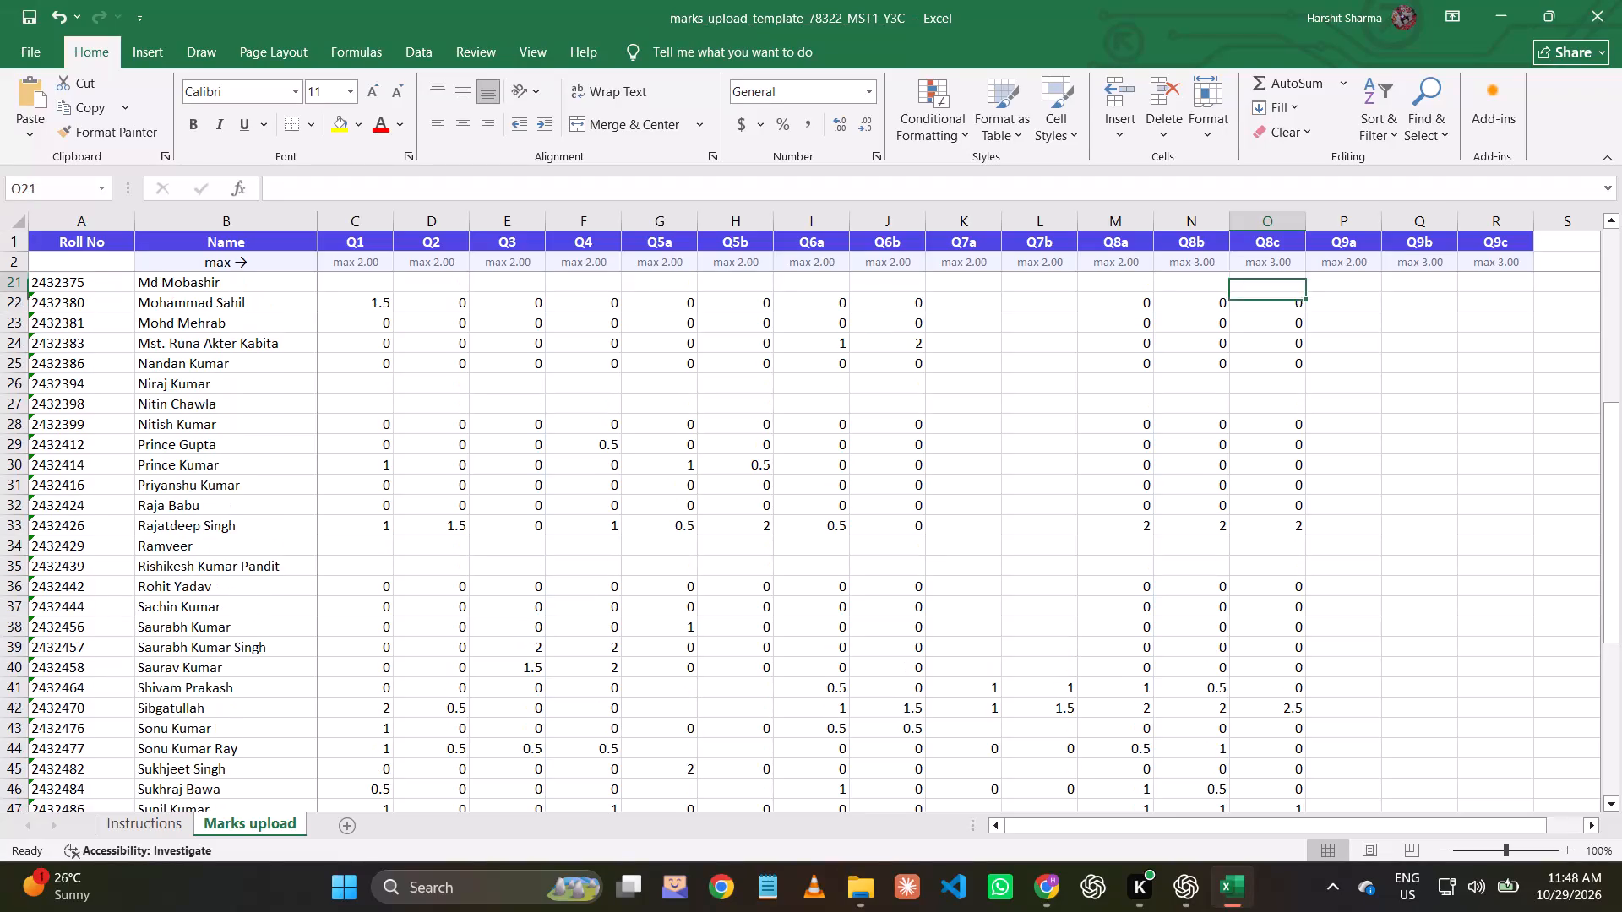
key(Up)
key(Up)
key(Up)
key(Up)
key(Up)
key(Up)
key(Up)
key(Up)
key(Up)
key(Up)
key(Up)
key(Up)
key(Up)
key(Up)
key(Up)
key(Up)
key(Up)
key(Up)
key(Up)
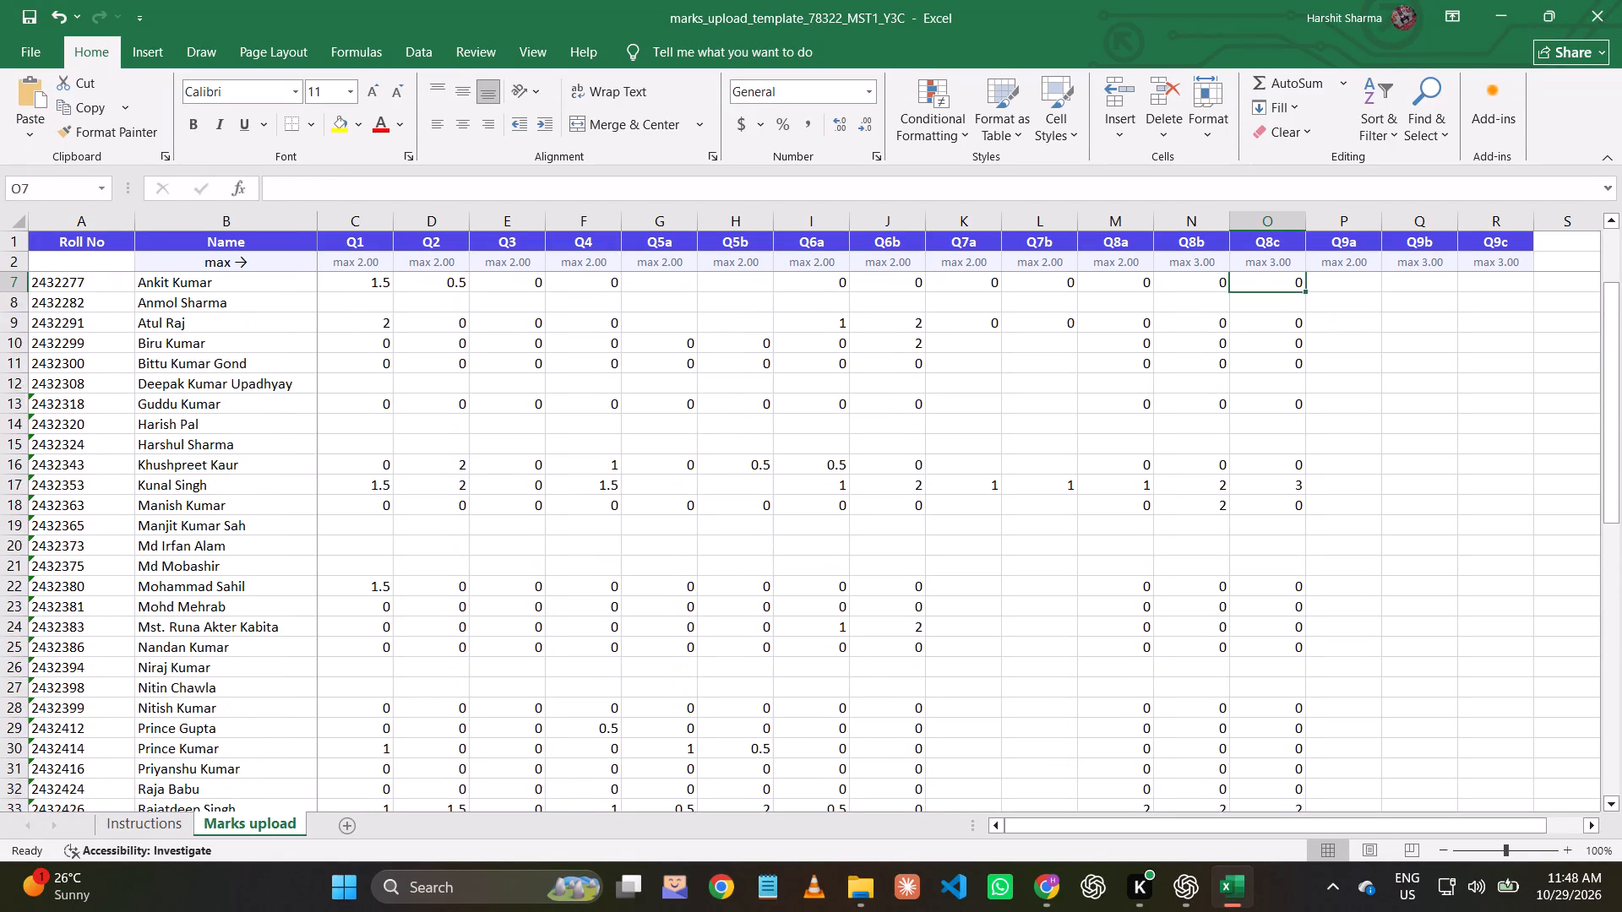
key(Up)
key(Up)
key(Up)
key(Up)
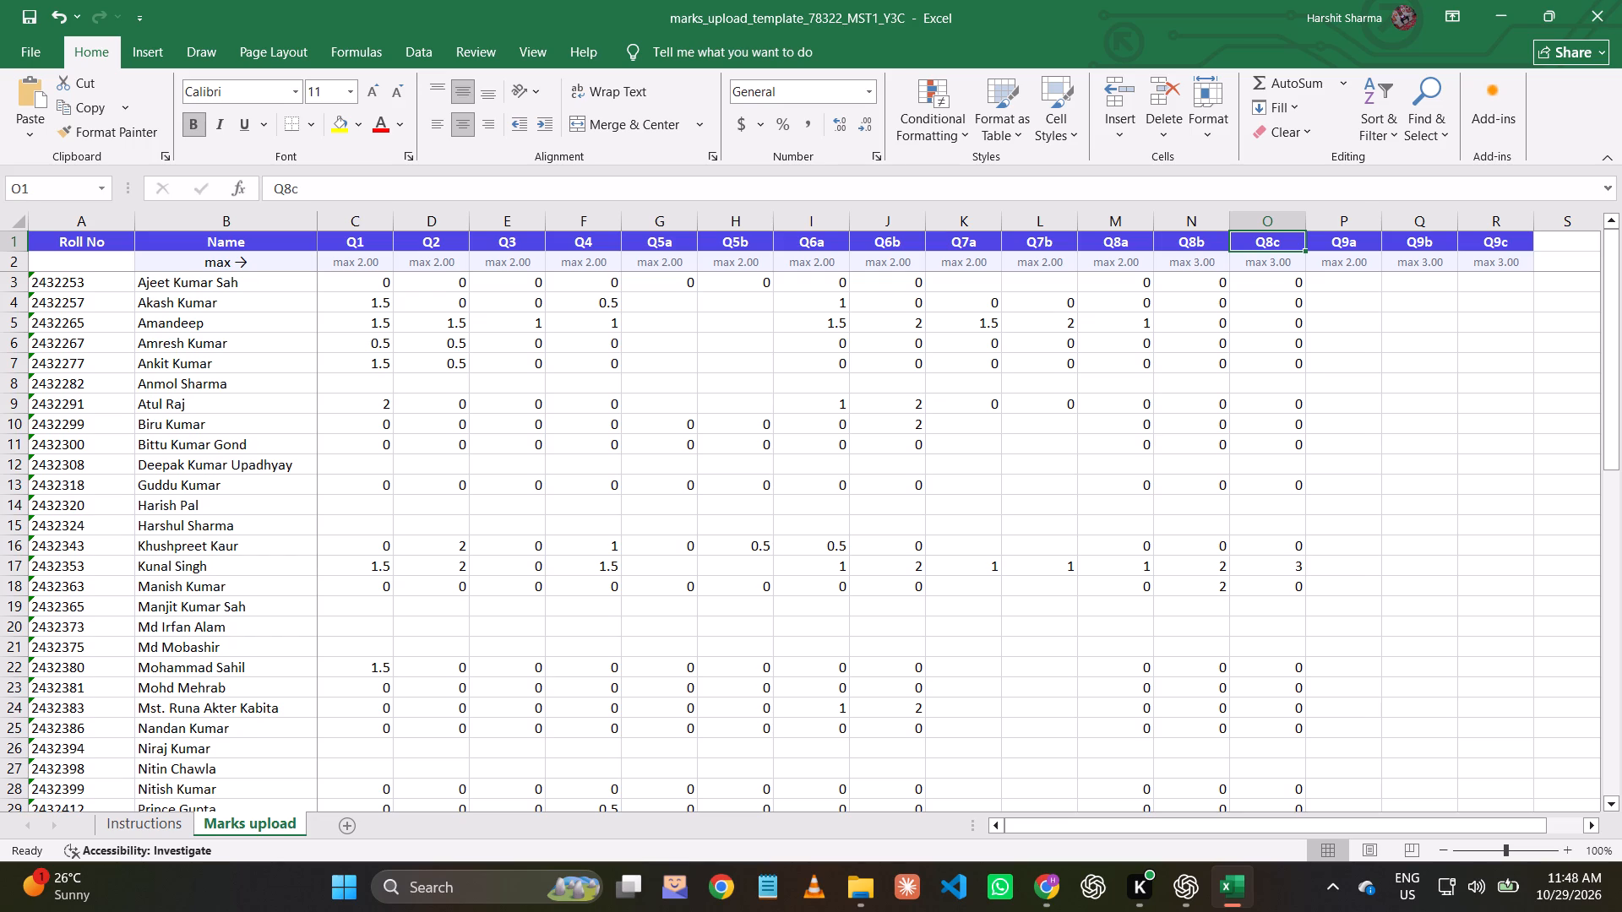
Find the row 55 student in the Marks upload sheet by searching for their roll number.
click(1419, 93)
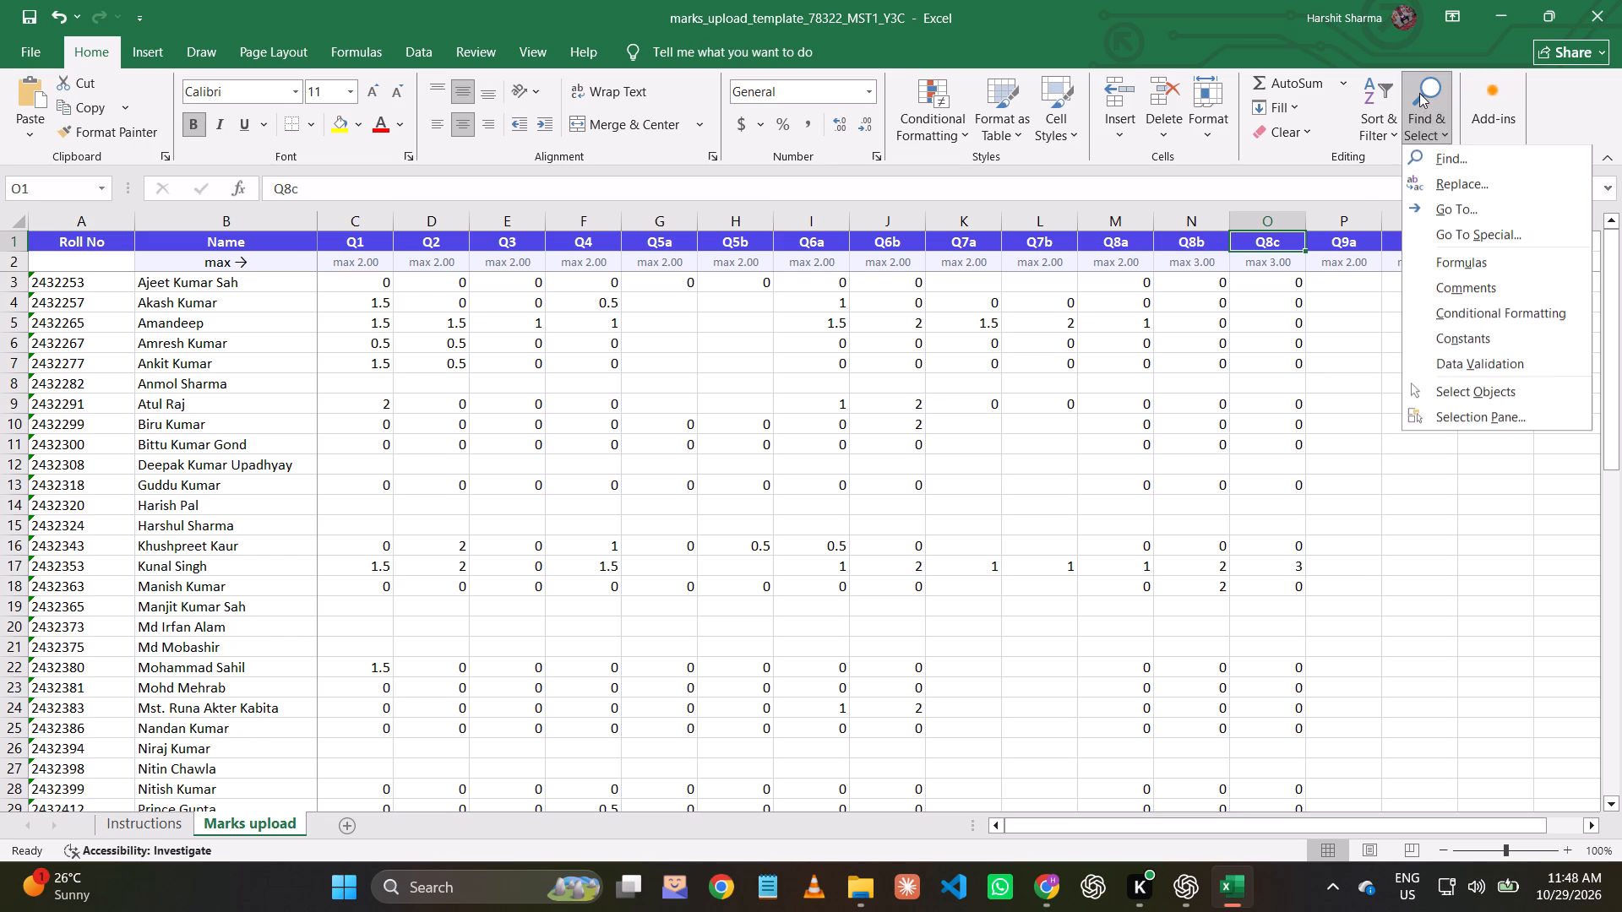
click(1434, 161)
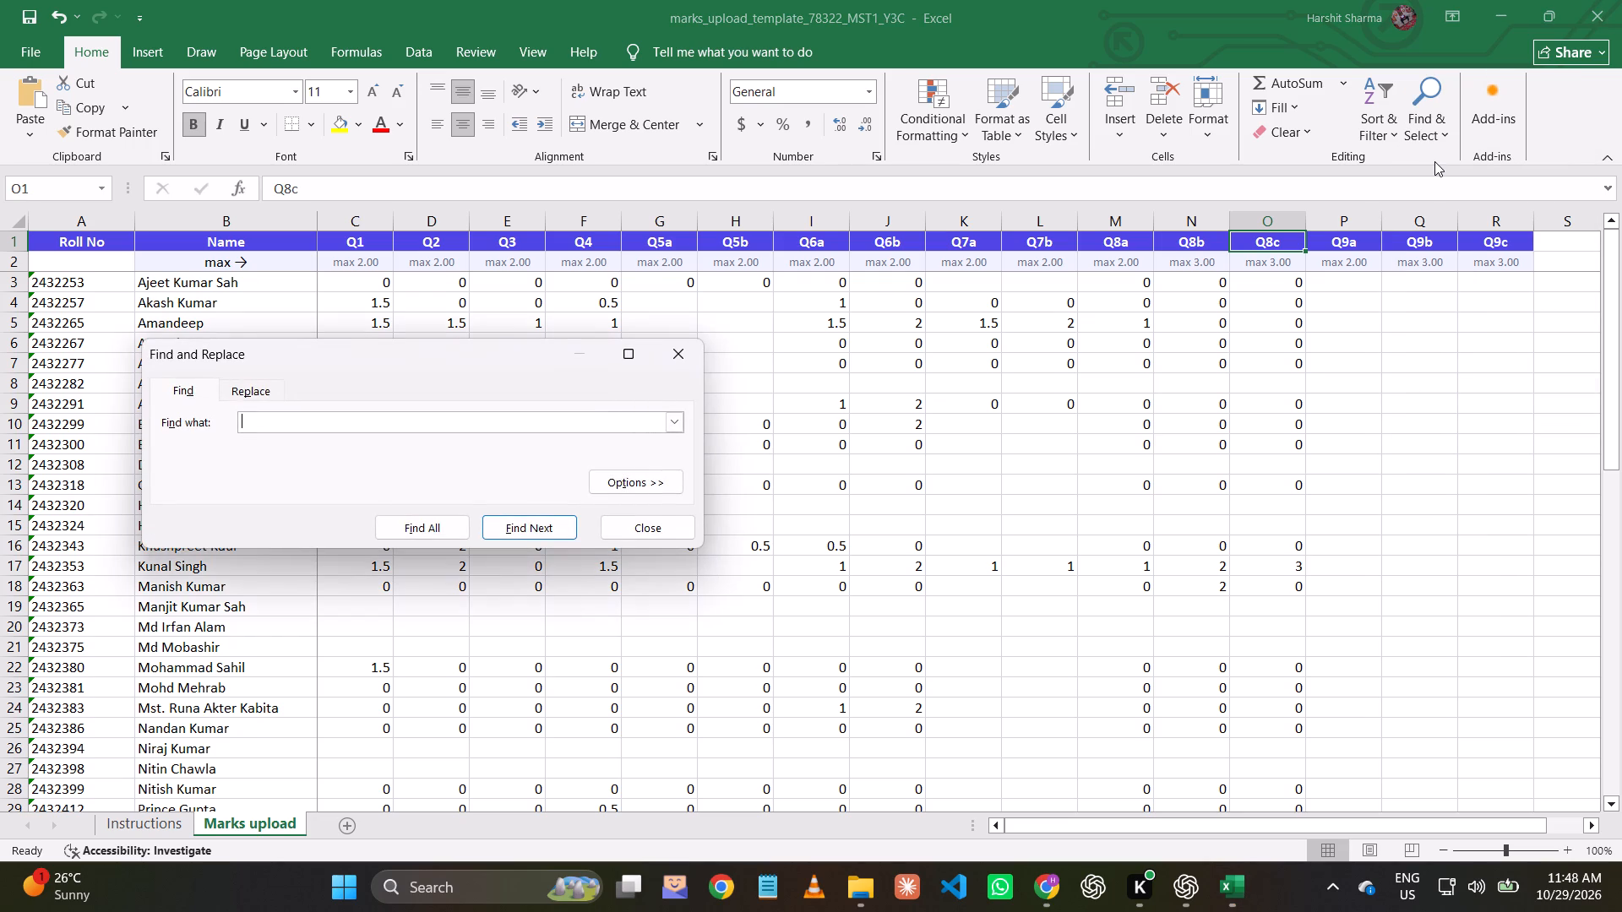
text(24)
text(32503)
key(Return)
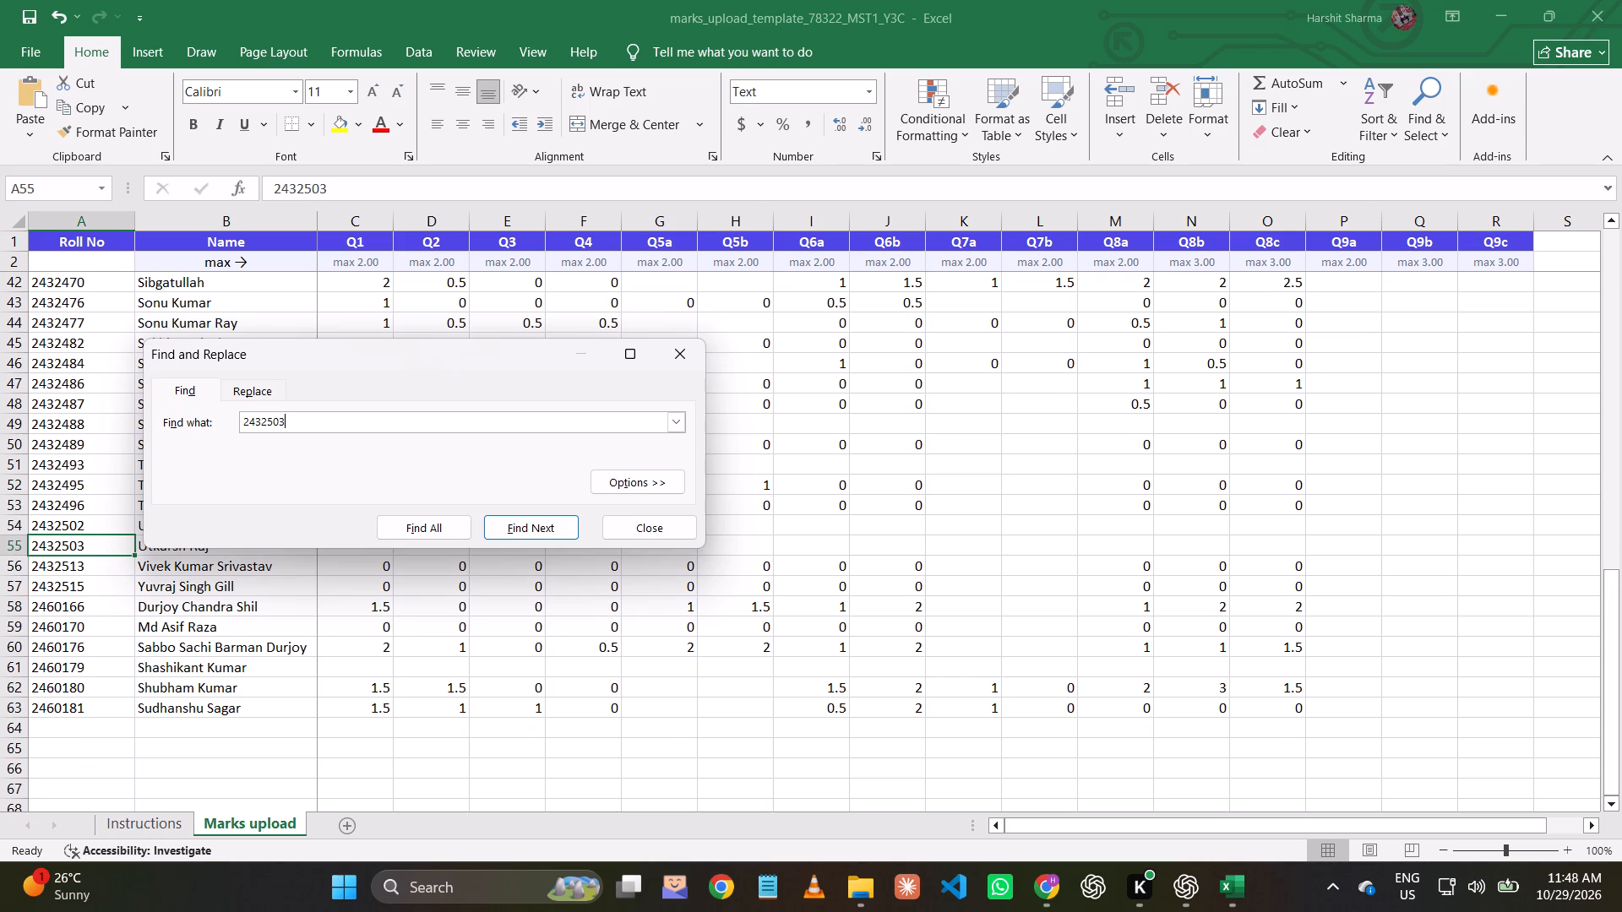
click(681, 357)
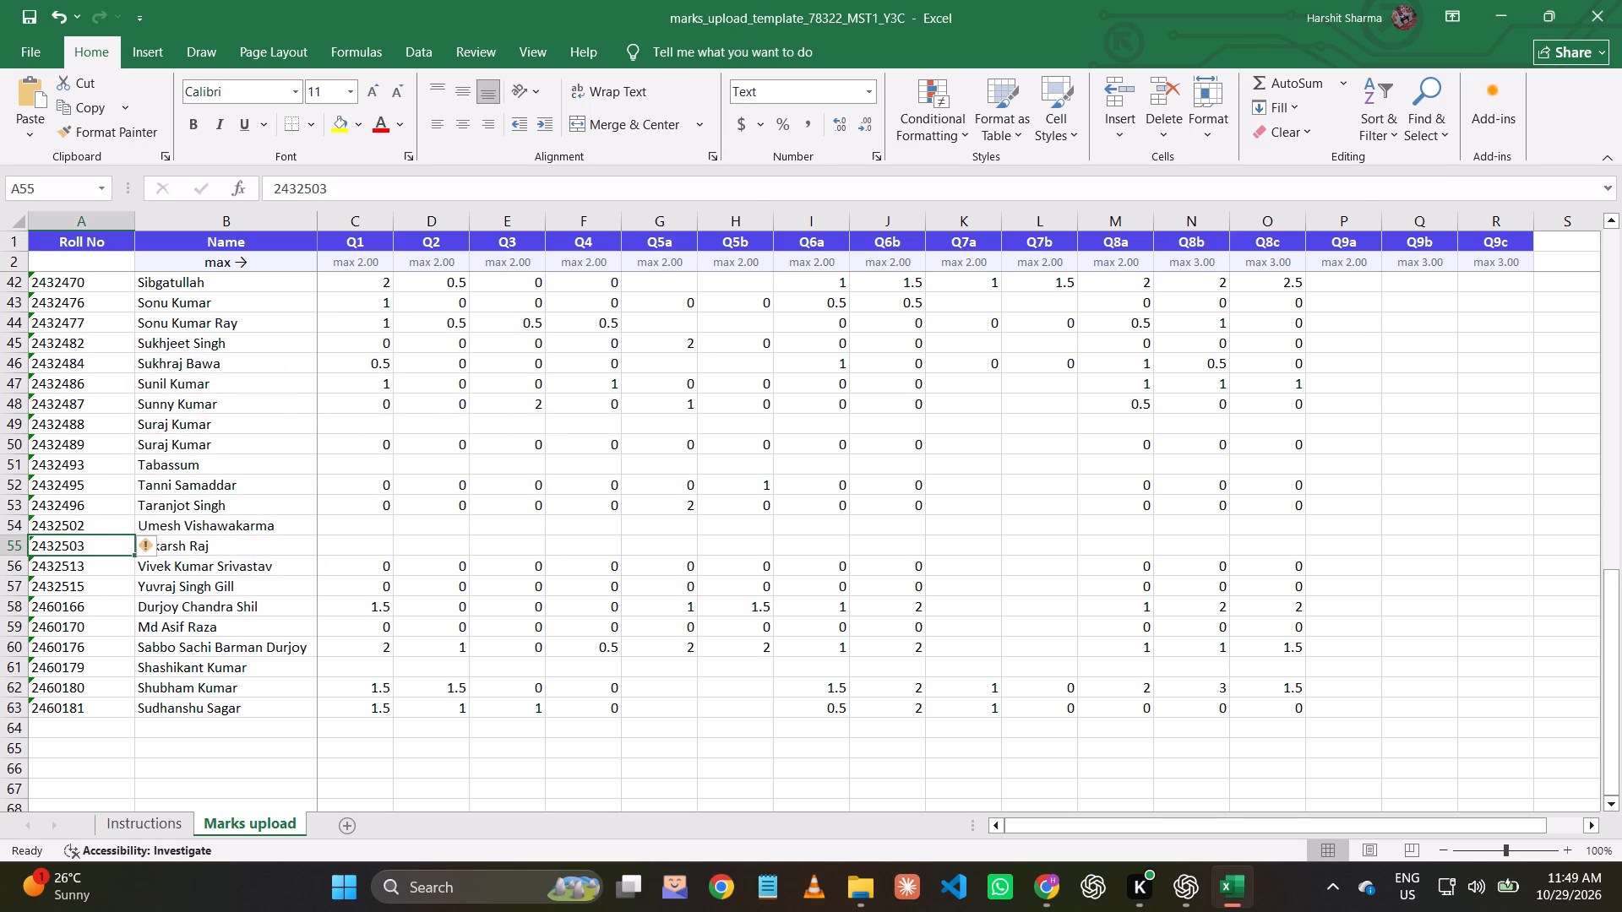
In row 55, enter 1.5 for Q1, 1.5 for Q2, 1 for Q3 and 1 for Q4.
click(387, 546)
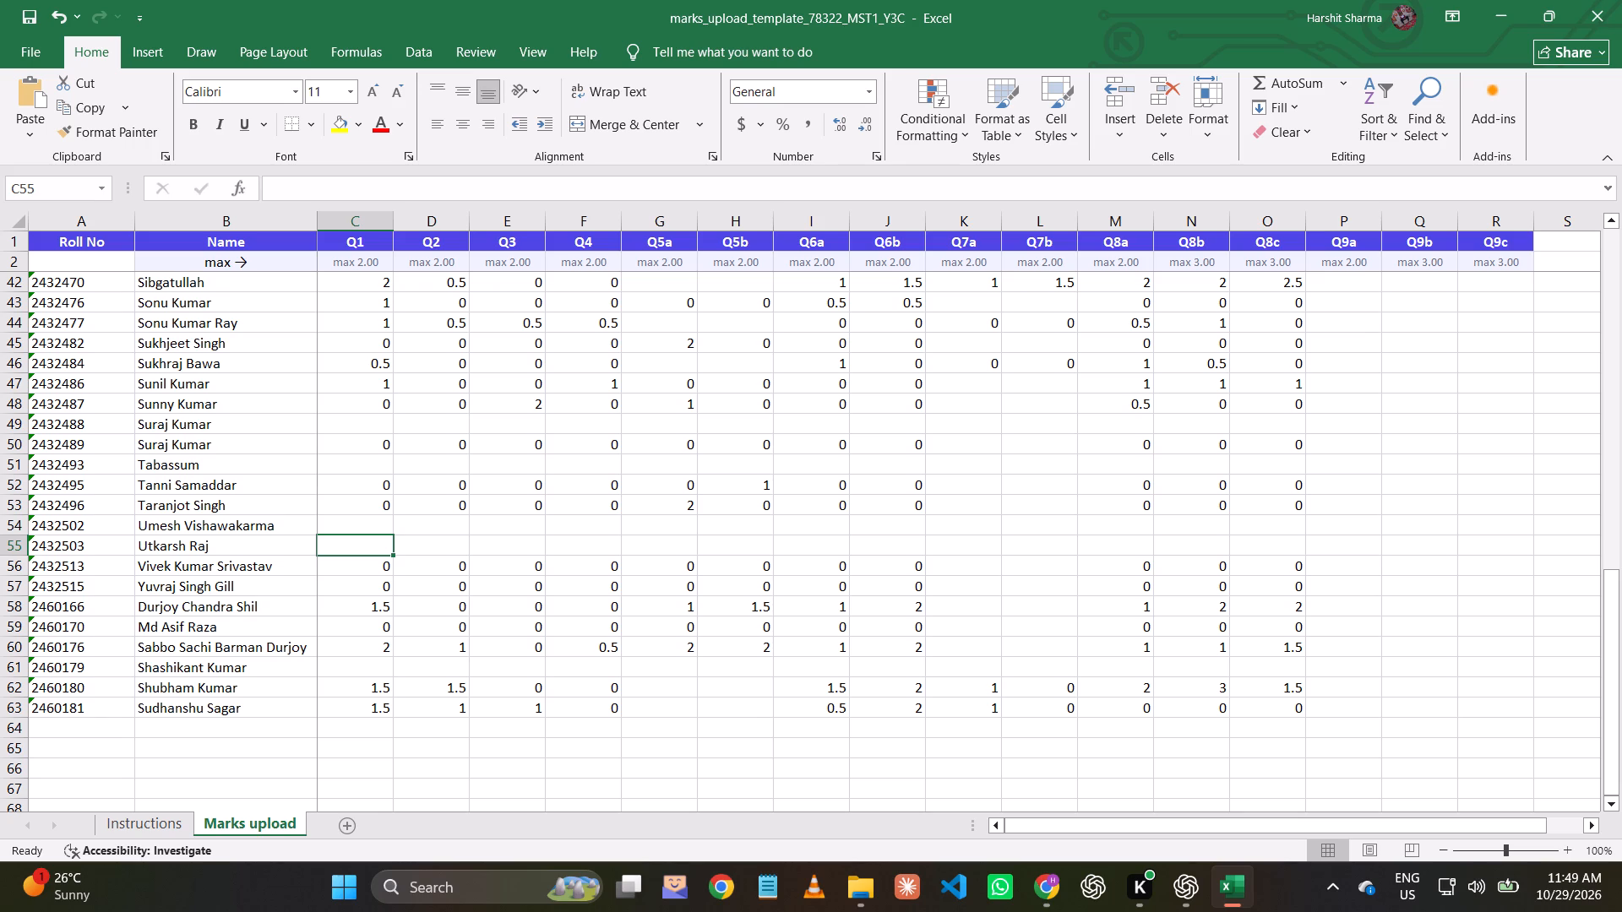
text(1.5)
key(Right)
text(1.5)
key(Right)
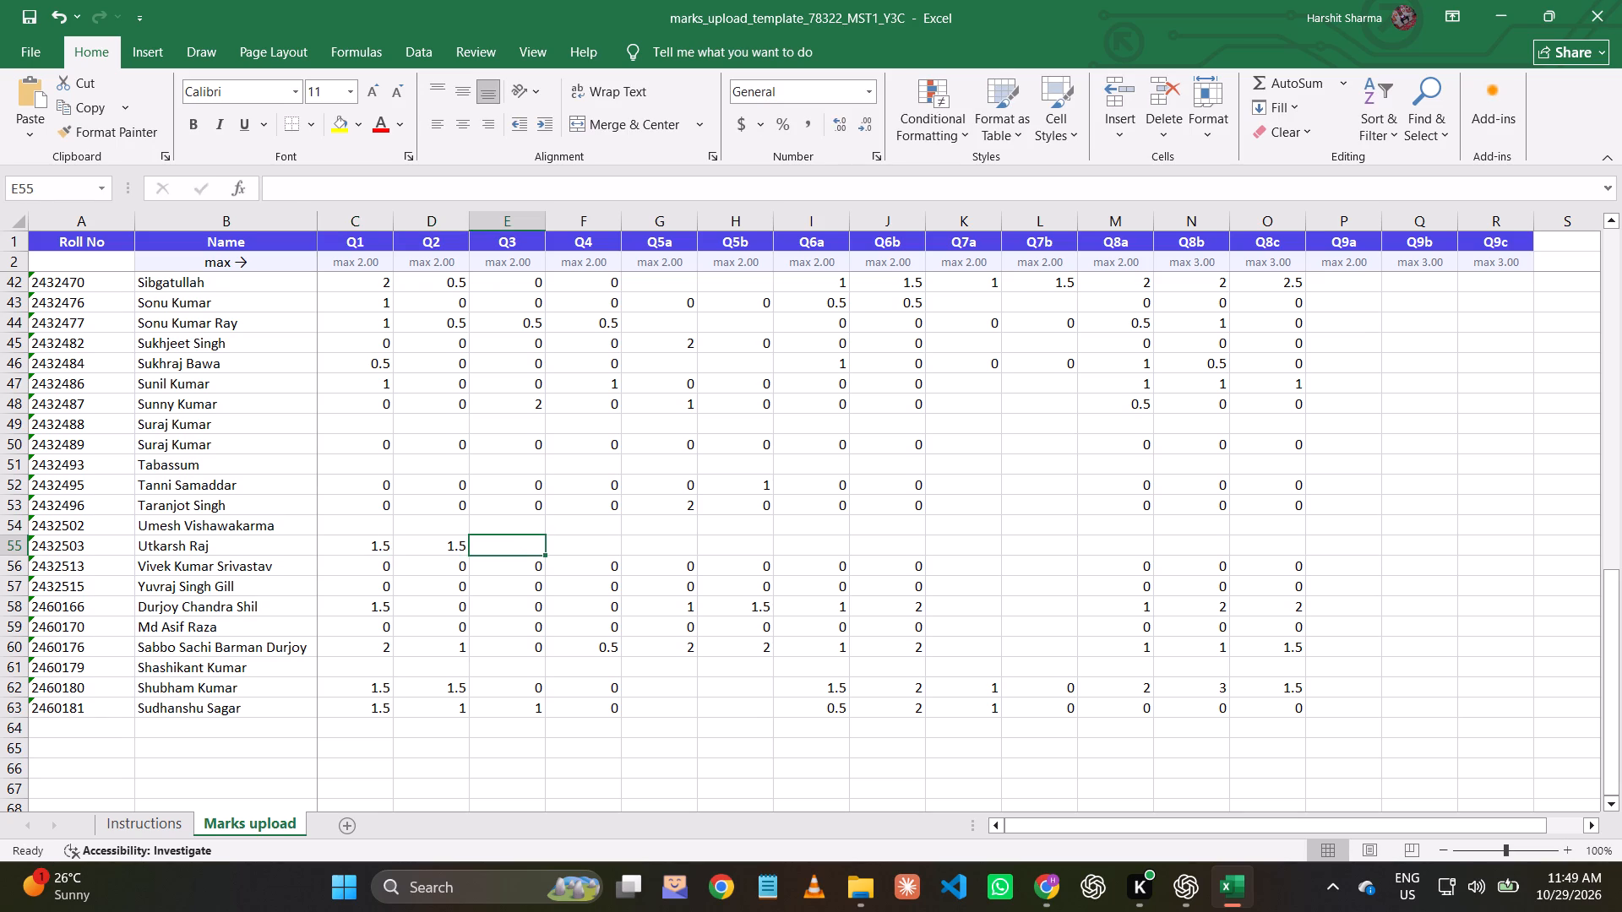
key(1)
key(Right)
key(1)
key(Right)
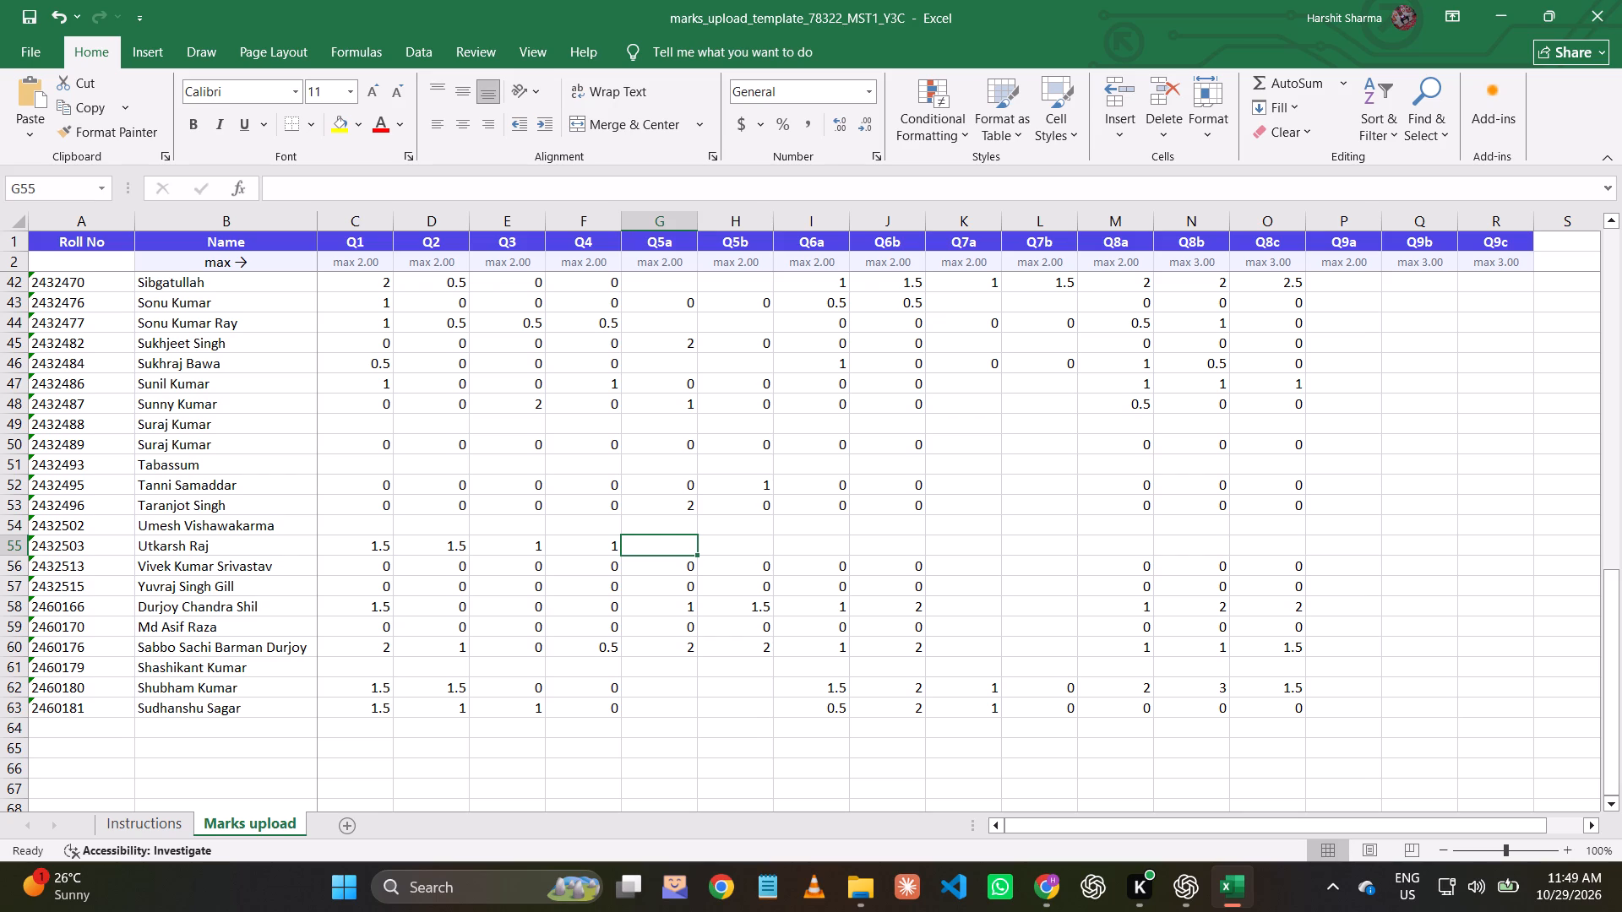
In row 55, enter 1 for Q5a, 1.5 for Q5b, and 0 for both Q6a and Q6b.
key(1)
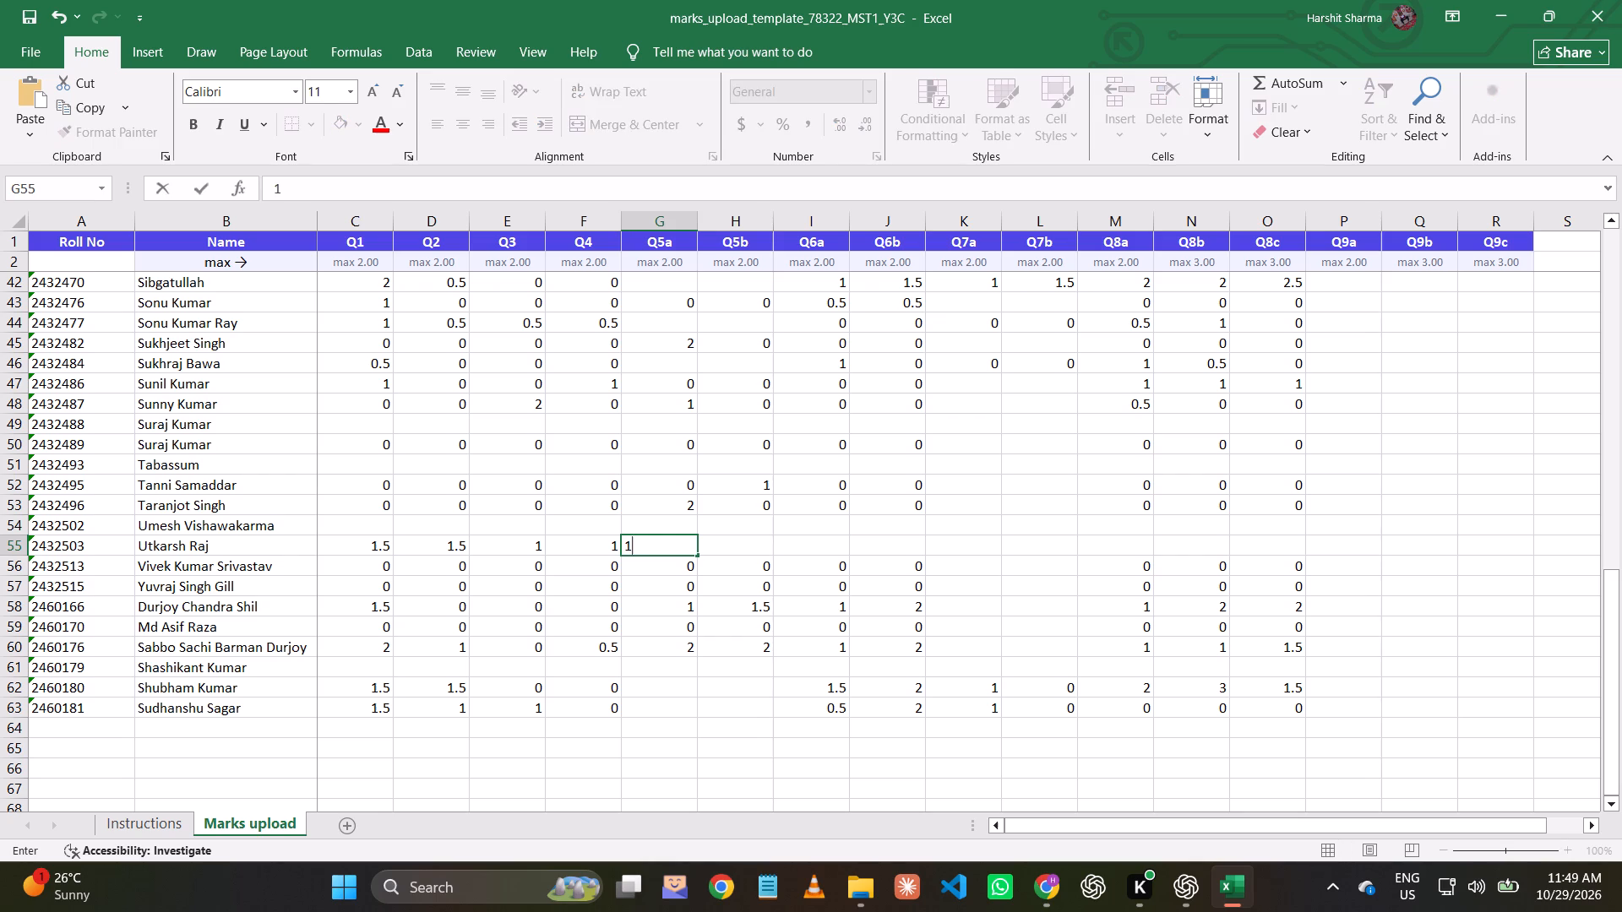
key(Right)
text(1.5)
key(Right)
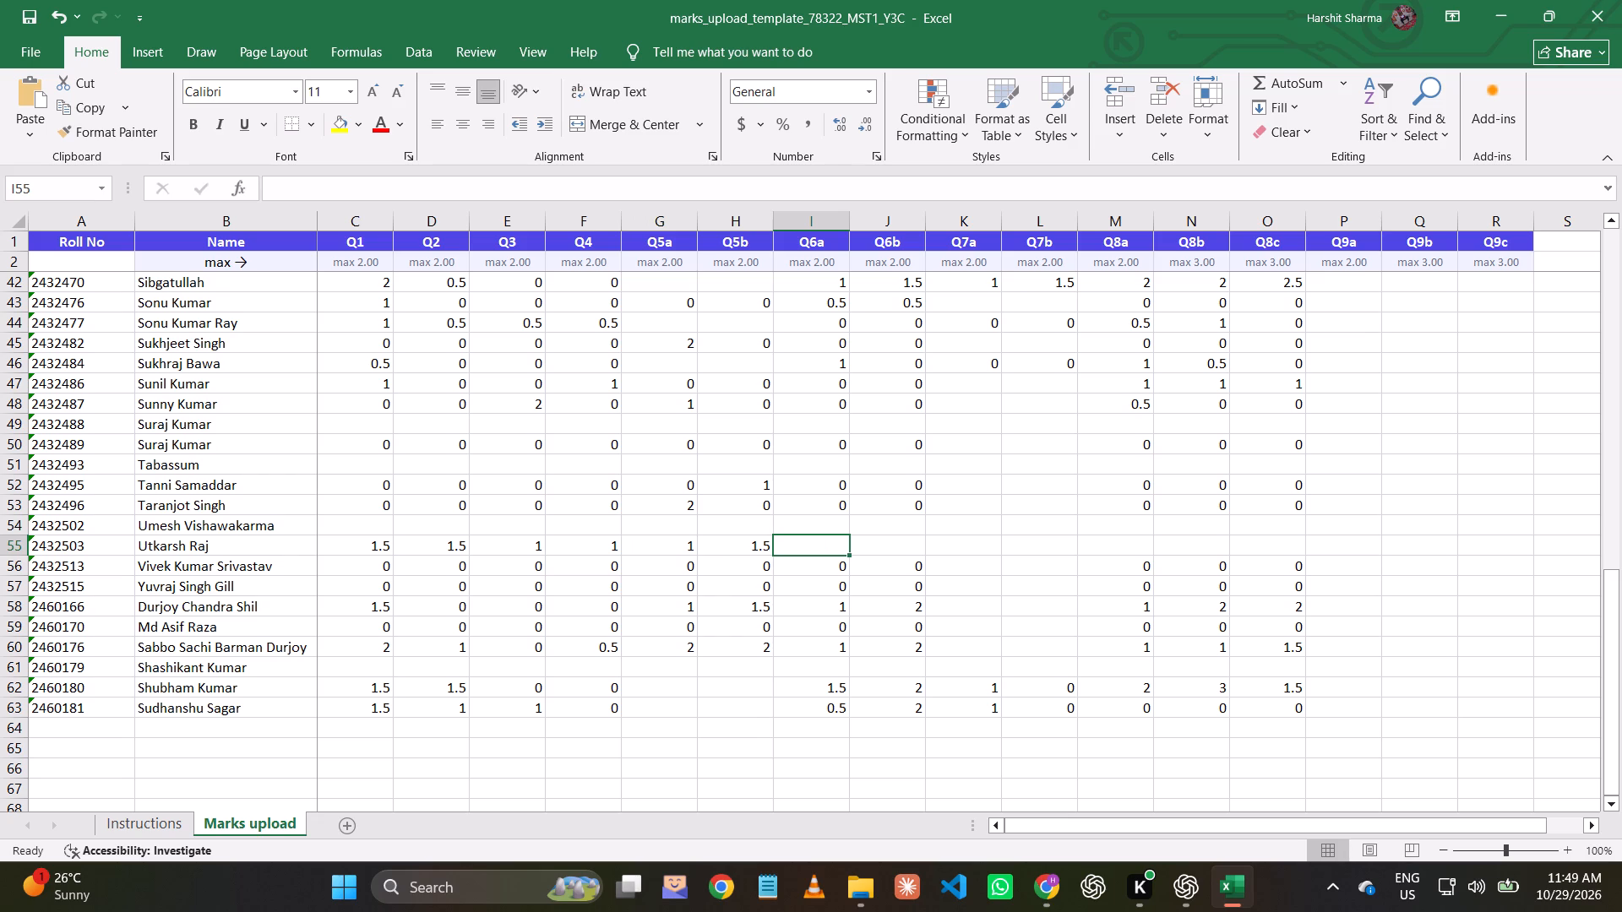
key(0)
key(Right)
key(0)
key(Right)
In row 55, leave Q7a and Q7b blank and enter 1 for Q8a, 2 for Q8b and 2 for Q8c.
key(Right)
key(Right)
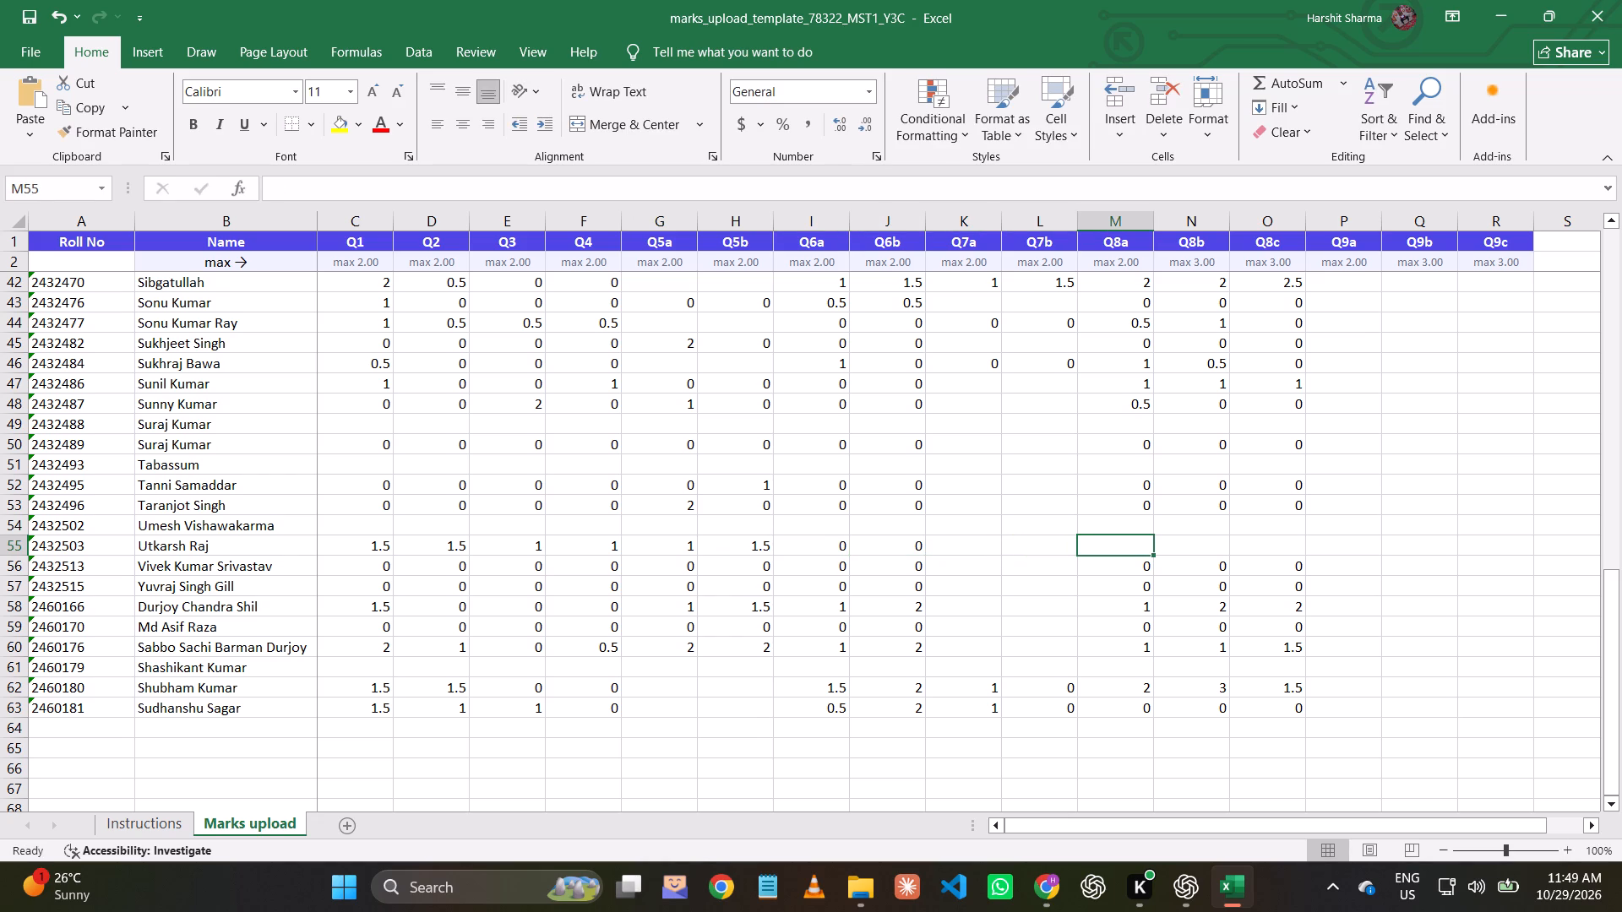
key(1)
key(Right)
key(2)
key(Right)
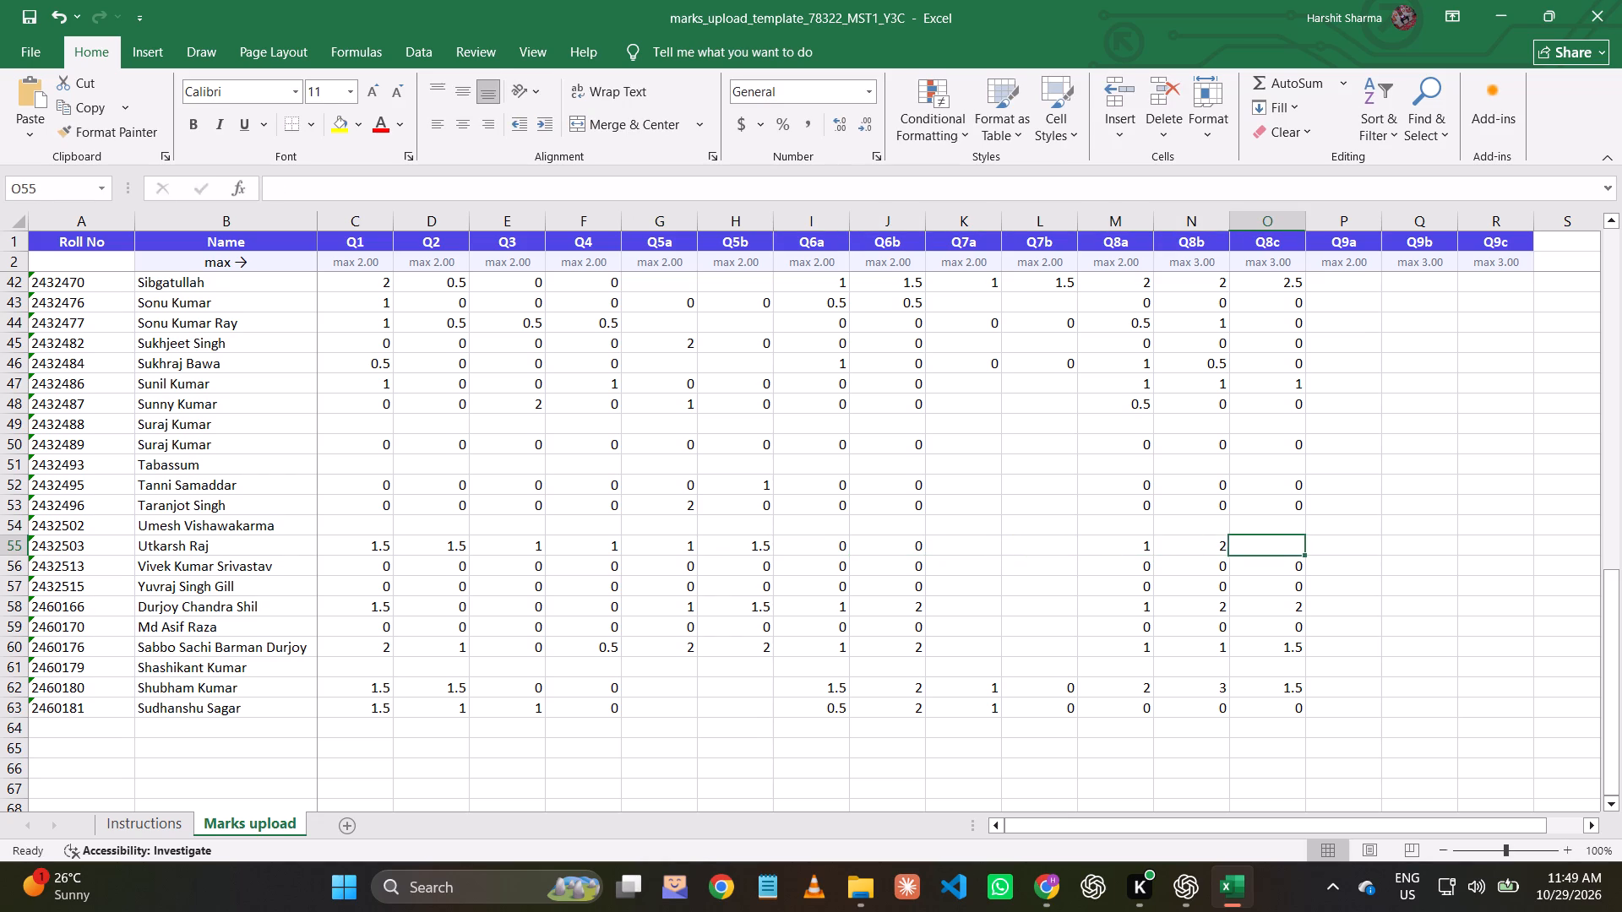
key(2)
key(Right)
Save the marks workbook with the row 55 entries.
key(ctrl+s)
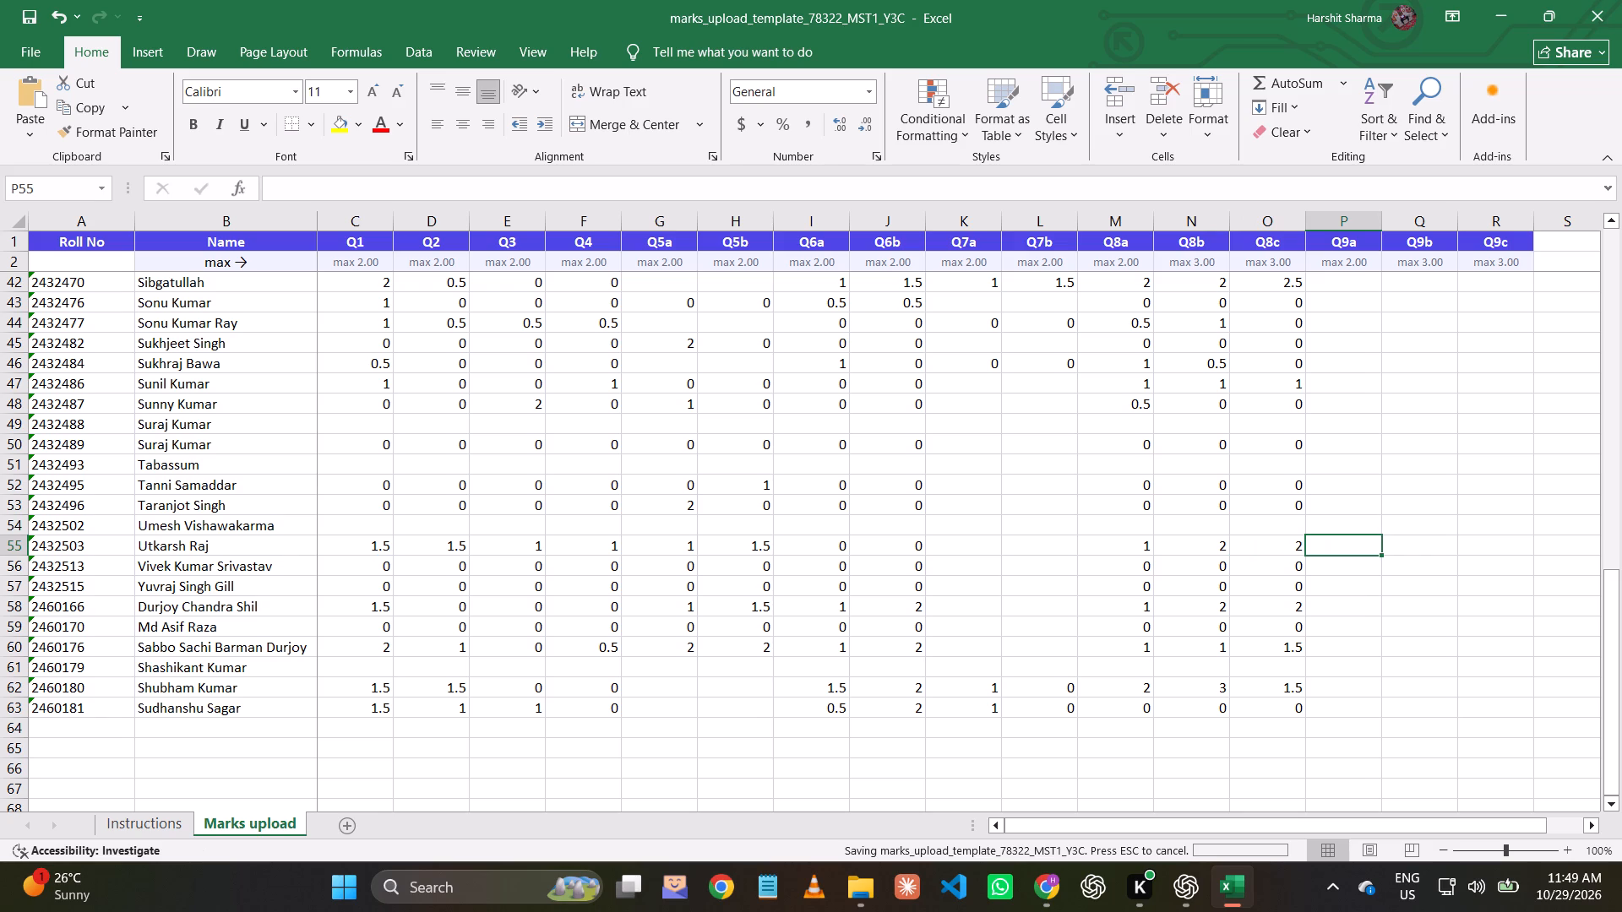
In row 14 of the Marks upload sheet, enter 0 for Q1, Q2 and Q4, leaving Q3 blank.
key(Up)
key(Up)
key(Up)
key(Up)
key(Up)
key(Up)
key(Left)
key(Left)
key(Left)
key(Left)
key(Left)
key(Left)
key(Left)
key(Left)
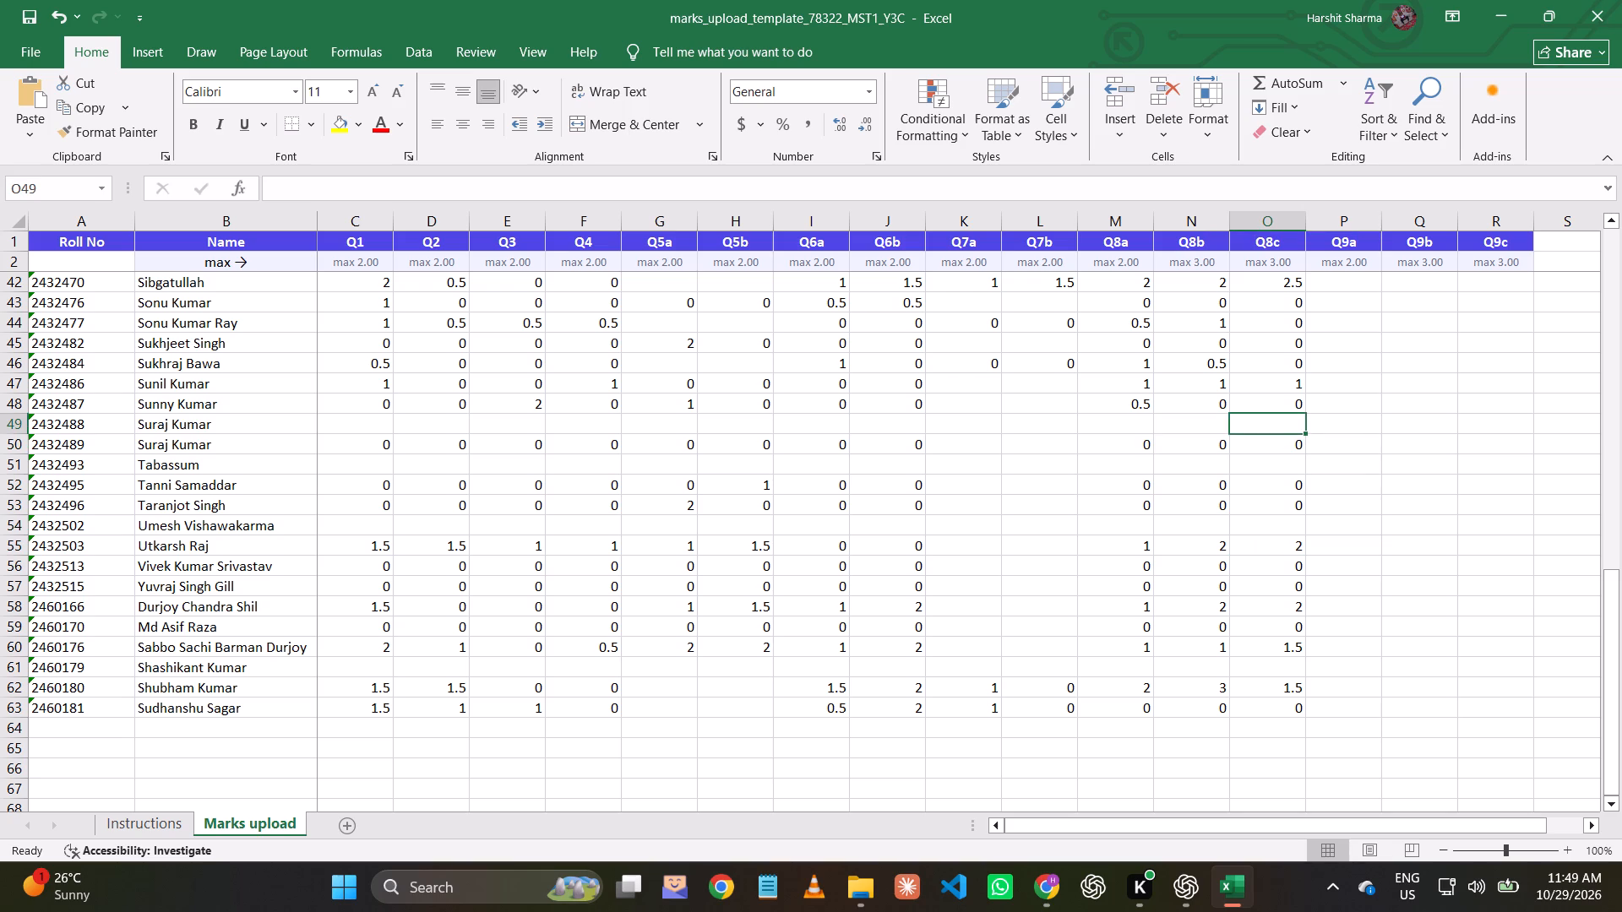
key(Up)
key(Up)
key(Up)
key(Up)
key(Up)
key(Up)
key(Up)
key(Up)
key(Up)
key(Up)
key(Up)
key(Up)
key(Up)
key(Up)
key(Up)
key(Up)
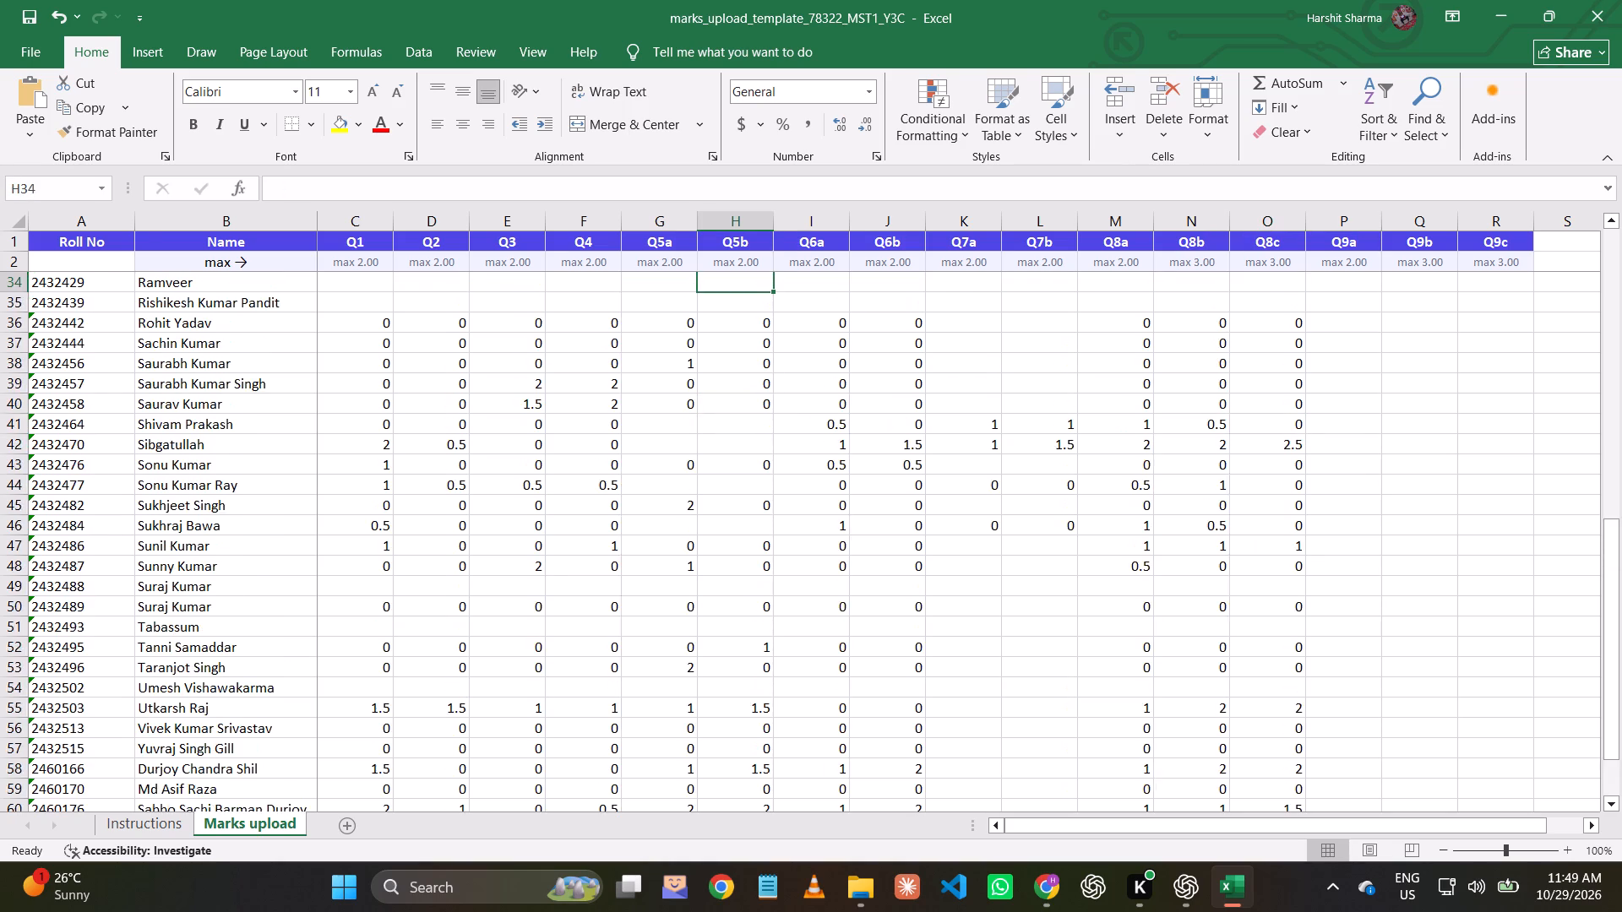
key(Up)
key(Up)
key(Left)
key(Up)
key(Up)
key(Up)
key(Up)
key(Up)
key(Up)
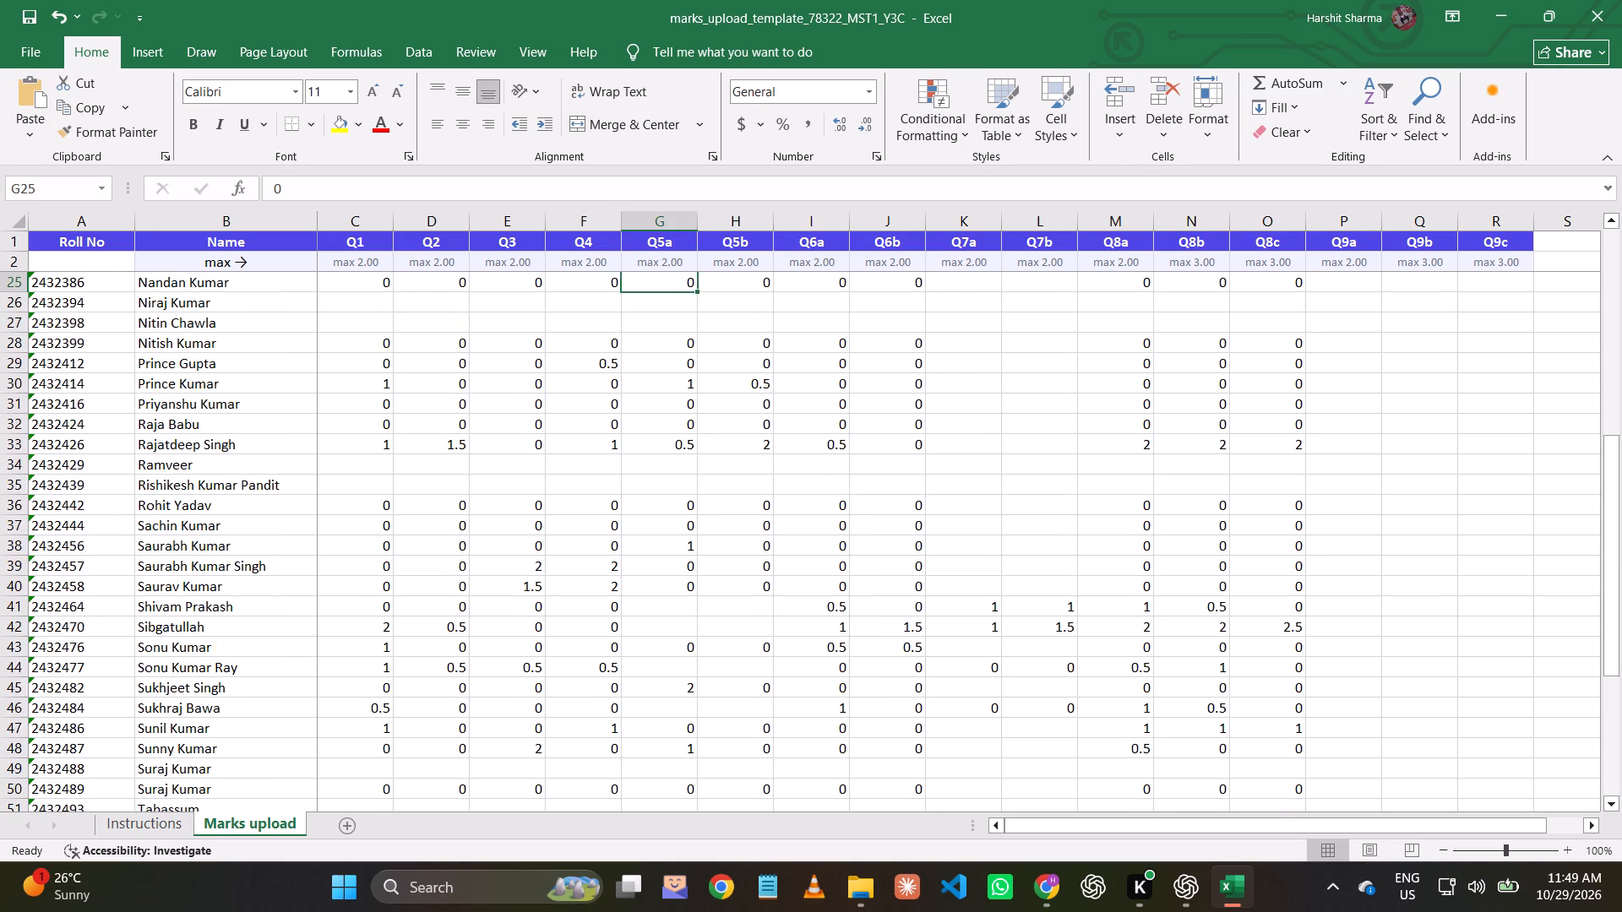
key(Up)
key(Up)
key(Up)
key(Up)
key(Up)
key(Up)
key(Up)
key(Up)
key(Up)
key(Up)
key(Up)
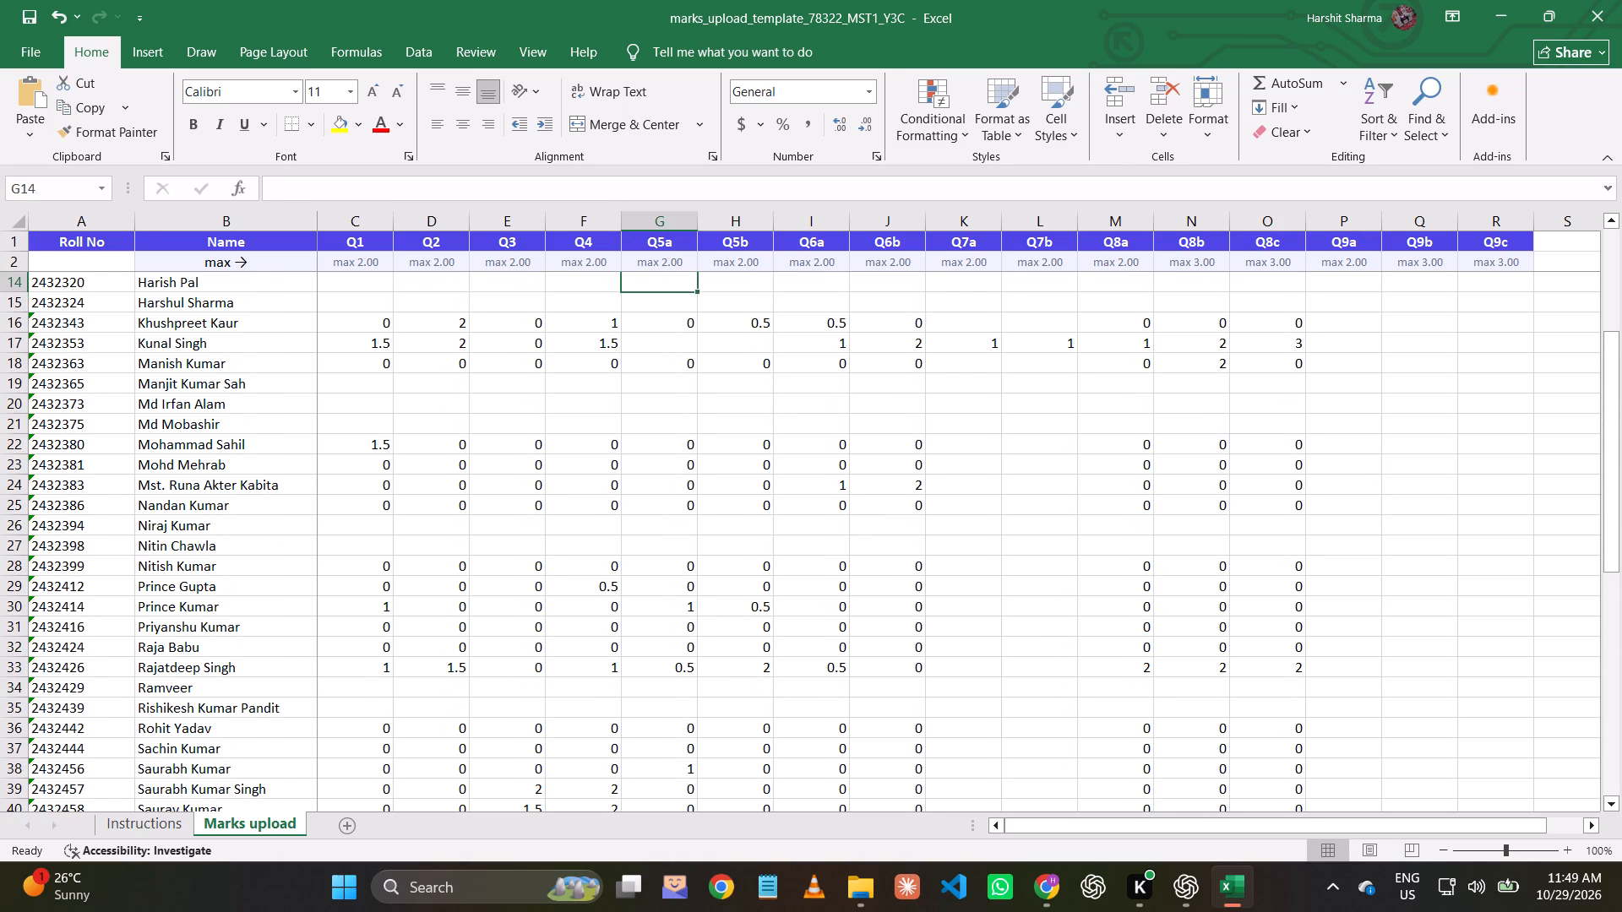
key(Left)
key(Left)
key(Left)
key(Left)
key(0)
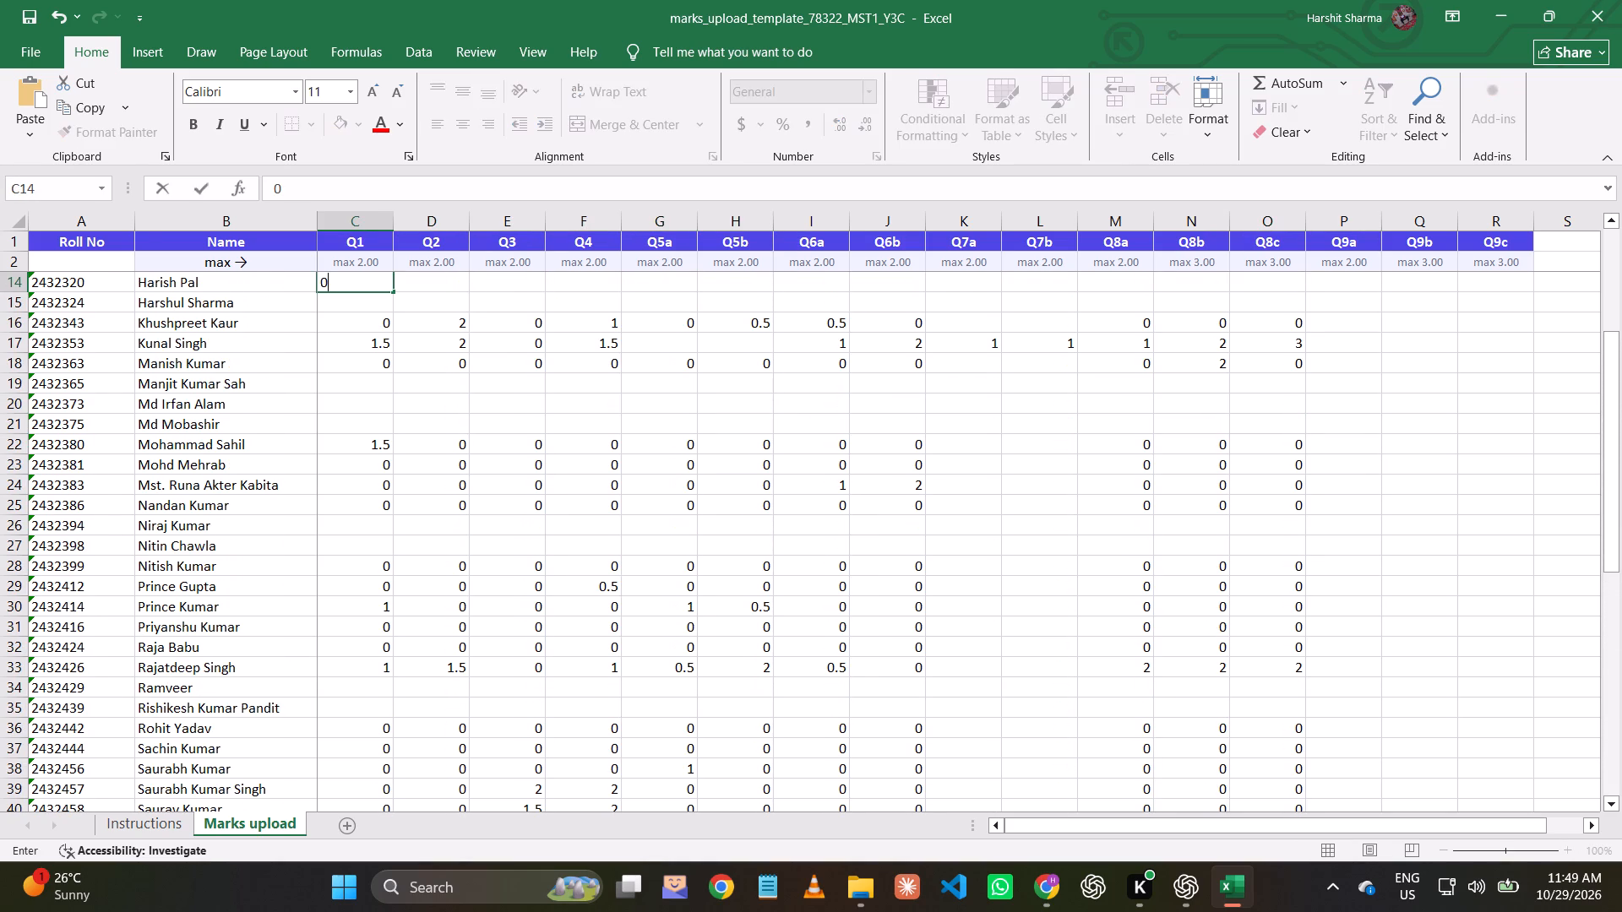
key(Right)
key(0)
key(Right)
key(Right)
key(0)
key(Right)
In row 14, enter 0 for each of Q5a, Q5b, Q6a and Q6b.
key(0)
key(Right)
key(0)
key(Right)
key(0)
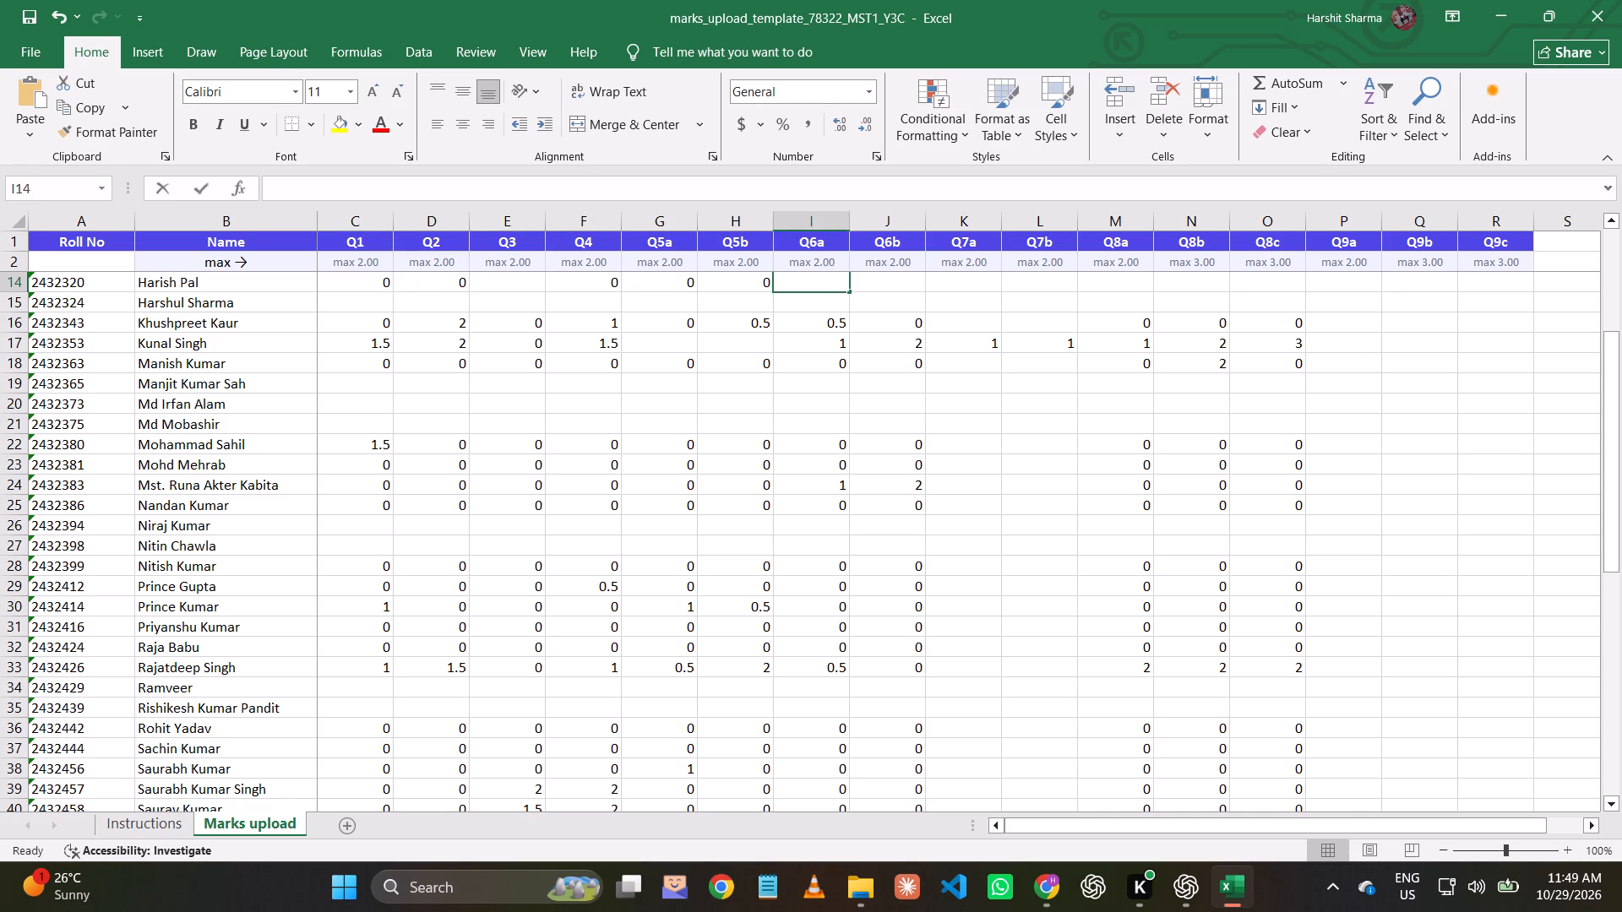
key(Right)
key(0)
key(Right)
In row 14, leave Q7a and Q7b blank and enter 0 for each of Q8a, Q8b and Q8c.
key(Right)
key(Right)
key(0)
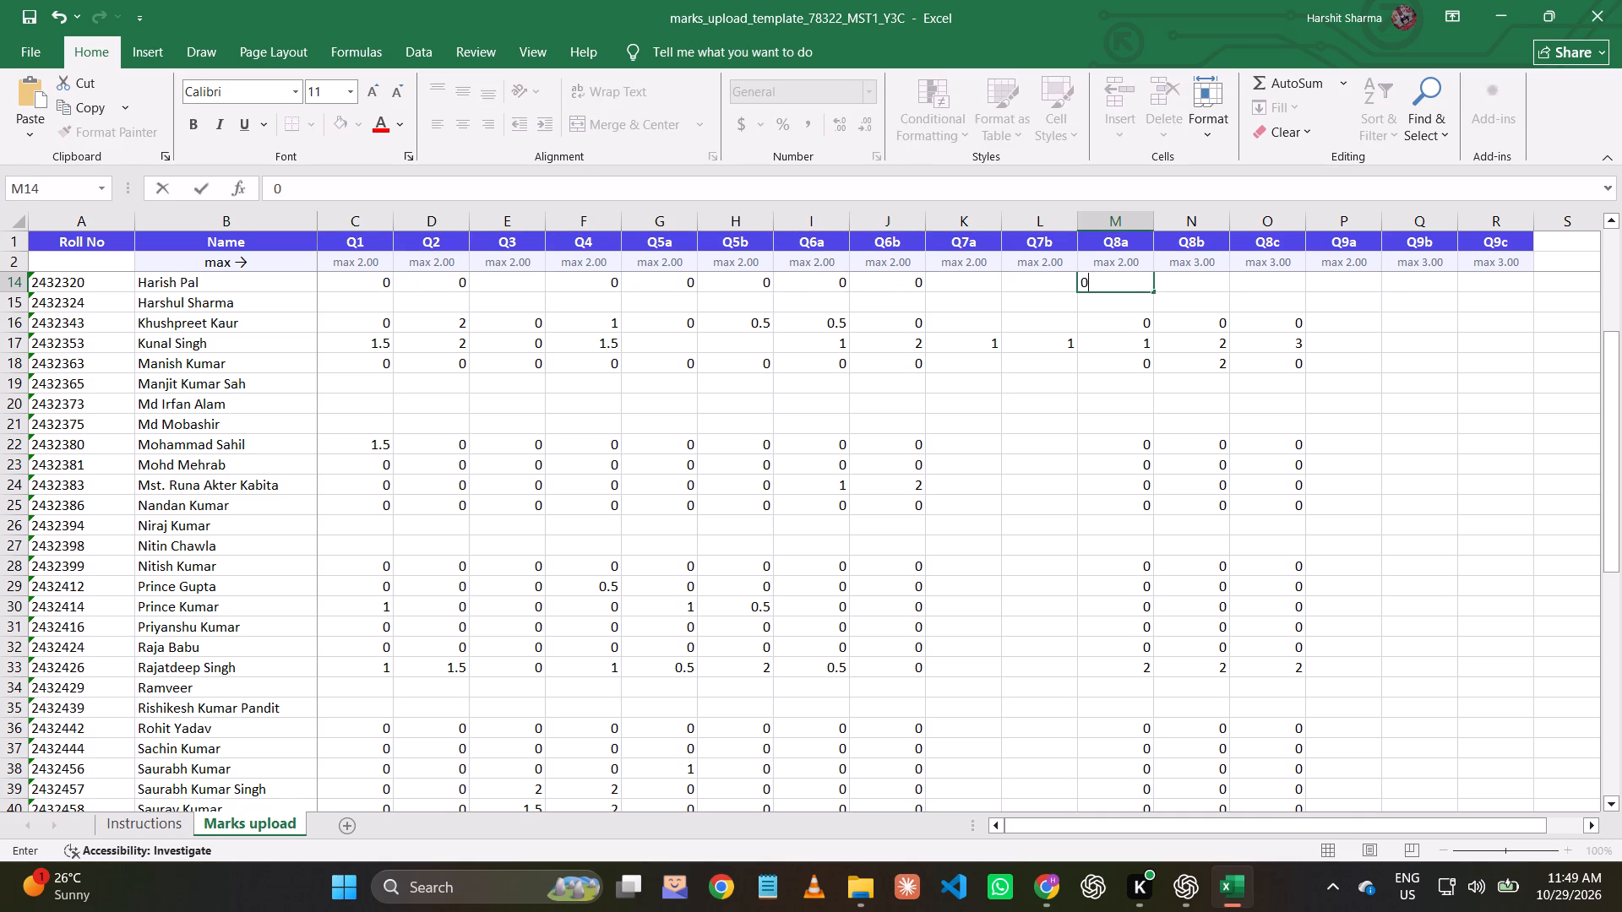
key(Right)
key(0)
key(Right)
key(Right)
key(Left)
key(0)
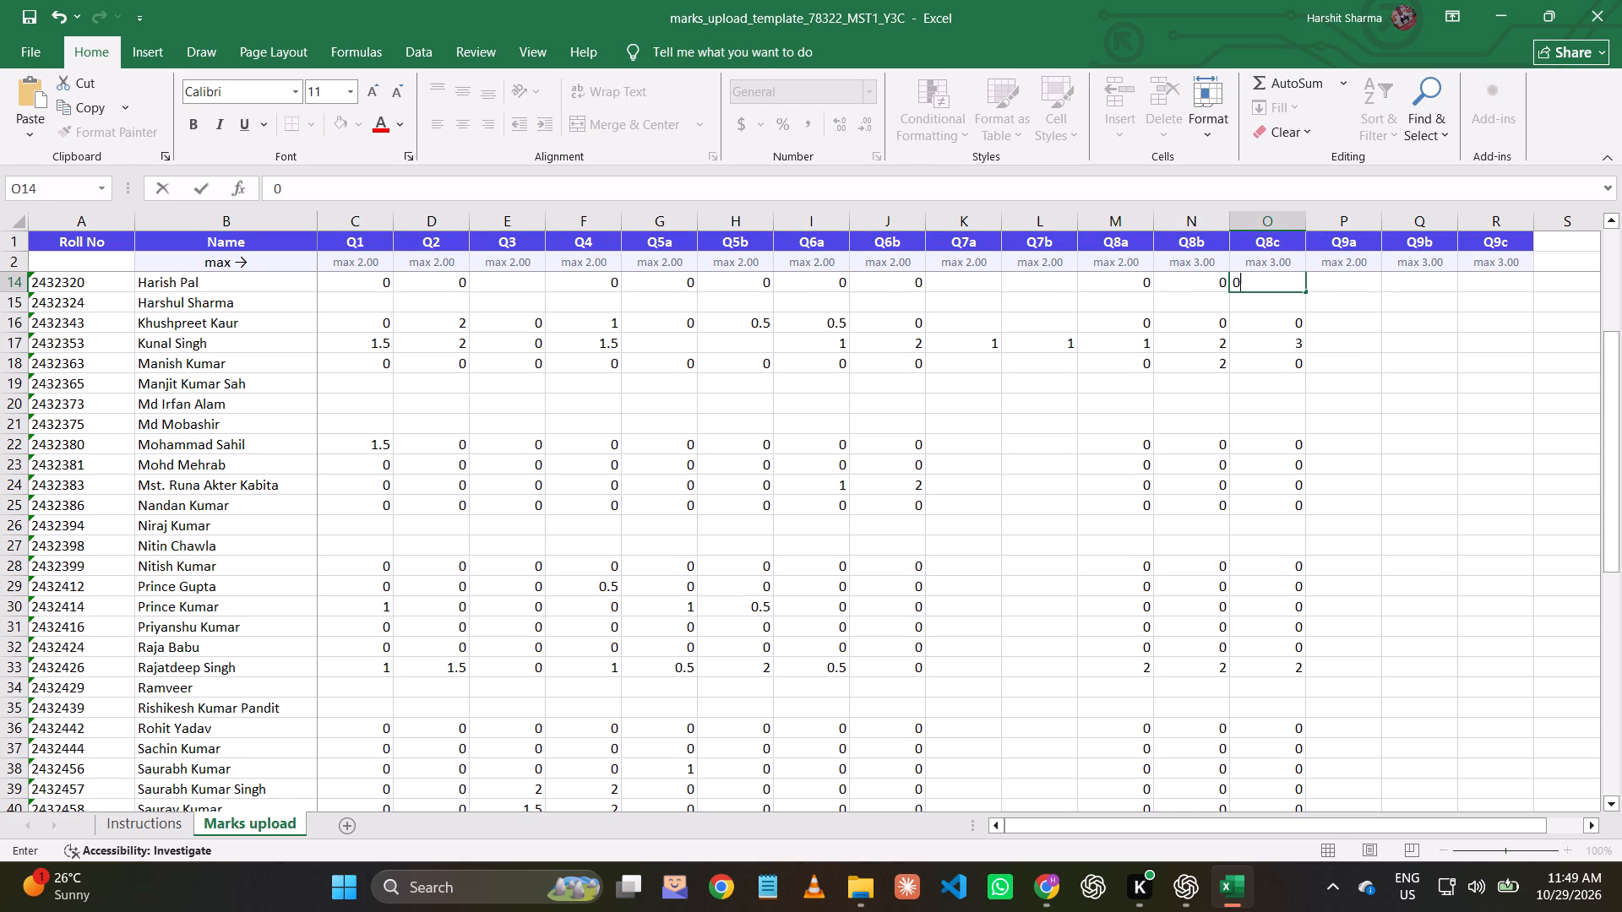
Save the marks workbook with the row 14 entries.
key(ctrl+s)
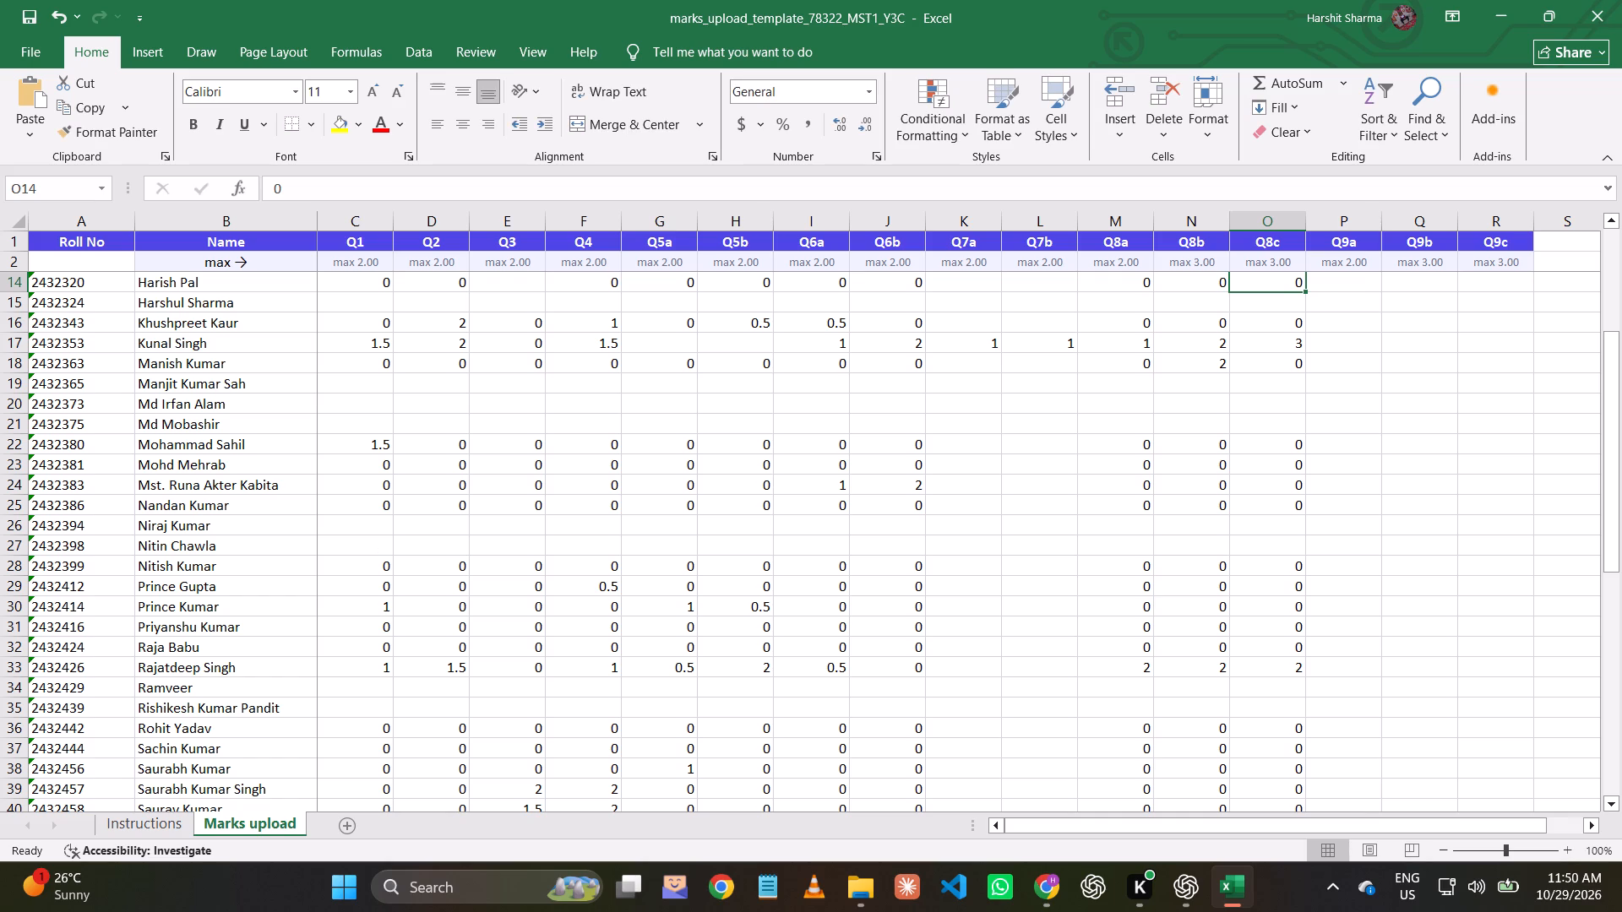
In row 12 of the Marks upload sheet, enter 1.5 for Q1 and 0 for each of Q2, Q3 and Q4.
key(Down)
key(Up)
key(Up)
key(Up)
key(Up)
key(Up)
key(Up)
key(Up)
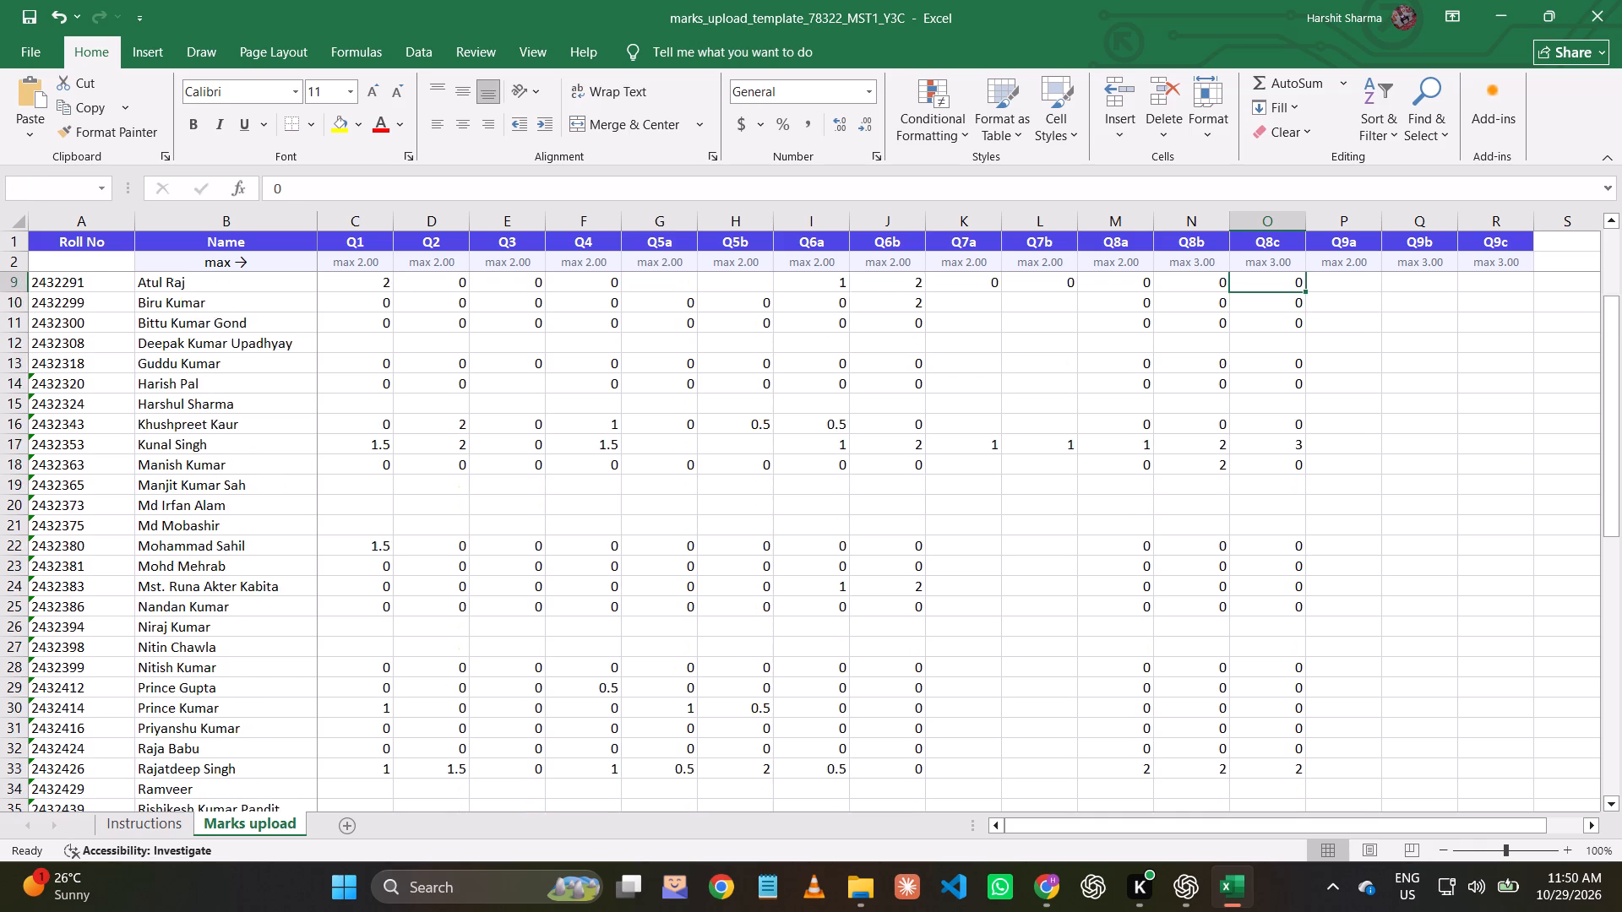
key(Left)
key(Down)
key(Down)
key(Left)
key(Left)
key(Left)
key(Left)
key(Left)
key(Left)
key(Left)
key(Left)
key(Left)
key(Left)
key(Left)
key(Left)
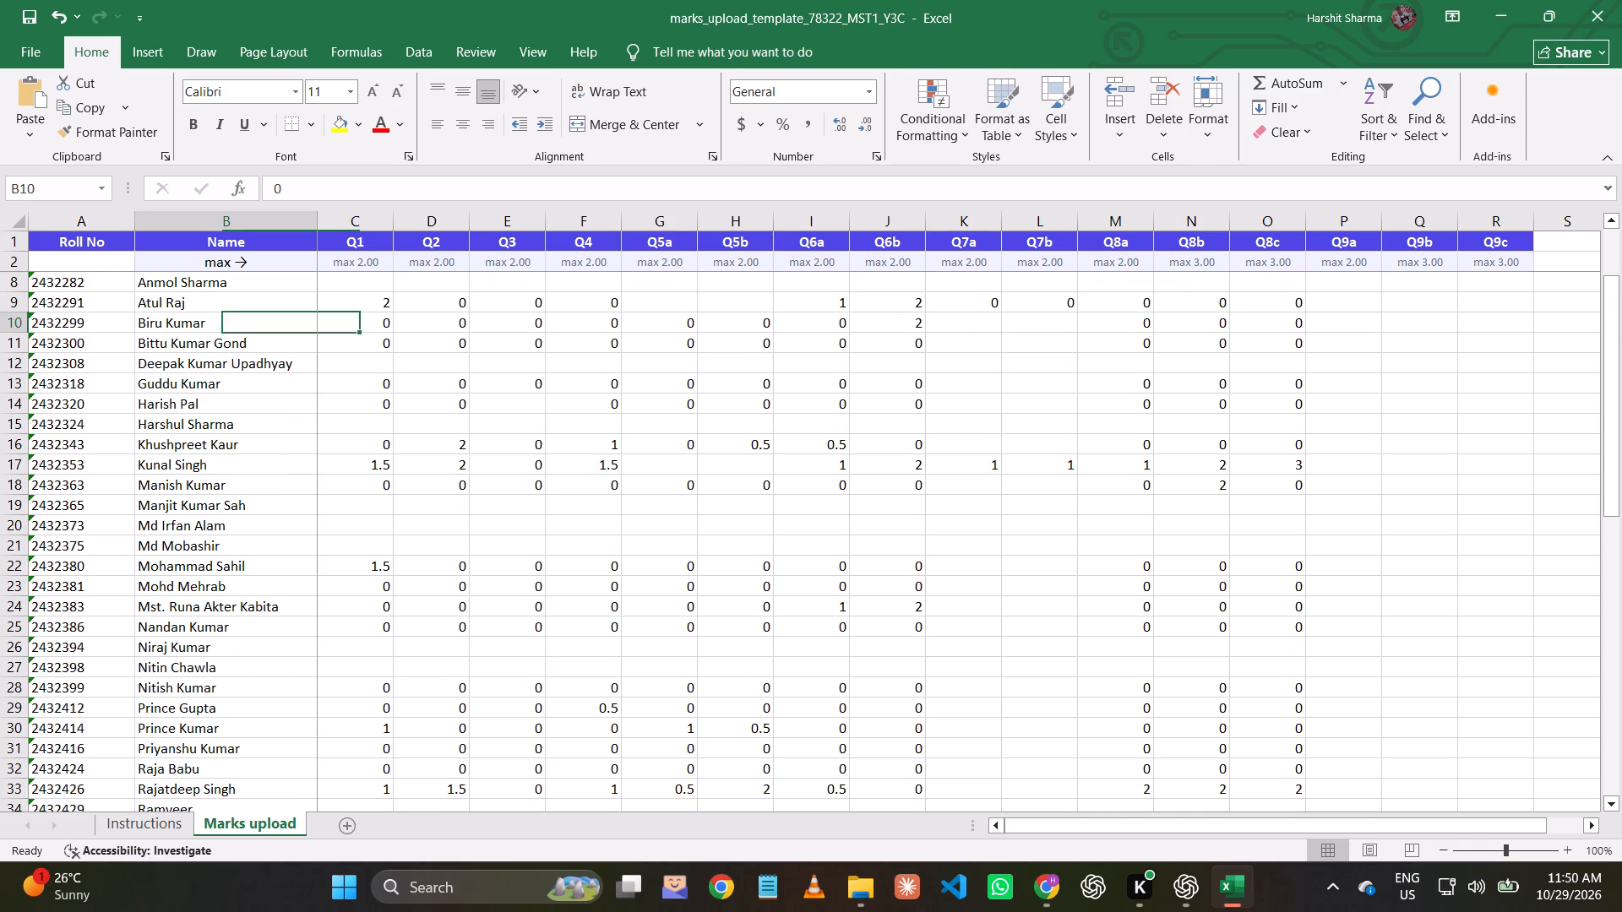
key(Down)
key(Down)
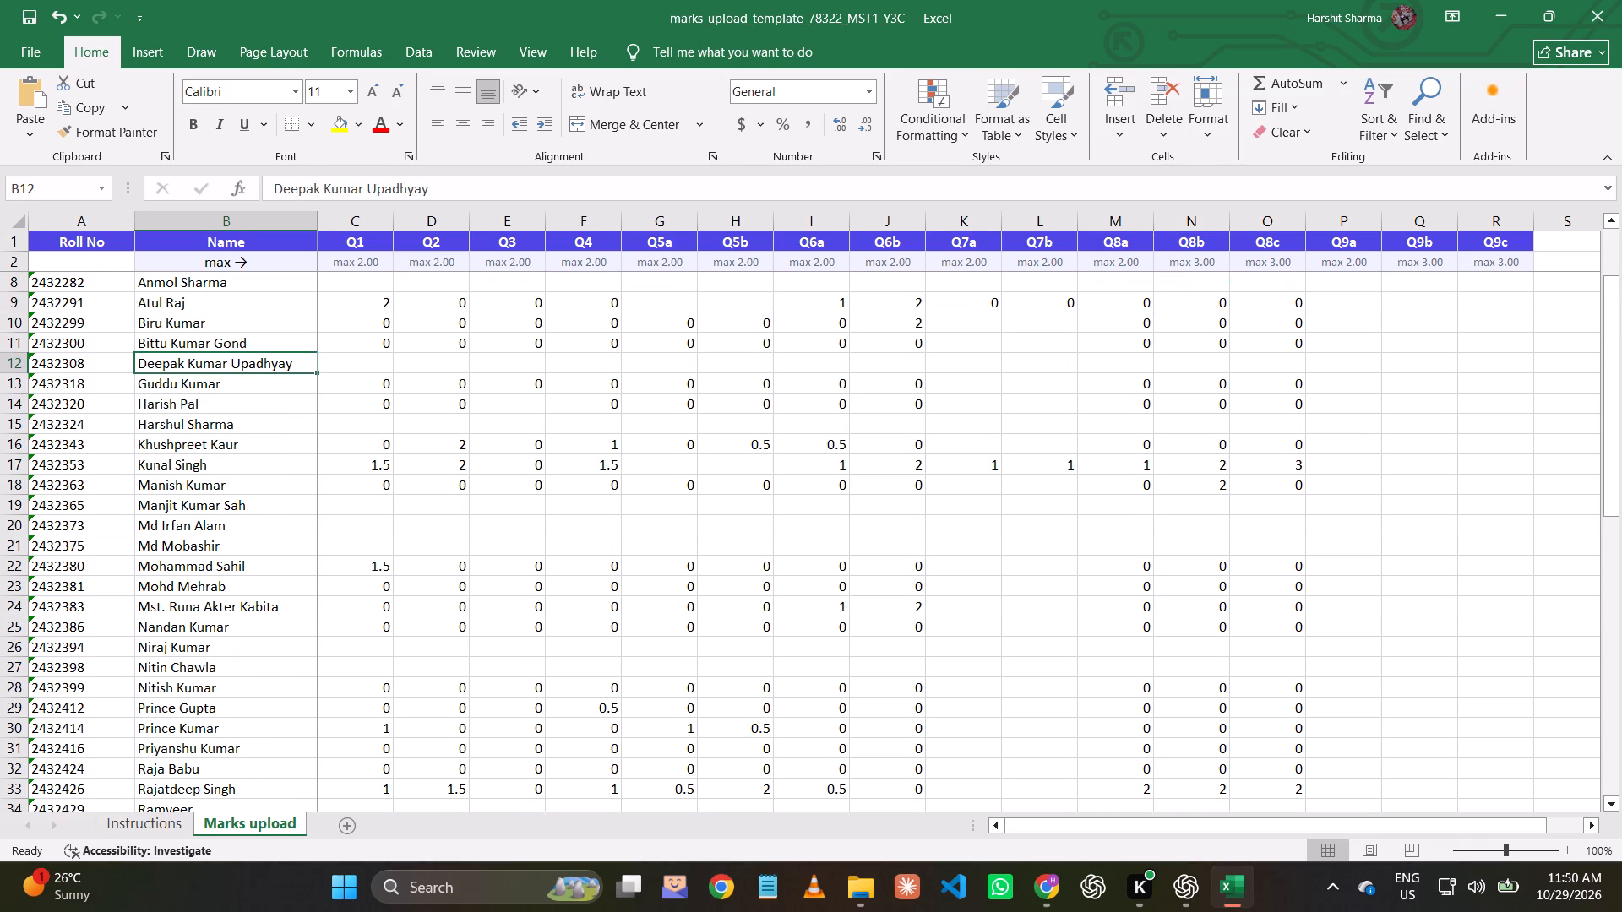
key(Right)
text(1.5)
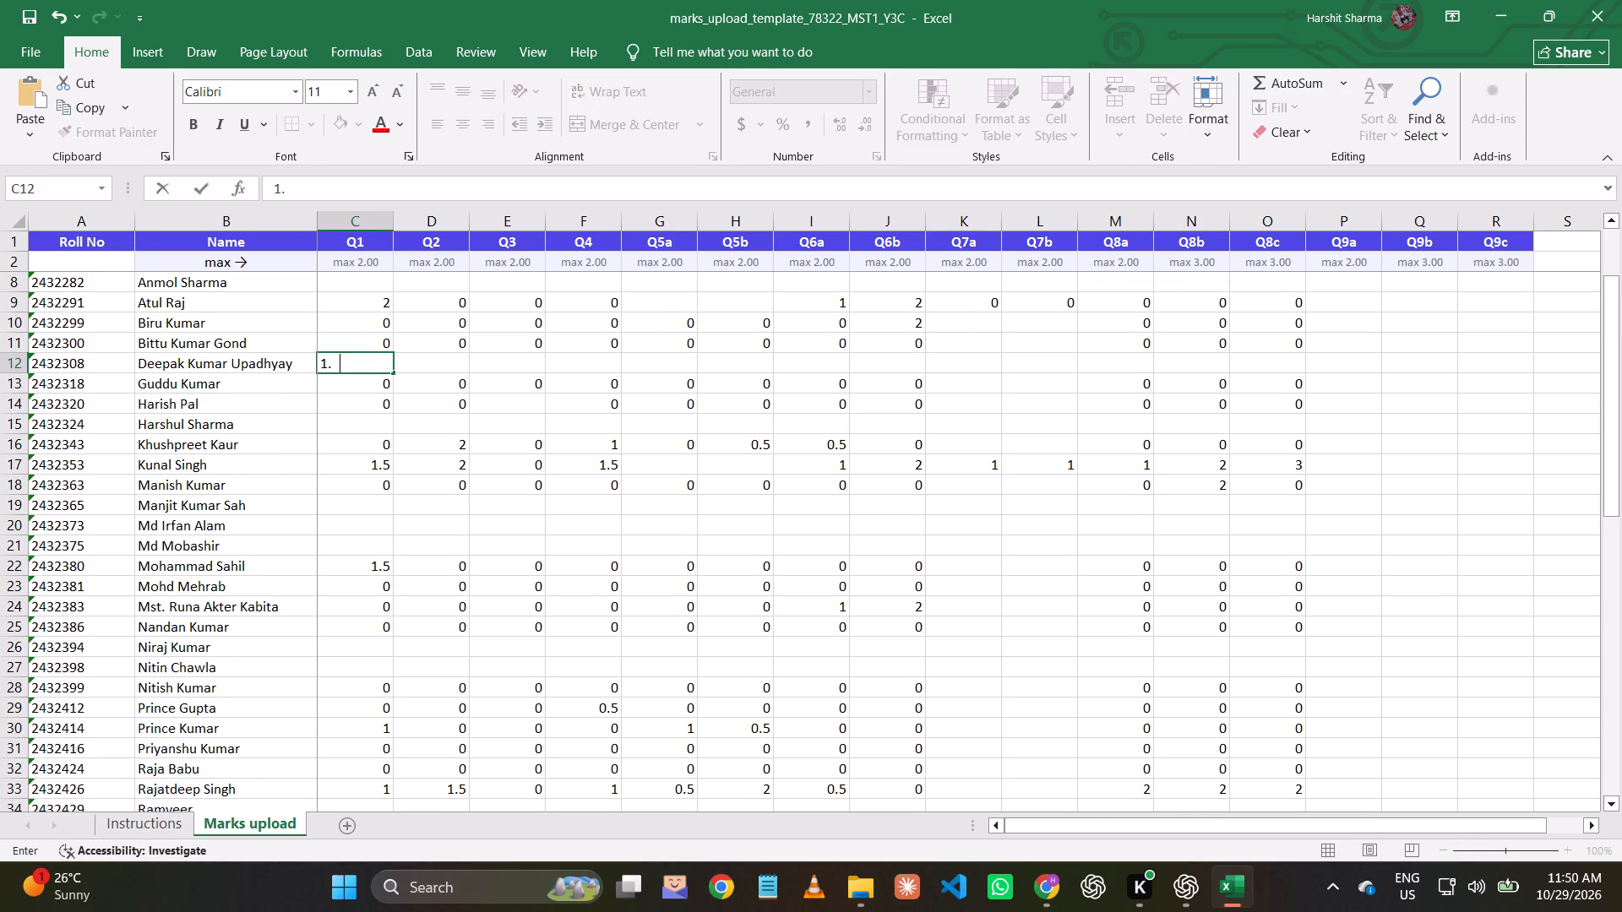
key(Right)
key(0)
key(Right)
key(0)
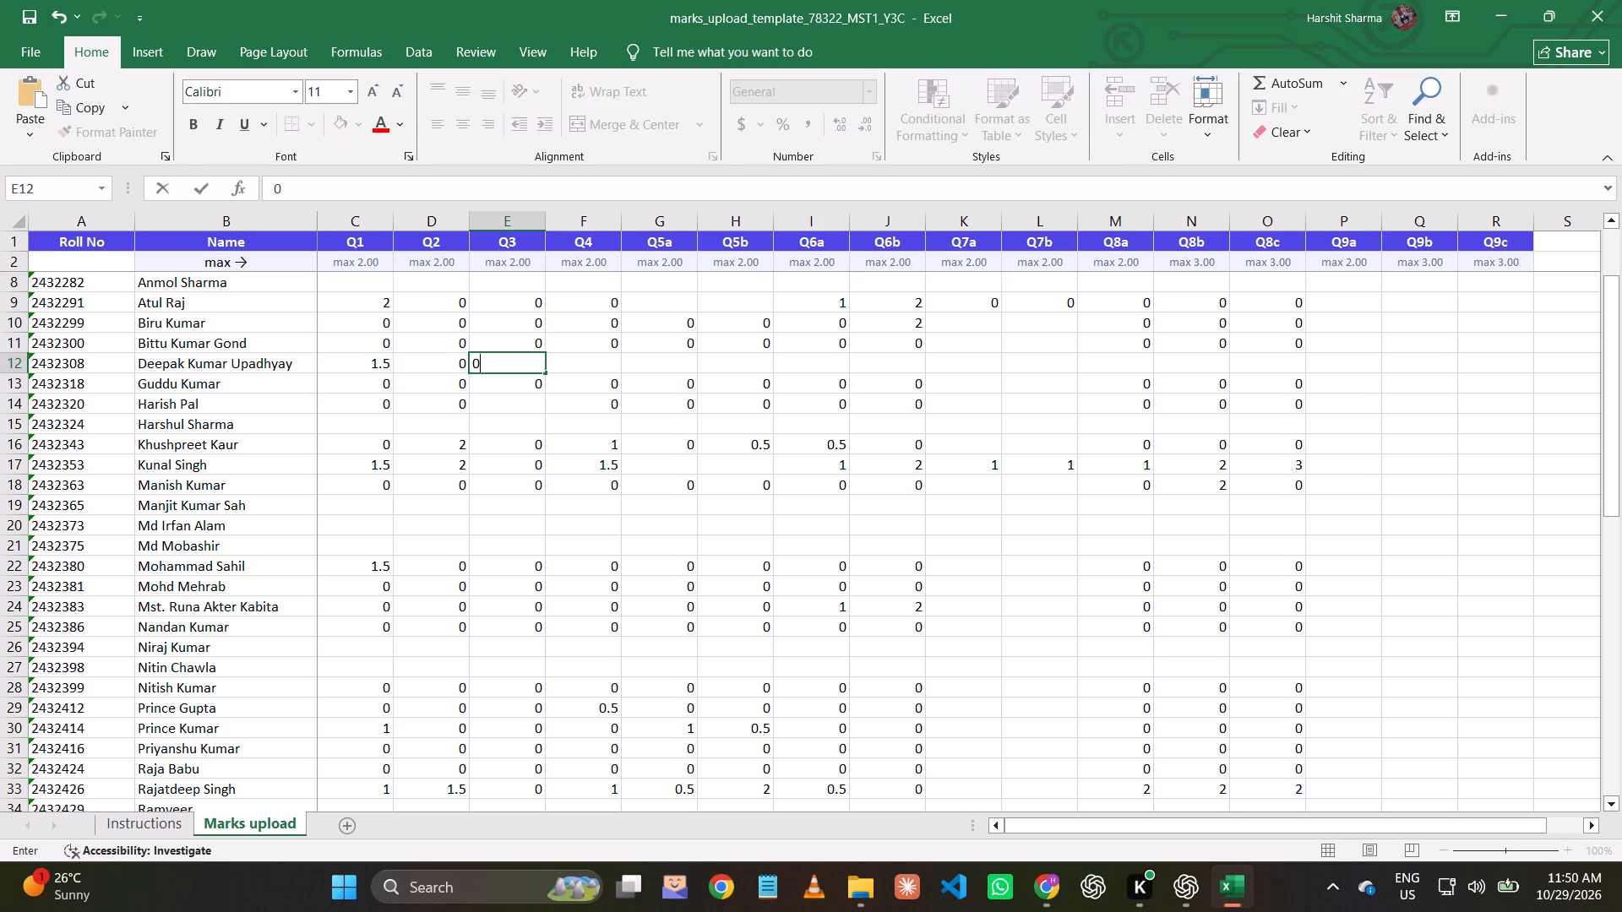
key(Right)
key(0)
key(Right)
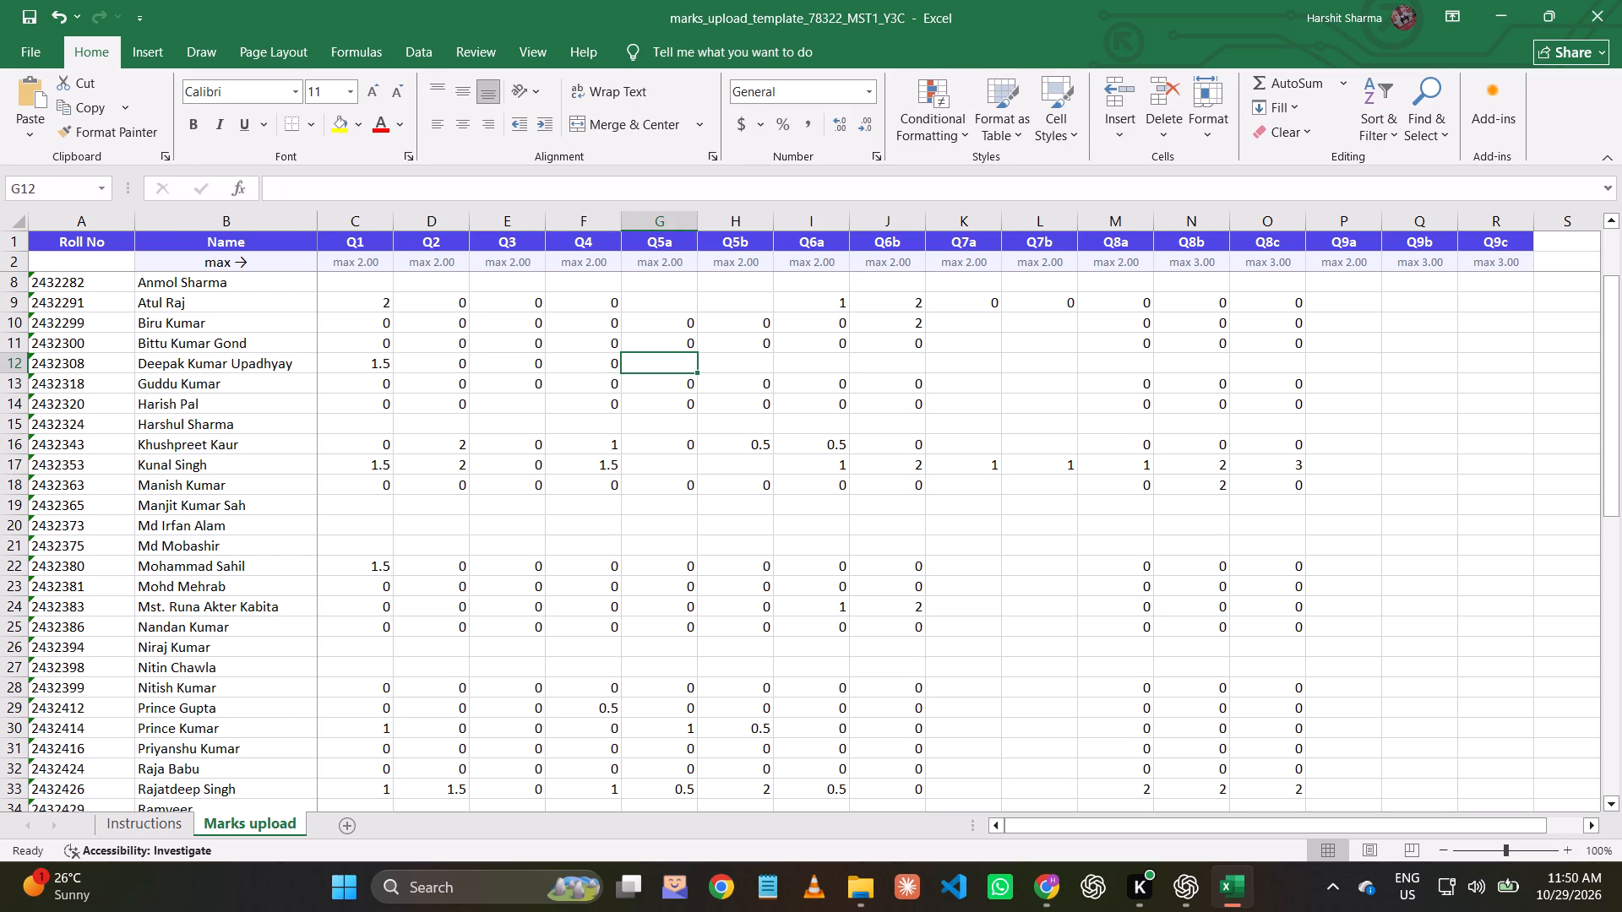
In row 12, enter 0.5 for Q5a, 1 for Q5b, and 0 for both Q6a and Q6b.
text(.5)
key(Right)
key(1)
key(Right)
key(0)
key(Right)
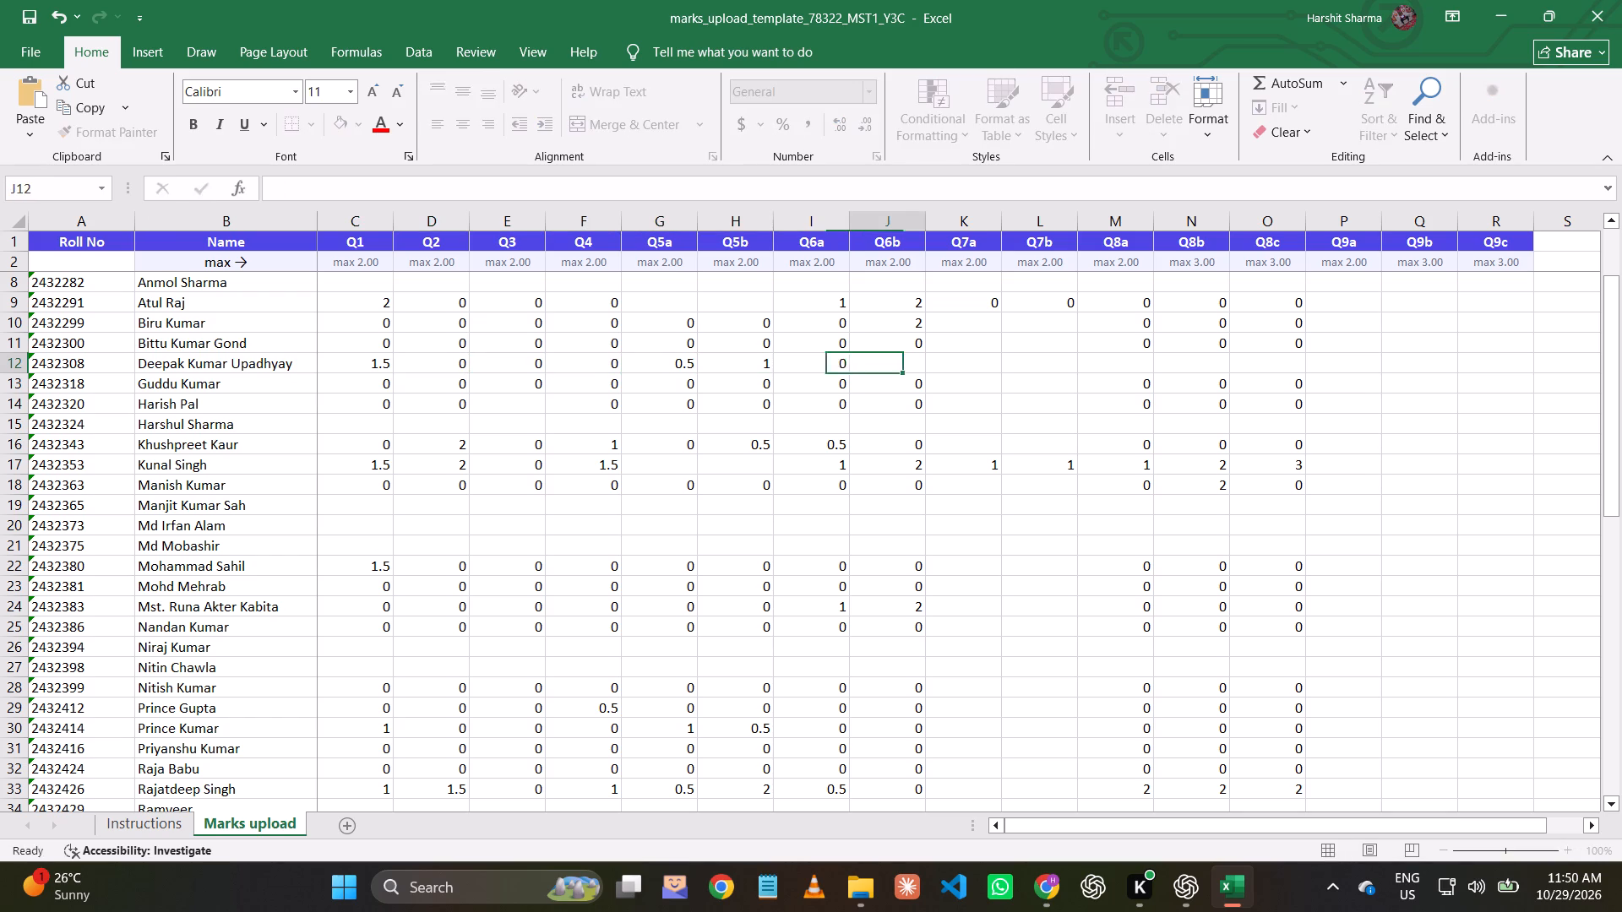
key(0)
key(Right)
In row 12, leave Q7a and Q7b blank and enter 0 for each of Q8a, Q8b and Q8c.
key(Right)
key(Right)
key(0)
key(Right)
key(0)
key(Right)
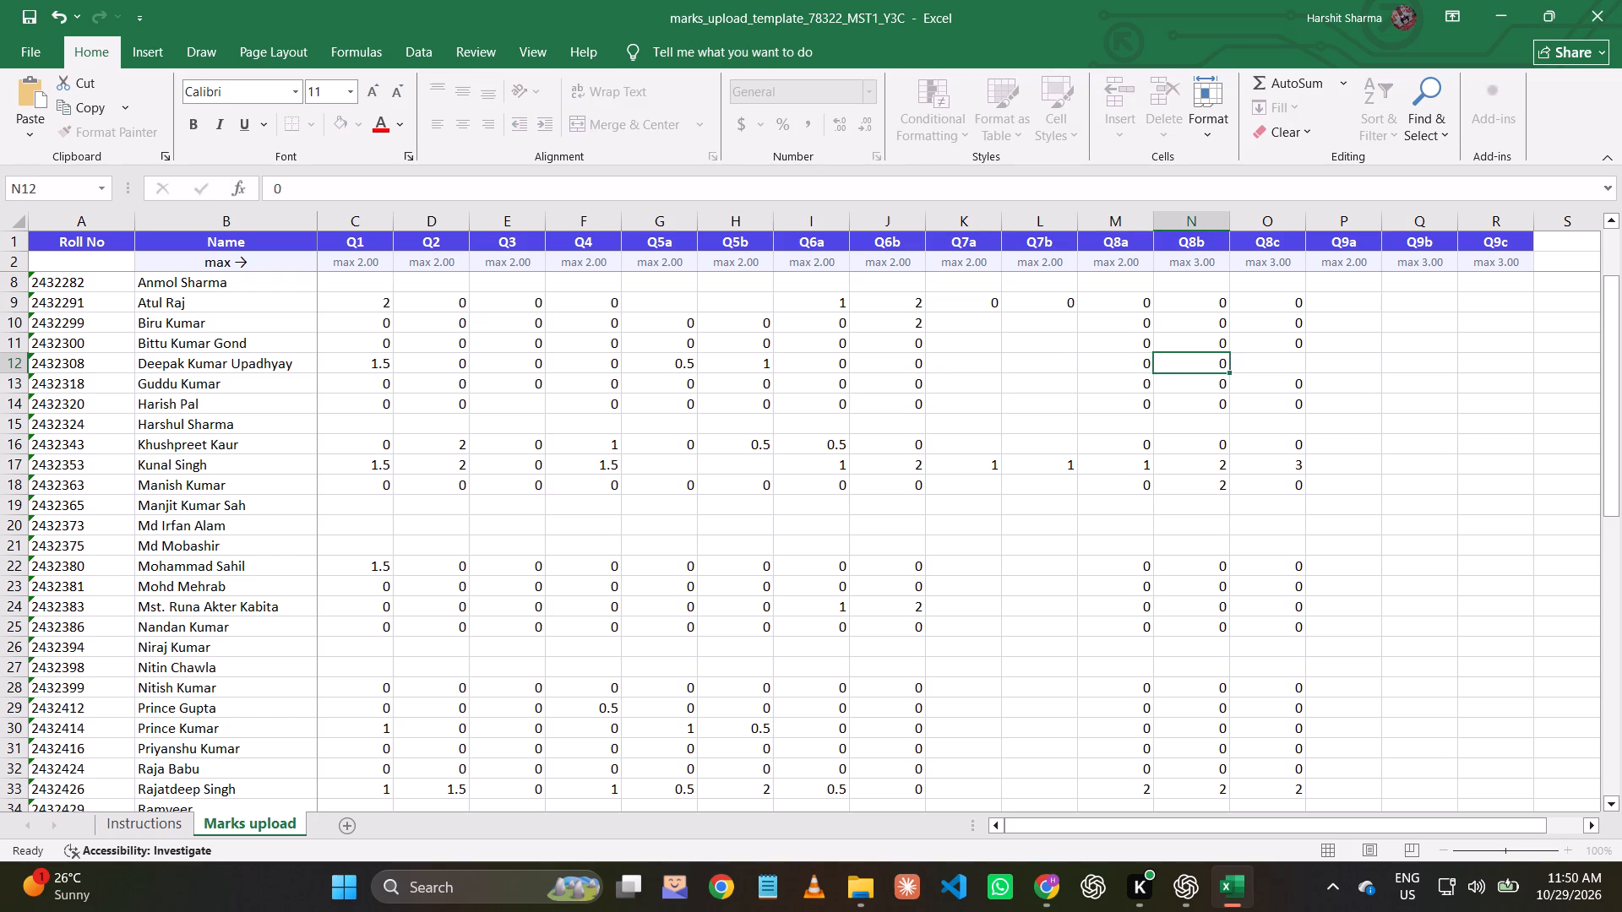
key(0)
key(Right)
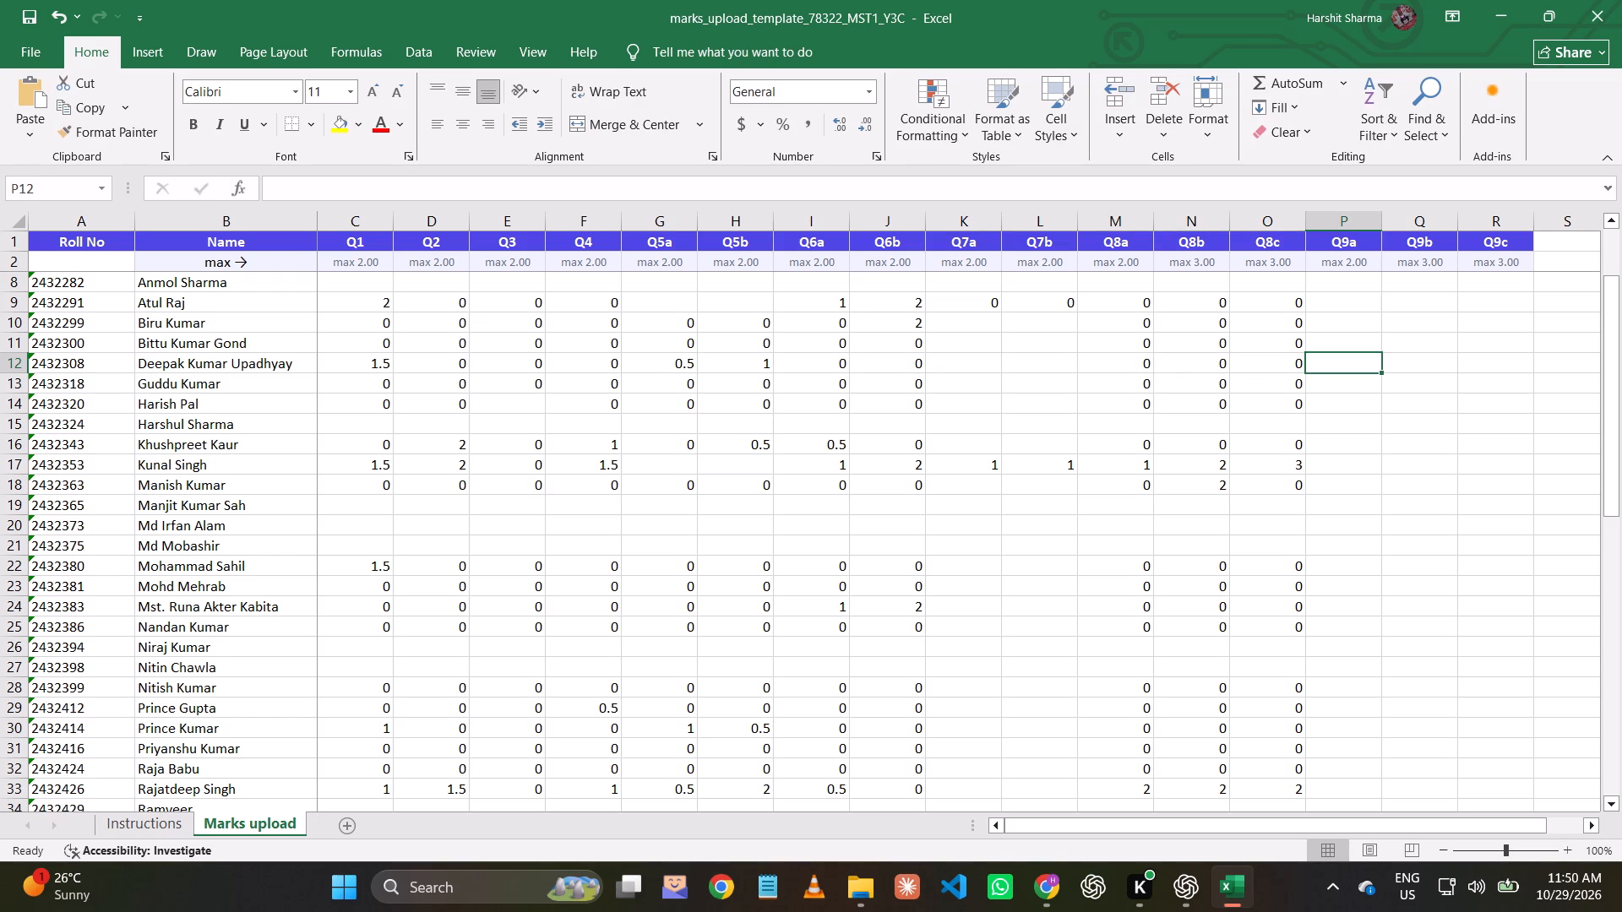
Save the marks workbook with the row 12 entries.
key(ctrl+s)
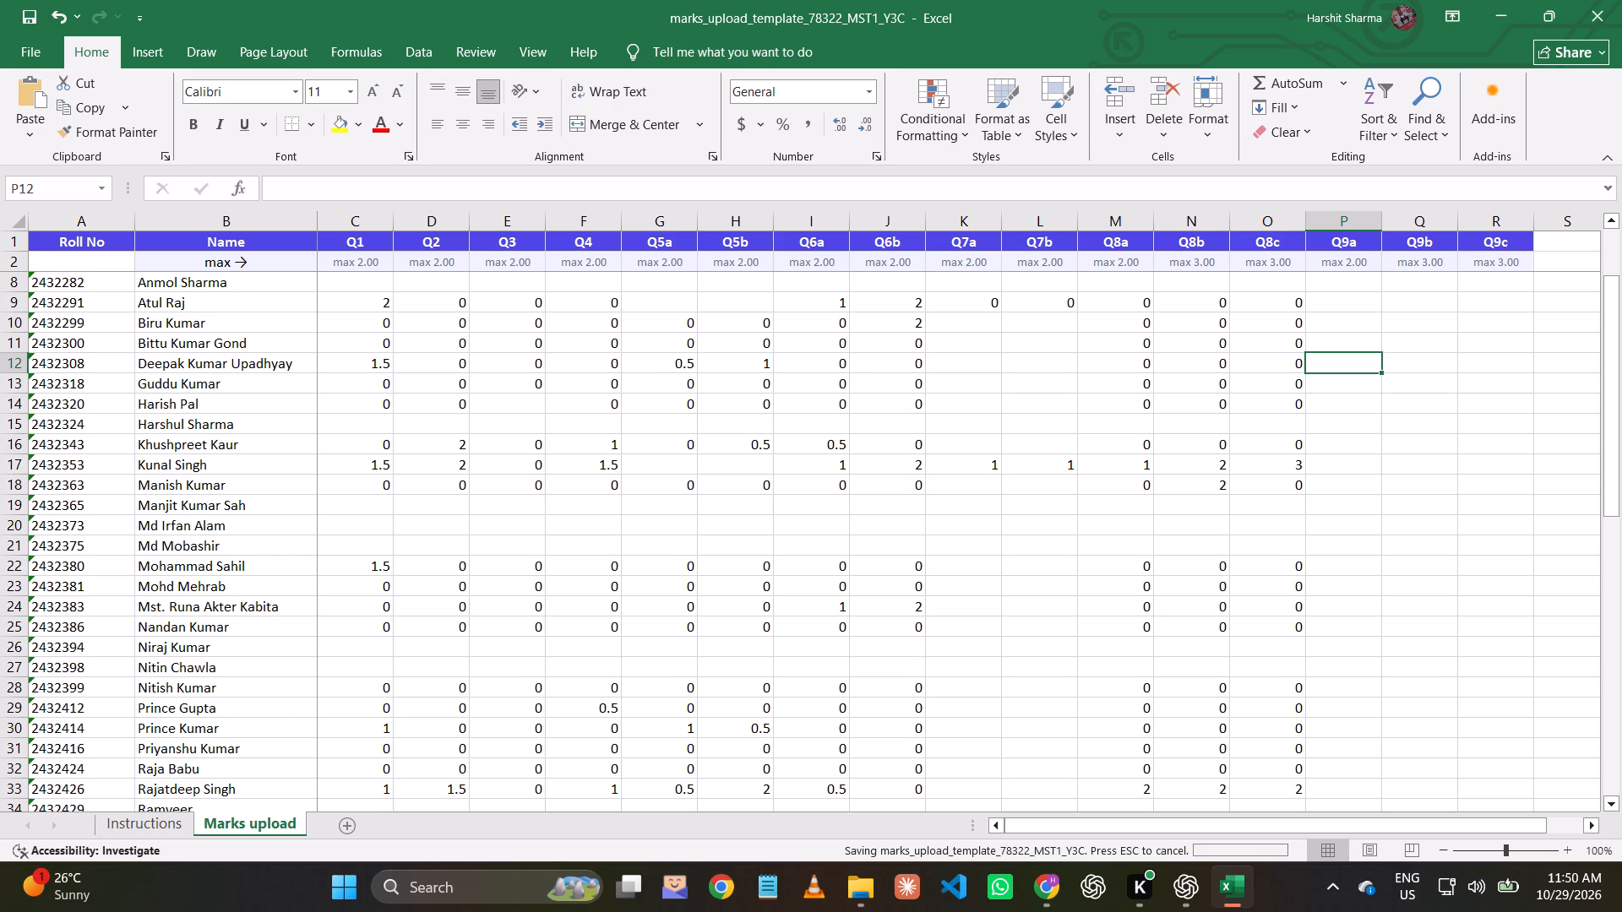
In row 21 of the Marks upload sheet, enter 0.5 for Q1, 0 for Q2 and Q3, and 1 for Q4.
key(Down)
key(Left)
key(Left)
key(Left)
key(Left)
key(Left)
key(Left)
key(Left)
key(Left)
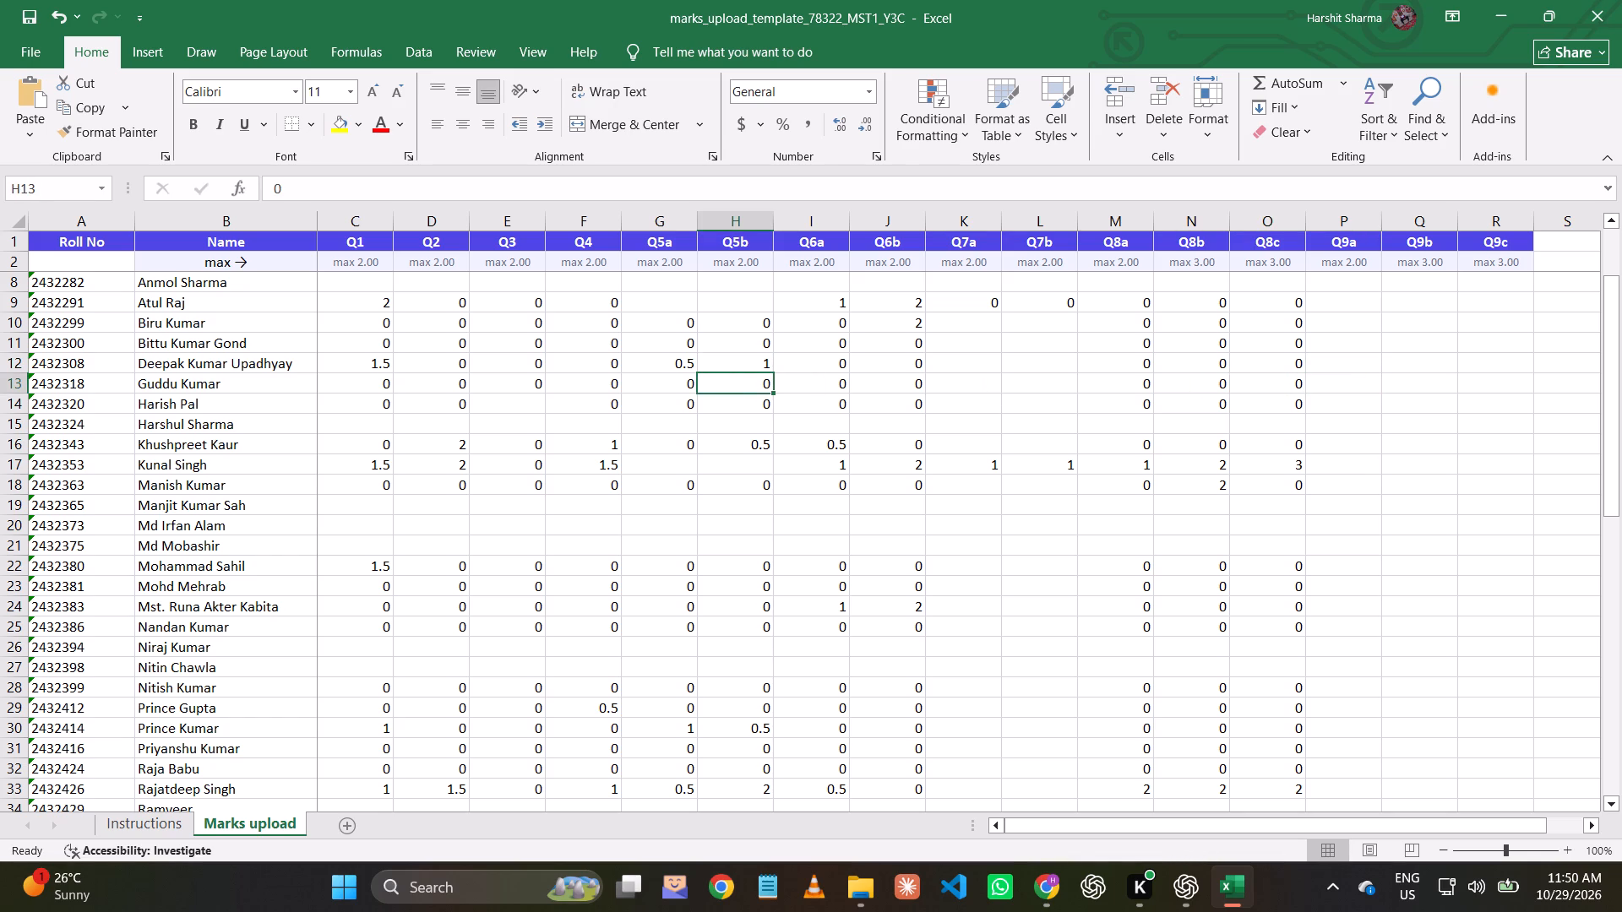
key(Down)
key(Down)
key(Left)
key(Down)
key(Down)
key(Left)
key(Left)
key(Left)
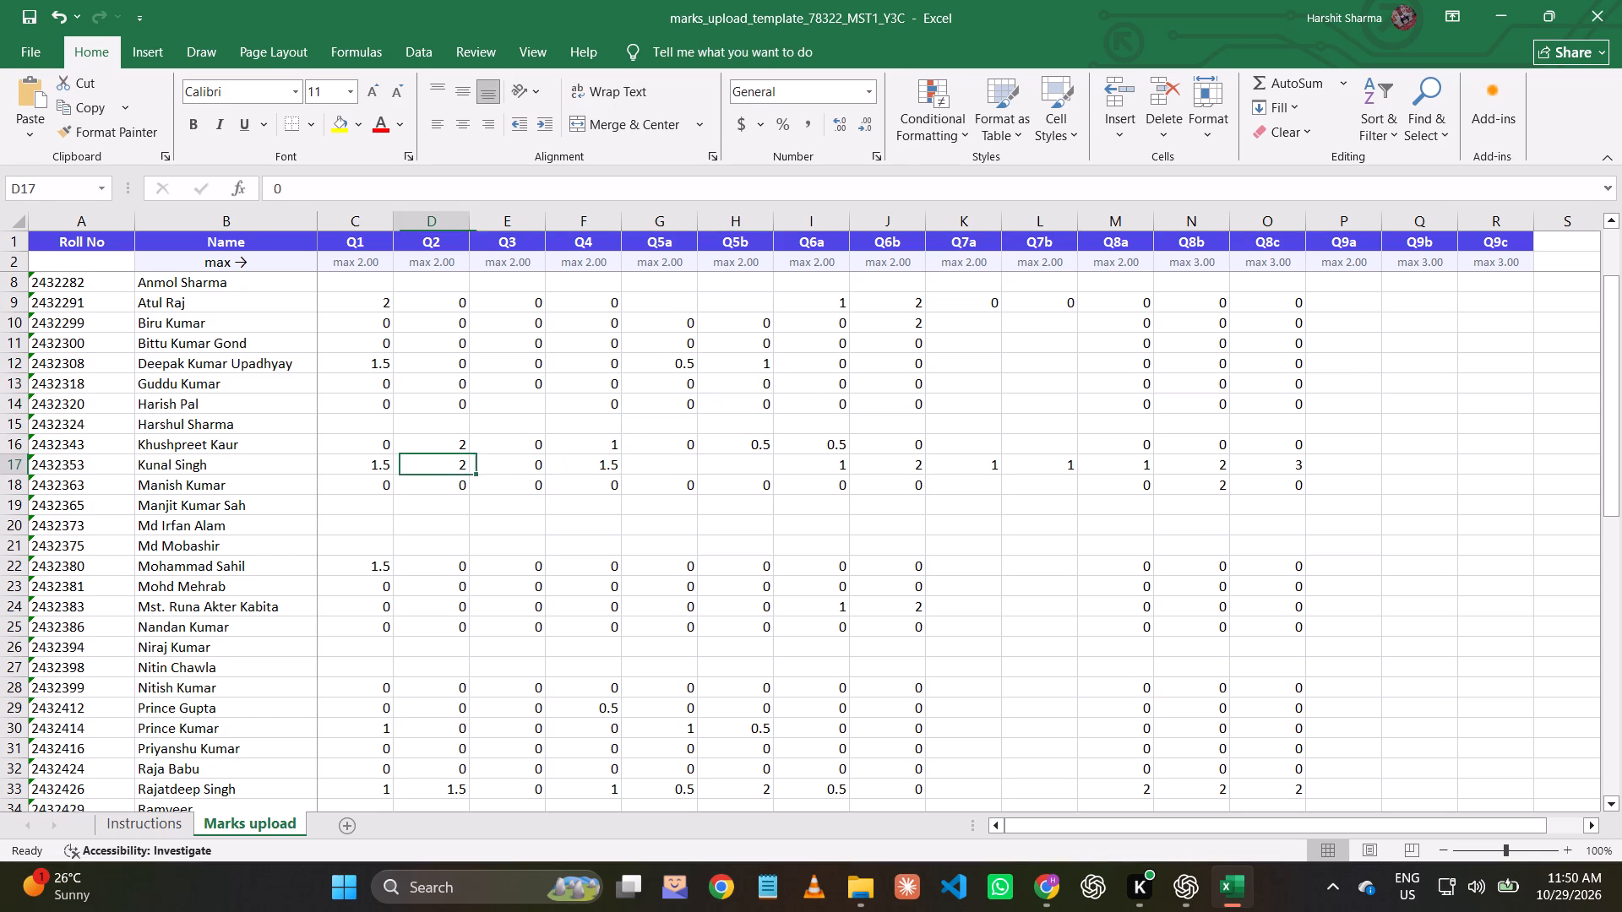
key(Down)
key(Down)
key(Down)
key(Down)
key(Left)
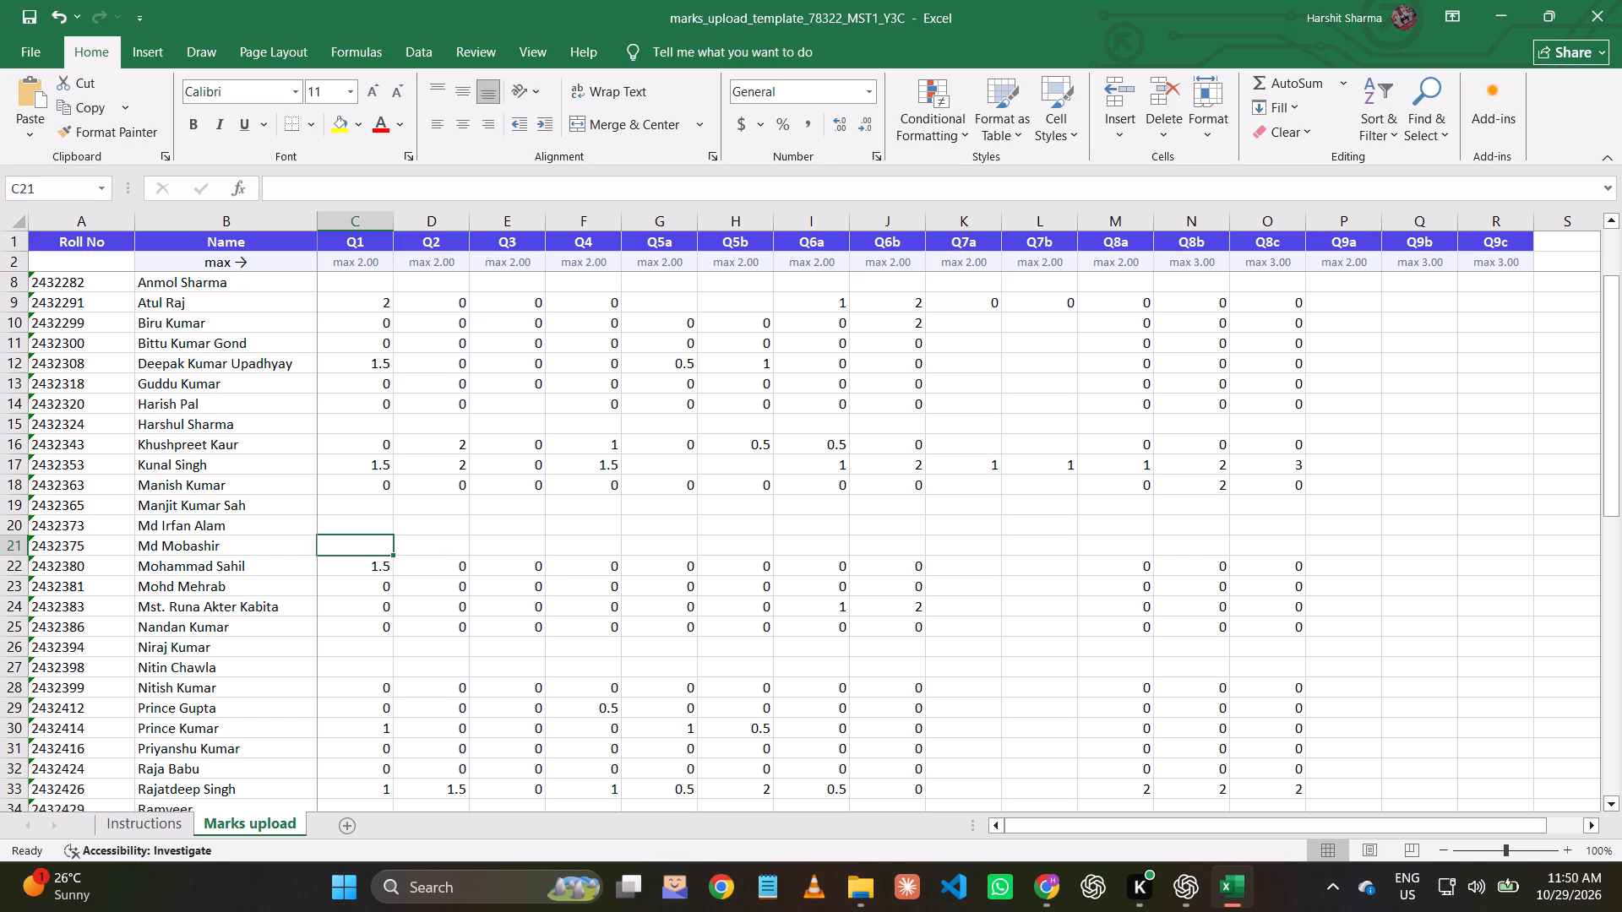
text(.5)
key(Right)
key(0)
key(Right)
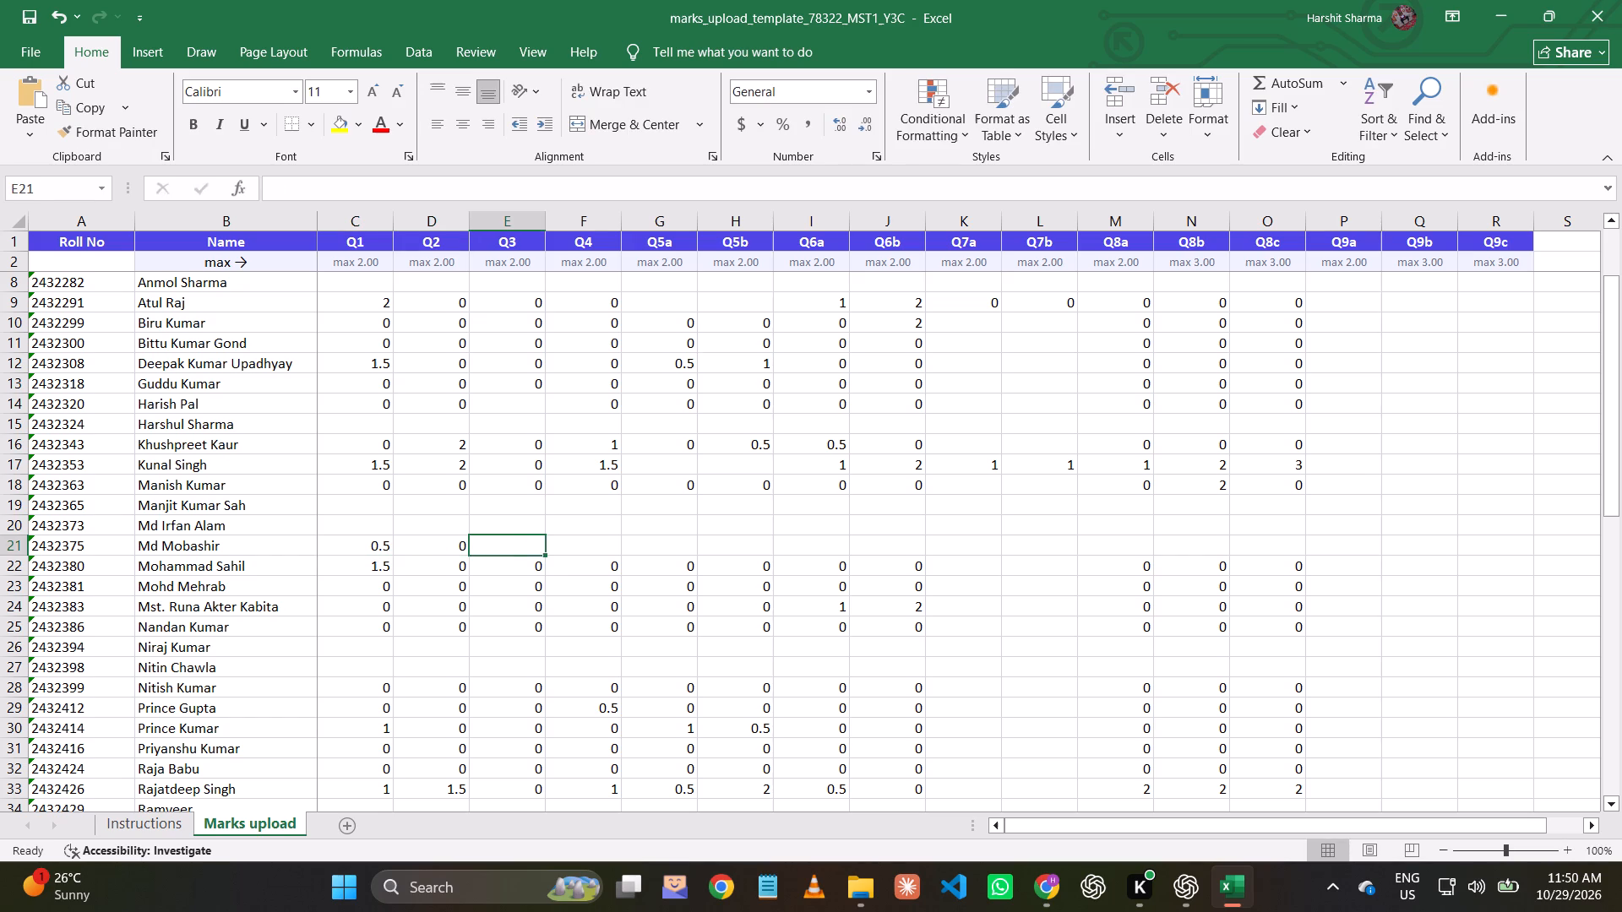
key(0)
key(Right)
key(Right)
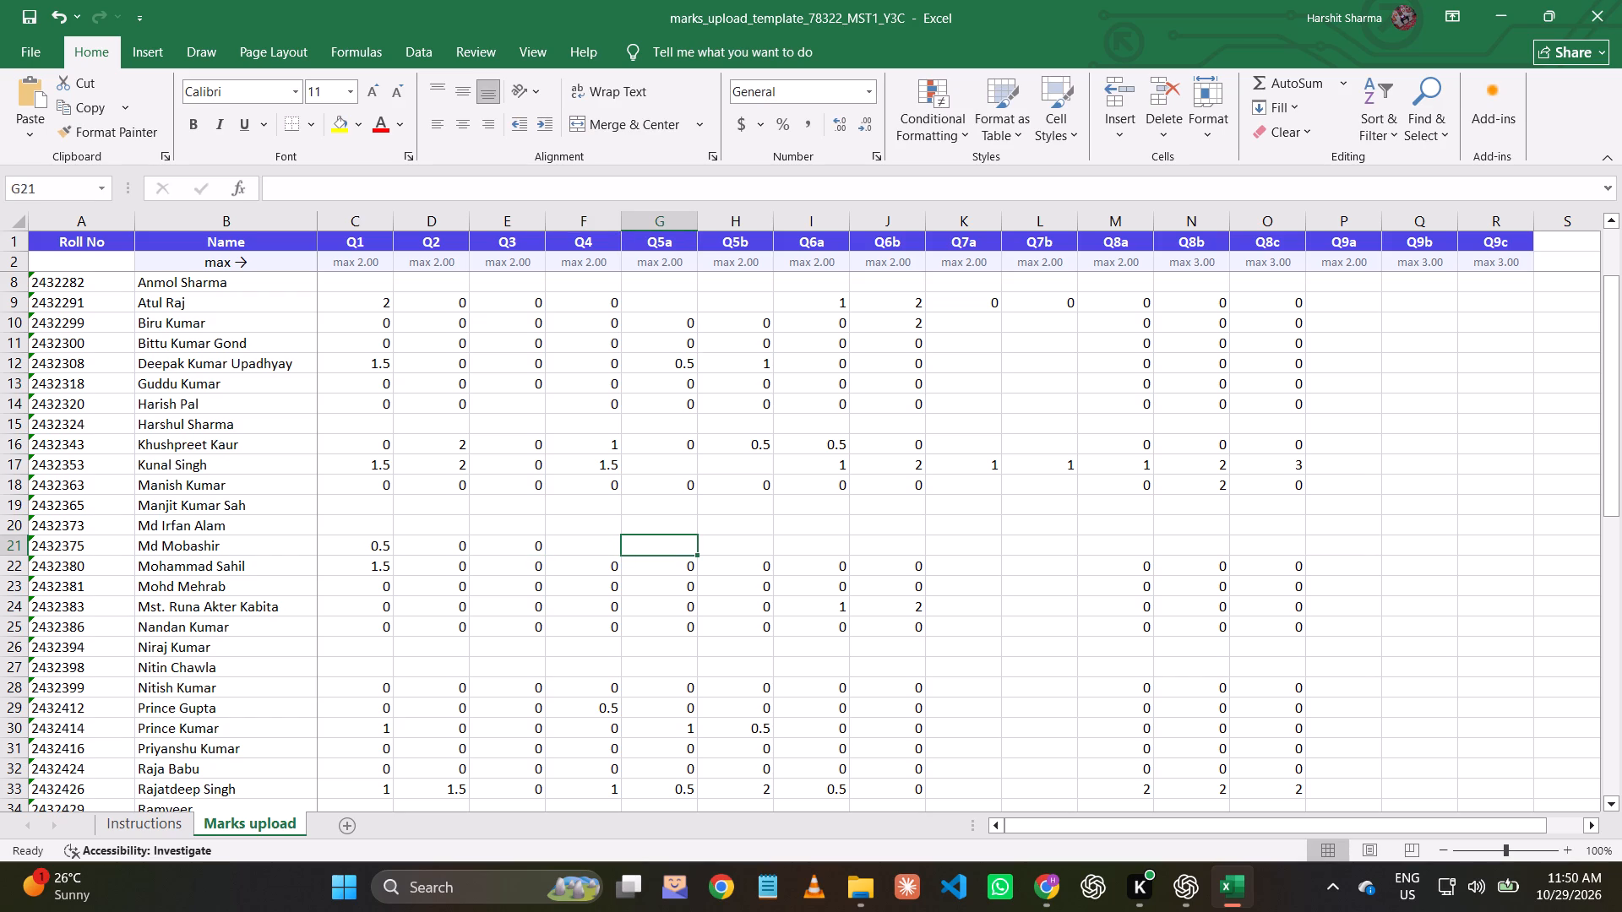
key(1)
key(Right)
key(Left)
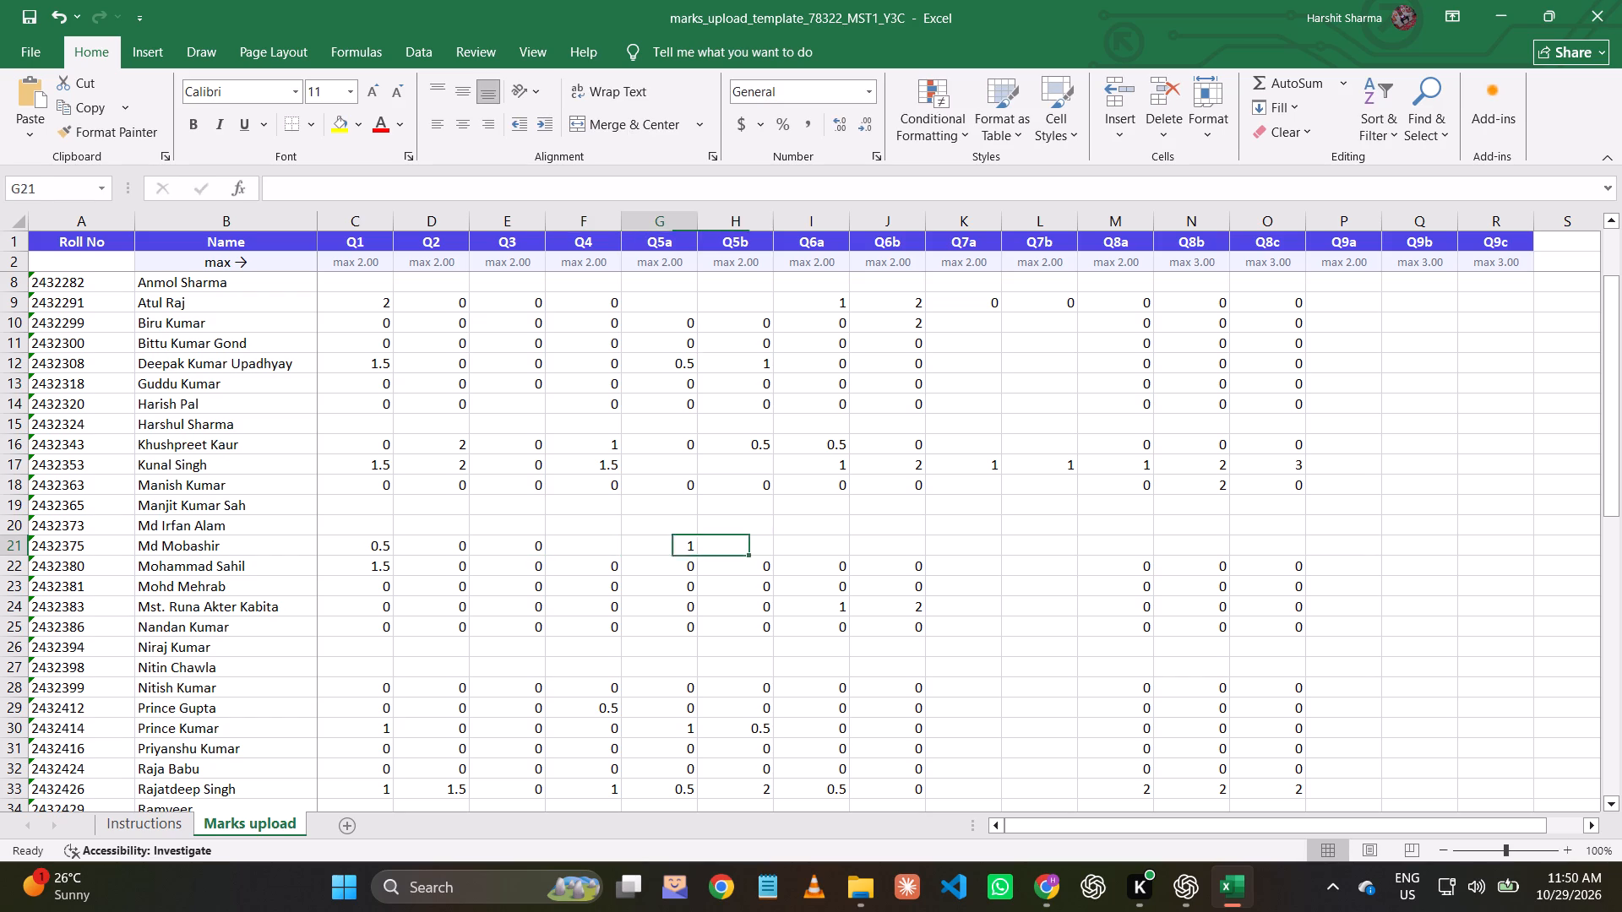
key(Left)
key(1)
key(Right)
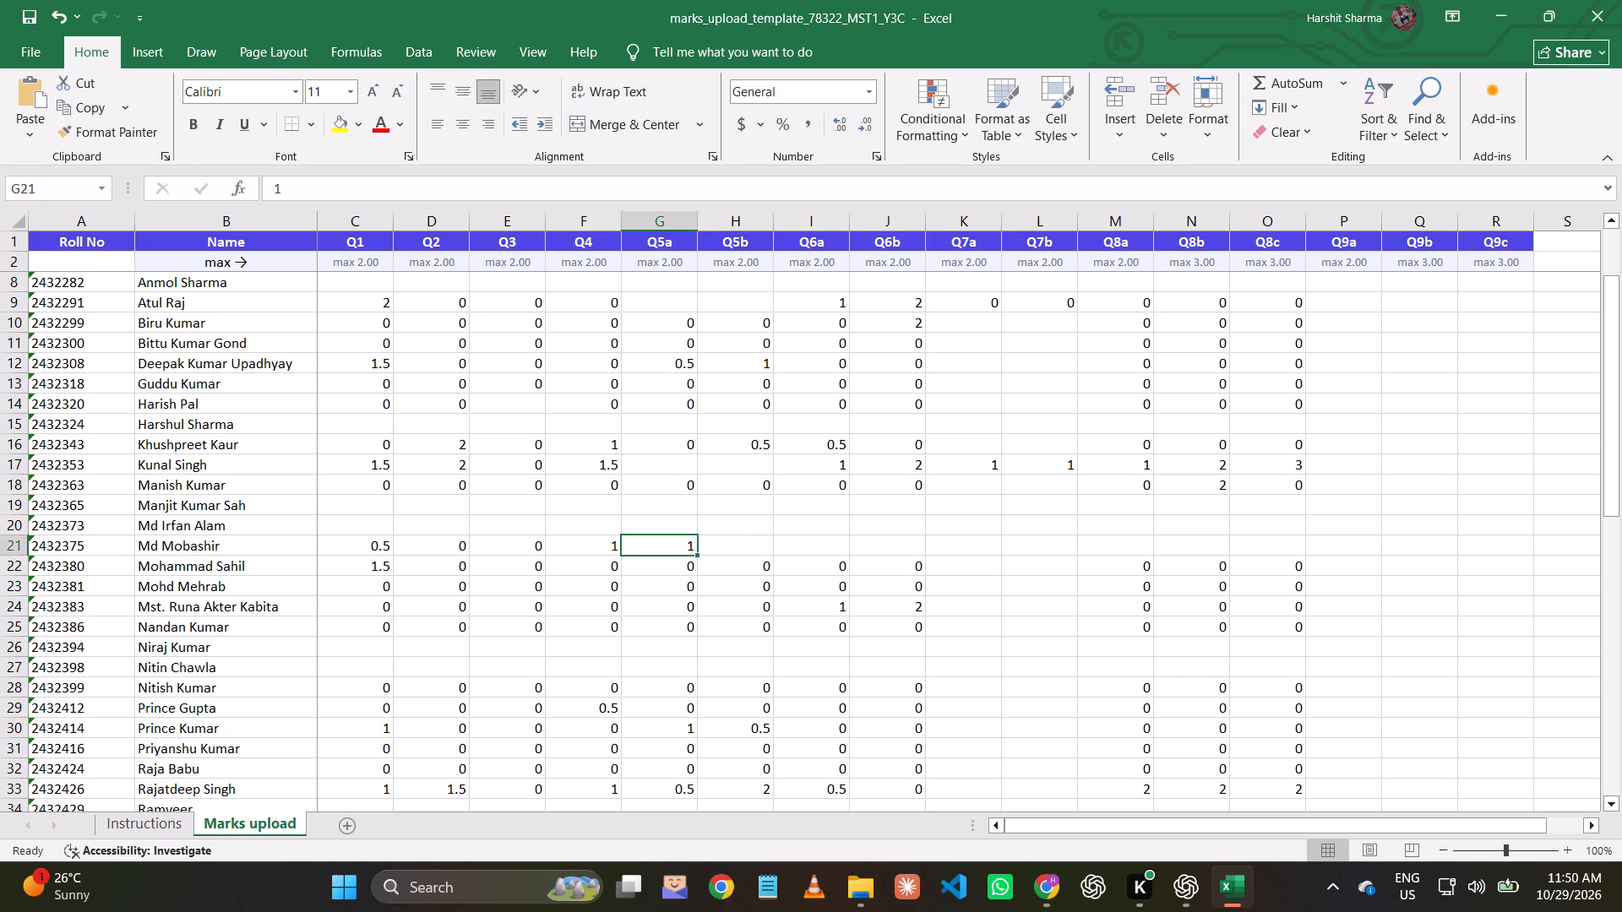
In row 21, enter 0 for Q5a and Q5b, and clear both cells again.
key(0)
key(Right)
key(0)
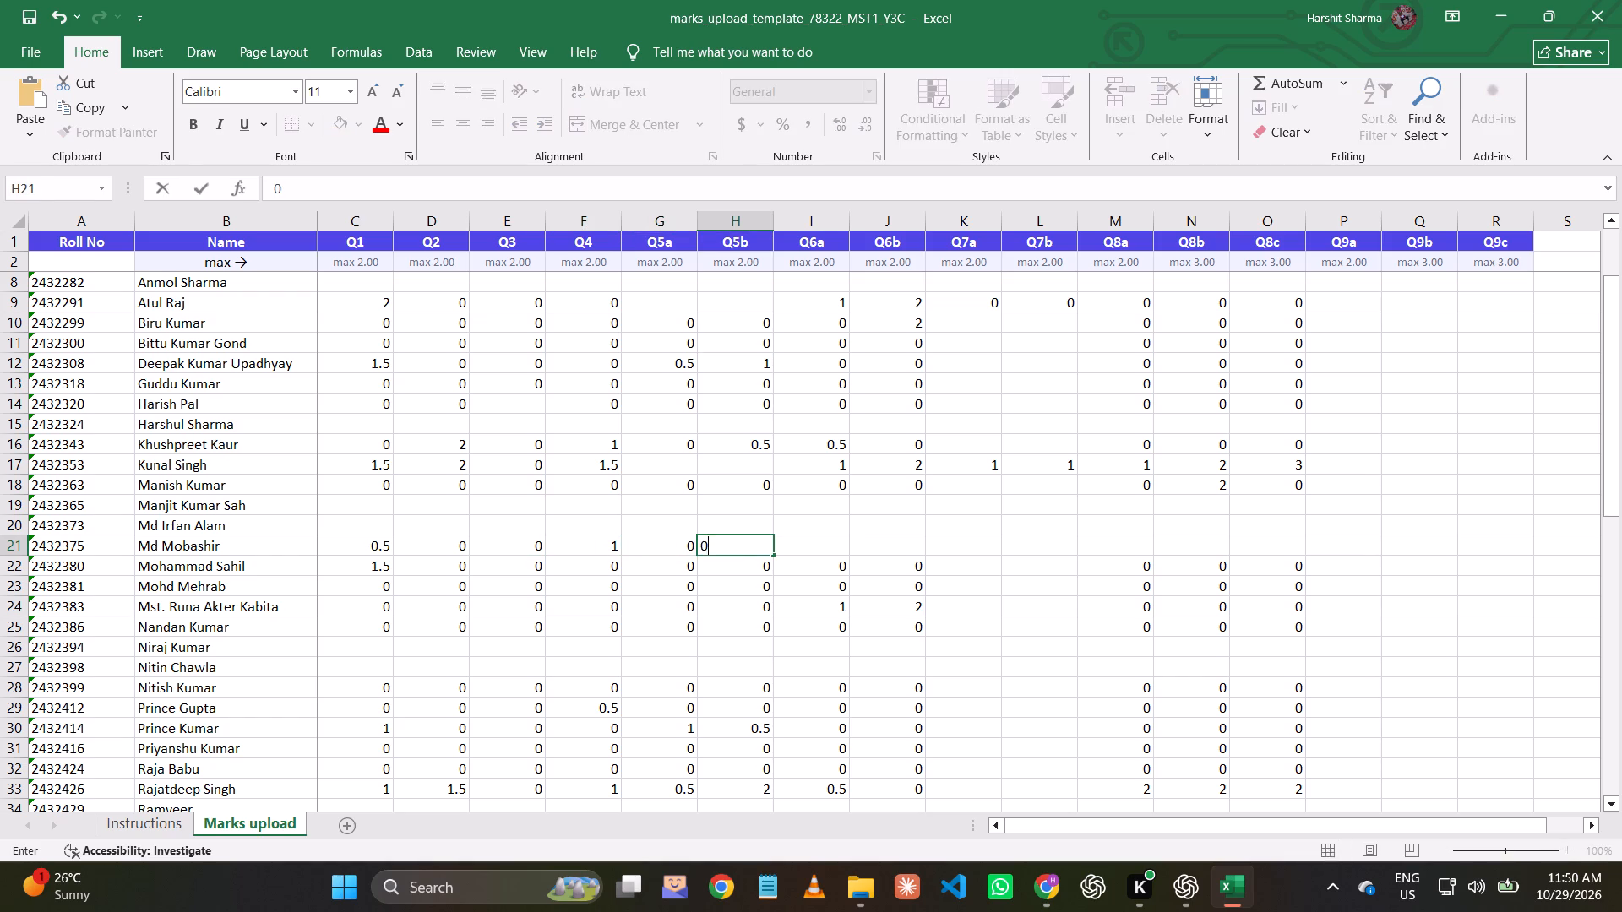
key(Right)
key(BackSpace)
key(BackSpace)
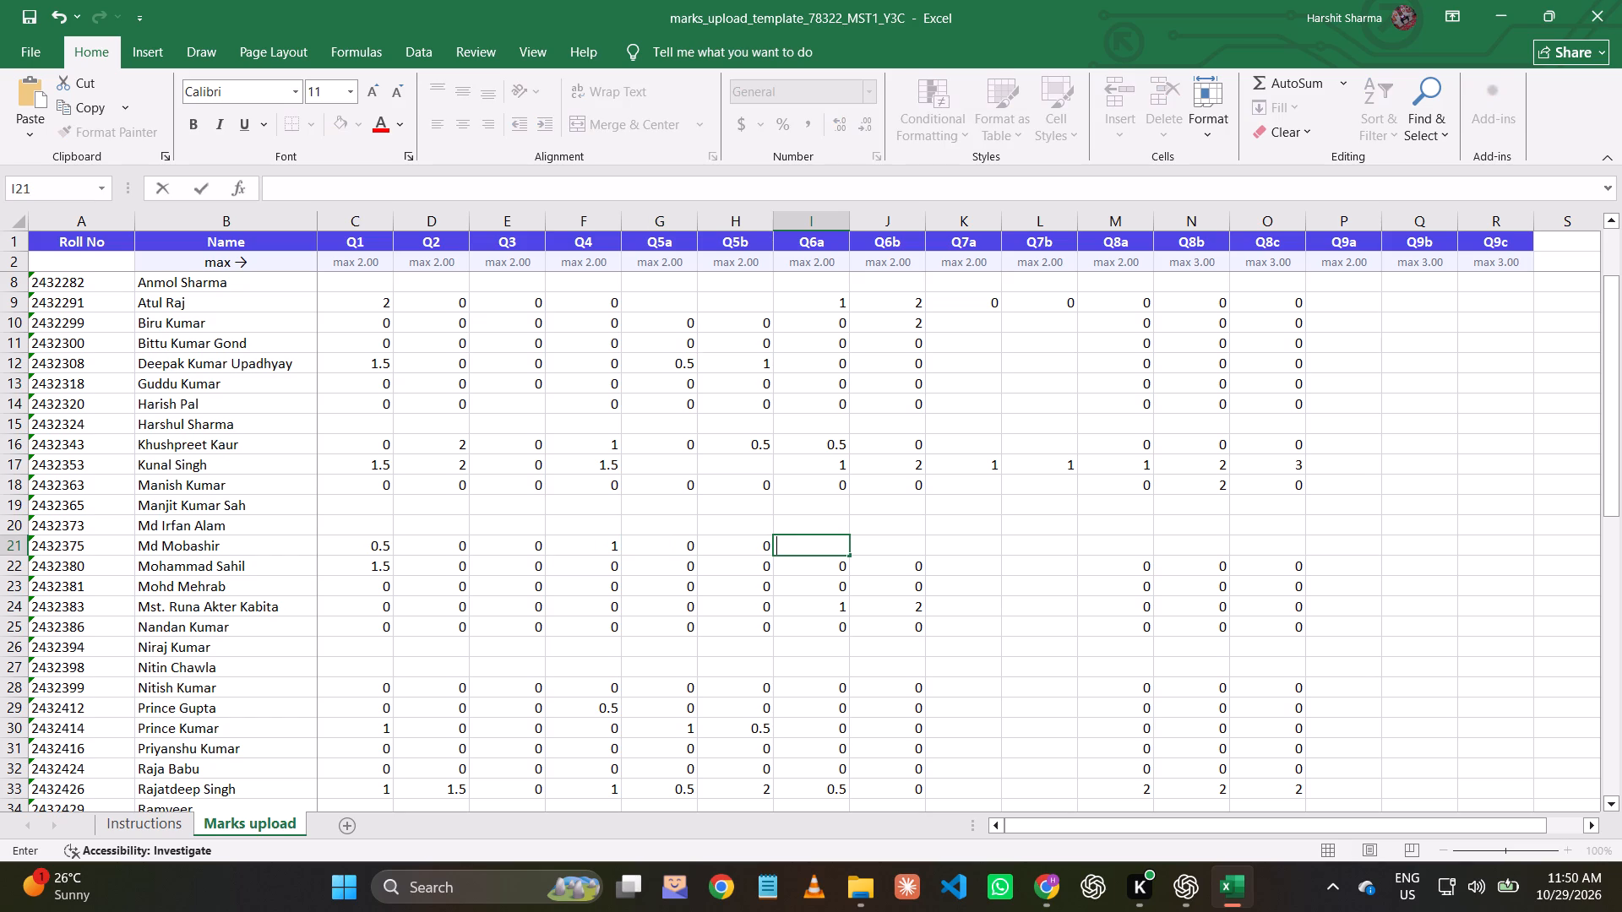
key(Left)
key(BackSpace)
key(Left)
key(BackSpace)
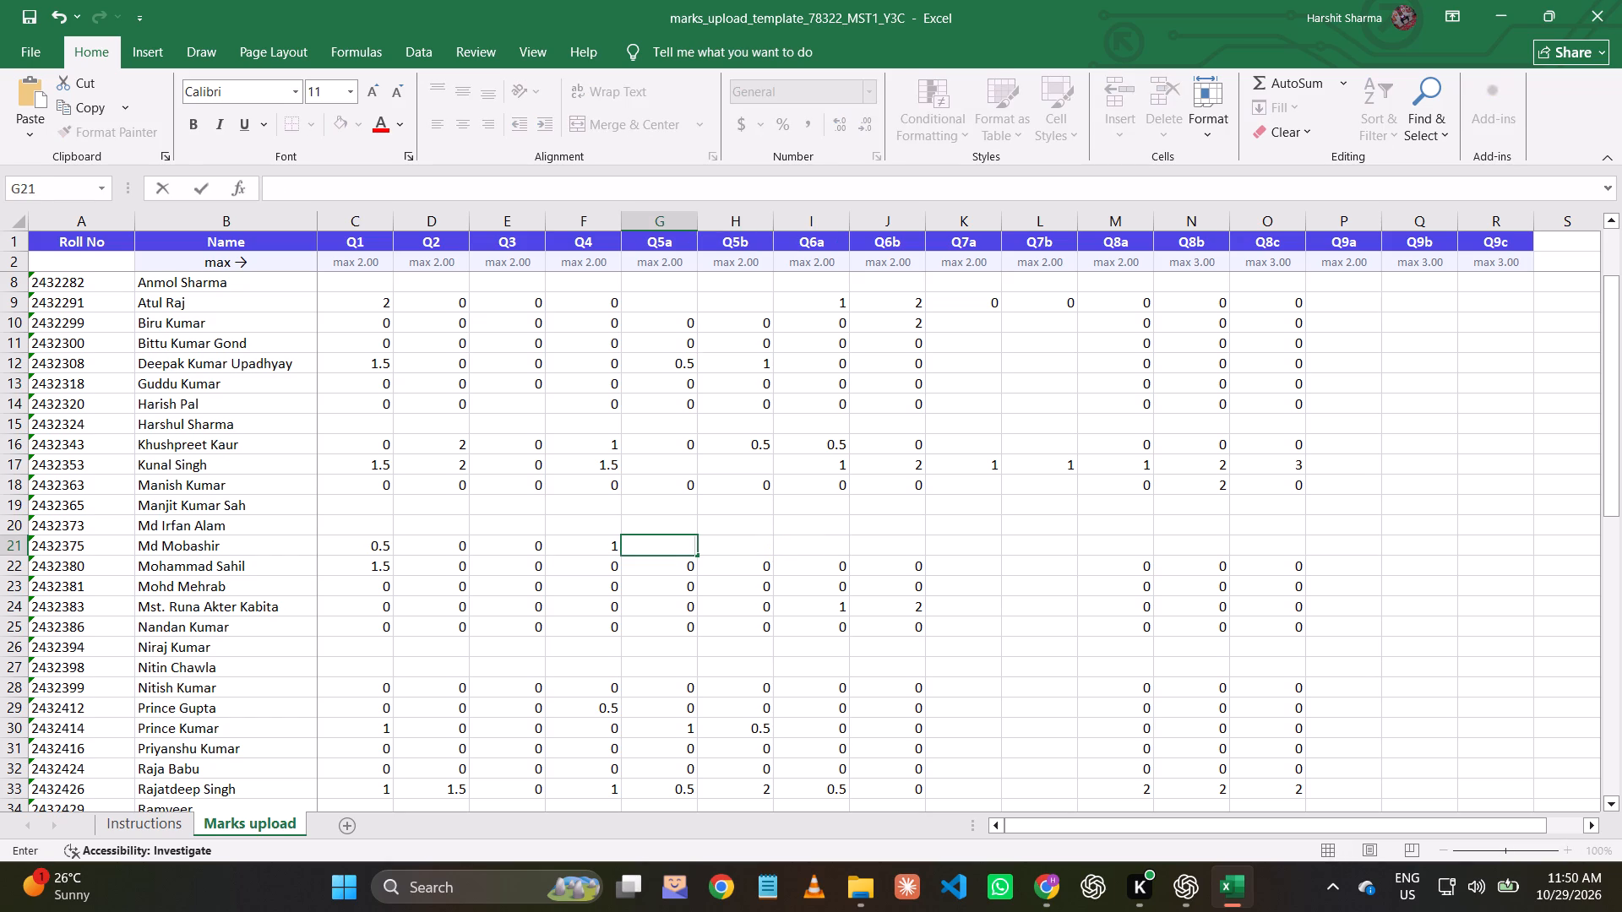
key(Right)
In row 21, leave Q5a and Q5b blank and enter 1.5 for Q6a and 0 for Q6b, Q7a and Q7b.
key(Right)
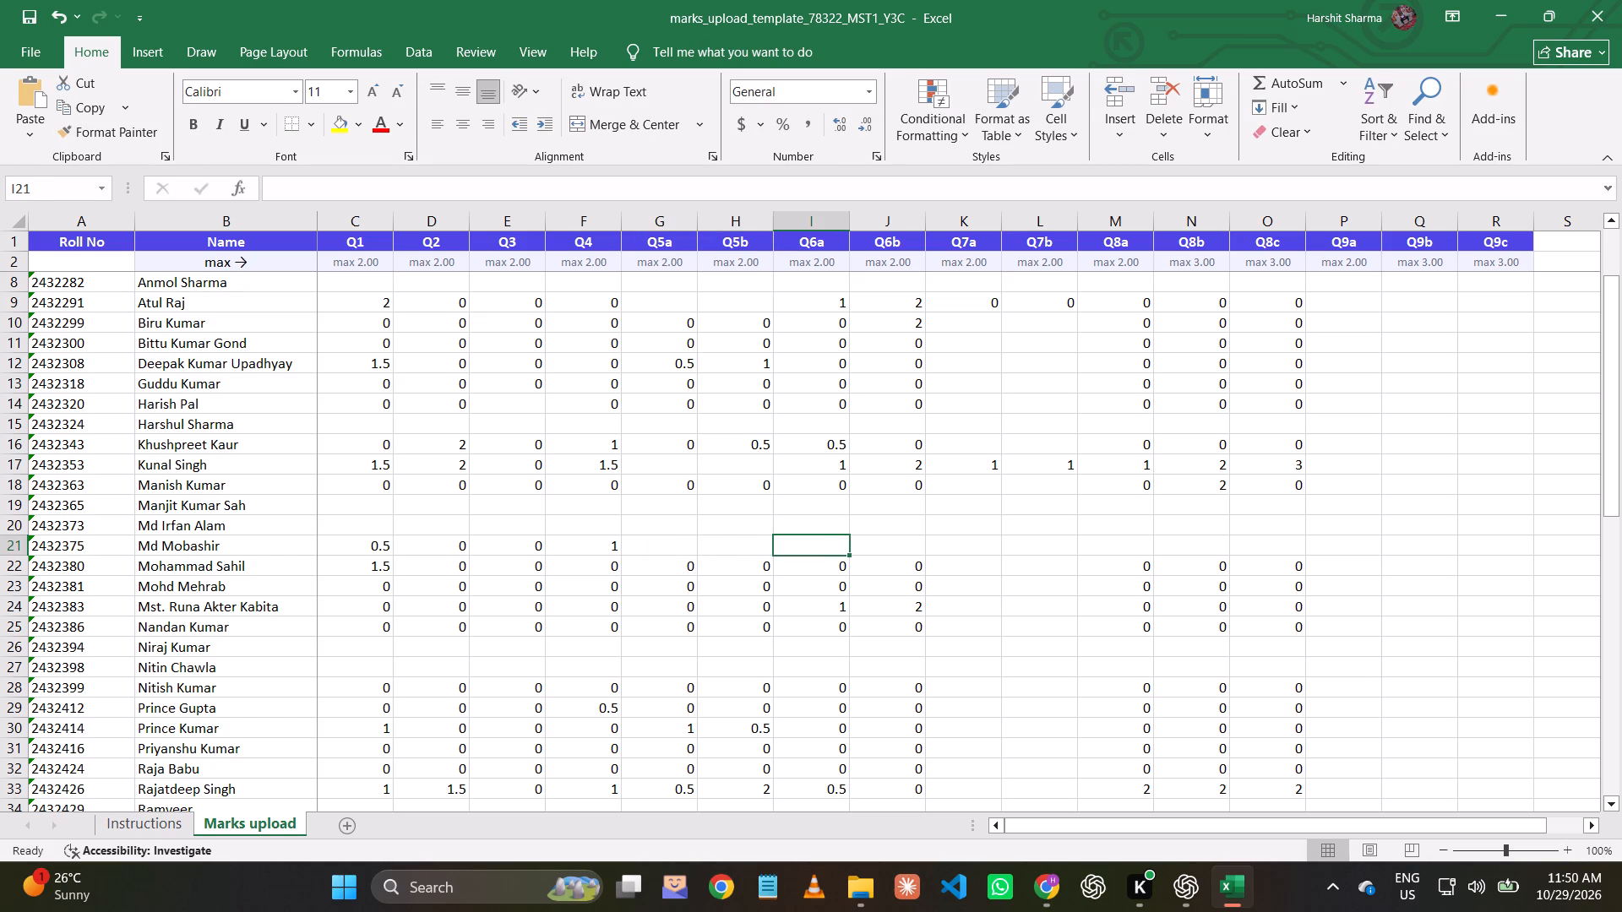
text(1.5)
key(Right)
key(0)
key(Right)
key(0)
key(Right)
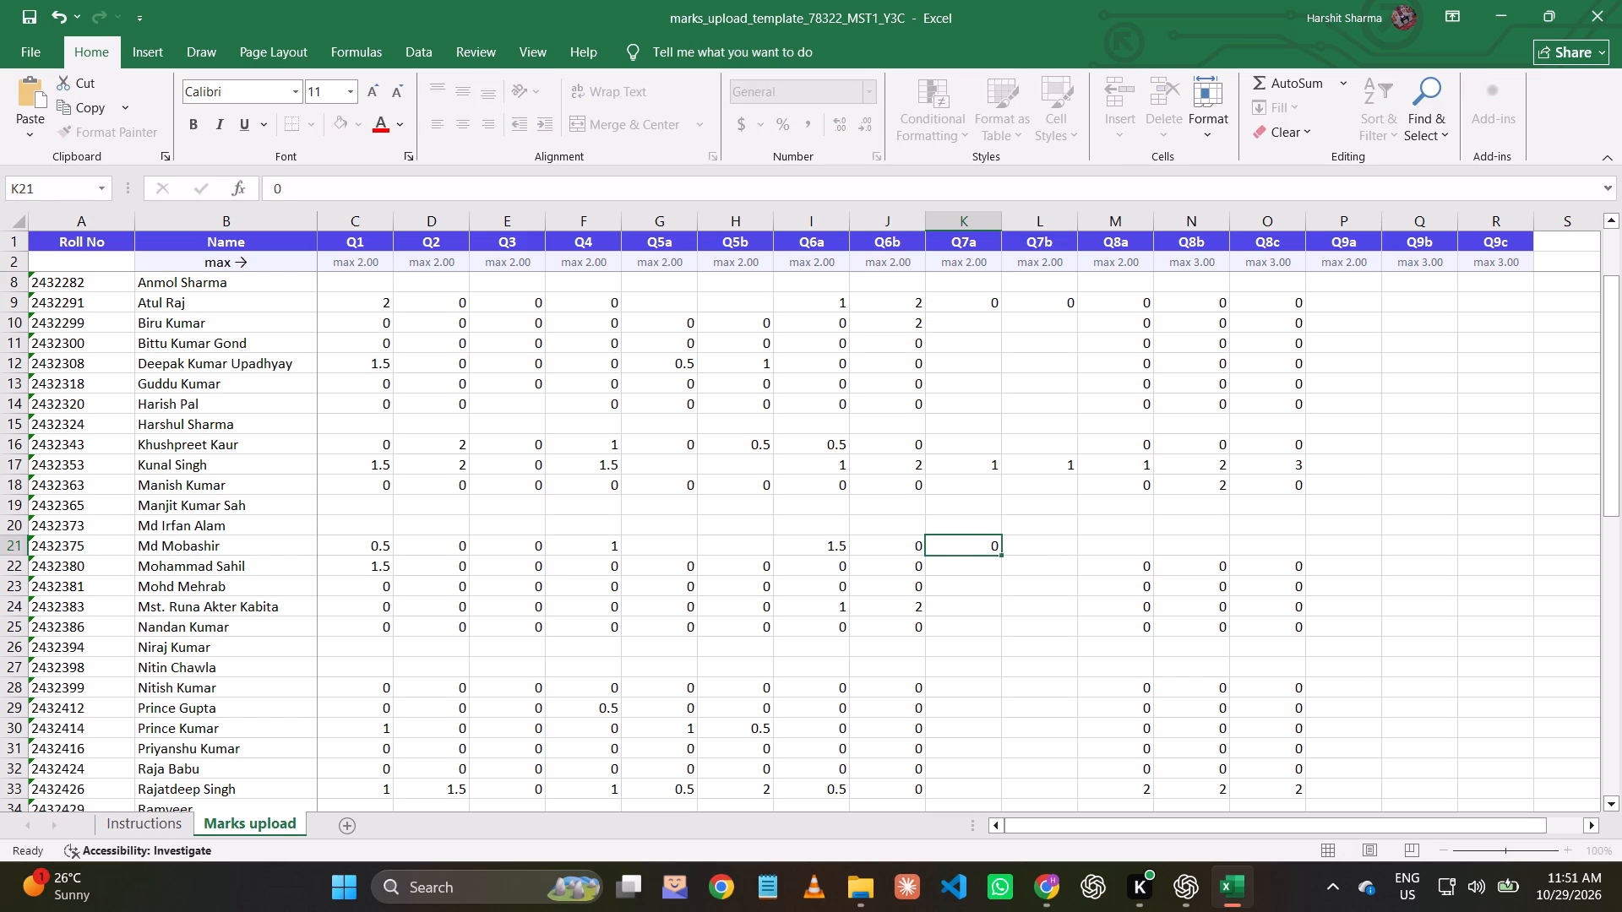
key(0)
key(Right)
key(Right)
key(Left)
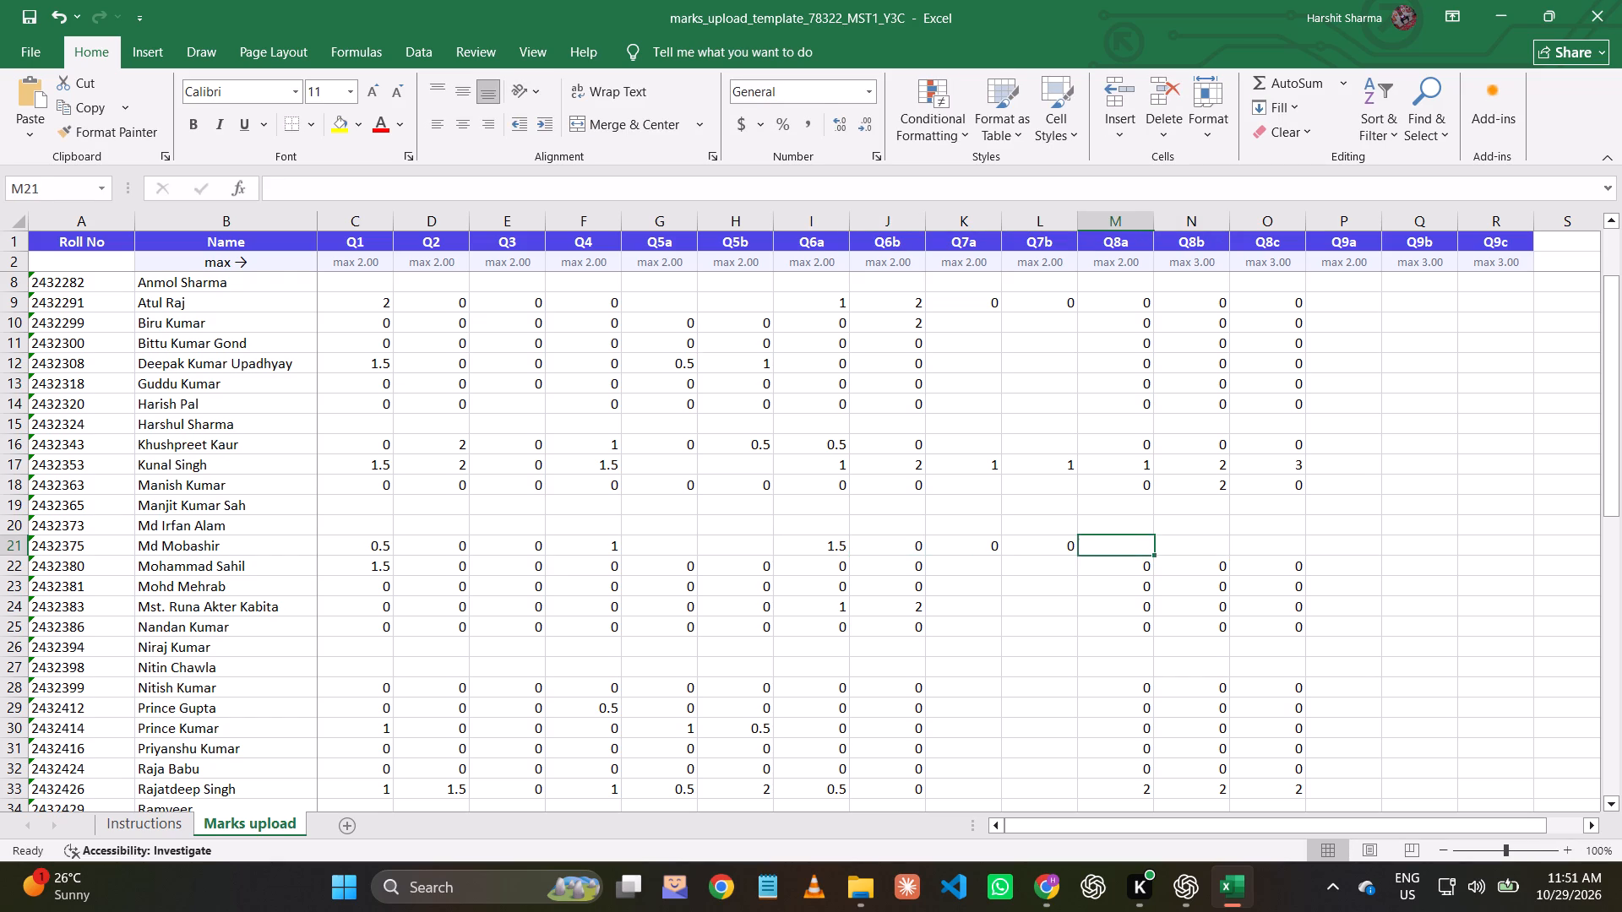
In row 21, enter 0 for each of Q8a, Q8b and Q8c.
key(0)
key(Right)
key(0)
key(Right)
key(0)
key(Right)
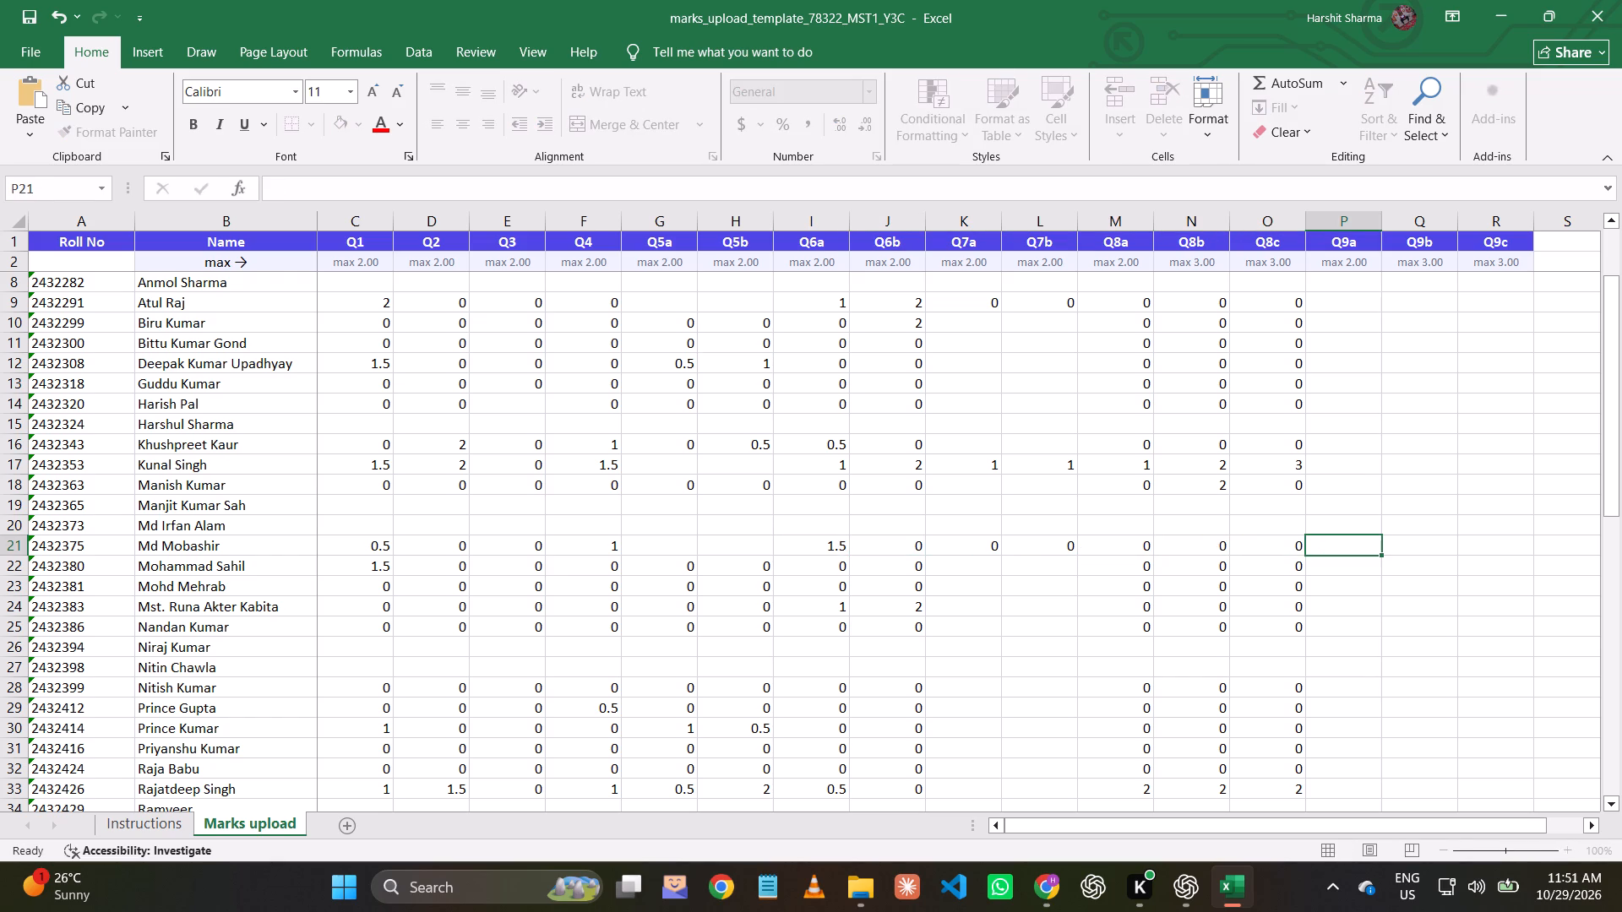
Save the marks workbook with the row 21 entries.
key(ctrl+s)
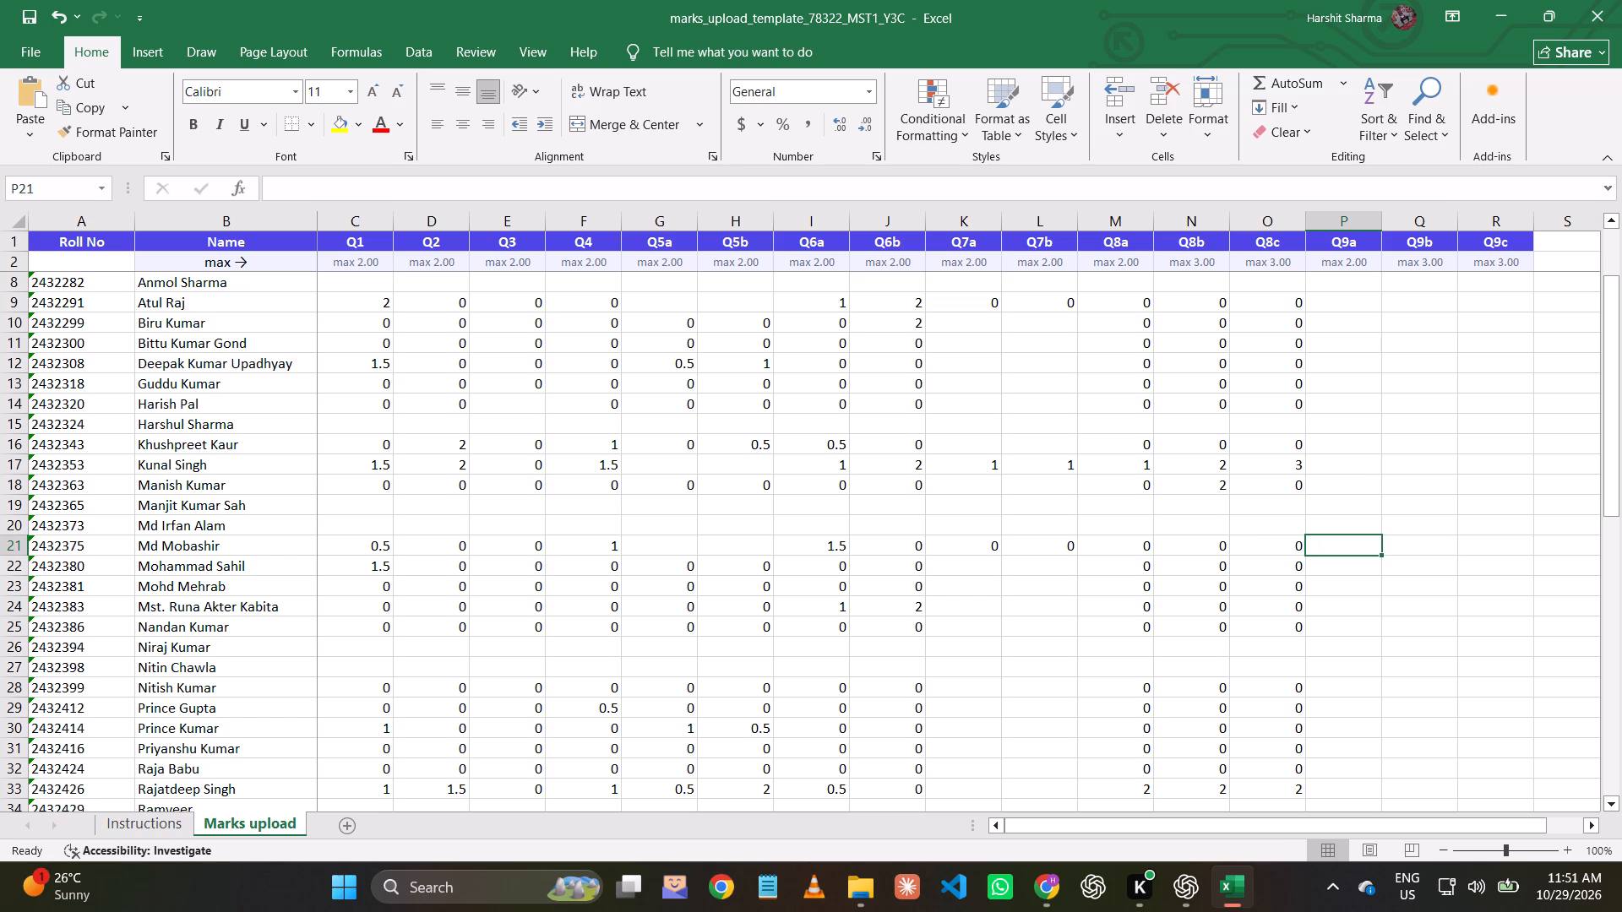
In row 61, enter 0.5 for Q1, 0 for Q2, 0.5 for Q3 and 1 for Q4.
key(Down)
key(Left)
key(Left)
key(Left)
key(Left)
key(Left)
key(Left)
key(Left)
key(Left)
key(Left)
key(Down)
key(Down)
key(Down)
key(Down)
key(Down)
key(Down)
key(Down)
key(Down)
key(Down)
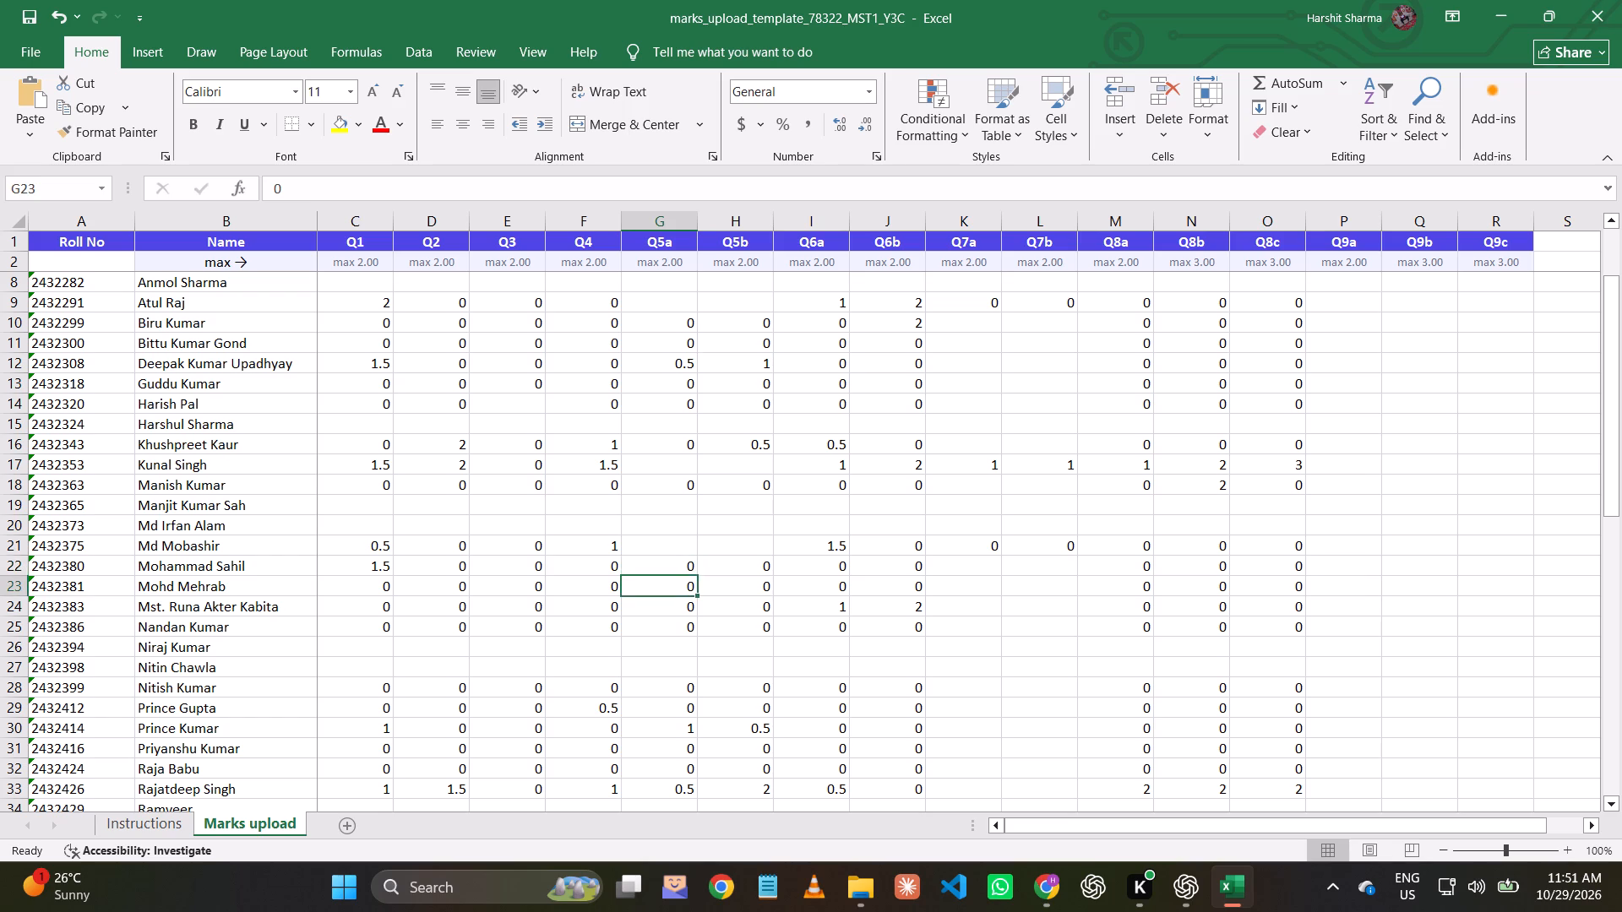
key(Down)
key(Down)
key(Down)
key(Down)
key(Down)
key(Down)
key(Down)
key(Down)
key(Down)
key(Down)
key(Down)
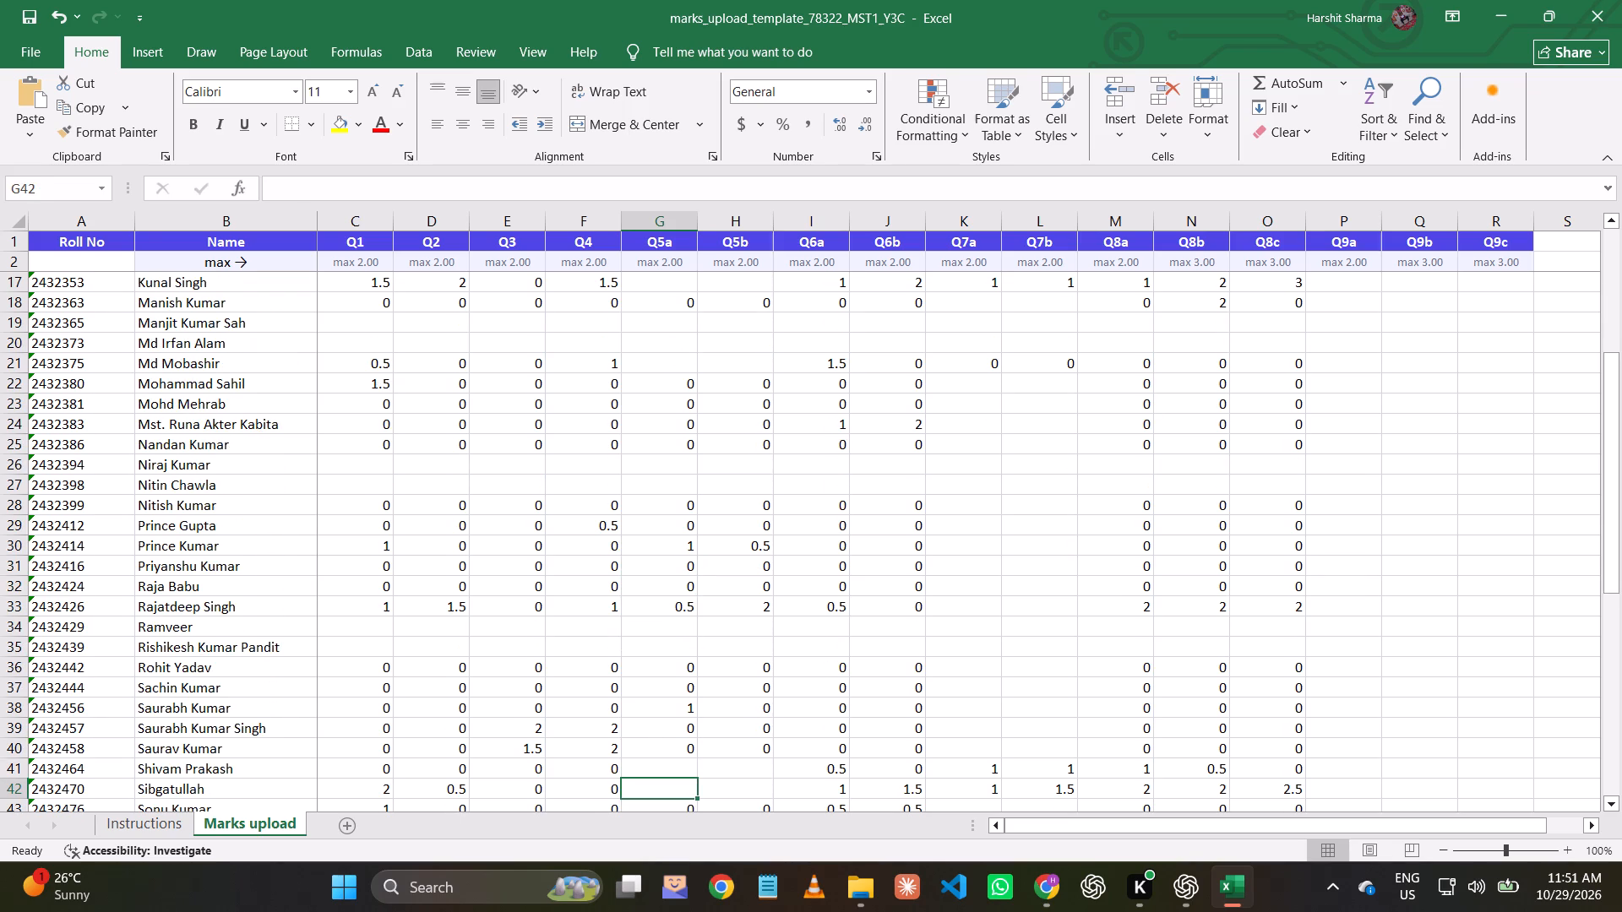
key(Left)
key(Left)
key(Left)
key(Left)
key(Down)
key(Down)
key(Down)
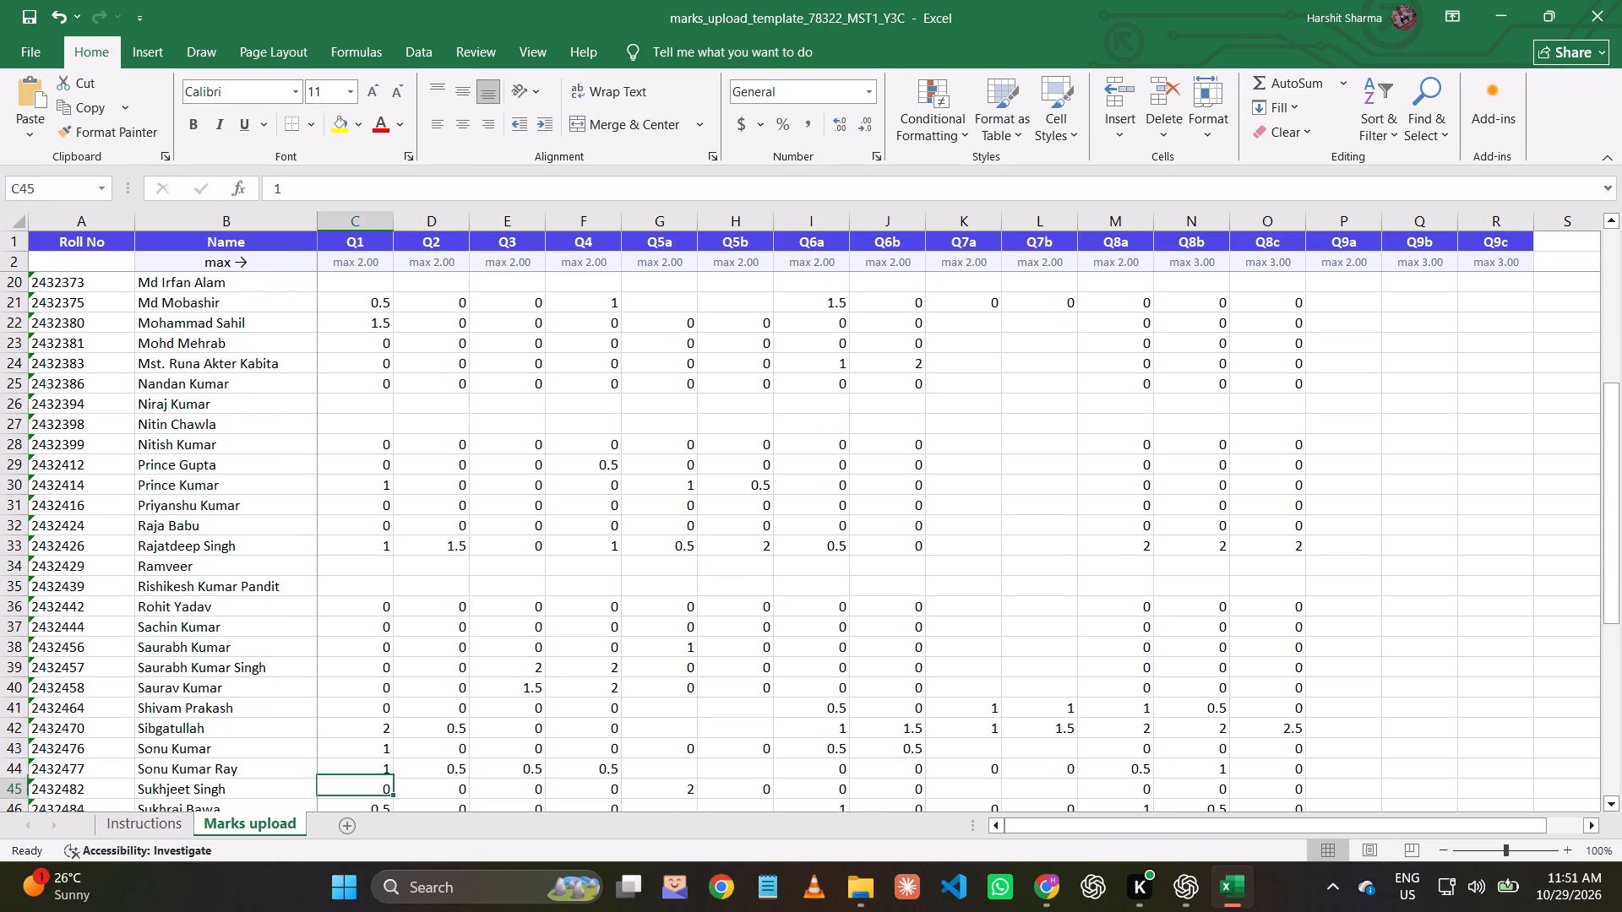
key(Down)
key(Down)
key(Down)
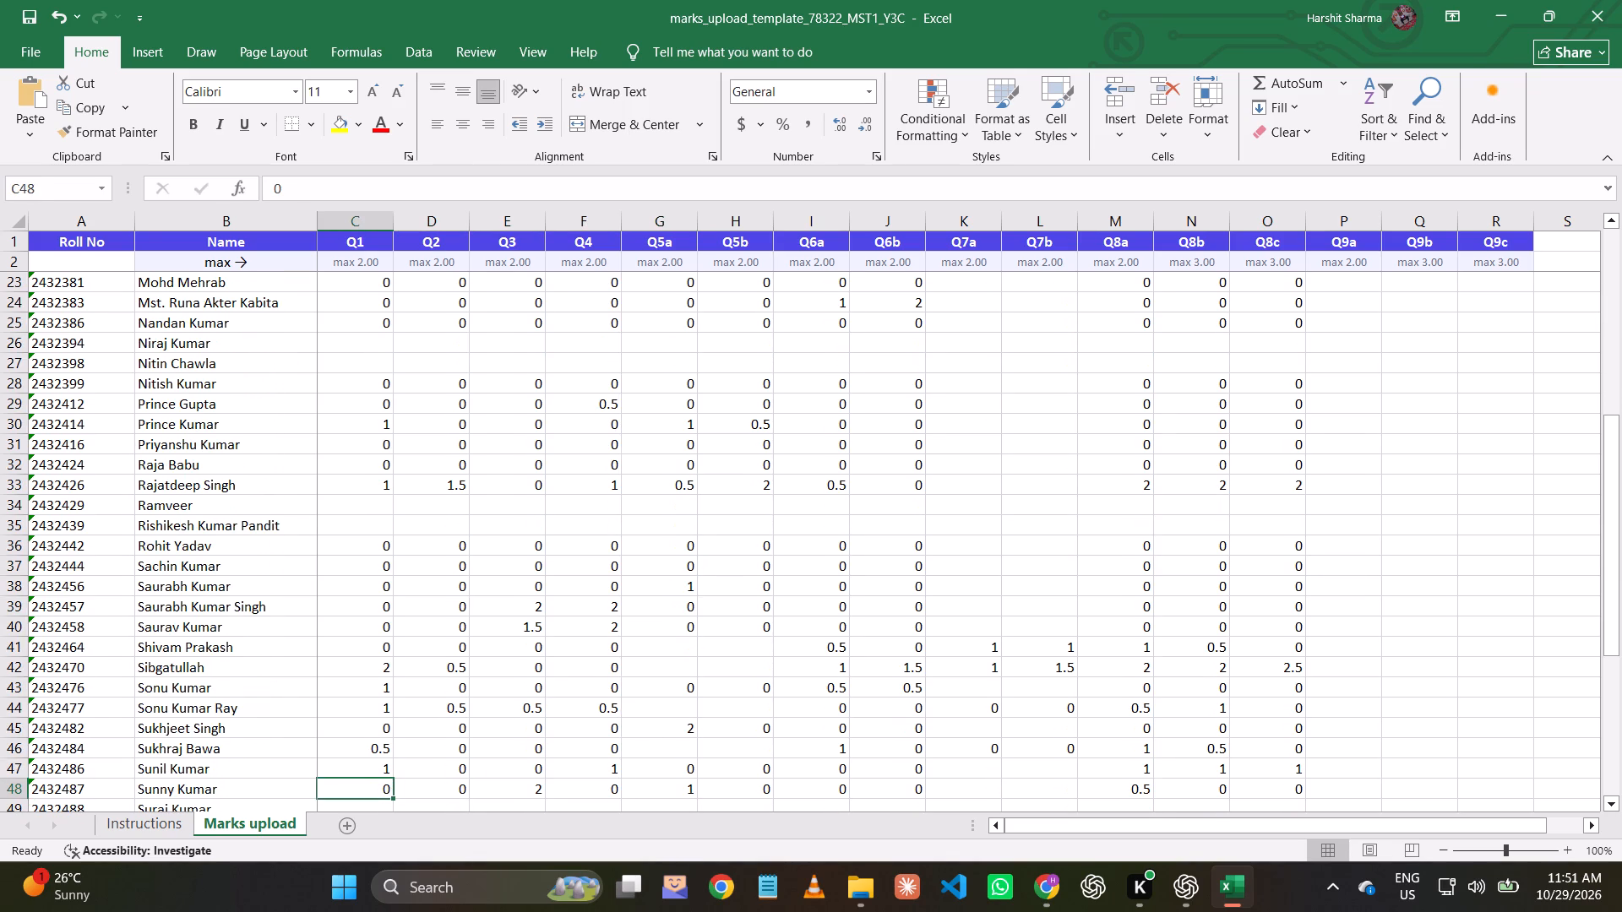
key(Down)
key(Down)
key(Down)
key(Down)
key(Down)
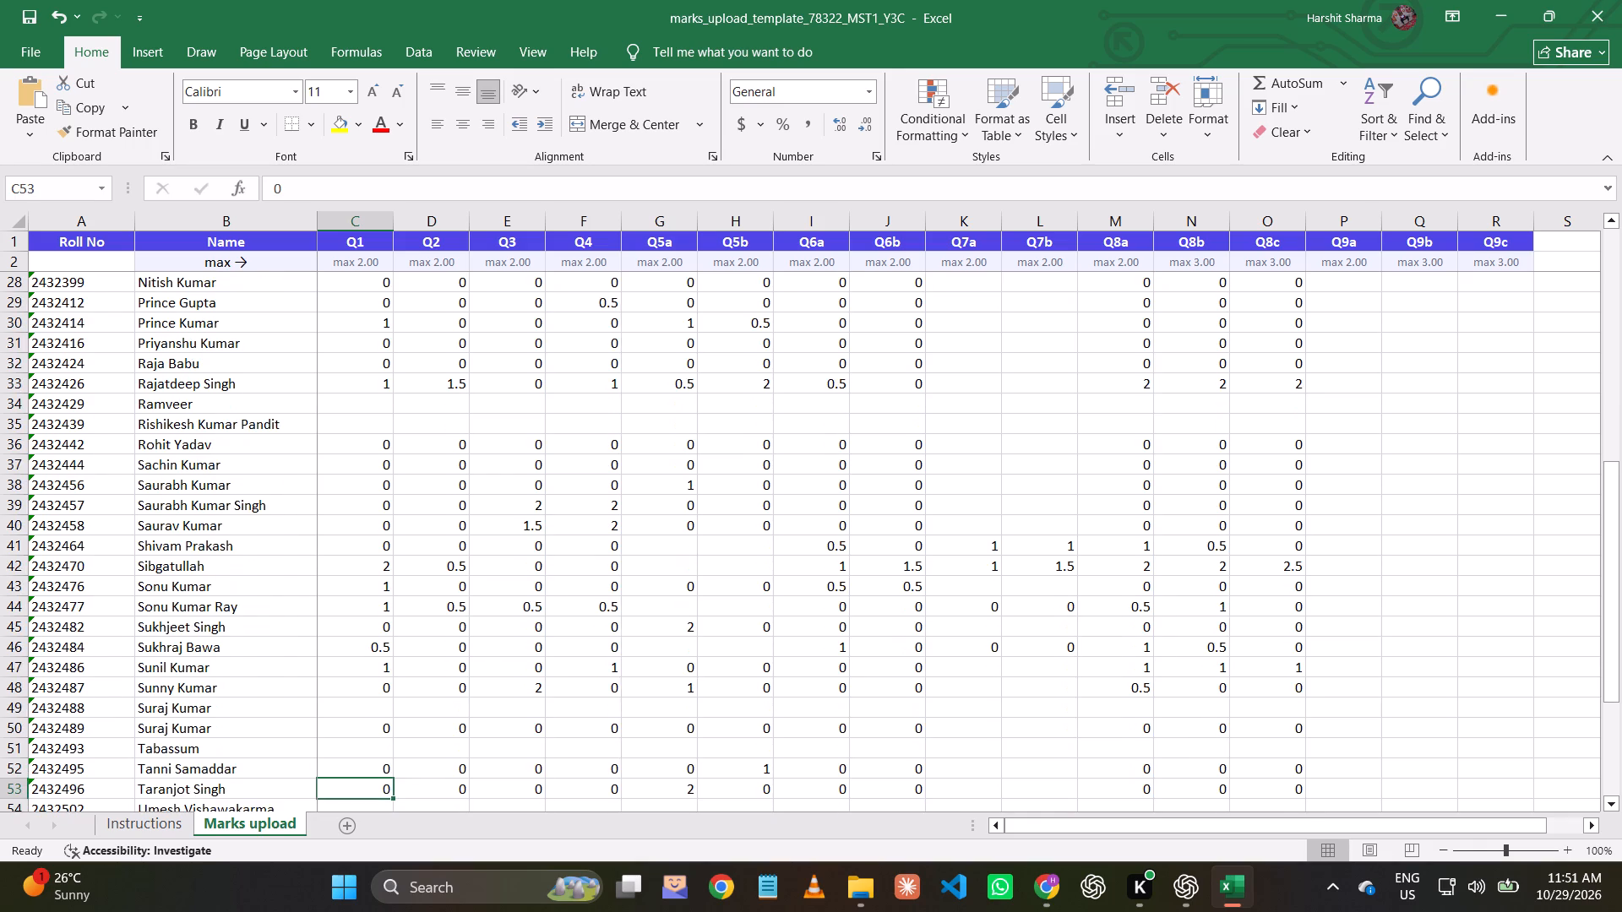
key(Down)
key(Down)
key(Down)
key(Down)
key(Down)
key(Down)
key(Down)
key(Down)
key(Down)
key(Up)
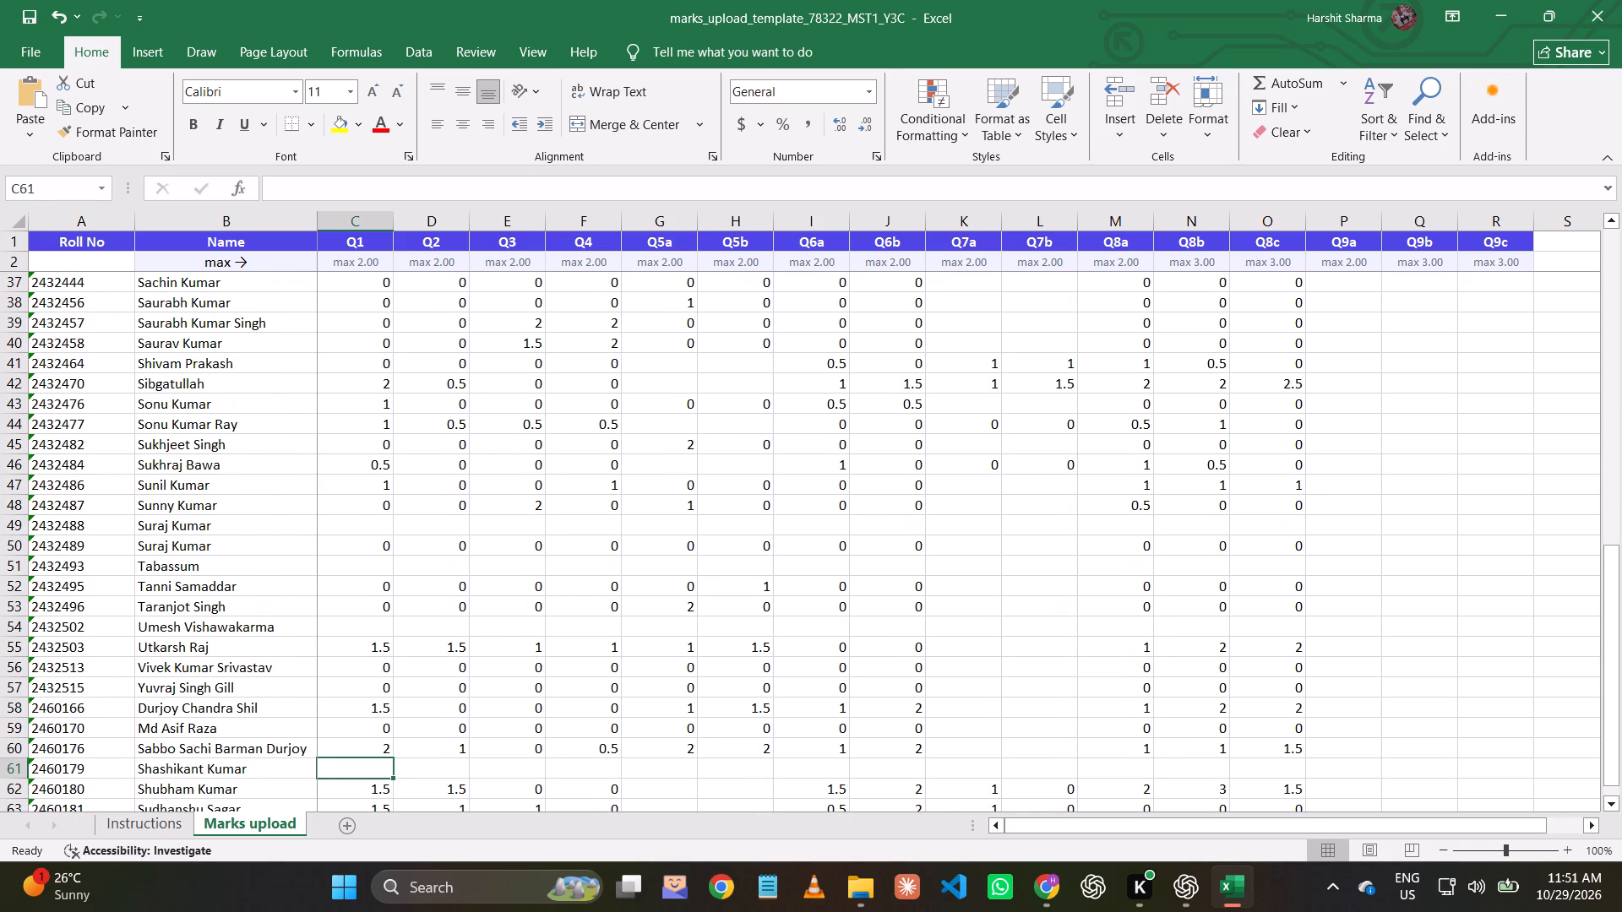
text(.5)
key(Right)
key(0)
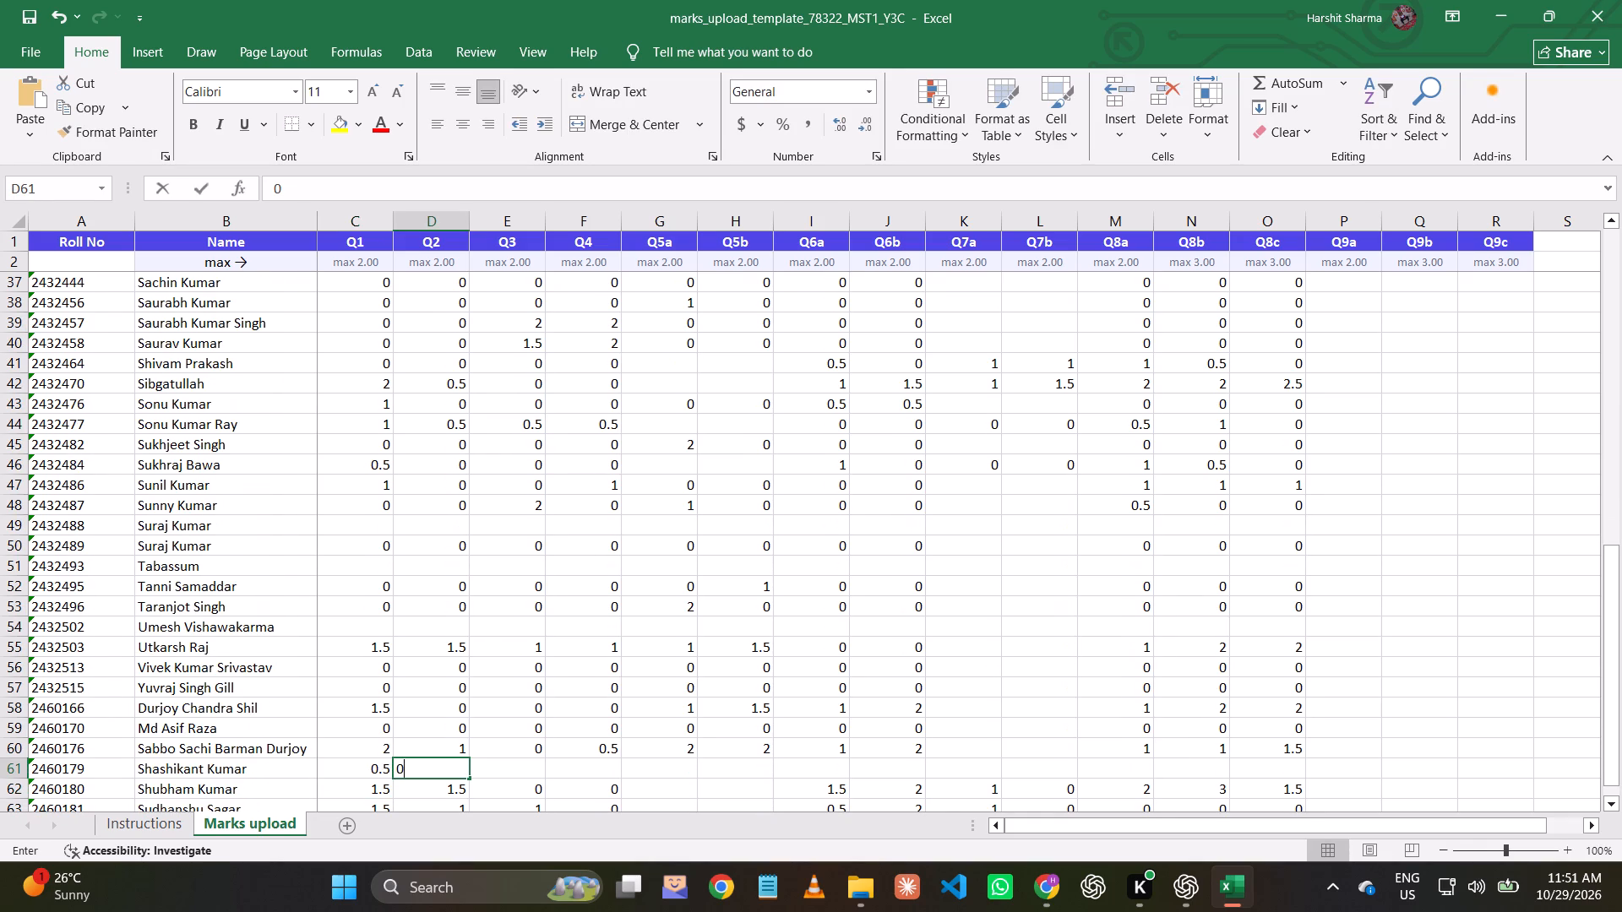
key(Right)
text(.5)
key(Right)
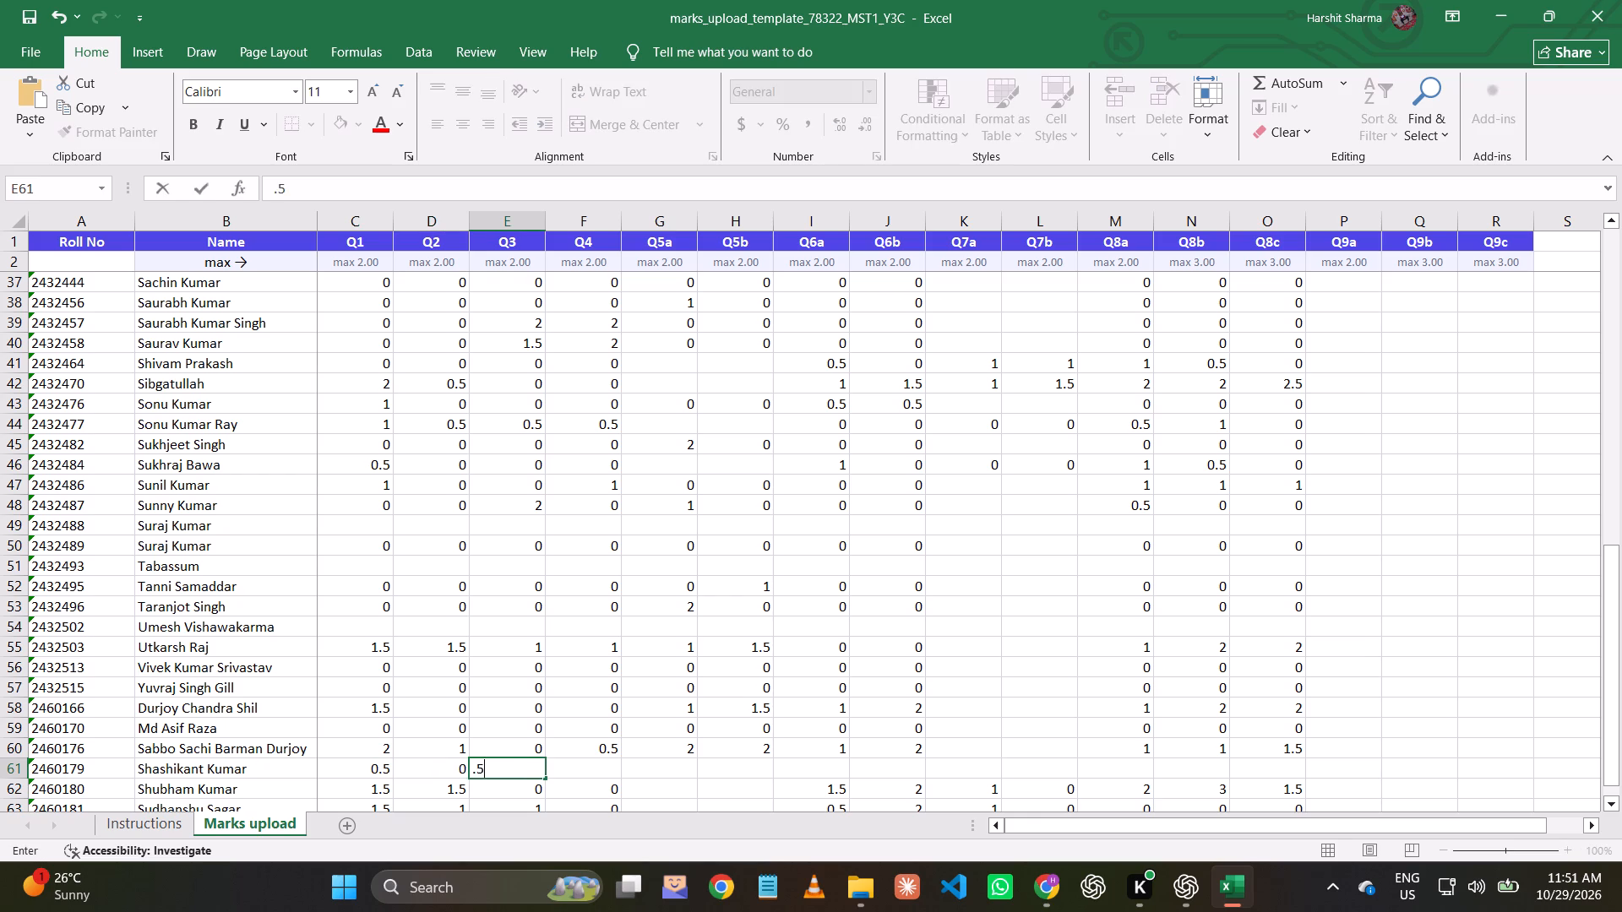
key(1)
key(Right)
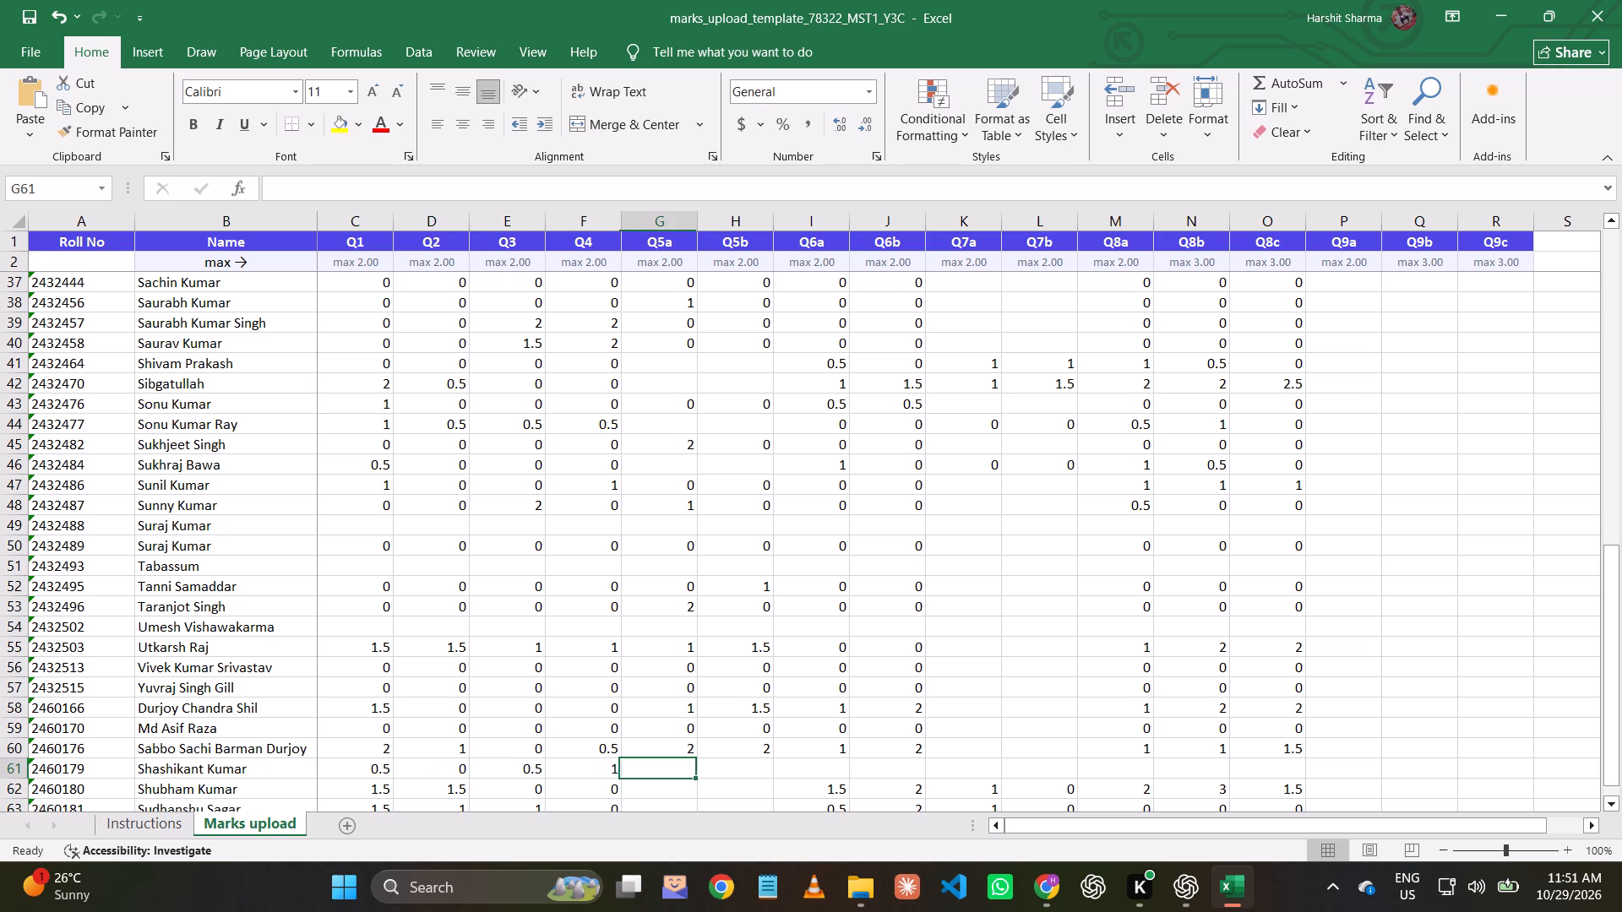
In row 61, leave Q5a and Q5b blank and enter 1 for Q6a, Q6b and Q7a, and 1.5 for Q7b.
key(Right)
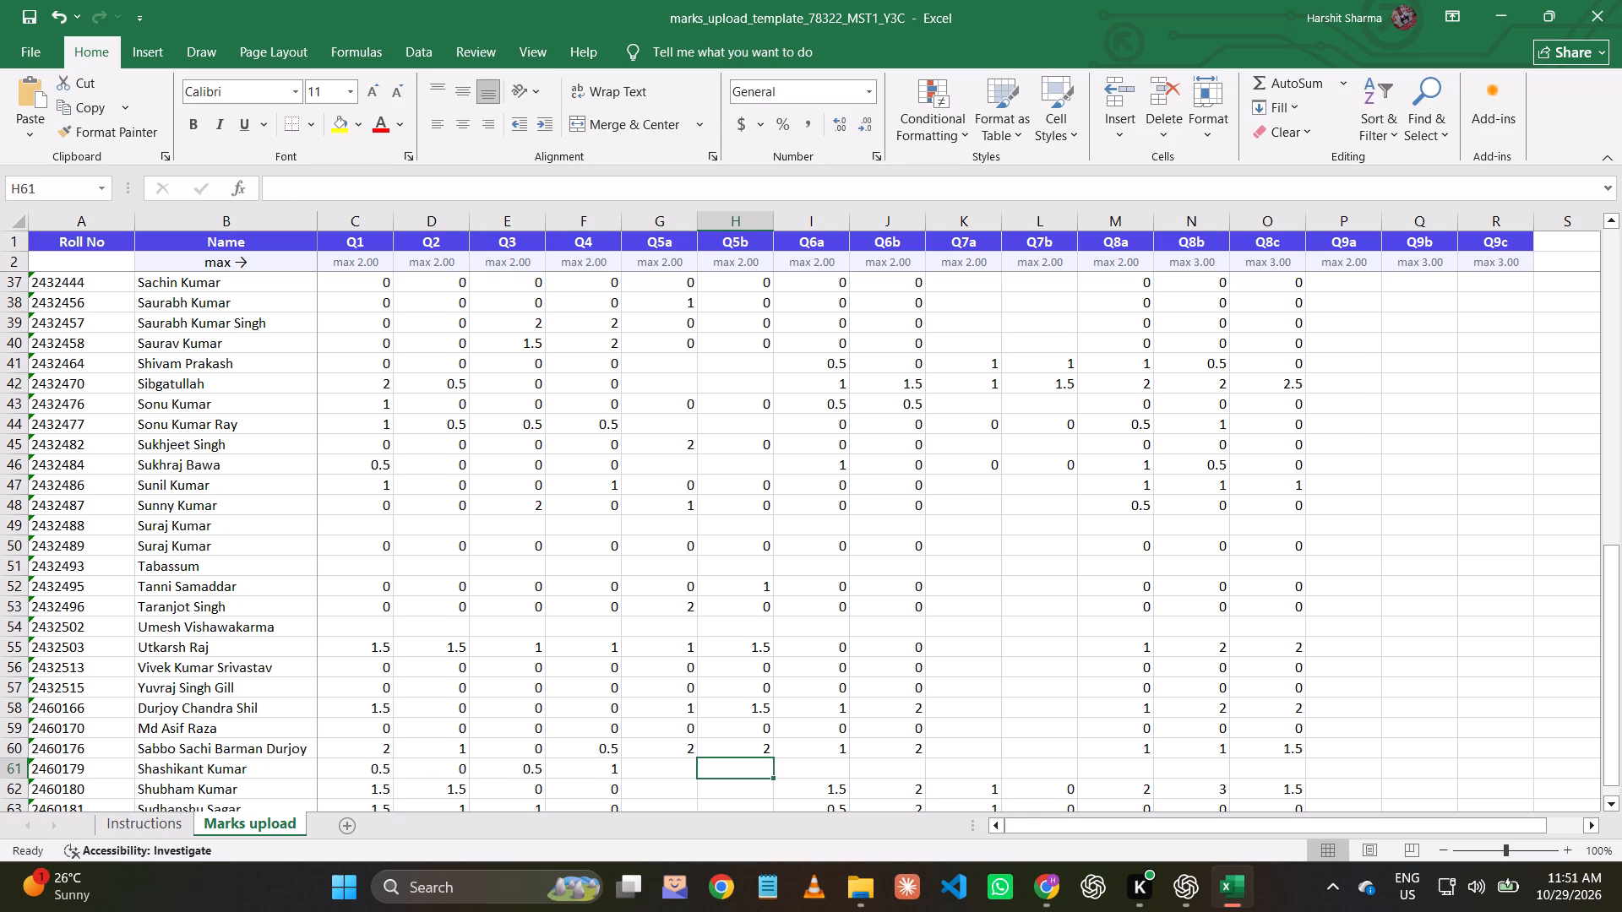
key(Right)
key(1)
key(Right)
key(1)
key(Right)
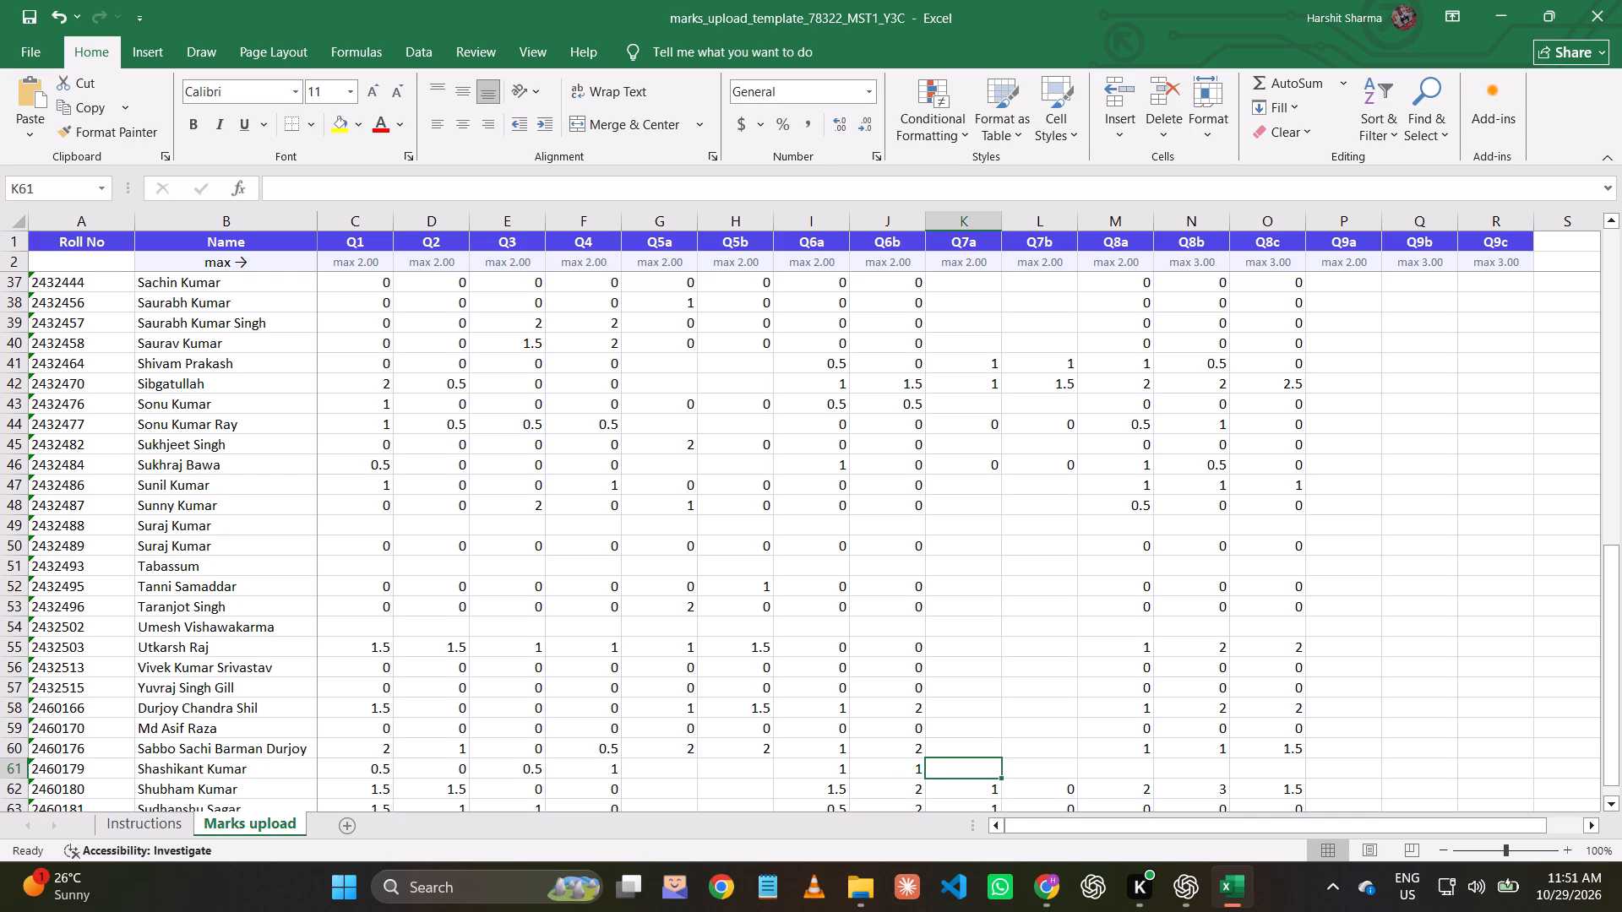
key(1)
key(Right)
text(1.5)
key(Right)
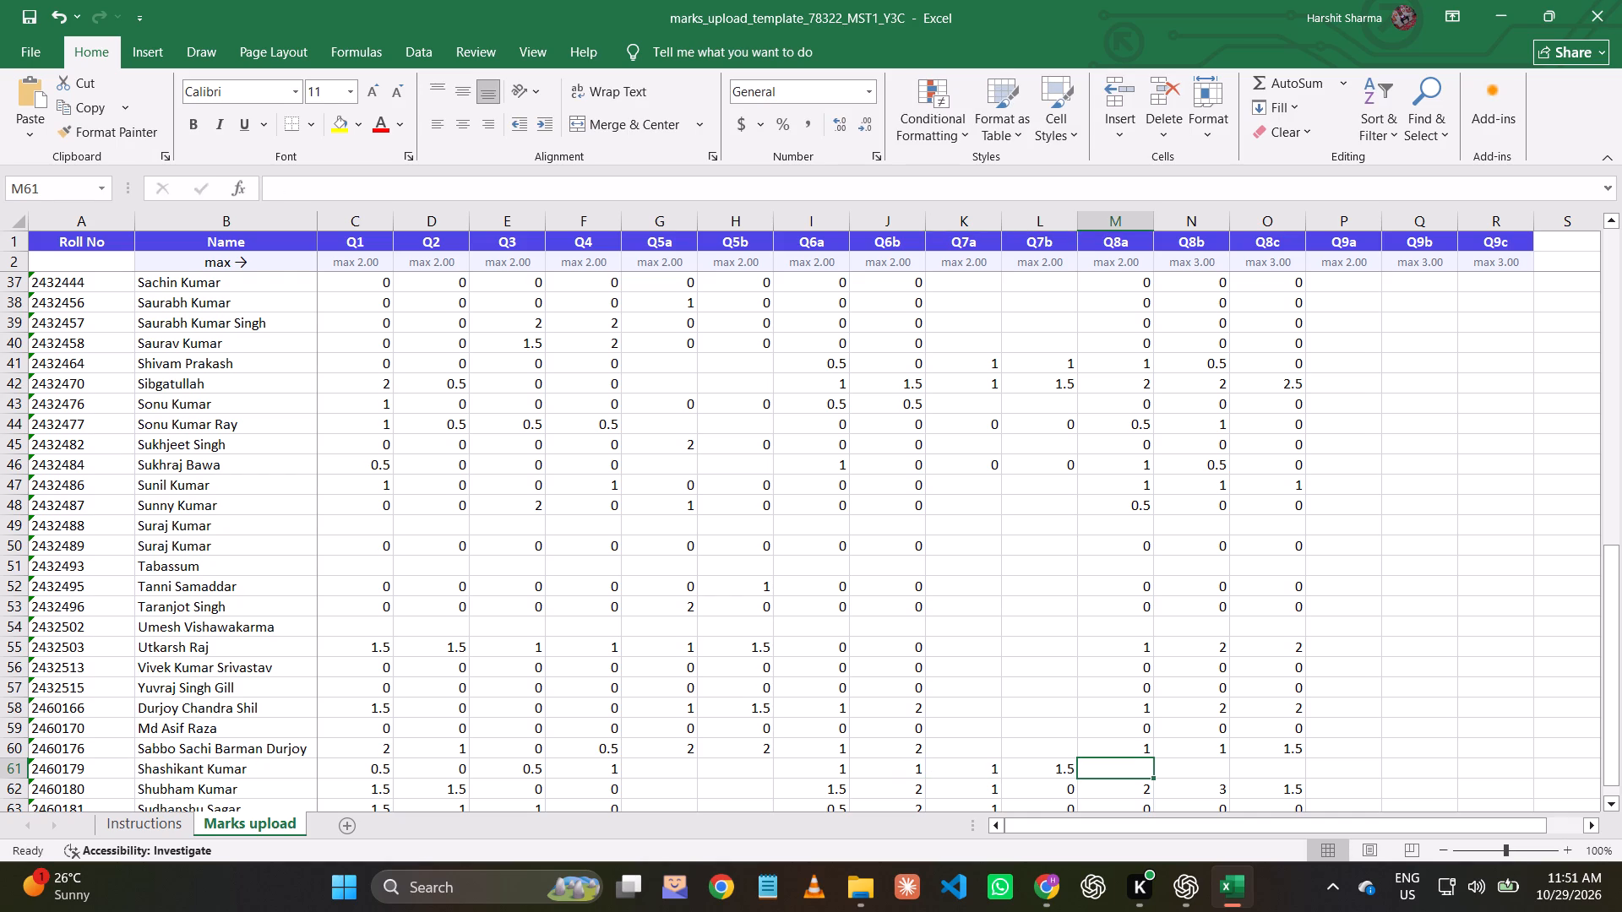
In row 61, enter 1 for Q8a, 1 for Q8b and 1.5 for Q8c.
key(1)
key(Right)
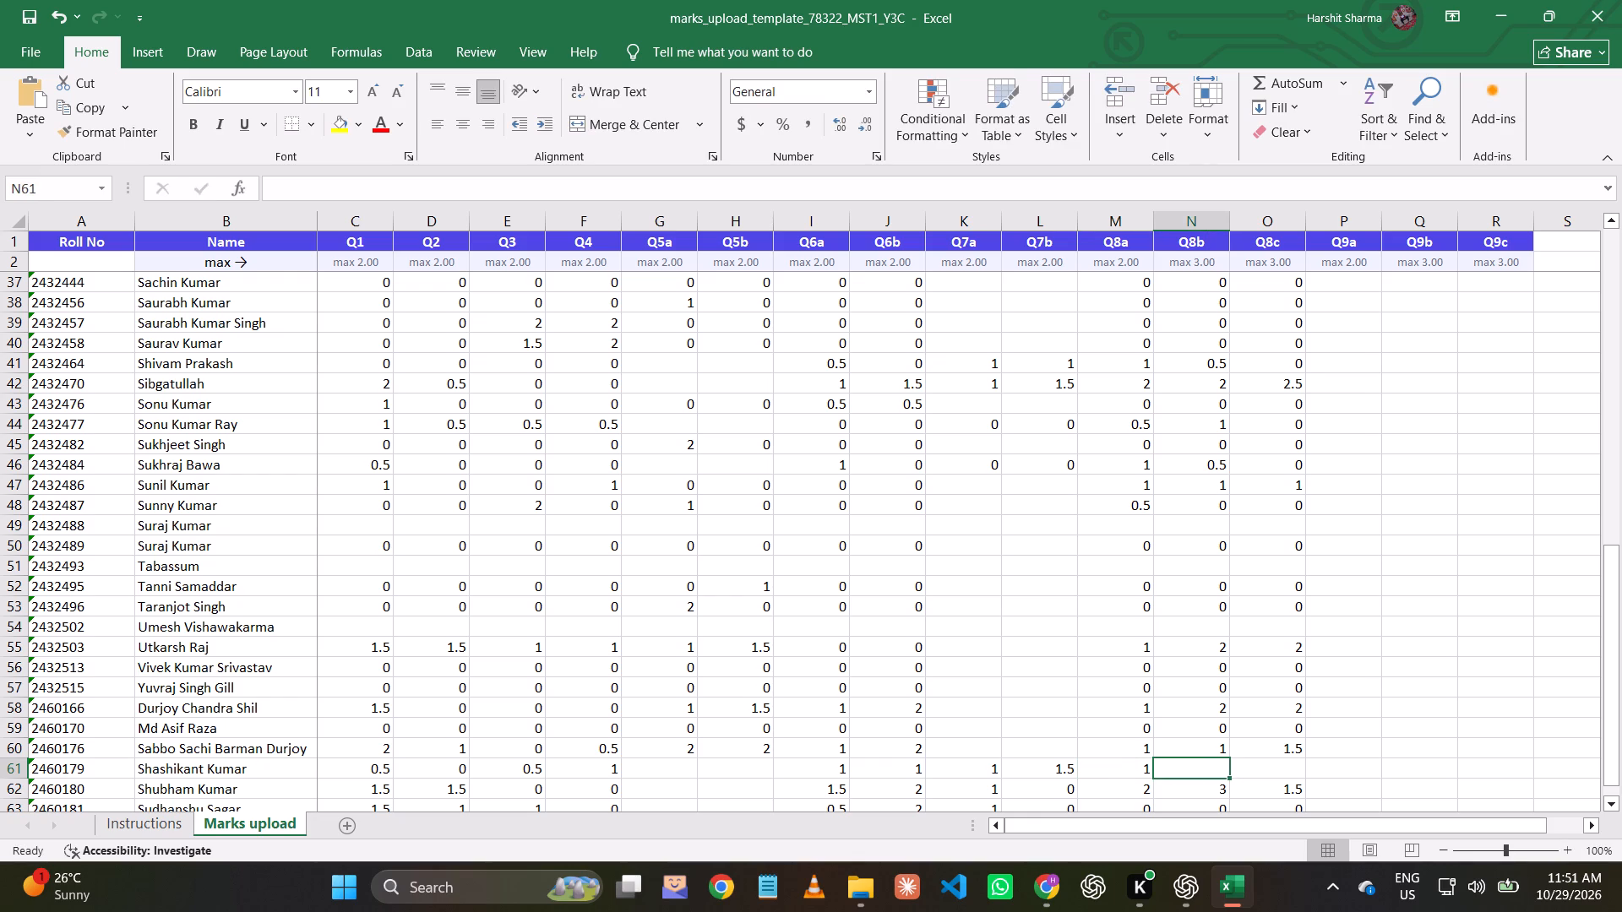
key(1)
key(Right)
text(1.5)
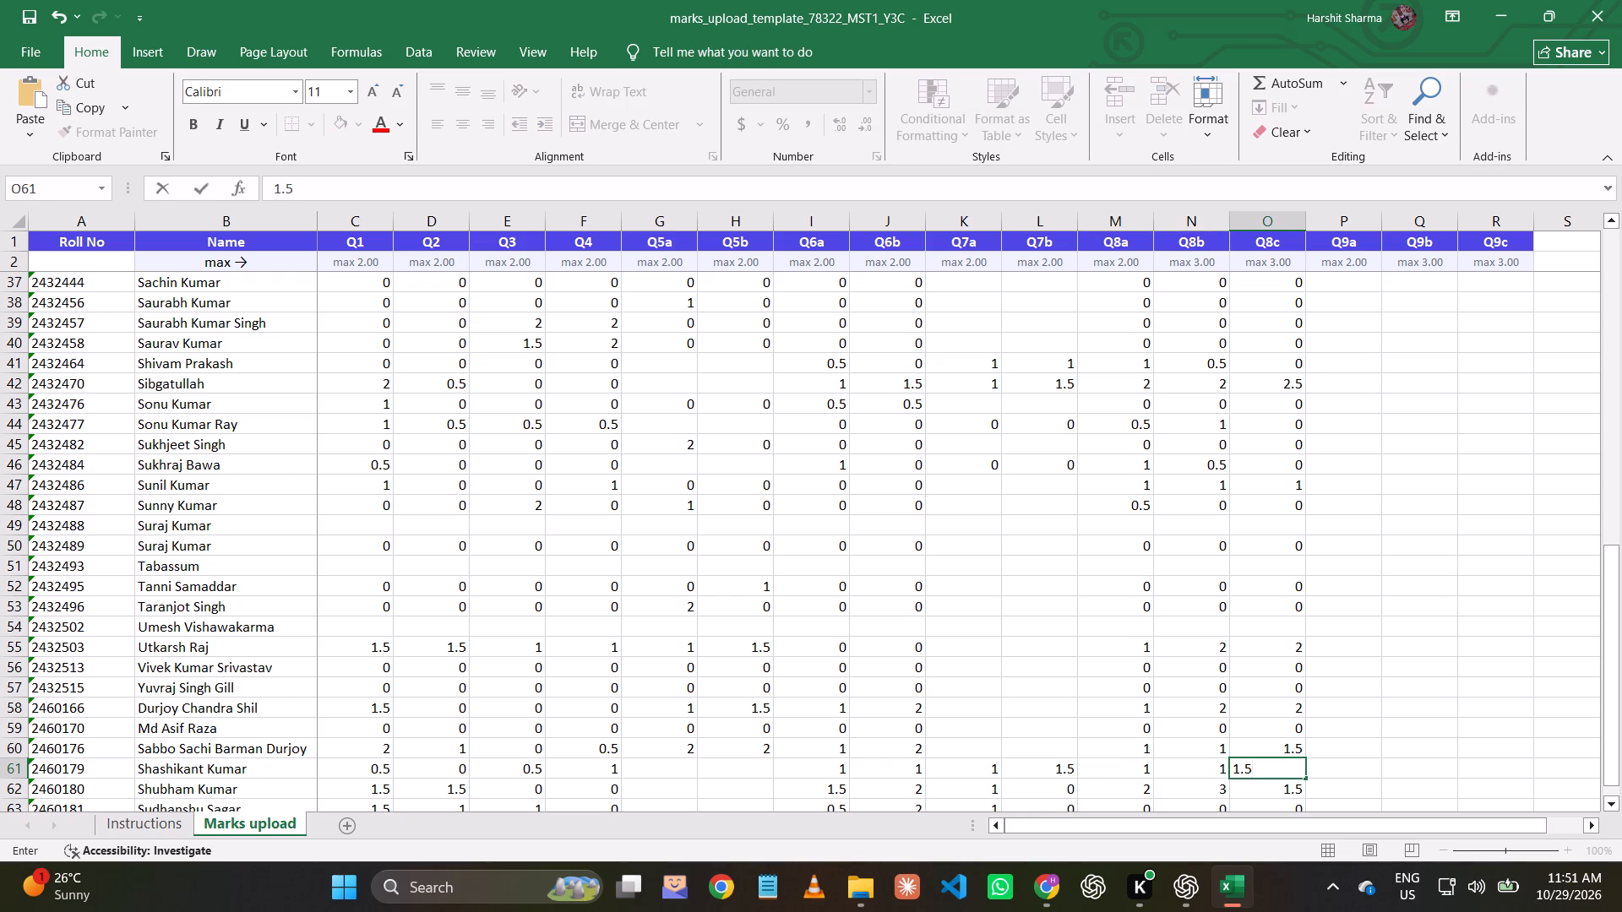
key(Right)
Save the marks workbook with the row 61 entries.
key(ctrl+s)
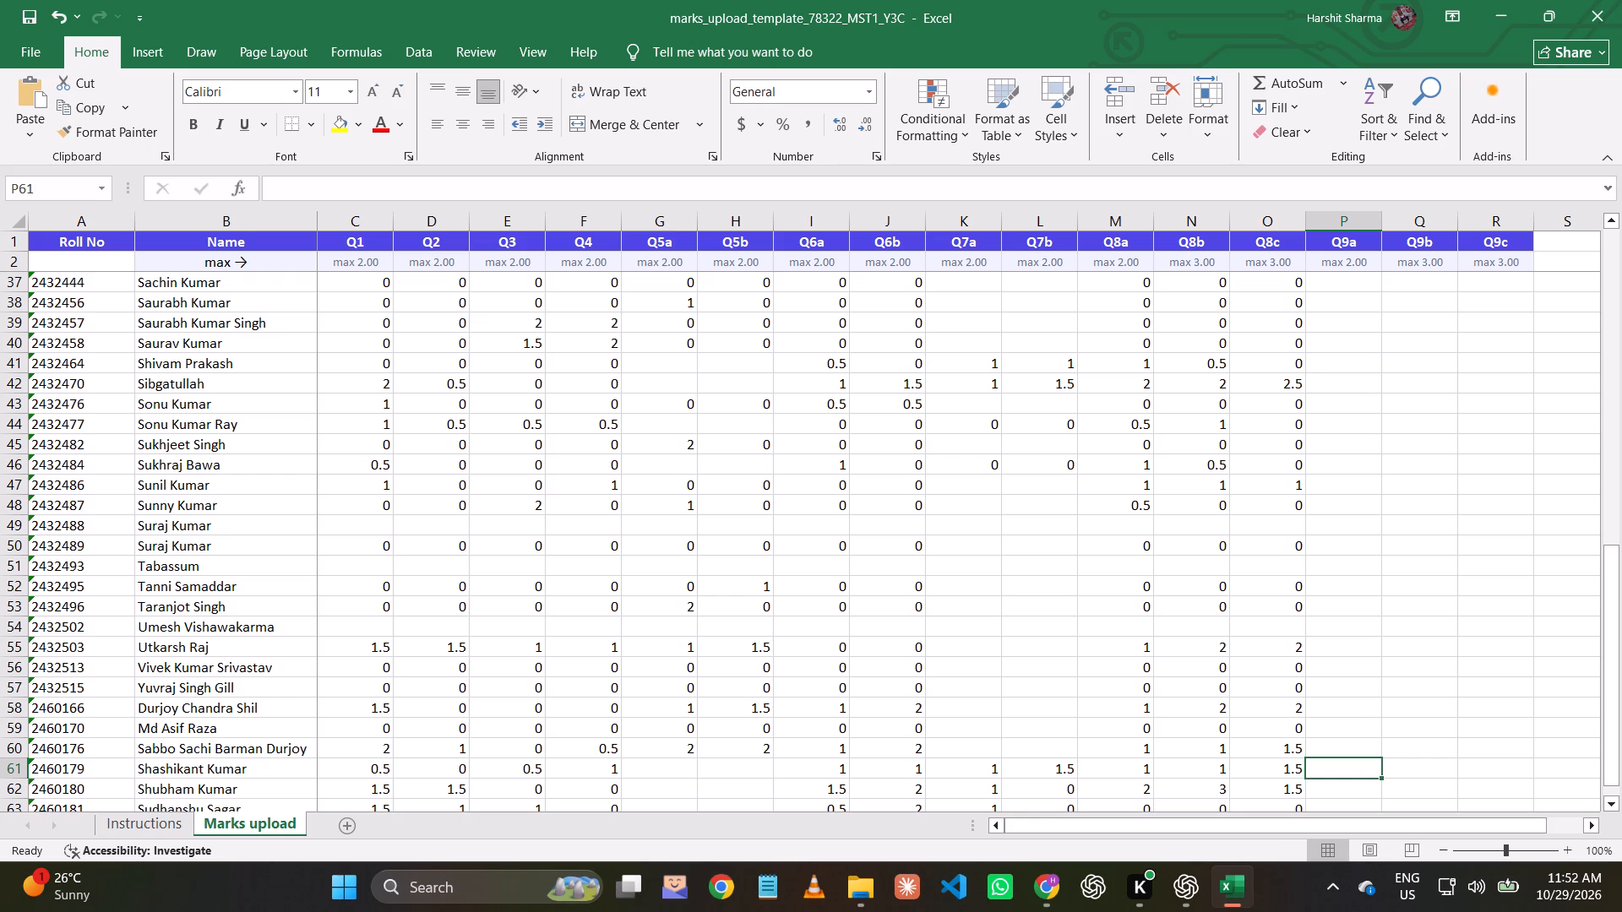
Mark the student in row 54 as absent by entering AB for Q1.
key(Left)
key(Left)
key(Left)
key(Left)
key(Left)
key(Left)
key(Left)
key(Left)
key(Left)
key(Left)
key(Left)
key(Left)
key(Left)
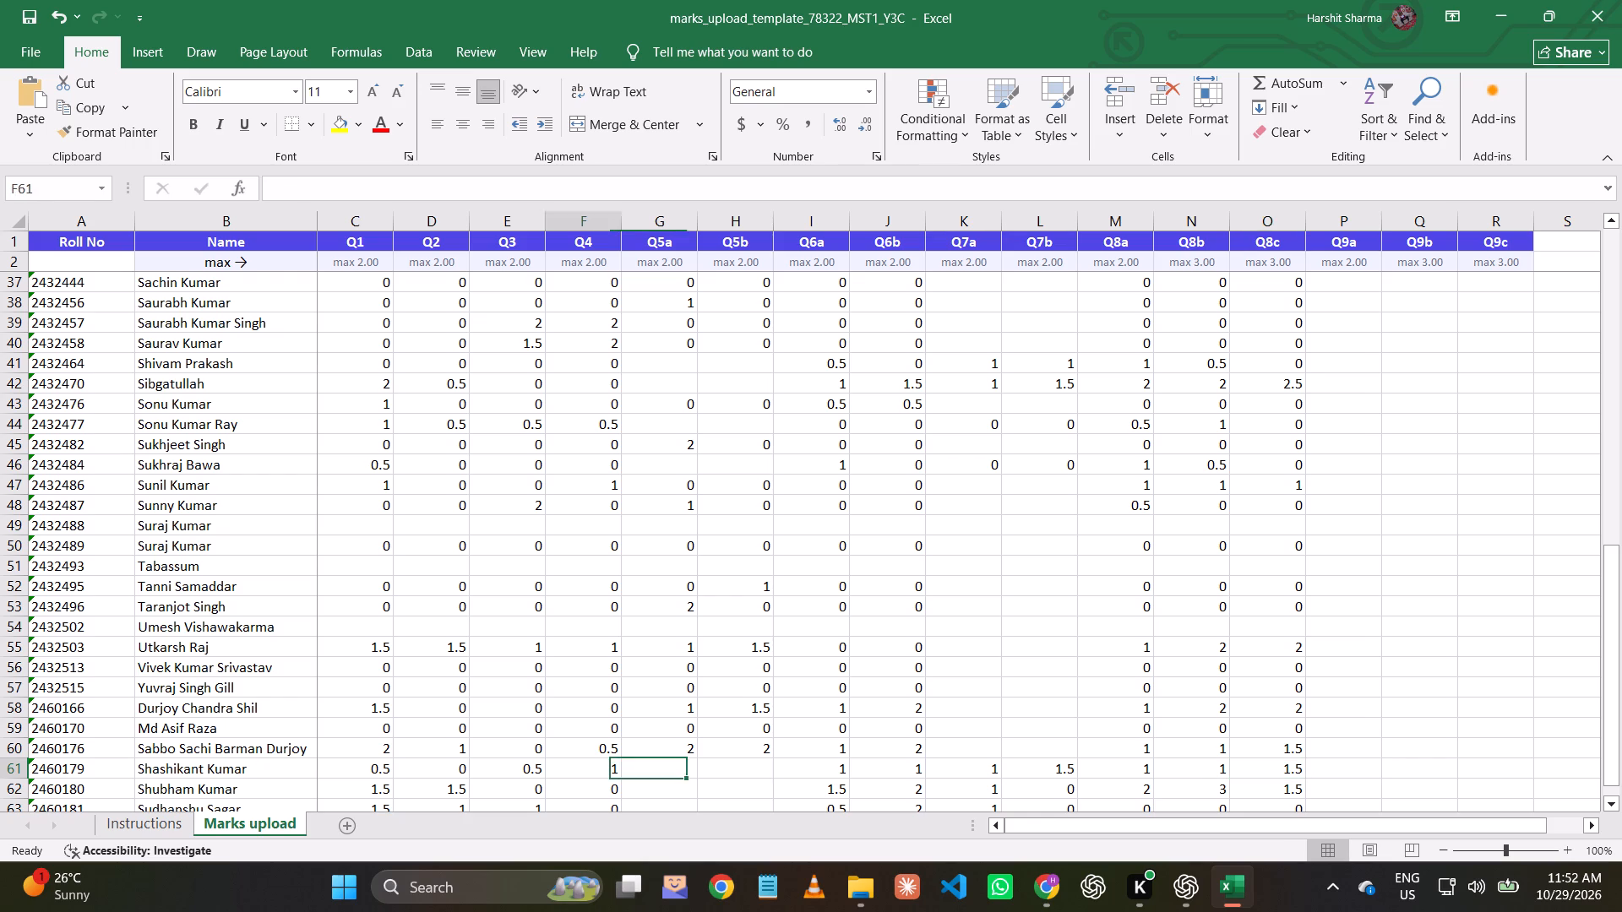
key(Up)
key(Up)
key(Up)
key(Up)
key(Up)
key(Up)
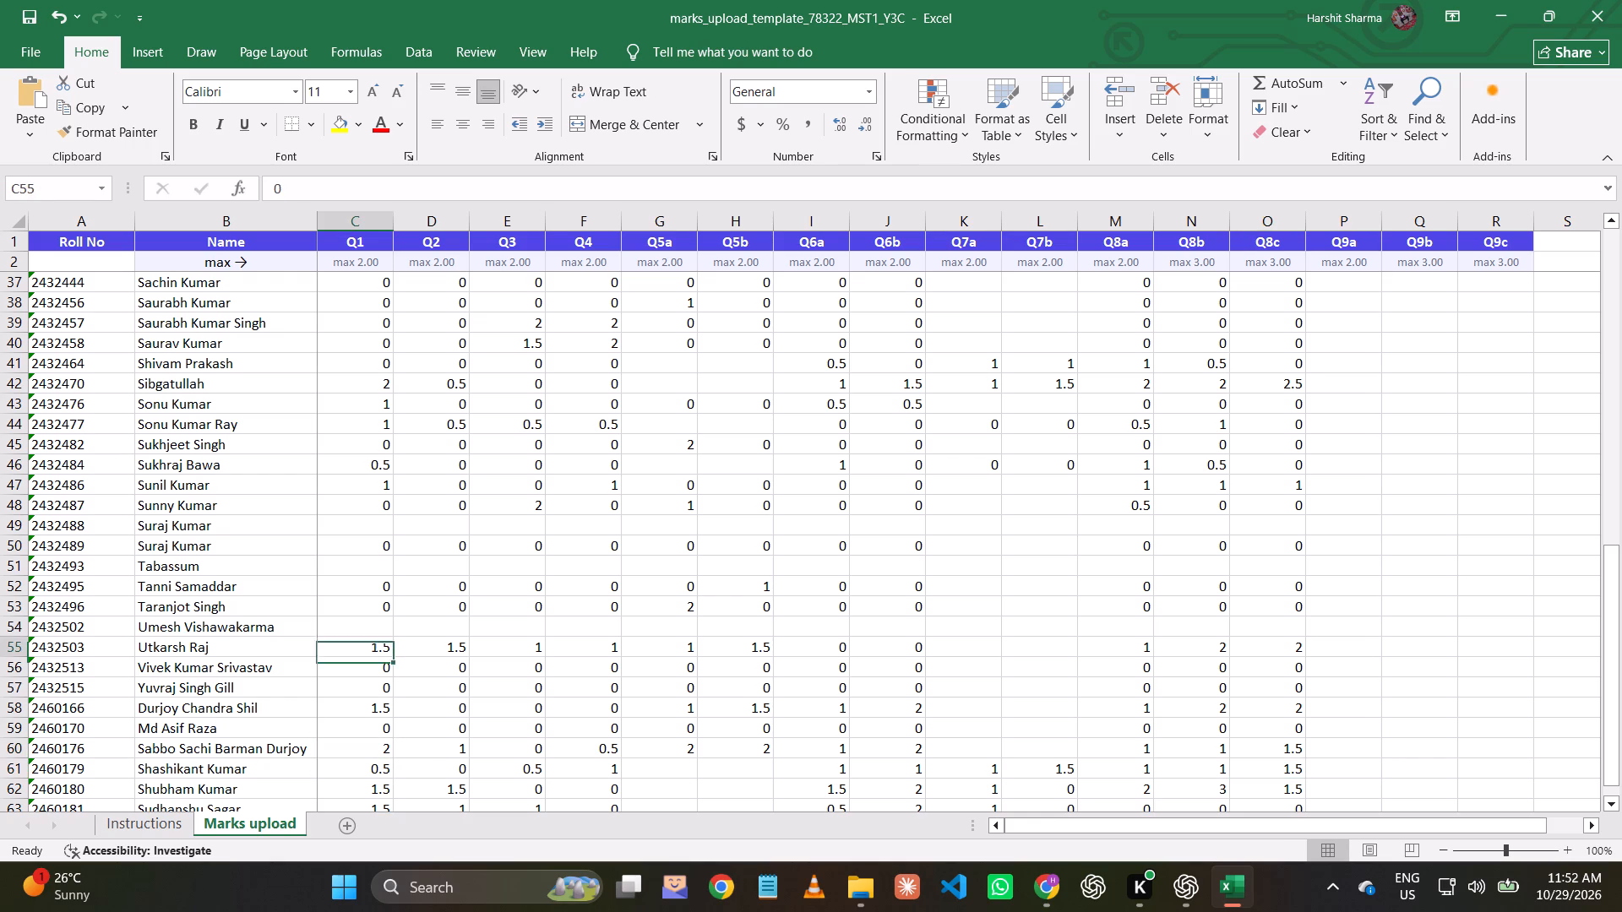
key(Up)
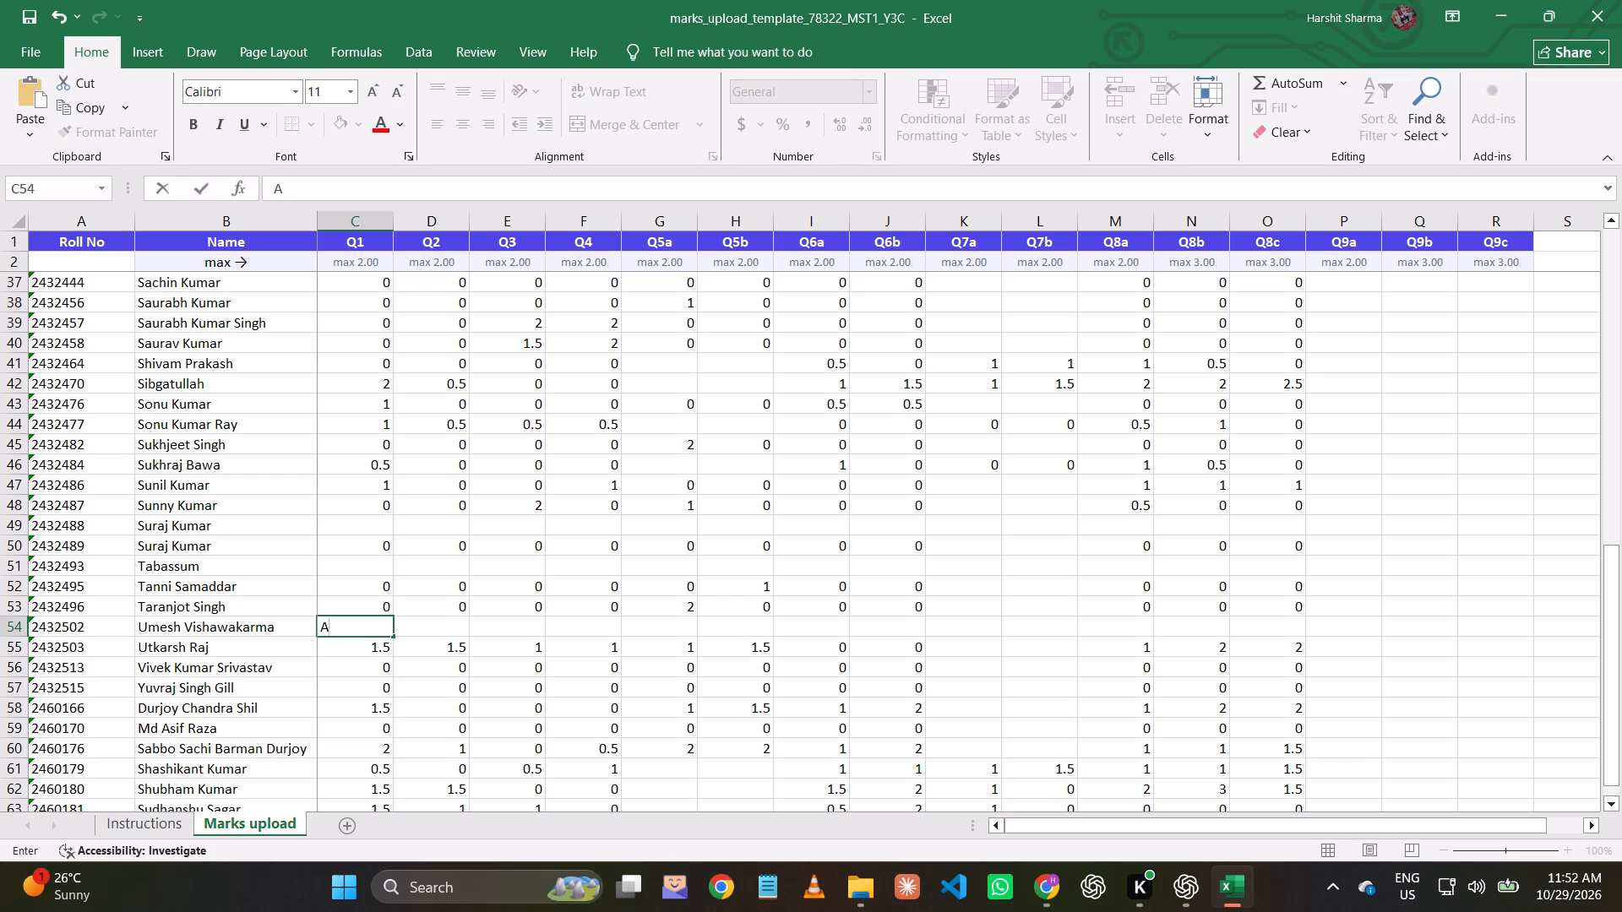
key(b)
key(Up)
Mark the student in row 49 as absent by entering AB for Q1.
key(Up)
key(Up)
key(Up)
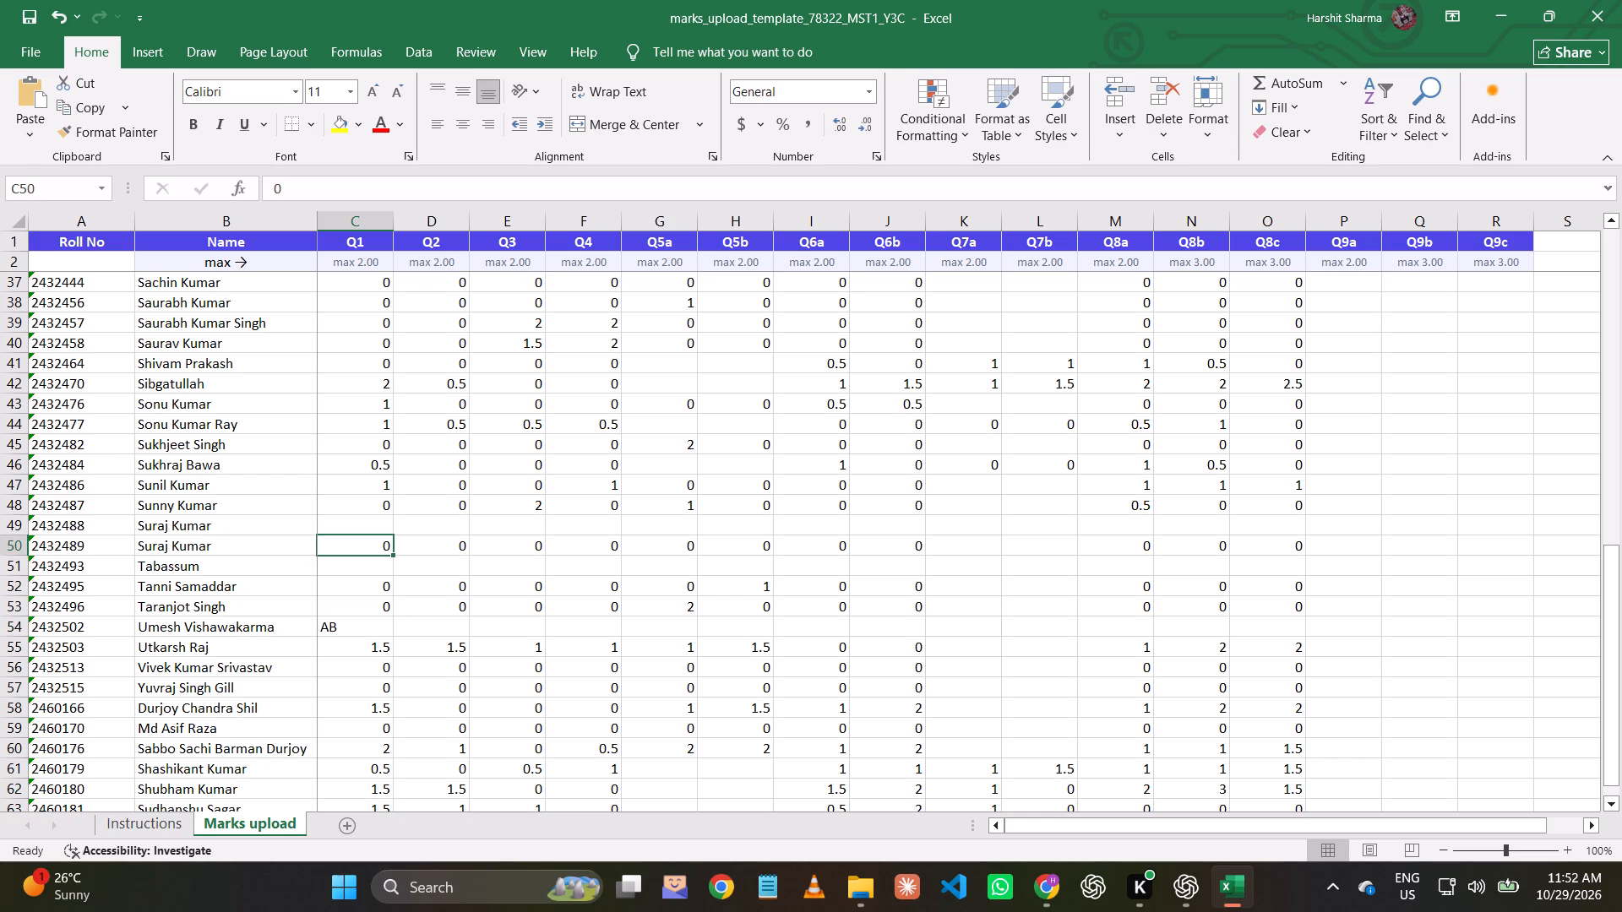
key(Up)
text(AB)
key(Up)
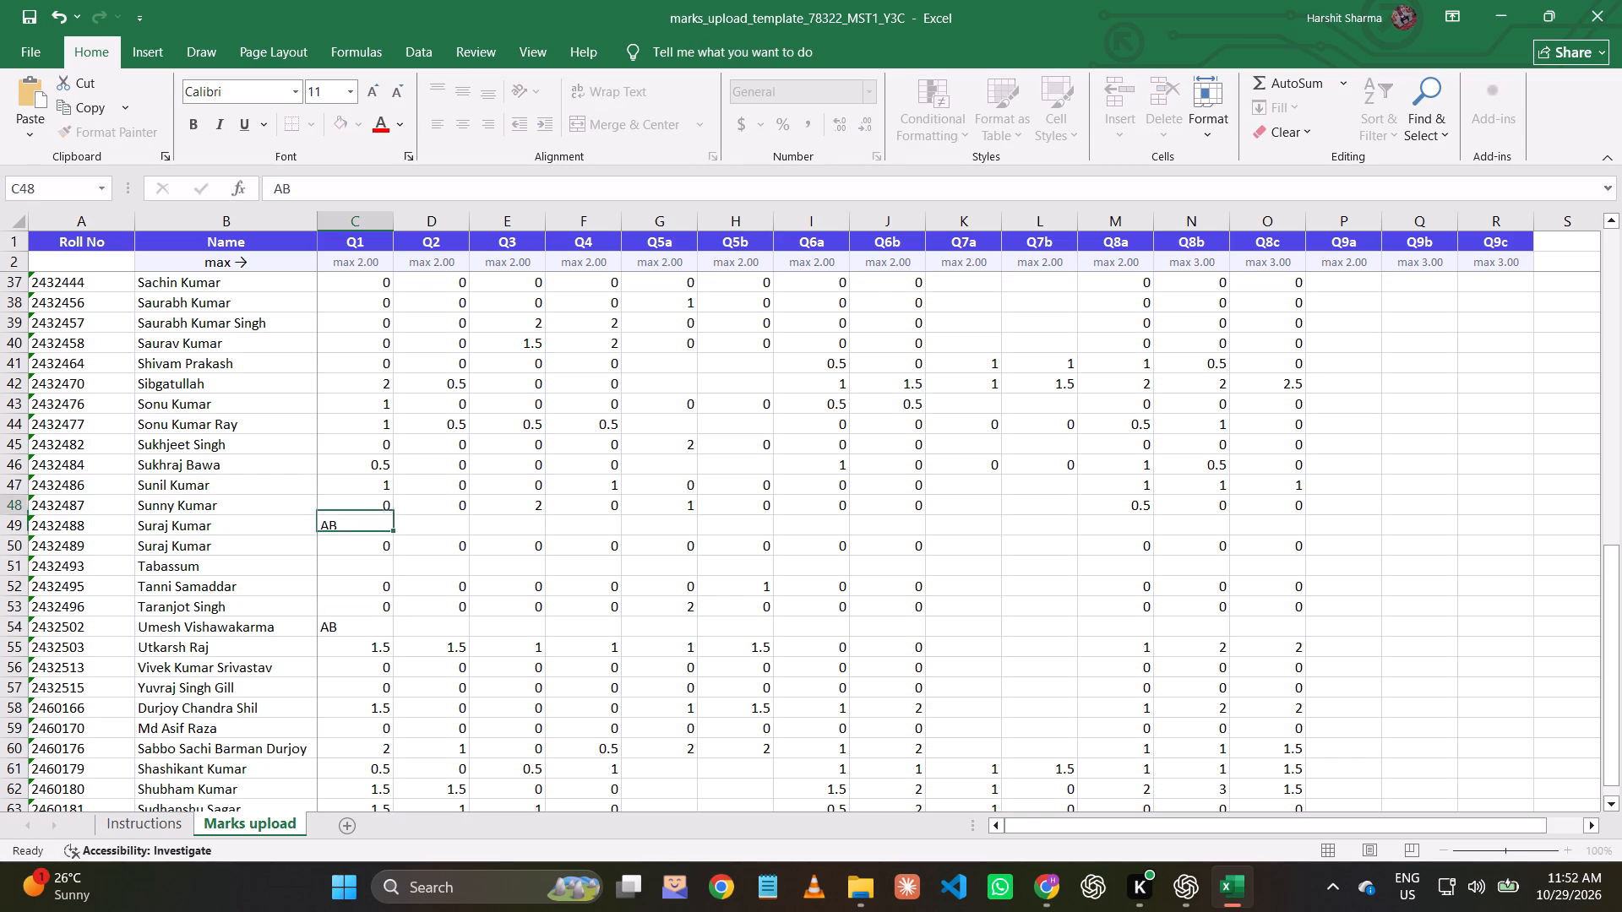
Go back through the Q1 column from row 48 up to the first student in row 3, checking for rows without marks.
key(Up)
key(Up)
key(Up)
key(Up)
key(Up)
key(Up)
key(Up)
key(Up)
key(Up)
key(Up)
key(Up)
key(Up)
key(Up)
key(Up)
key(Up)
key(Up)
key(Up)
key(Up)
key(Up)
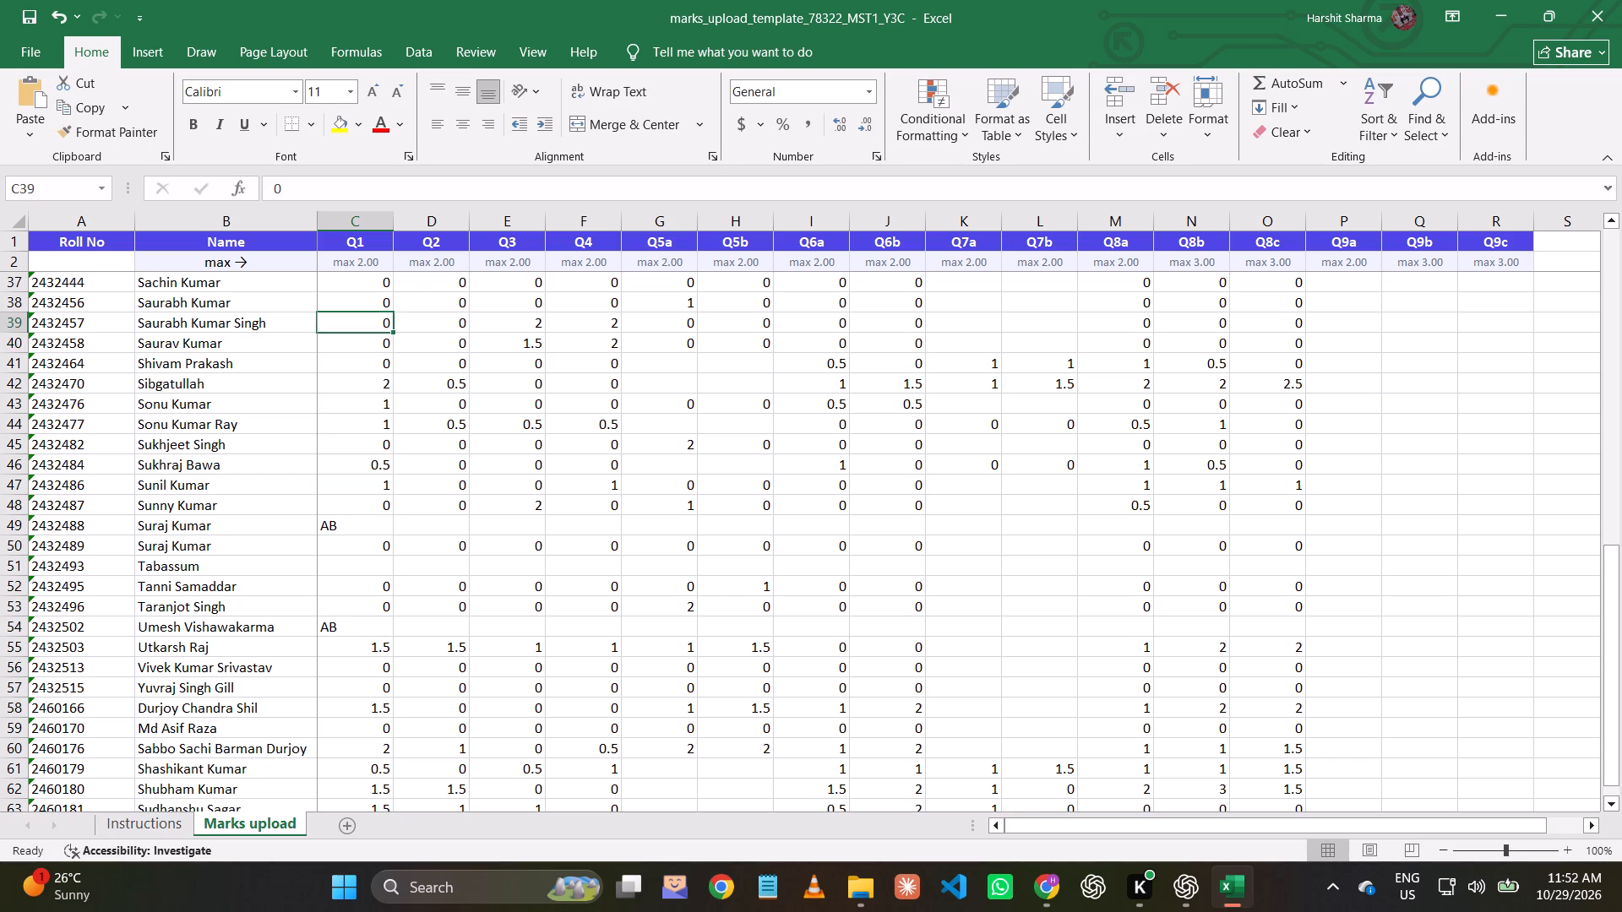
key(Up)
key(Up)
key(Up)
key(Up)
key(Up)
key(Up)
key(Up)
key(Up)
key(Up)
key(Up)
key(Up)
key(Up)
key(Up)
key(Up)
key(Up)
key(Up)
key(Up)
key(Up)
key(Up)
key(Up)
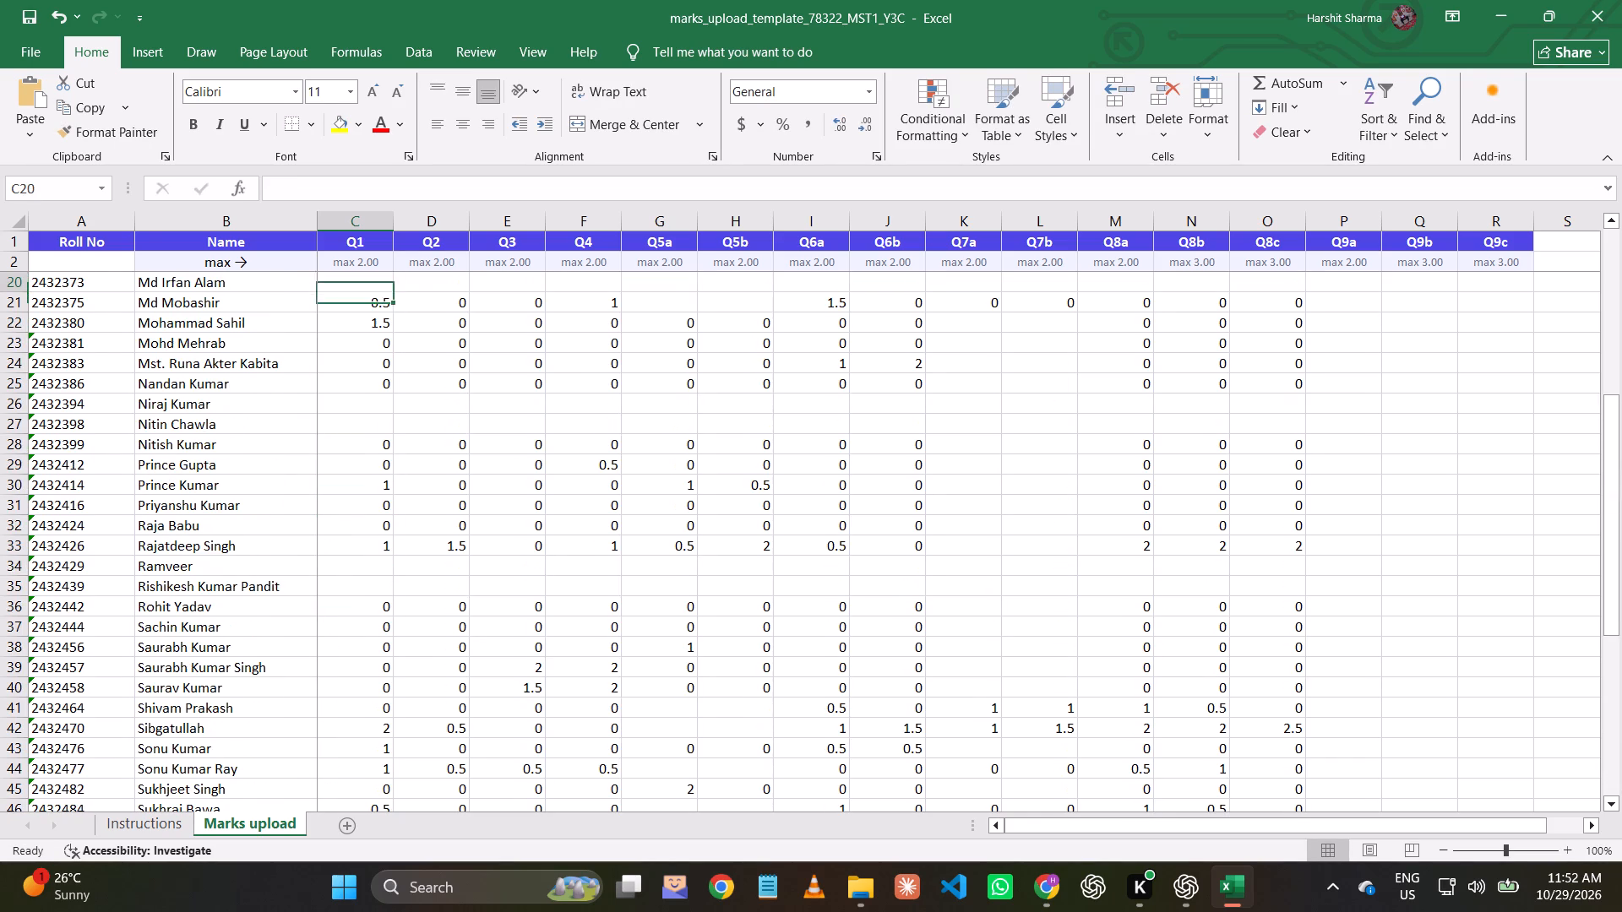
key(Up)
key(Up)
key(Up)
key(Up)
key(Up)
key(Up)
key(Up)
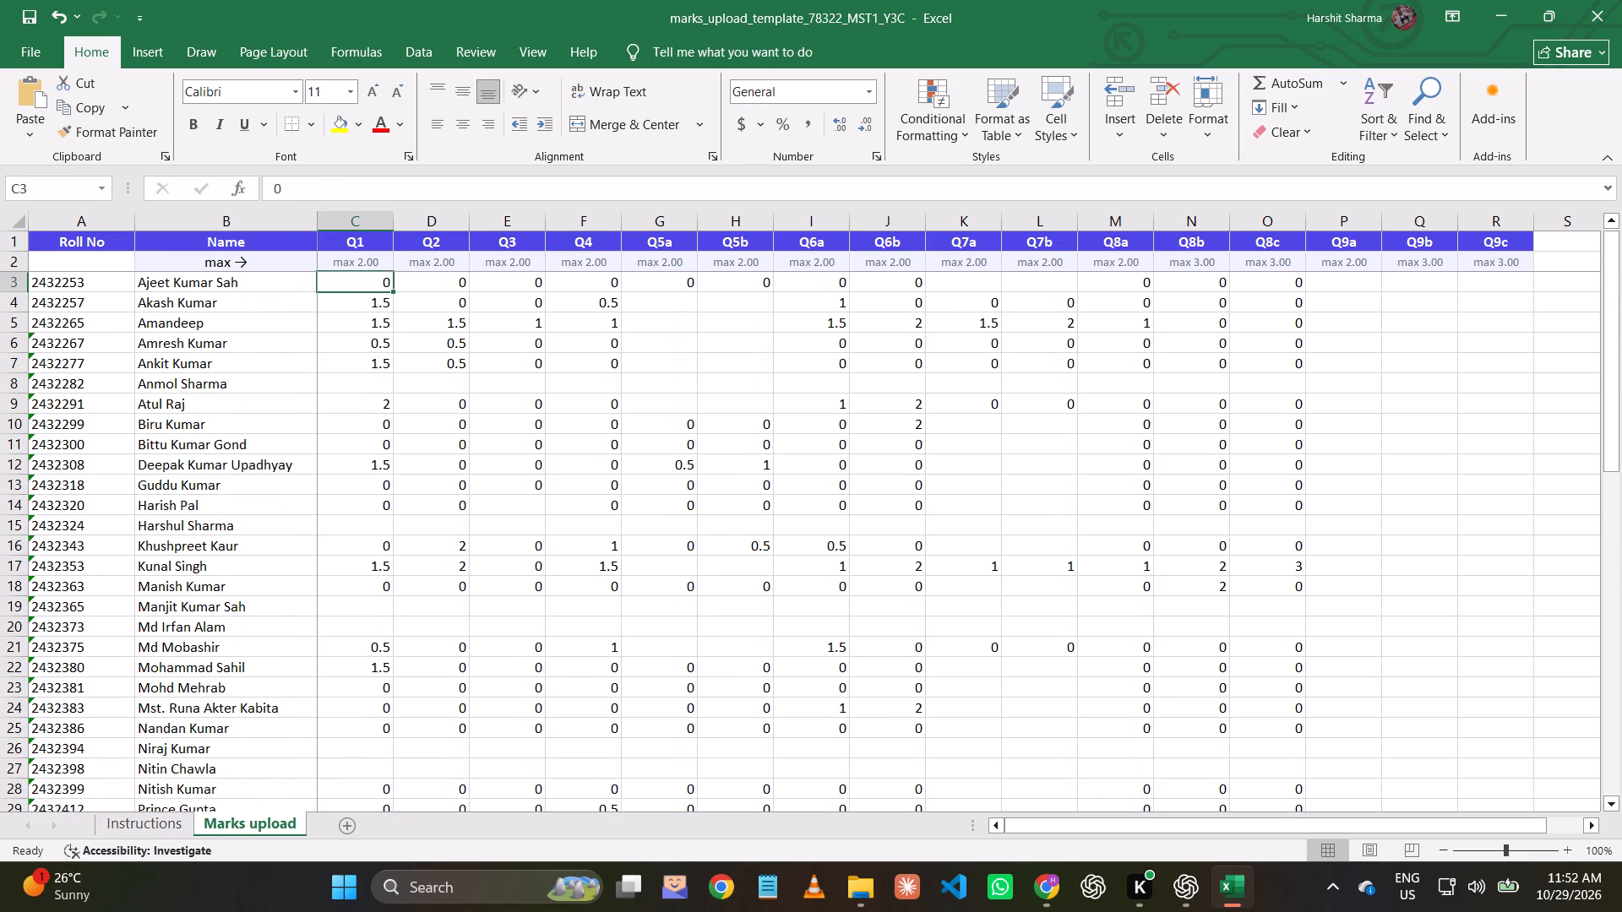
Mark the student in row 8 as absent by entering AB for Q1.
key(Up)
key(Down)
key(Down)
key(Down)
key(Down)
key(Down)
key(Down)
key(Down)
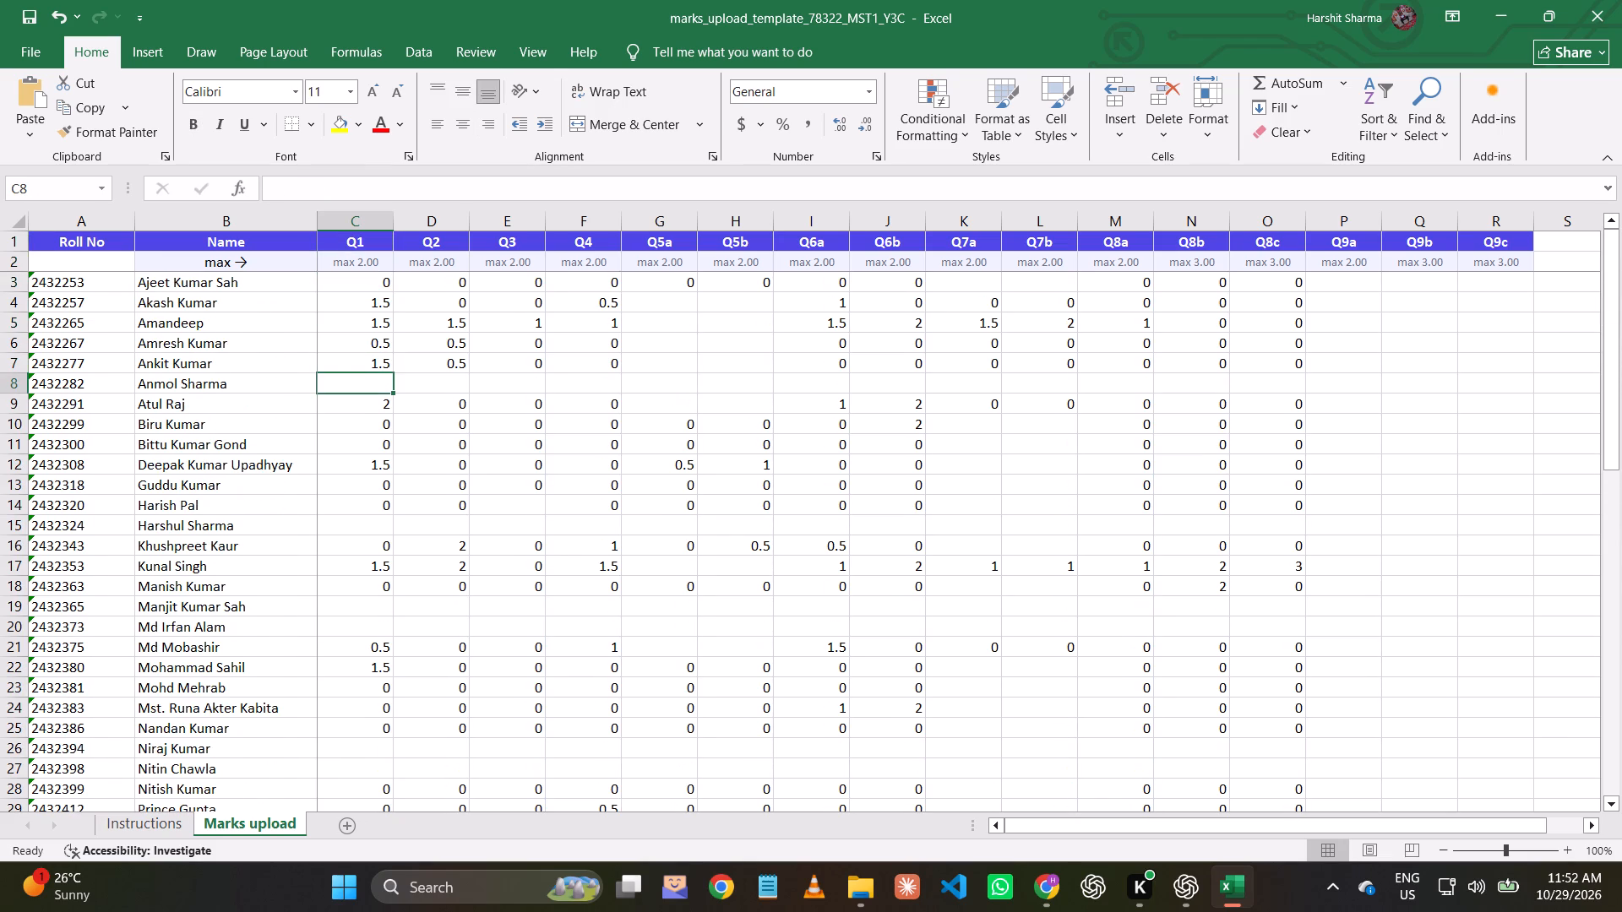
text(AB)
key(Down)
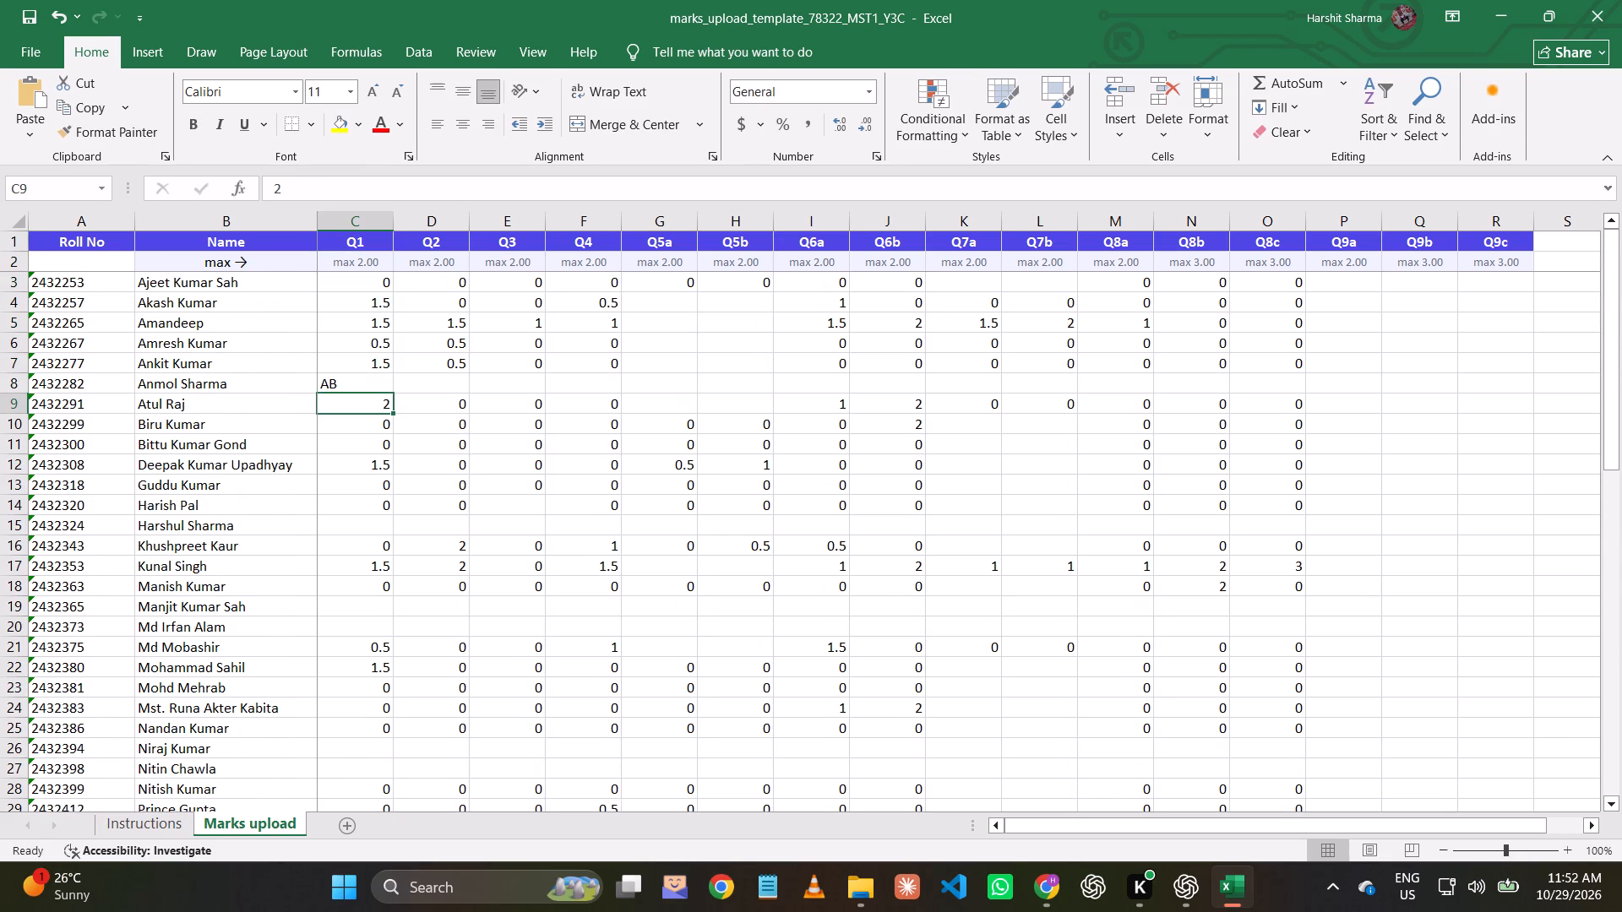
Mark the student in row 15 as absent by entering AB for Q1.
key(Down)
key(Down)
key(Down)
key(Down)
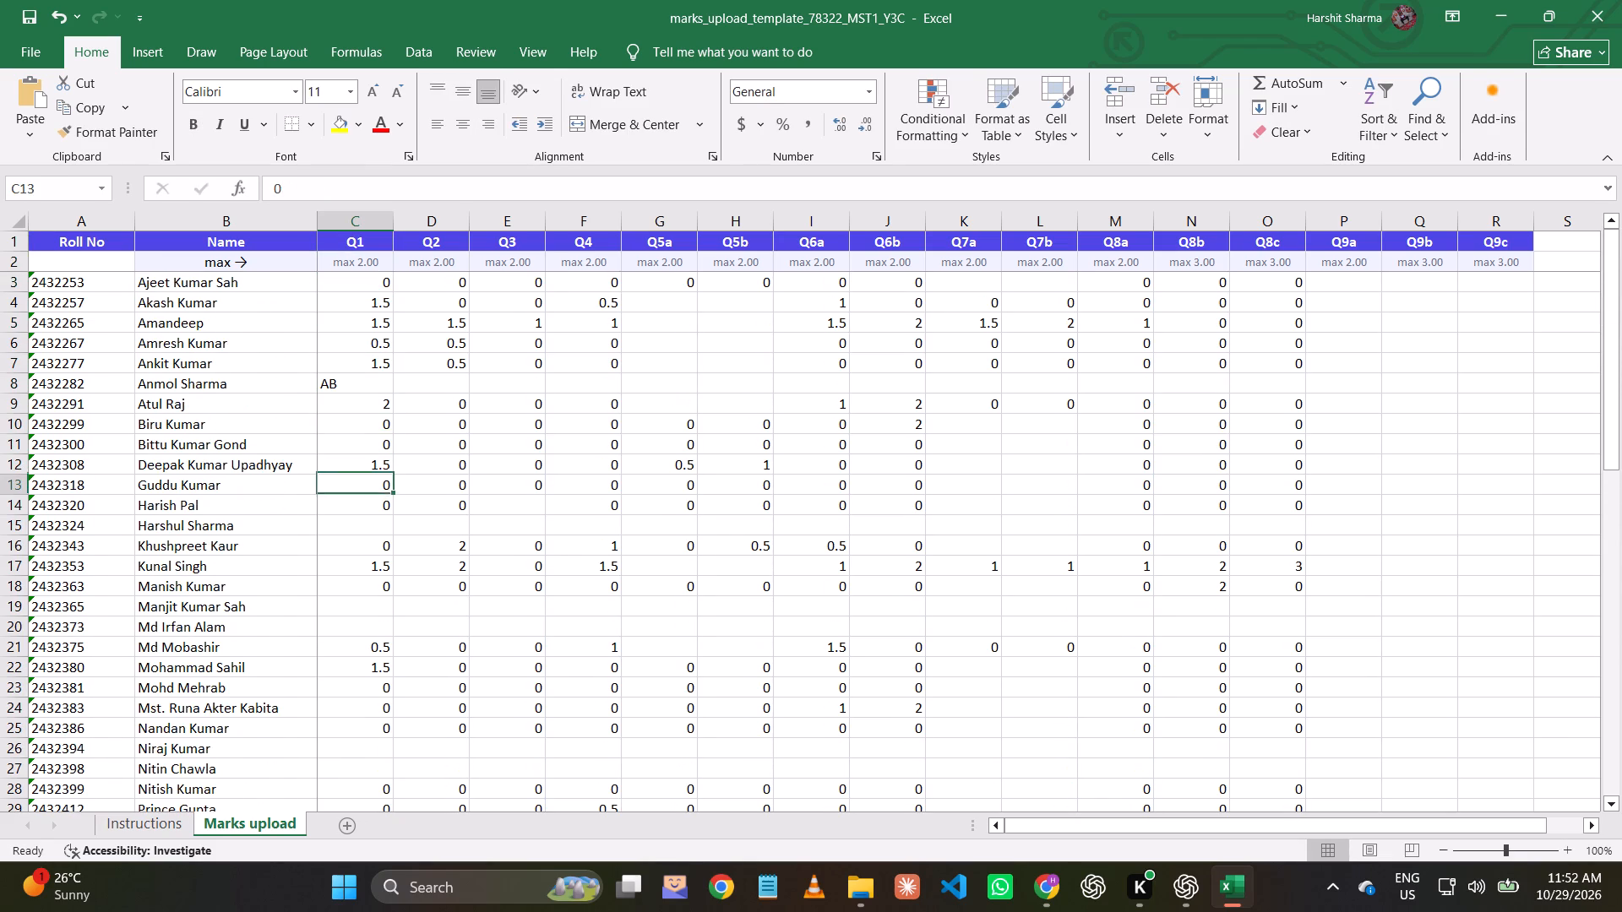
key(Down)
key(Down)
text(AB)
key(Down)
Mark the students in rows 19 and 20 as absent by entering AB for Q1.
key(Down)
key(Down)
key(Down)
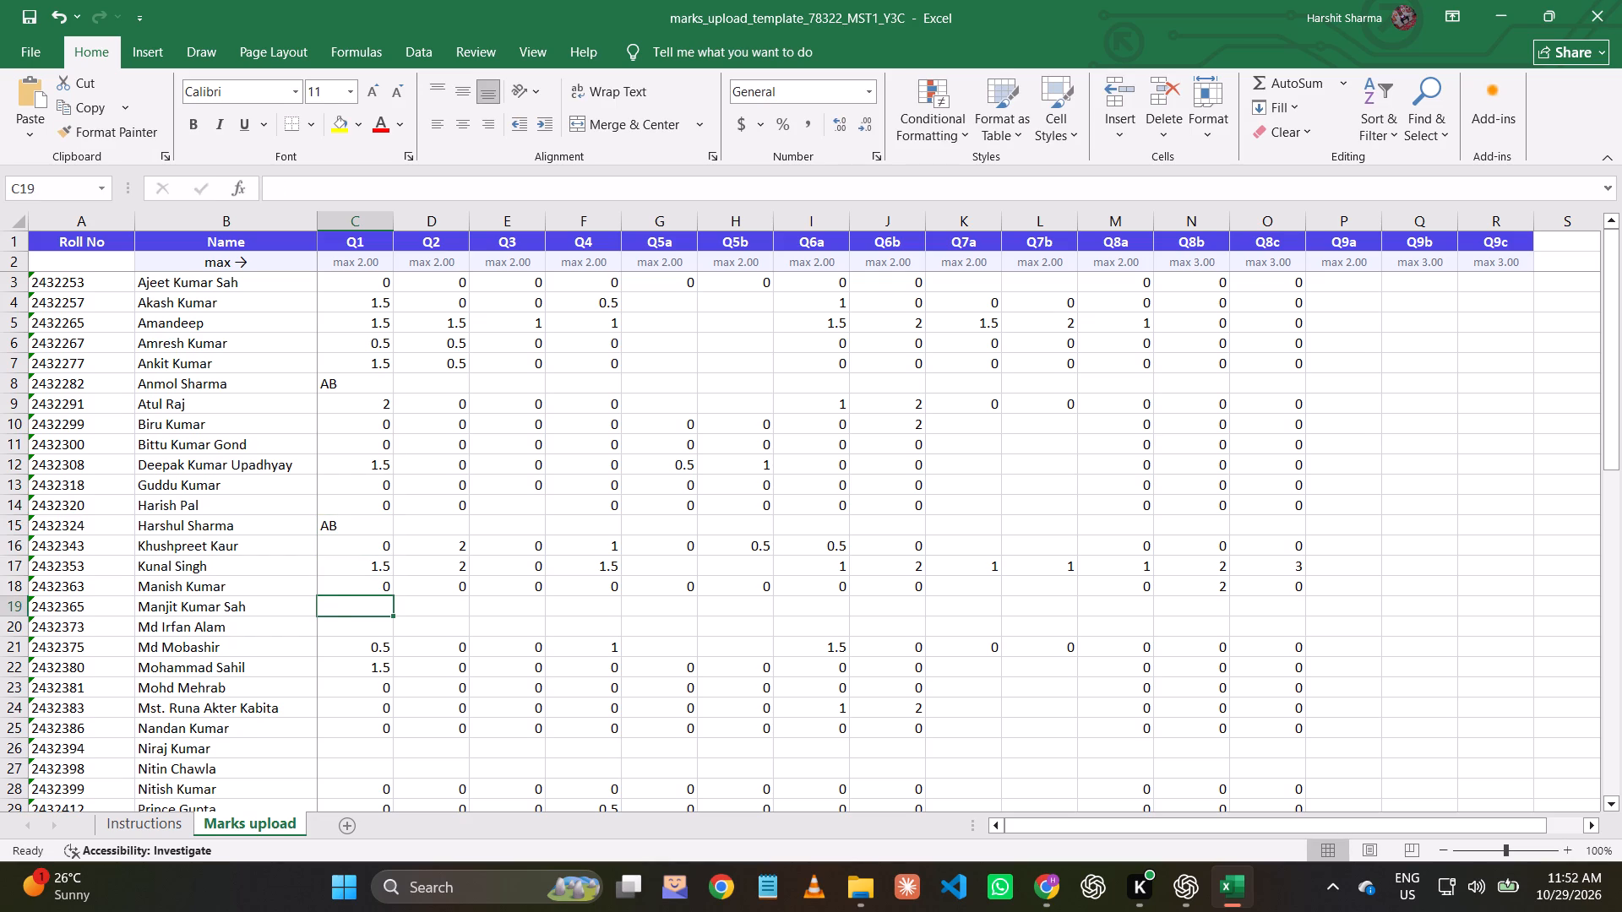
text(AB)
key(Down)
key(a)
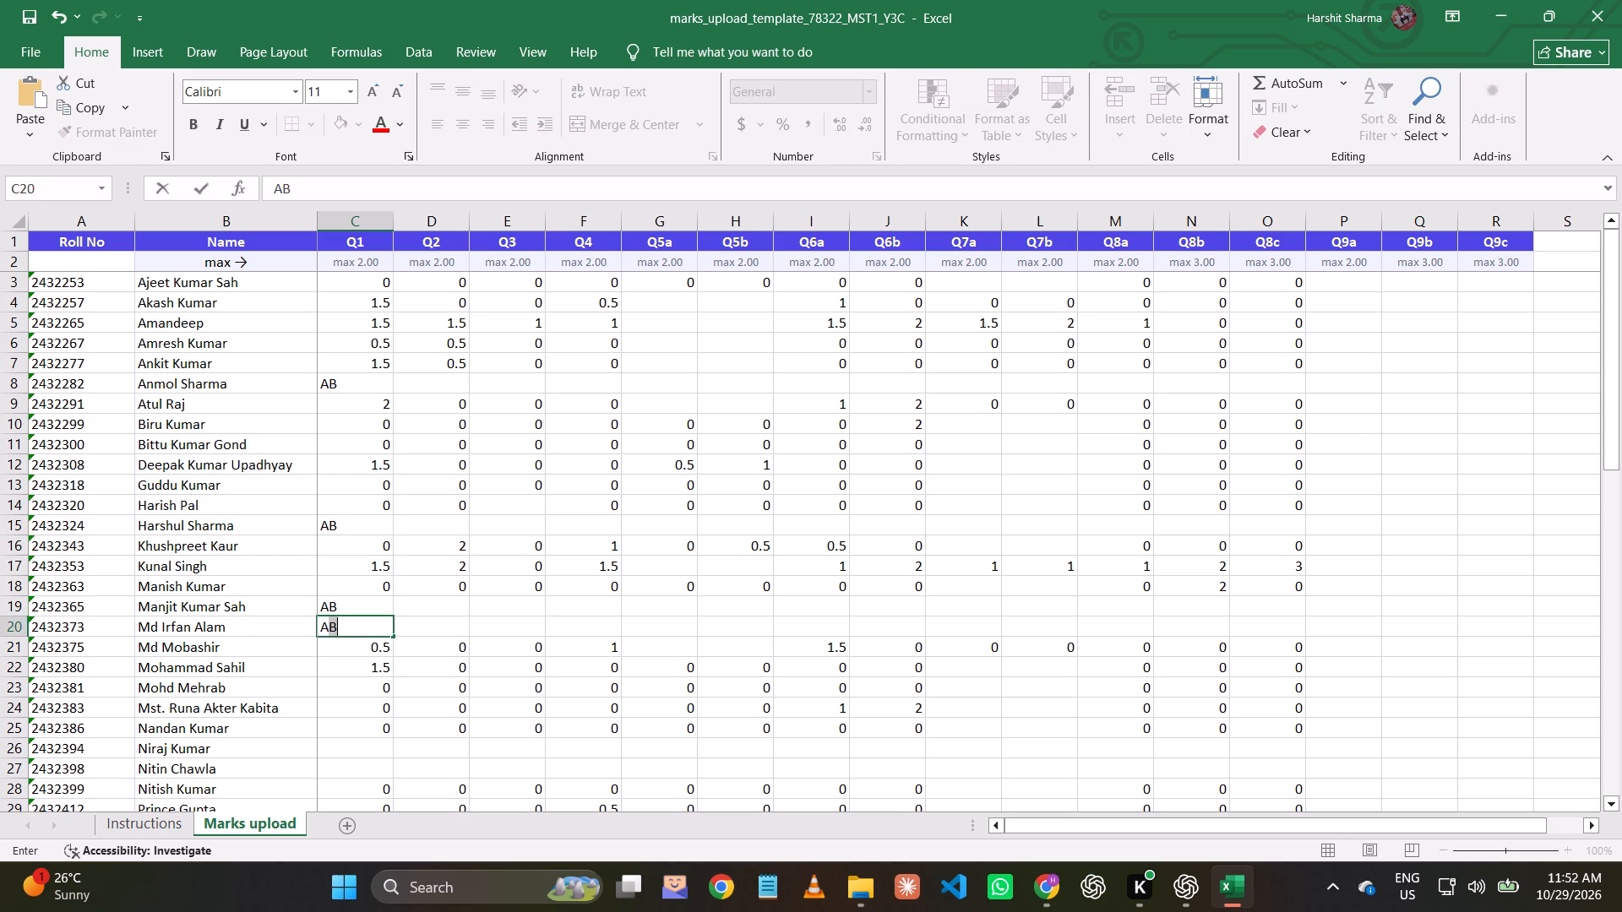
key(b)
key(Down)
Mark the students in rows 26 and 27 as absent by entering AB for Q1.
key(Down)
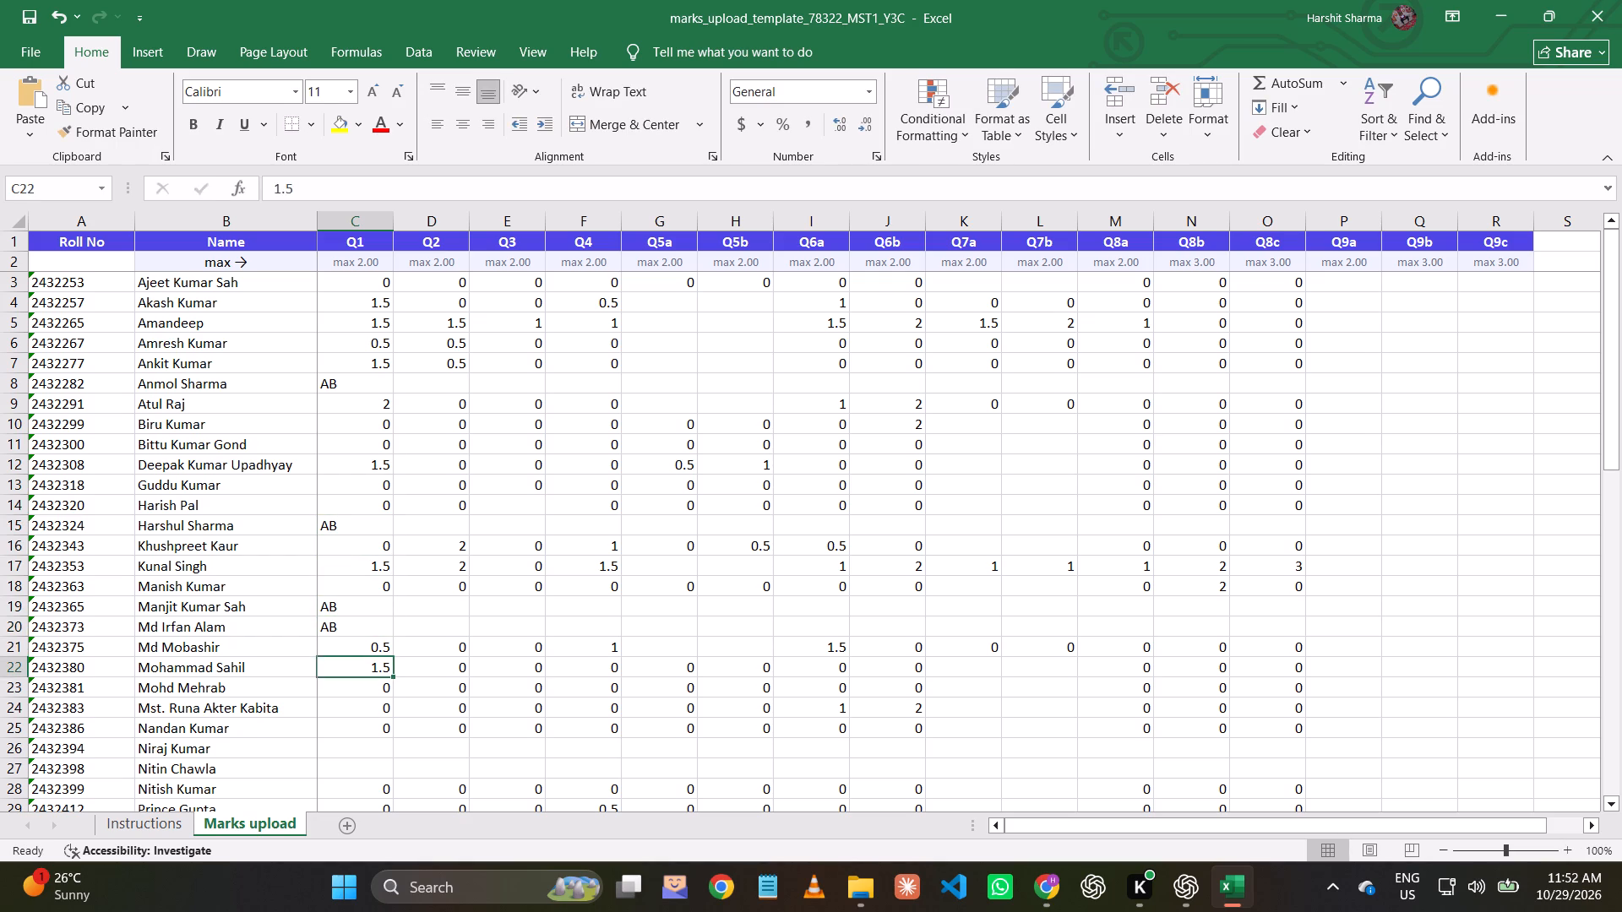
key(Down)
key(Down)
key(Down)
key(Down)
text(AB)
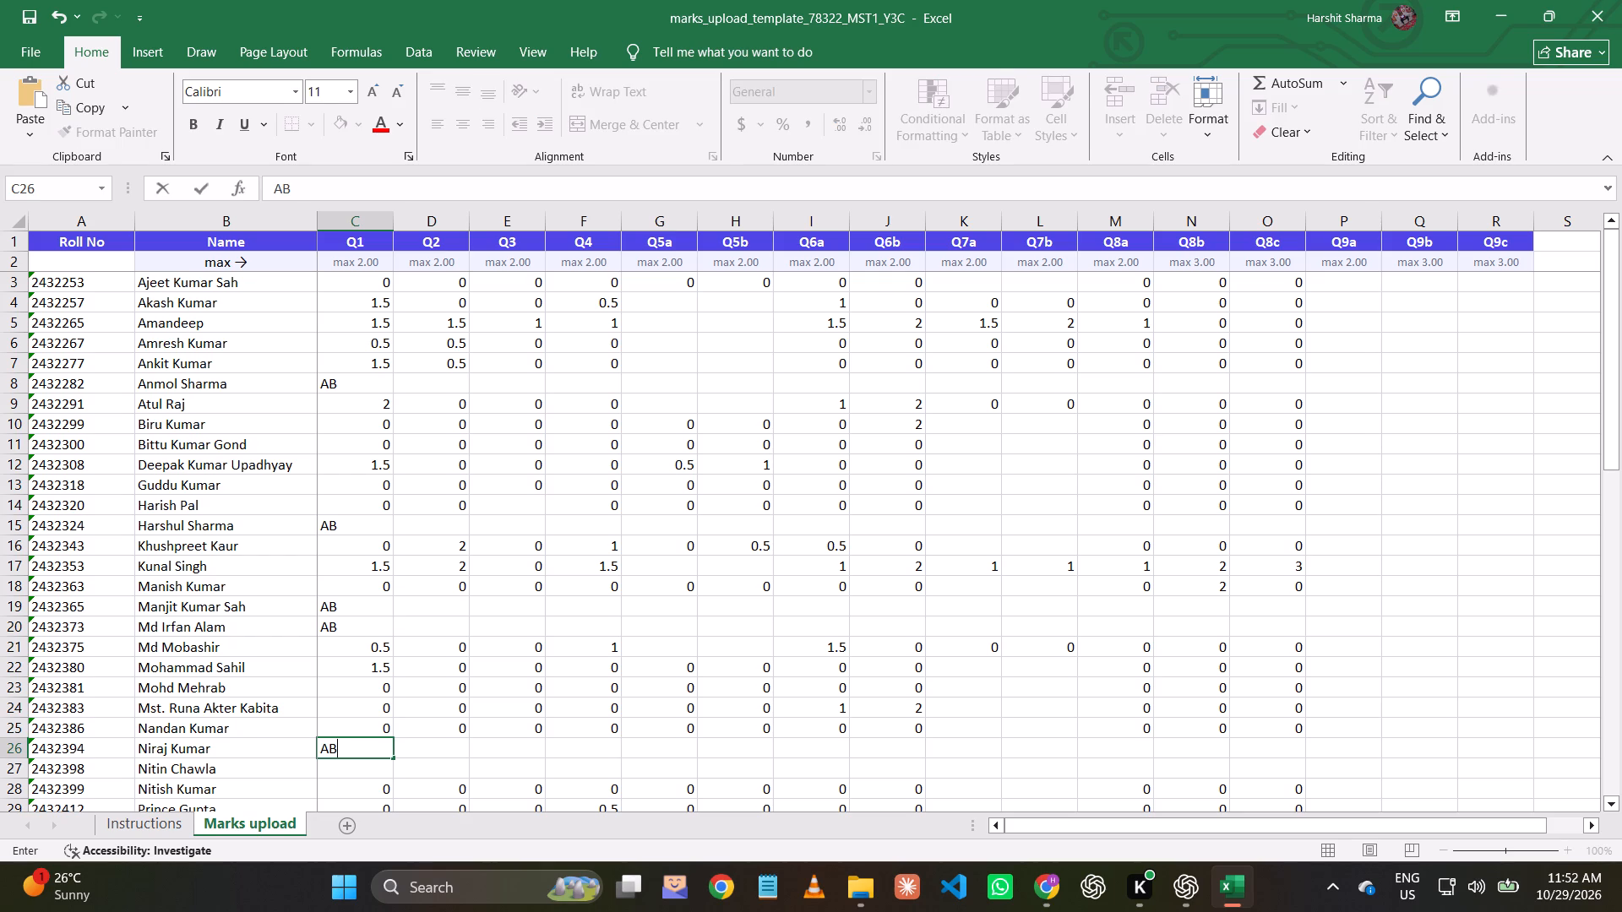
key(Down)
text(AB)
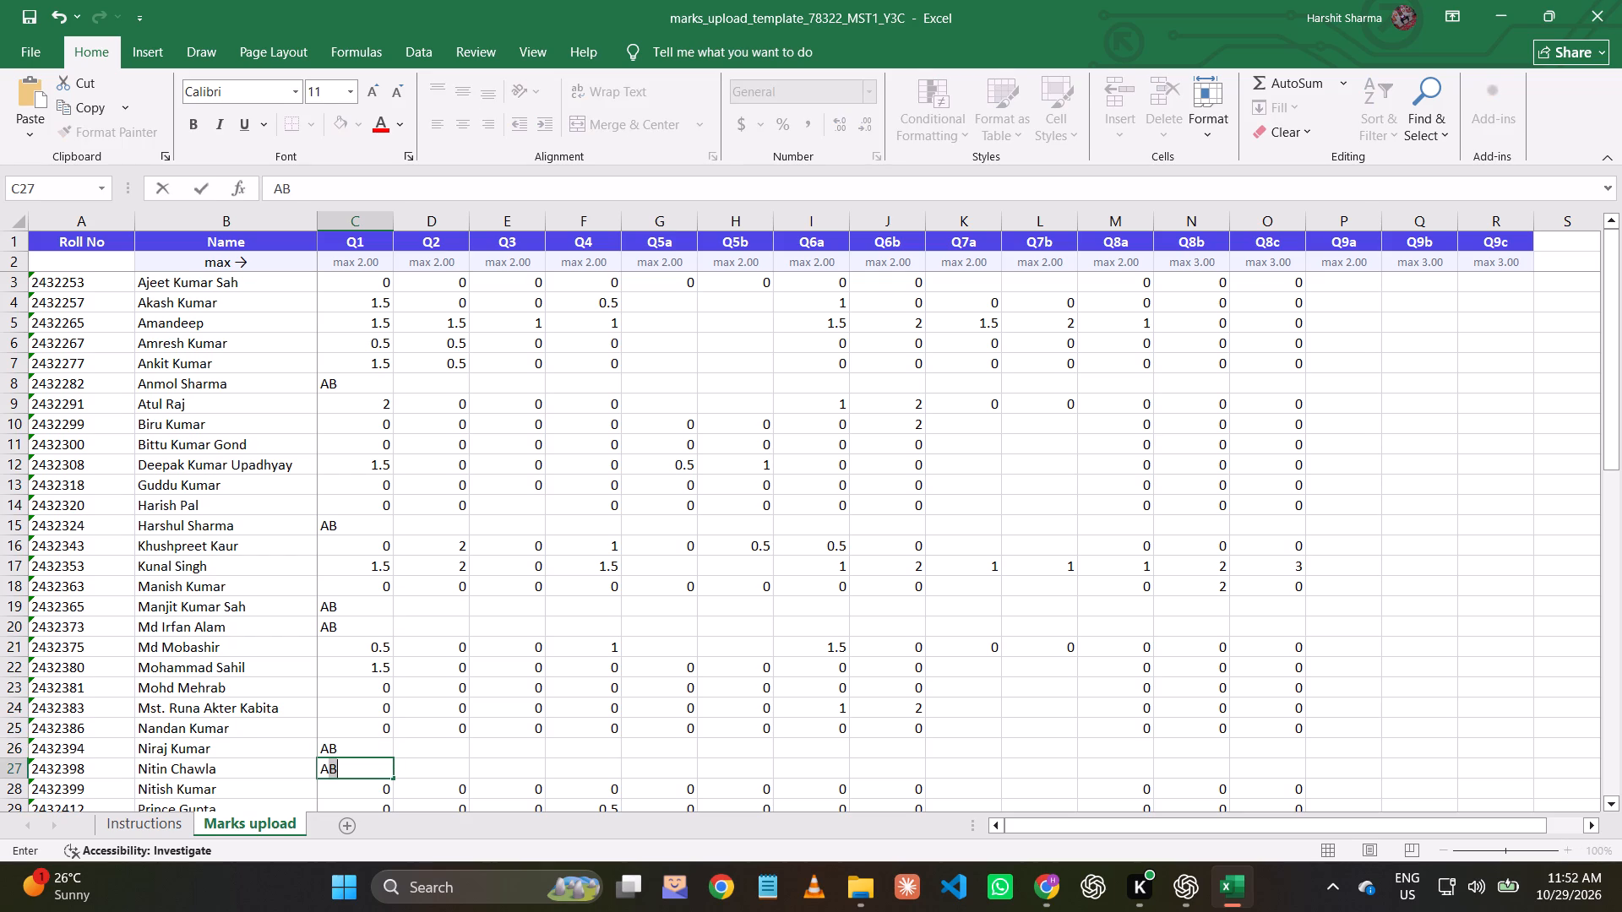
key(Down)
Mark the students in rows 34 and 35 as absent by entering AB for Q1.
key(Down)
key(Down)
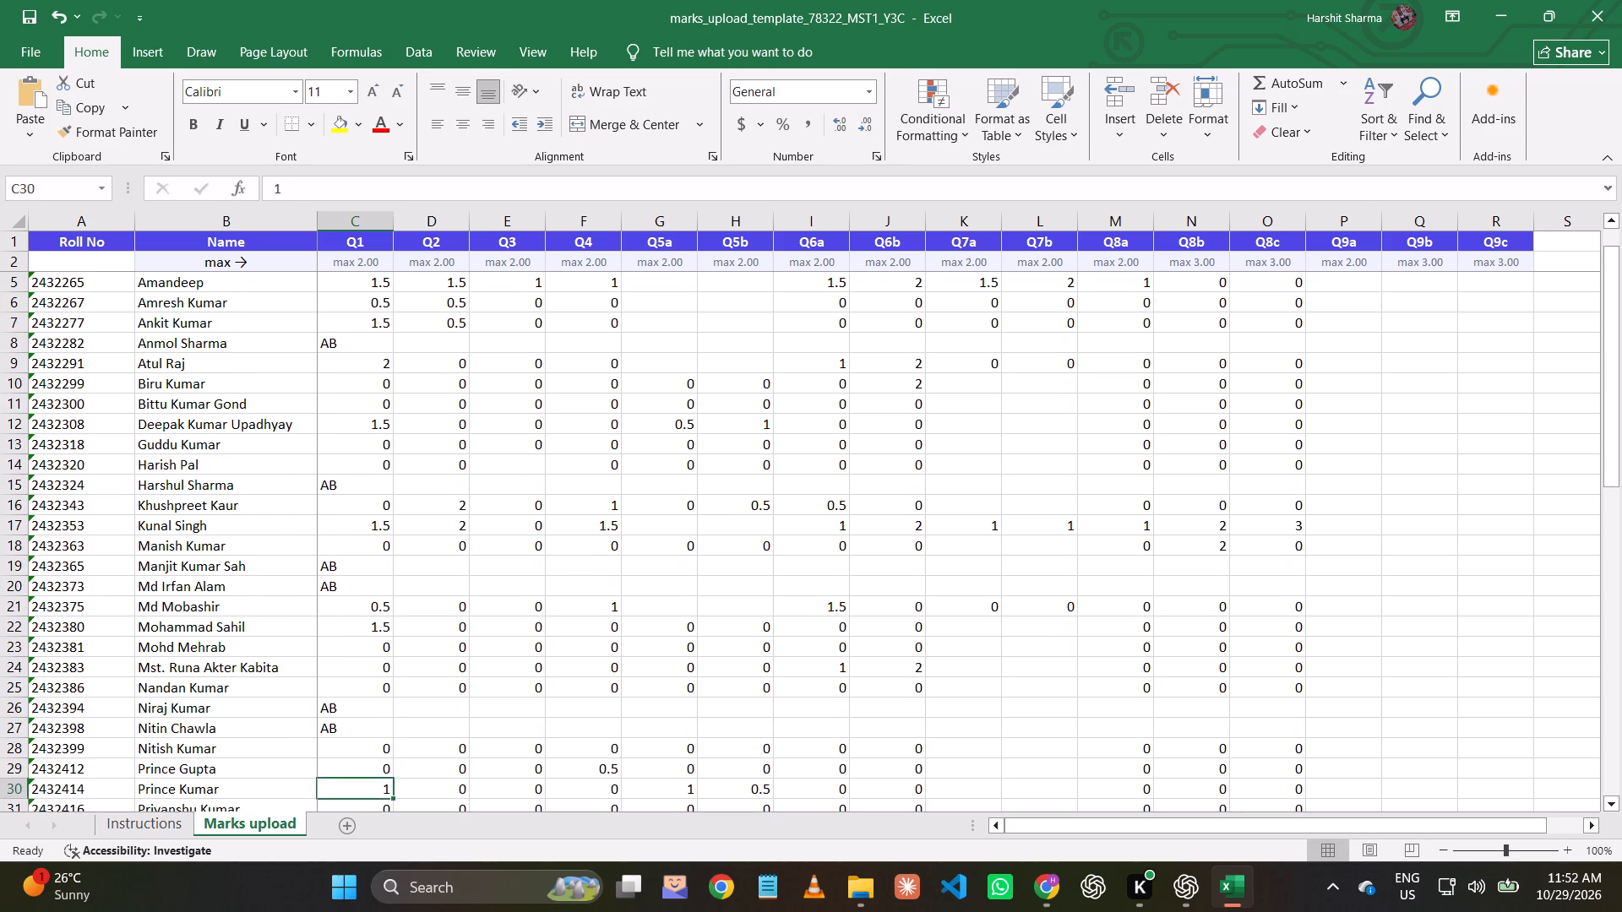
key(Down)
key(Down)
key(Down)
key(Down)
key(Down)
key(Up)
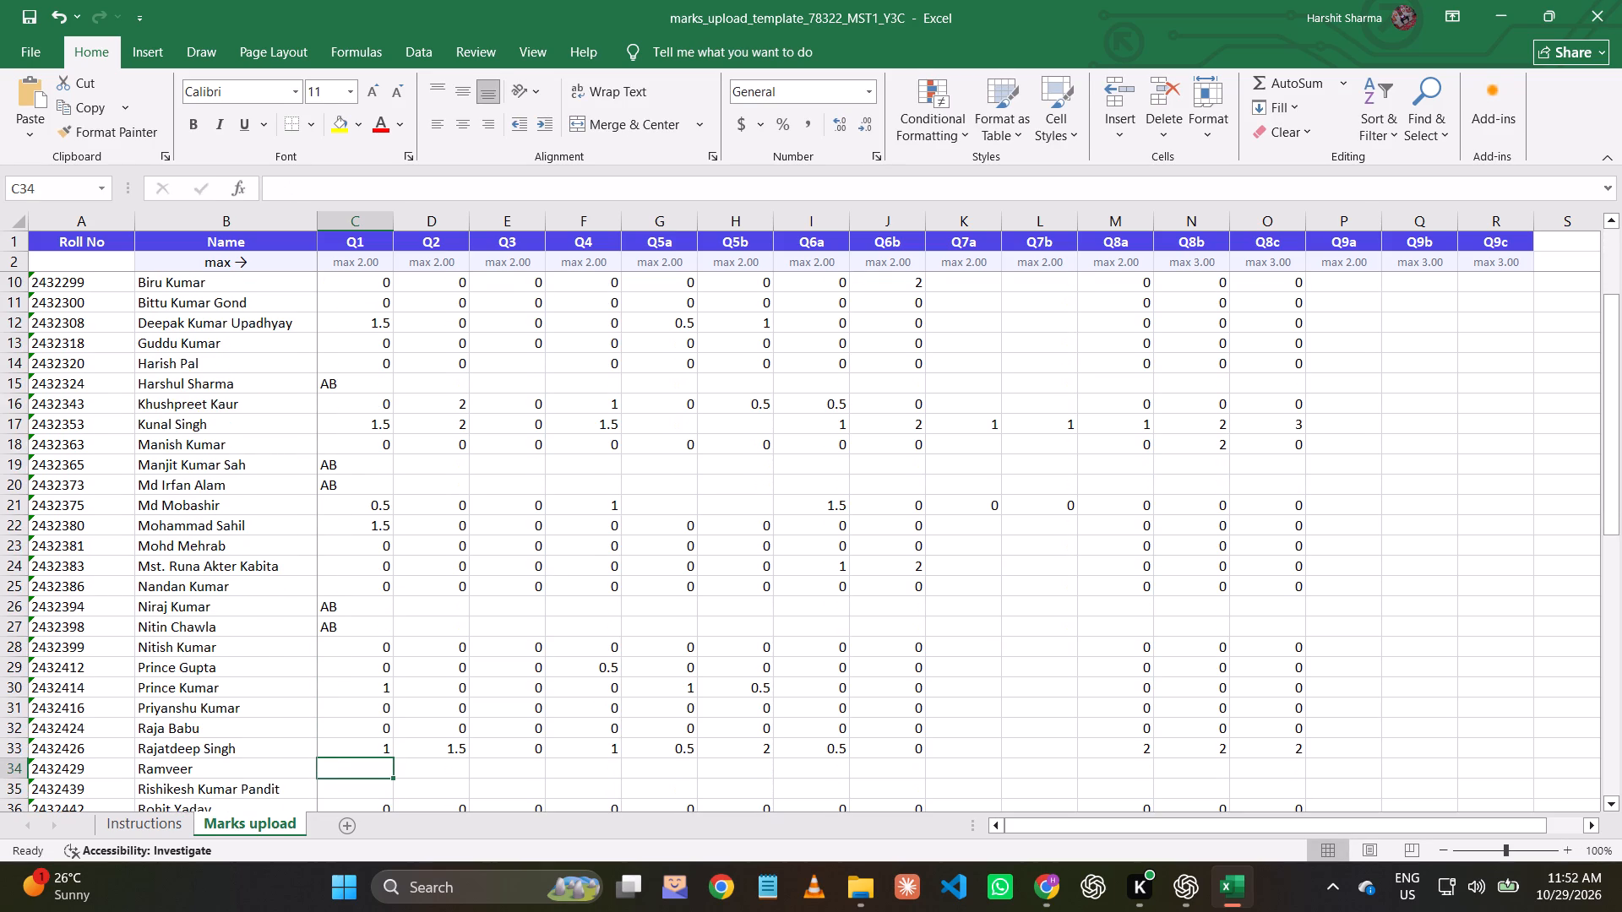
text(AB)
key(Down)
key(a)
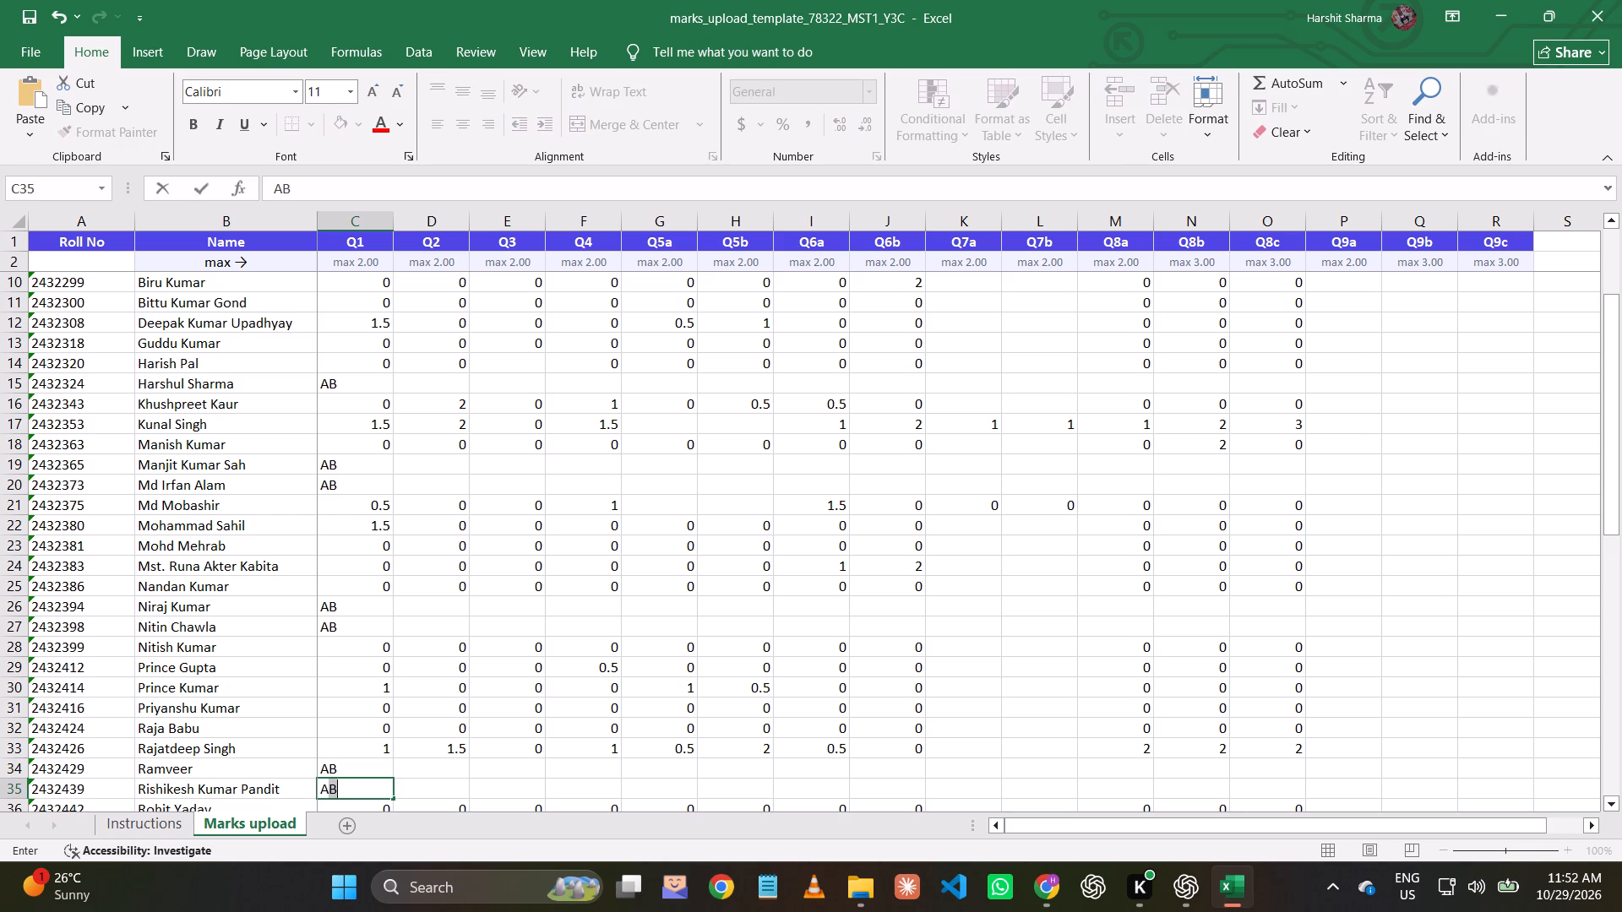
key(b)
key(Down)
Mark the student in row 51 as absent by entering AB for Q1.
key(Down)
key(Down)
key(Down)
key(Down)
key(Down)
key(Down)
key(Down)
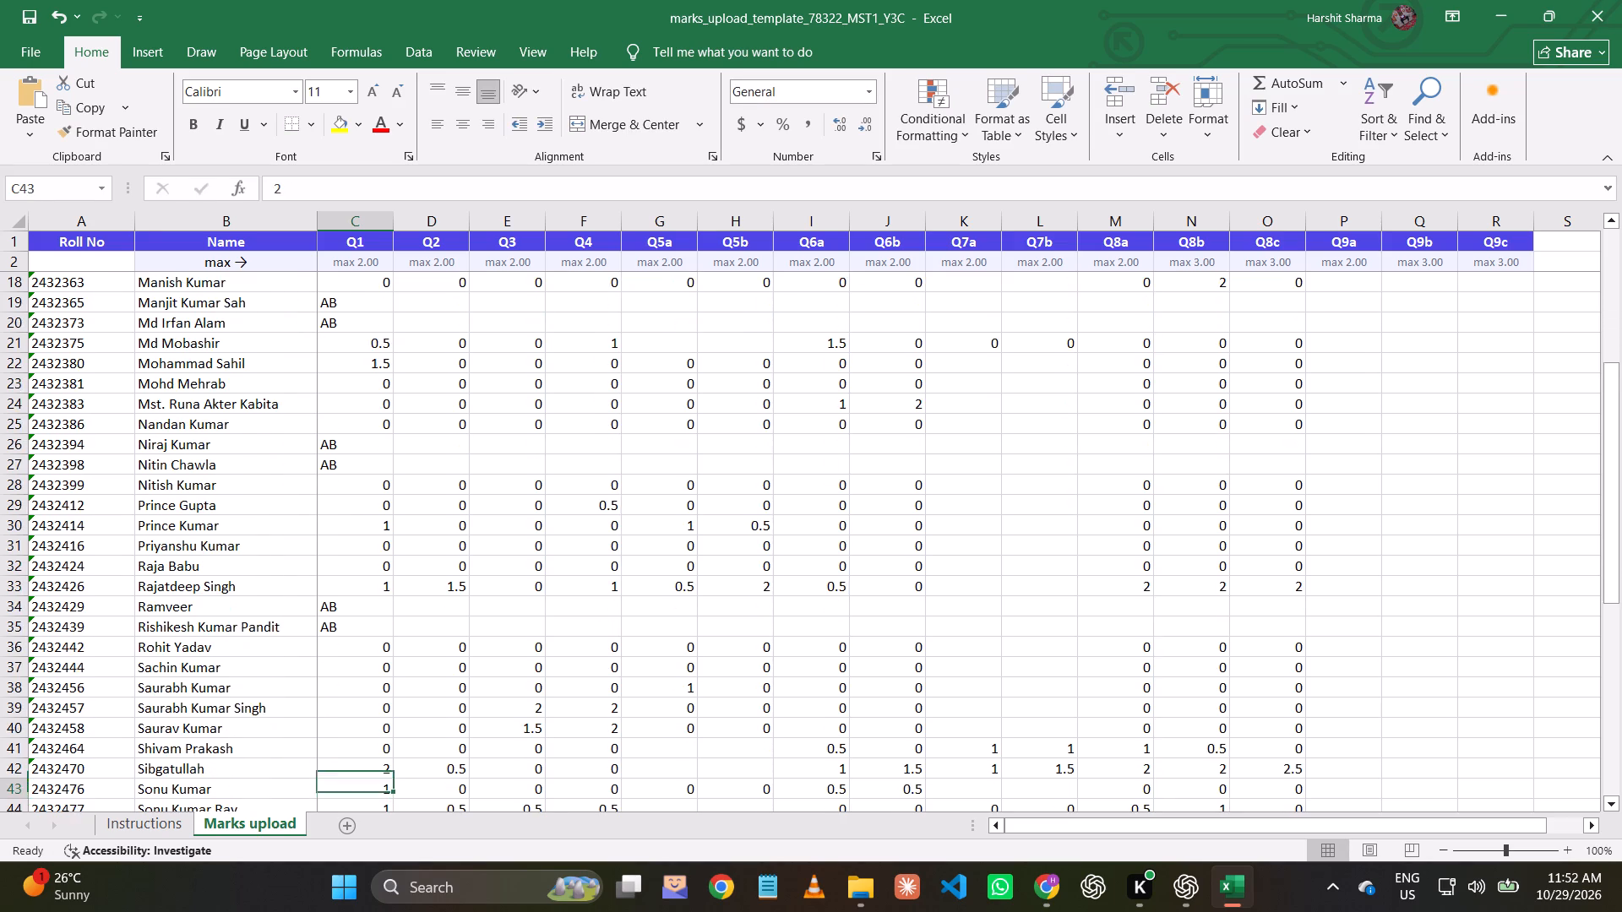
key(Down)
key(Down)
key(Down)
key(Down)
key(Down)
key(Down)
key(Down)
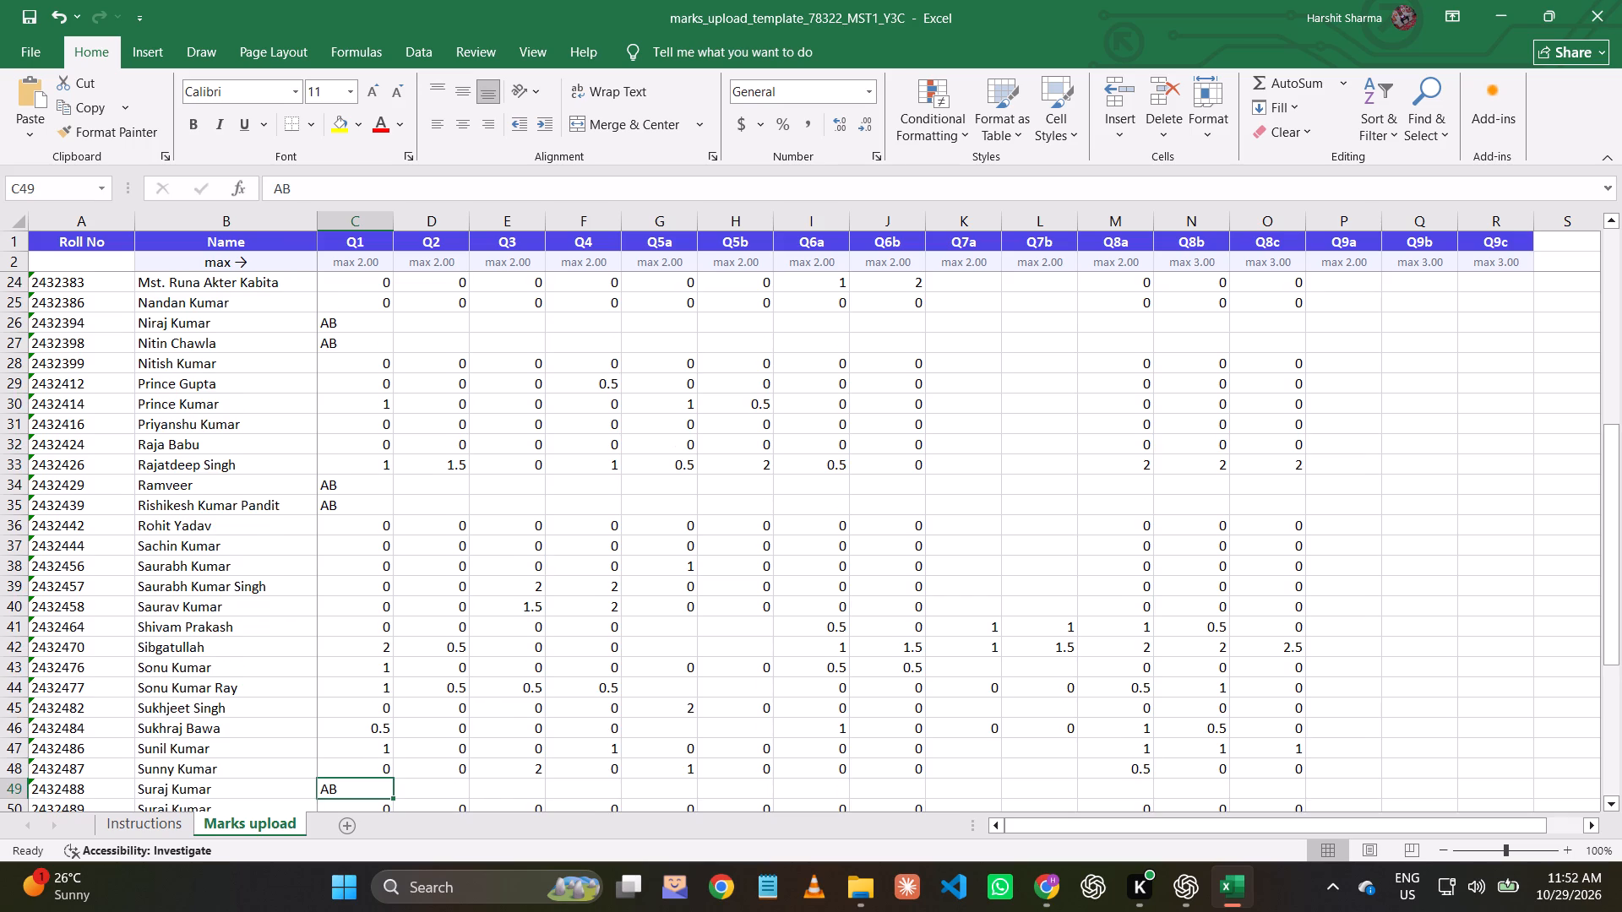
key(Down)
key(Down)
key(Up)
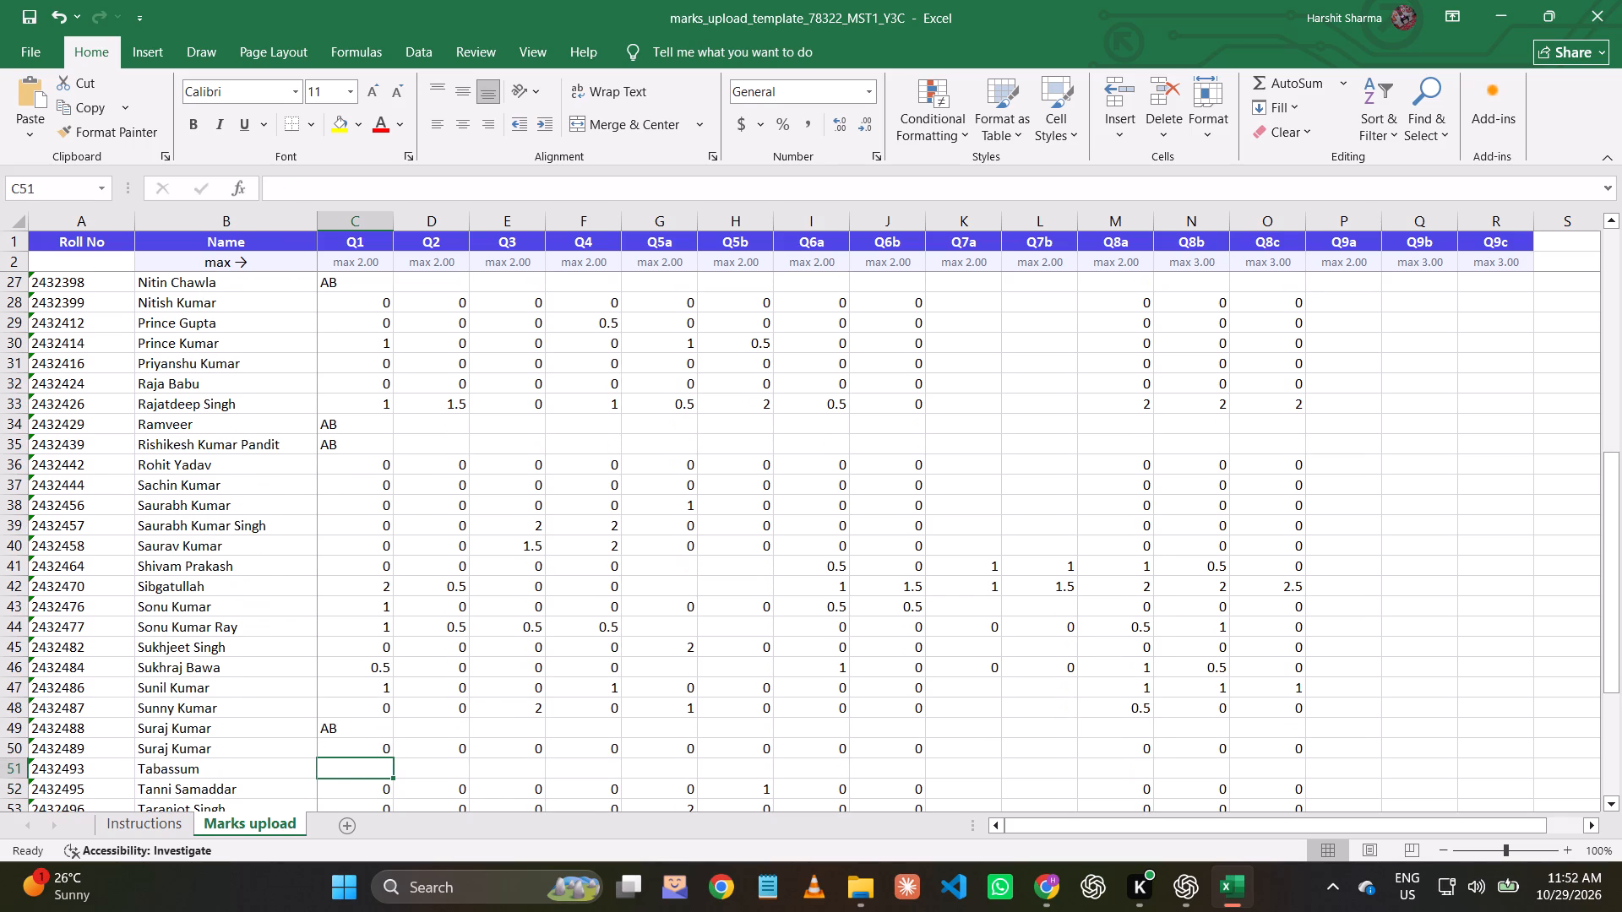
text(AB)
key(Down)
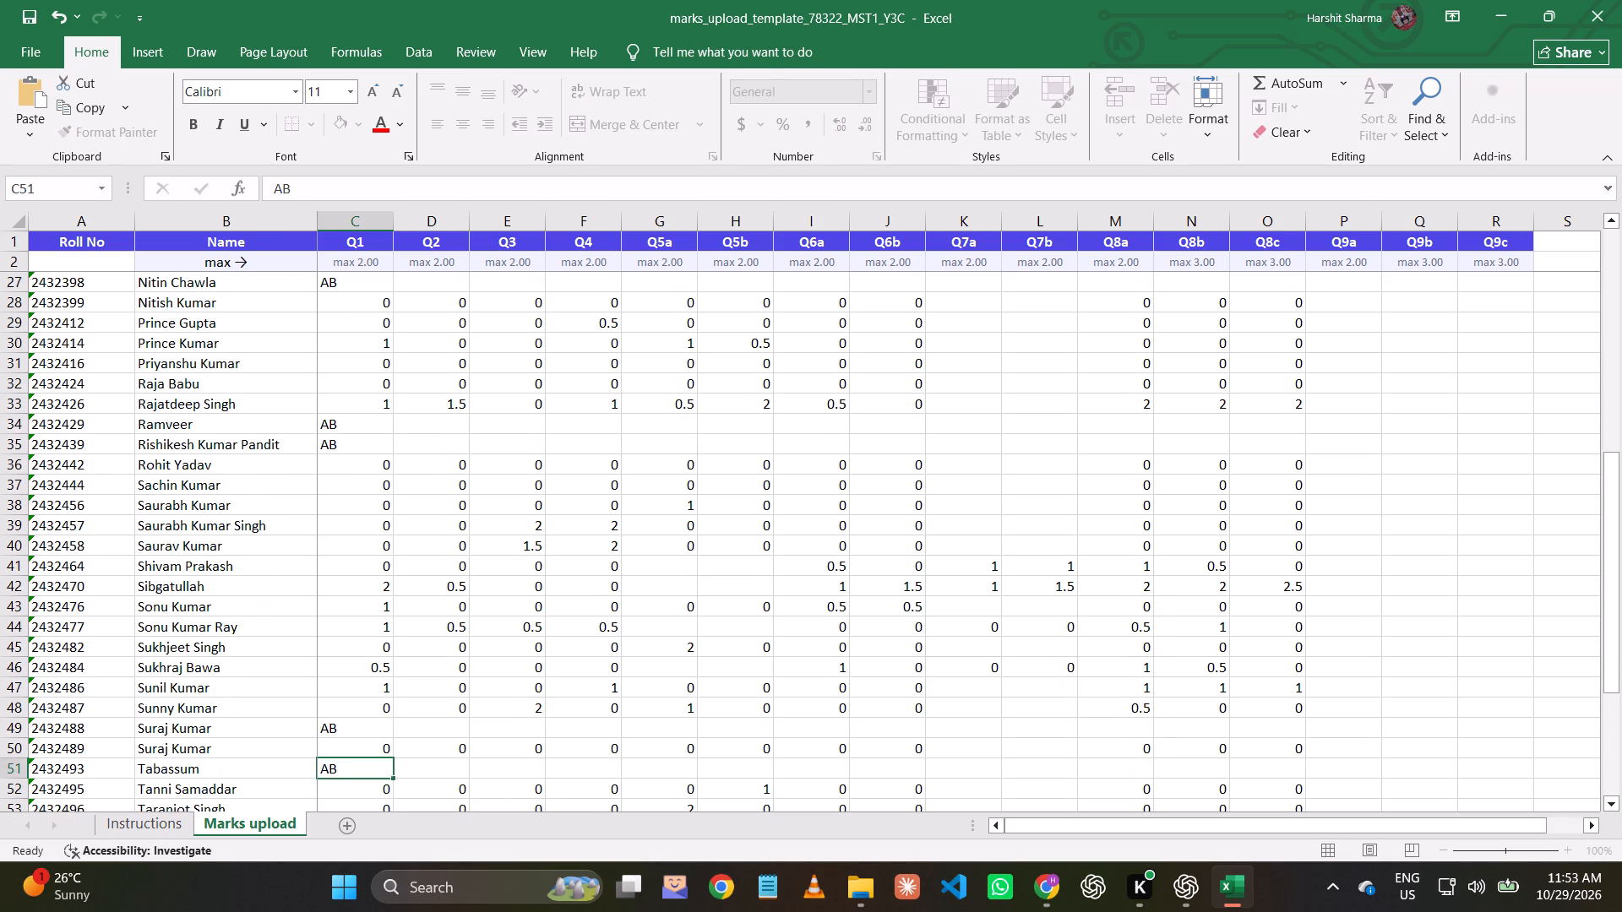
Check the Q1 column from row 52 down to the end of the student list for rows without marks.
key(Down)
key(Down)
key(Down)
key(Down)
key(Down)
key(Down)
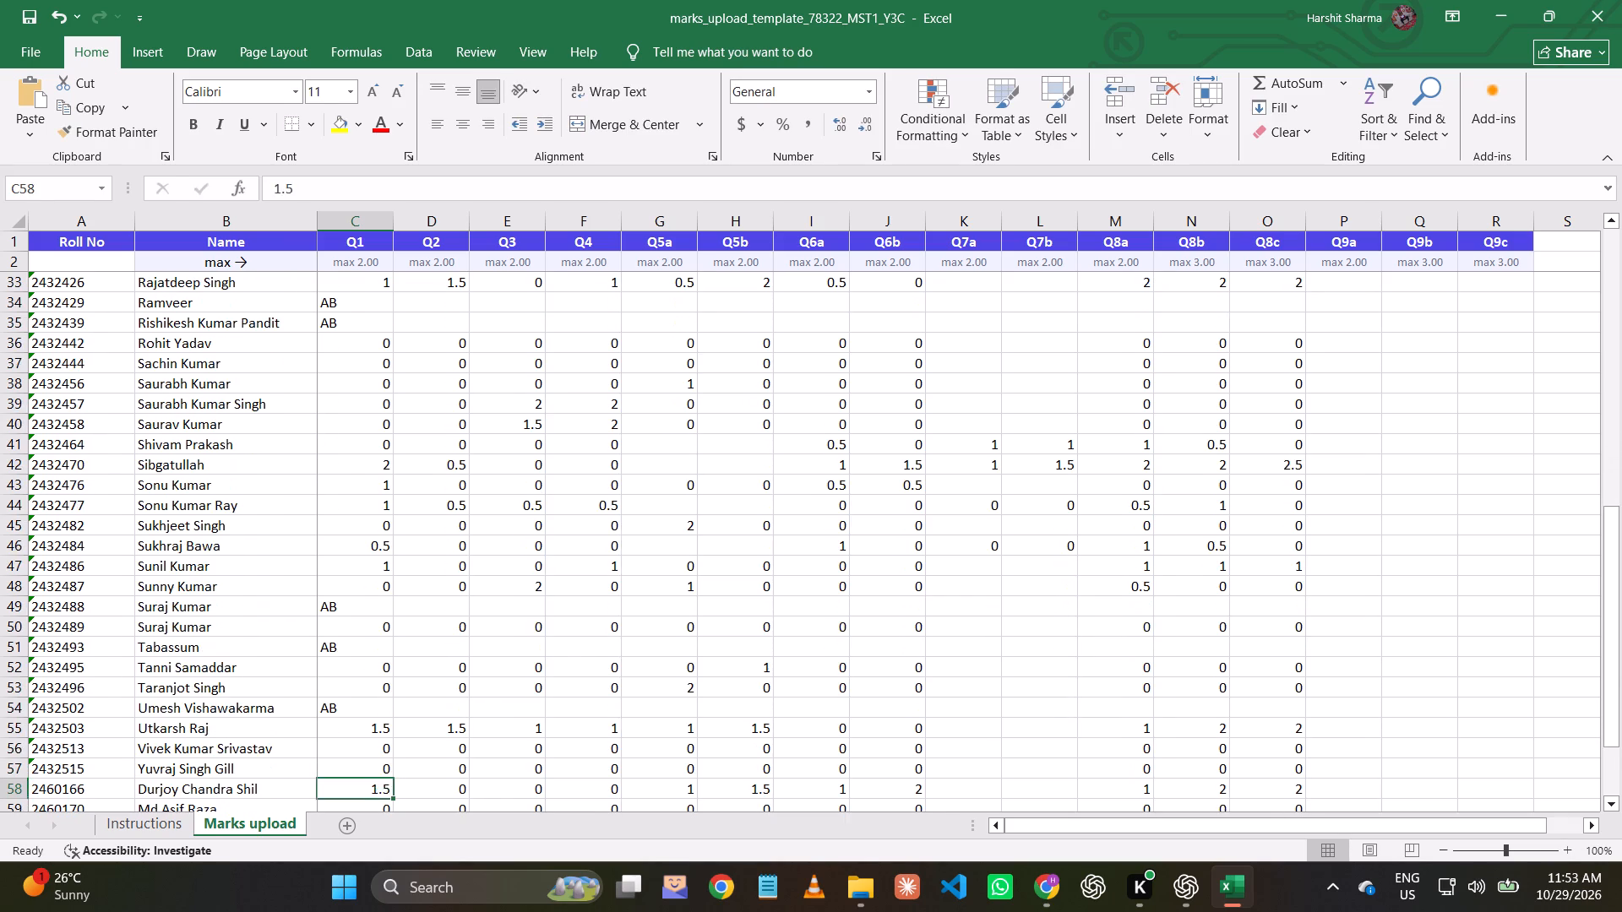
key(Down)
key(Down)
key(Down)
key(Down)
key(Down)
key(Down)
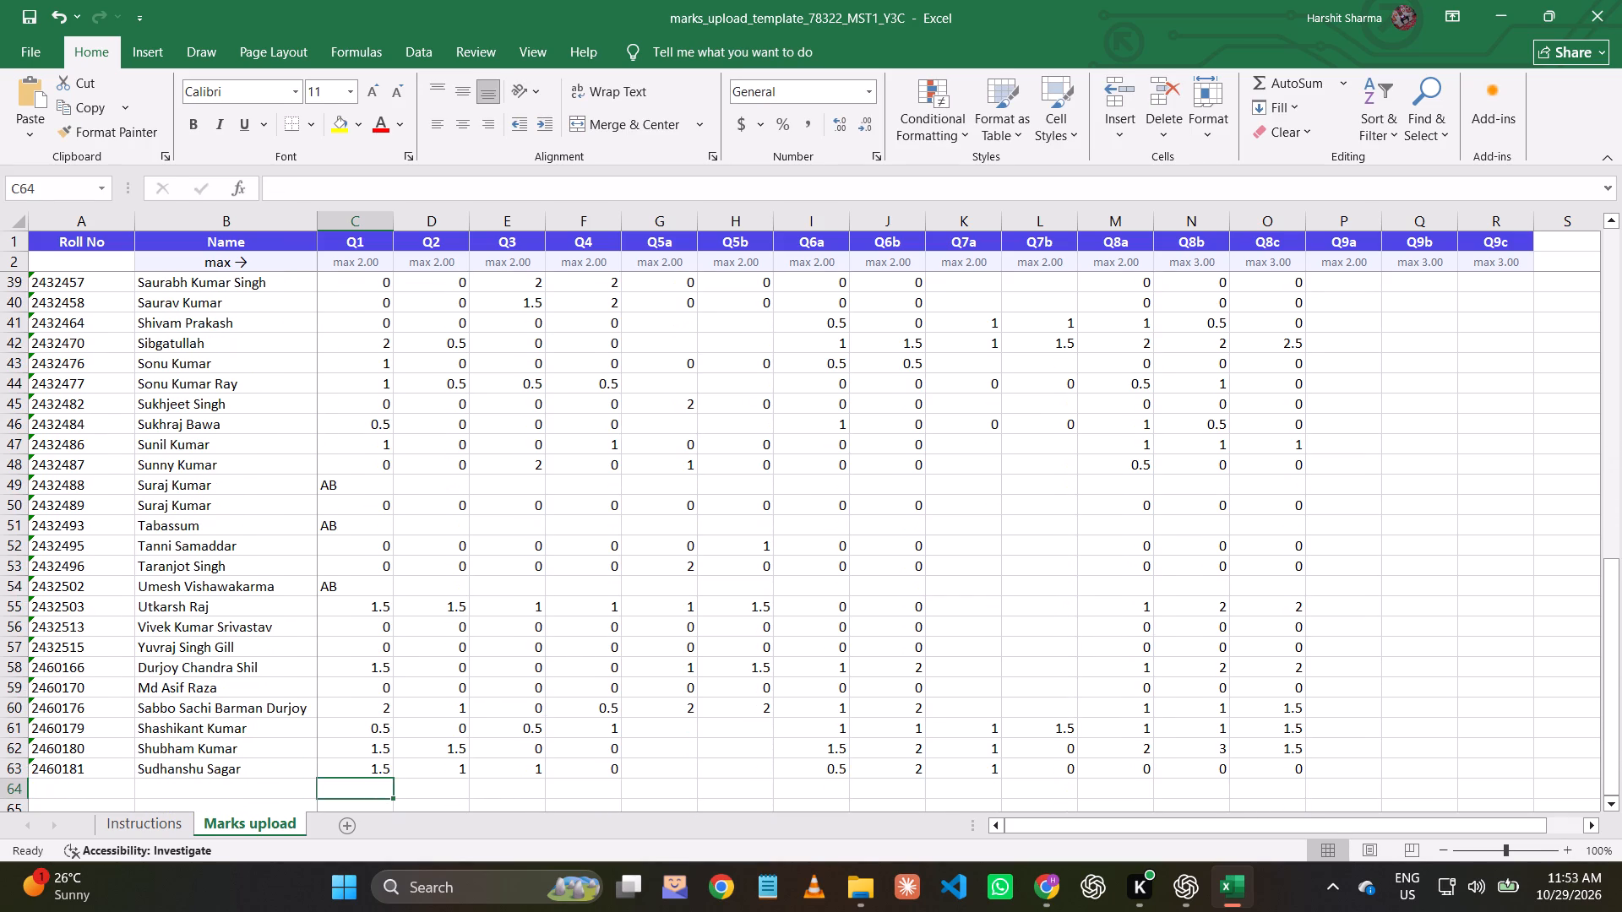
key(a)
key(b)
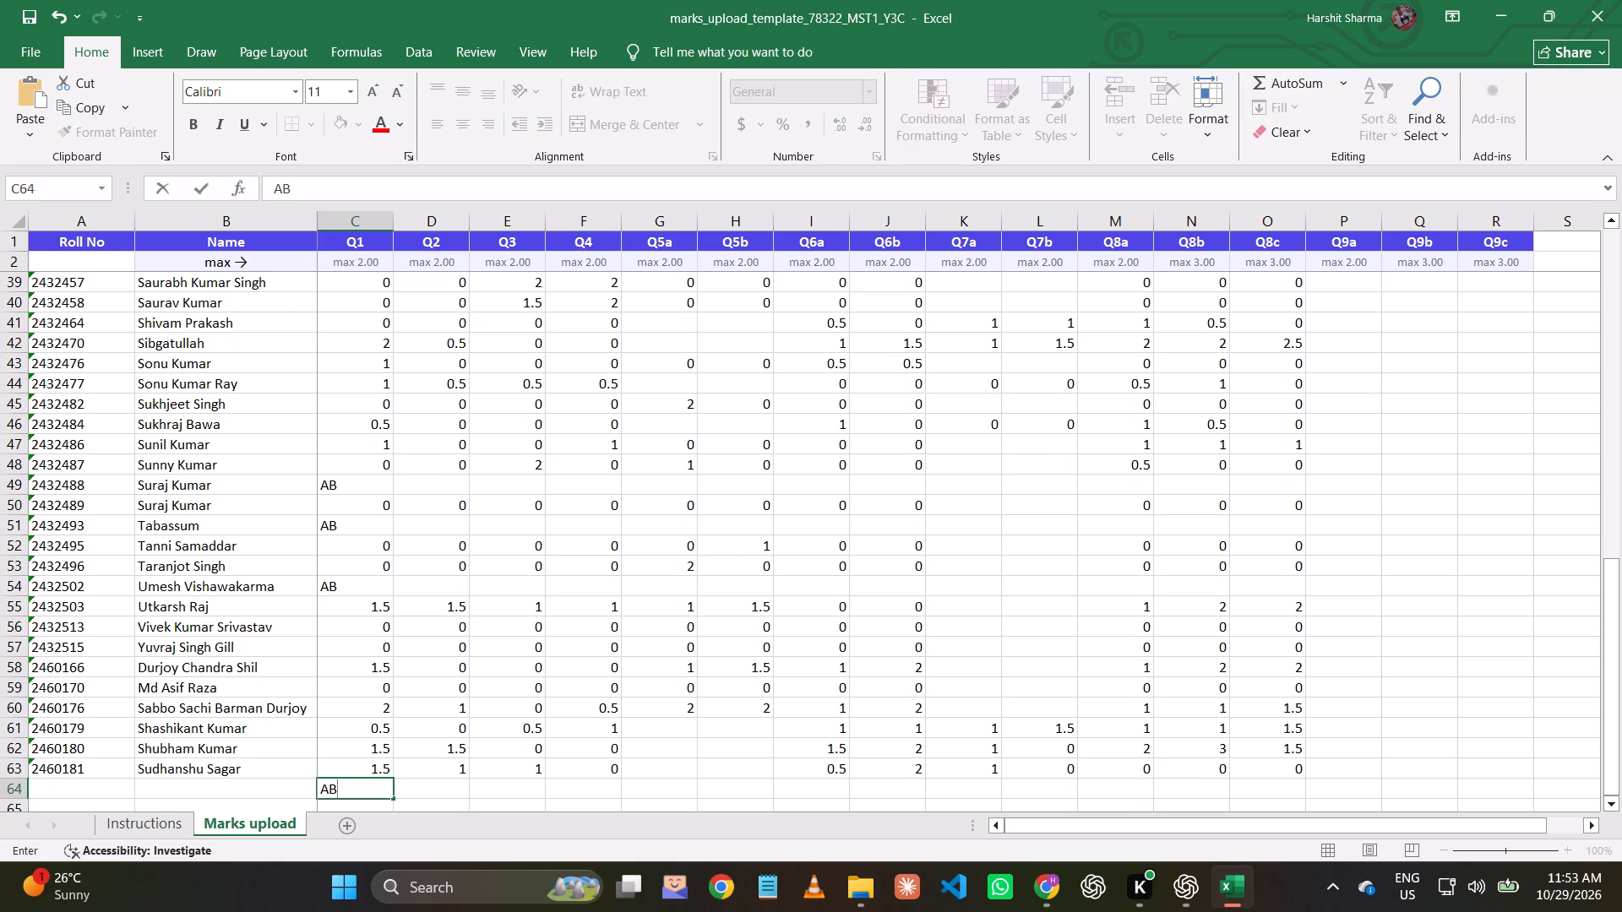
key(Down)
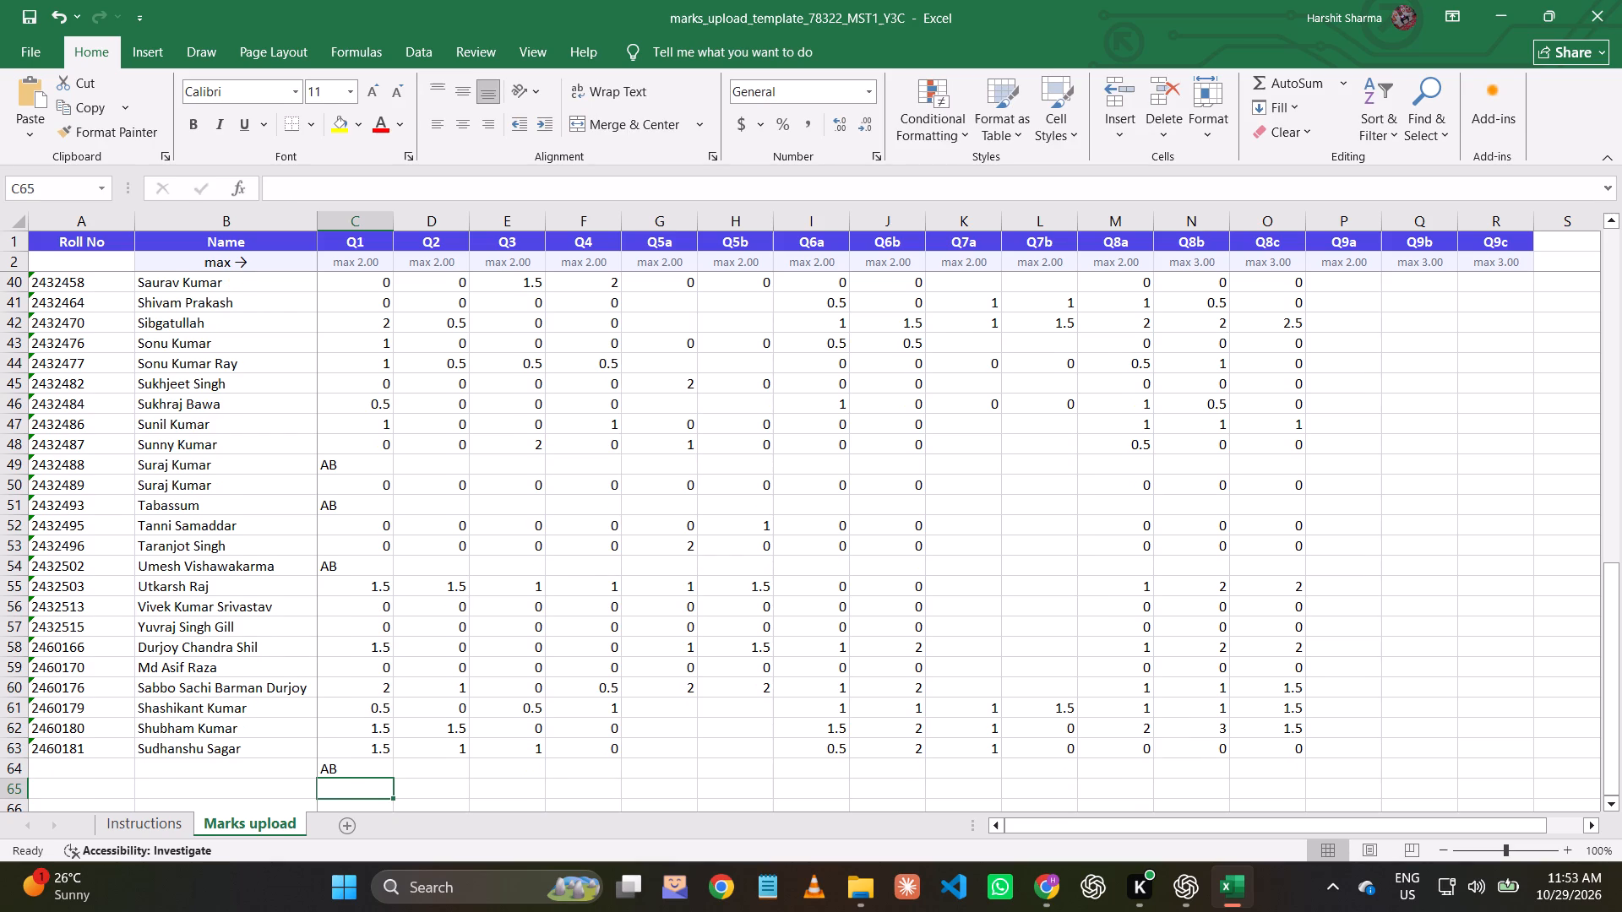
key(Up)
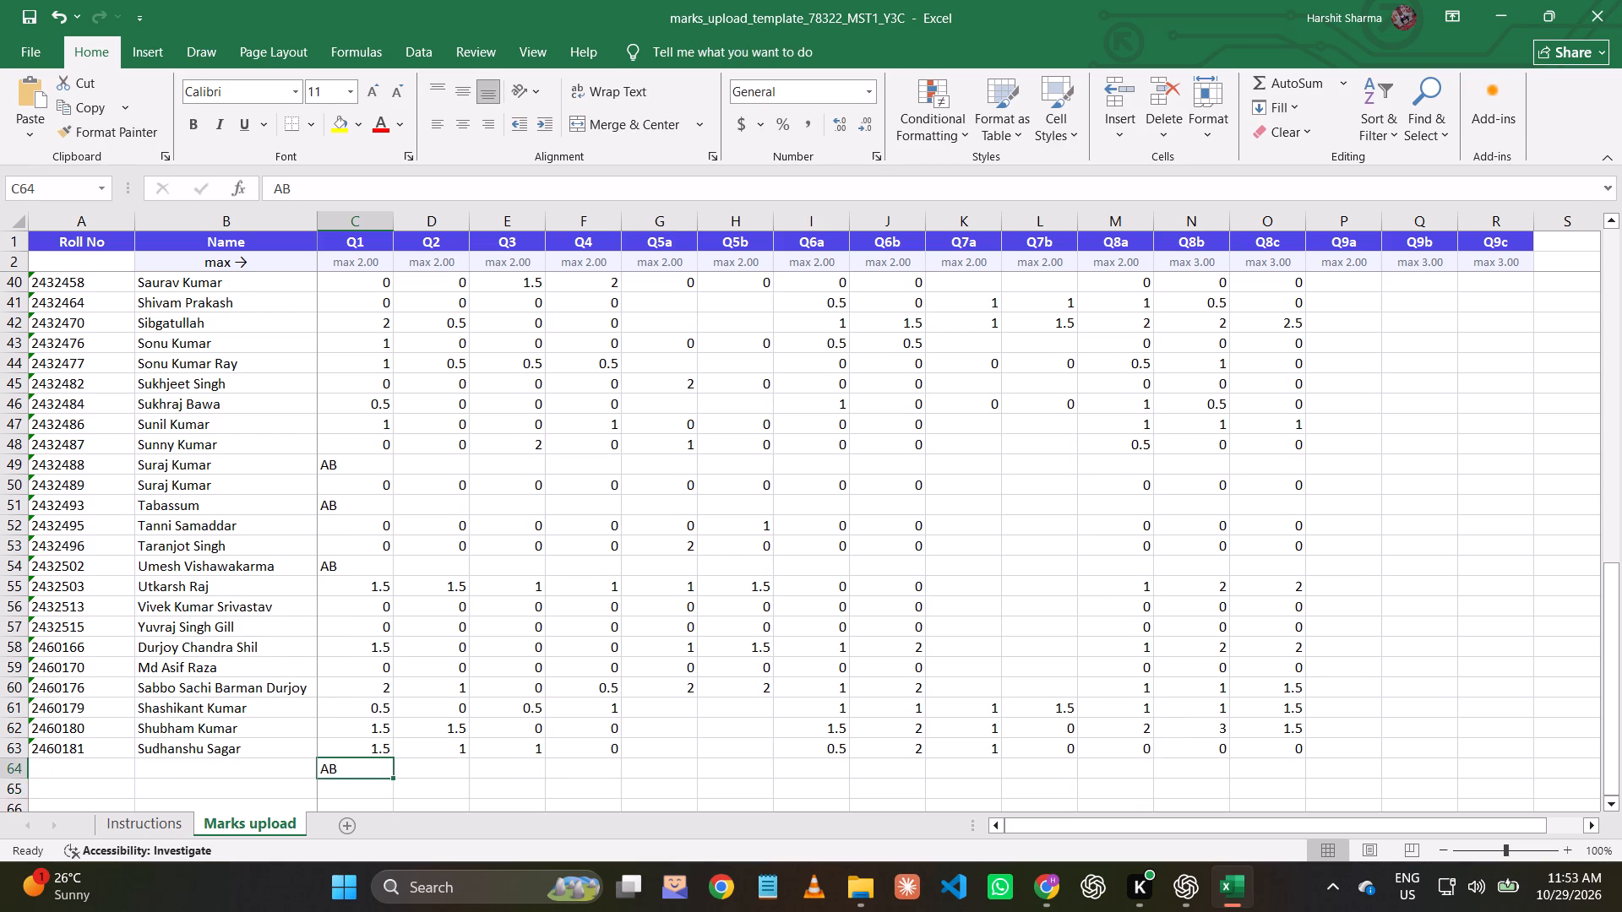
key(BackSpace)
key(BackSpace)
Save the marks workbook with the absent entries.
key(ctrl+s)
key(ctrl+s)
key(ctrl+s)
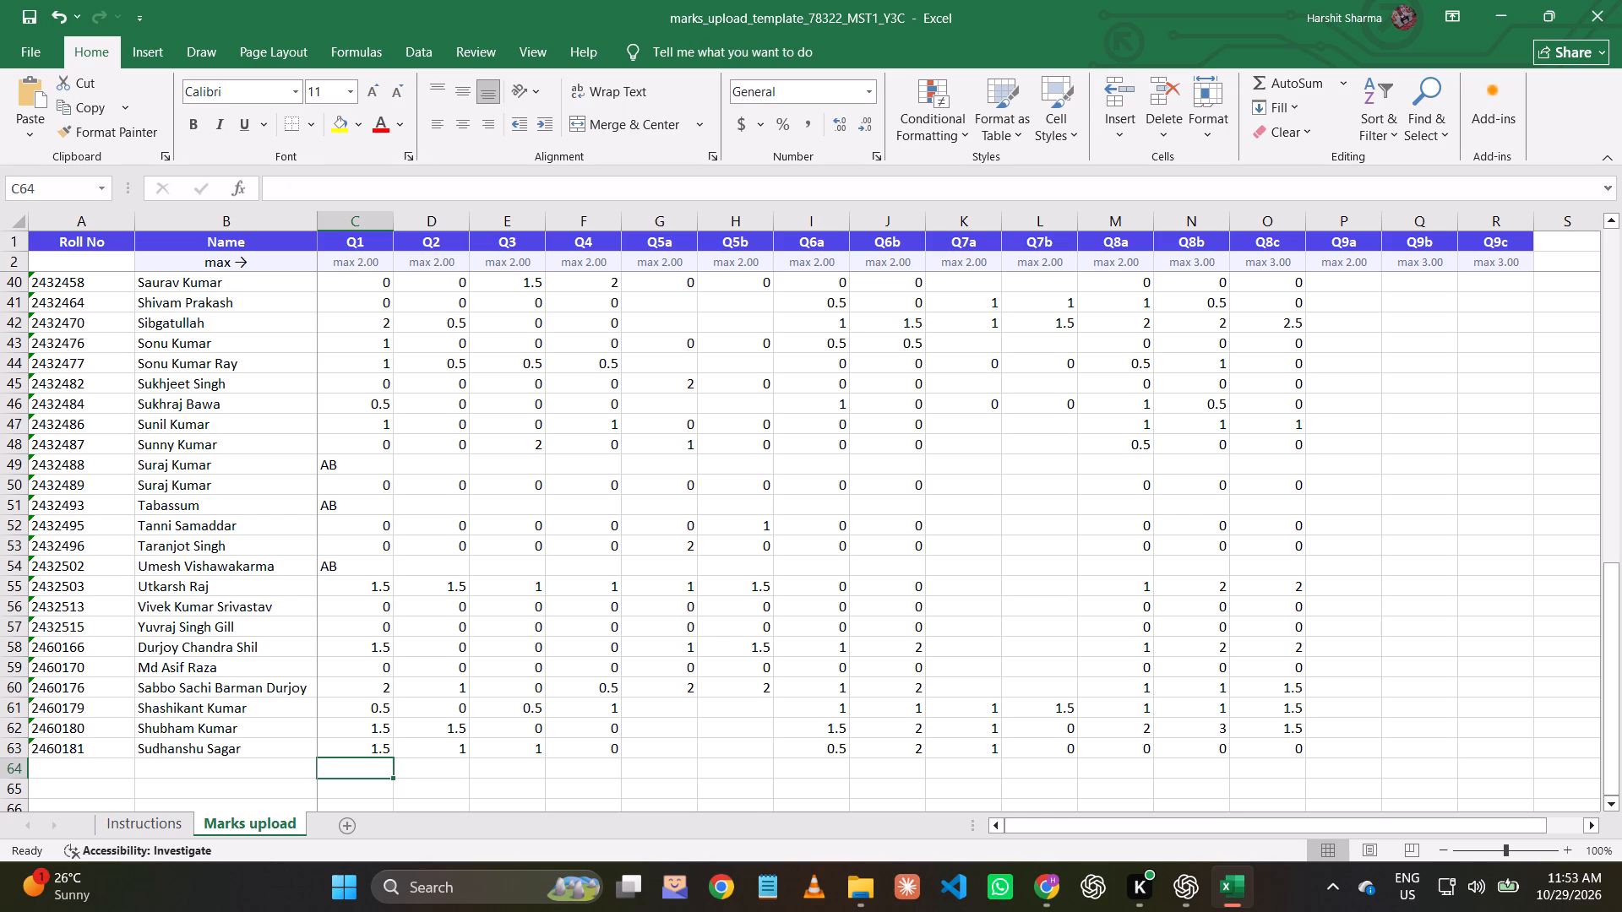
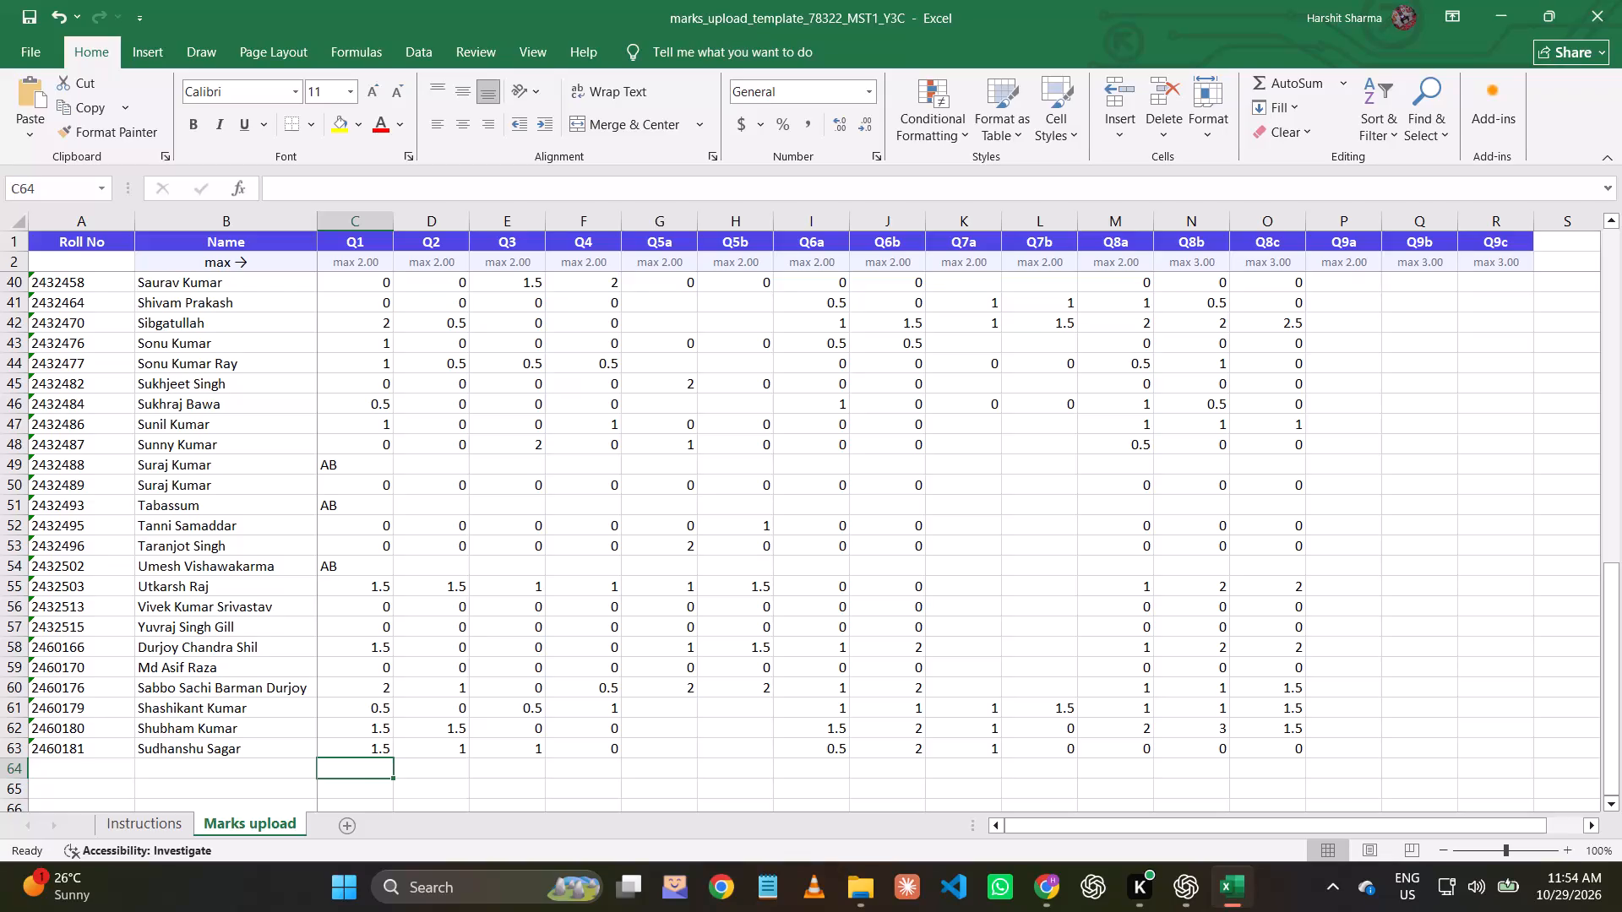
Save the completed MST1 marks workbook once more and close it to return to the browser's marks upload page.
scroll(380, 561, up, 3)
key(ctrl+a)
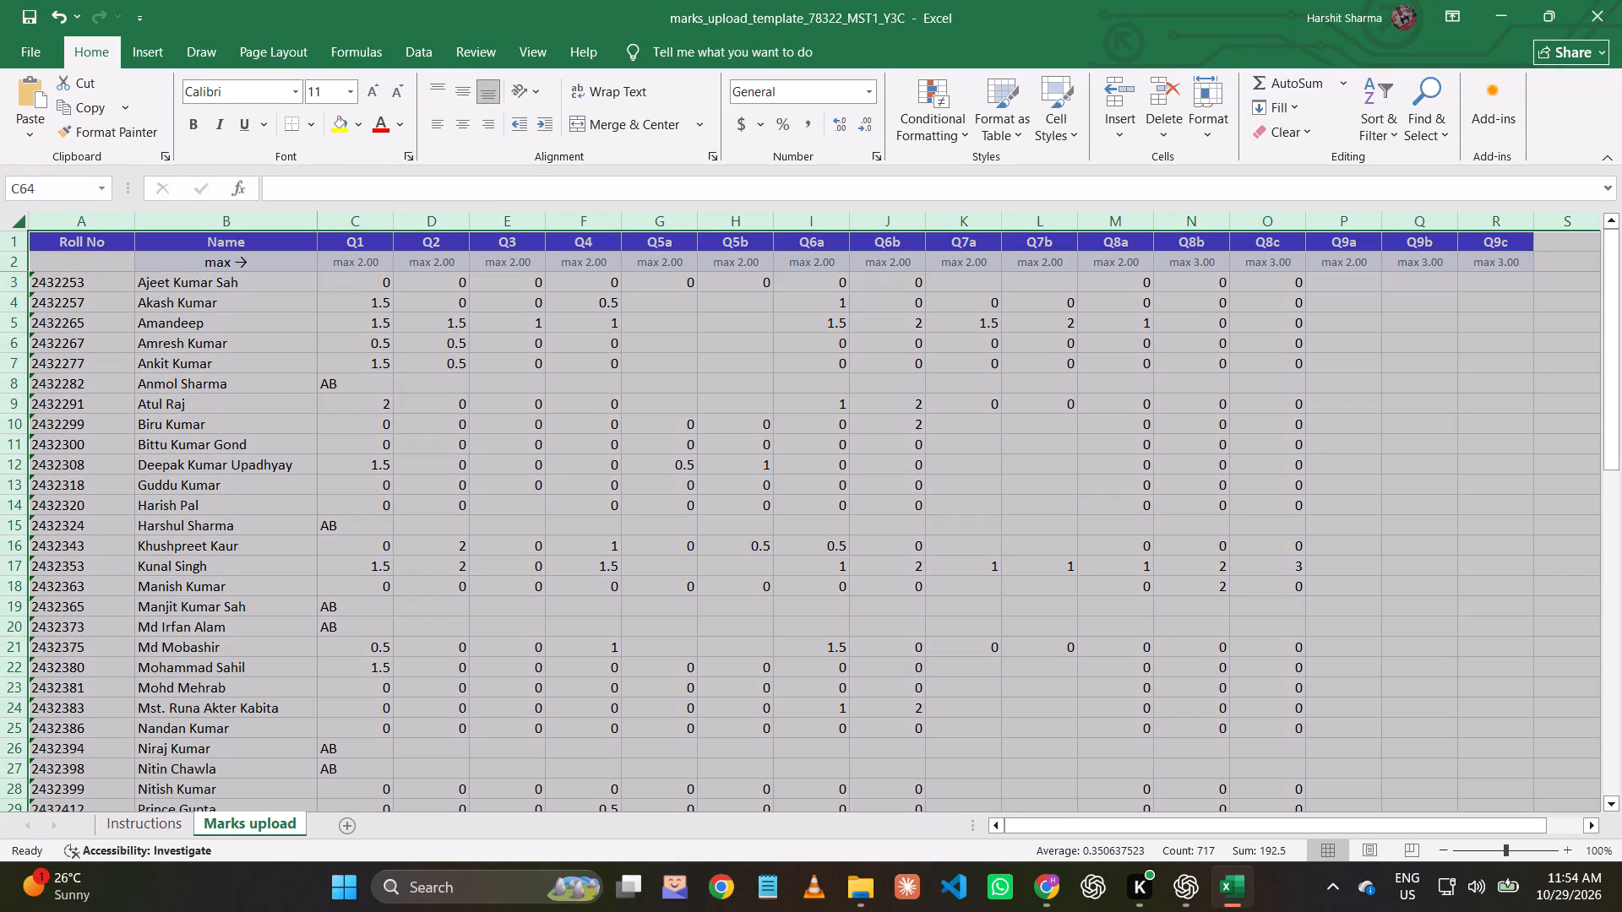
key(ctrl+s)
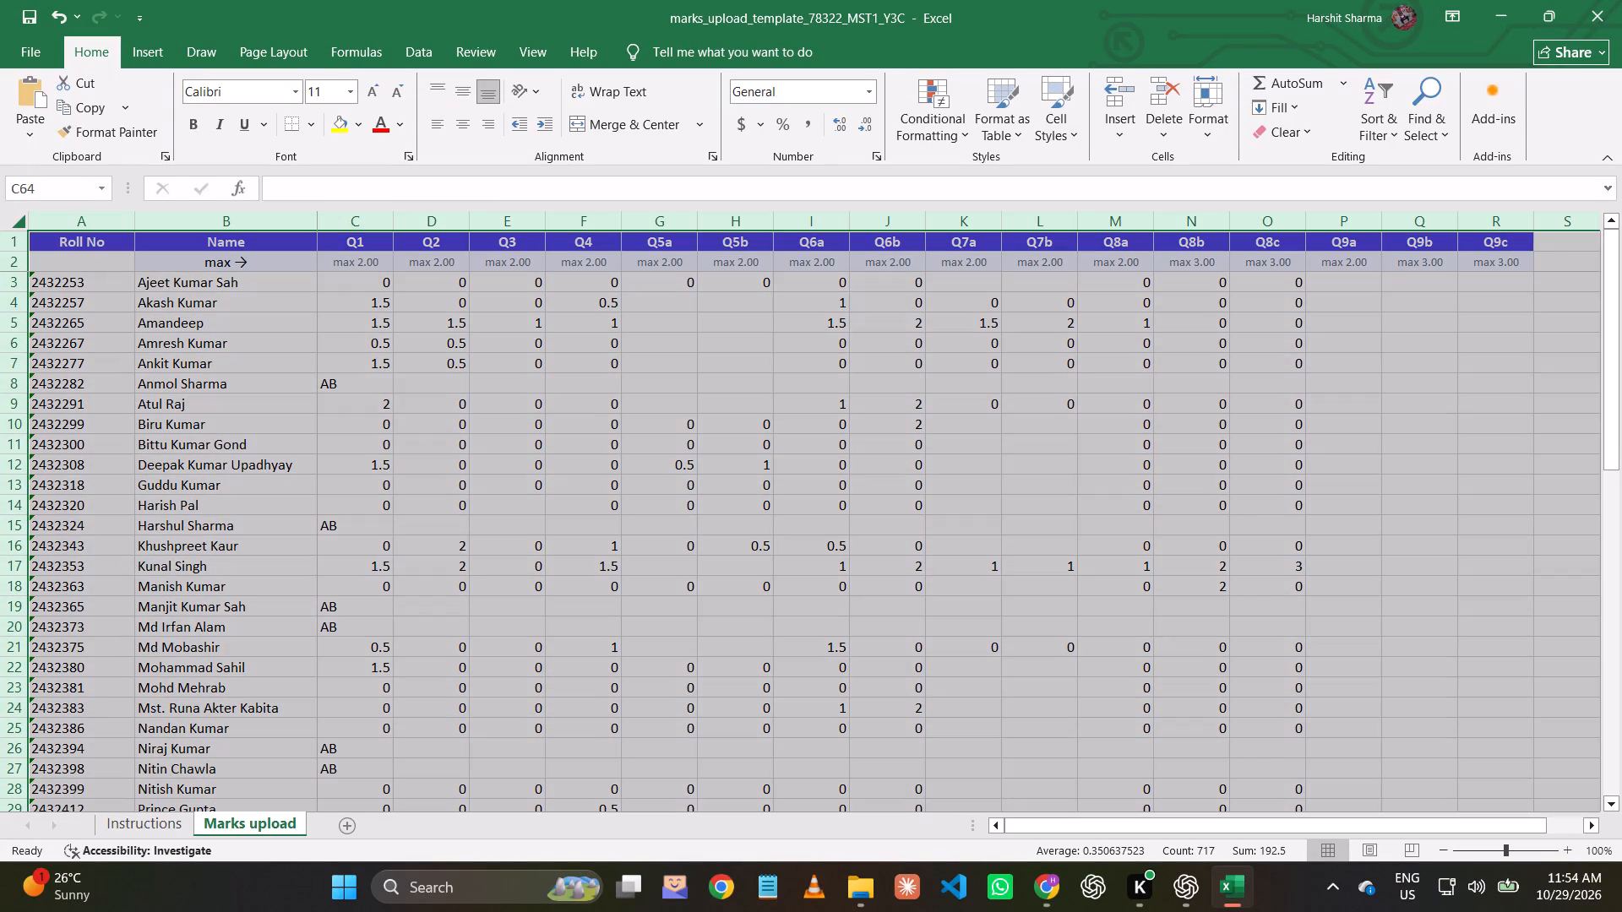
click(397, 539)
key(ctrl+s)
key(ctrl+s)
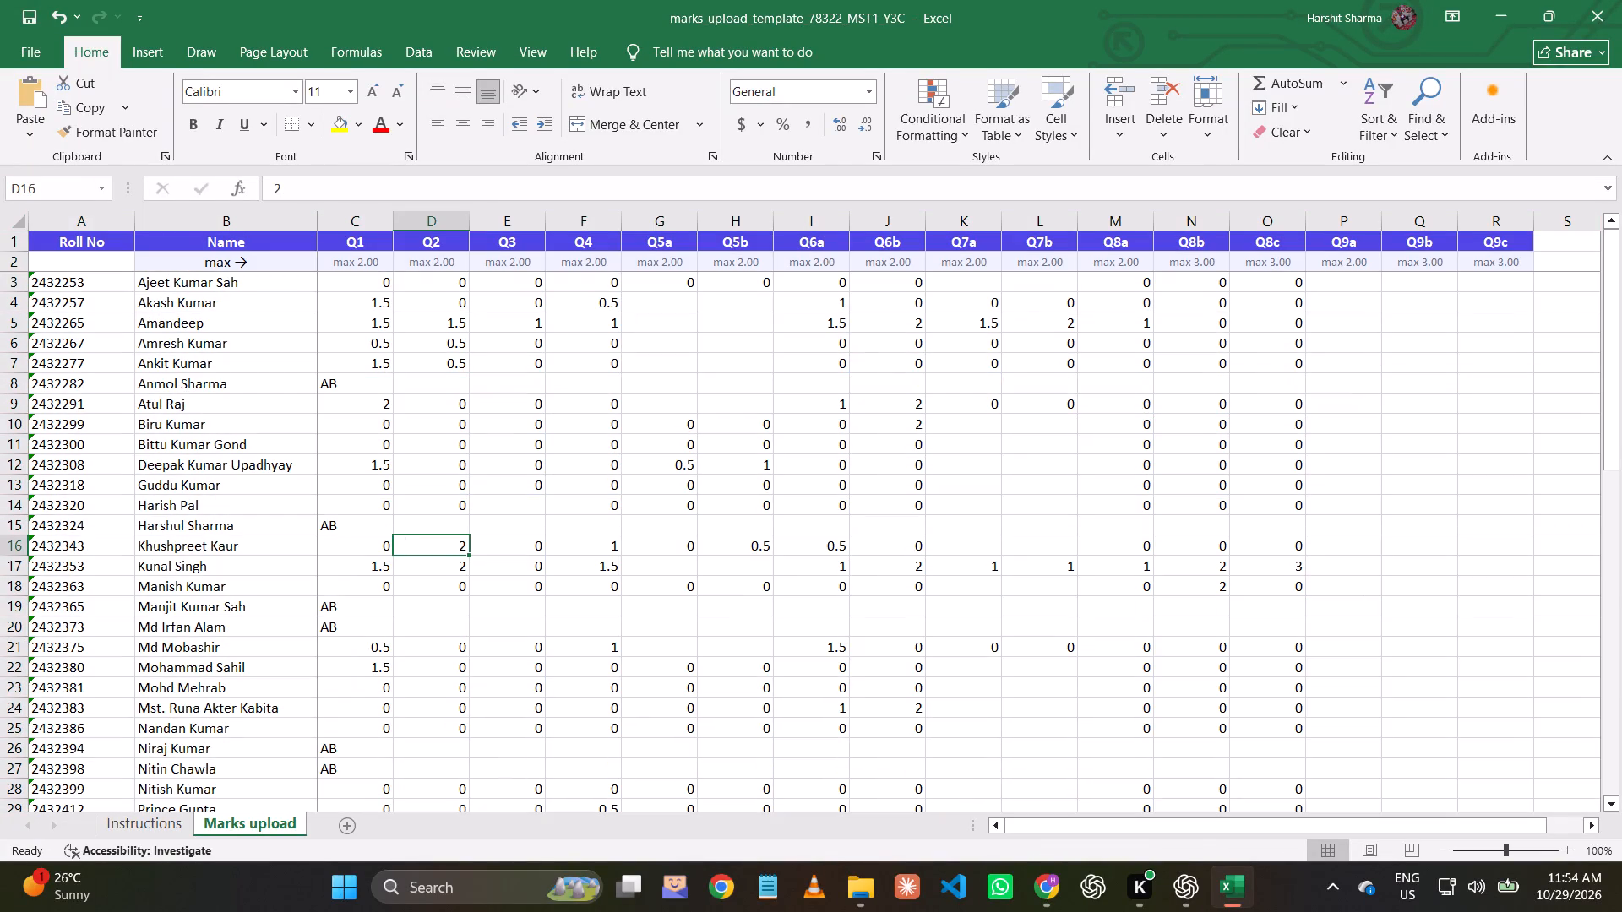
click(1603, 8)
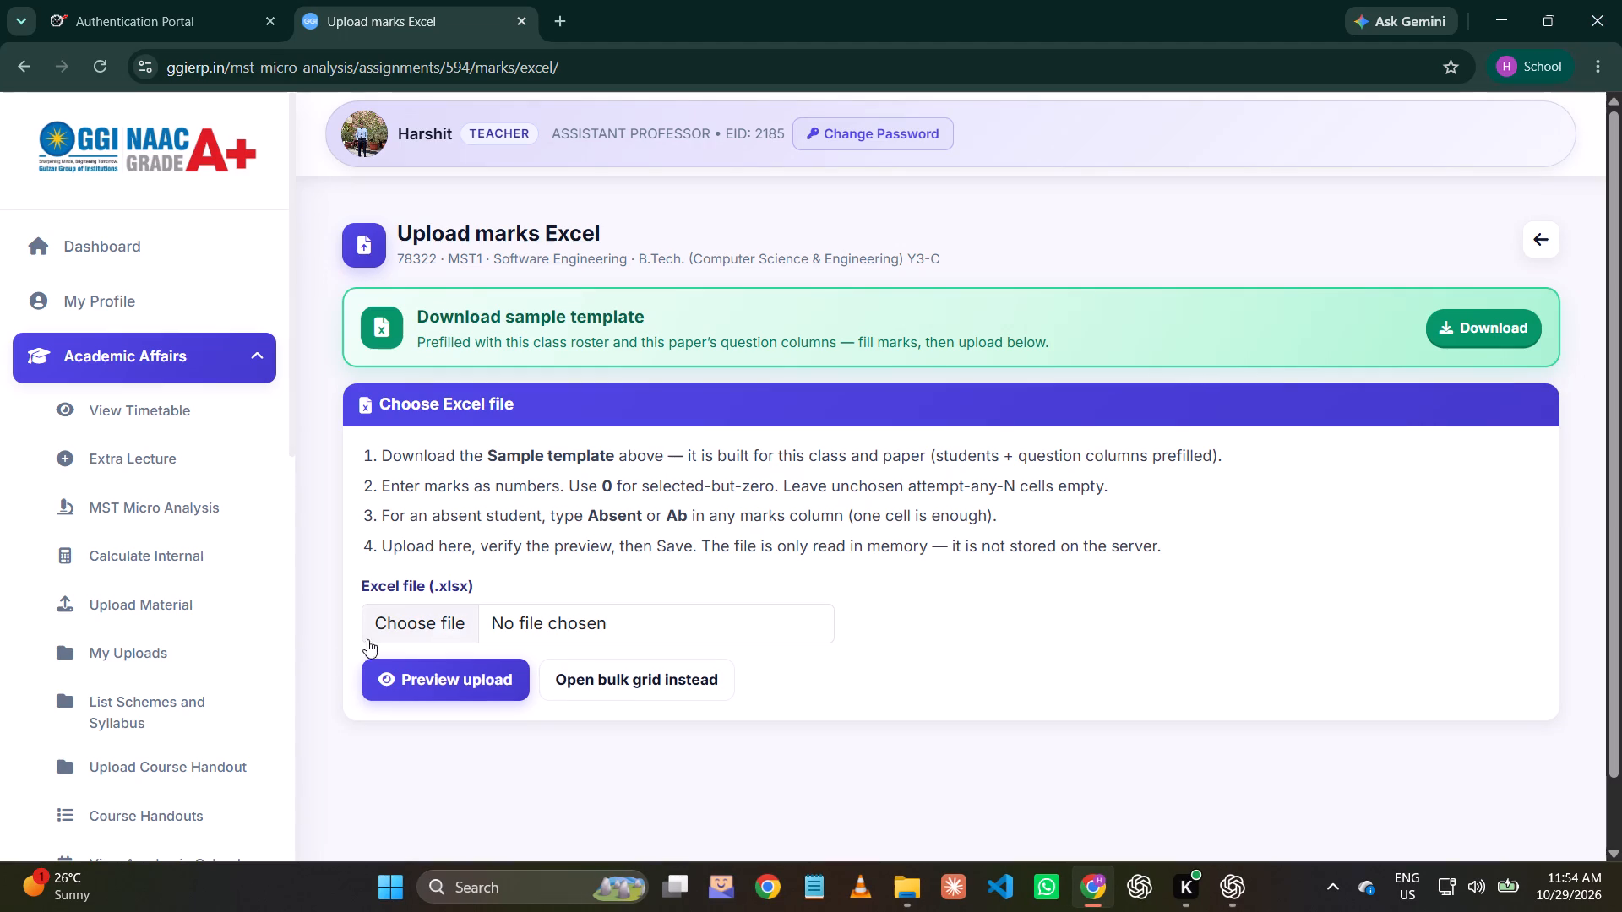
Choose marks_upload_template_78322_MST1_Y3C from Downloads as the Excel file and preview the upload.
click(427, 642)
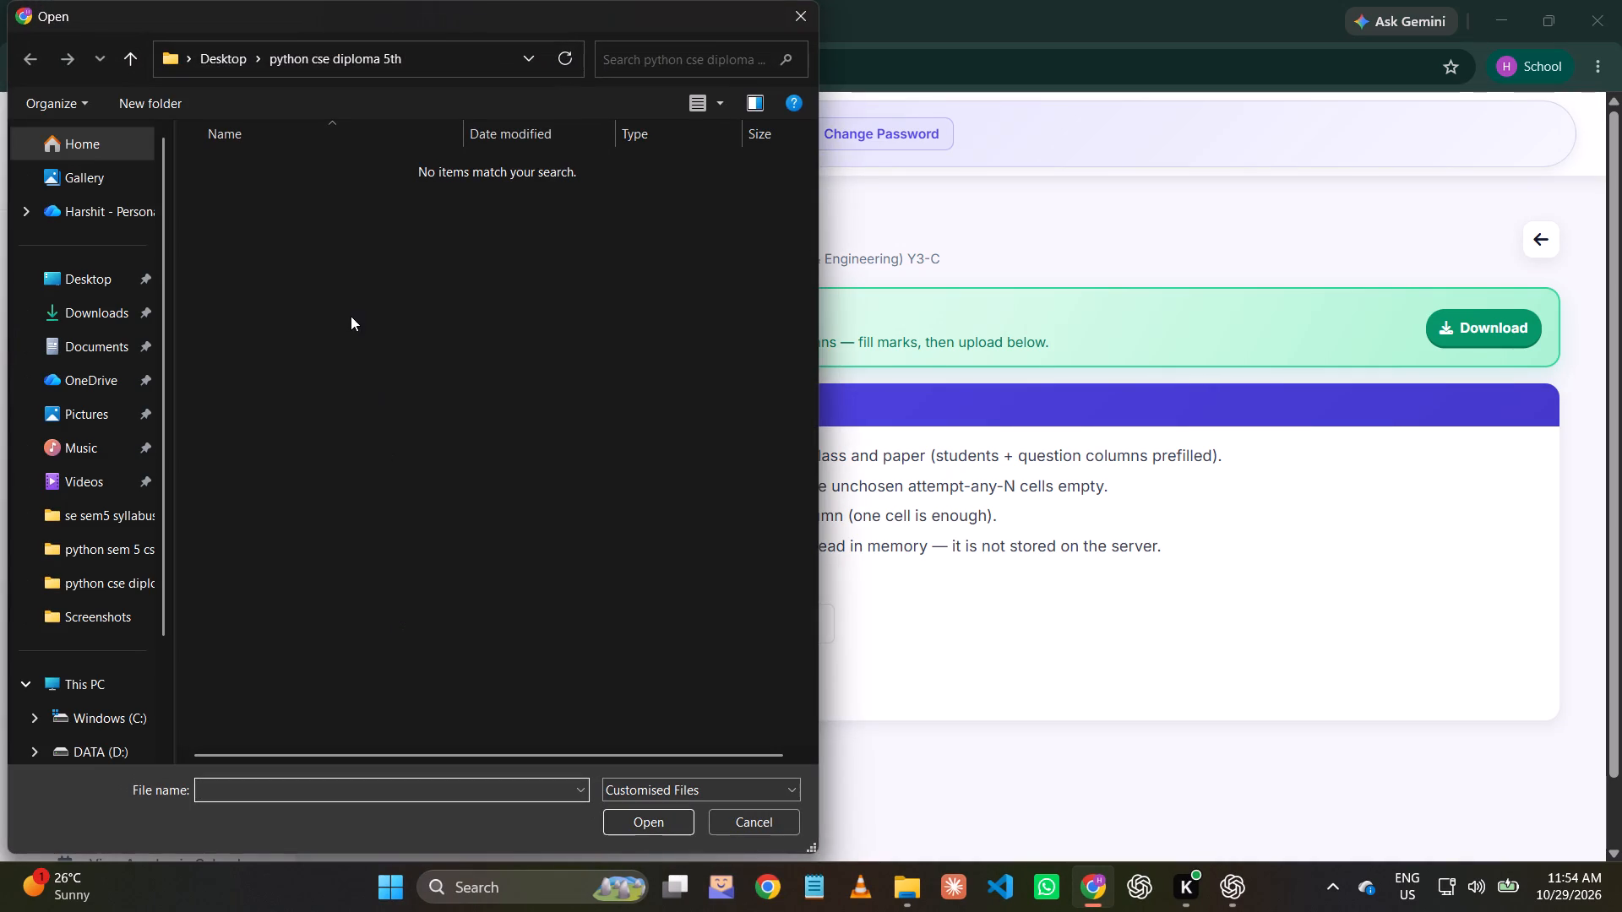
click(104, 308)
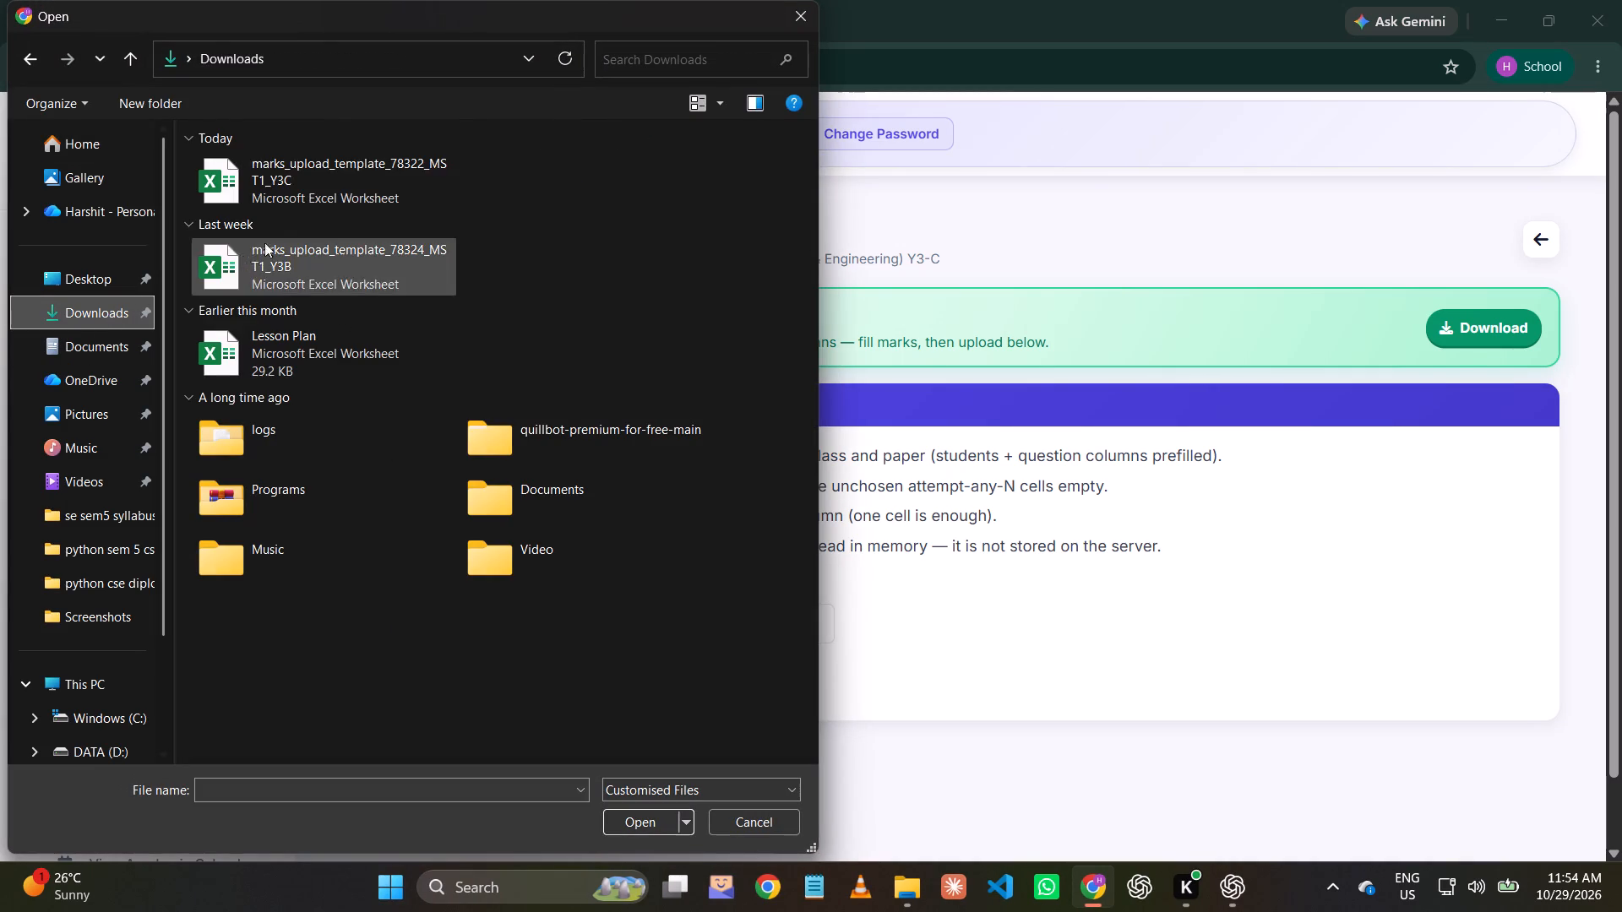
click(312, 198)
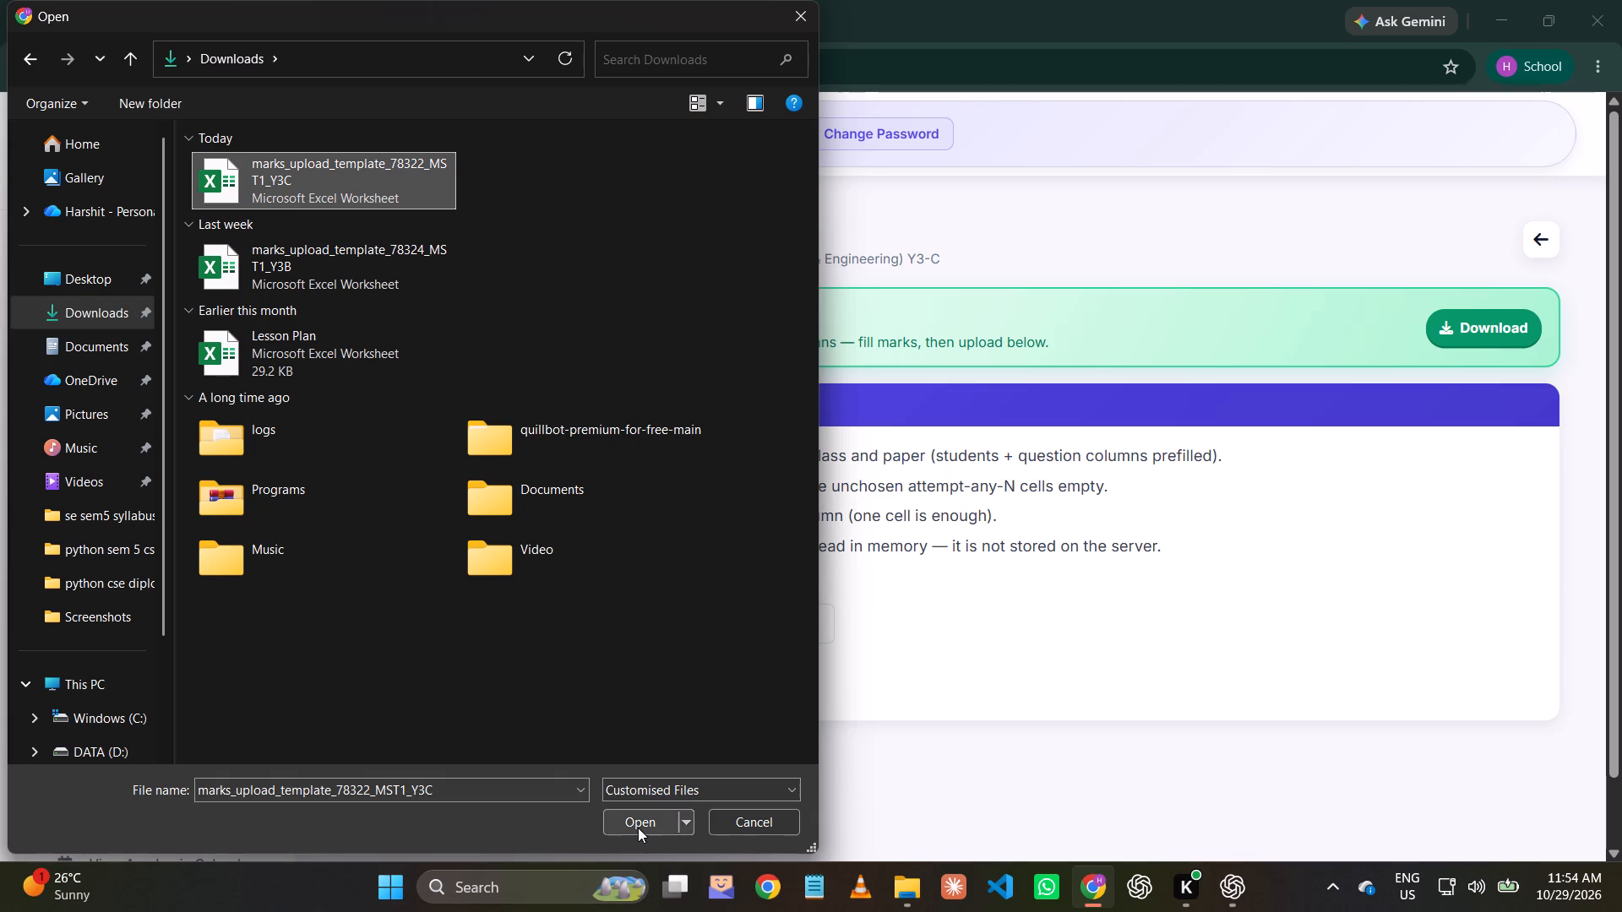
click(638, 828)
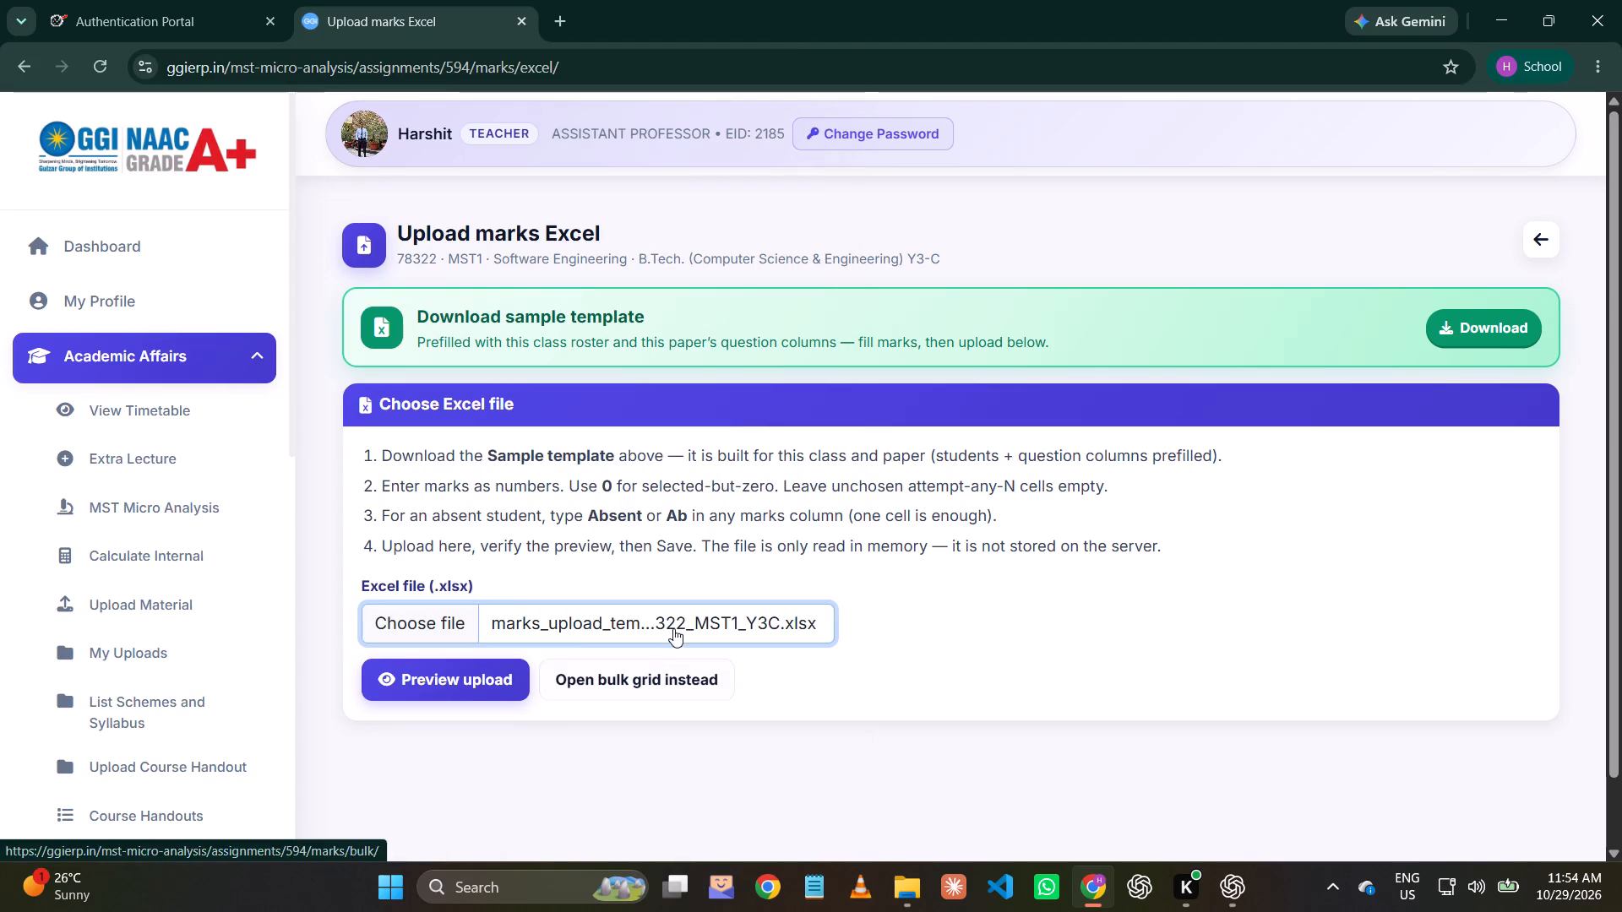
click(399, 685)
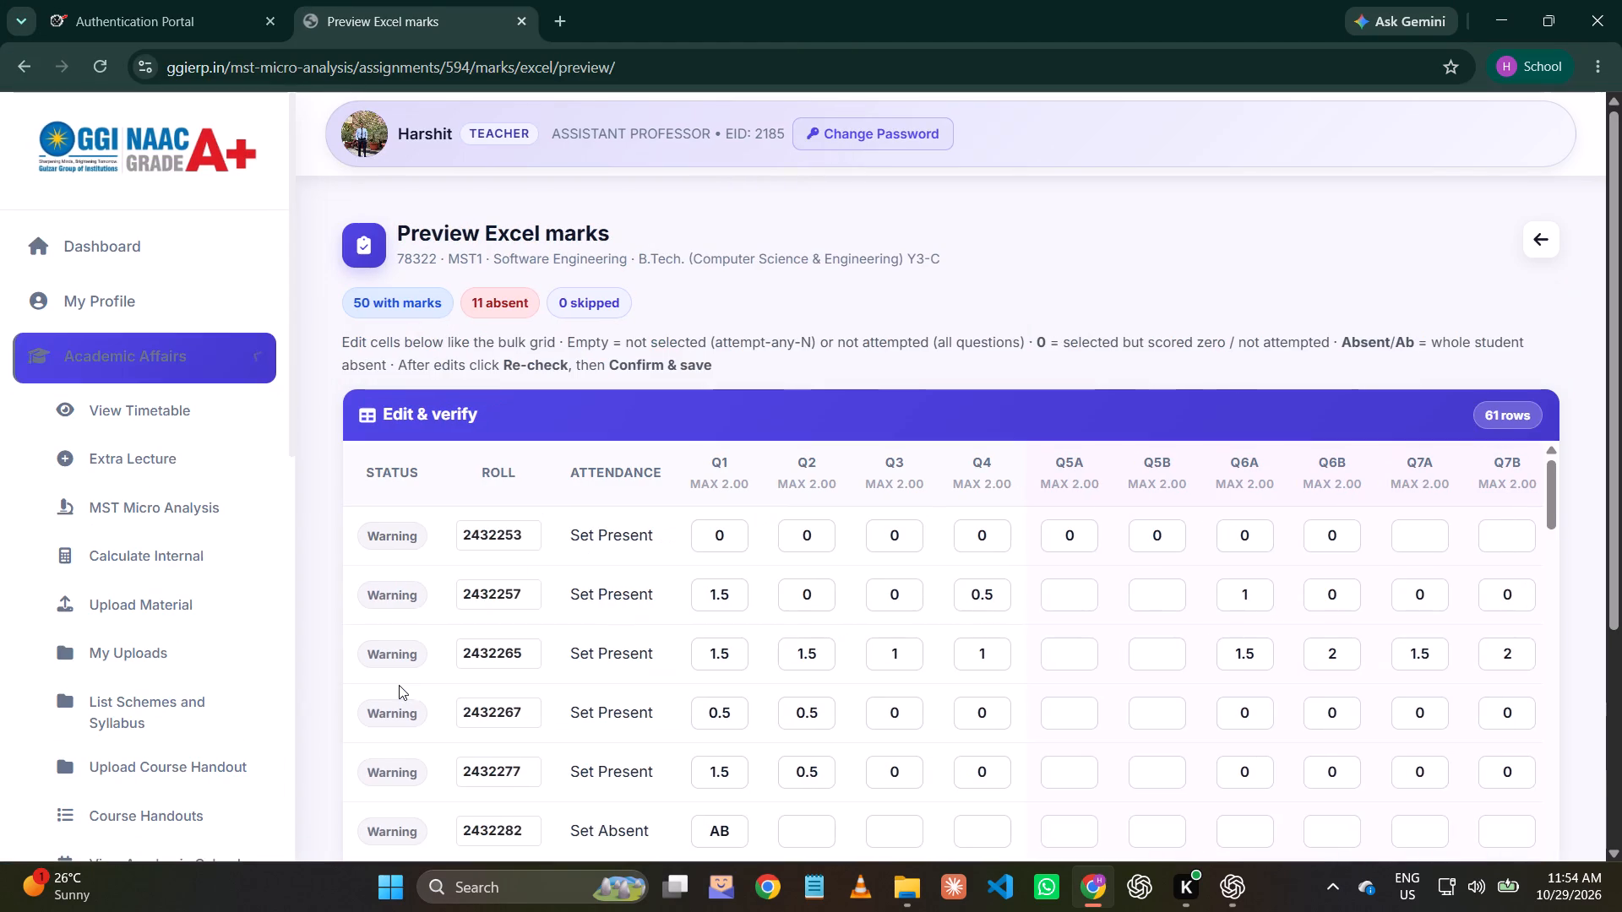
Review the previewed marks and attendance for every student down to the last roll number.
scroll(666, 681, down, 5)
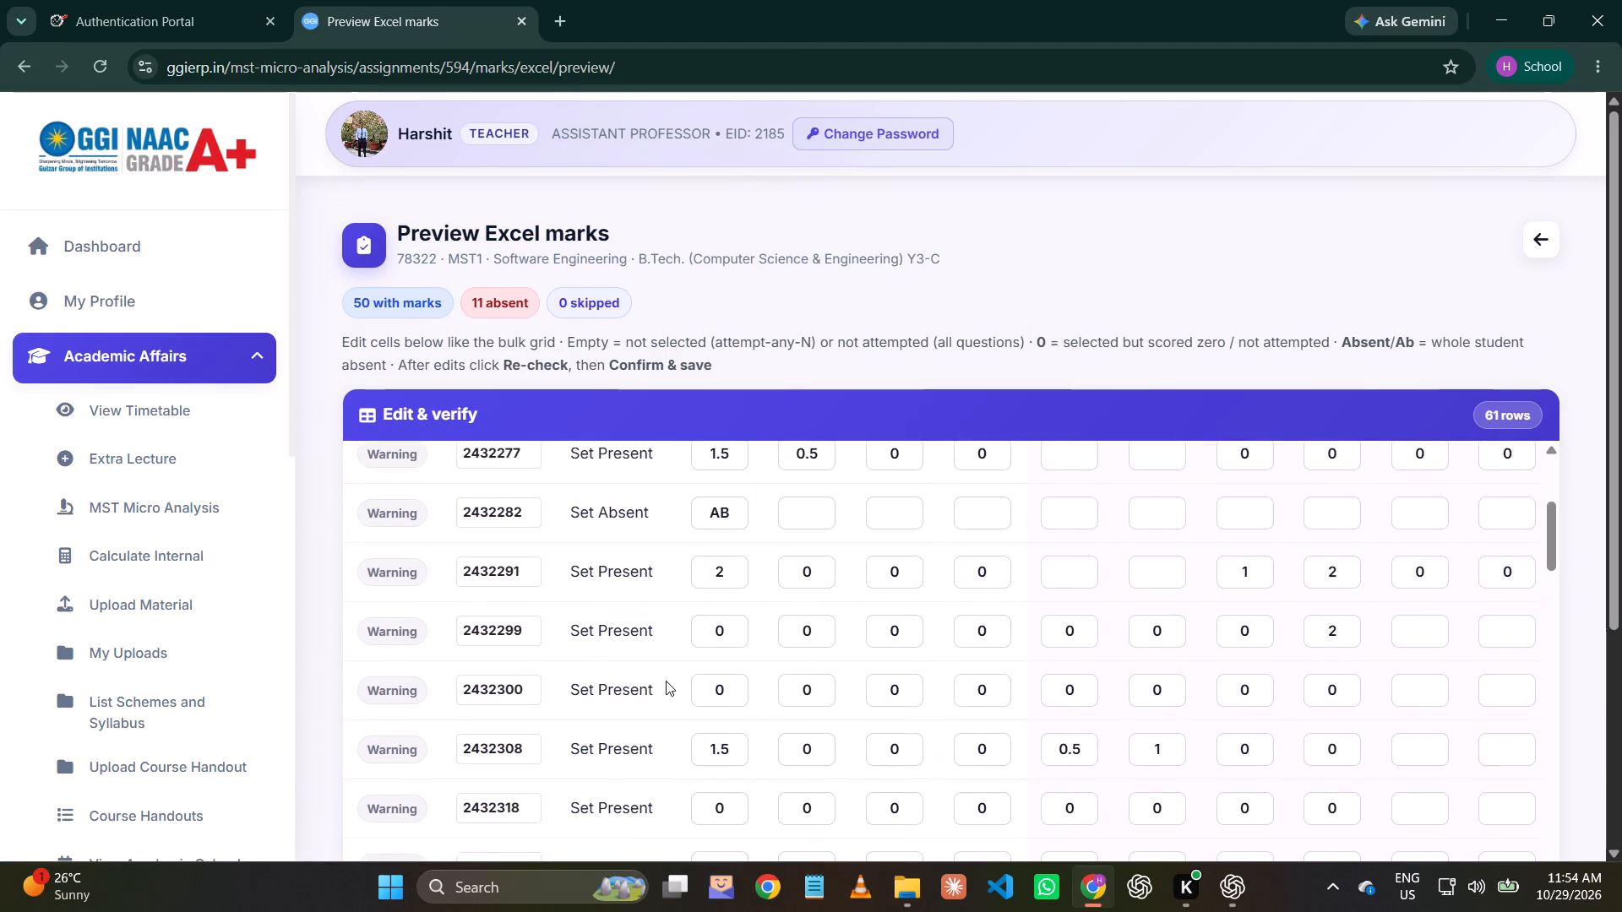
scroll(666, 681, down, 15)
scroll(666, 681, down, 7)
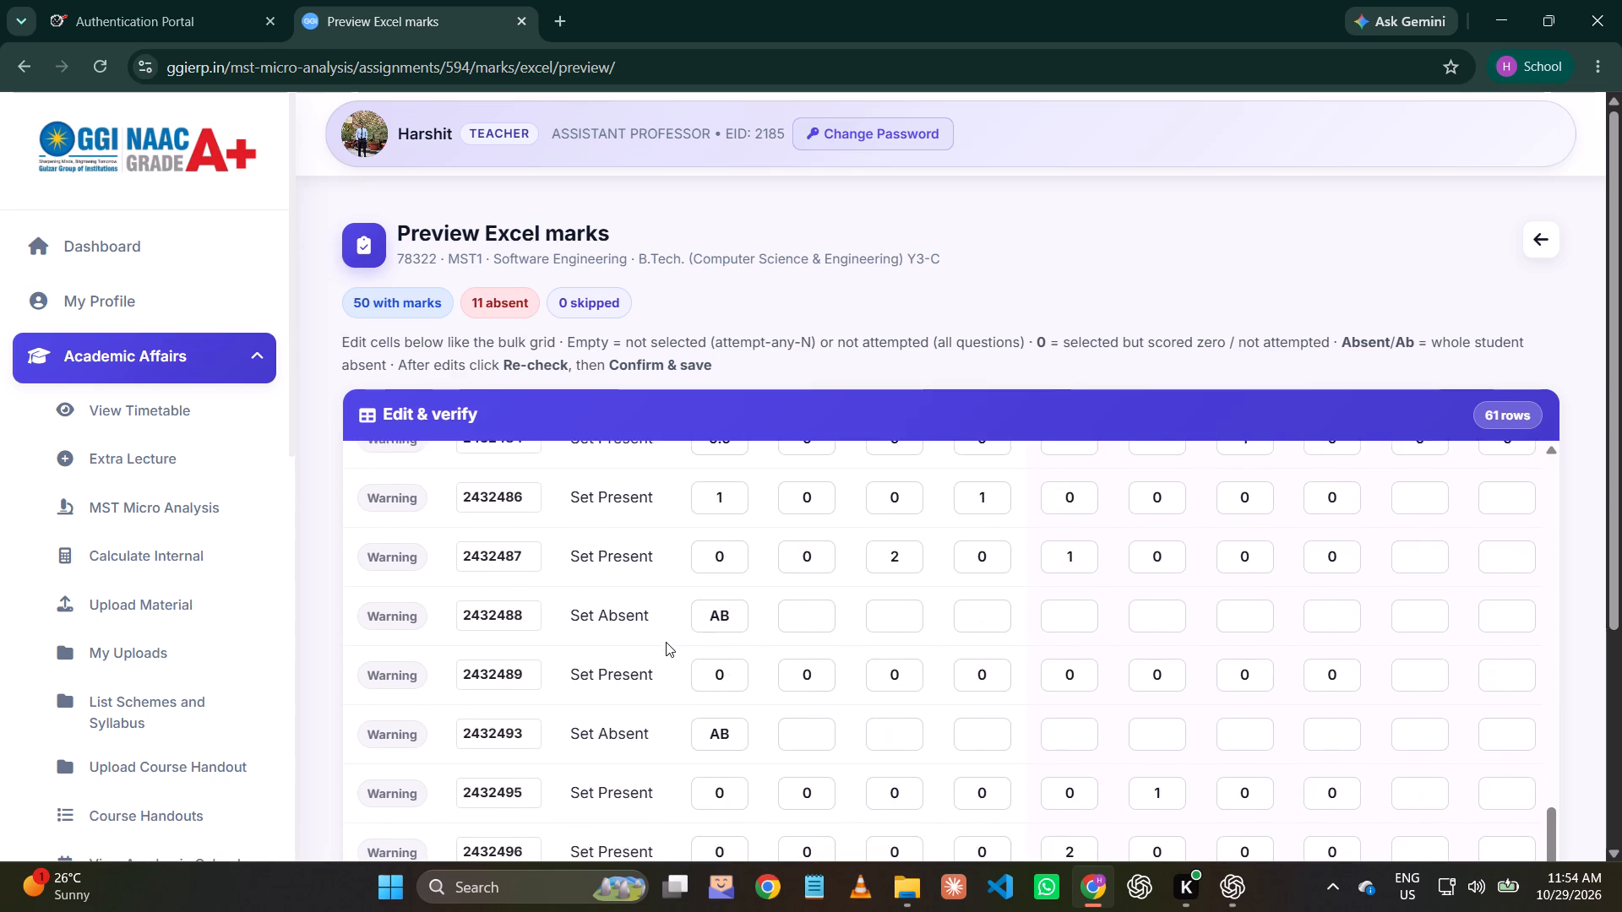
scroll(666, 642, down, 5)
scroll(666, 660, up, 5)
scroll(675, 670, down, 8)
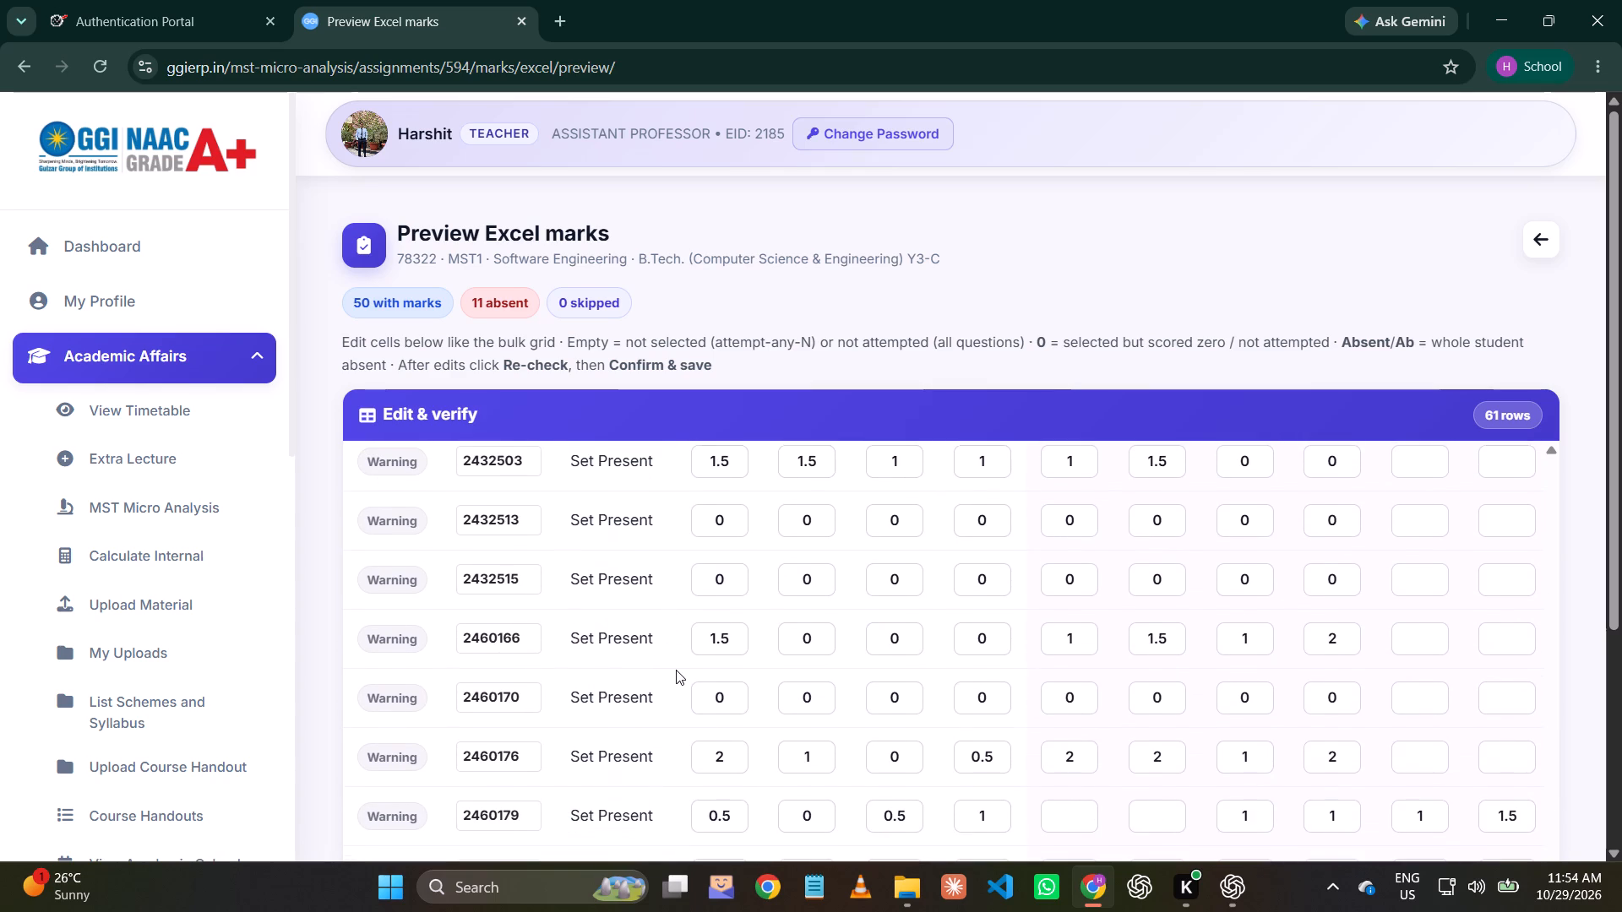
scroll(676, 670, down, 5)
click(721, 627)
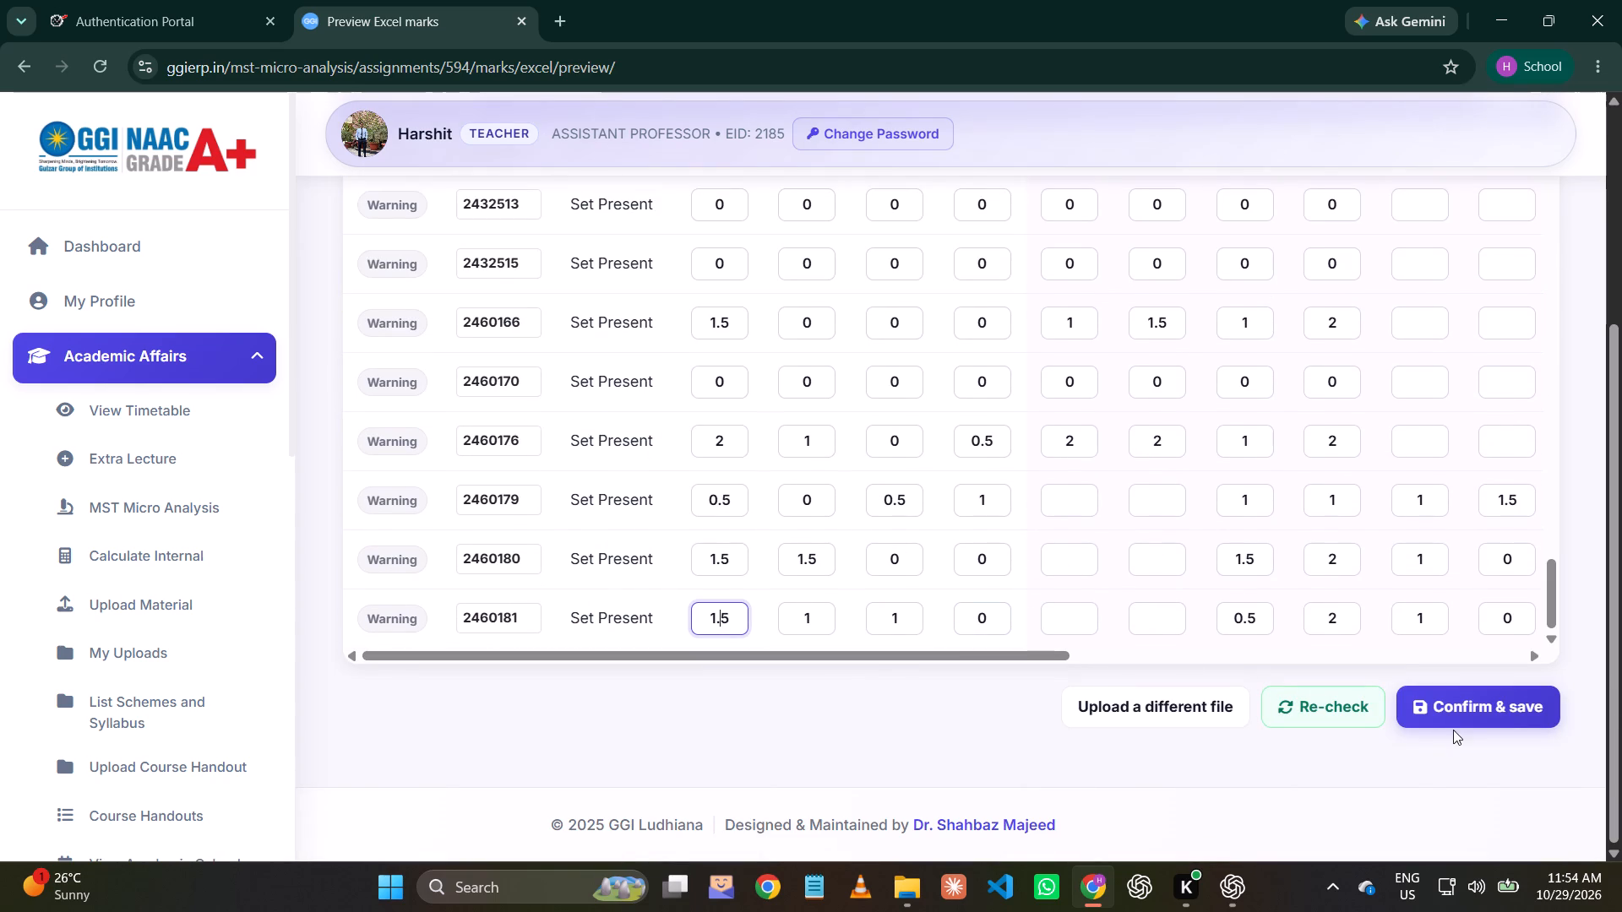
Confirm and save the previewed Excel marks for the class.
click(1460, 703)
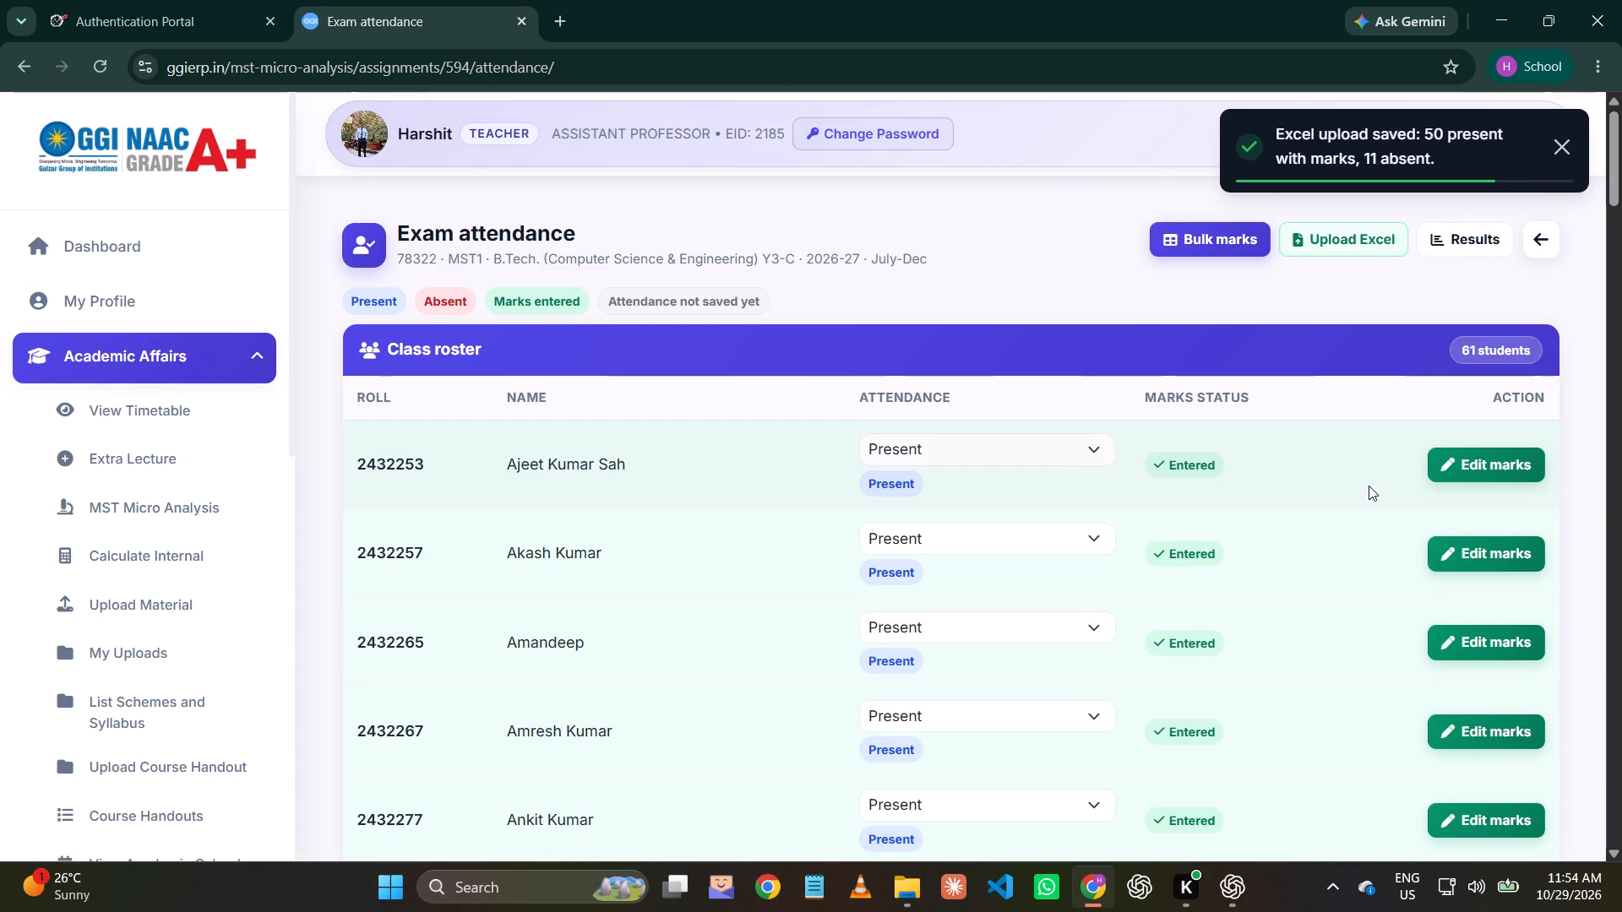
Check the attendance and marks status of each student in the class roster down to its end.
scroll(1383, 485, down, 13)
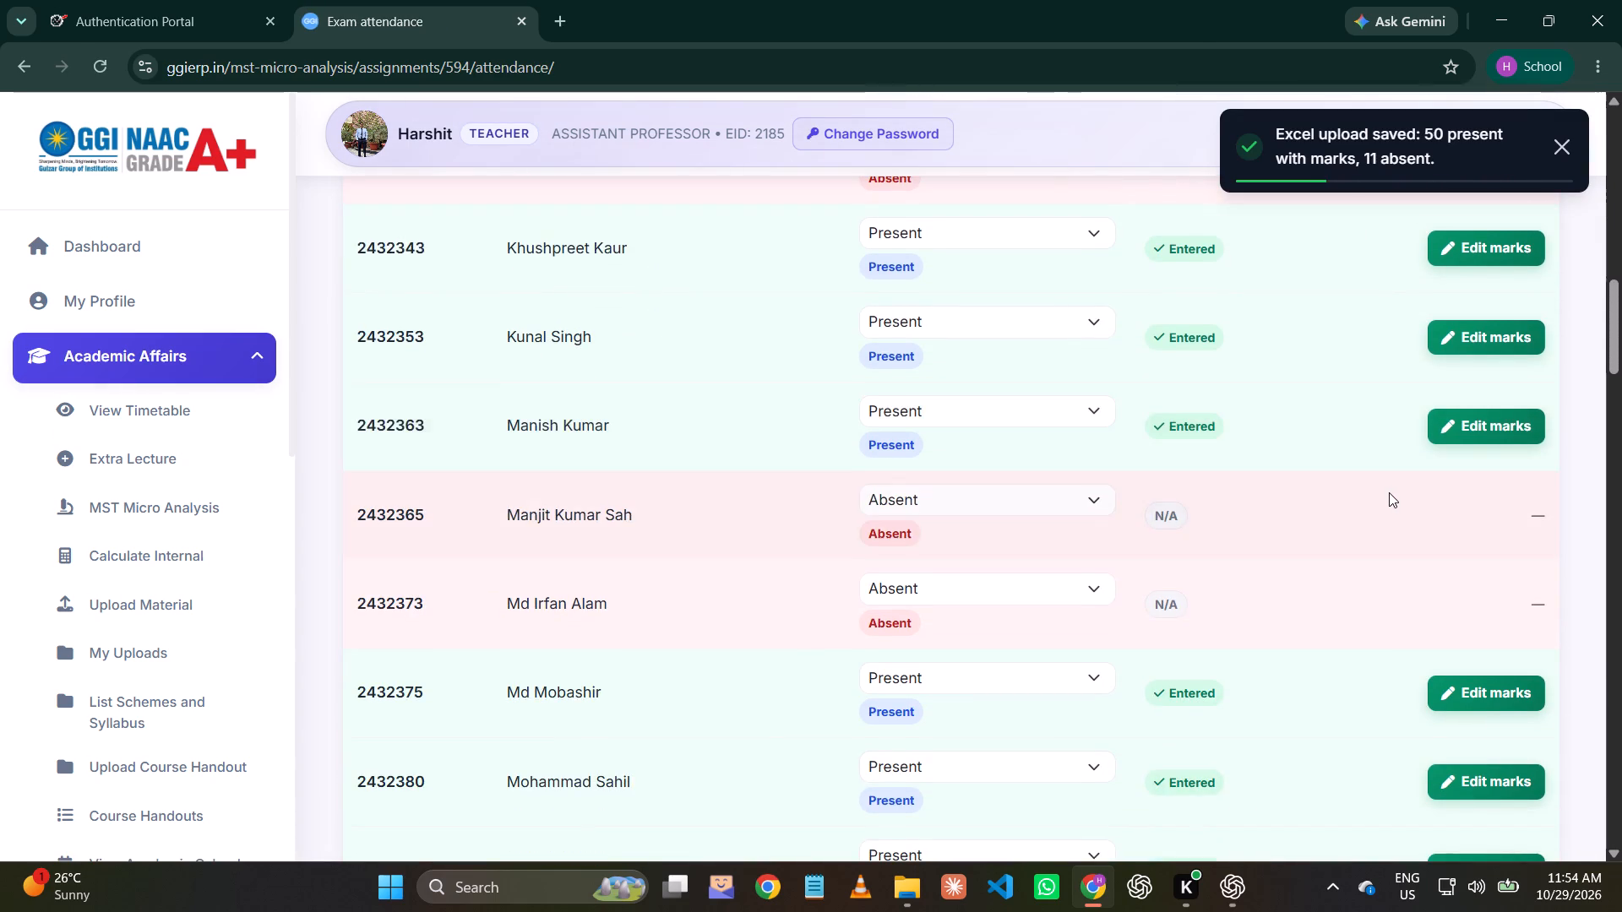
scroll(1389, 492, down, 14)
scroll(1389, 495, up, 1)
scroll(1389, 495, down, 8)
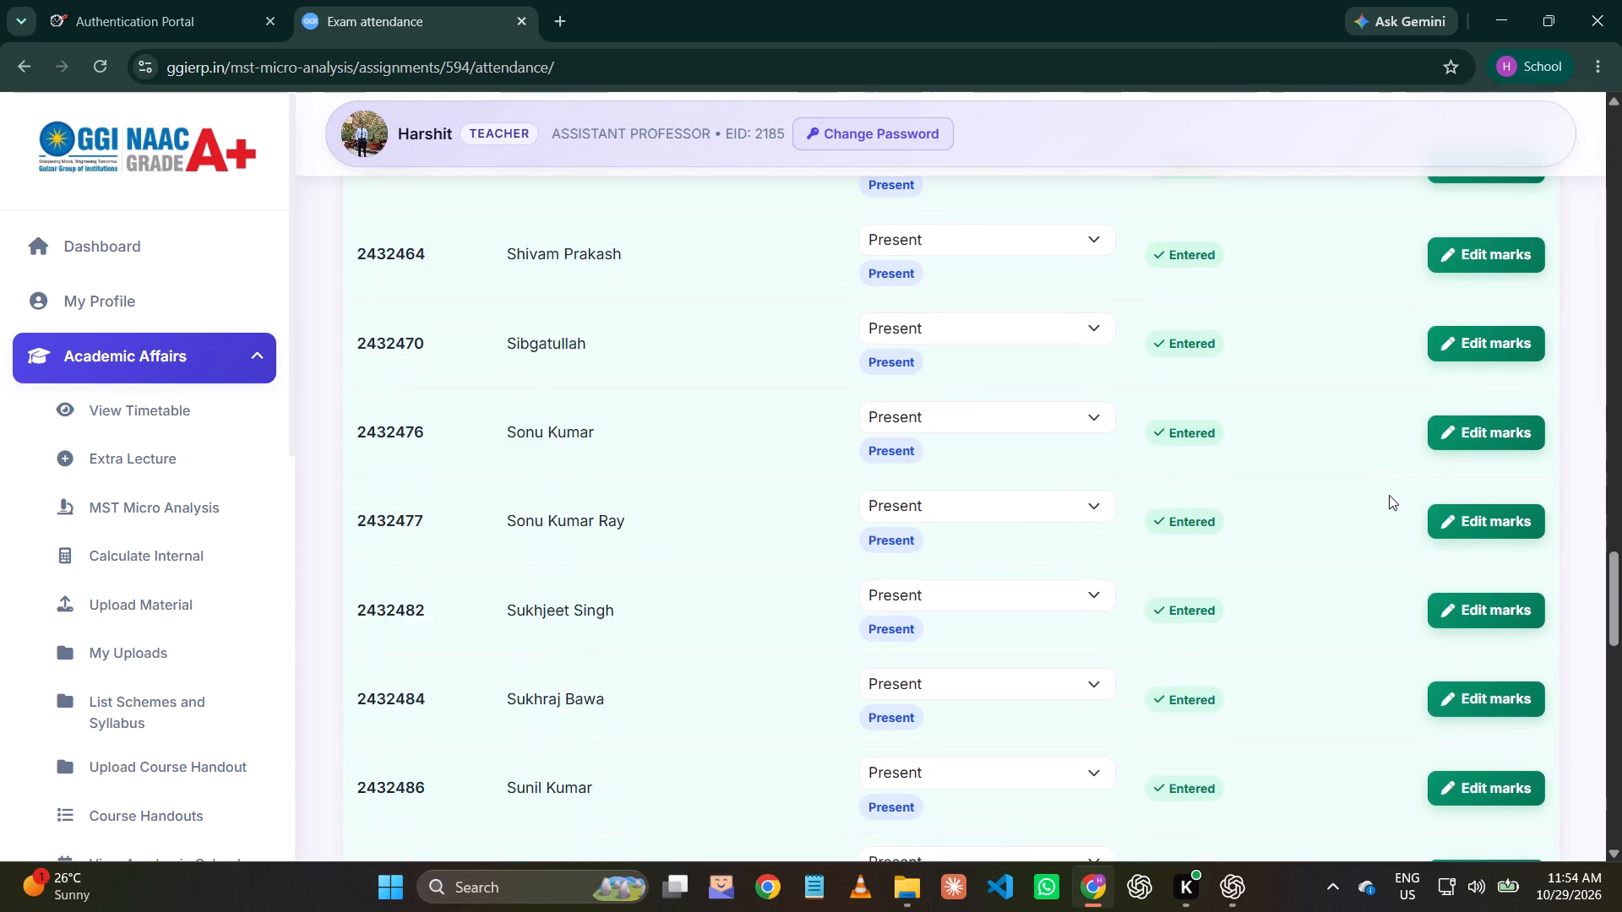
scroll(1389, 495, down, 18)
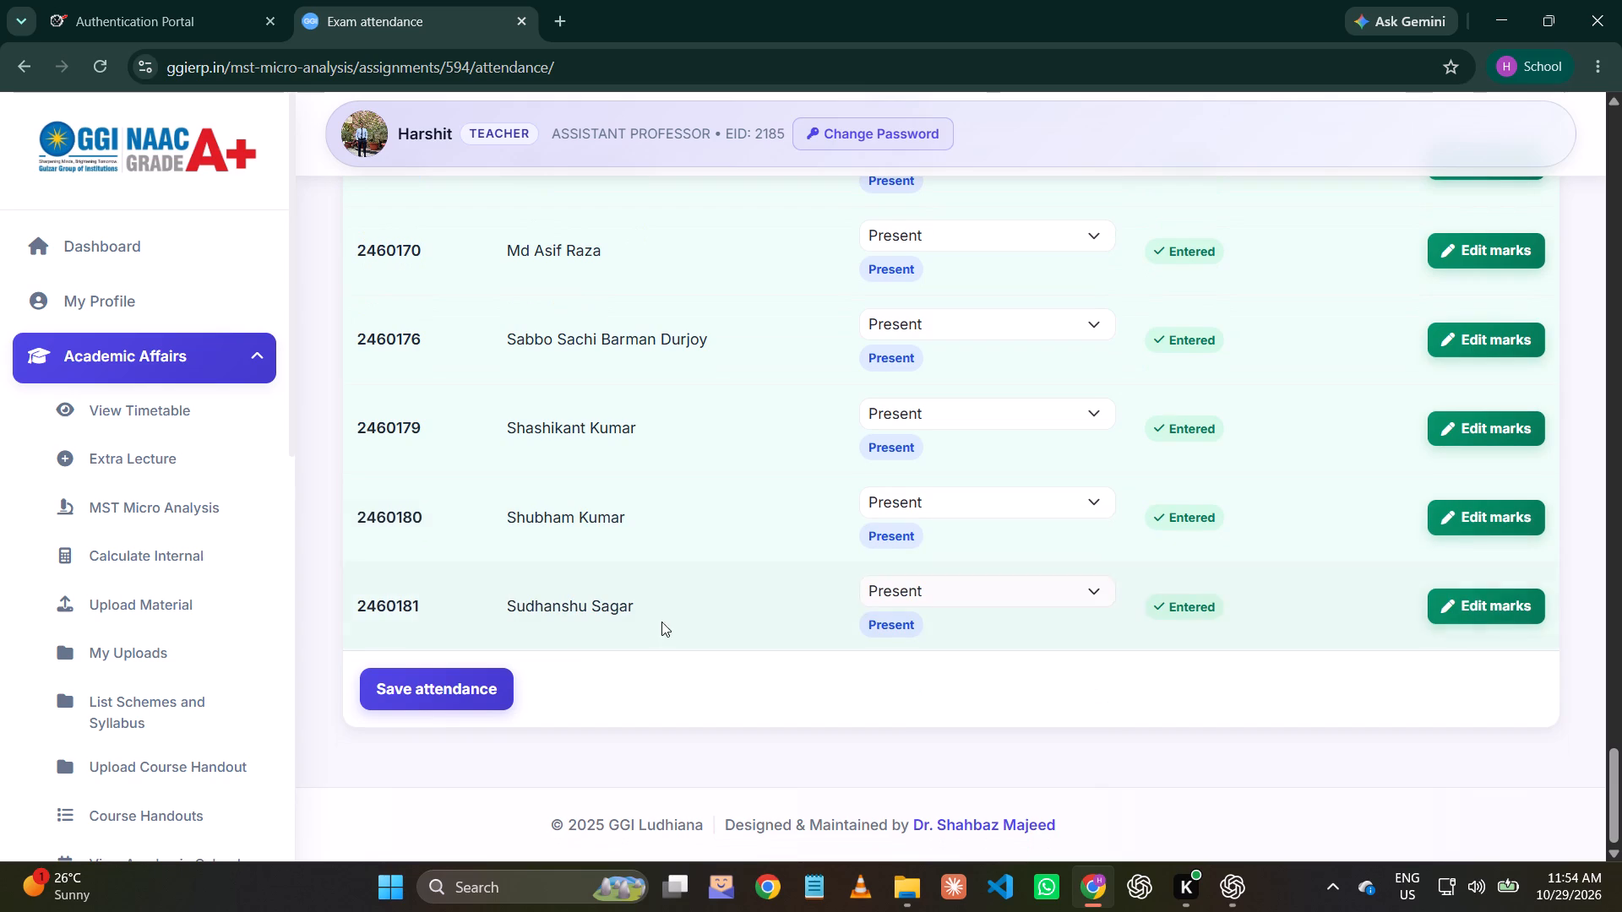
Save the exam attendance for the class roster.
click(430, 690)
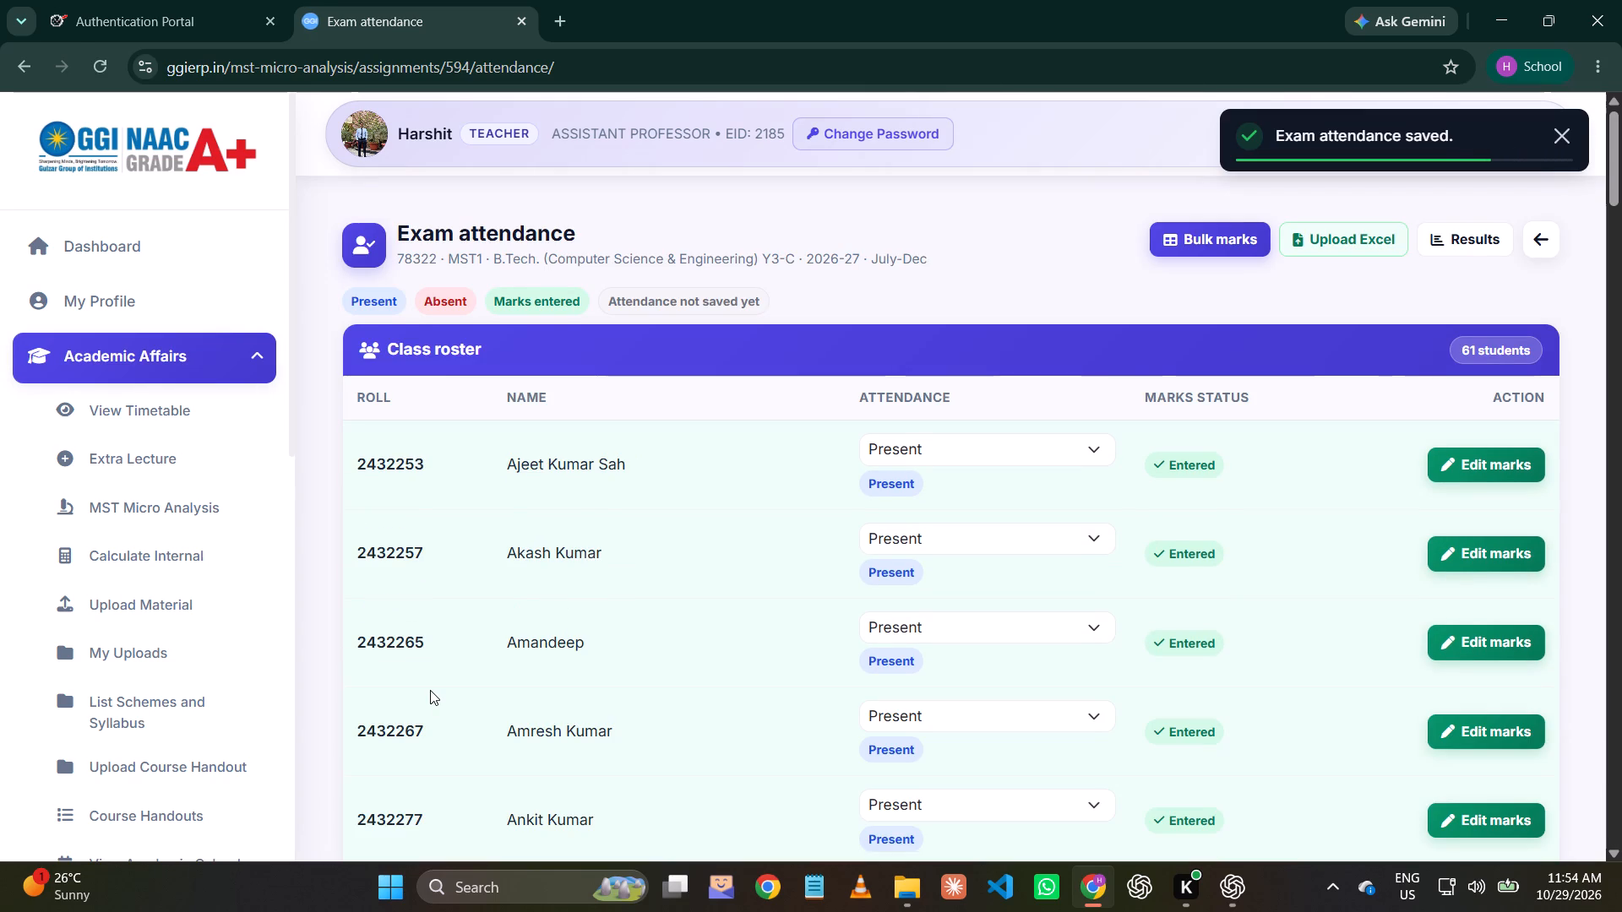